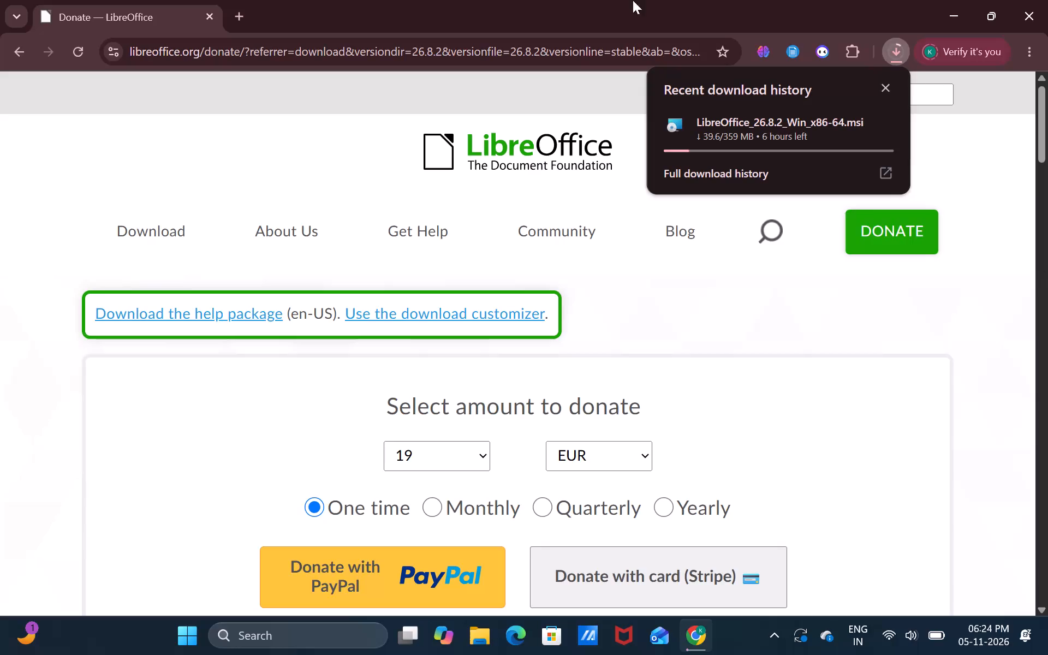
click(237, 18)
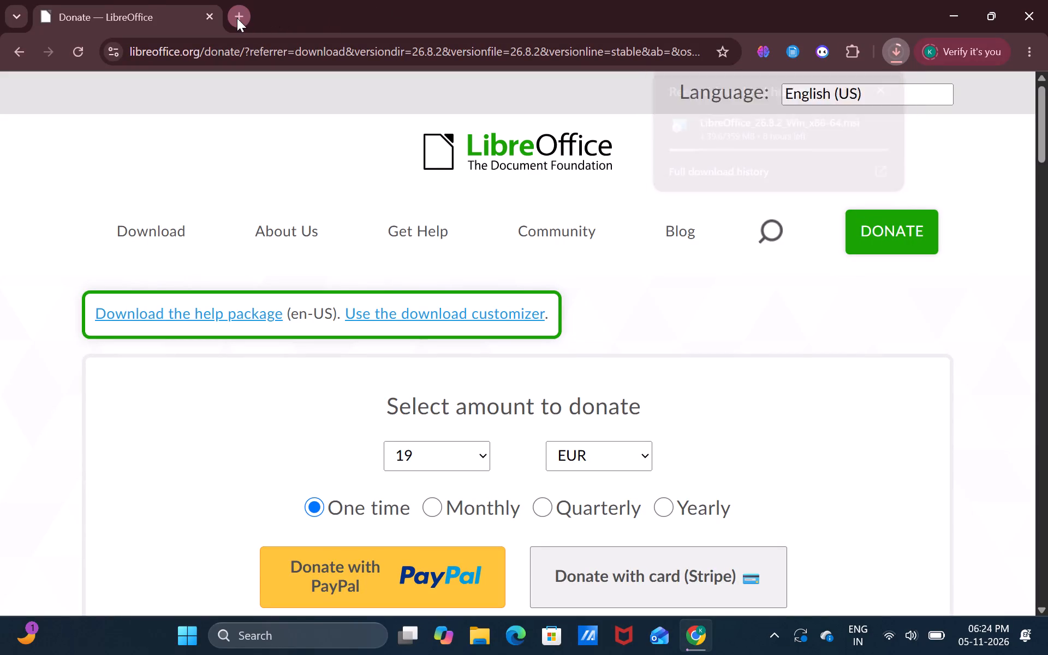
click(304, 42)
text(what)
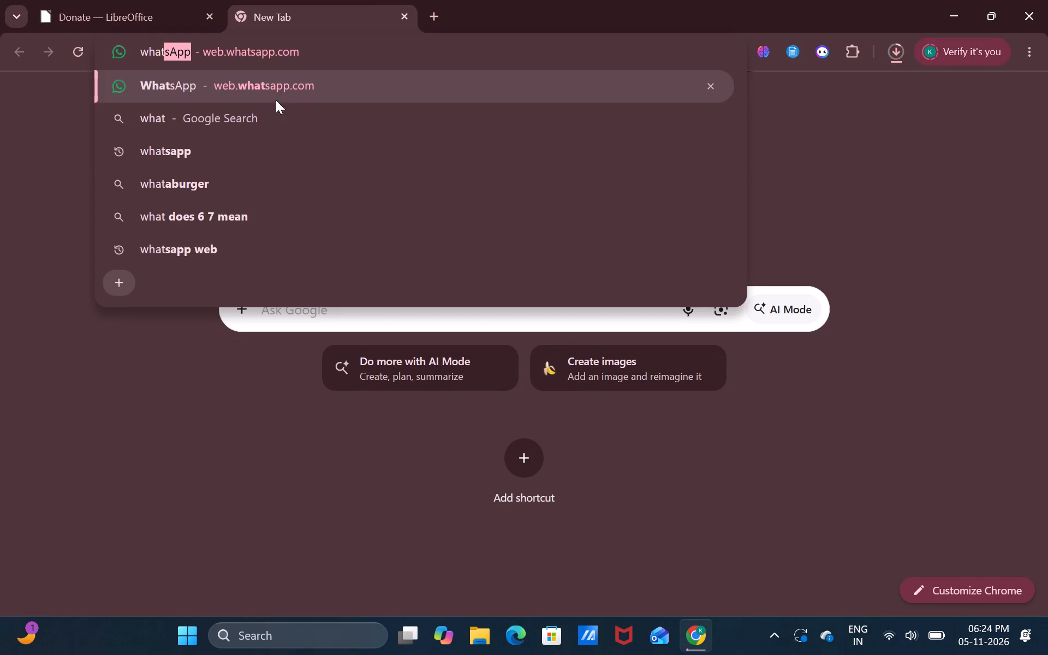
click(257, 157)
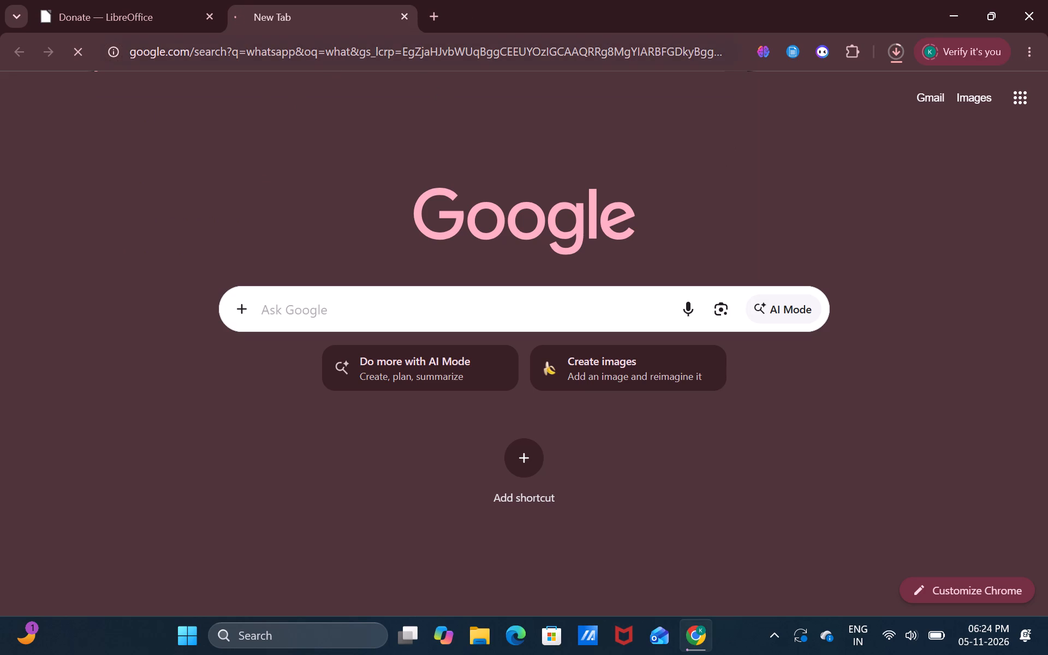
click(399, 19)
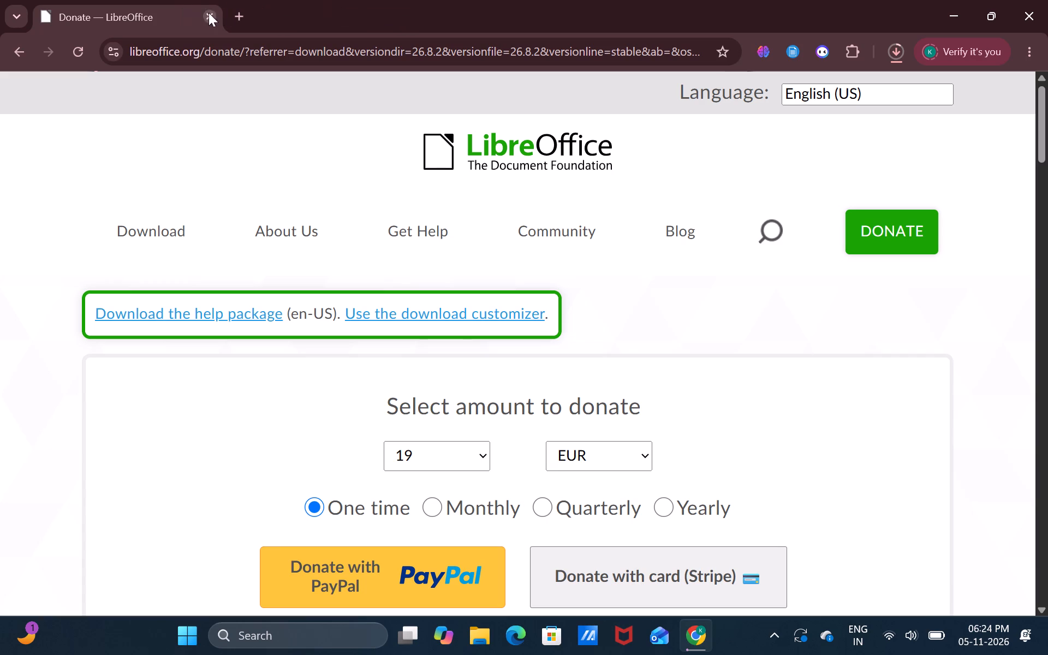
Open a new browser tab alongside the LibreOffice donation page.
click(241, 19)
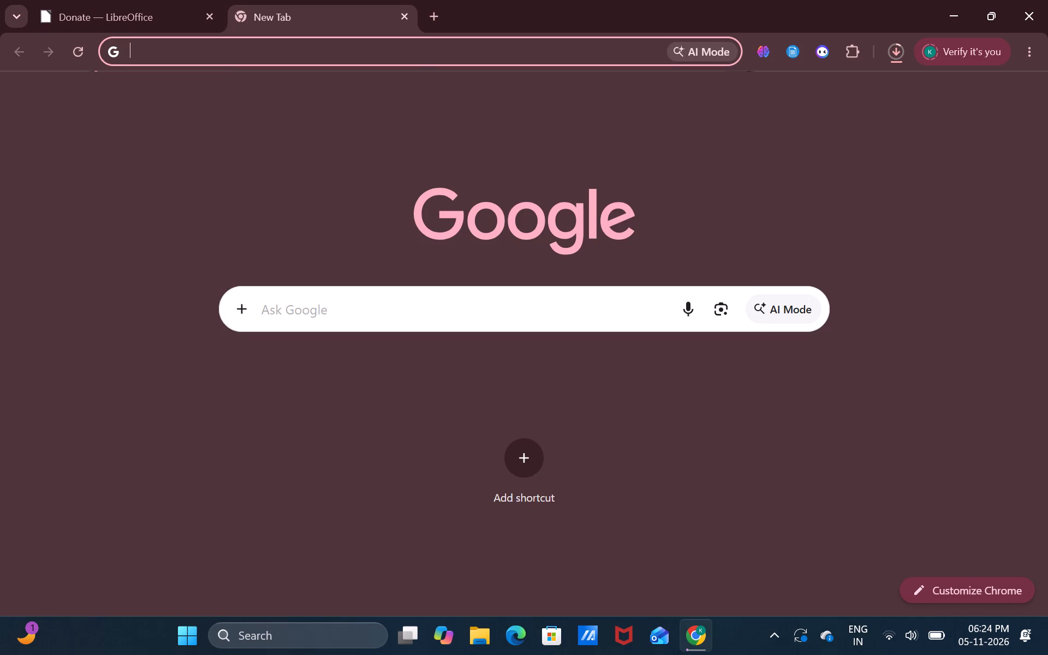
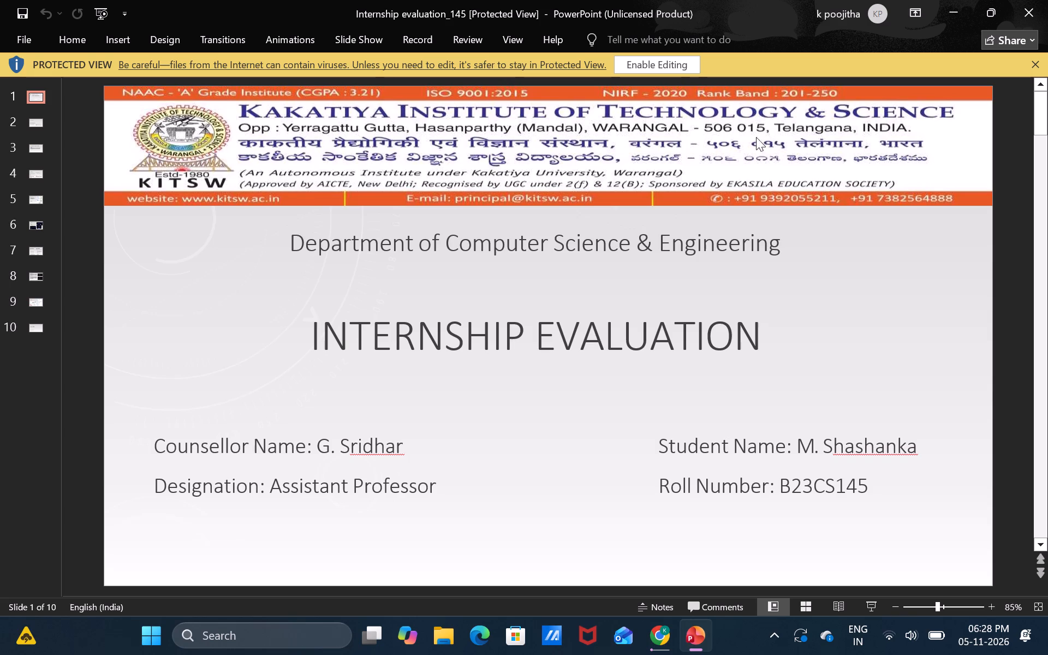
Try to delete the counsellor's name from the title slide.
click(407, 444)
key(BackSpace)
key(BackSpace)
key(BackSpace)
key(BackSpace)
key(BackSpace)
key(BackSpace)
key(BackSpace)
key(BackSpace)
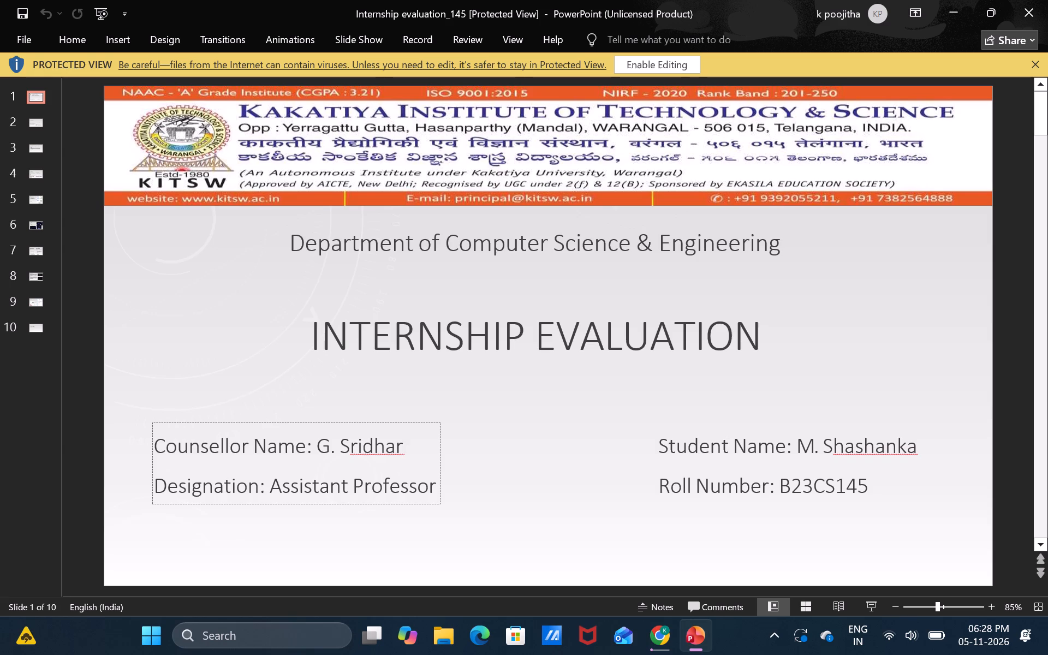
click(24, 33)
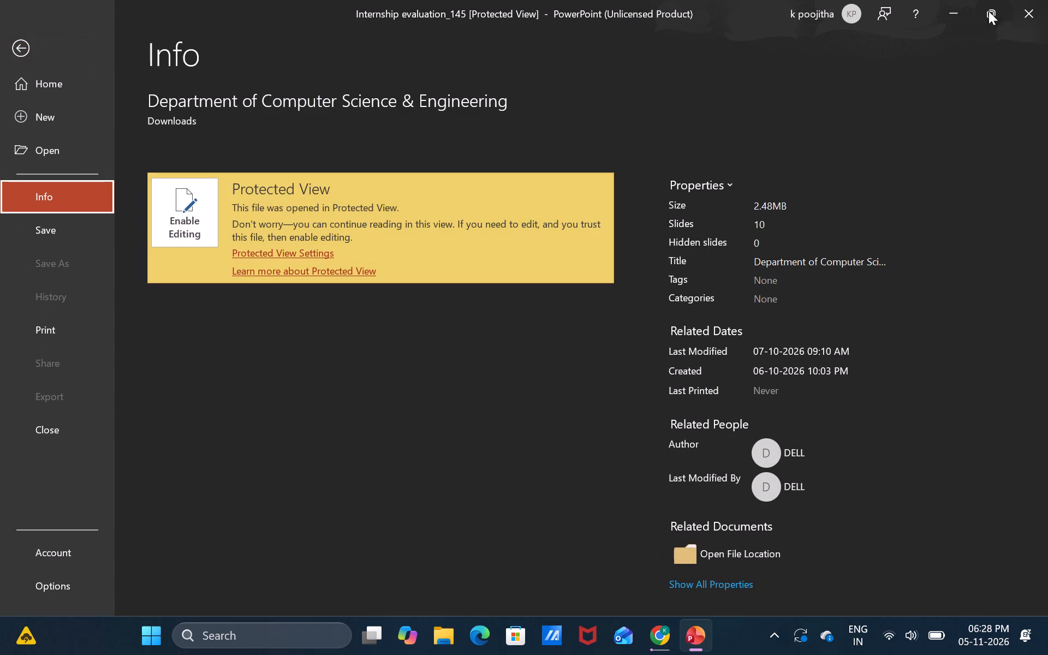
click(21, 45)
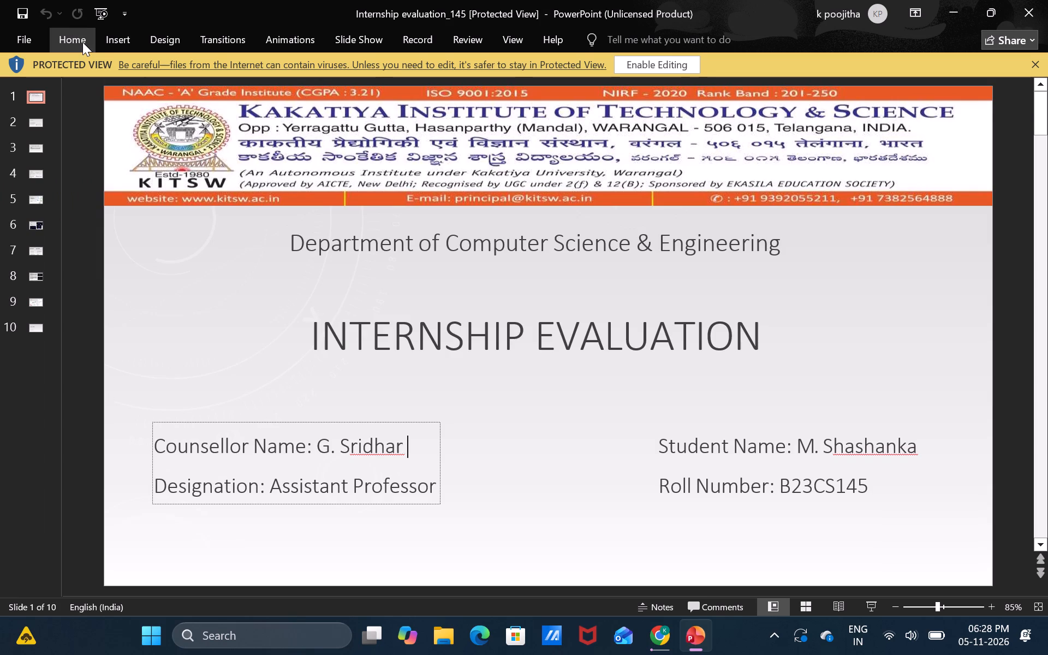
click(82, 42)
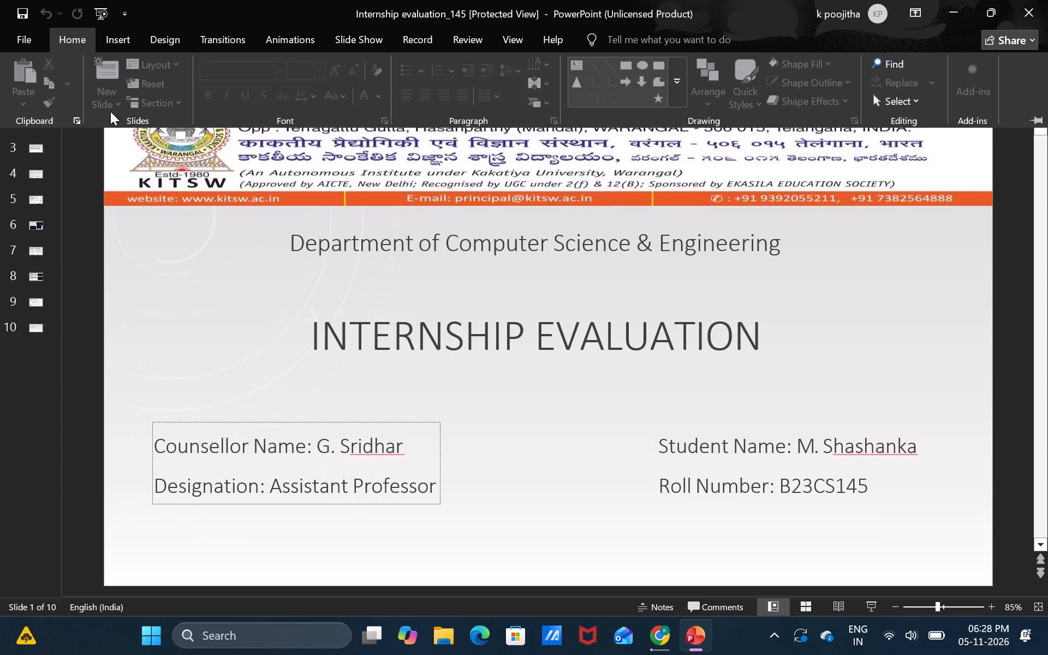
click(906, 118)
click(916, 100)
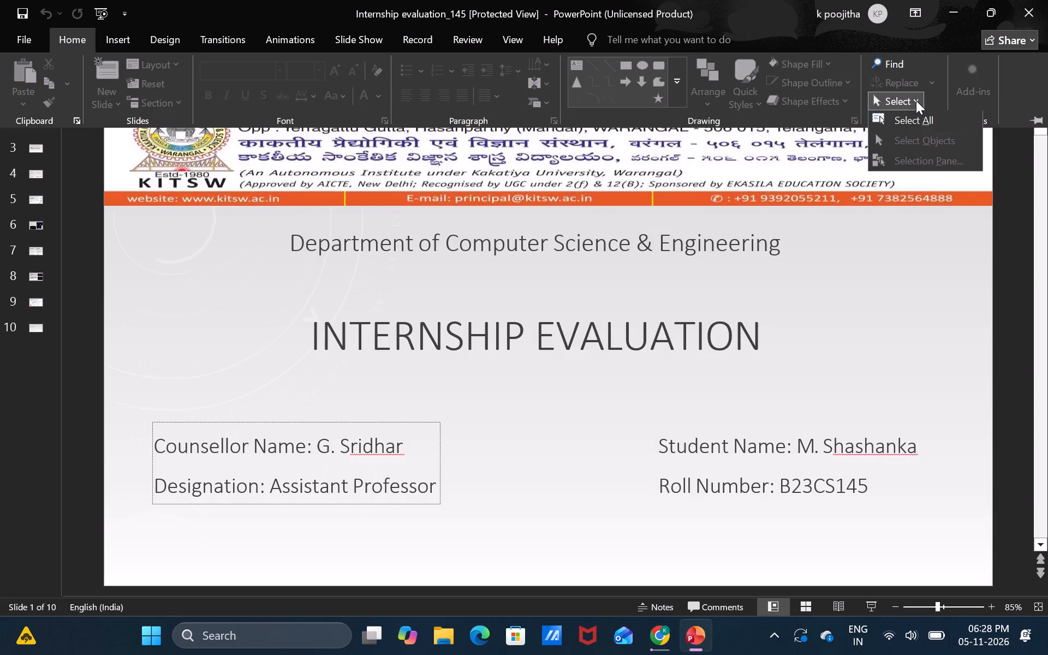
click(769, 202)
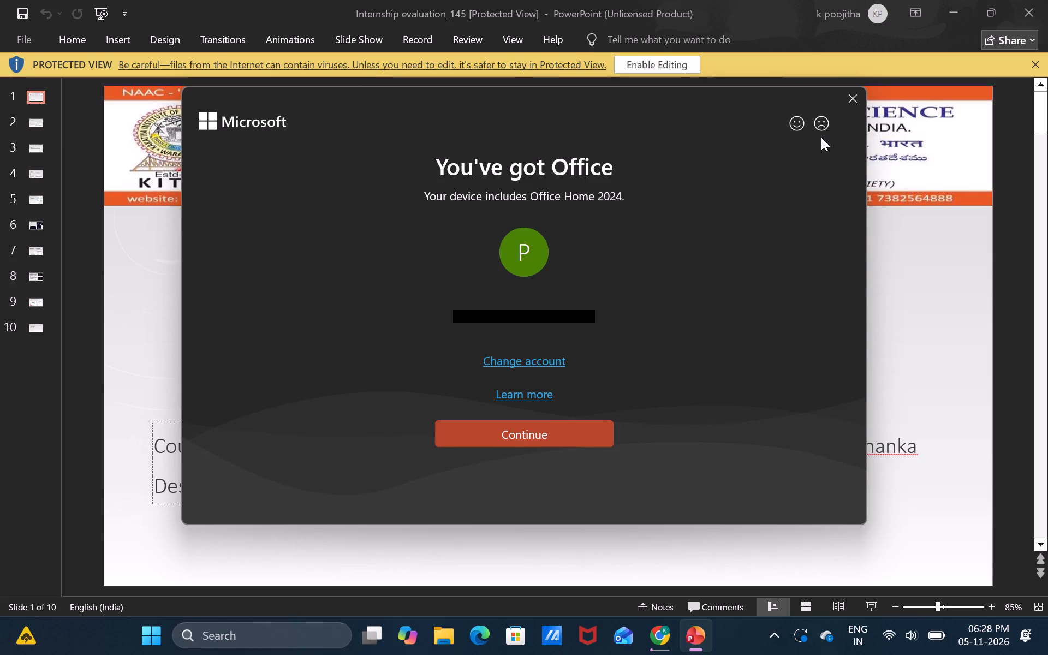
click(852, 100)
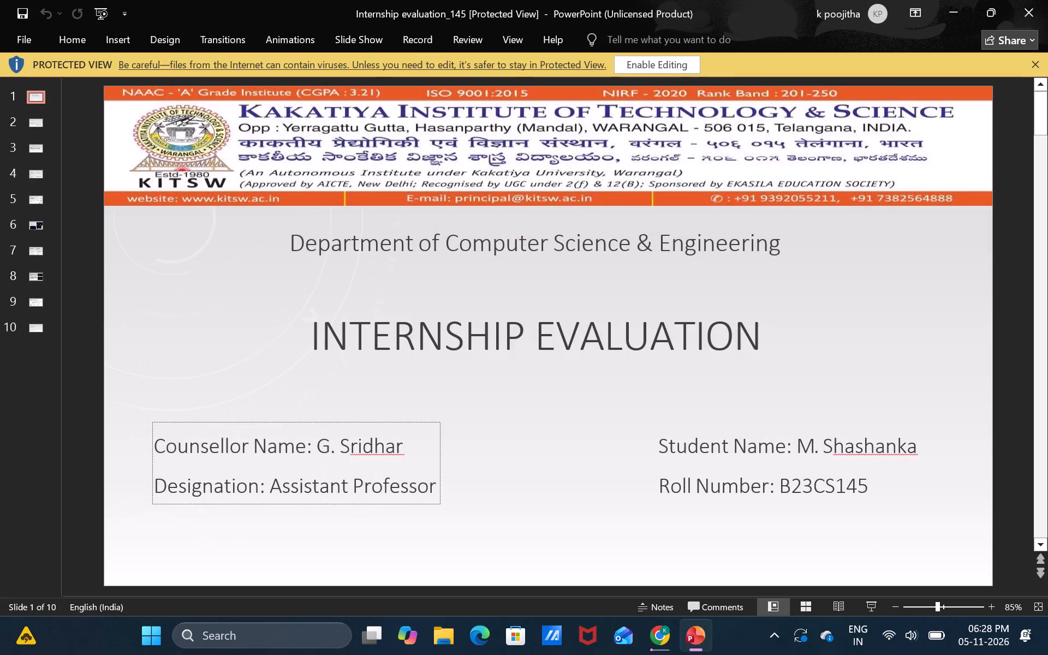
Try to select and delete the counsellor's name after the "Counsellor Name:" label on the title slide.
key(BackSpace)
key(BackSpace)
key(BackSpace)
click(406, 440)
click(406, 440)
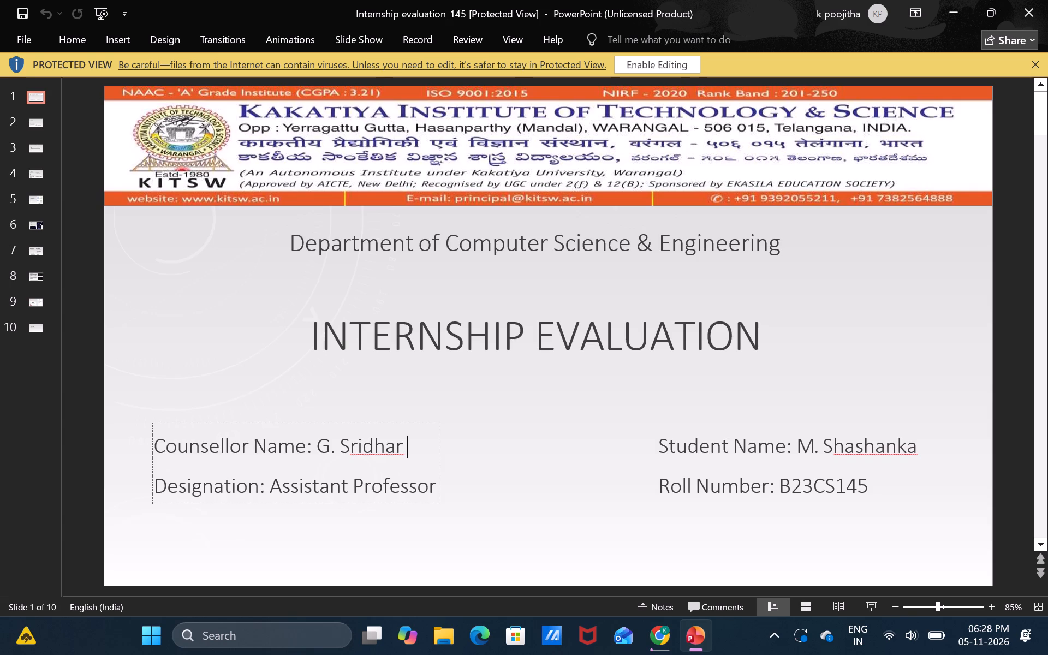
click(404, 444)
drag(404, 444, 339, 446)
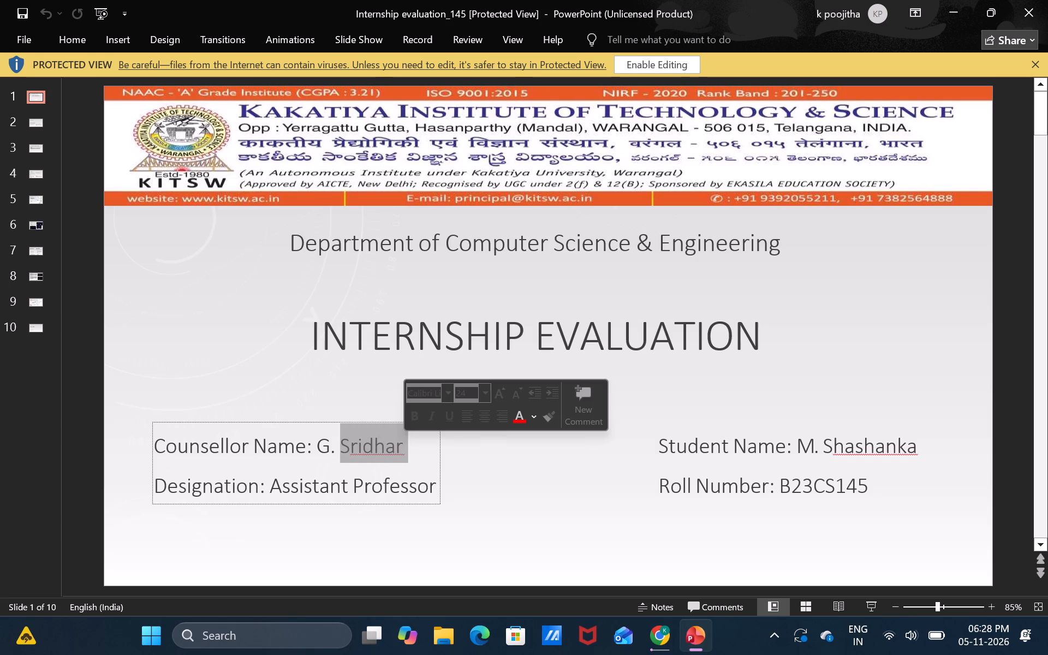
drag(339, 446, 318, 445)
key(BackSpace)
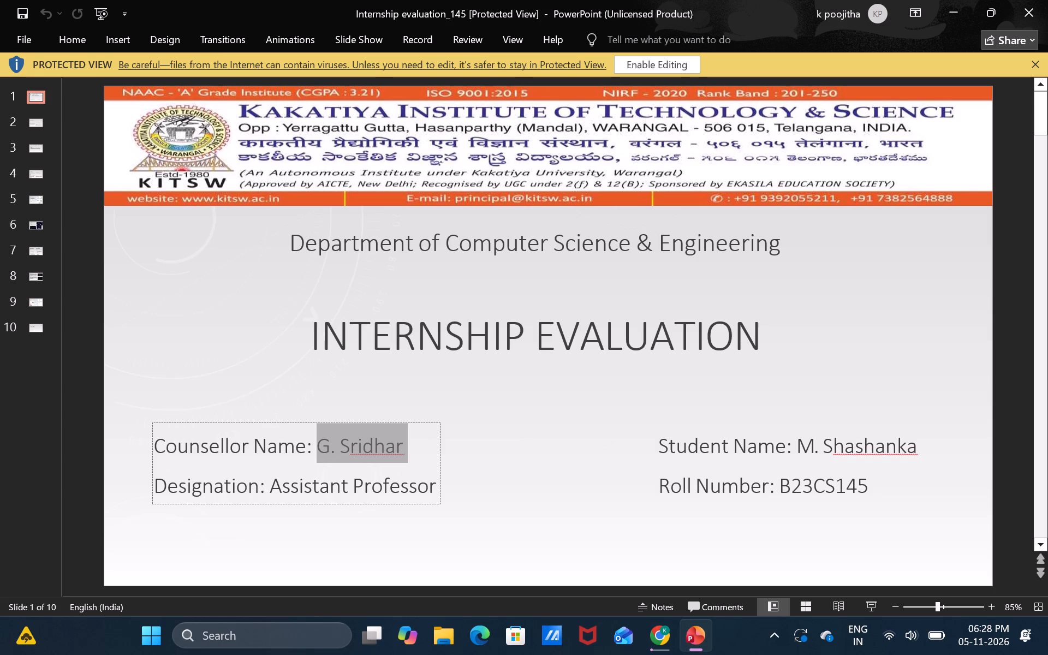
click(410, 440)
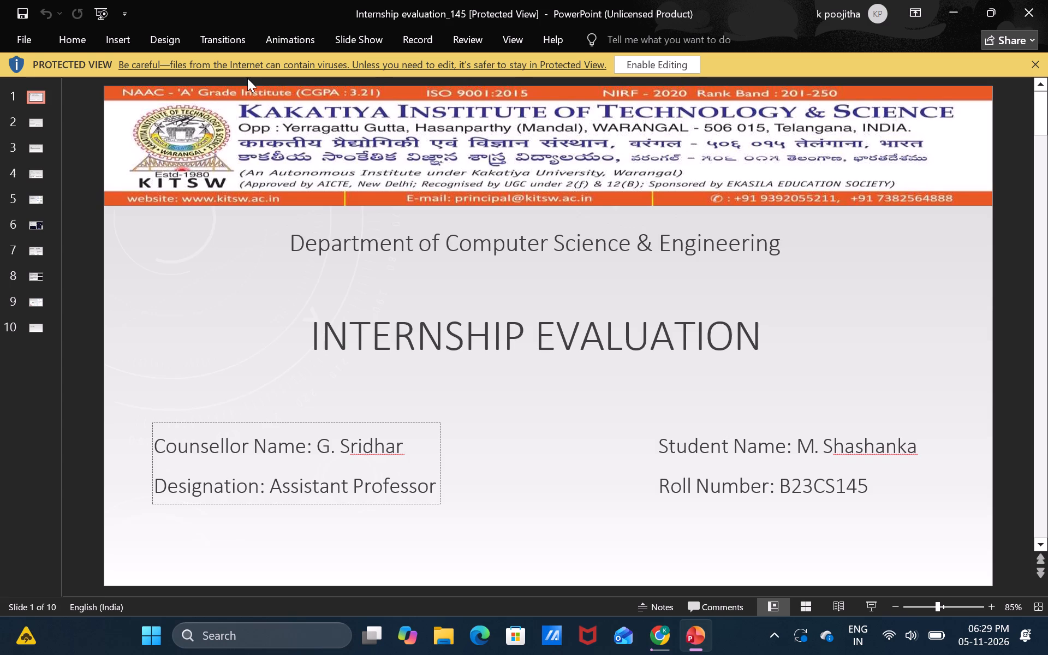
Take the Internship evaluation_145 presentation out of Protected View by enabling editing.
click(22, 34)
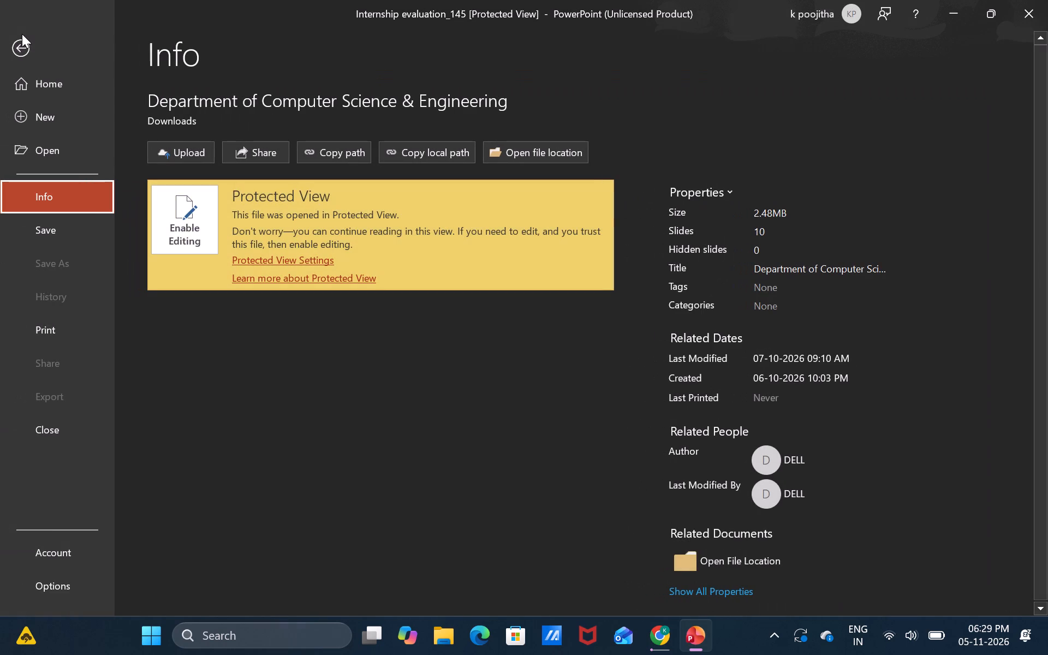
click(51, 231)
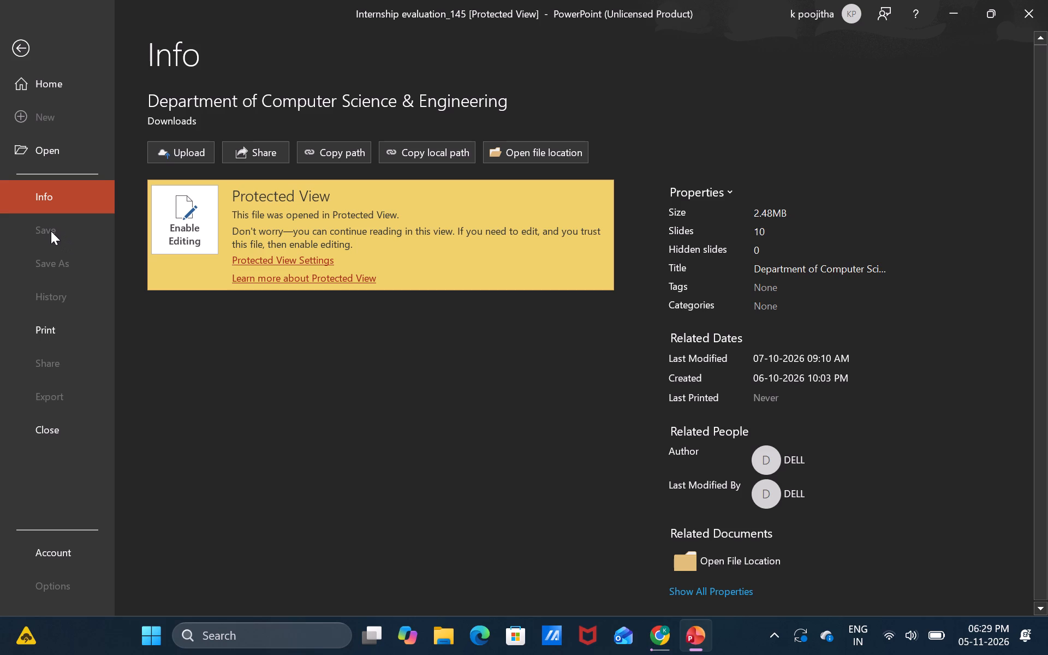
click(183, 221)
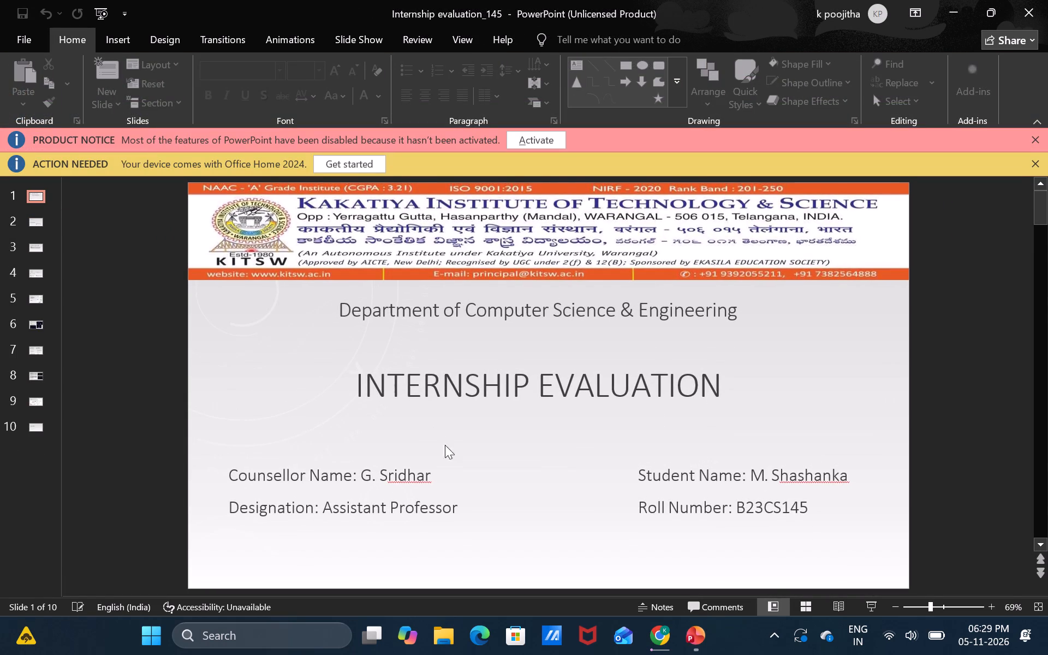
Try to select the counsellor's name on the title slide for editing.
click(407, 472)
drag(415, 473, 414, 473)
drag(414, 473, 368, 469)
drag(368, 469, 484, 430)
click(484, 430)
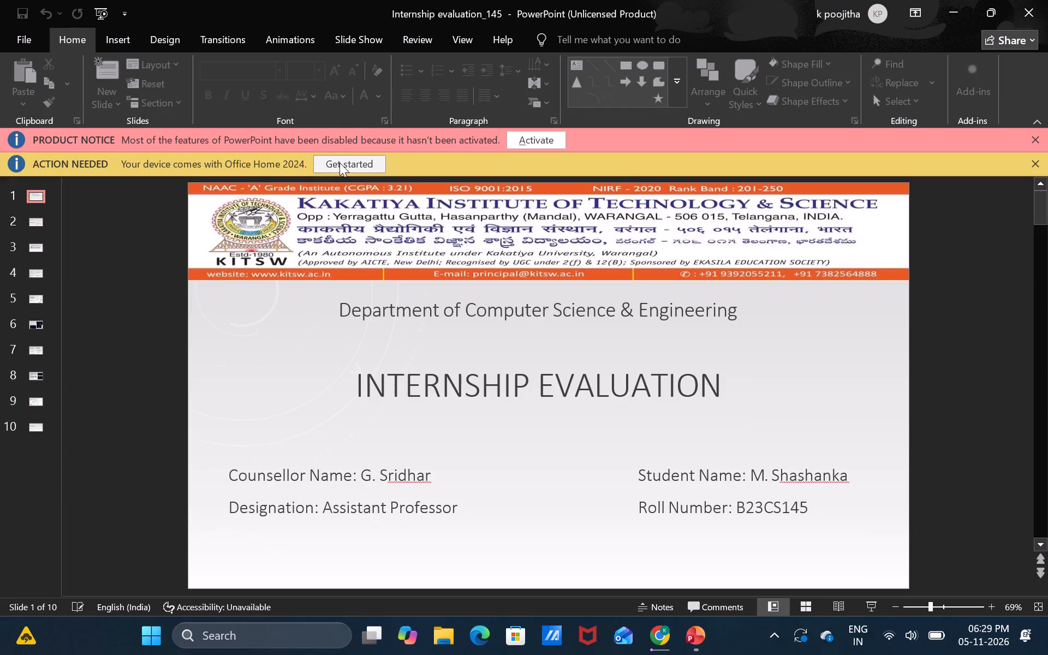
Start activating the included Office Home 2024 and continue with the signed-in account.
click(534, 134)
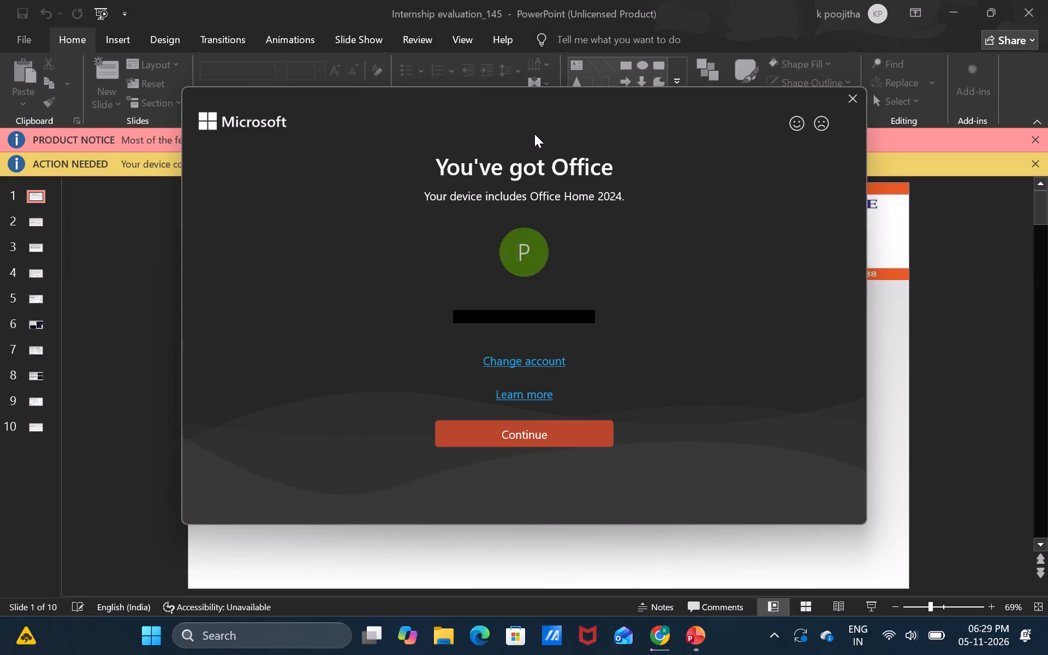
click(472, 437)
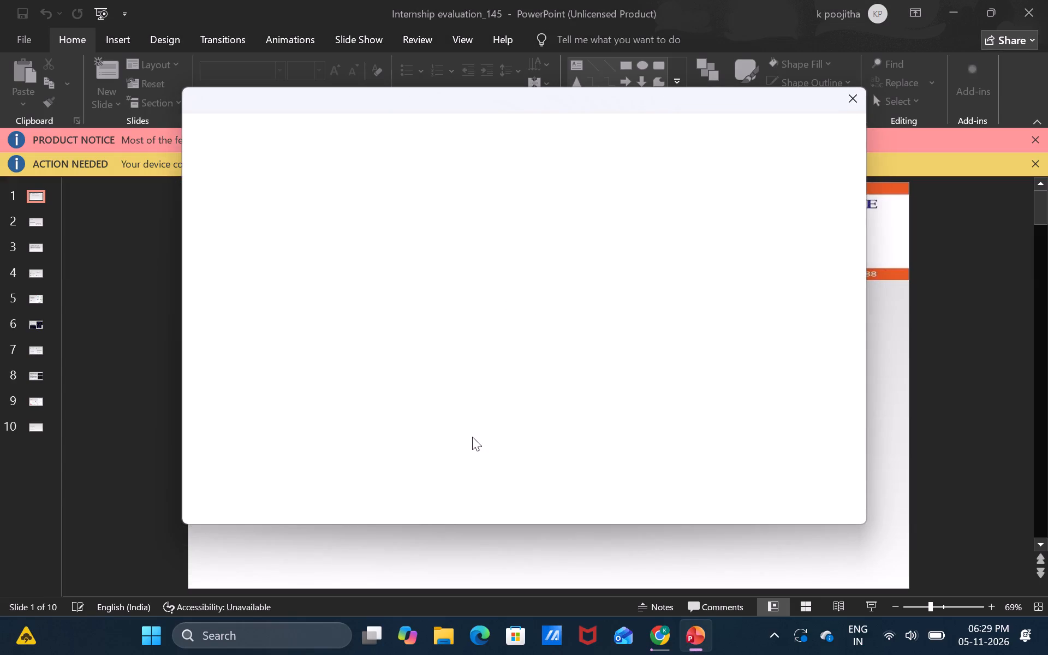
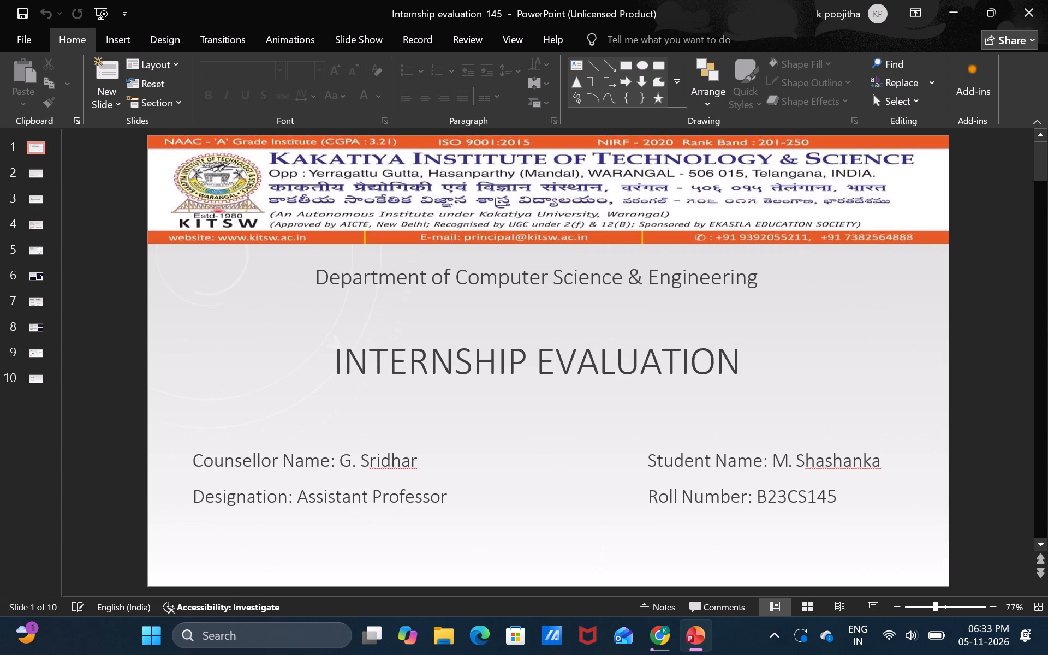
Delete the existing counsellor's name after the "Counsellor Name:" label on the title slide.
click(899, 124)
click(408, 454)
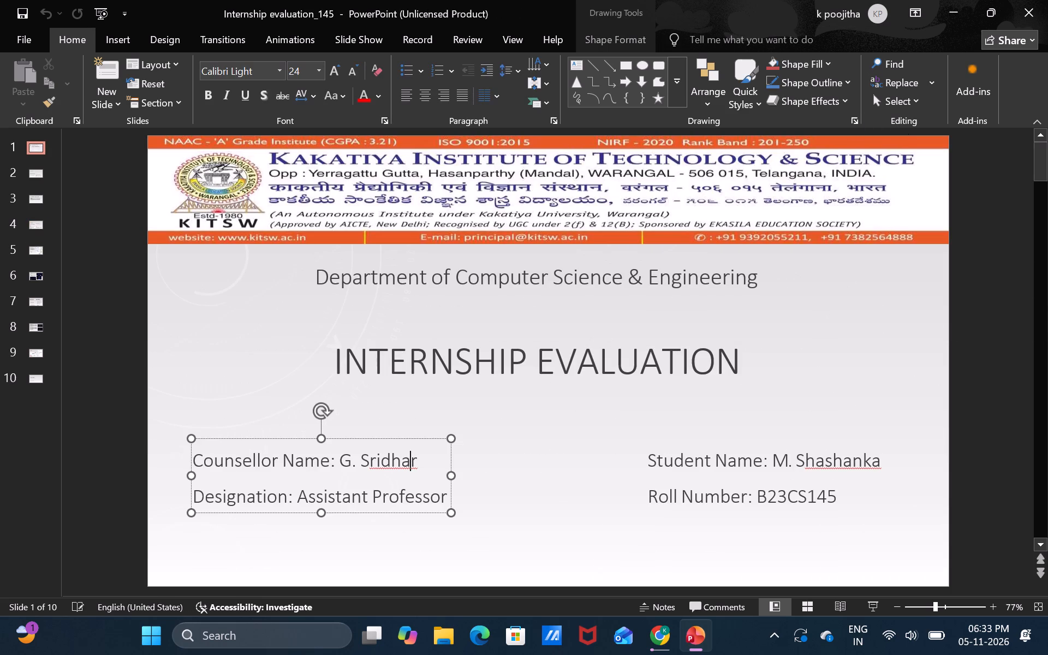
key(Right)
key(BackSpace)
key(BackSpace)
key(BackSpace)
key(BackSpace)
key(BackSpace)
key(BackSpace)
key(BackSpace)
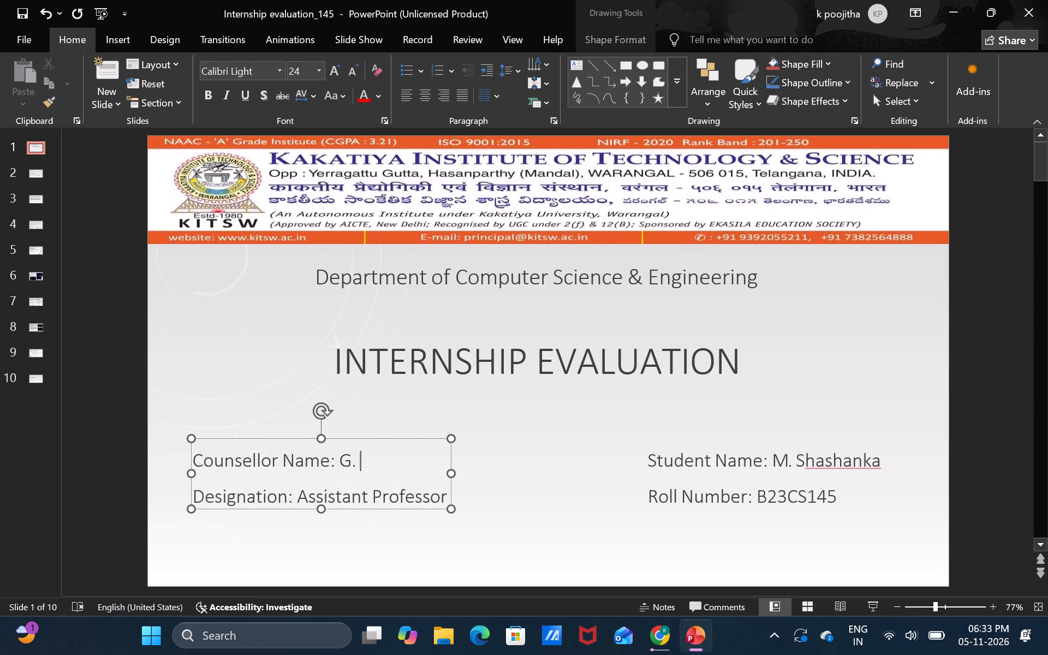
key(BackSpace)
key(BackSpace)
key(BackSpace)
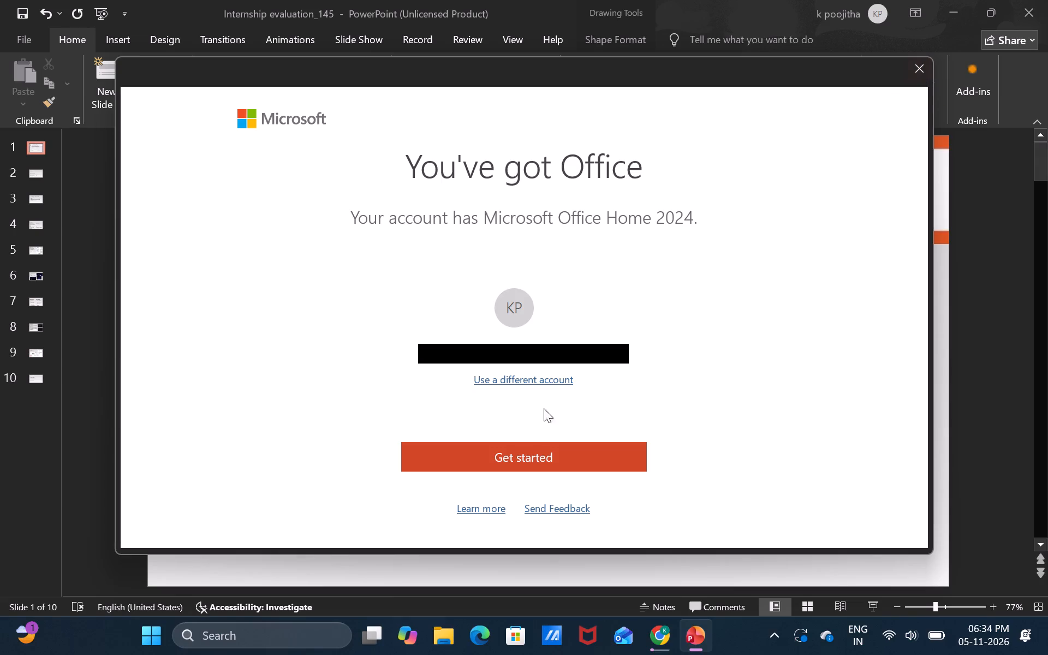
Get started with Microsoft Office Home 2024 using the signed-in account.
click(521, 460)
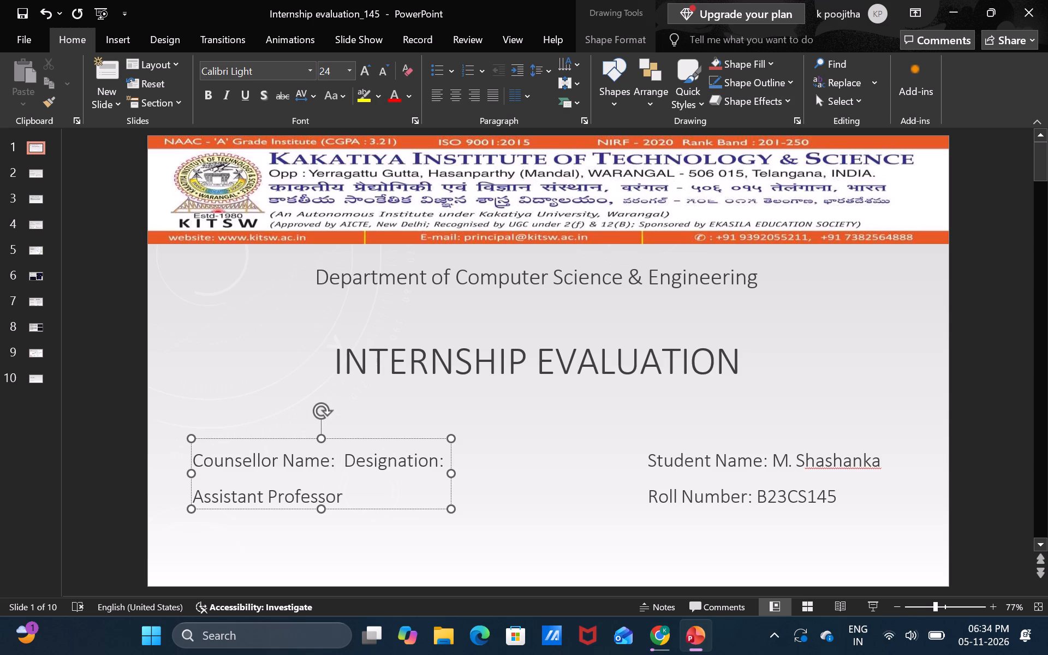
Enter the new counsellor's name, starting with "Md.", after the "Counsellor Name:" label on the title slide.
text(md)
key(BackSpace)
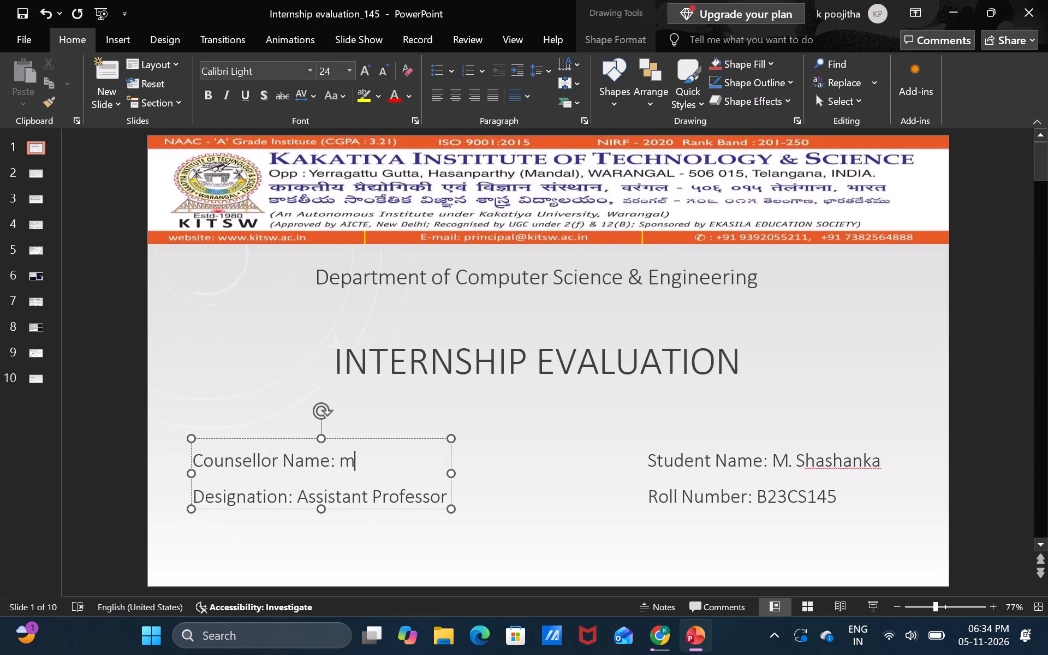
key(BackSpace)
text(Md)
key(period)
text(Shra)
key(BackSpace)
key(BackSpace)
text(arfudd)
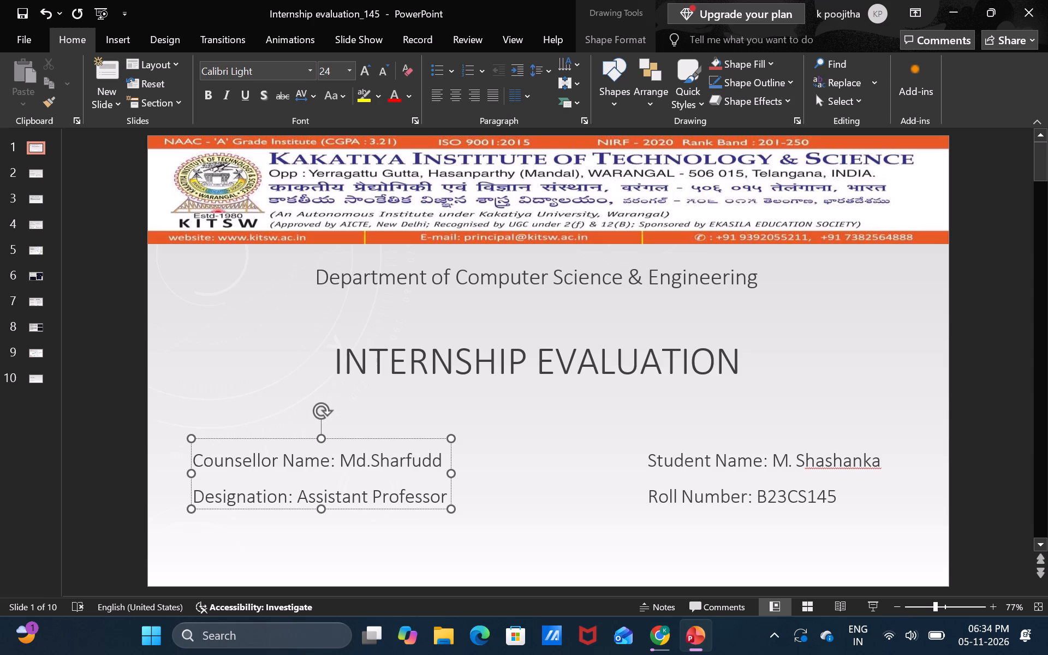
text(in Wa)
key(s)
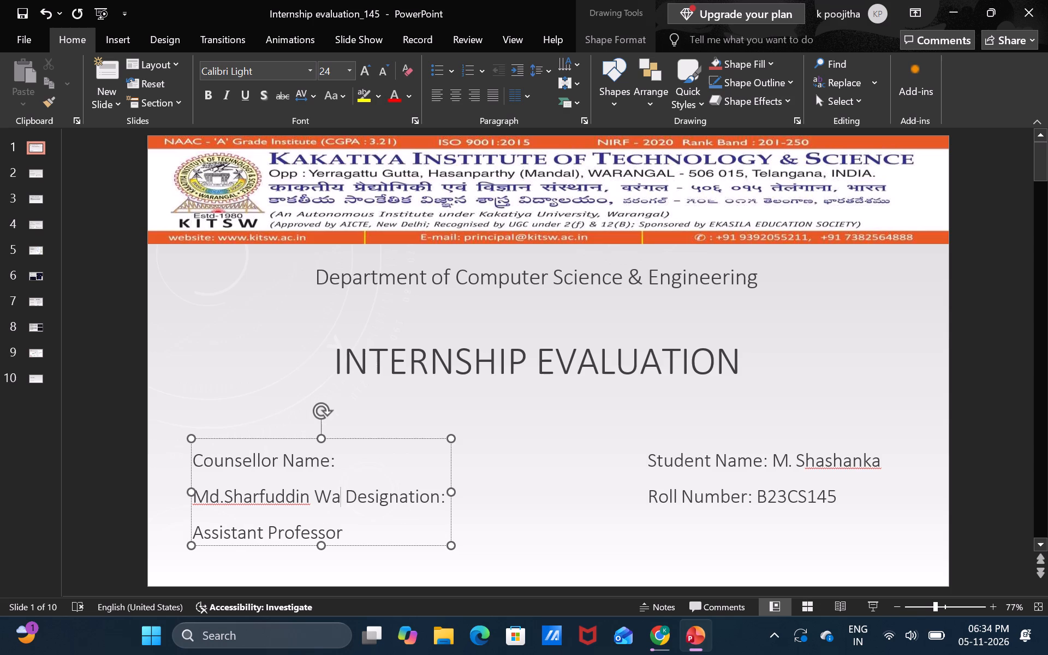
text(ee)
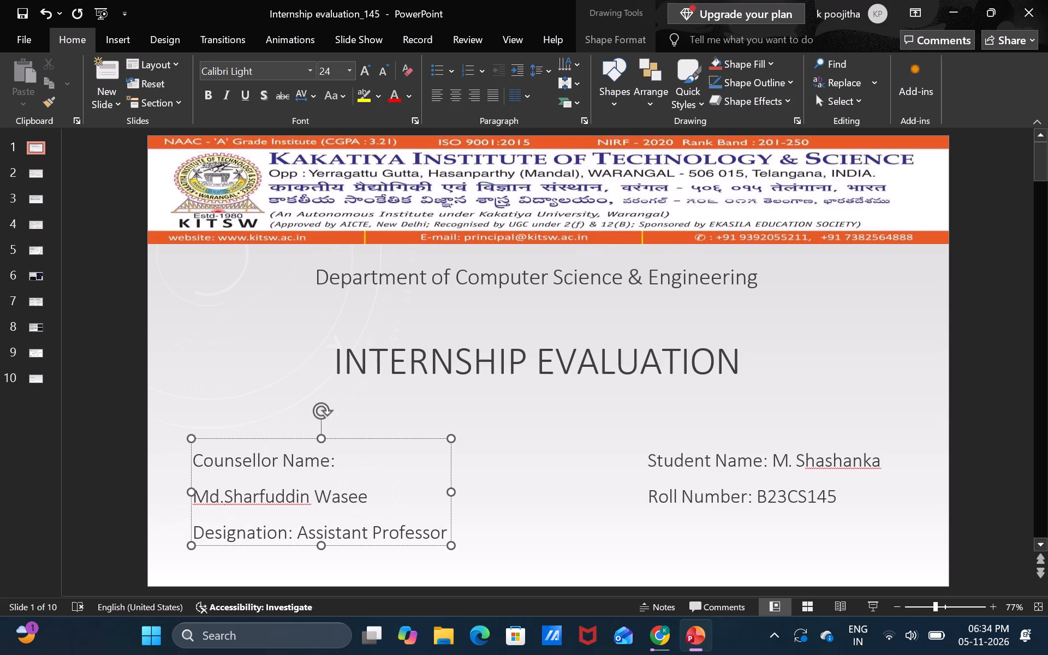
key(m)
Replace the student's name after the "Student Name:" label with the new student's initial and name.
click(887, 465)
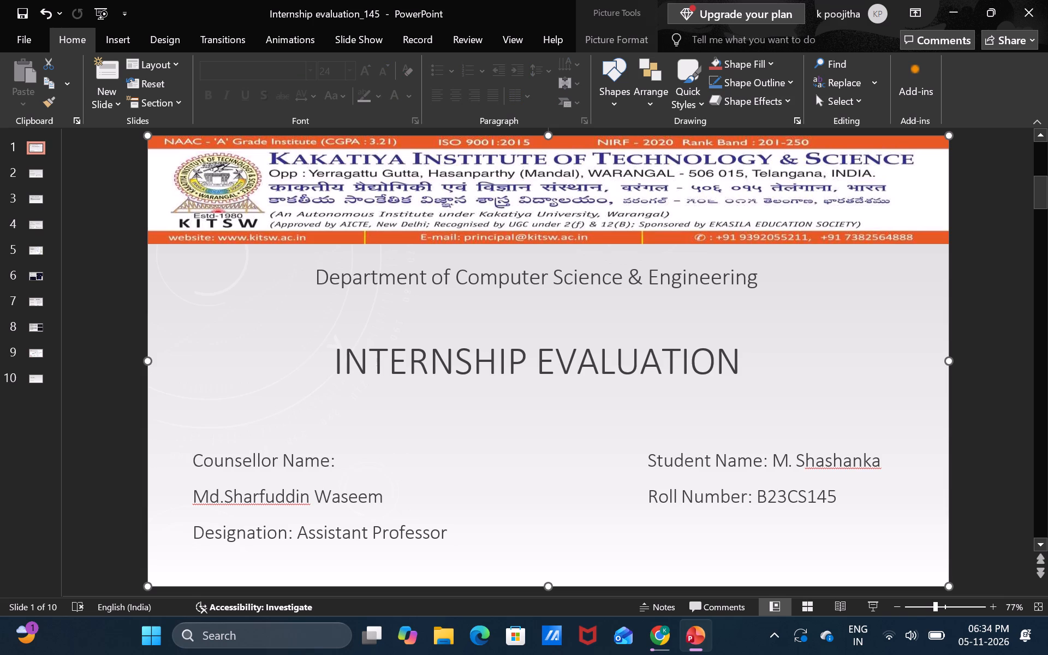
click(879, 460)
key(backslash)
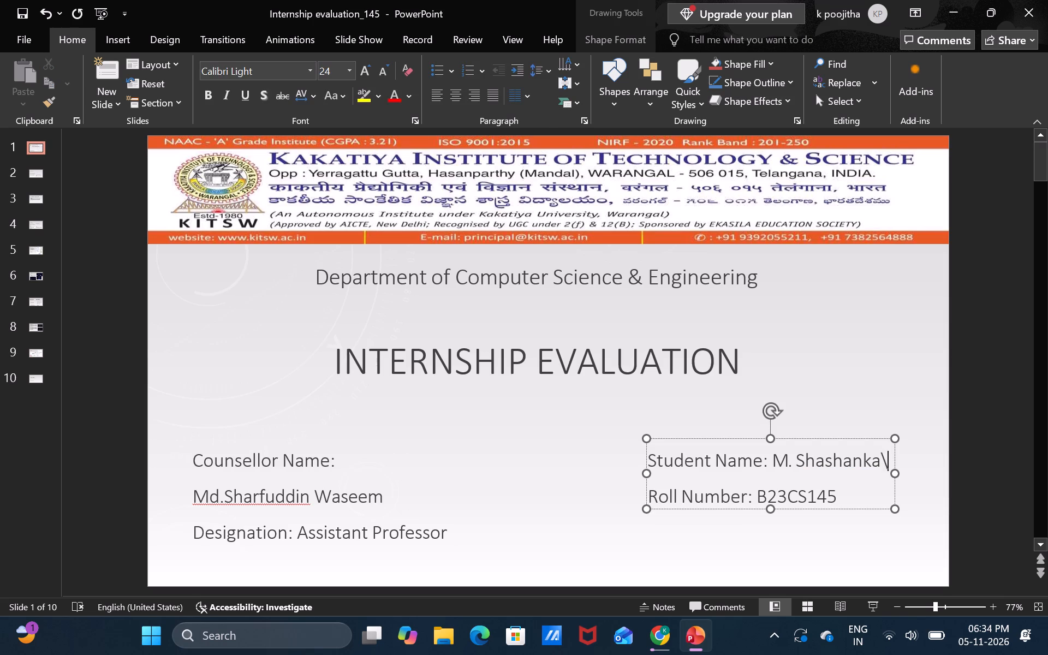
key(BackSpace)
key(BackSpace)
key(BackSpace)
key(BackSpace)
key(BackSpace)
key(BackSpace)
key(BackSpace)
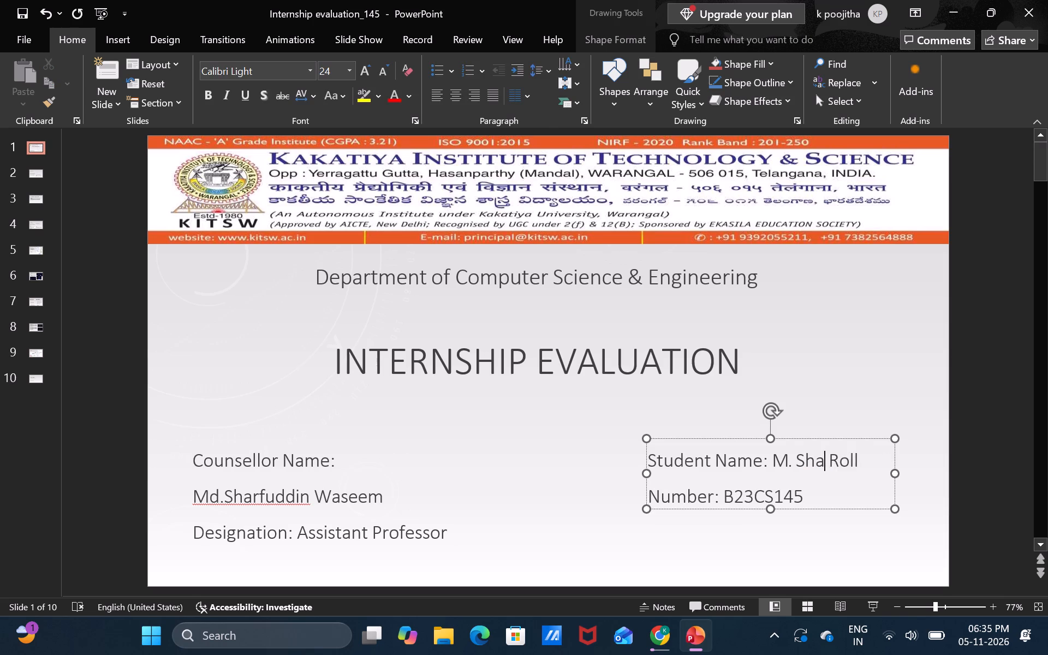
key(BackSpace)
key(BackSpace)
key(BackSpace)
key(BackSpace)
key(BackSpace)
key(BackSpace)
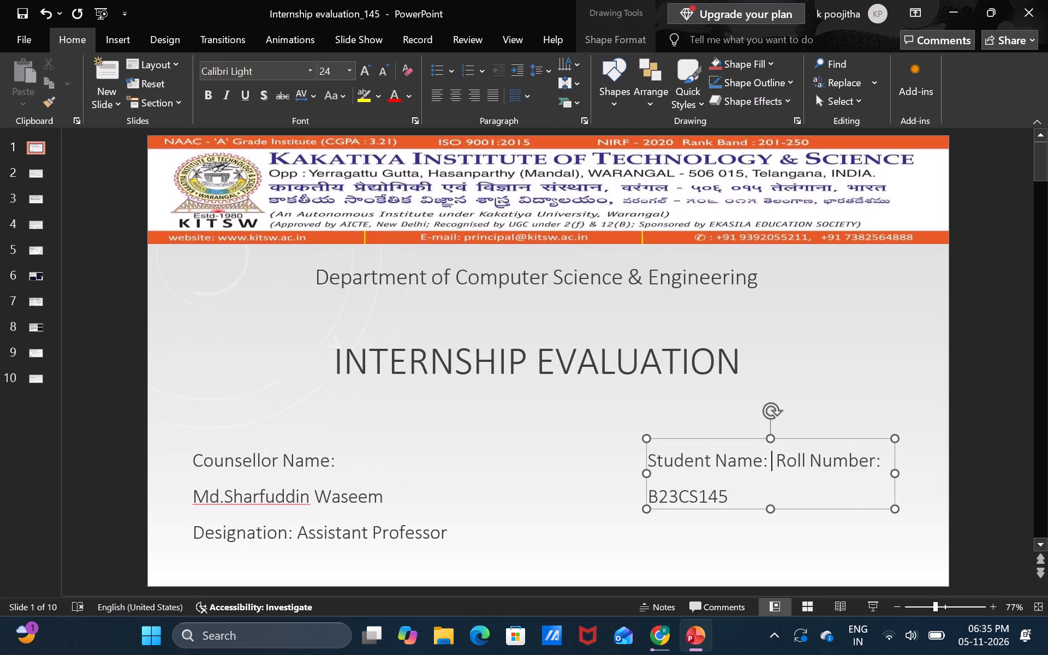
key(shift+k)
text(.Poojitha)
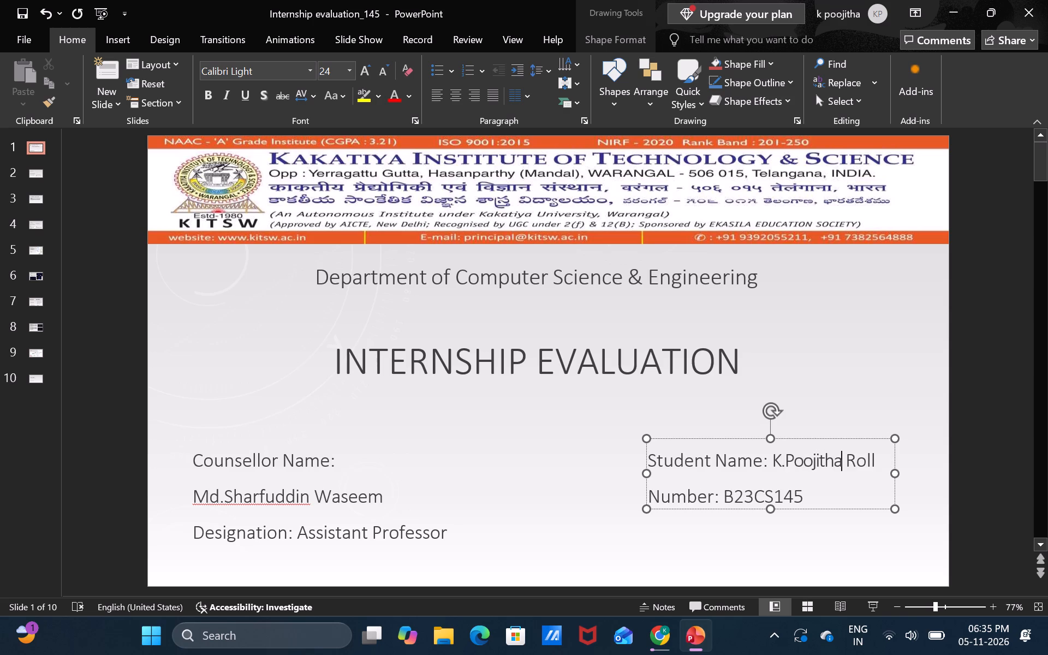
Delete the decorative background picture from the title slide.
click(819, 498)
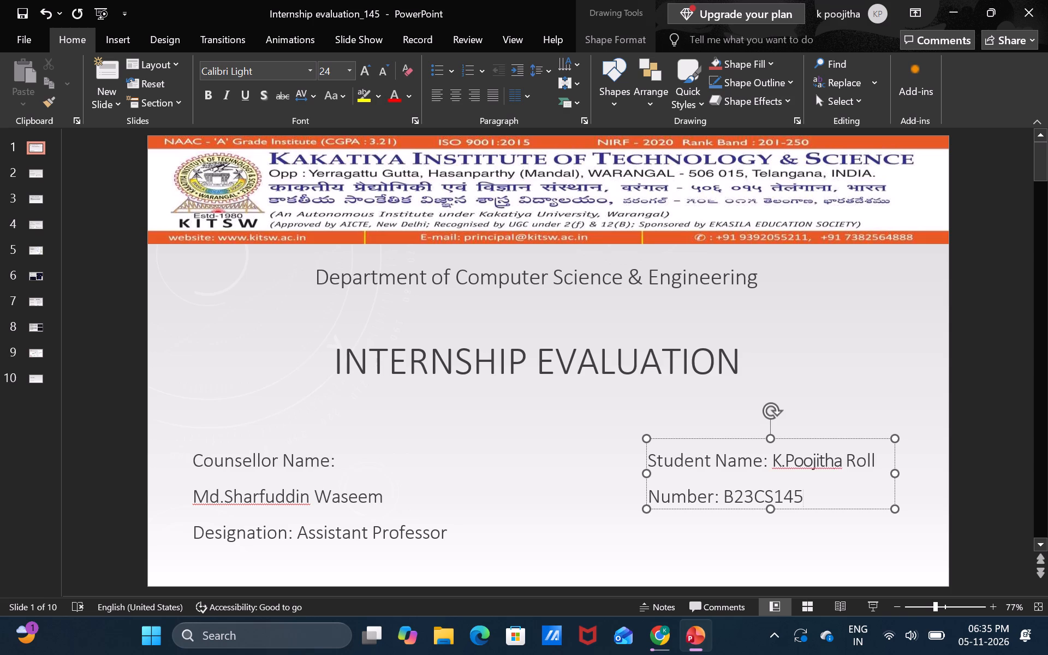
click(876, 455)
key(BackSpace)
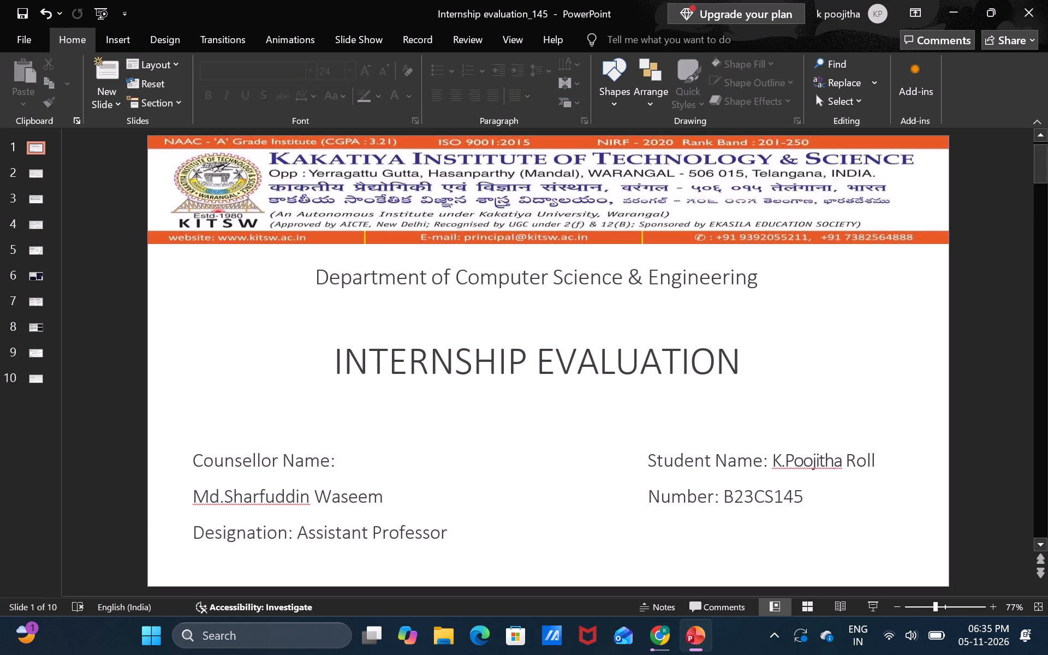
key(BackSpace)
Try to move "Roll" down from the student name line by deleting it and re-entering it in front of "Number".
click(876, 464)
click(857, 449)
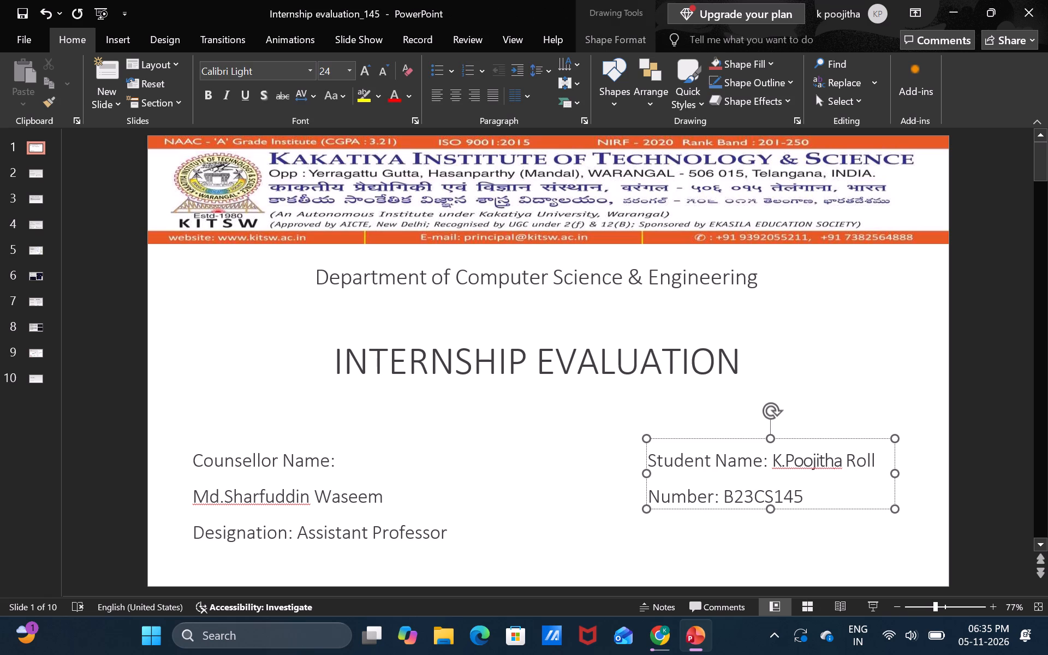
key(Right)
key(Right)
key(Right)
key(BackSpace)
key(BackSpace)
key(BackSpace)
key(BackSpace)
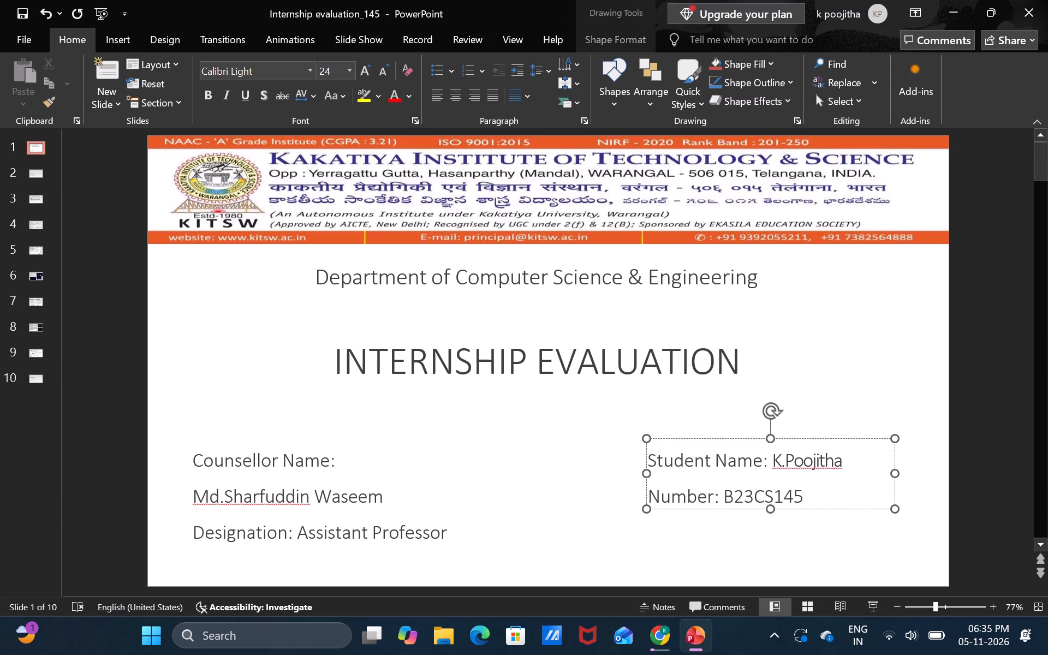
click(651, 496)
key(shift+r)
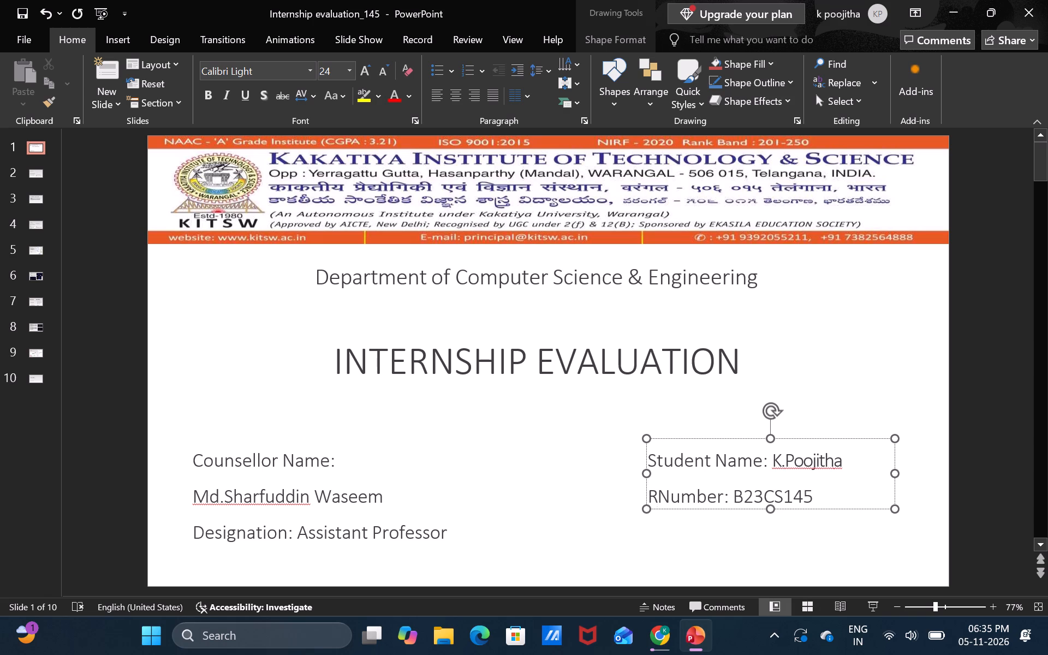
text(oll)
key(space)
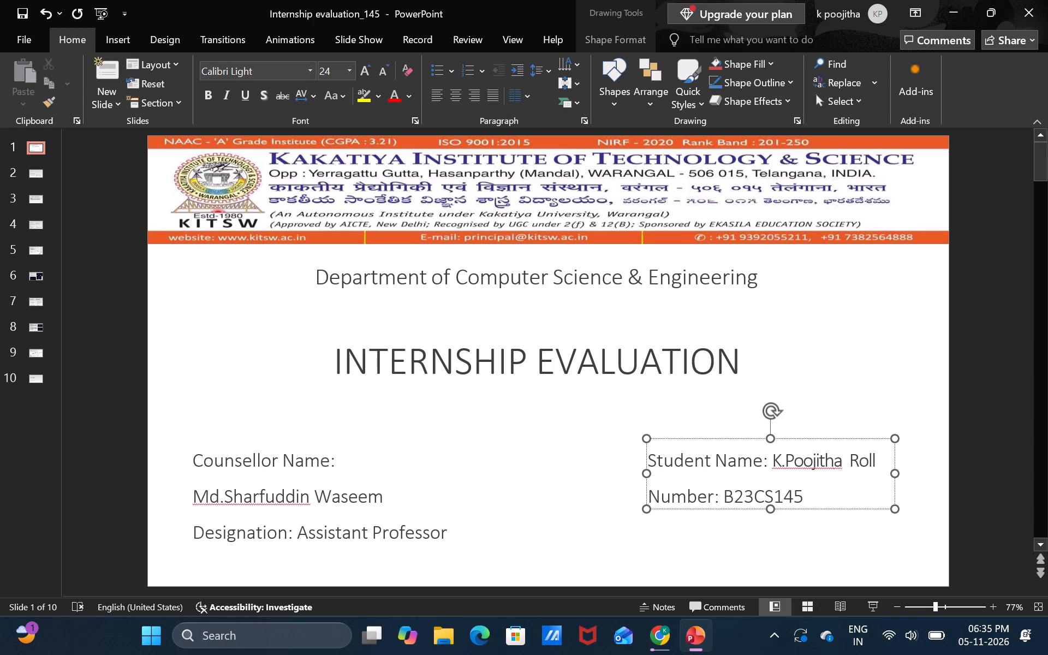
Add an extra space between the "Student Name:" label and the student's name.
click(772, 461)
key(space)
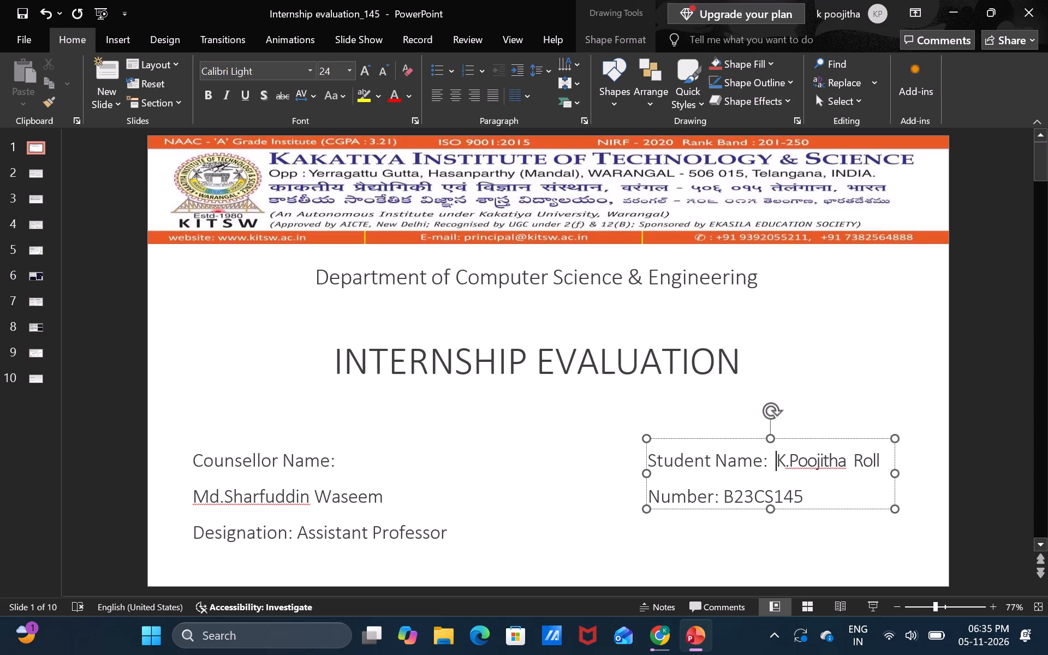
Shorten the "Roll Number" label in the student details to "R.Number".
click(878, 459)
key(BackSpace)
key(BackSpace)
key(BackSpace)
key(BackSpace)
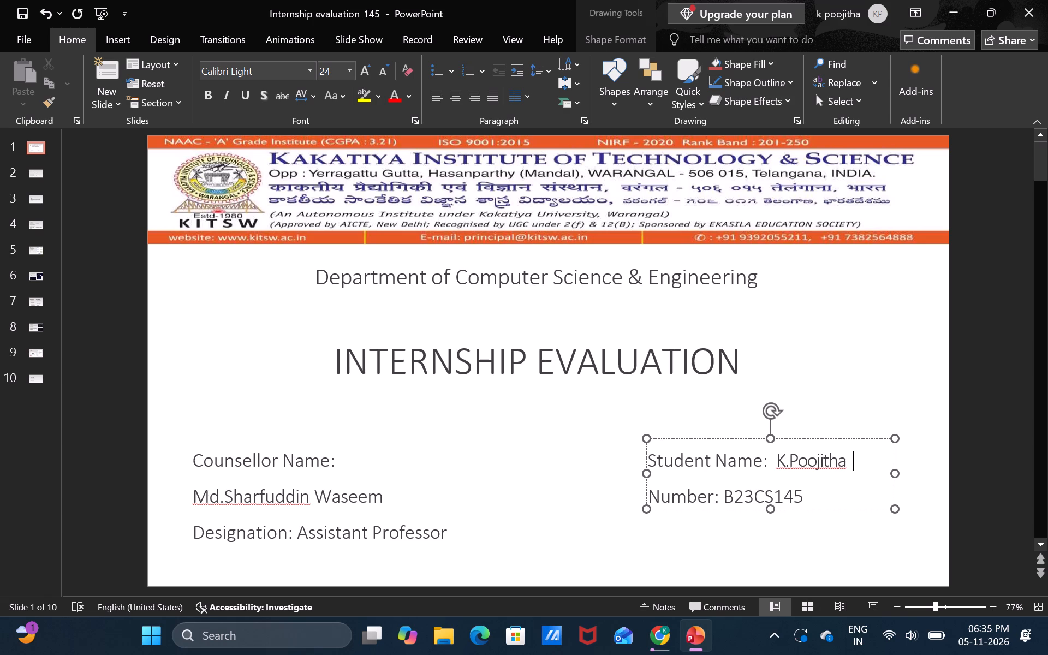
click(650, 498)
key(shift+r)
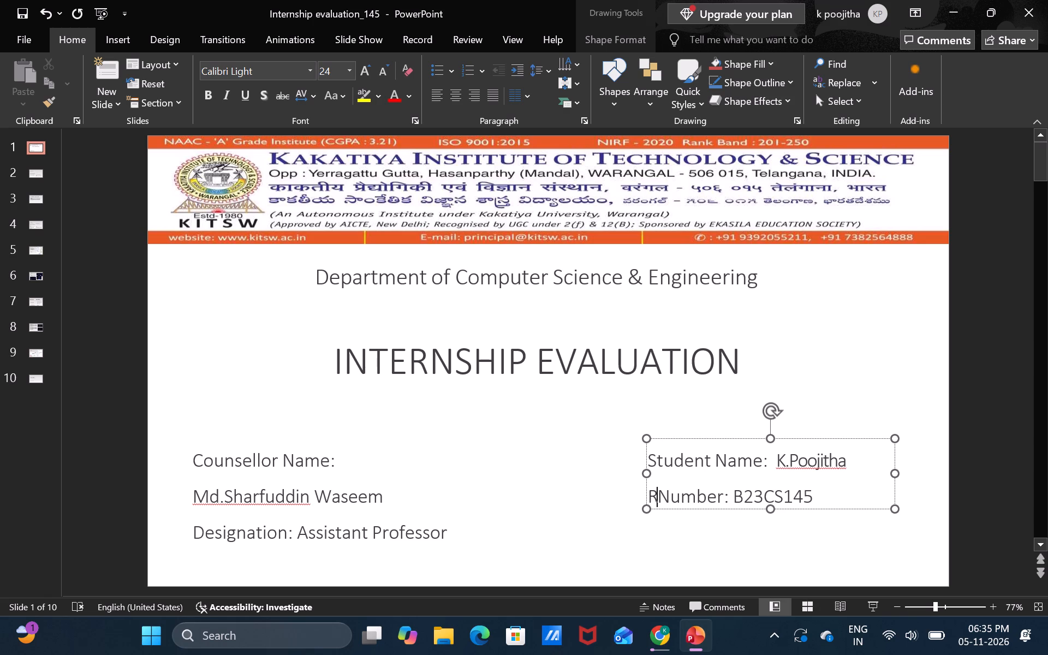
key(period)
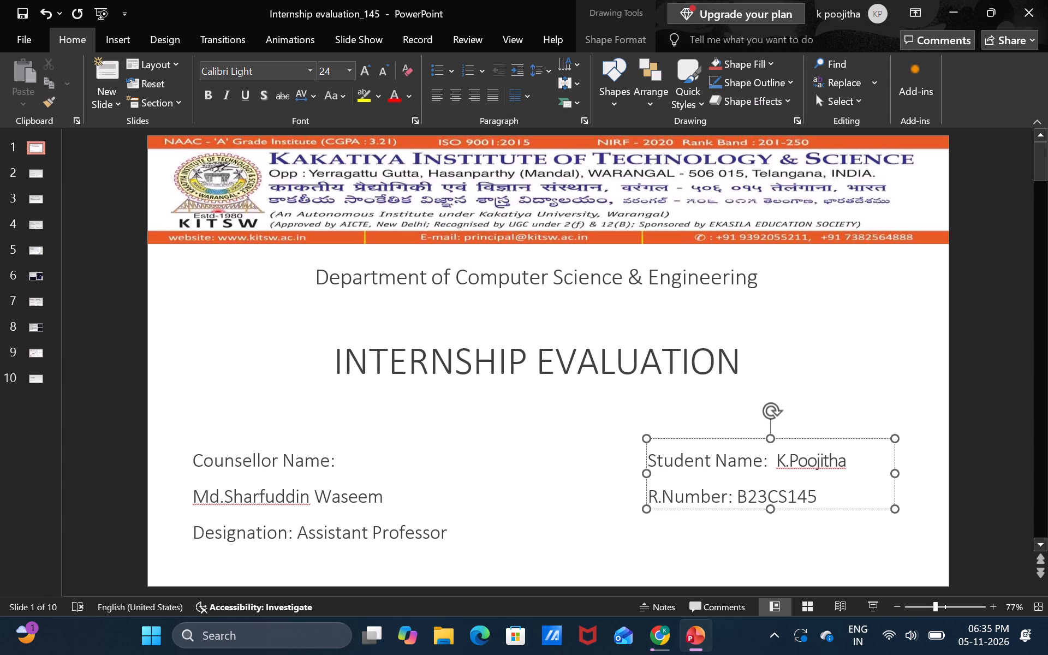
Delete the "R.Number:" label in front of the student's roll number on the title slide.
click(825, 495)
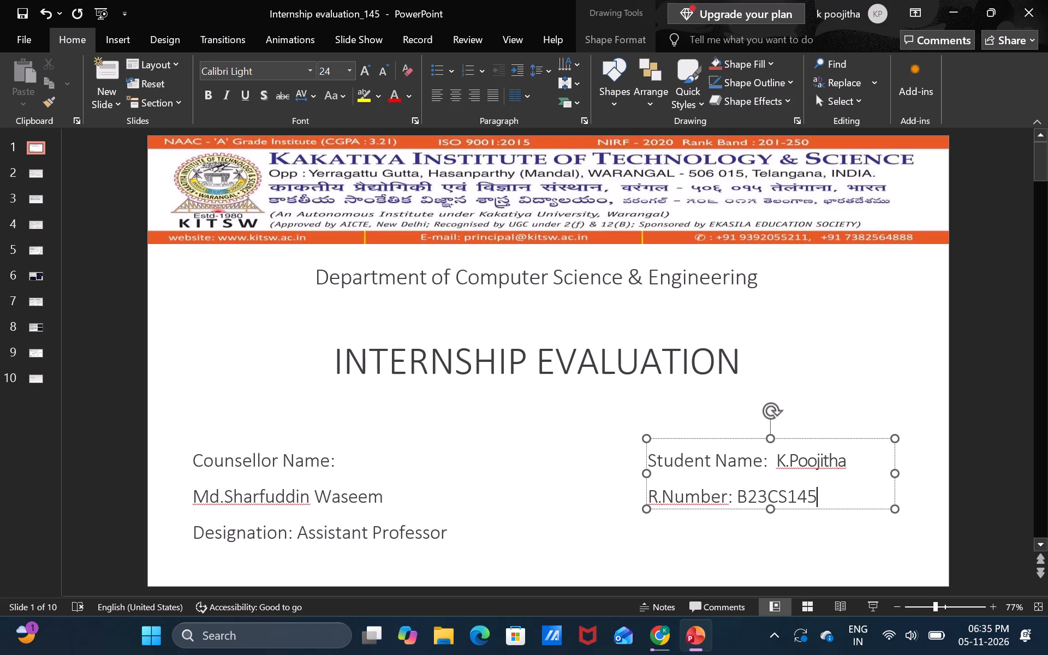
click(727, 497)
key(BackSpace)
key(BackSpace)
key(BackSpace)
key(BackSpace)
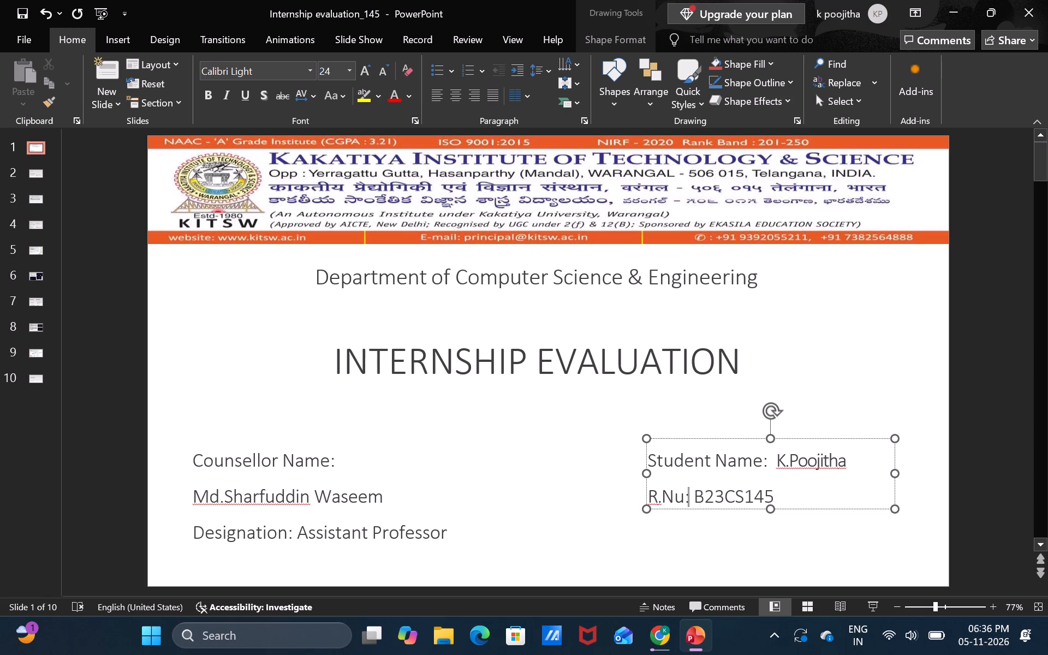
key(BackSpace)
key(BackSpace)
key(BackSpace)
key(BackSpace)
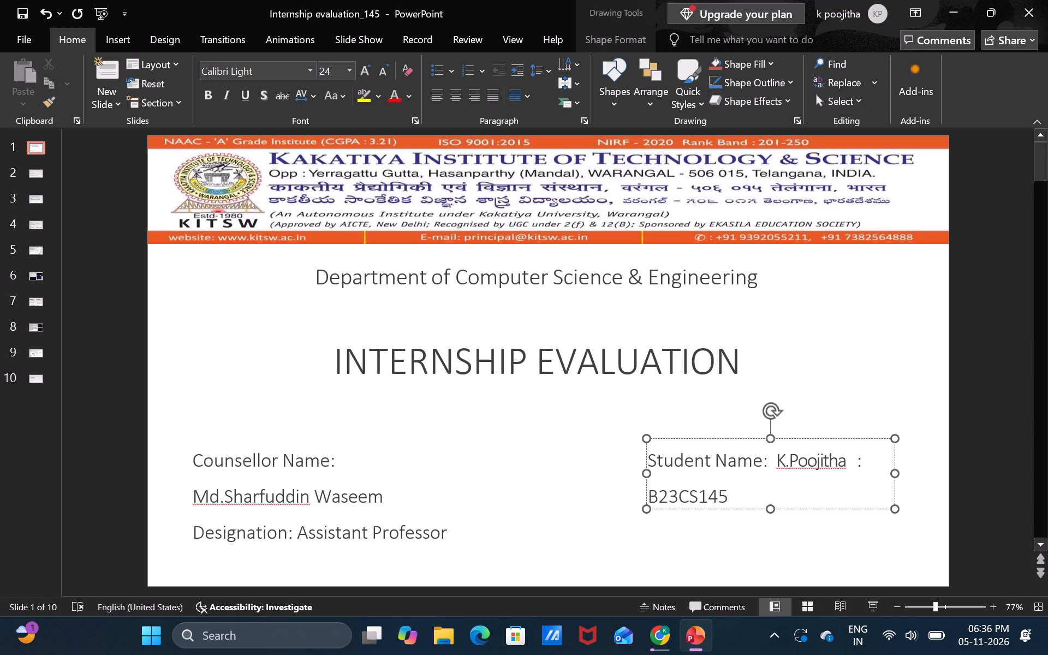
key(Right)
key(BackSpace)
Expand the initial in the student's name to the full surname, keeping the dot before the given name.
click(784, 457)
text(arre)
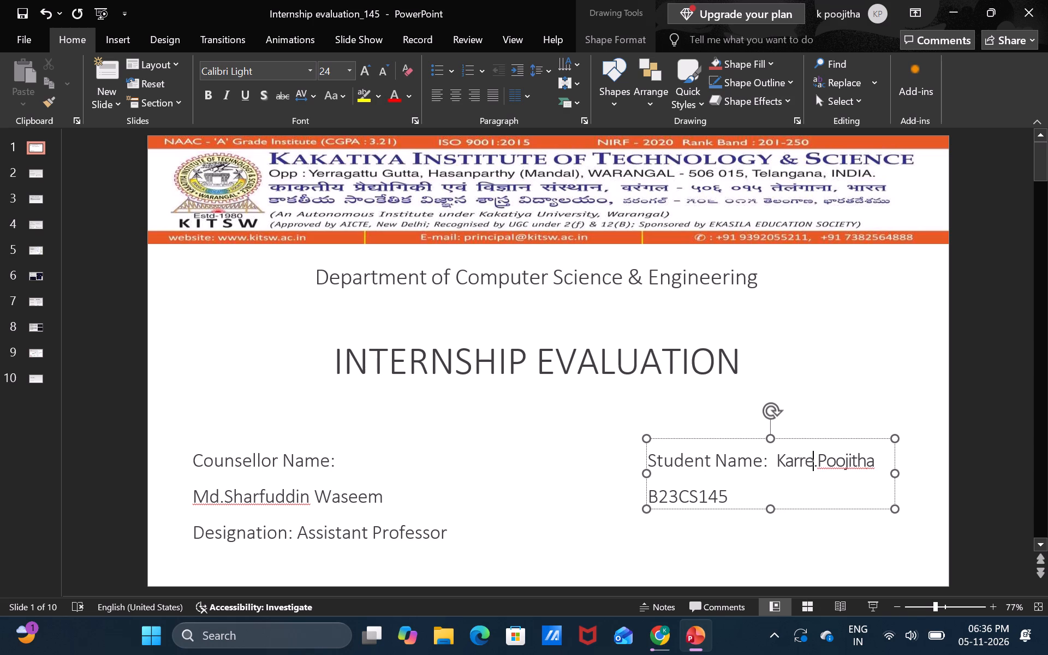
Insert the label "Roll Number:" directly in front of the student's roll number.
click(651, 495)
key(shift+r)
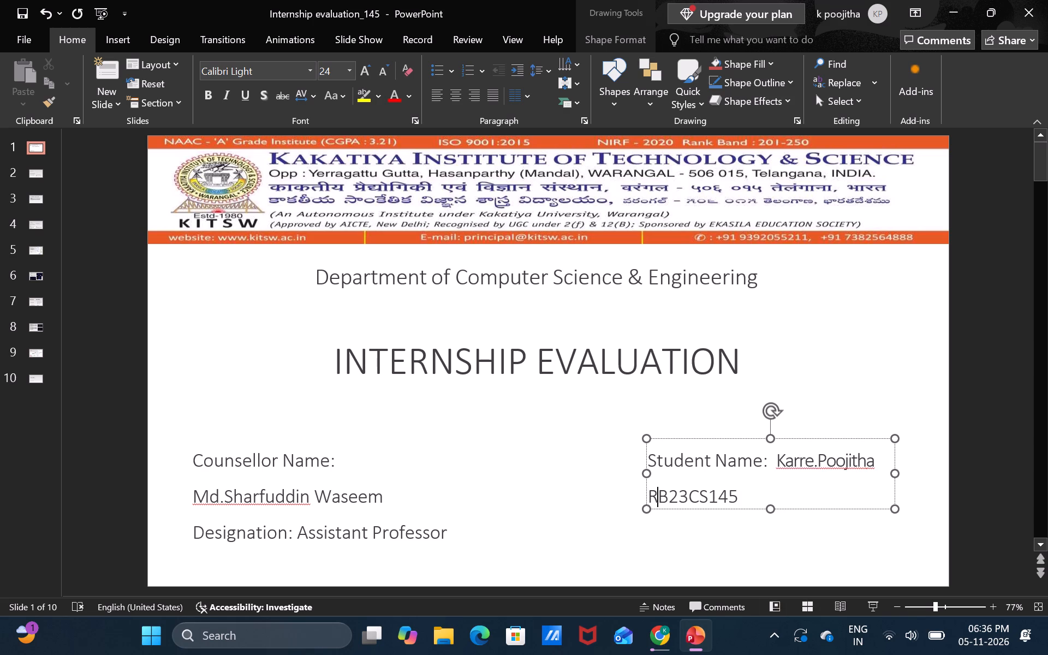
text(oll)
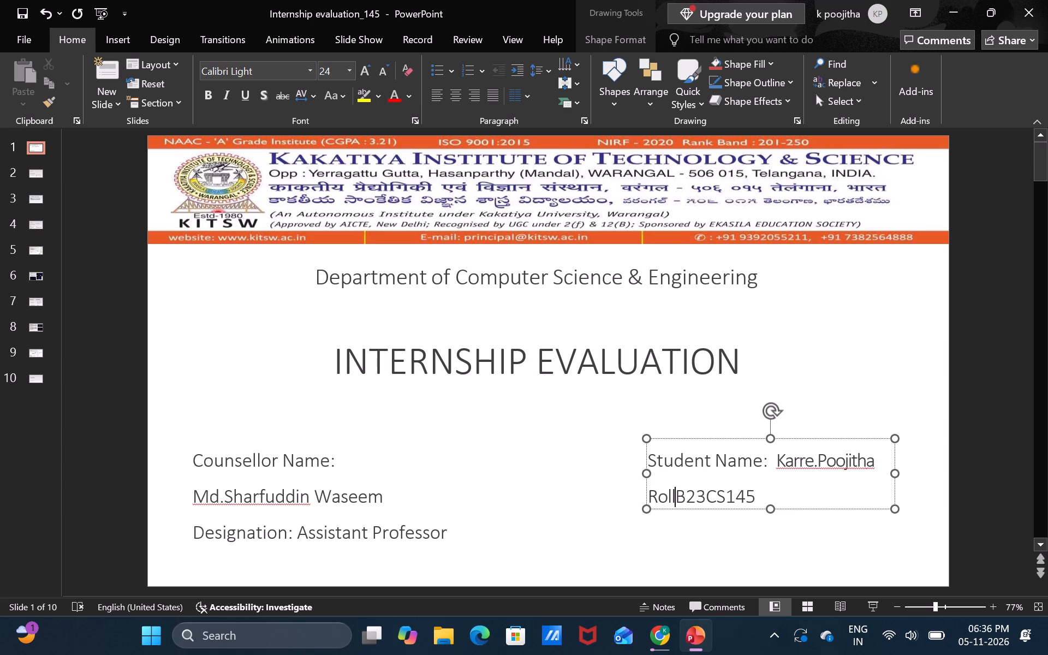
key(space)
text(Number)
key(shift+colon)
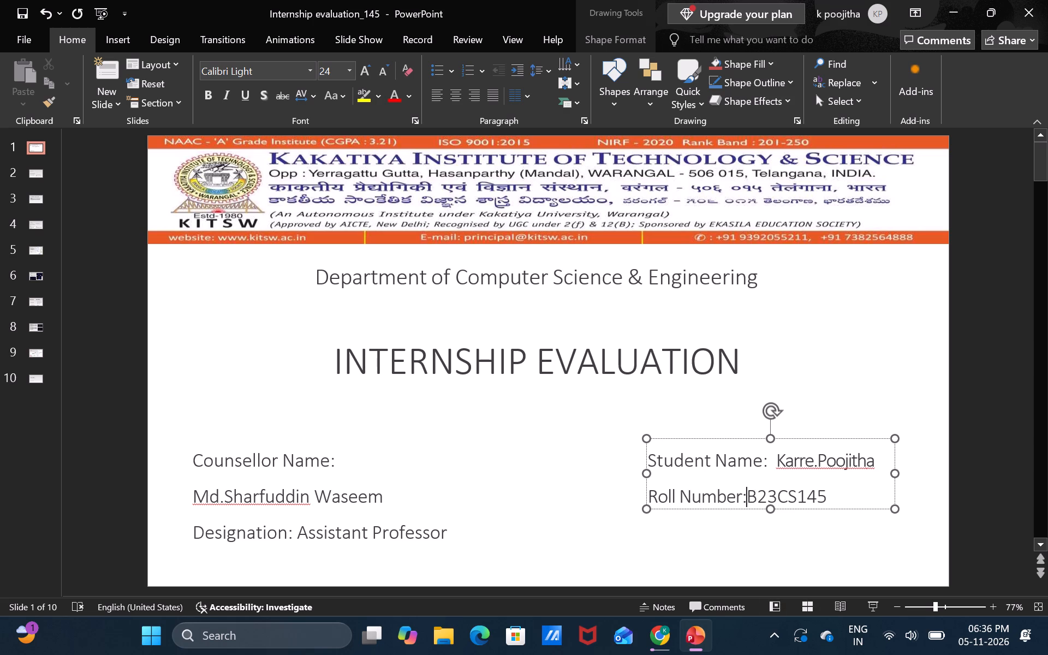
Replace the last two digits of the roll number with those of the new student's number.
click(828, 494)
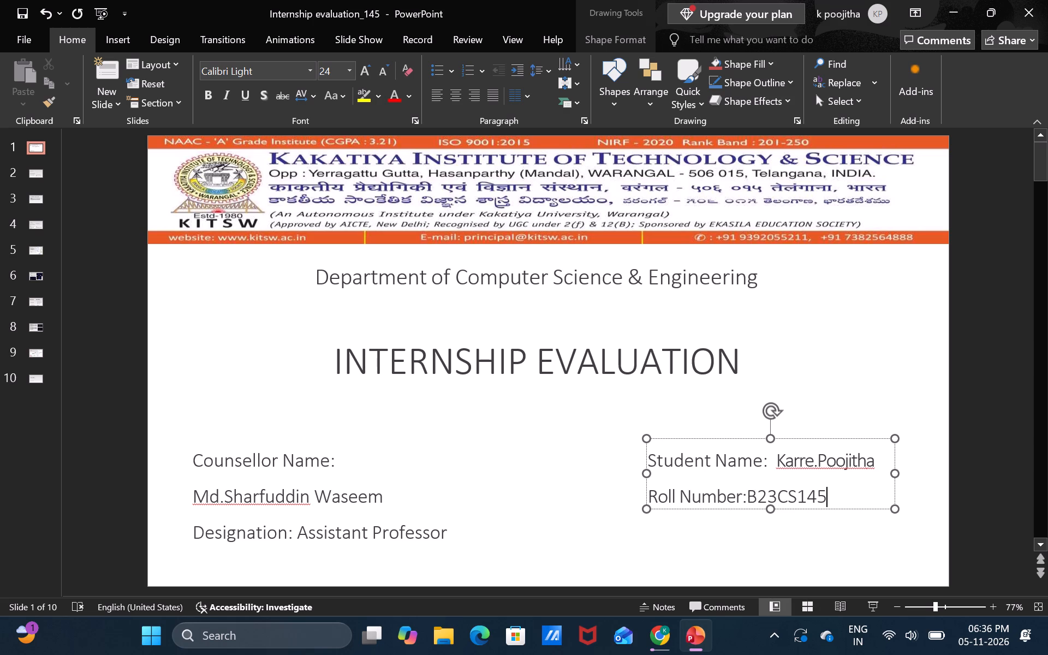
key(BackSpace)
key(BackSpace)
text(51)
Delete the "Employee Salary Prediction (Online)" heading and all its bullets from the Introduction slide.
scroll(828, 494, right, 1)
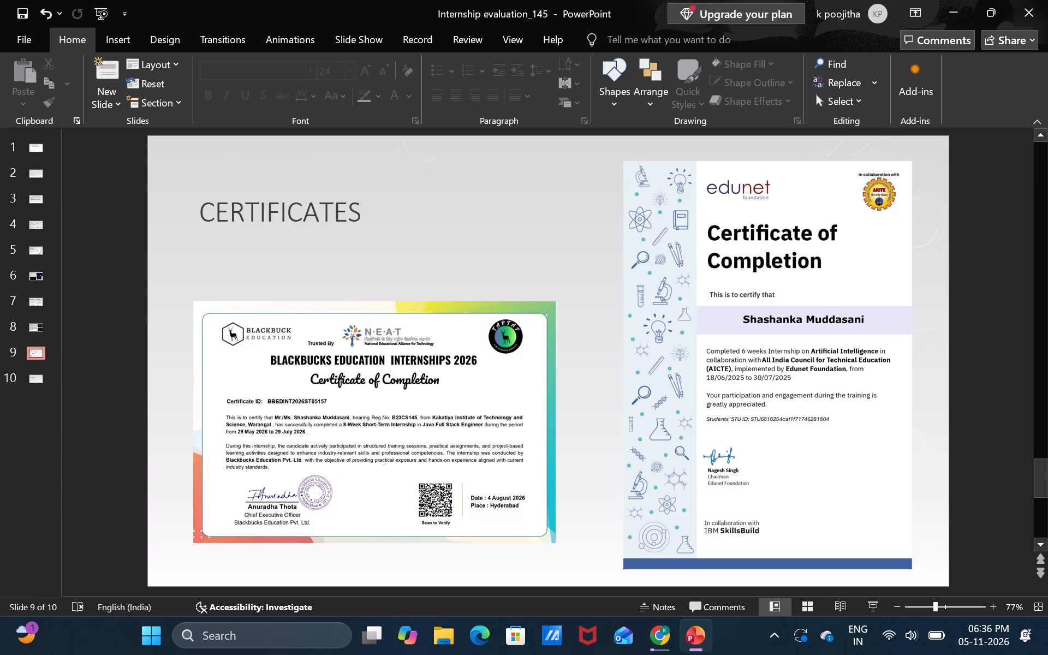
scroll(828, 494, right, 1)
scroll(828, 494, up, 5)
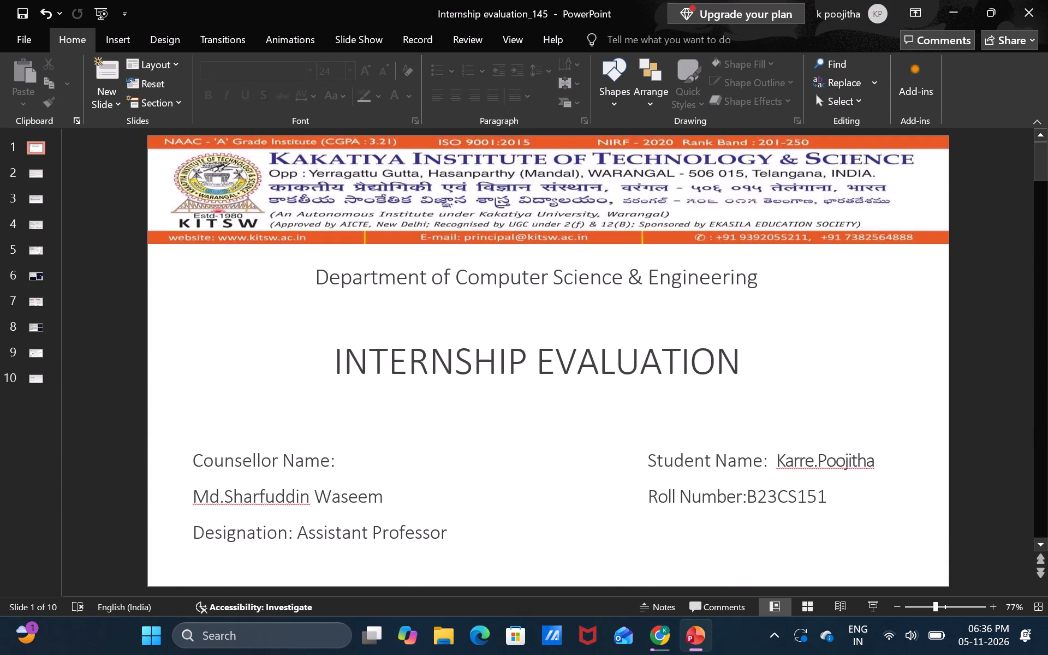
key(Down)
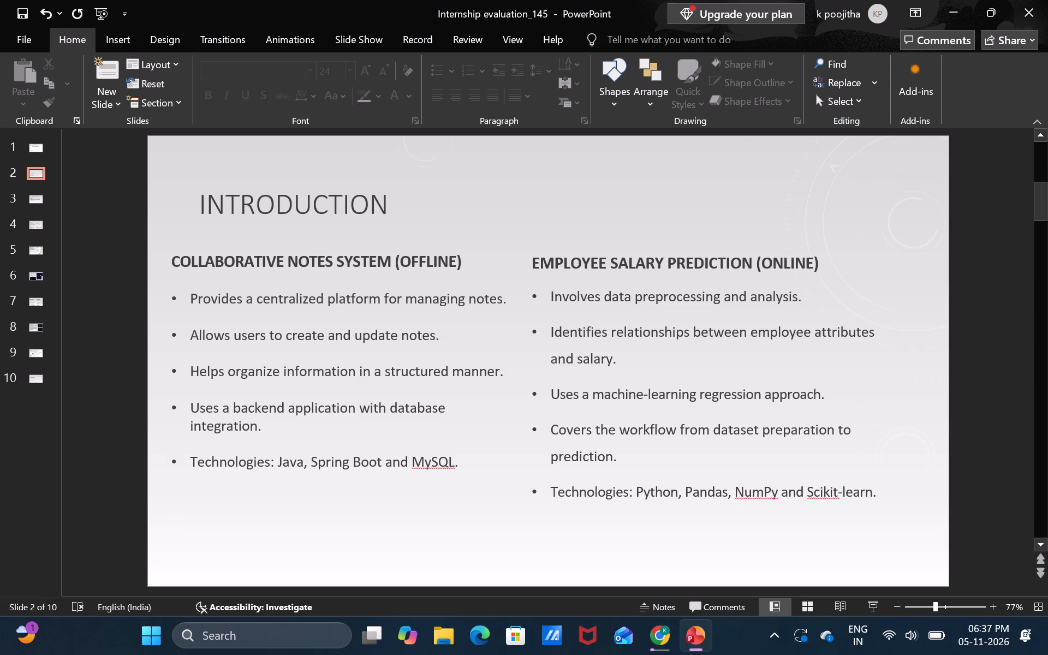
drag(532, 262, 785, 525)
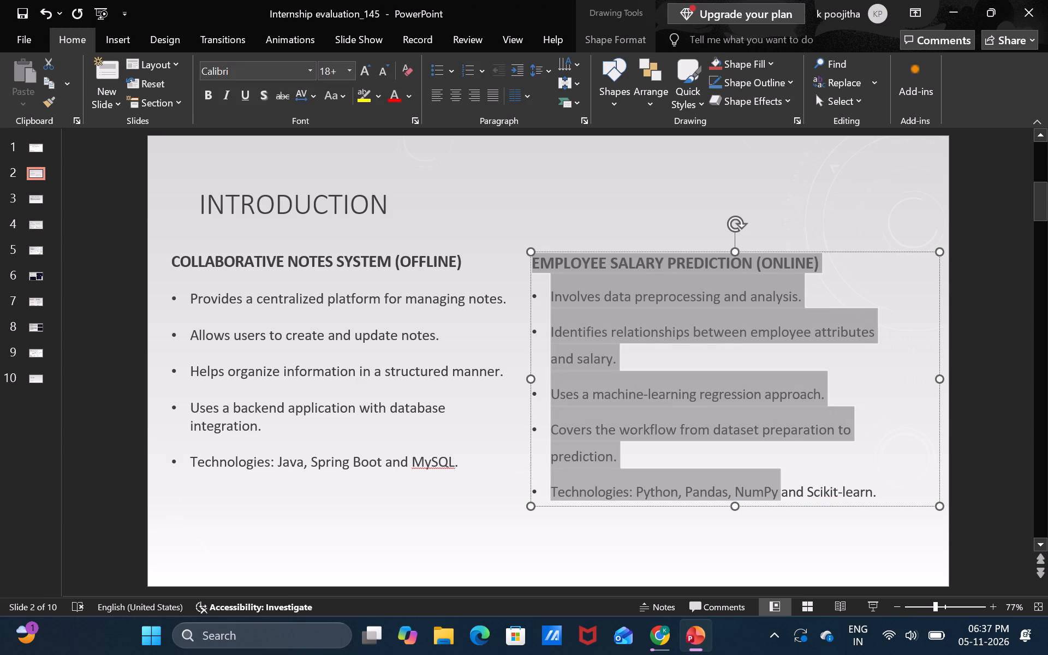
drag(785, 525, 1010, 518)
key(BackSpace)
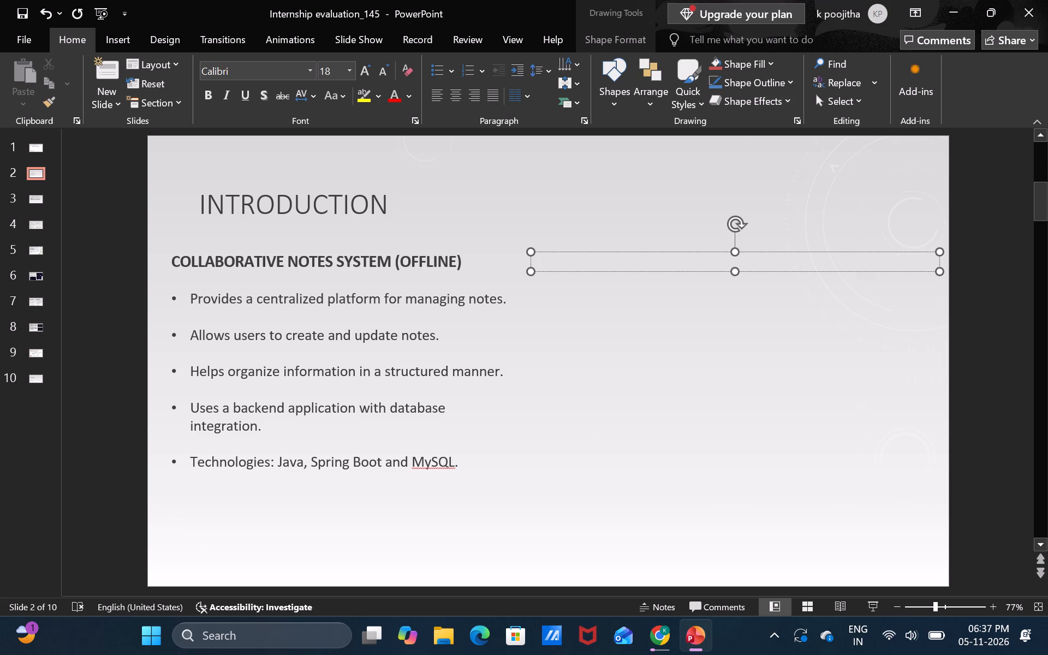
Delete the "Collaborative Notes System (Offline)" heading and all its bullets from the Introduction slide.
drag(171, 261, 508, 468)
key(BackSpace)
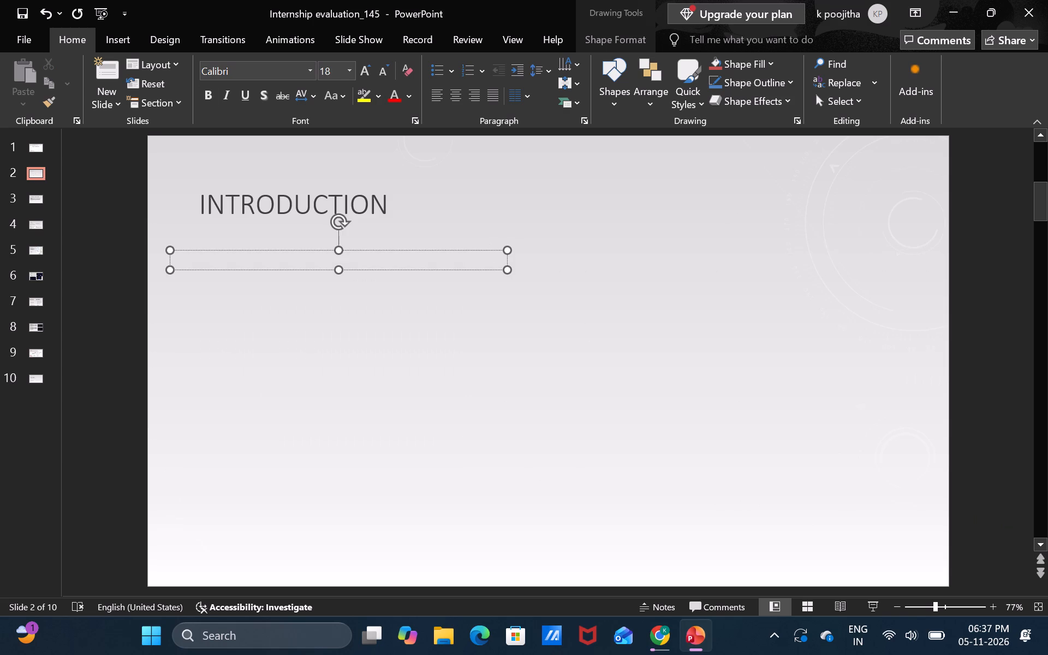
Move the emptied Collaborative Notes text box horizontally to about the middle of the Introduction slide, below the title.
drag(475, 257, 617, 260)
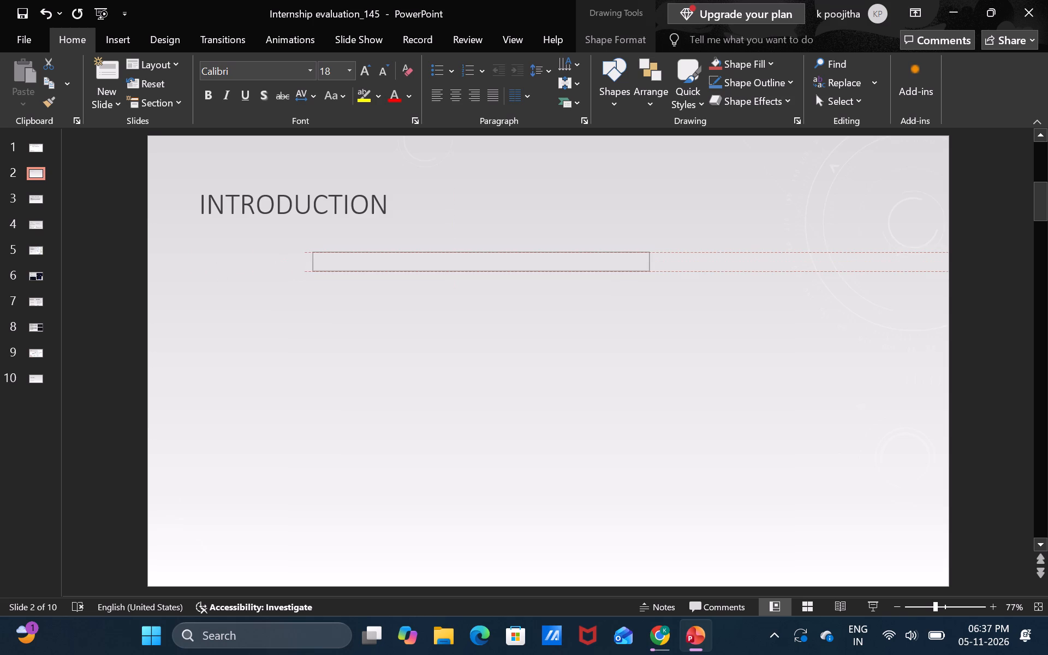
drag(617, 260, 659, 256)
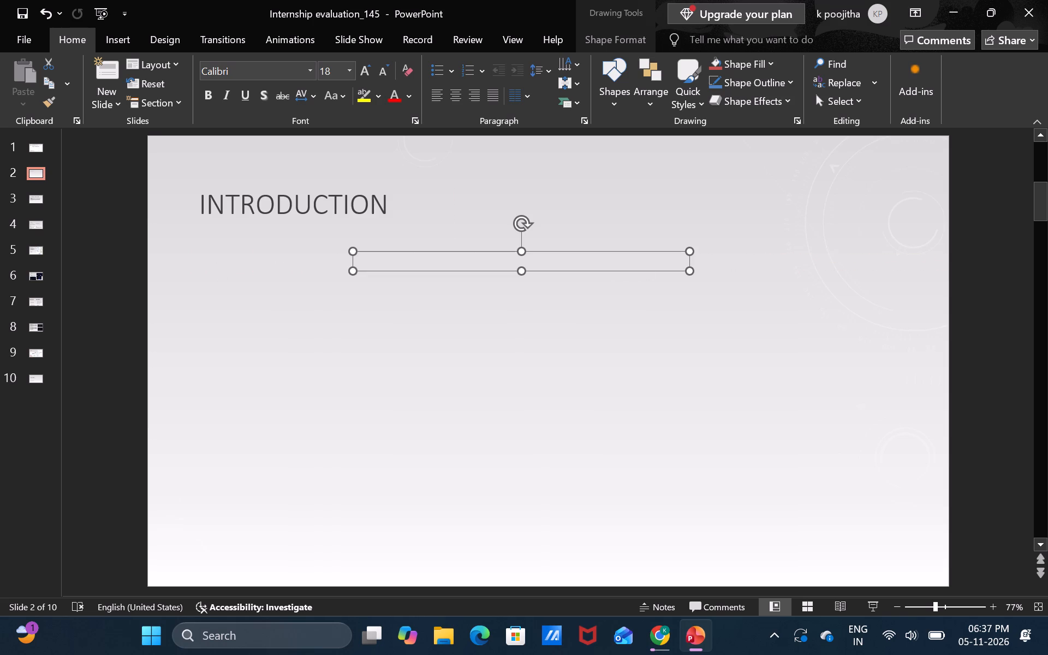
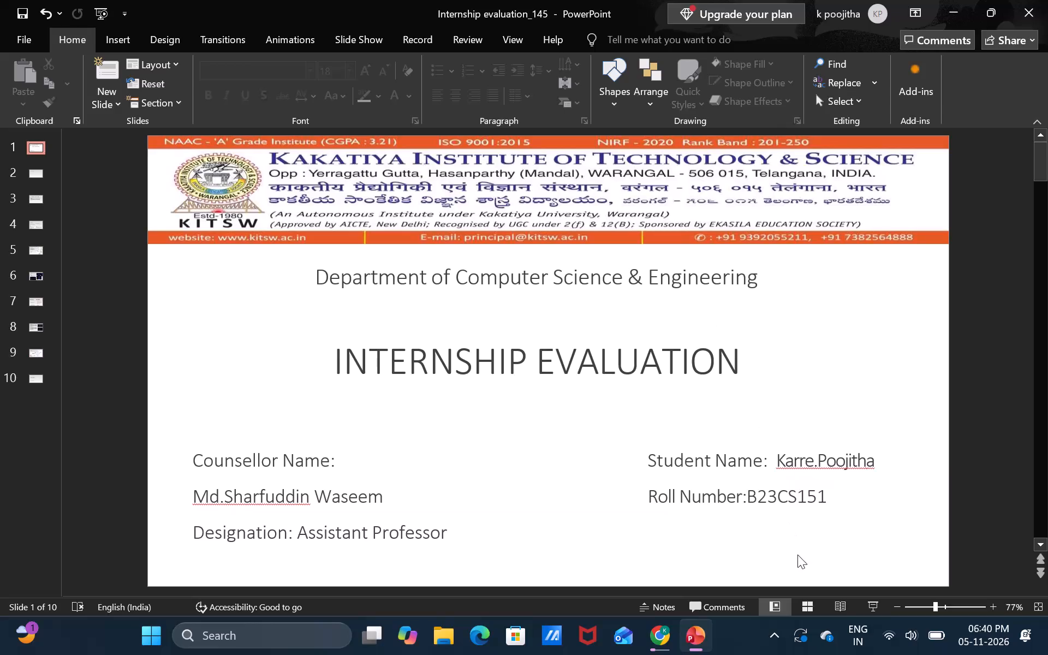
Replace the full stop between the two parts of the student's name on the title slide with a space.
click(817, 461)
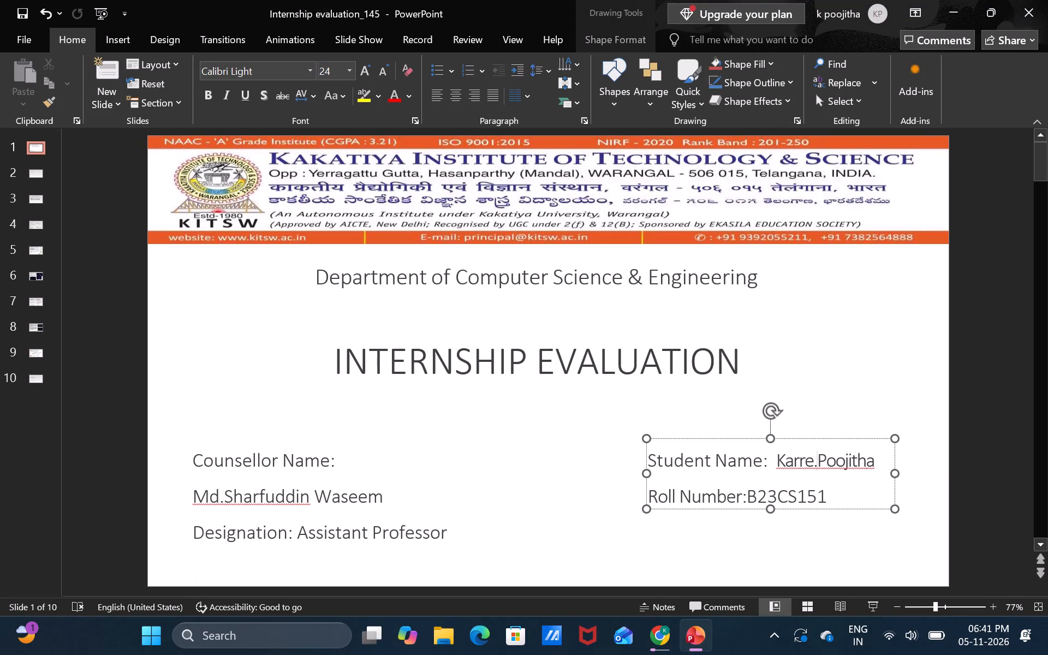
key(BackSpace)
key(space)
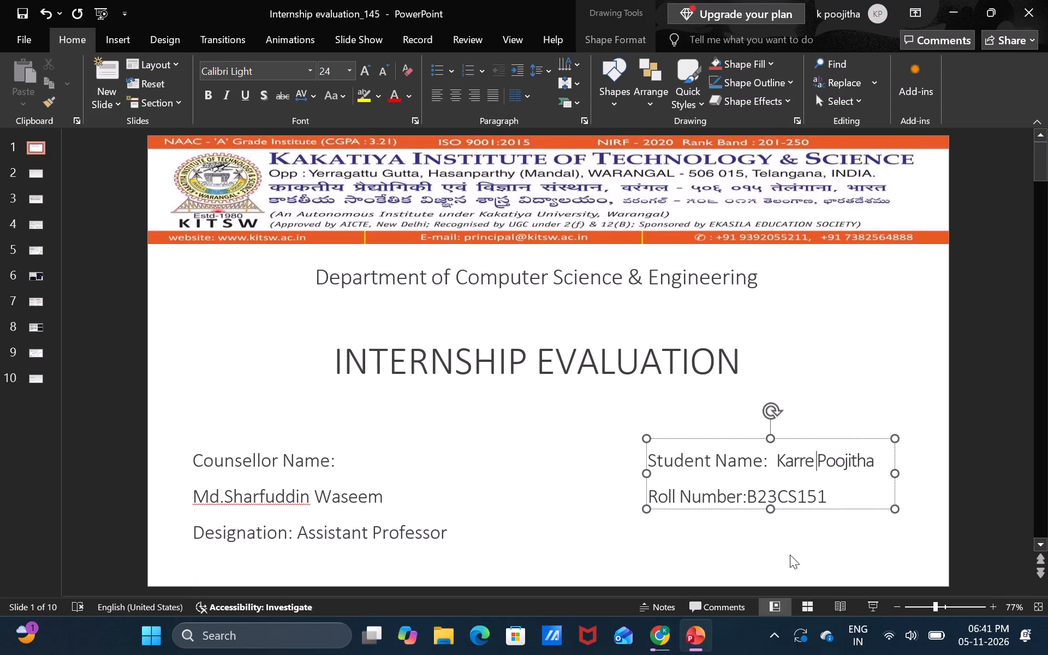
key(Down)
key(Down)
key(Down)
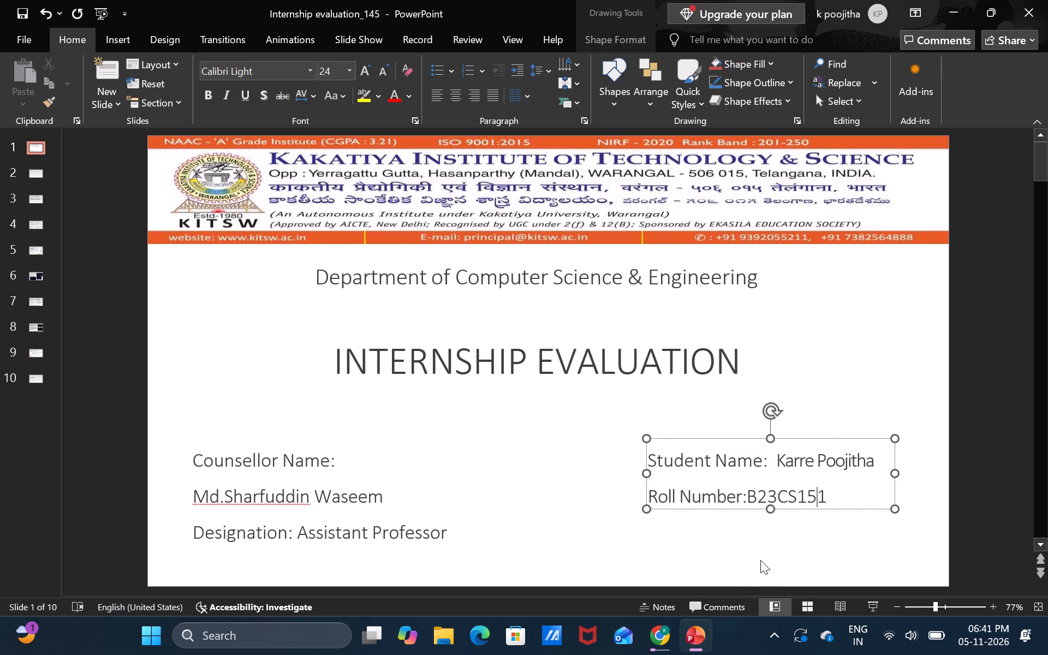
click(763, 555)
key(Down)
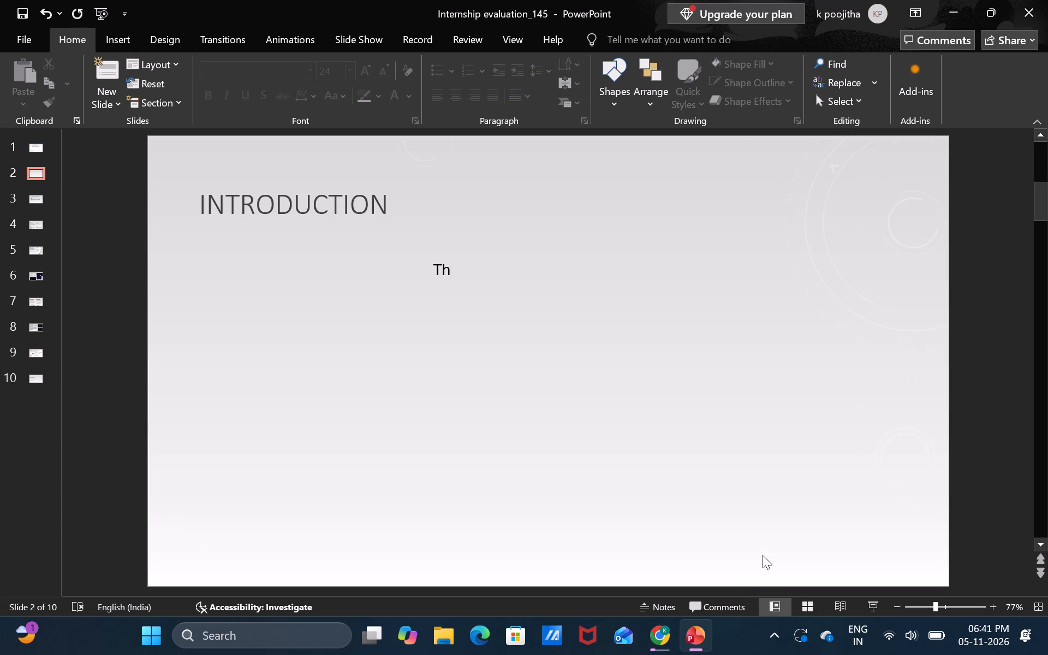
click(656, 410)
key(ctrl+z)
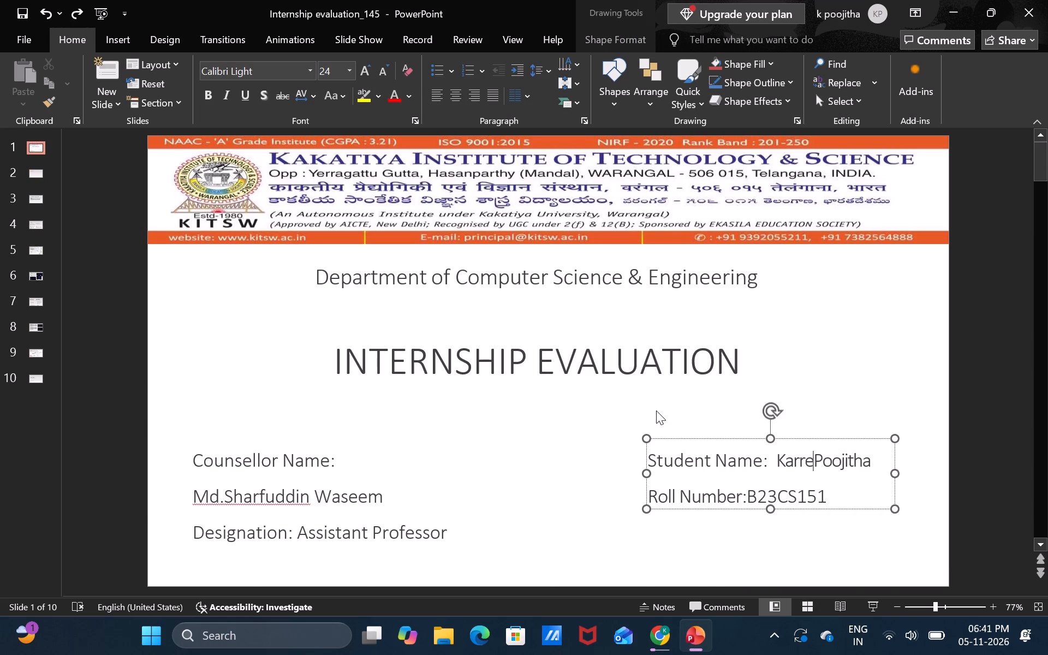
key(space)
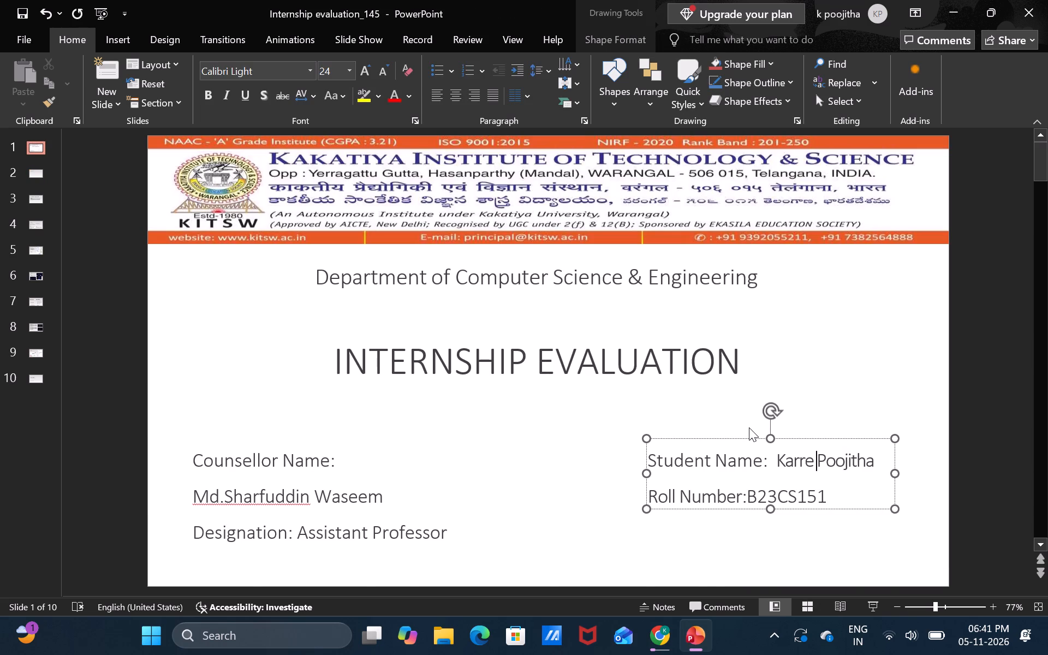
key(Down)
key(Down)
key(Down)
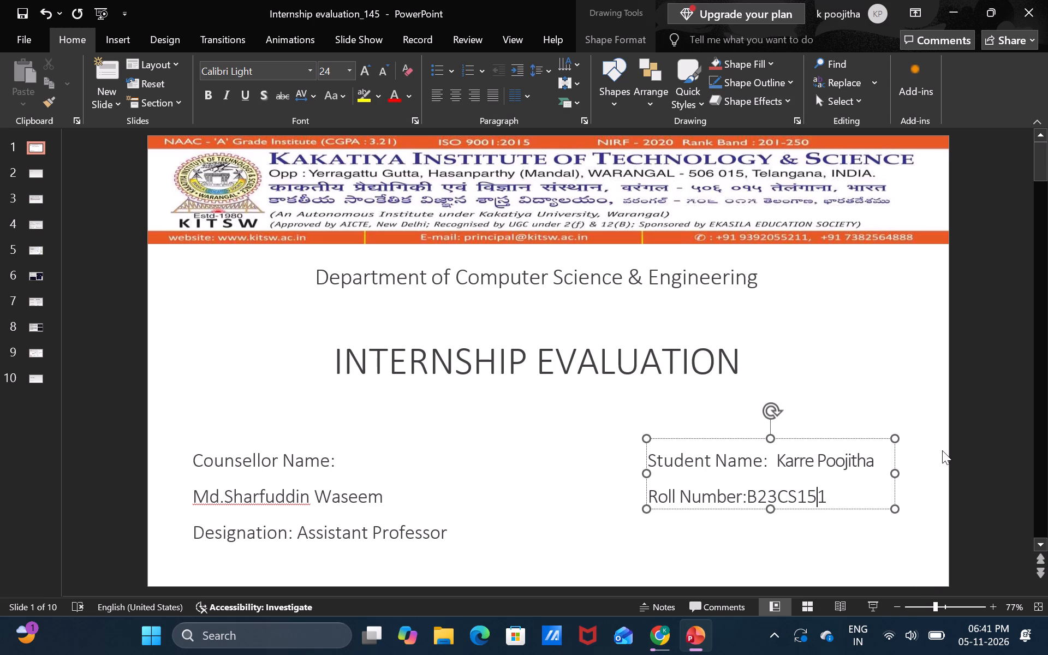
click(942, 450)
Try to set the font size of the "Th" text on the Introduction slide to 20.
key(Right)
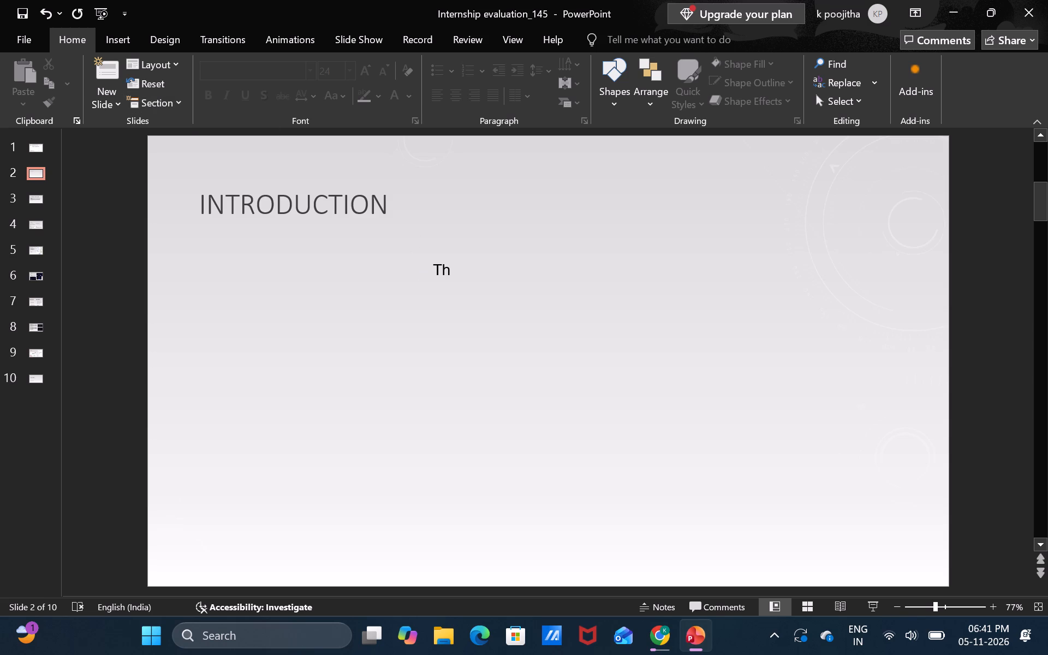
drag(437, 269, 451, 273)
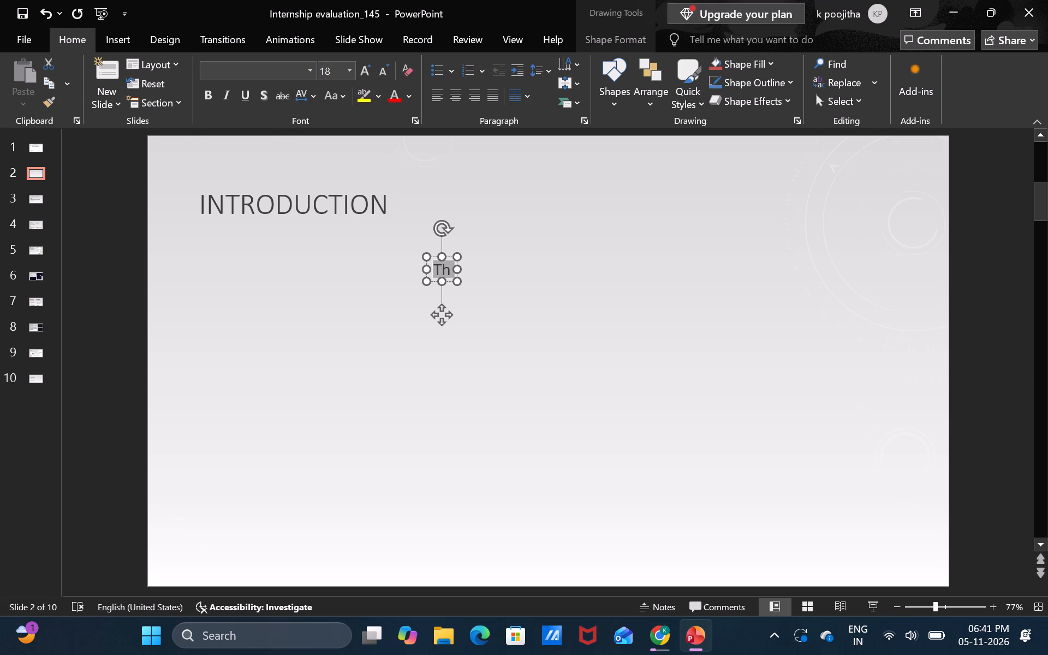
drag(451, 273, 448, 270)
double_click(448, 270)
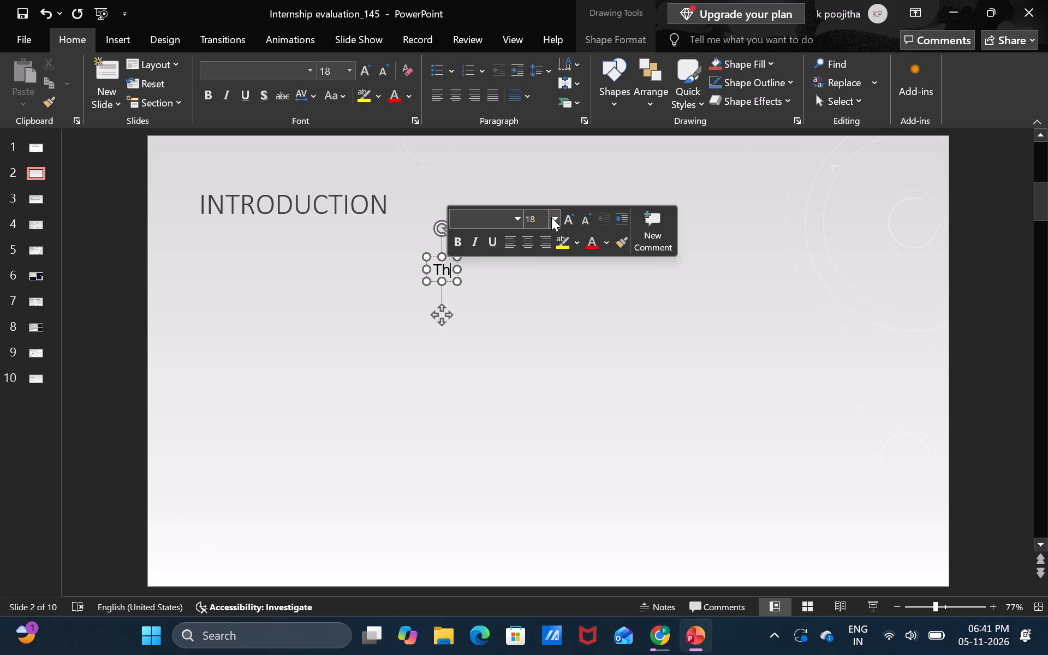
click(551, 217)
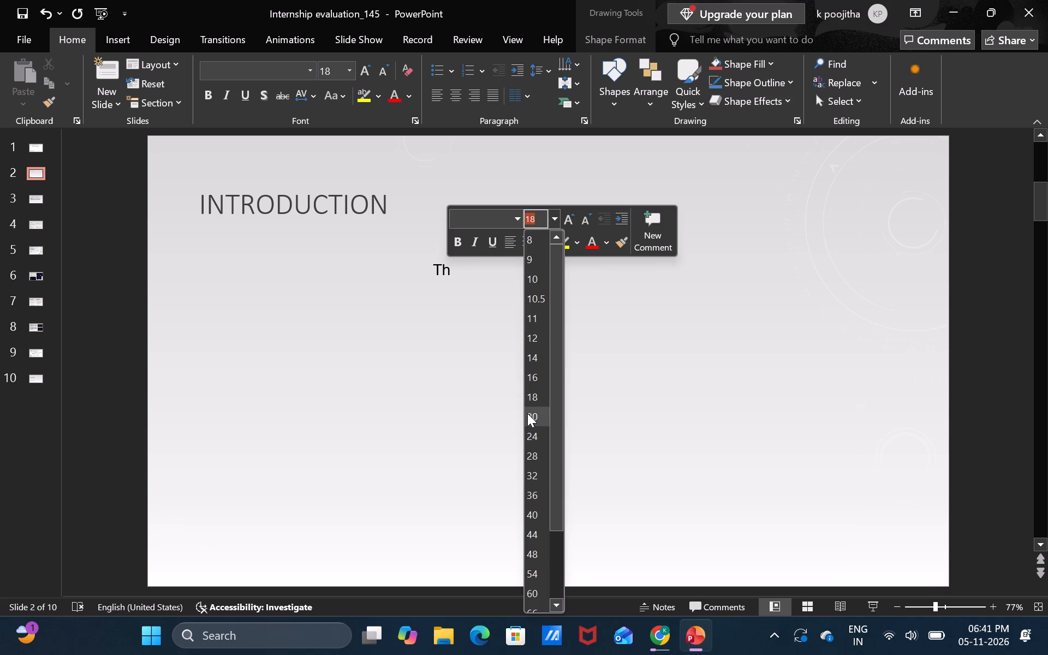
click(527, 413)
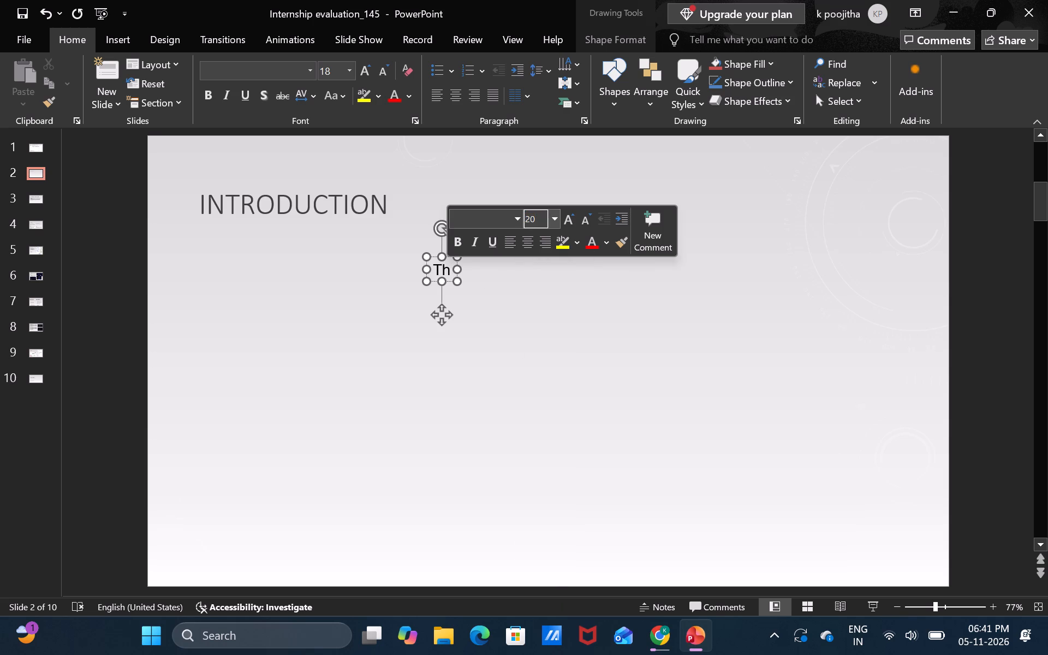
Replace the "Th" text on the Introduction slide with the heading "Threadora: Intelligent Discussion Platform".
click(447, 271)
key(BackSpace)
key(BackSpace)
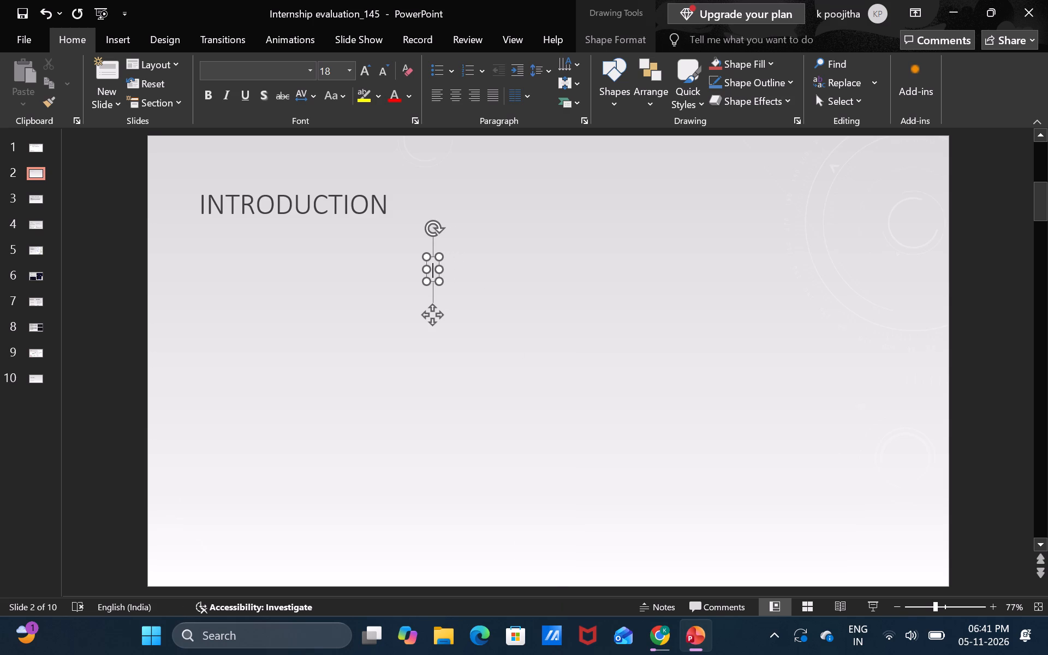
key(t)
key(BackSpace)
text(Th)
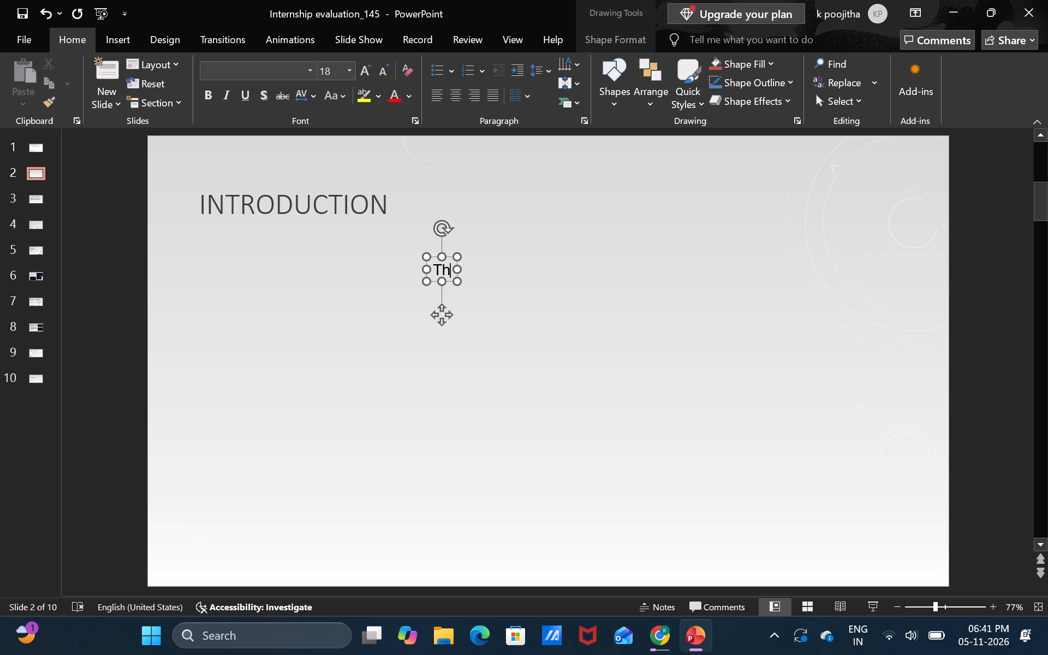
double_click(452, 271)
double_click(452, 271)
text(read)
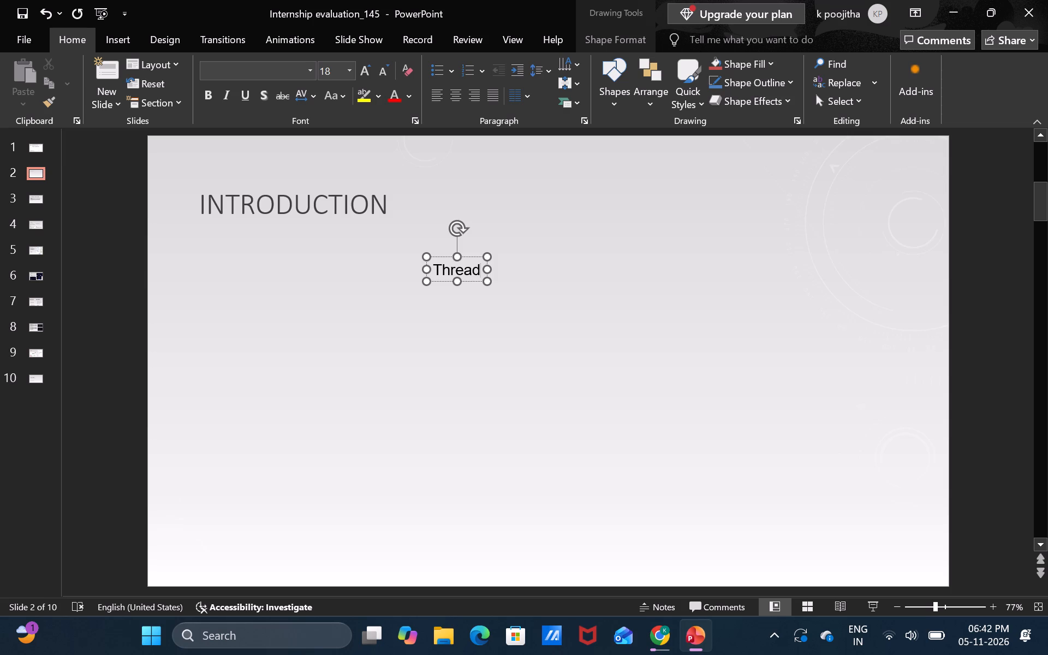
text(ora)
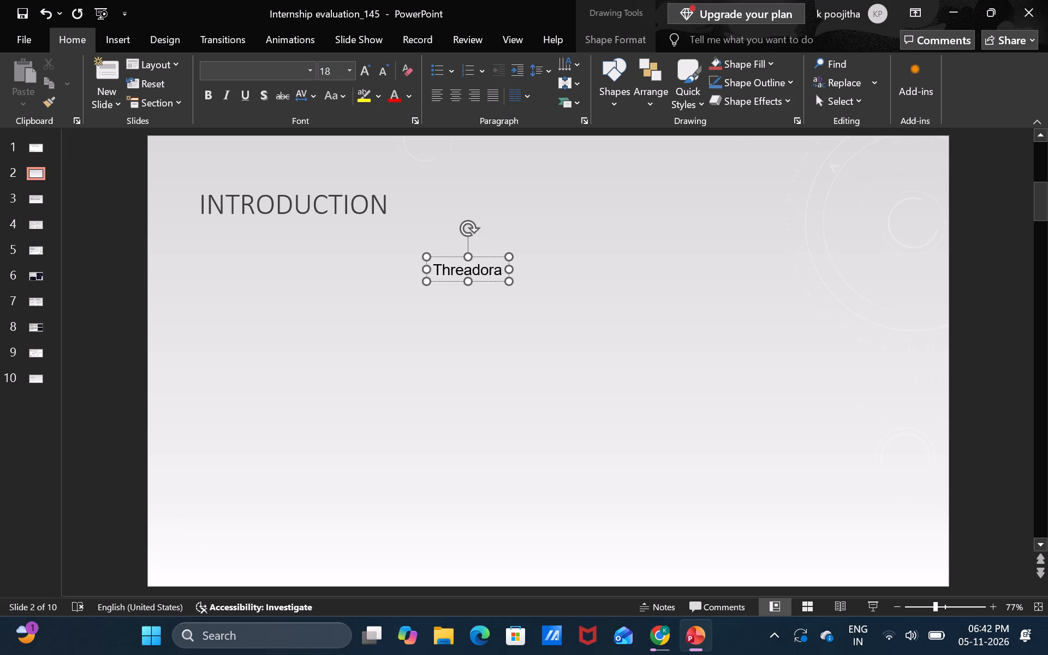
text(:)
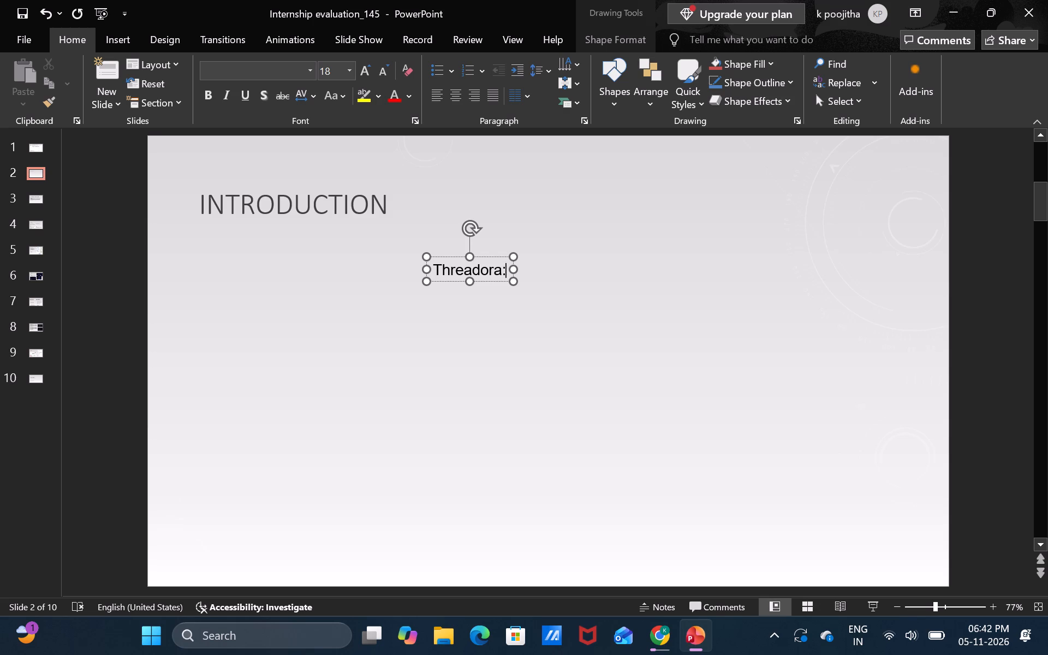
key(space)
text(Intell)
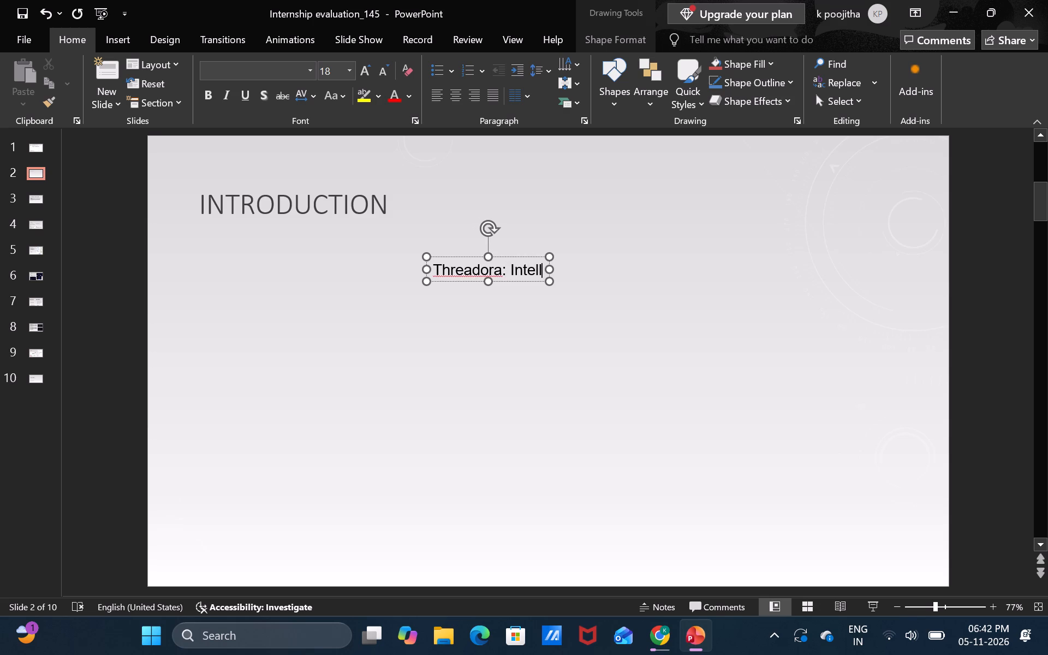
text(igent d)
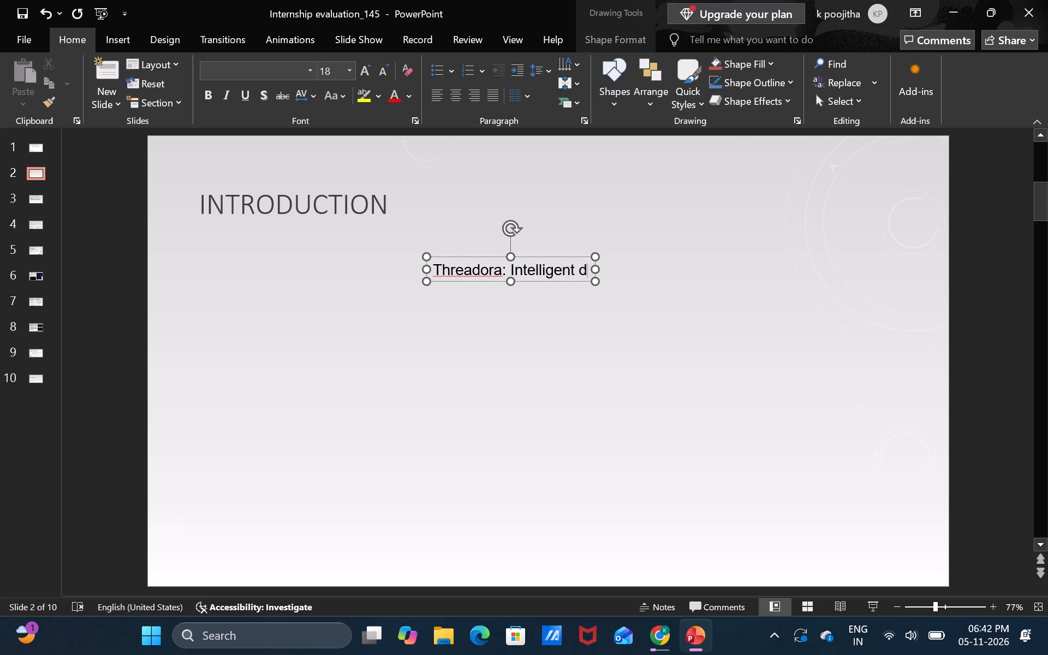
key(BackSpace)
text(Discuss)
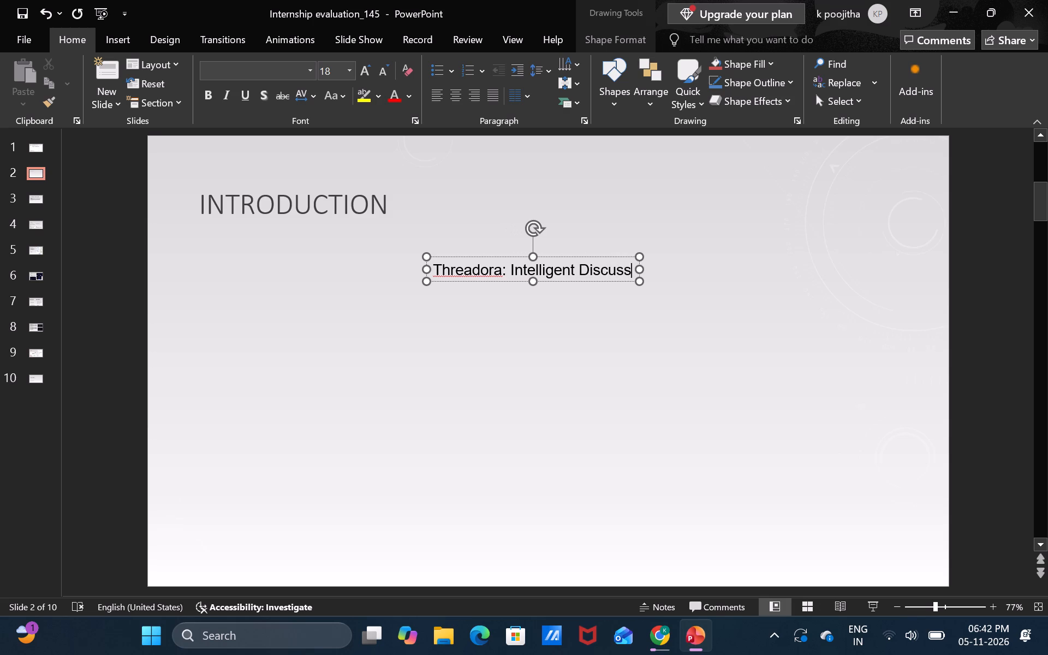
text(ion)
key(space)
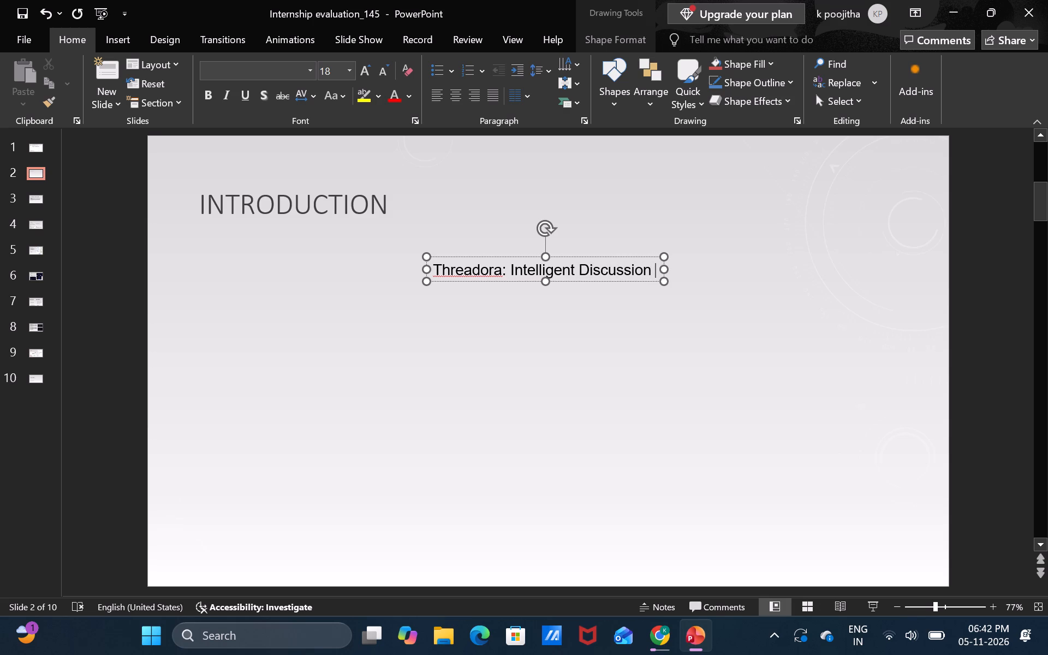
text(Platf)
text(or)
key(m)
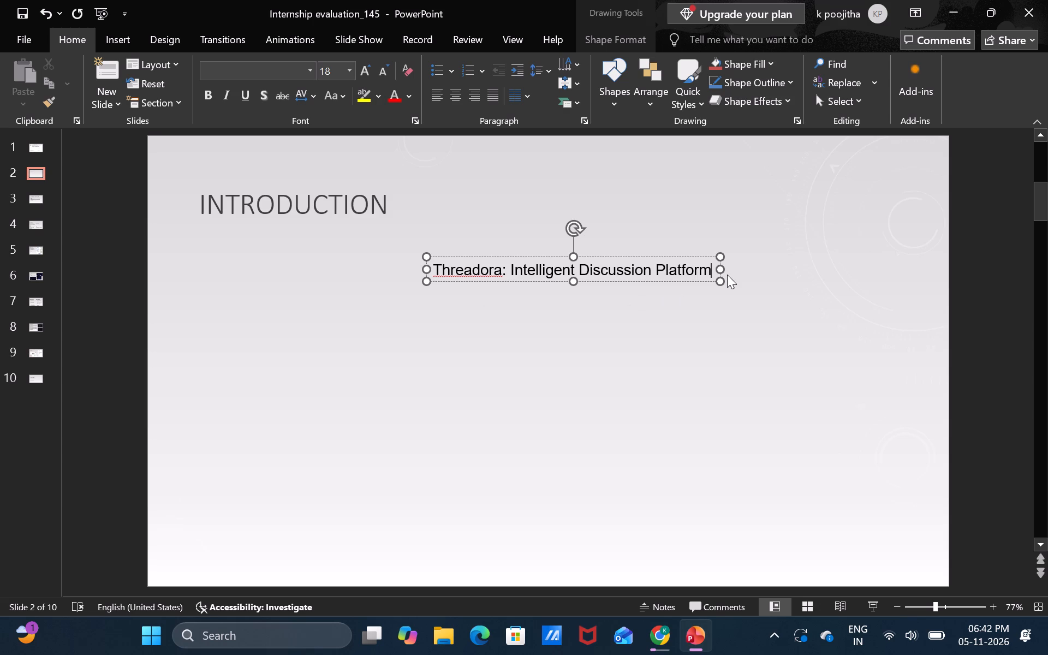
Start a new line below the "Threadora: Intelligent Discussion Platform" heading in the Introduction slide's text box.
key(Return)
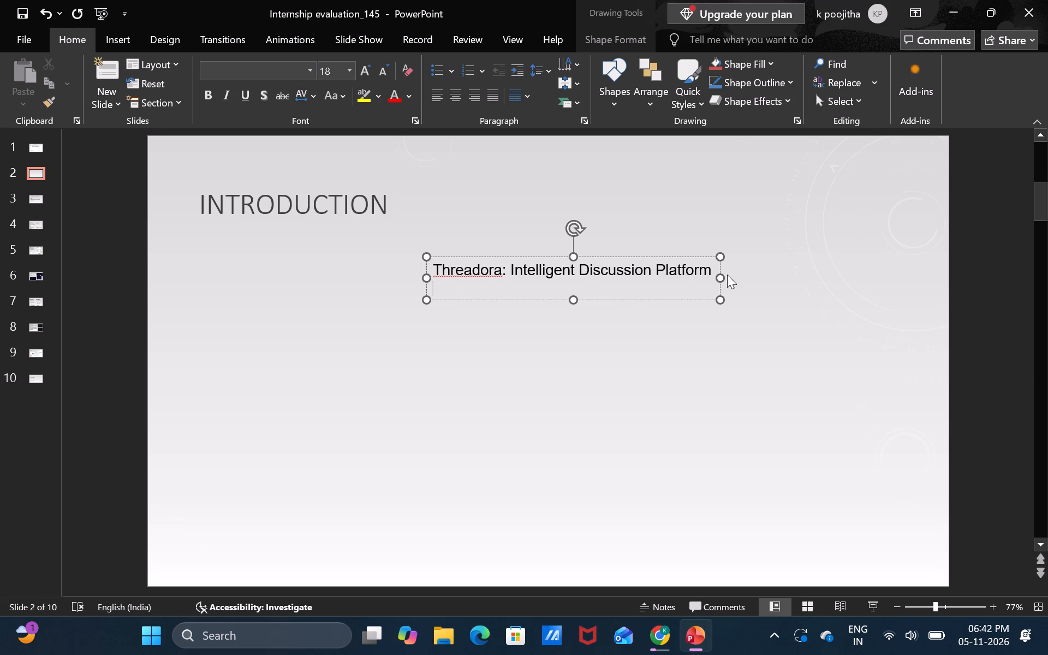
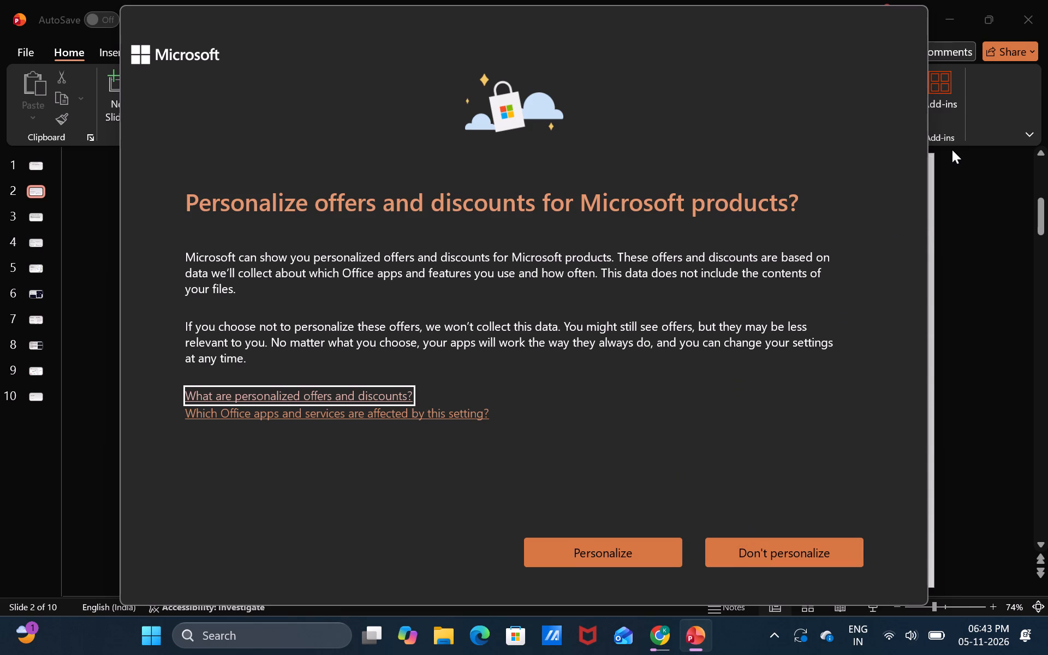
Decline personalized offers and discounts for Microsoft products and finish the privacy prompt to get back to the presentation.
click(914, 12)
click(750, 546)
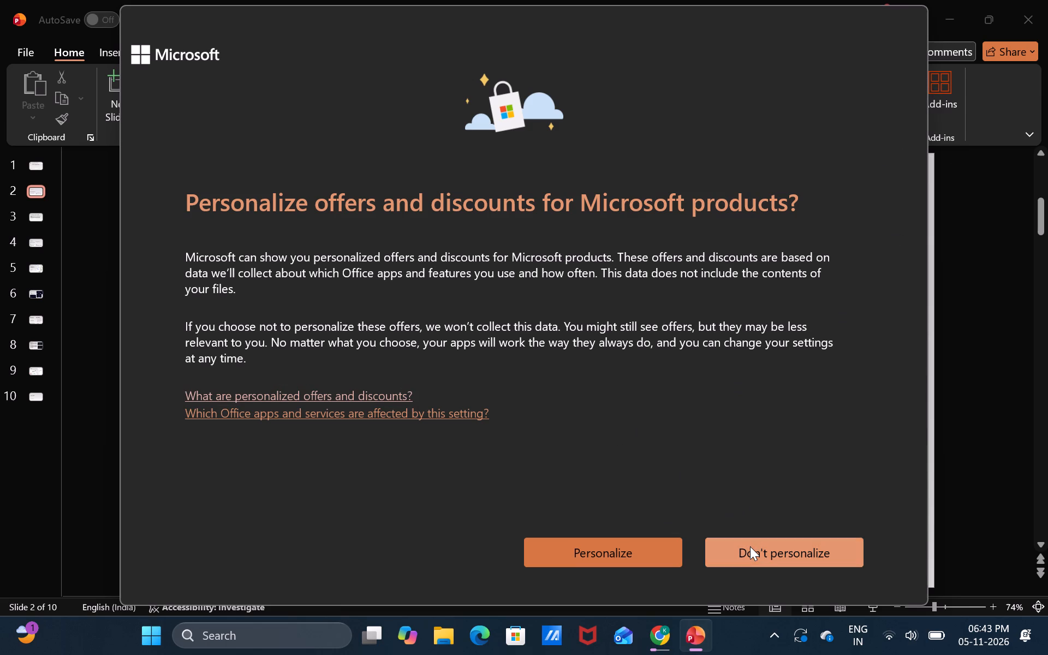
click(789, 553)
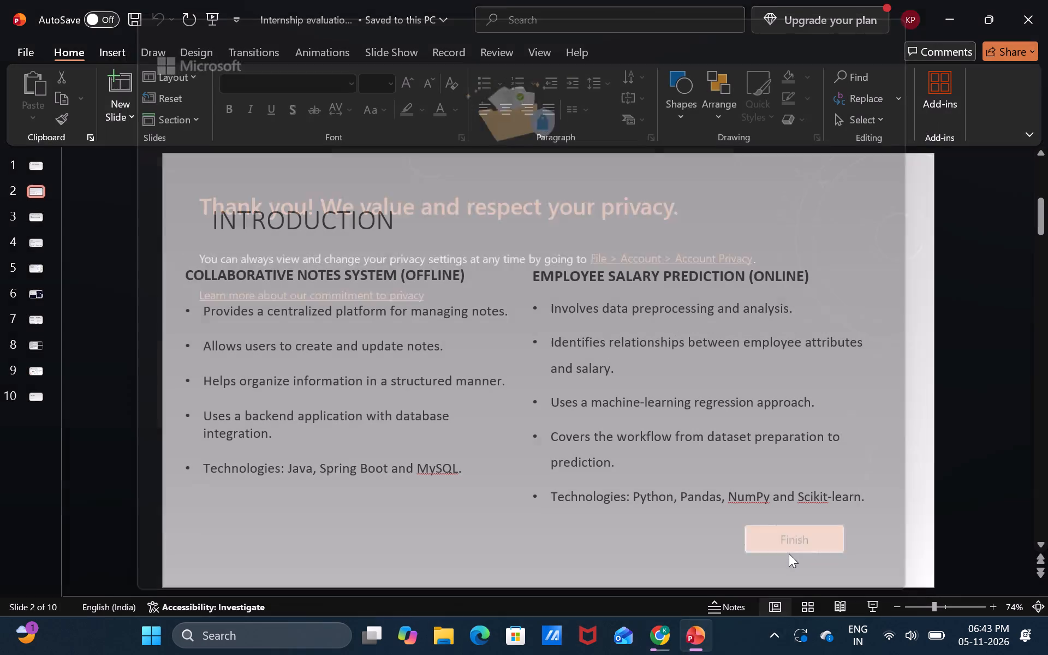
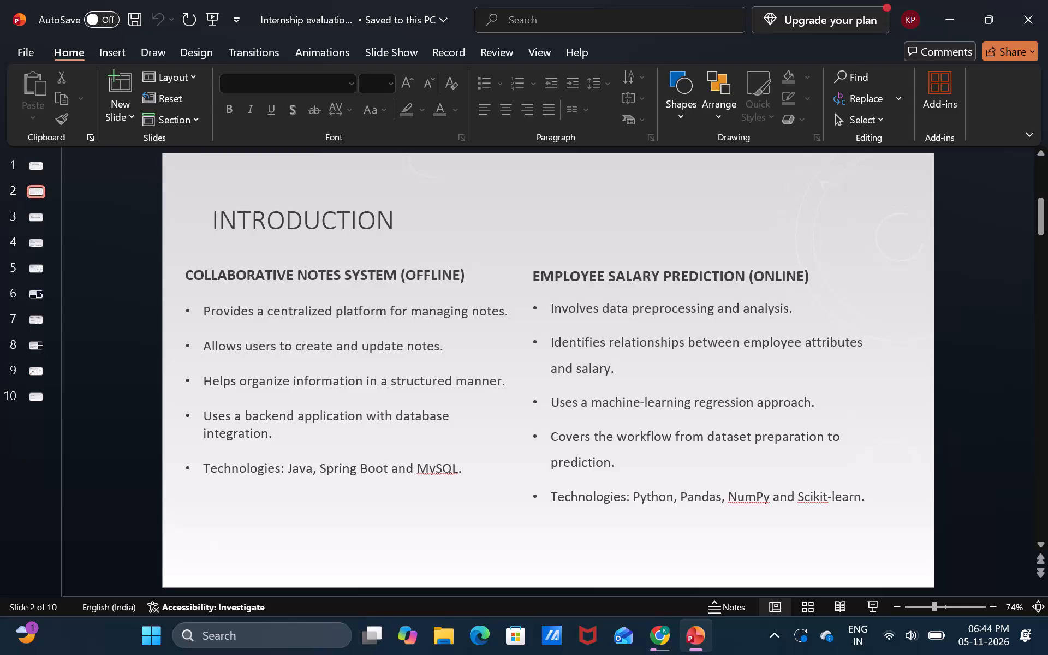
Delete all of the Employee Salary Prediction (Online) text from the Introduction slide.
drag(533, 274, 843, 521)
key(BackSpace)
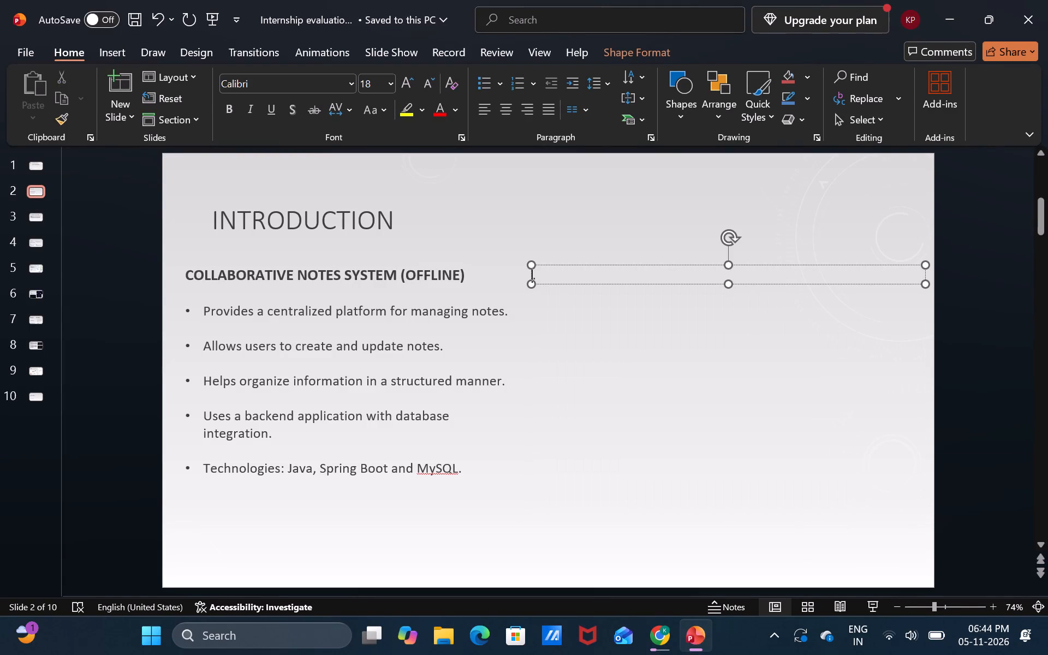
key(Right)
key(BackSpace)
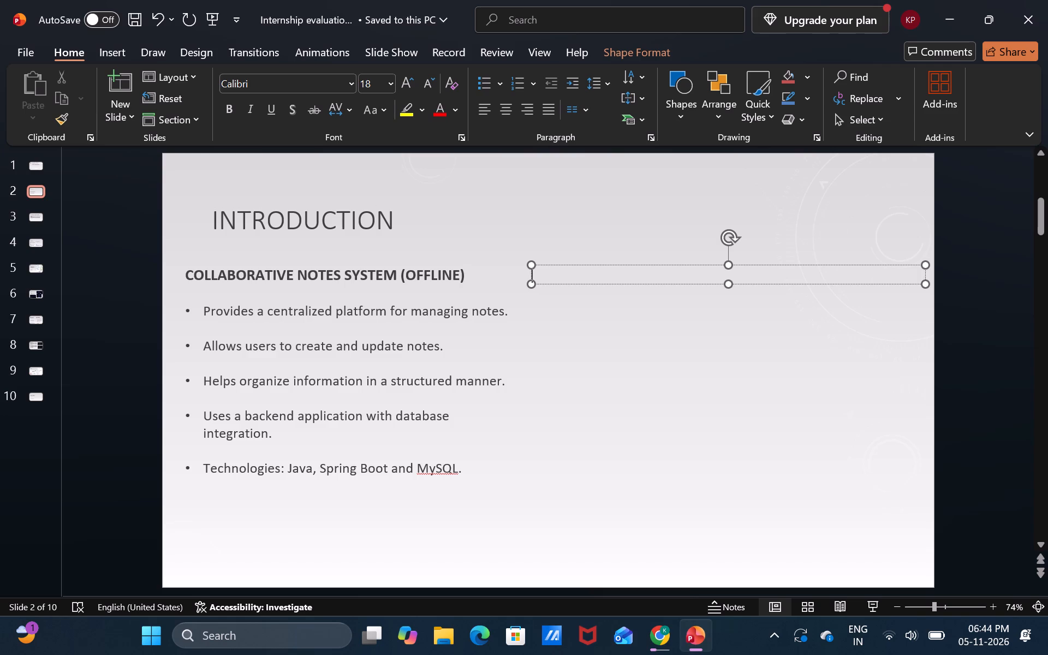
Replace "COLLABORATIVE NOTES SYSTEM" in the Introduction slide's remaining heading with "Threadora", keeping "(OFFLINE)" after it.
click(401, 278)
key(BackSpace)
key(BackSpace)
key(BackSpace)
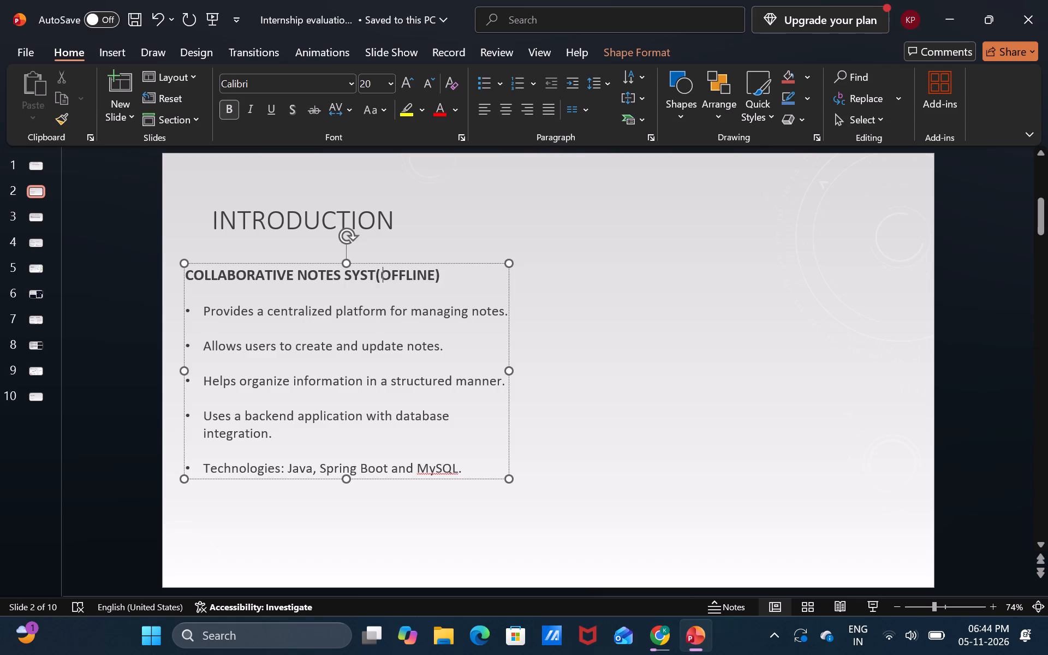
key(BackSpace)
key(BackSpace)
key(BackSpace)
key(BackSpace)
key(BackSpace)
key(BackSpace)
key(BackSpace)
key(BackSpace)
key(BackSpace)
key(BackSpace)
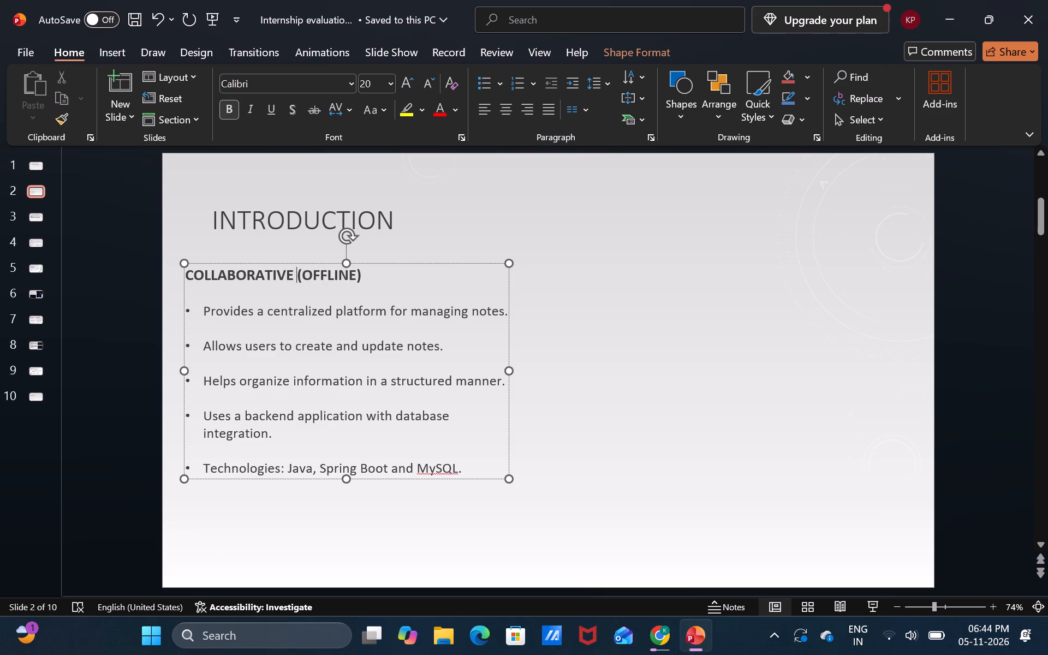
key(BackSpace)
key(BackSpace)
key(BackSpace)
key(BackSpace)
key(BackSpace)
key(BackSpace)
key(BackSpace)
key(BackSpace)
key(BackSpace)
key(BackSpace)
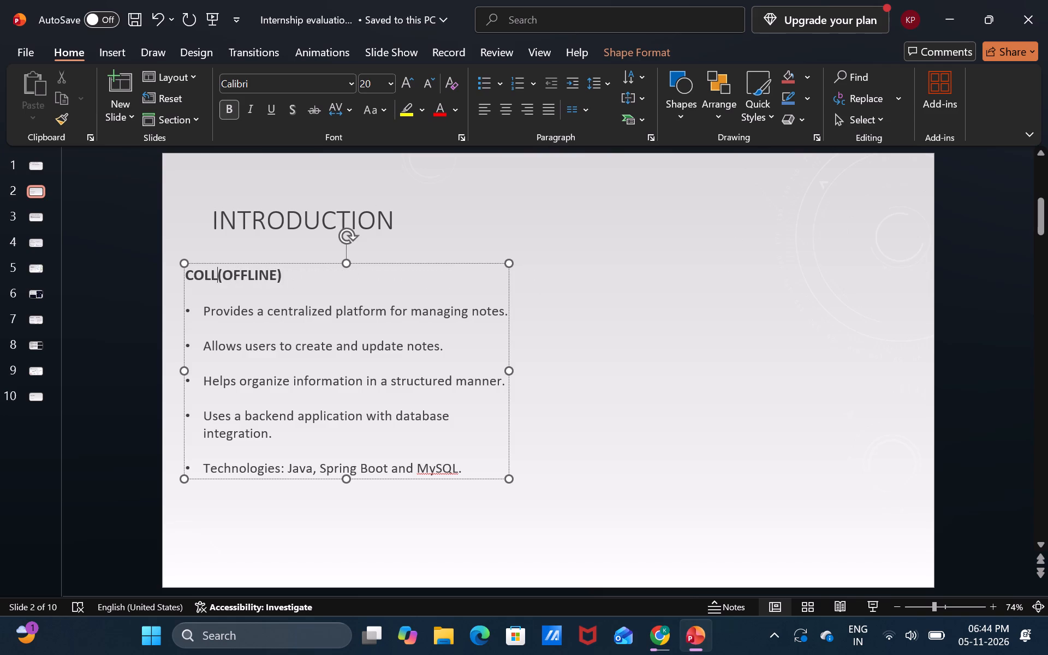
key(BackSpace)
key(BackSpace)
key(BackSpace)
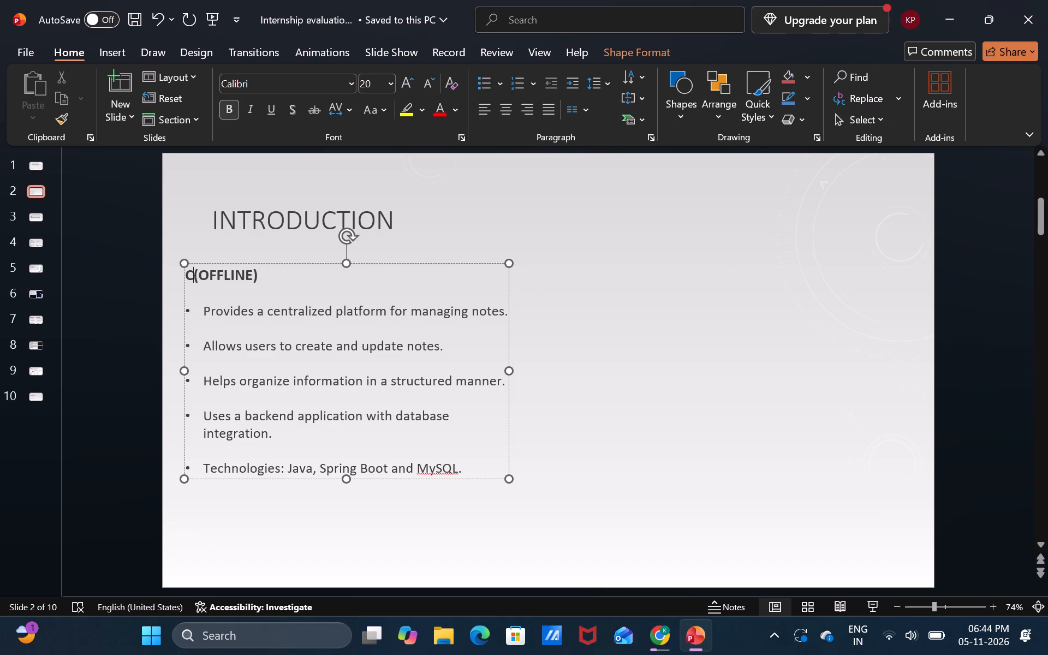
key(shift+t)
key(Left)
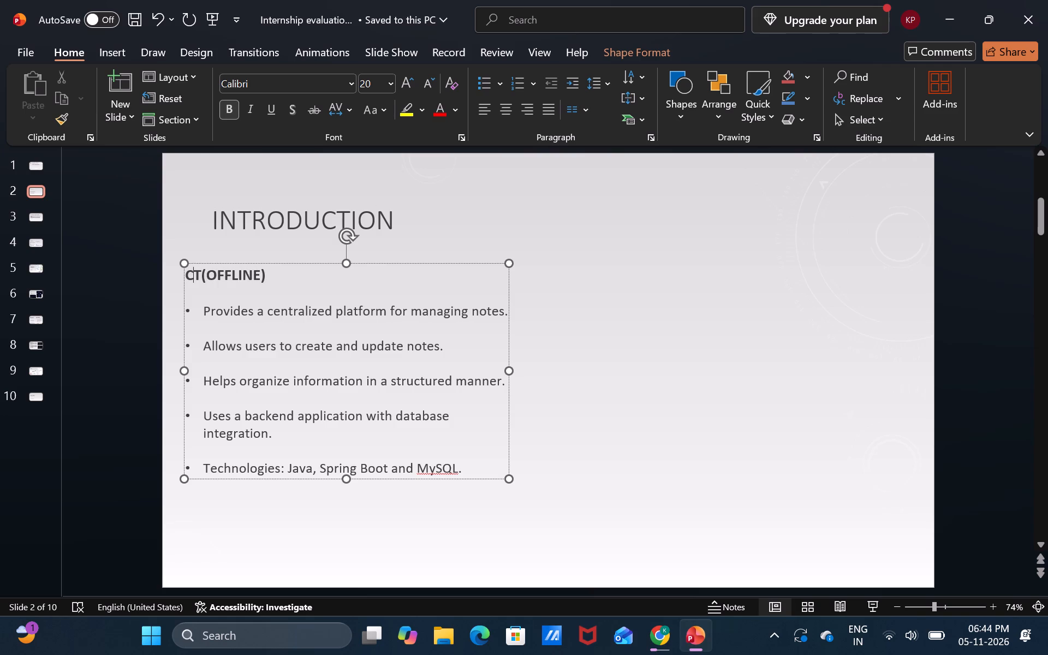
key(BackSpace)
key(Right)
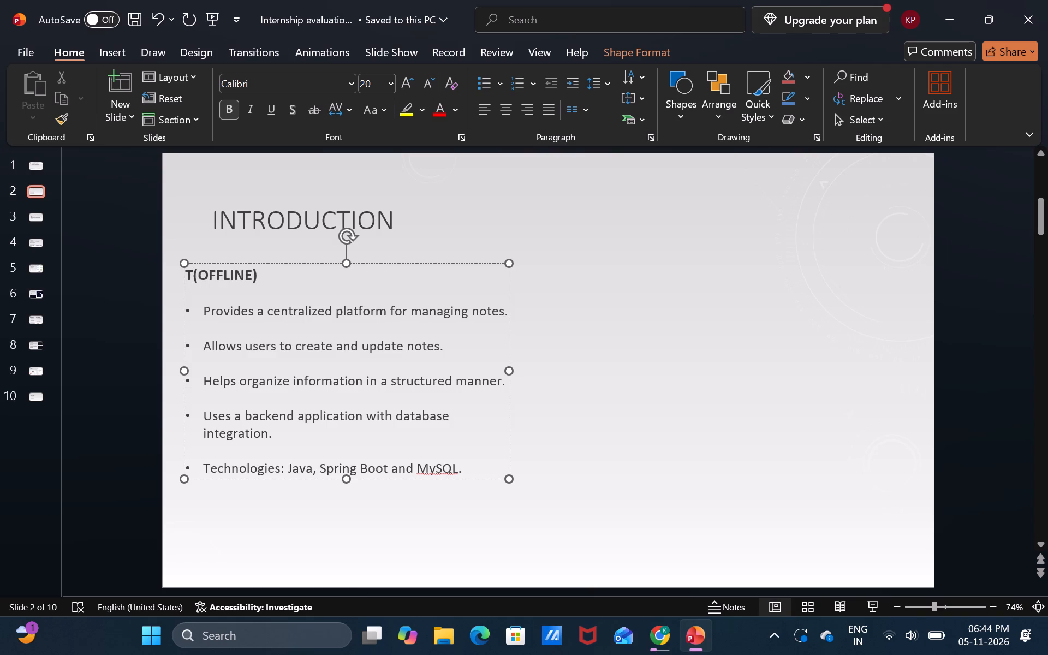
text(hreadora)
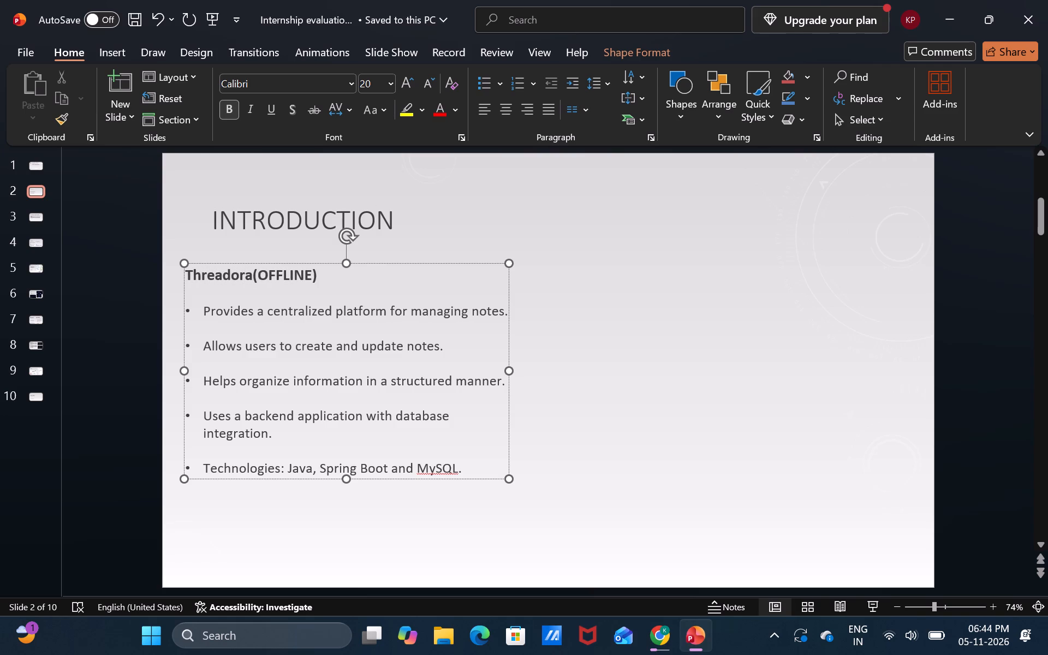
key(space)
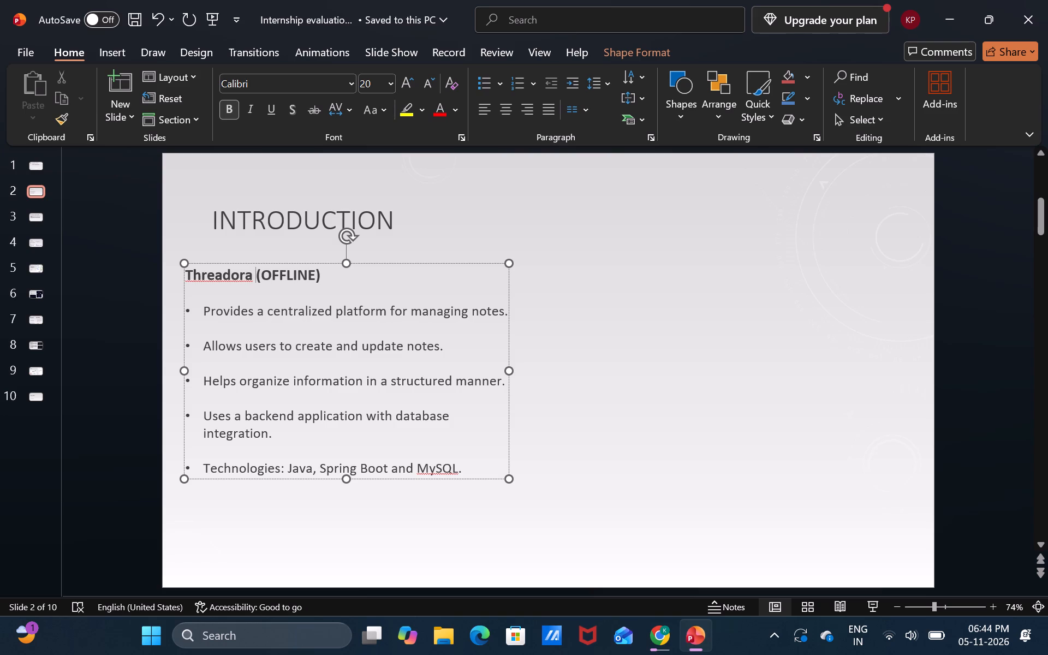
Extend the heading after "Threadora" with a colon and "An Intelligent Discussion Platform", ahead of "(OFFLINE)".
text(An)
key(space)
text(Intelligent Discussion)
key(space)
text(Platfor)
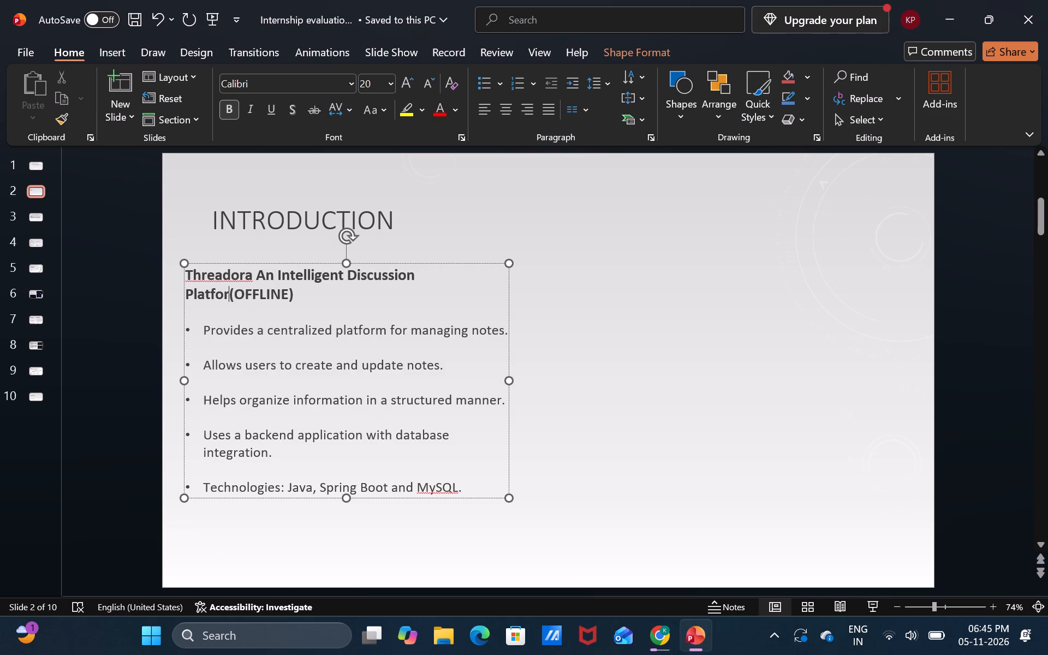
key(m)
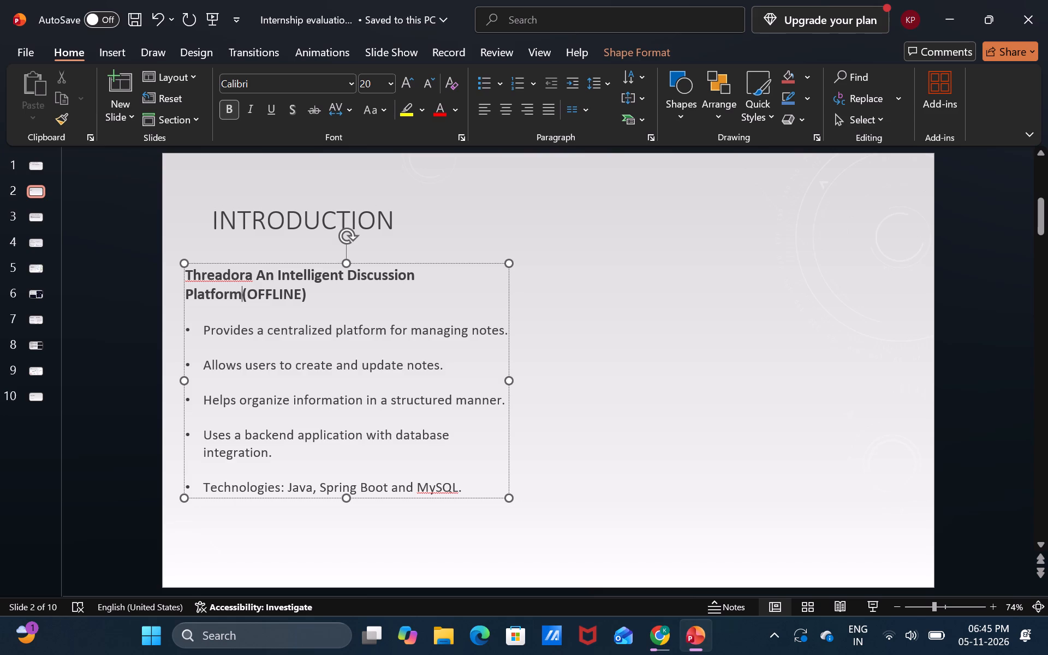
click(258, 275)
key(shift+colon)
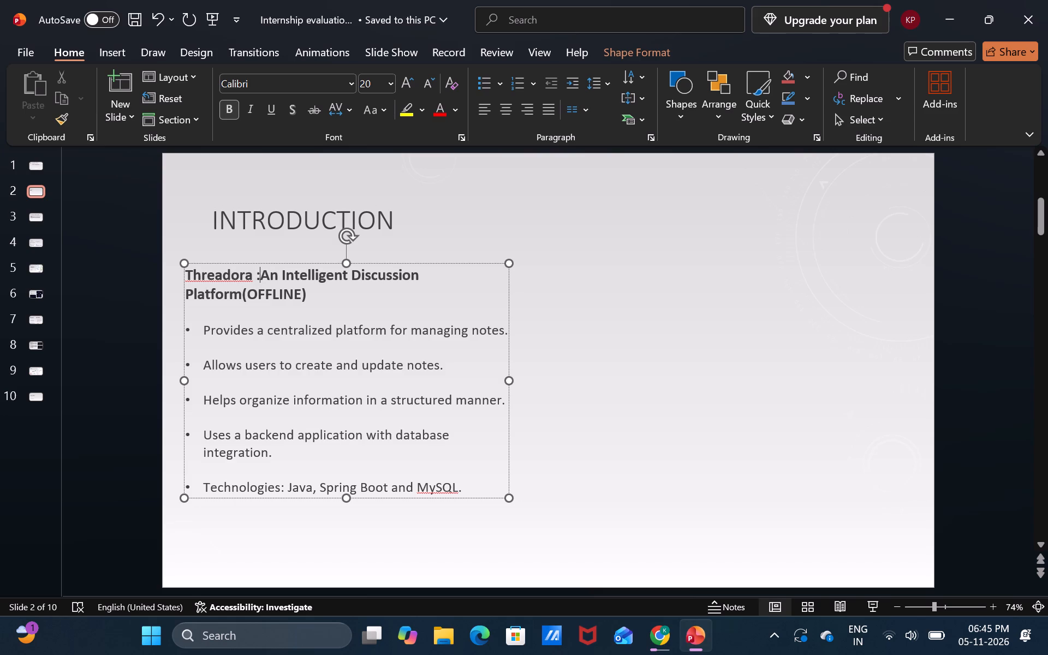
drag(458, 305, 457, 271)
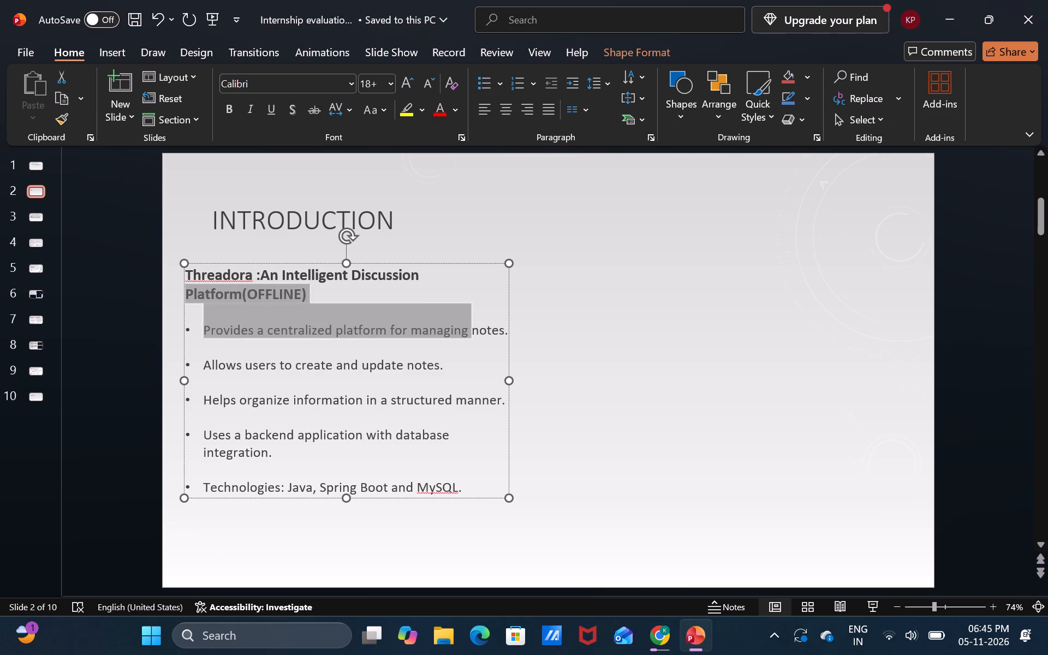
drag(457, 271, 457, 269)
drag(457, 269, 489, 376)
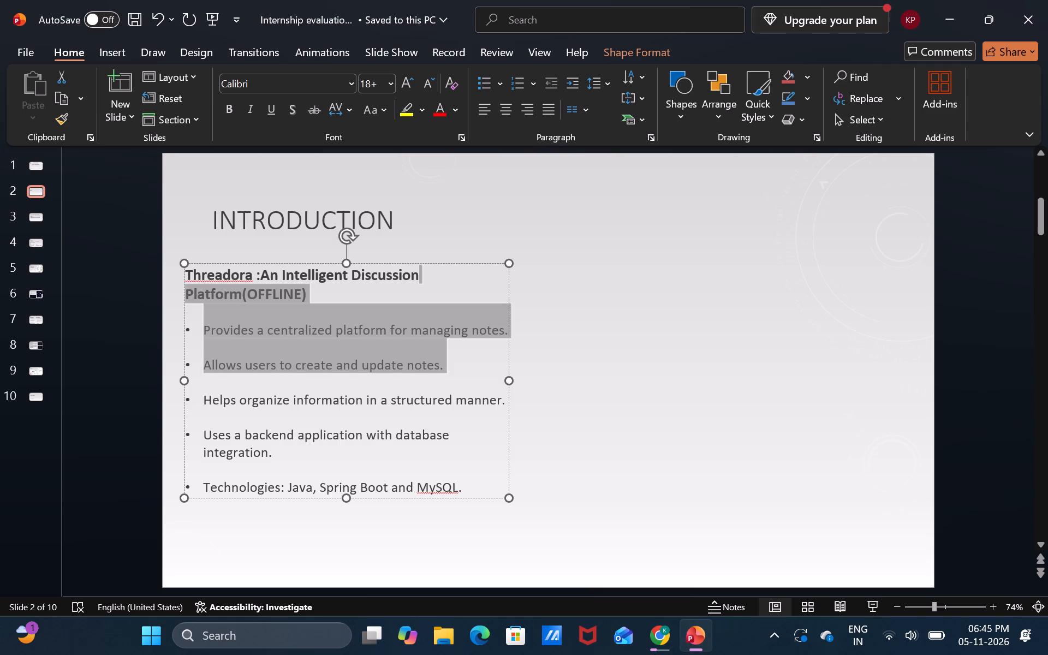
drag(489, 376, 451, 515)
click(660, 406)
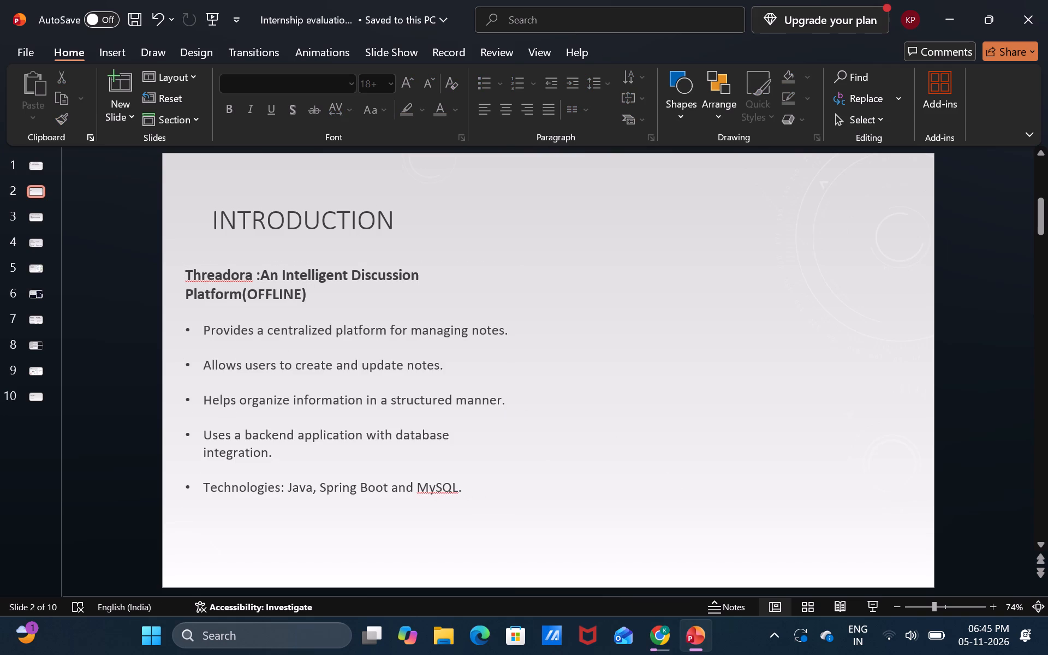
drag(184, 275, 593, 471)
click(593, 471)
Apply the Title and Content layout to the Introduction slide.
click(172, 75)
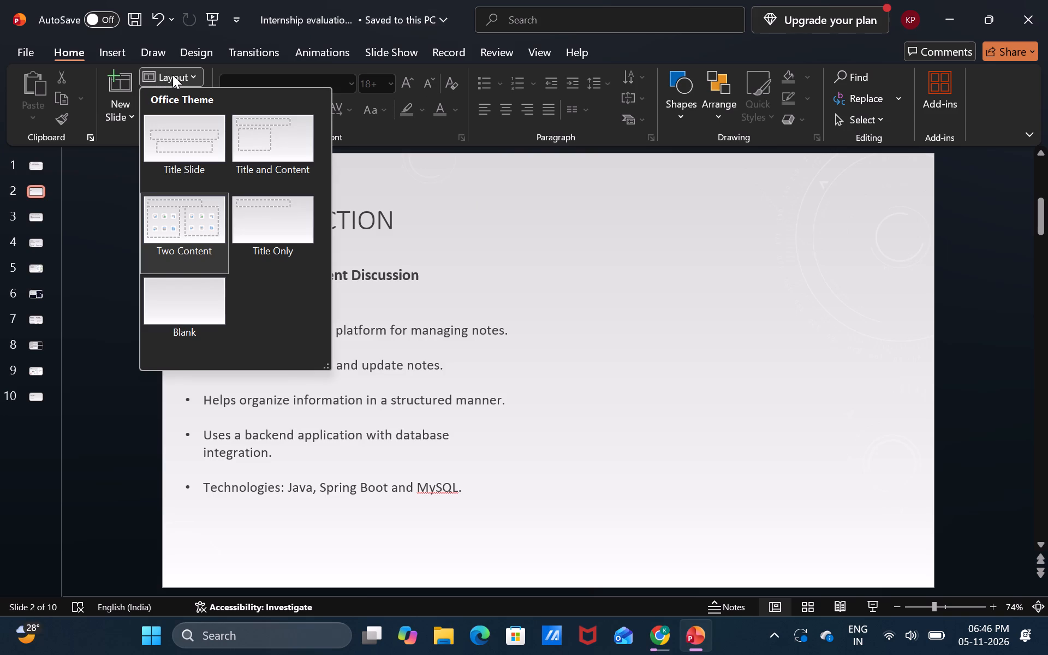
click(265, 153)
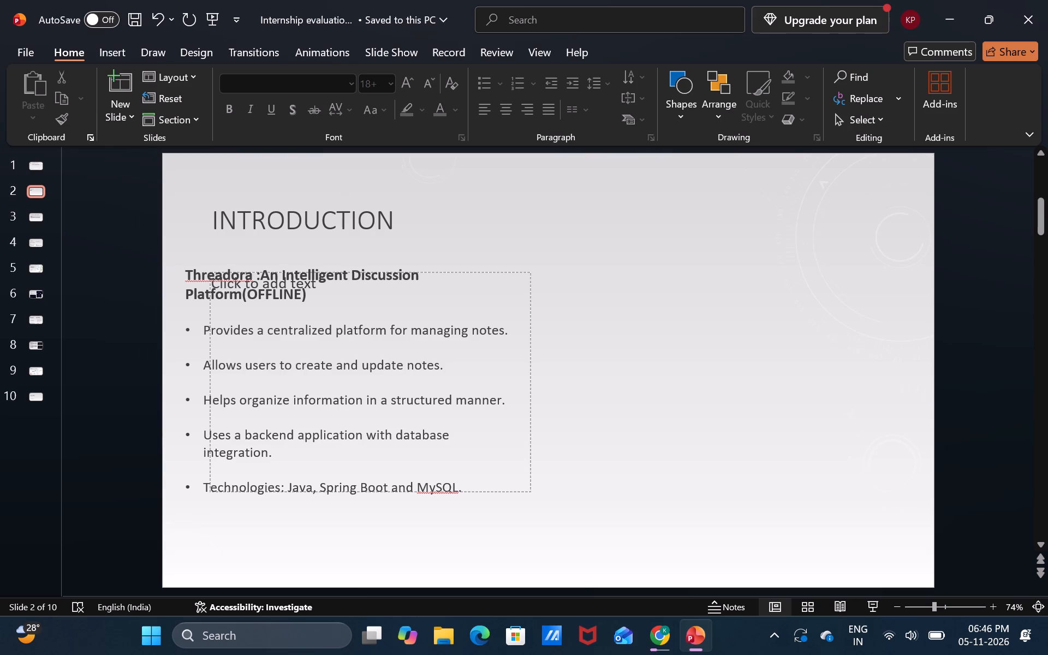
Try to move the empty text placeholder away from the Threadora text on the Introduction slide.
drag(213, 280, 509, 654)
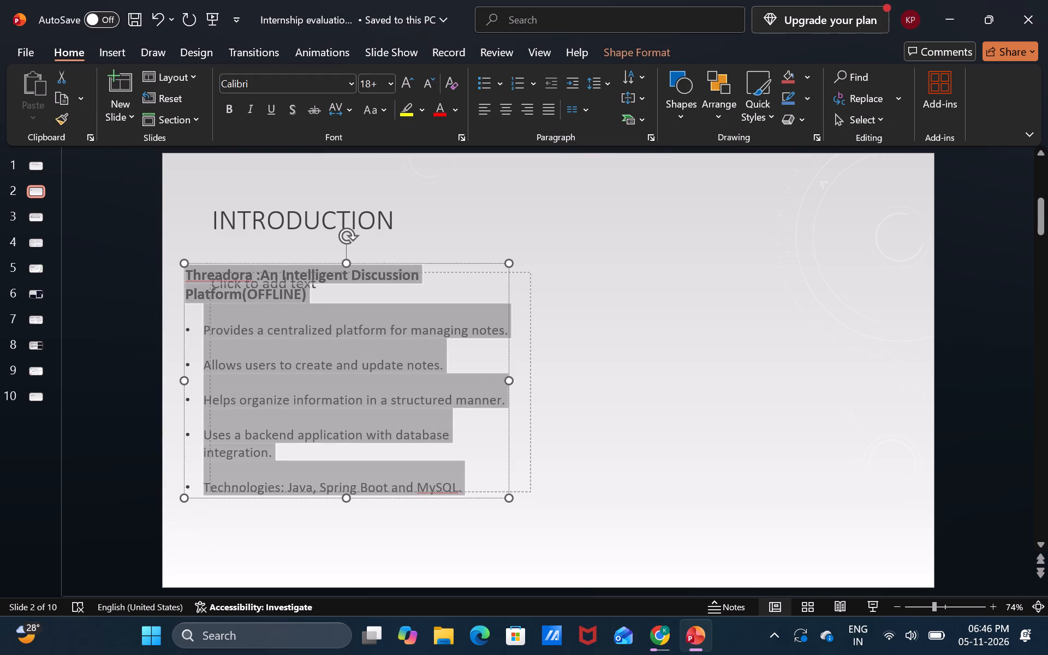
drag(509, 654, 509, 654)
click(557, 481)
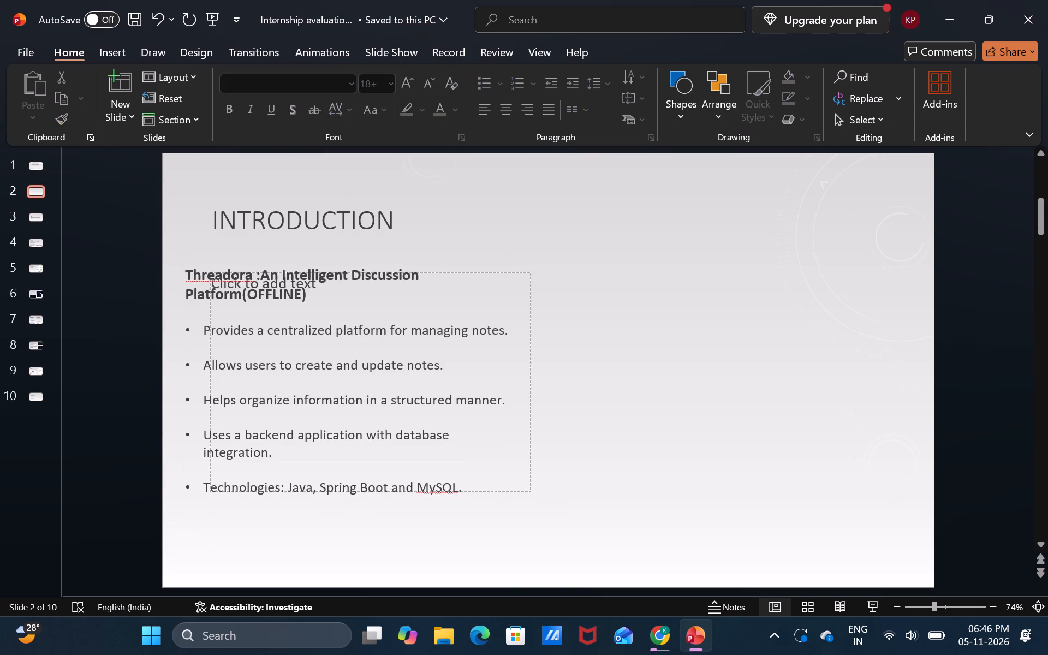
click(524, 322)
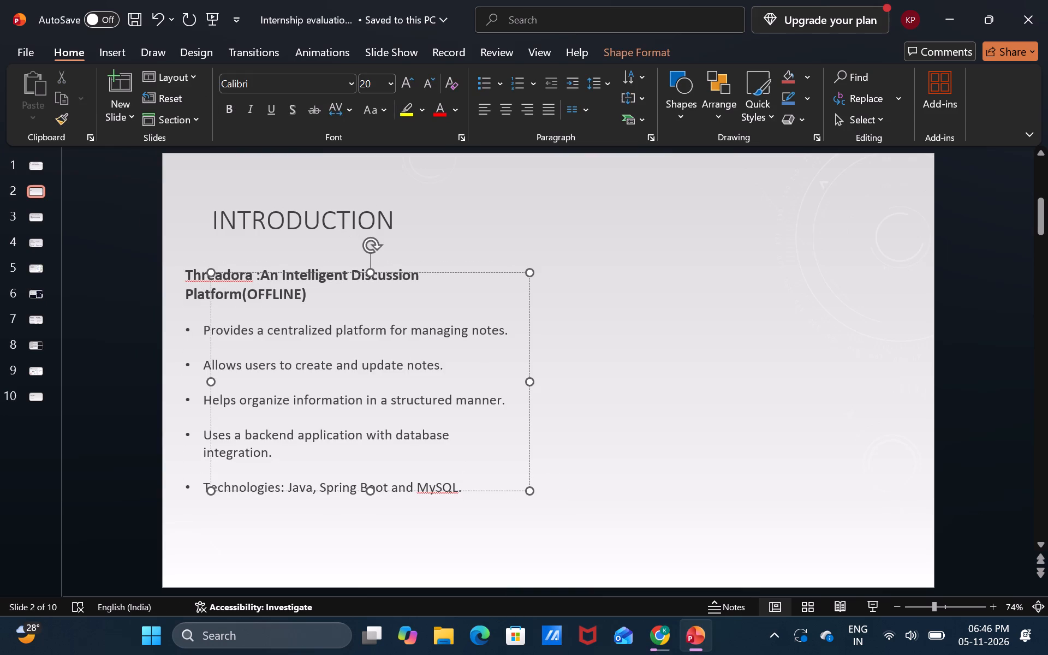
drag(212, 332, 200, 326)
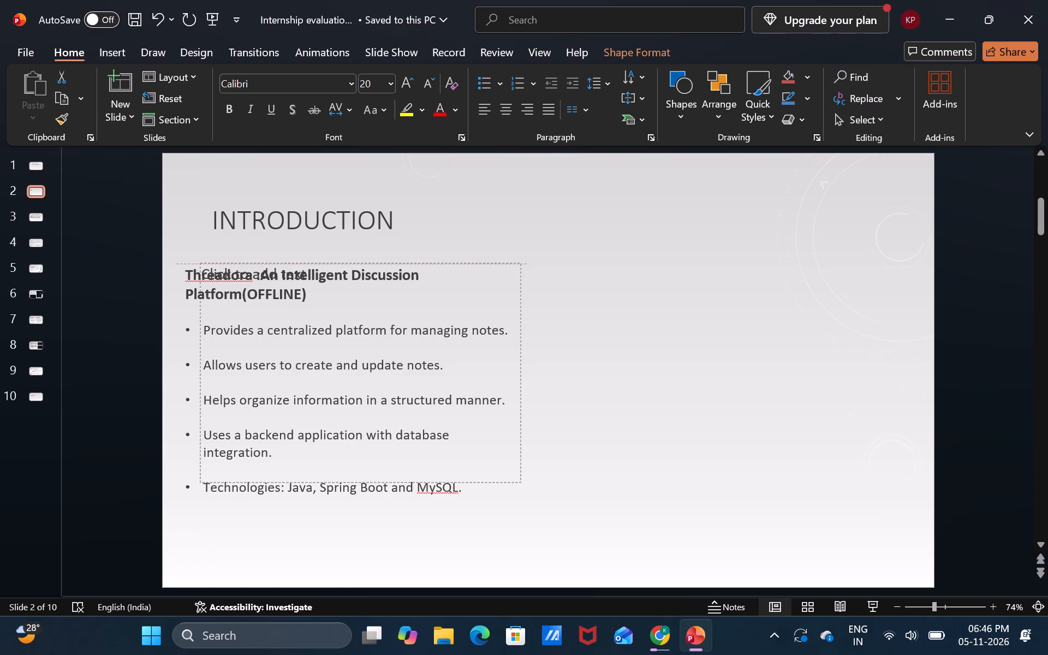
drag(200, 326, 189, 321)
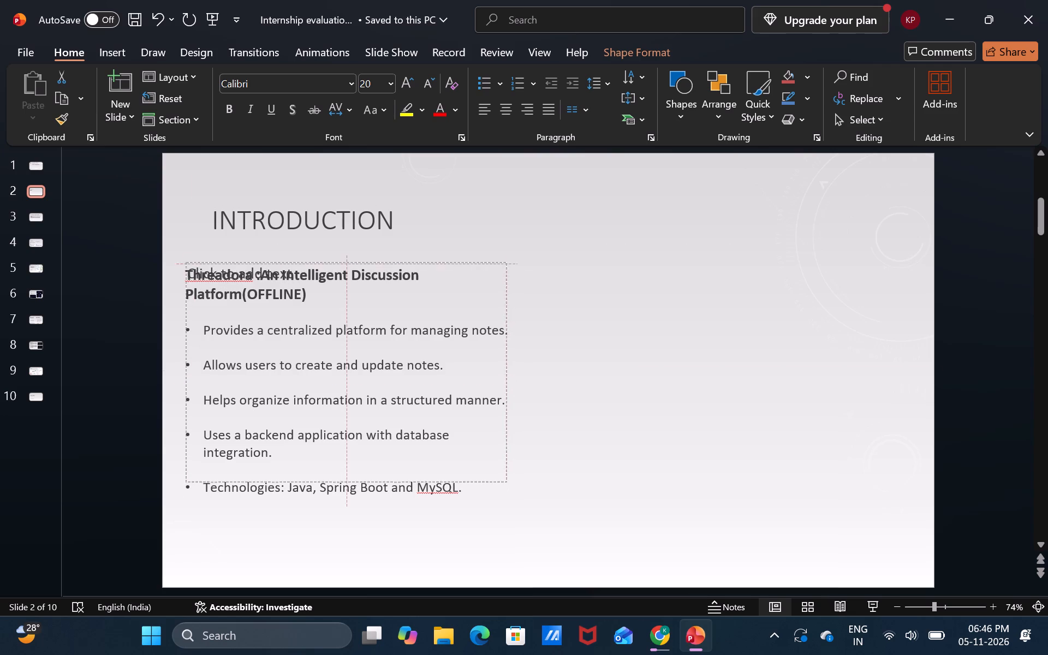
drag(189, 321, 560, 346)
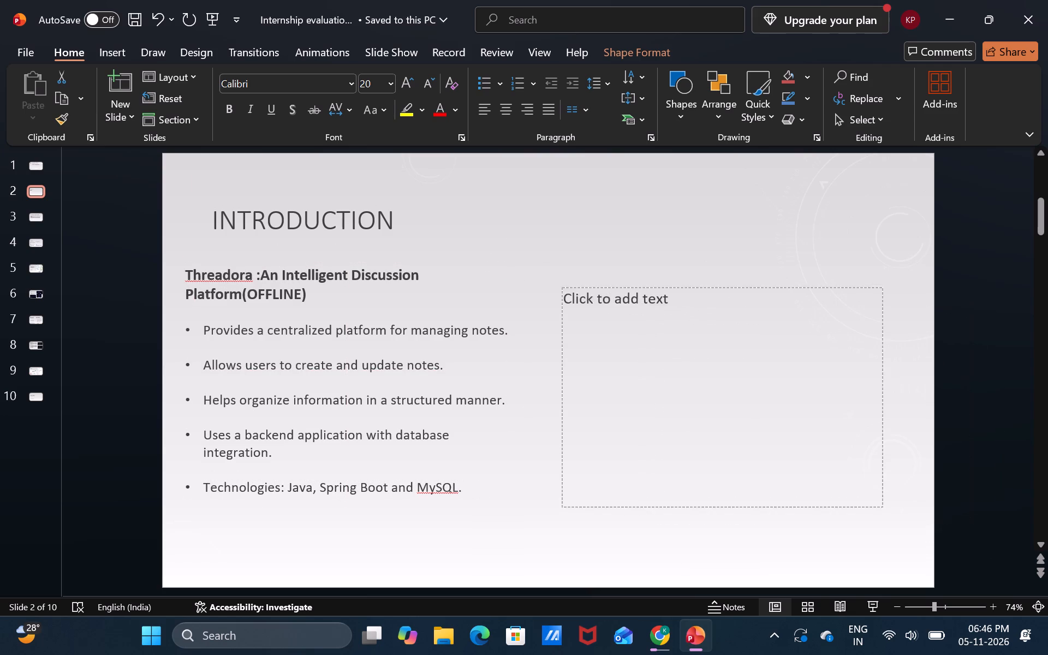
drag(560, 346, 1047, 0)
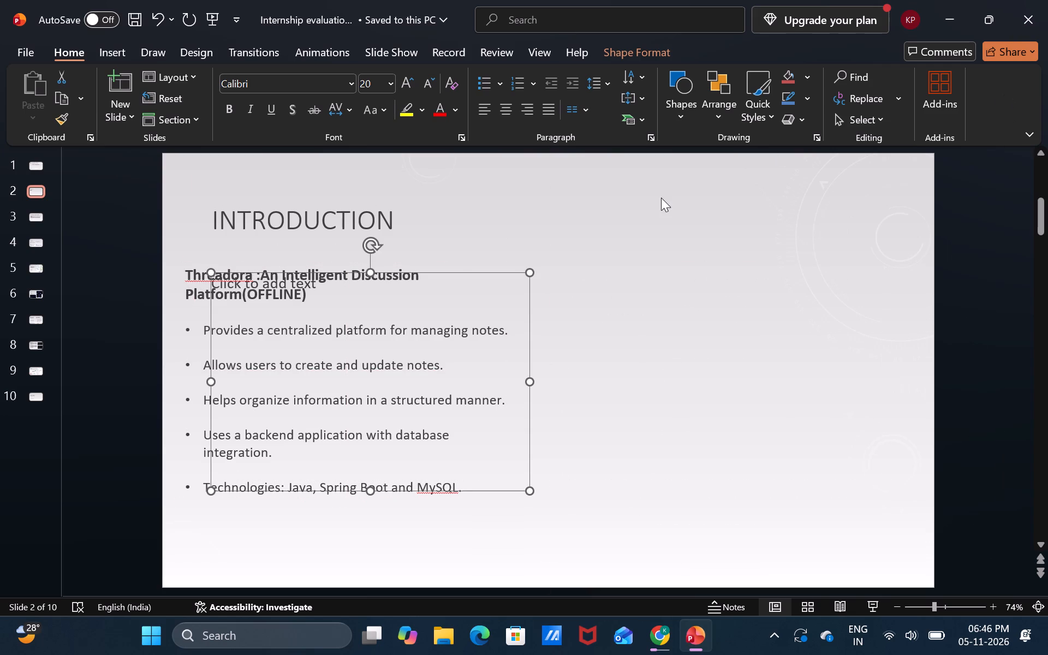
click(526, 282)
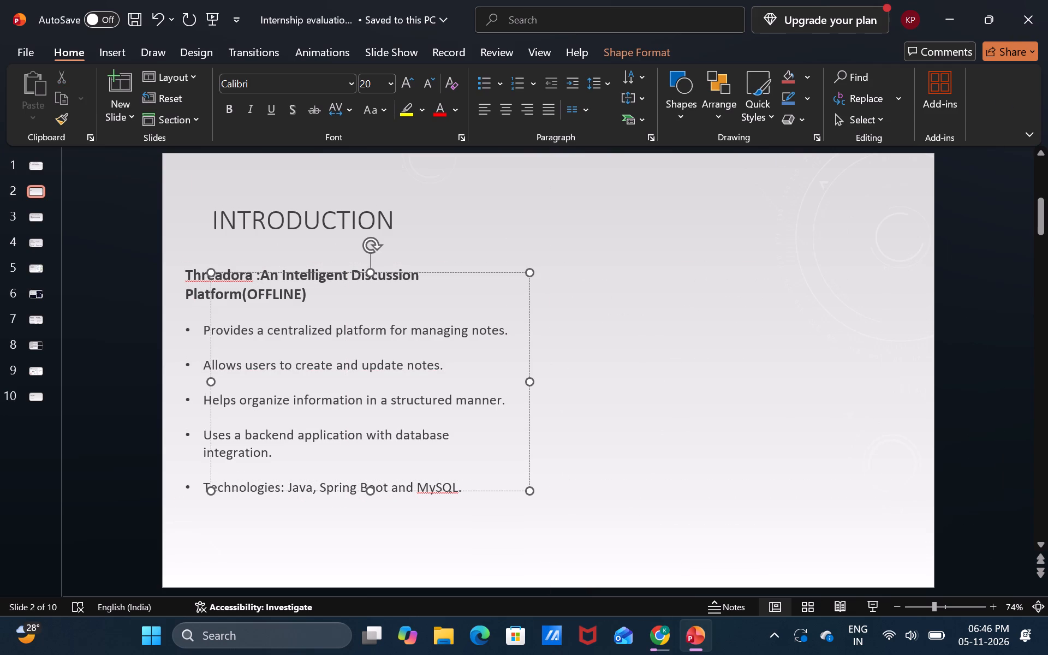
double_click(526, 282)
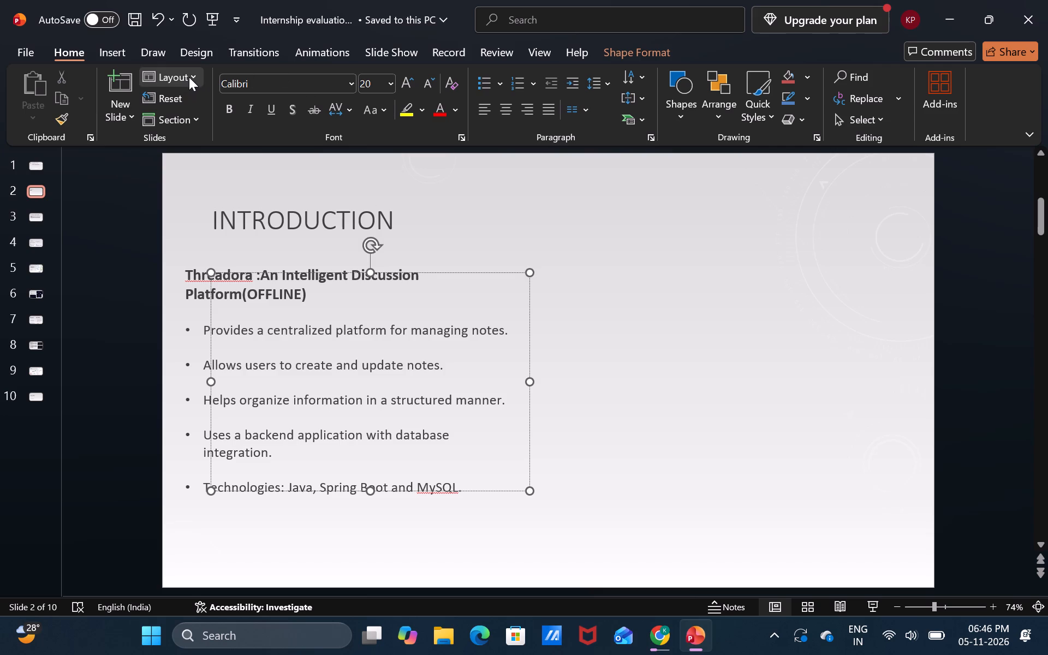
Apply the Blank layout to the Introduction slide.
click(190, 75)
click(172, 326)
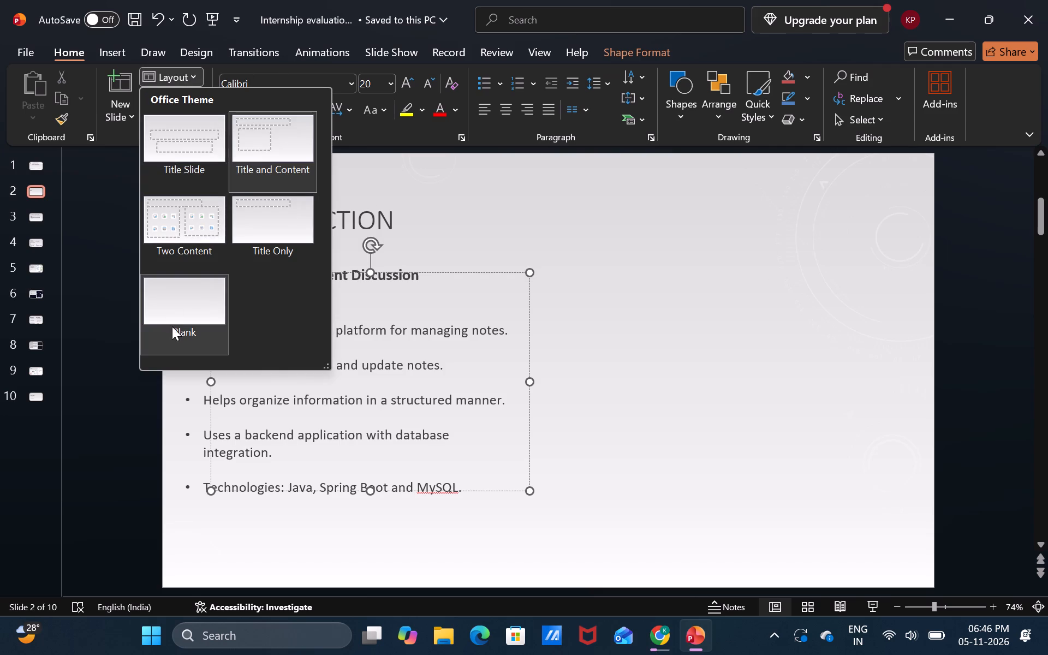
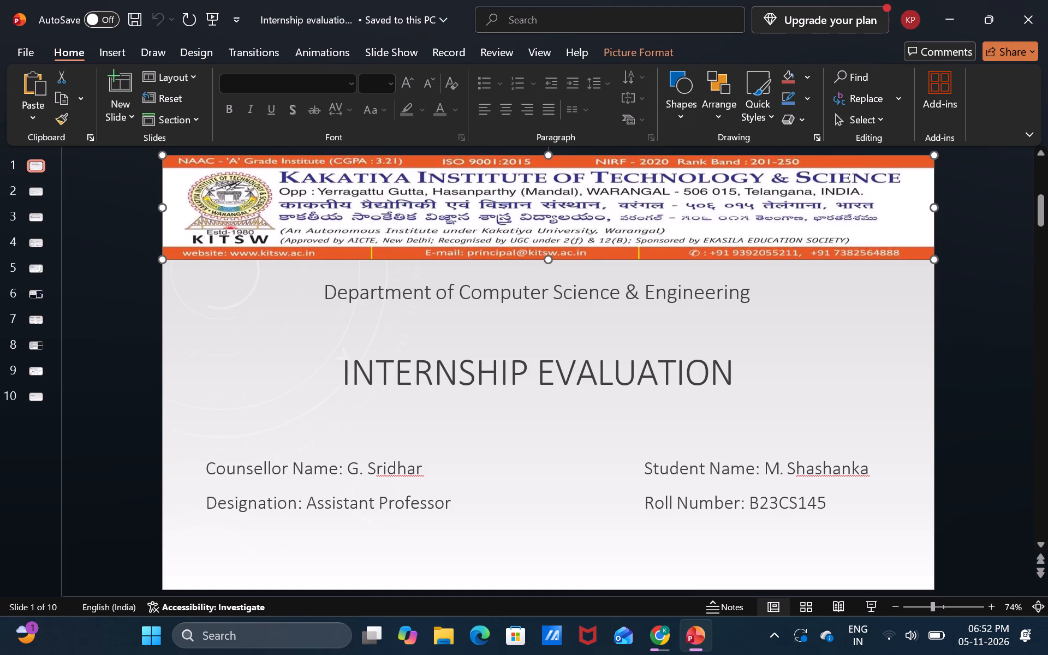
Nudge the institute banner picture up to align with the top edge of the title slide.
click(166, 159)
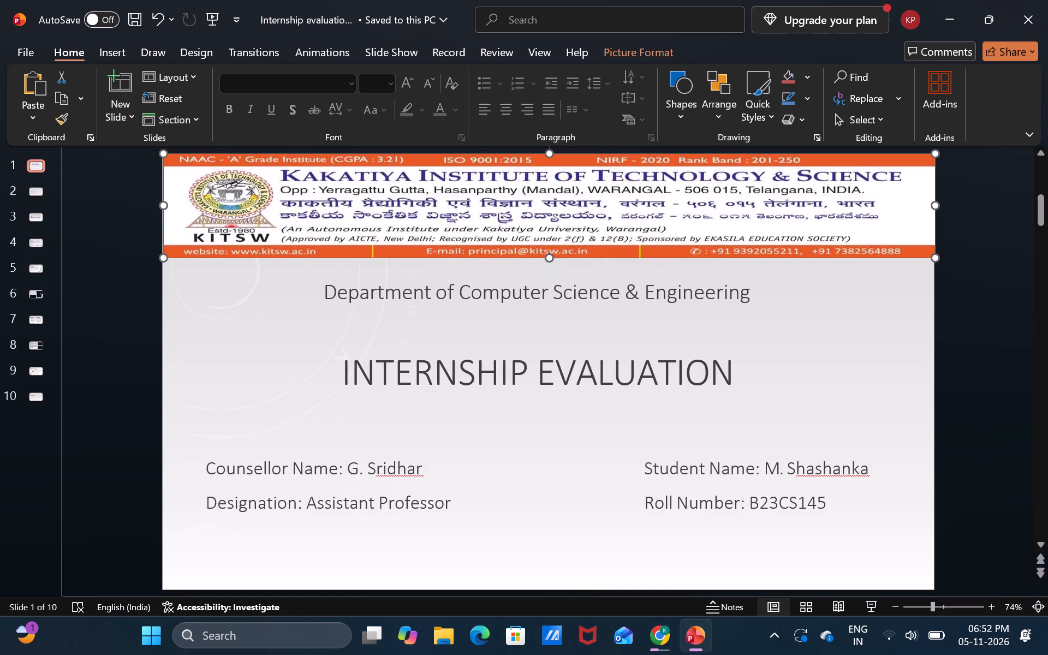
Insert a new slide directly after the title slide.
click(119, 86)
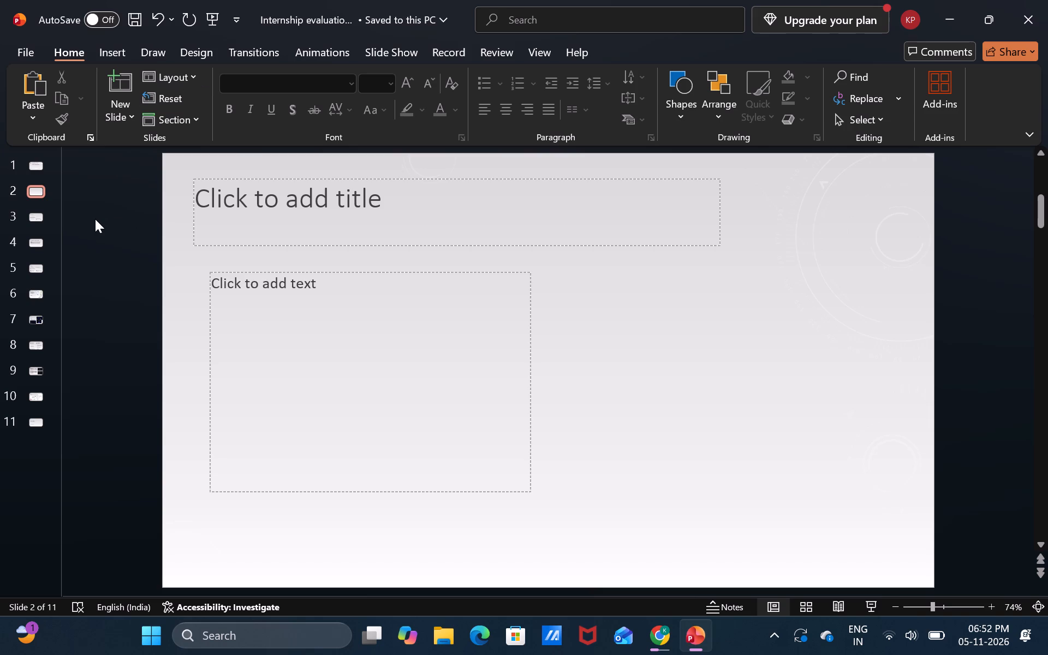
Return to the title slide and move the institute banner picture down from the slide's top edge.
key(Up)
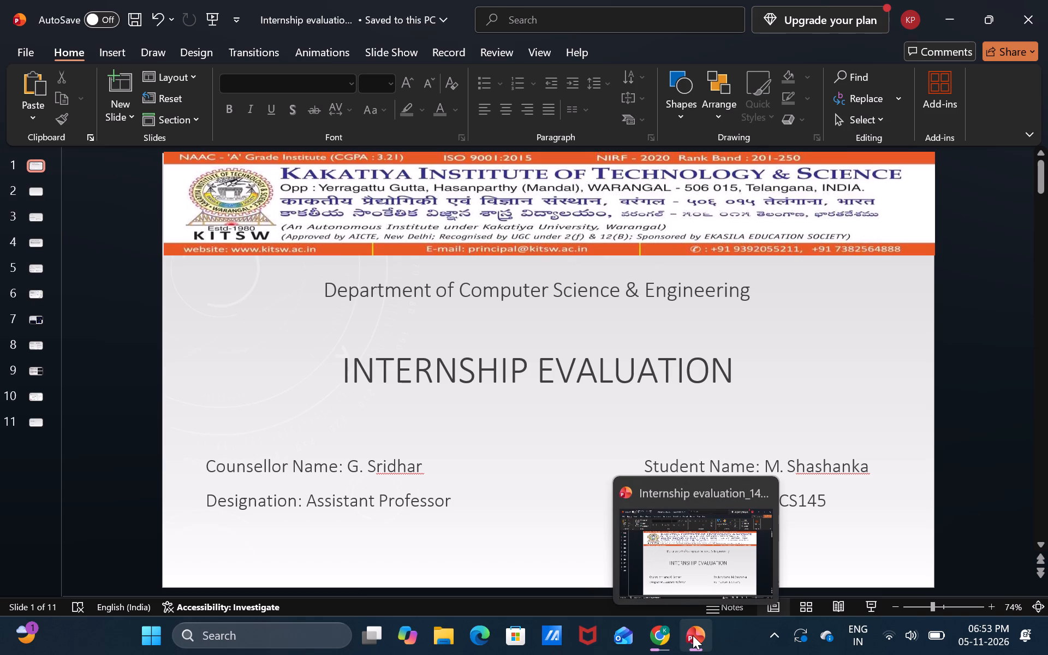
click(469, 434)
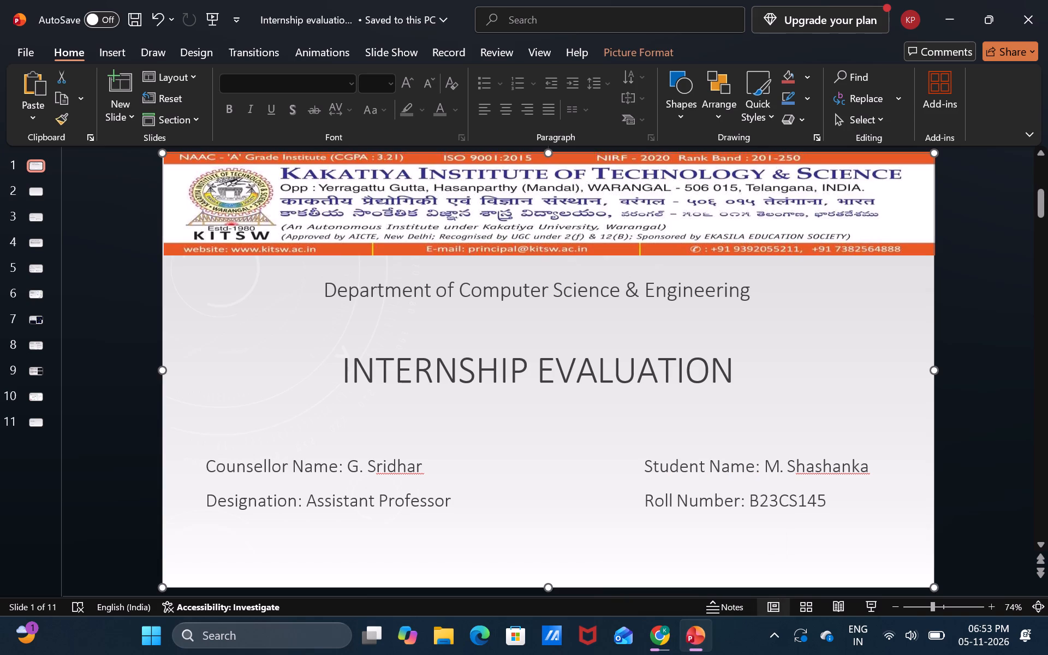
click(168, 157)
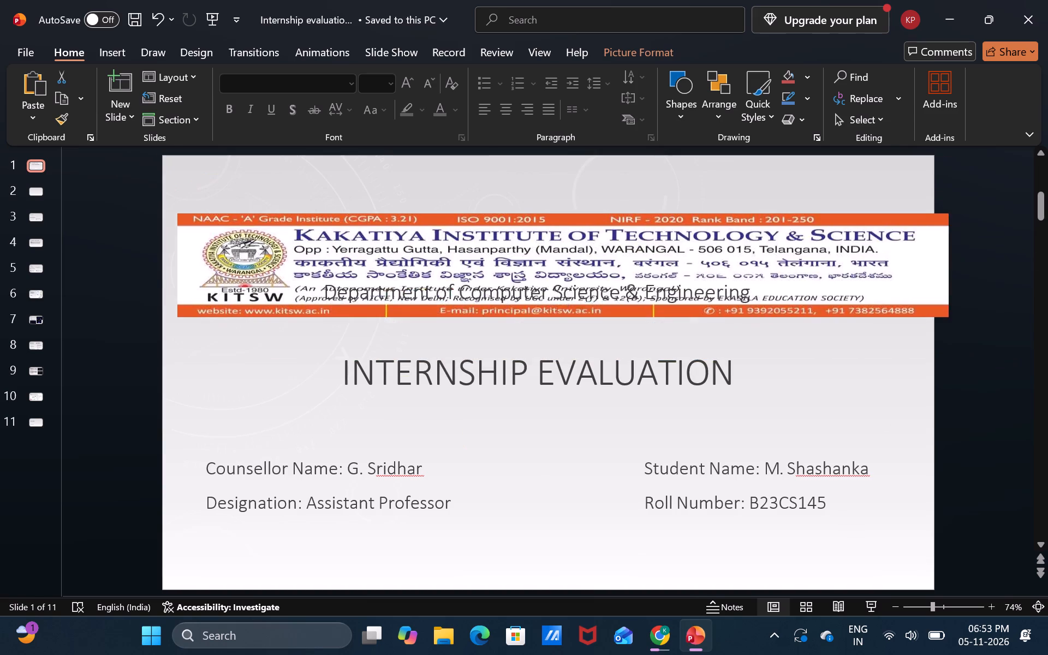
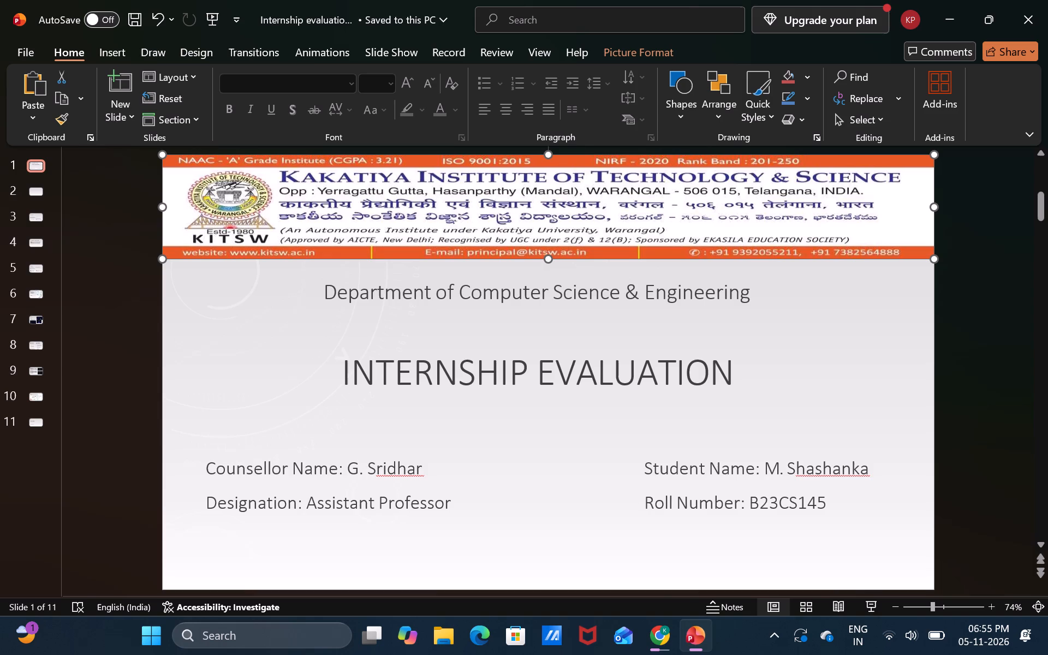
Copy the institute banner picture from the title slide onto the first slide of a new blank presentation.
right_click(530, 246)
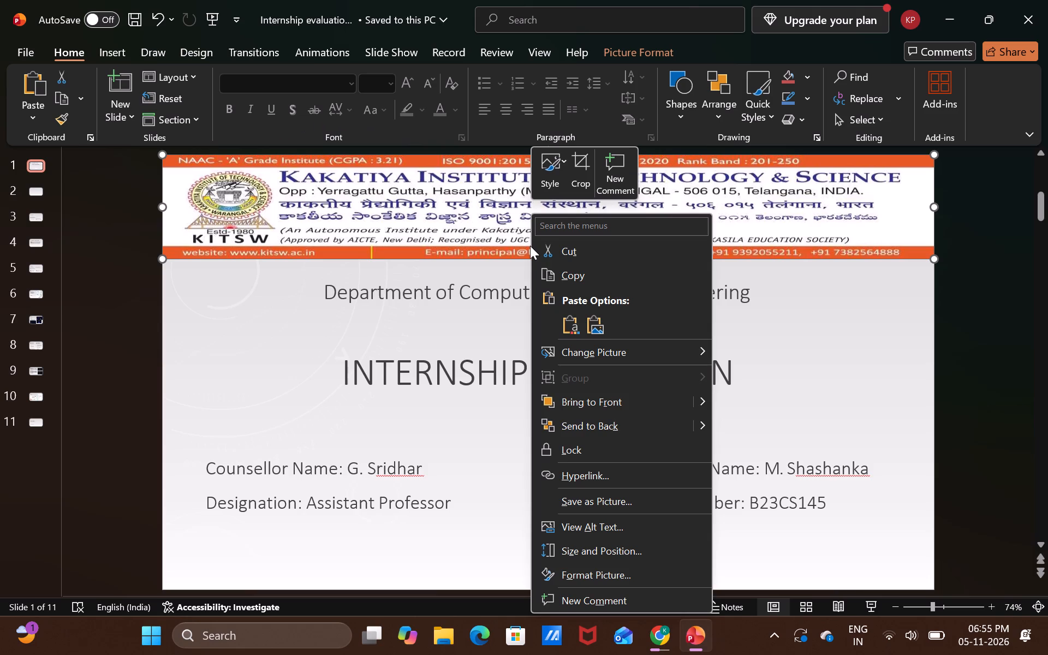
click(561, 279)
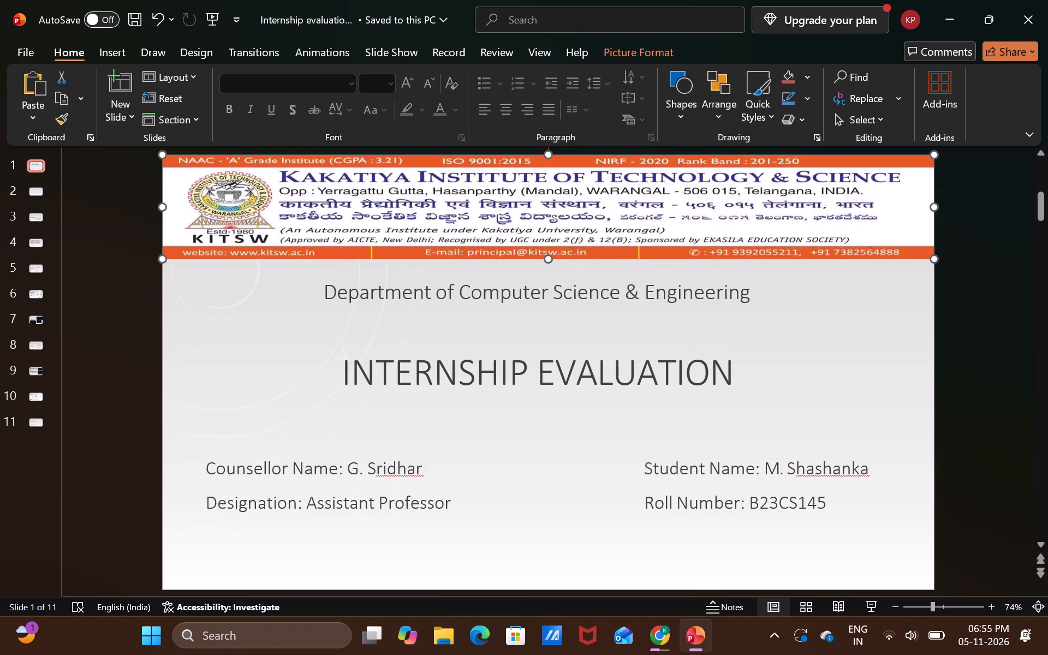
click(17, 46)
click(32, 127)
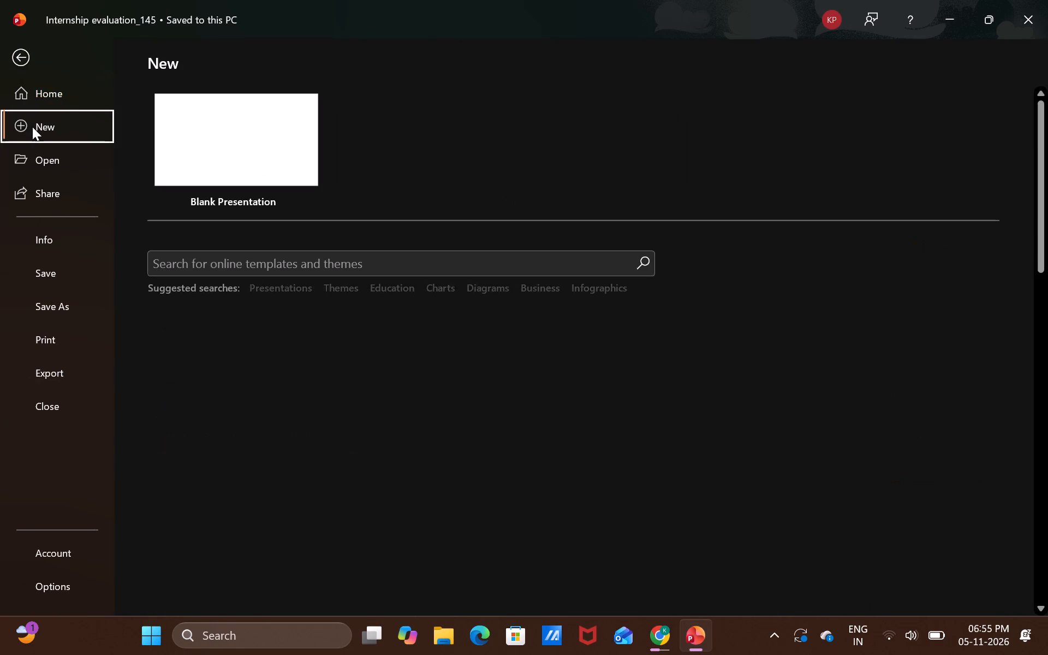
click(178, 138)
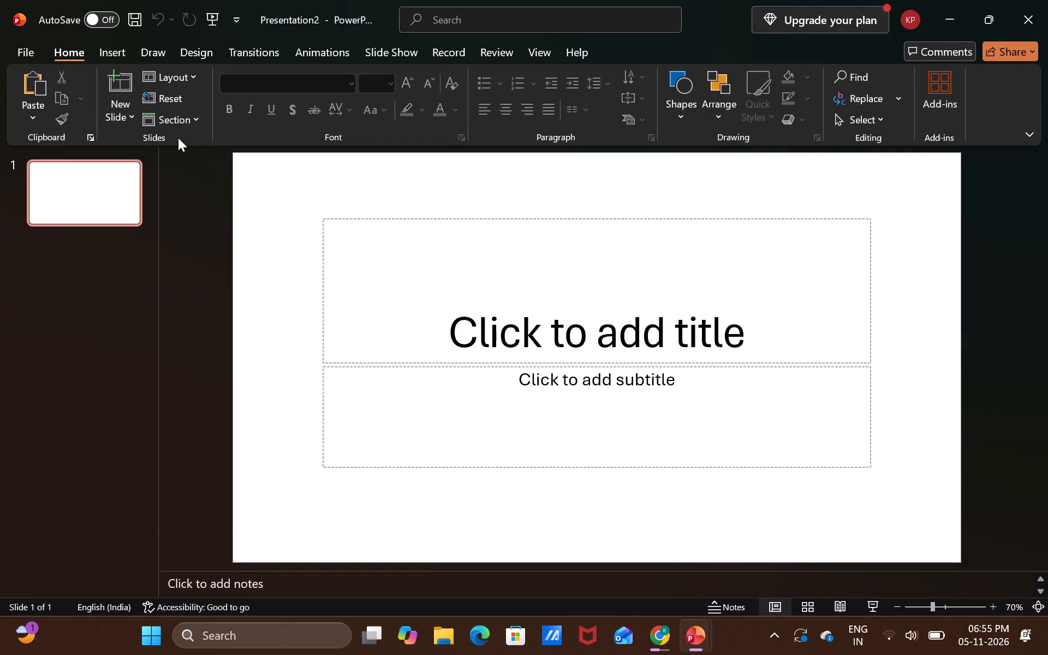
click(451, 227)
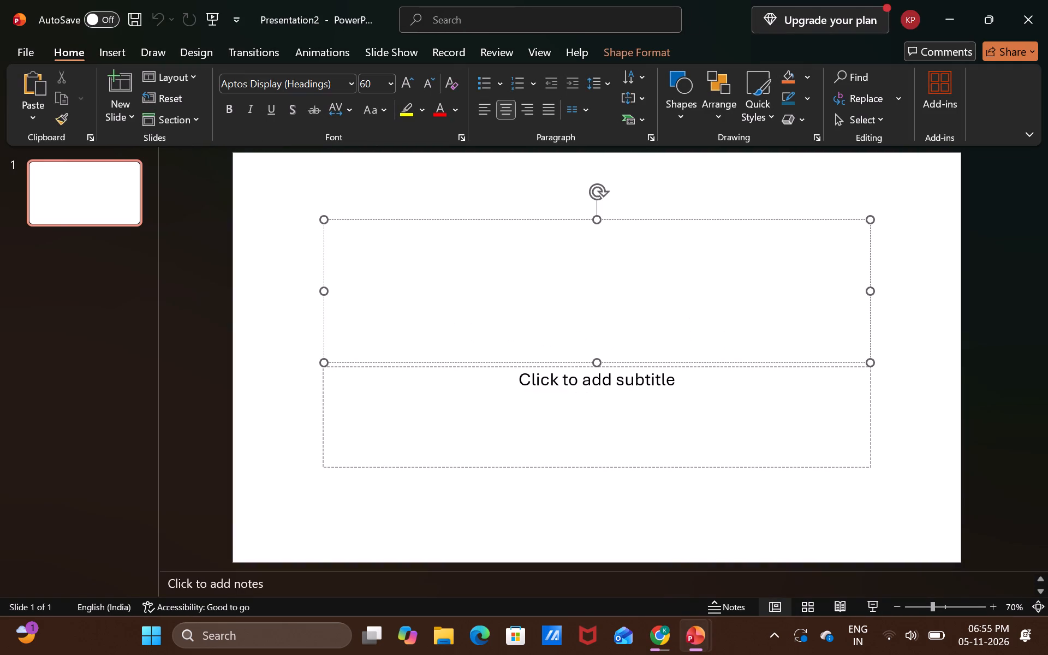
key(ctrl+v)
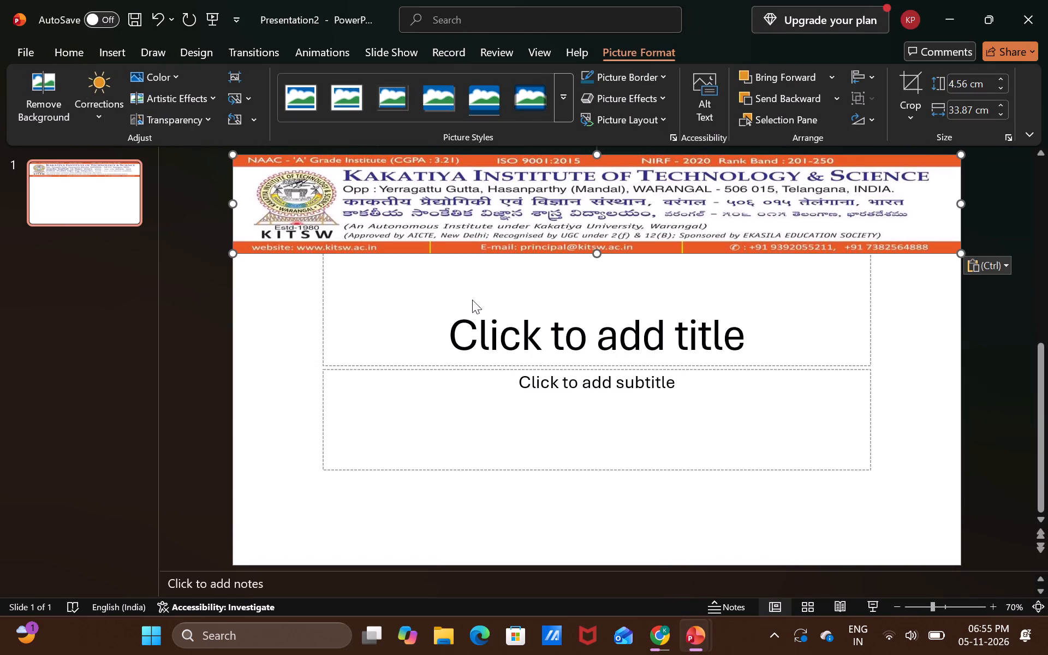
Enter the slide title INTERNSHIP EVALUATION in capitals, split over two lines.
click(491, 334)
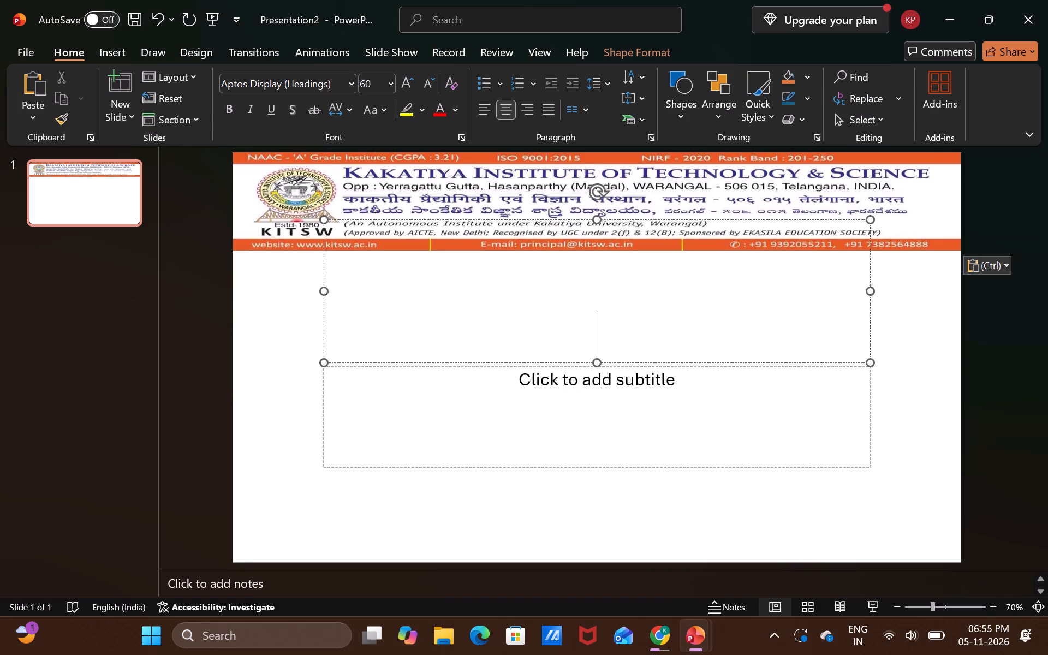
text(In)
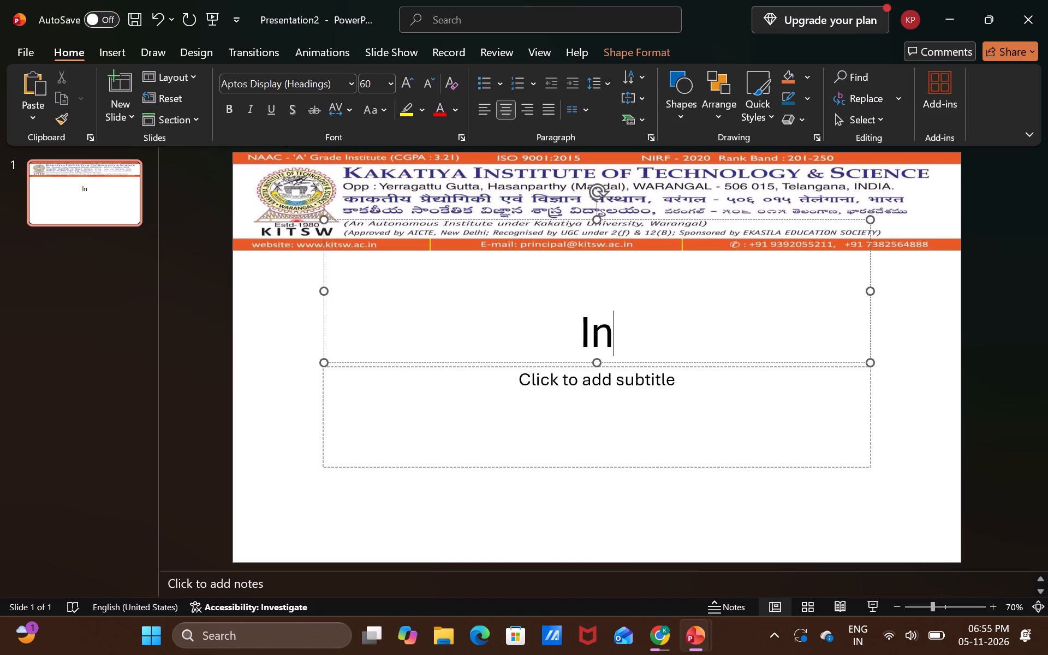
text(TERNSHIP)
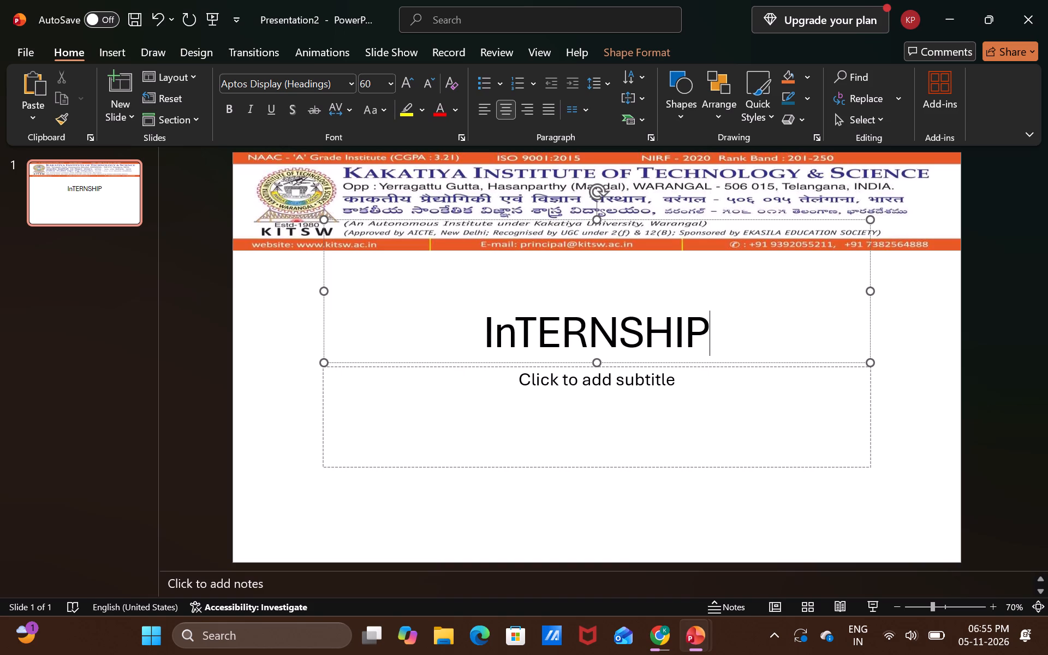
click(519, 332)
key(BackSpace)
key(shift+n)
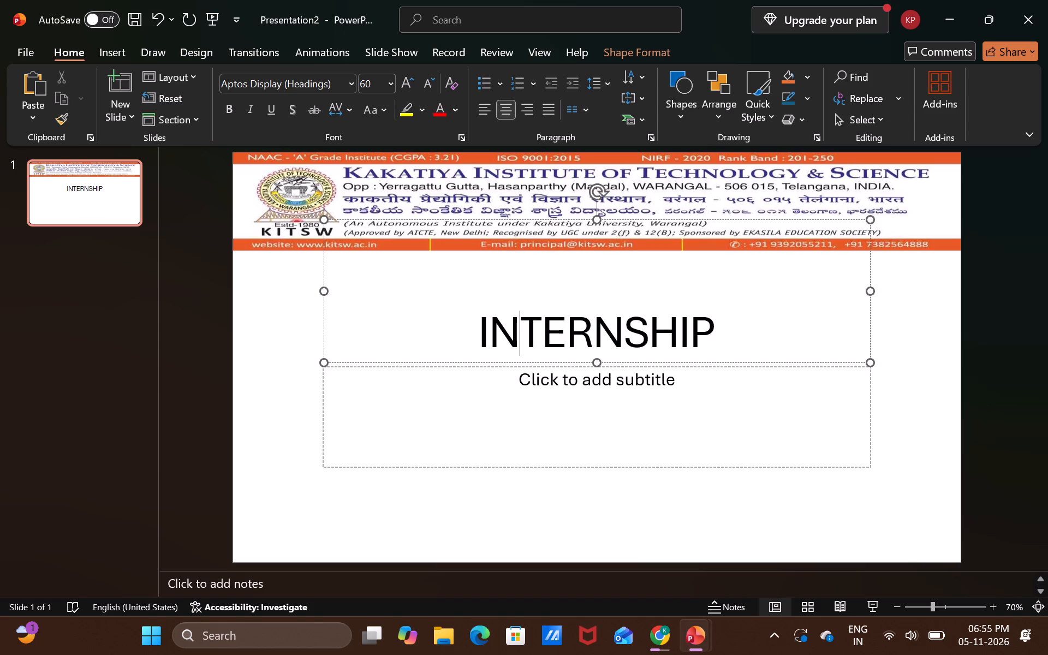
click(717, 331)
key(Return)
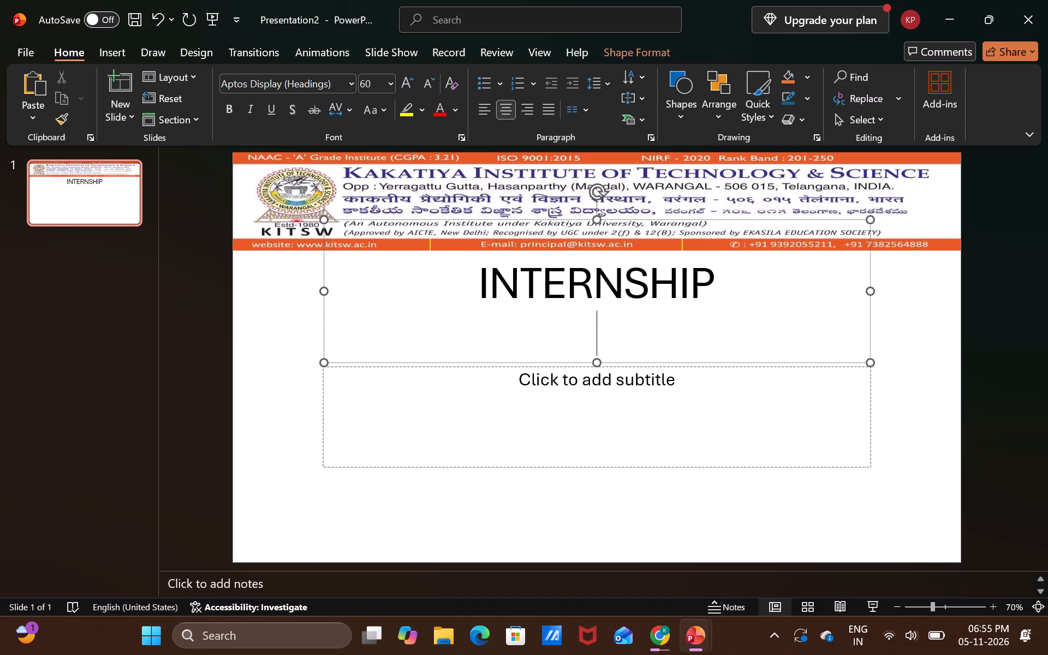
text(EVALV)
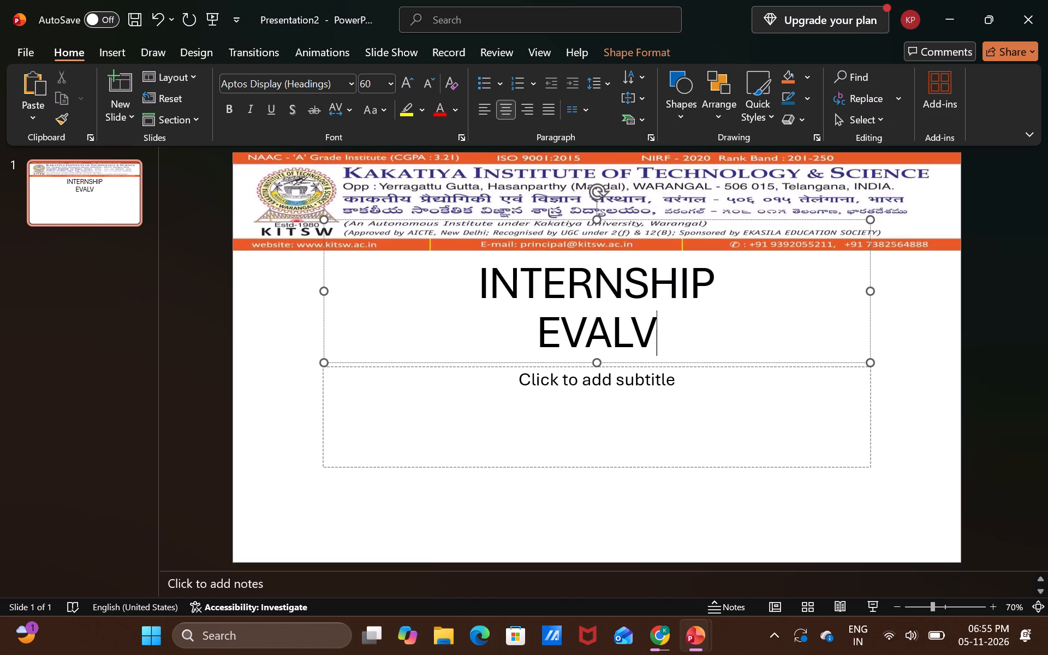
key(BackSpace)
text(UATION)
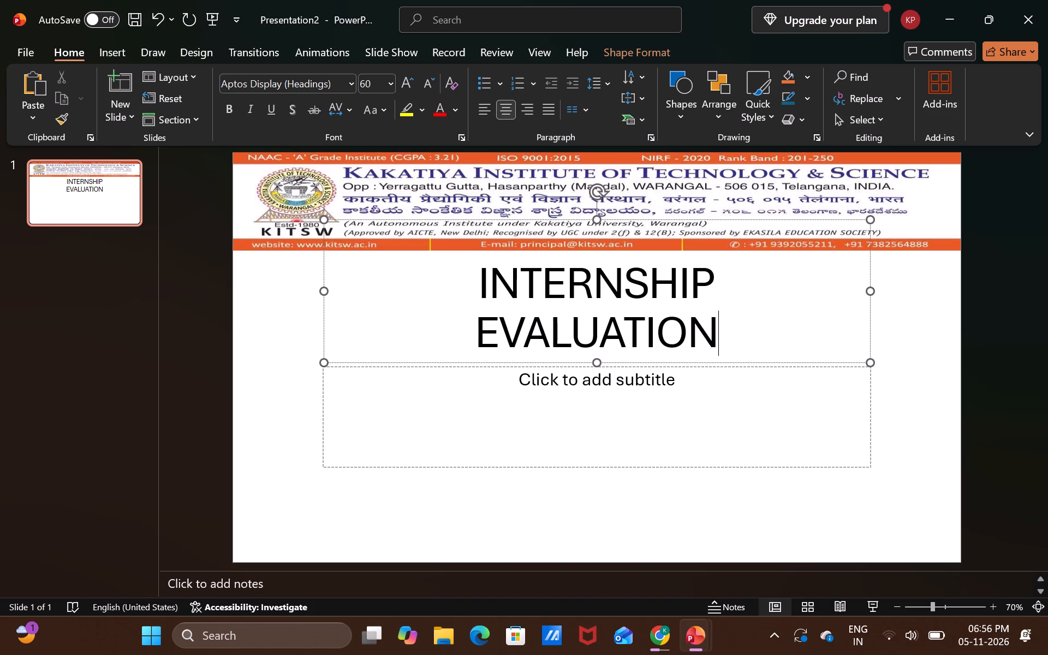
Set the font size of the whole two-line title to 54.
drag(483, 277, 645, 328)
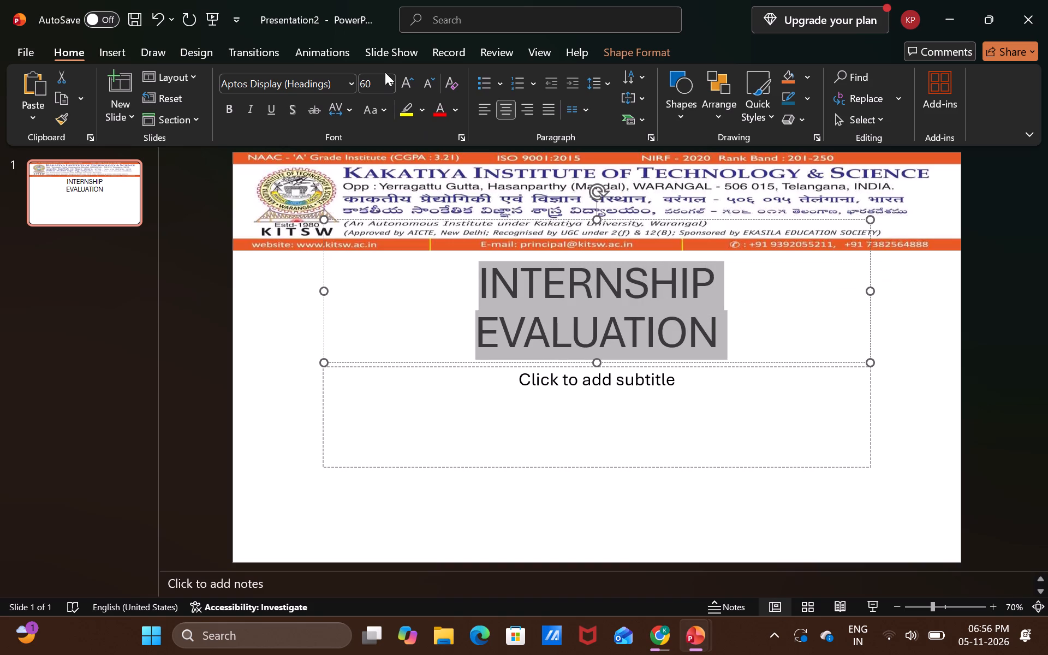
click(389, 81)
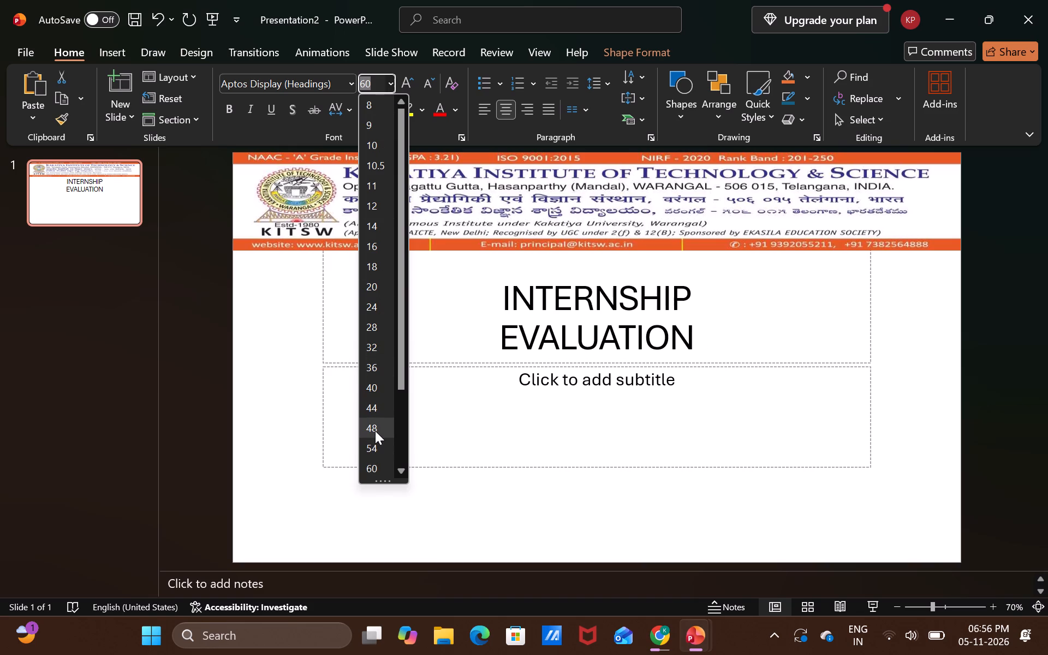
click(374, 449)
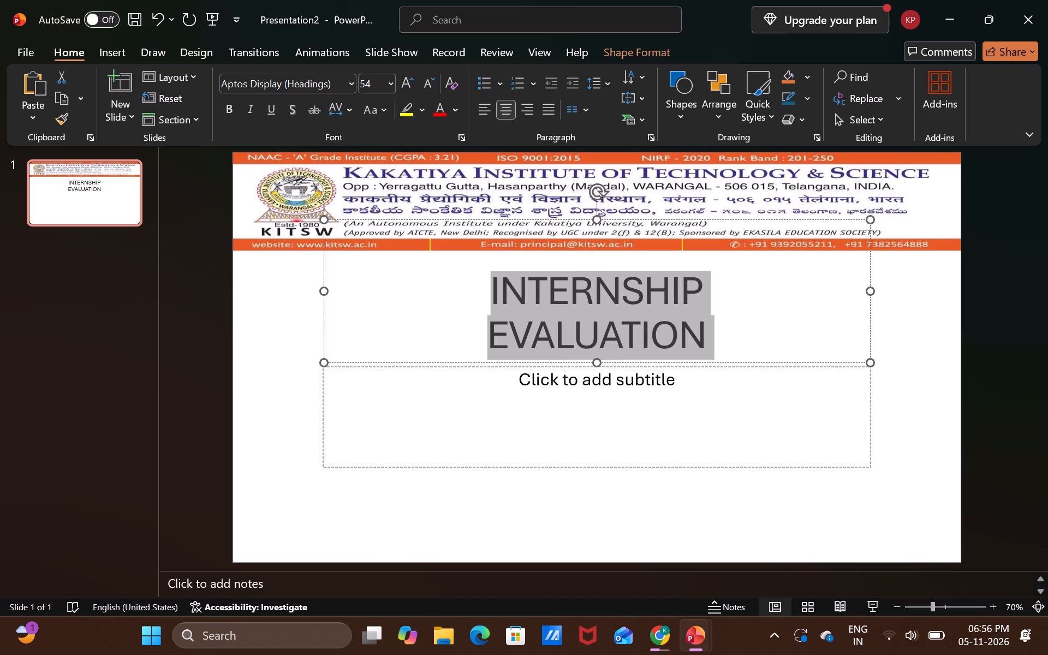
Insert blank lines above INTERNSHIP in the title placeholder.
click(544, 264)
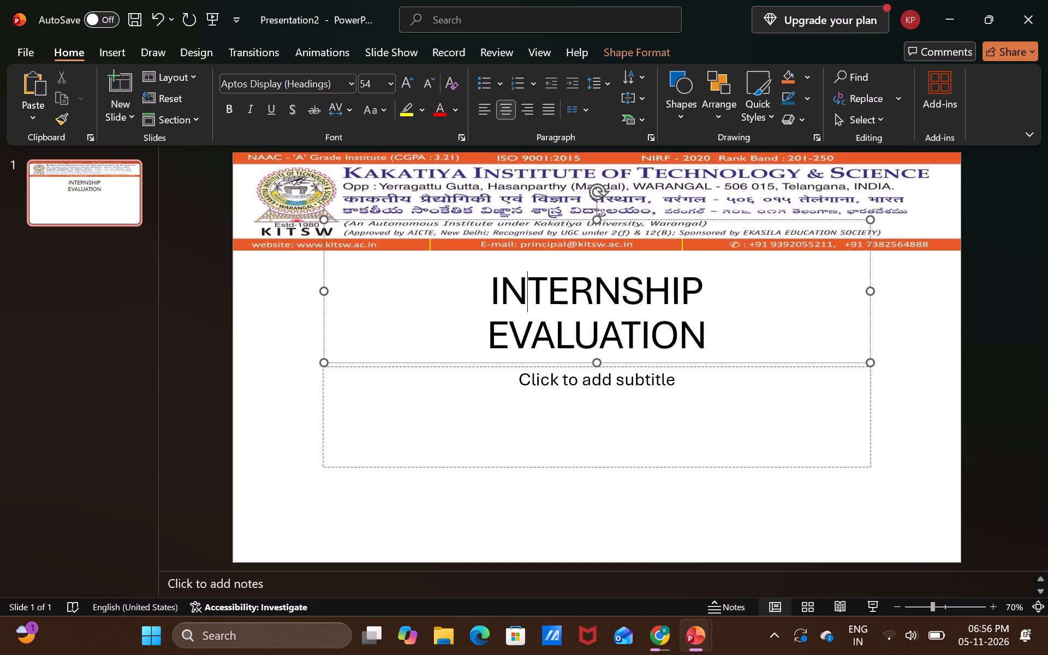
key(Up)
key(Up)
key(Left)
key(Left)
key(Return)
key(Return)
key(Return)
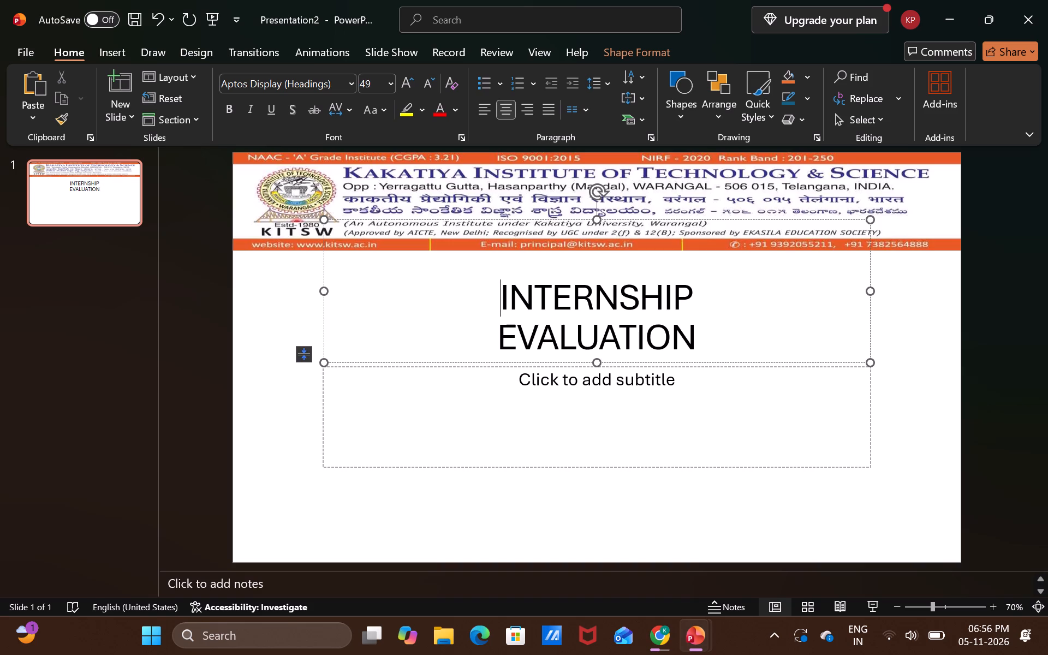
key(Return)
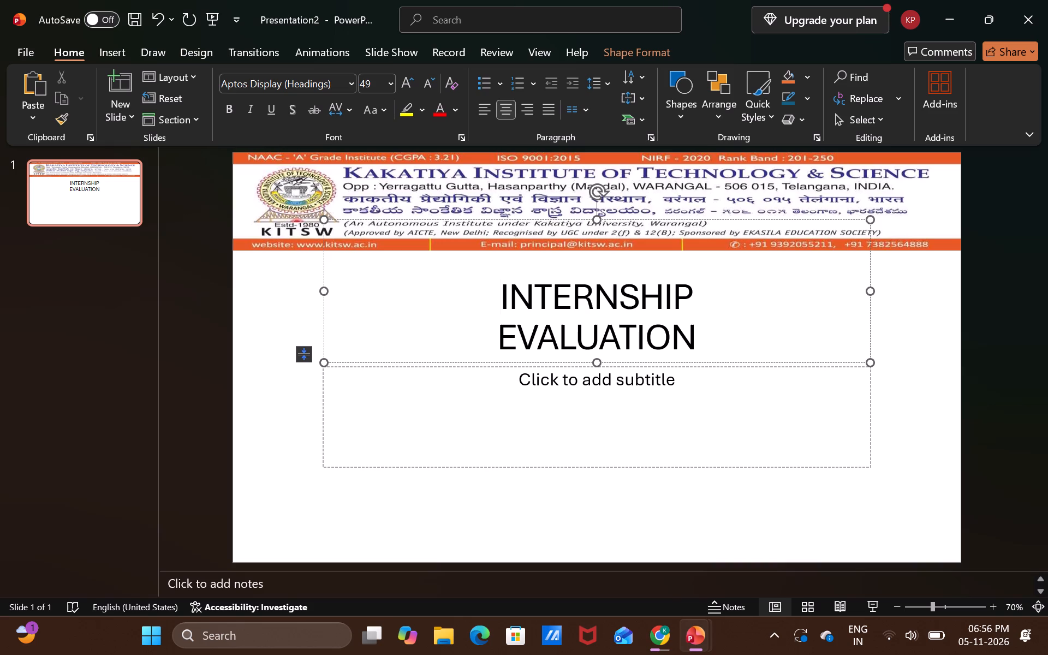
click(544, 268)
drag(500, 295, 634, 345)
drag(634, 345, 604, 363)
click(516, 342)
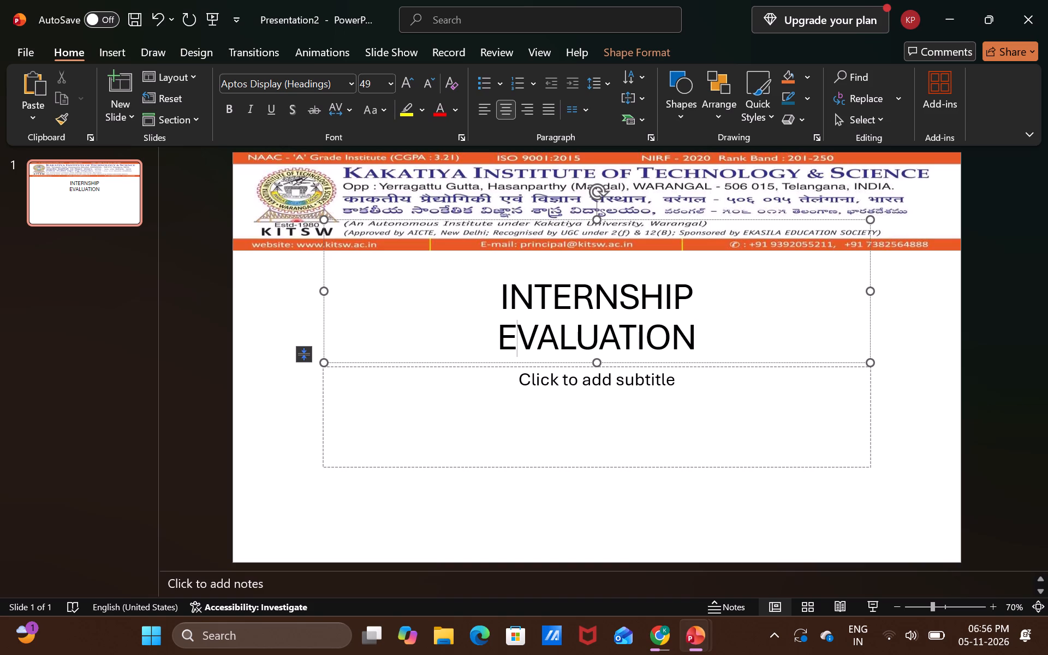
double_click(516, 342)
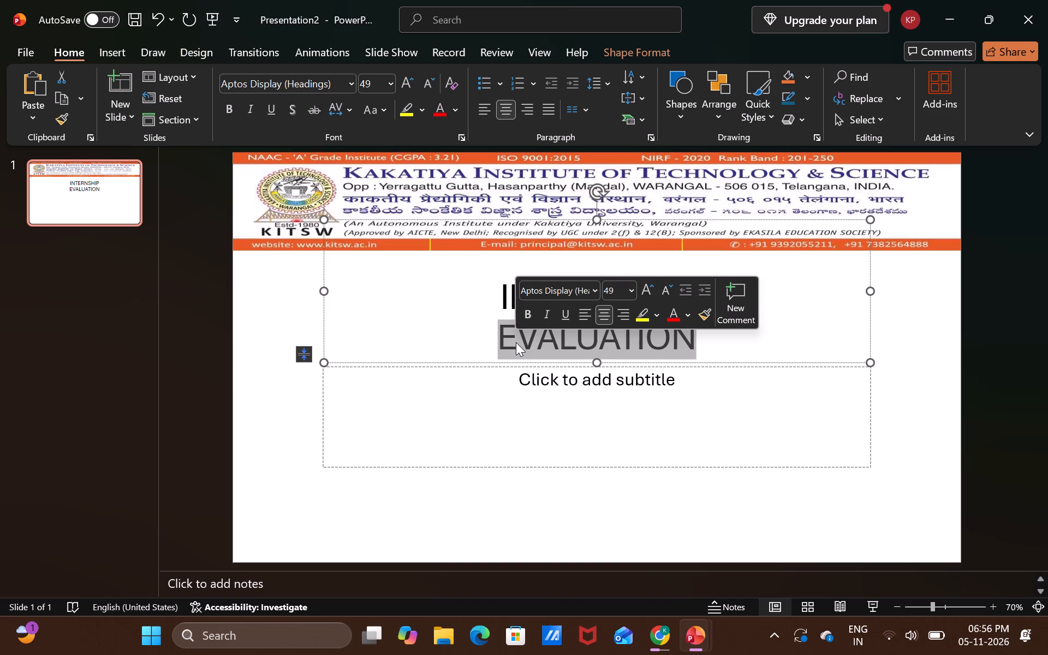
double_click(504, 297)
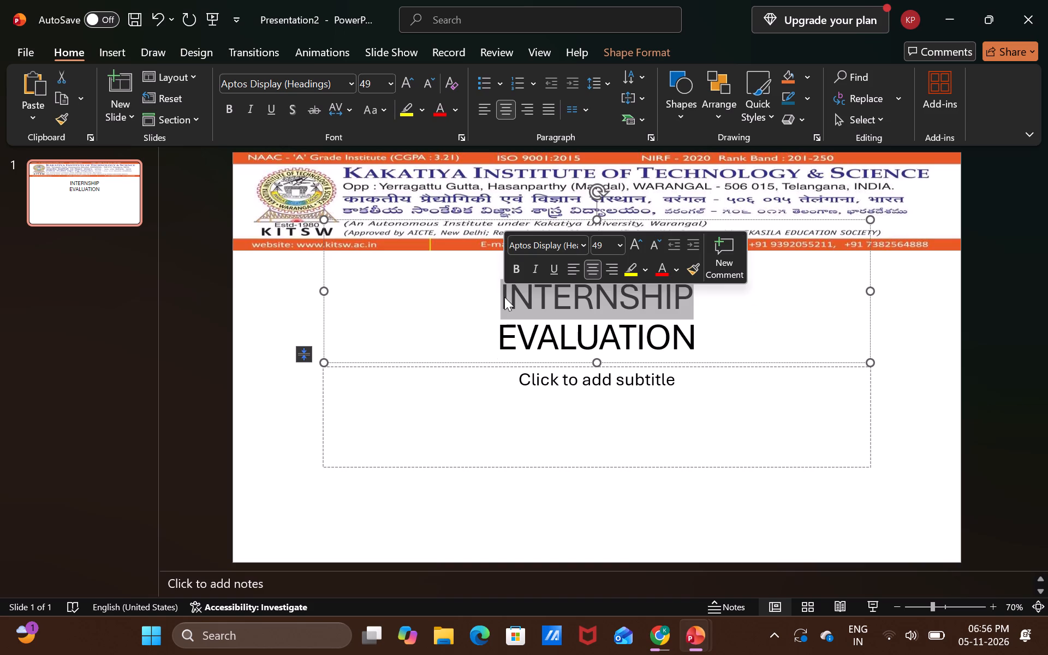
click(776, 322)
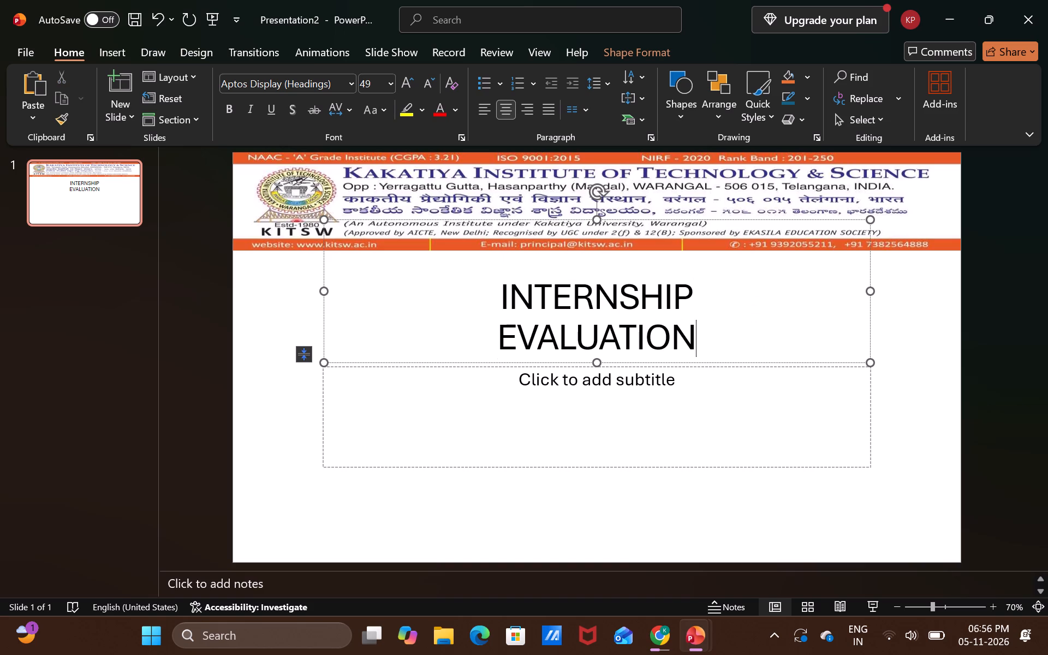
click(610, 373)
Set the font of the empty subtitle placeholder to Aptos Display (Headings).
click(518, 383)
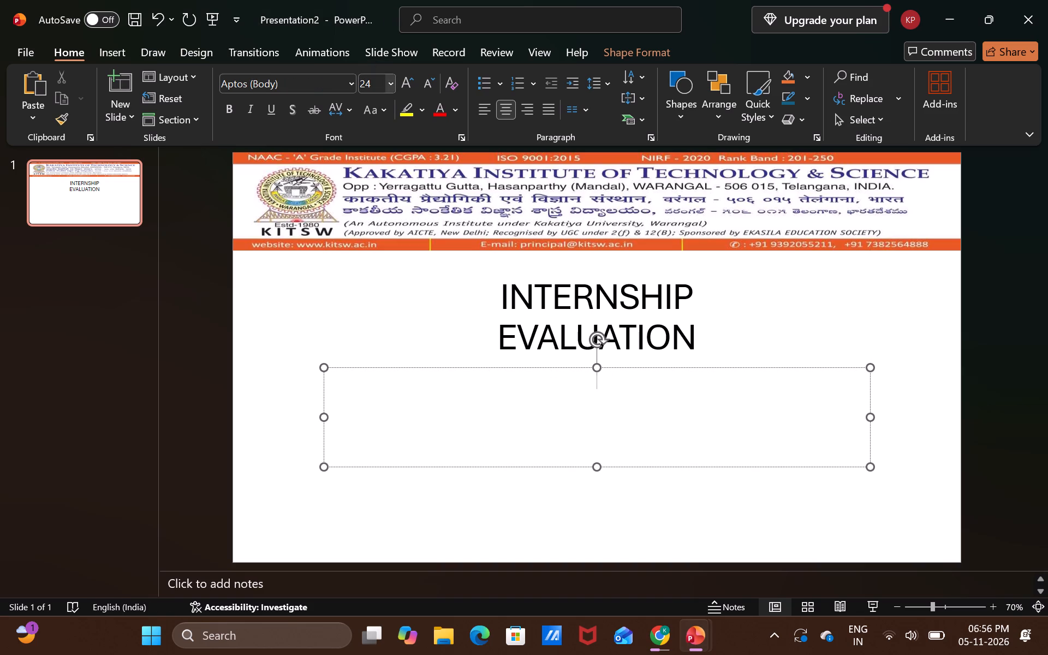
click(327, 83)
click(351, 88)
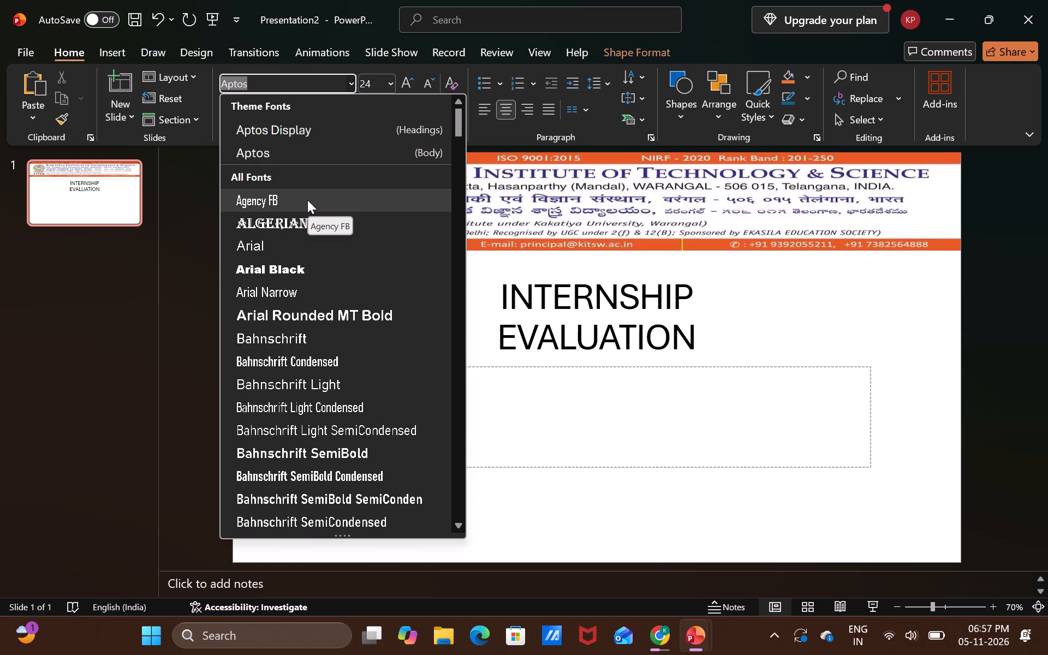
click(342, 128)
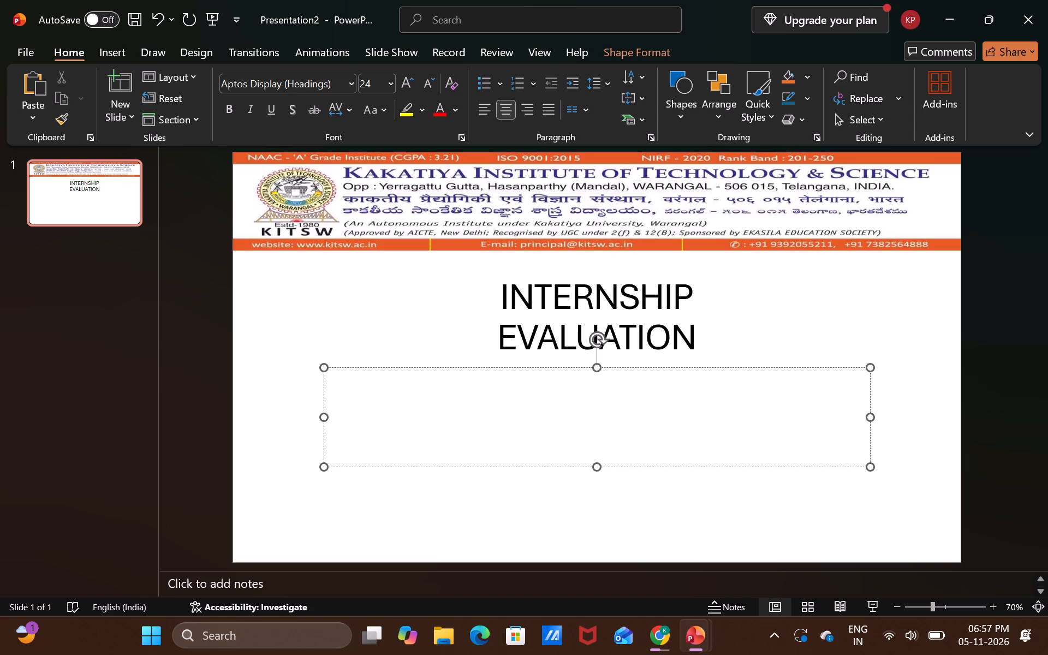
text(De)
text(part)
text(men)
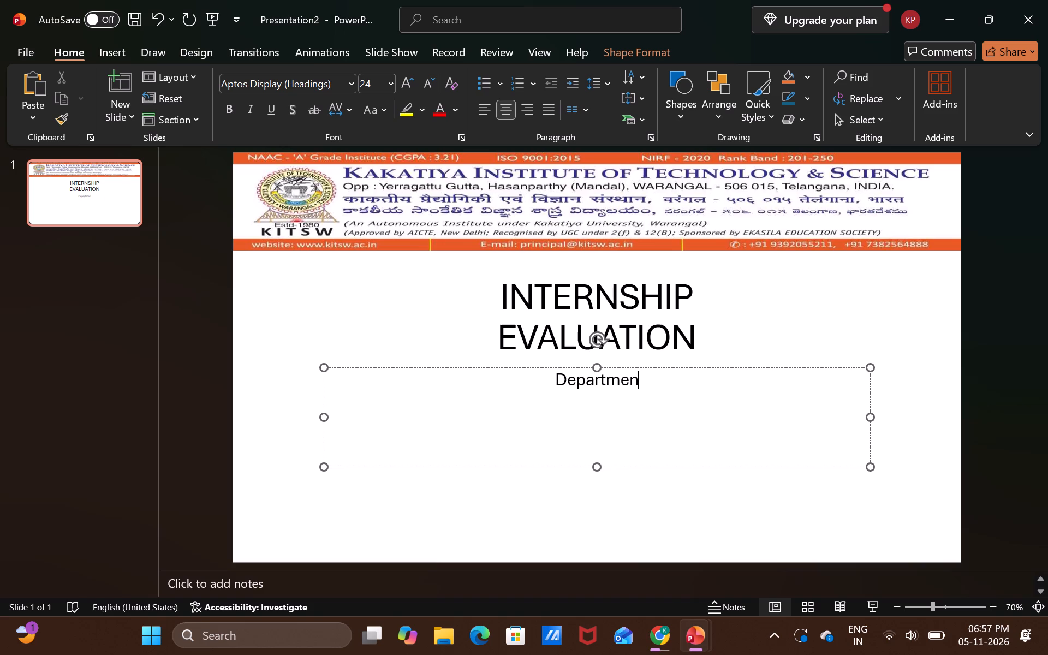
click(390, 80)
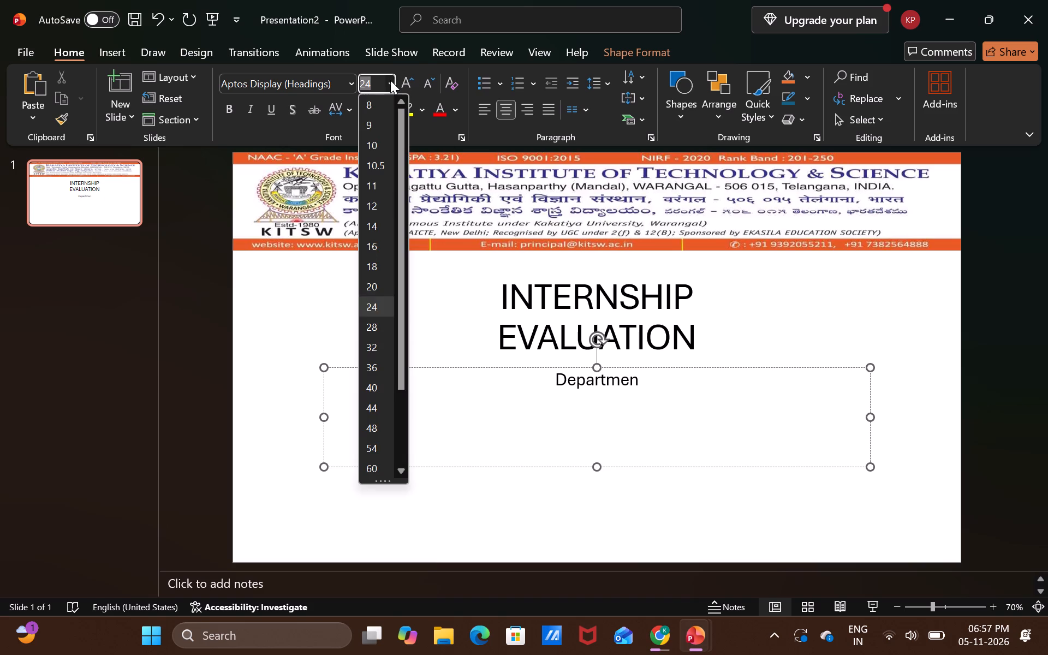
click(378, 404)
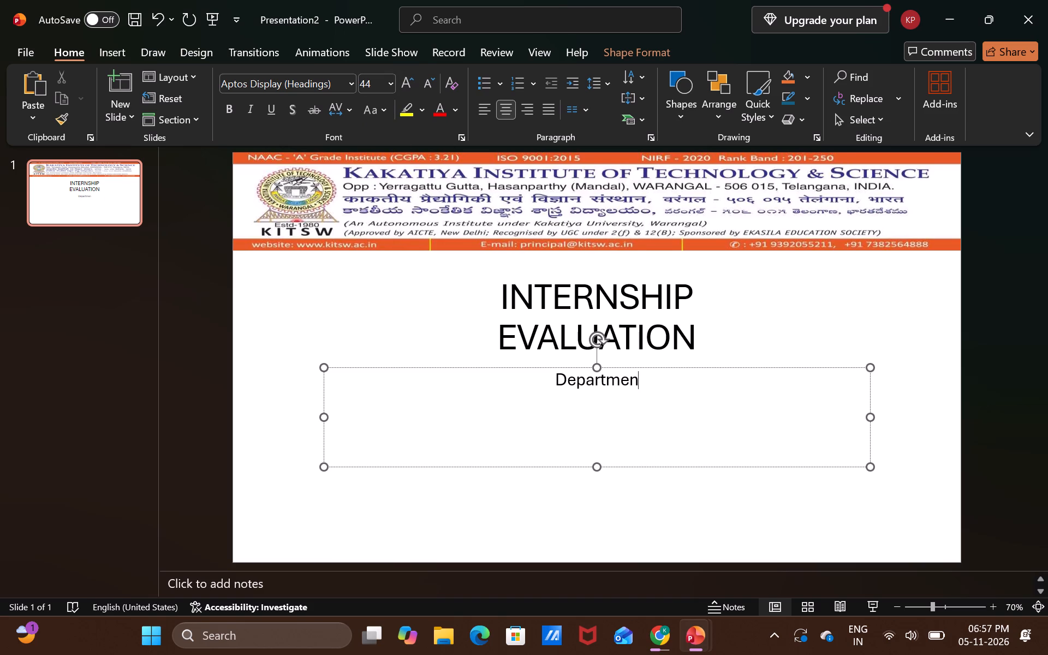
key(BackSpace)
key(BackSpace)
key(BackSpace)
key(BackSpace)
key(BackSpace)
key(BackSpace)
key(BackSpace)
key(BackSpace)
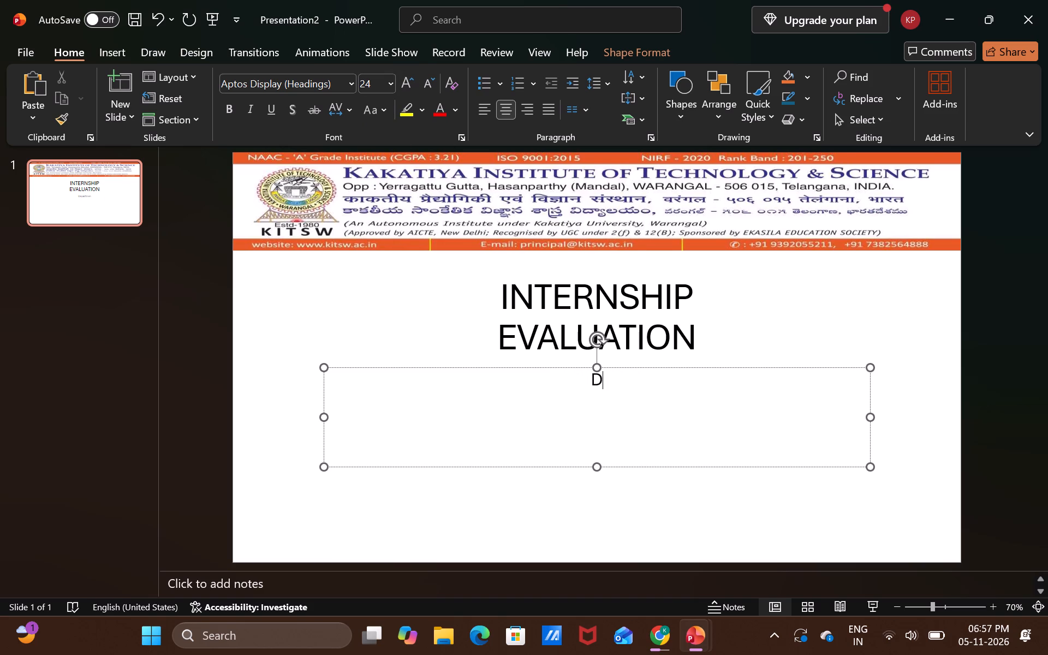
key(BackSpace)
Enter "Department of Computer Science & Engineering" in the subtitle placeholder.
text(De)
text(partment of)
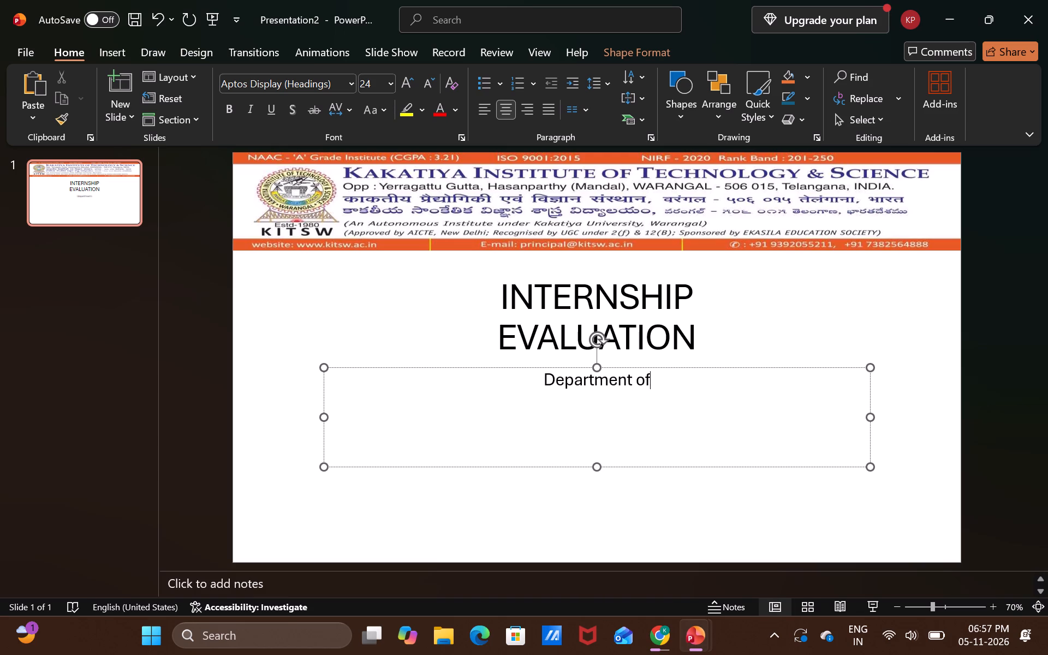
key(space)
key(shift+v)
key(BackSpace)
text(Compue)
key(BackSpace)
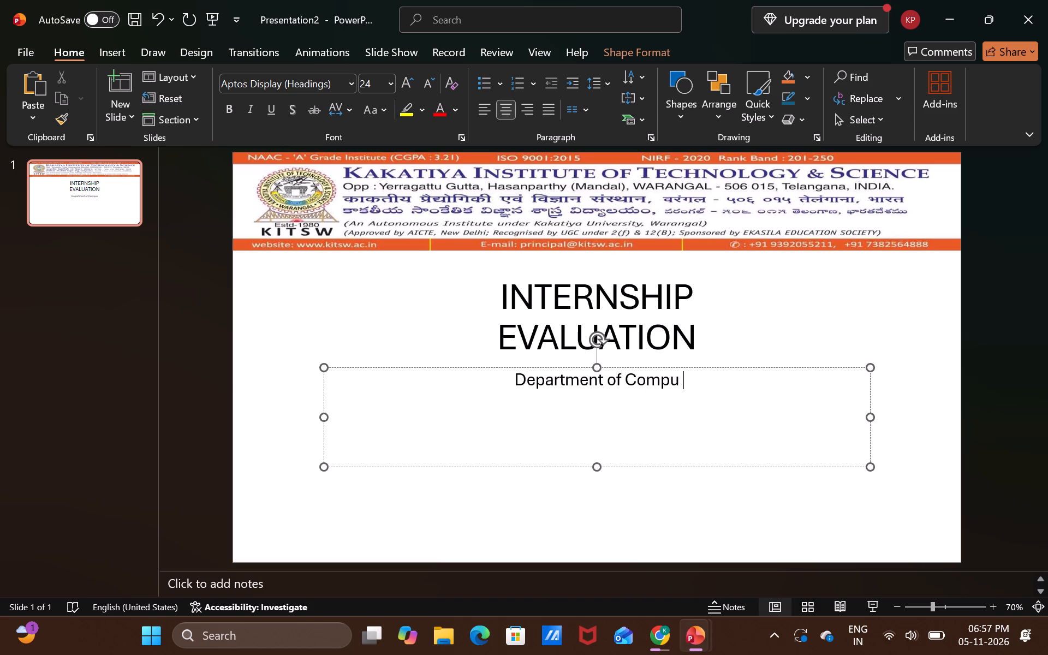
text(ter)
key(space)
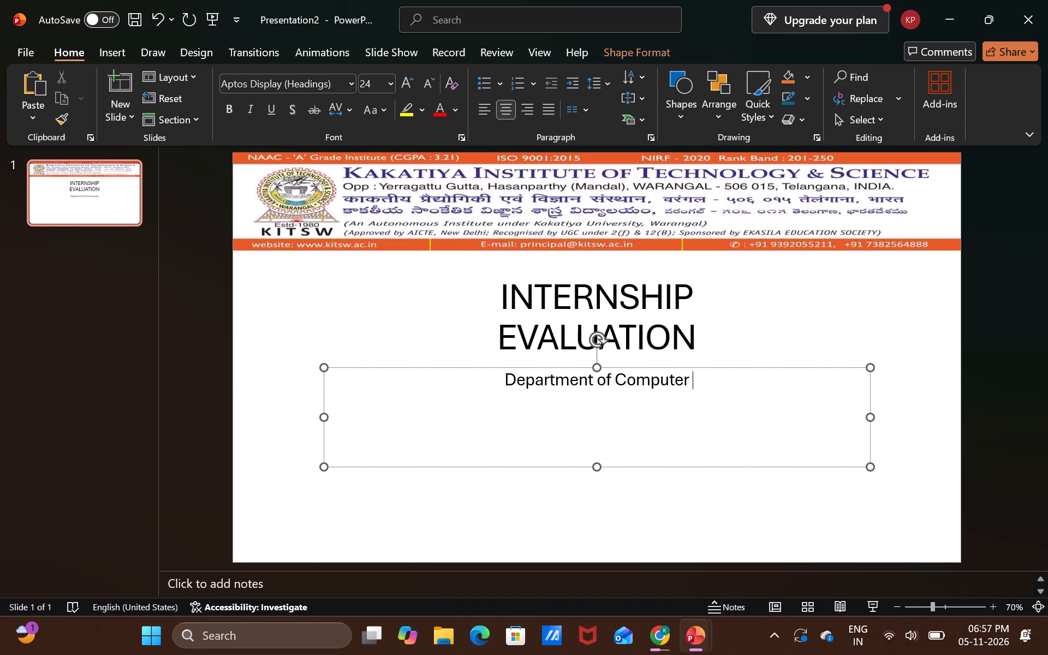
text(Science)
key(space)
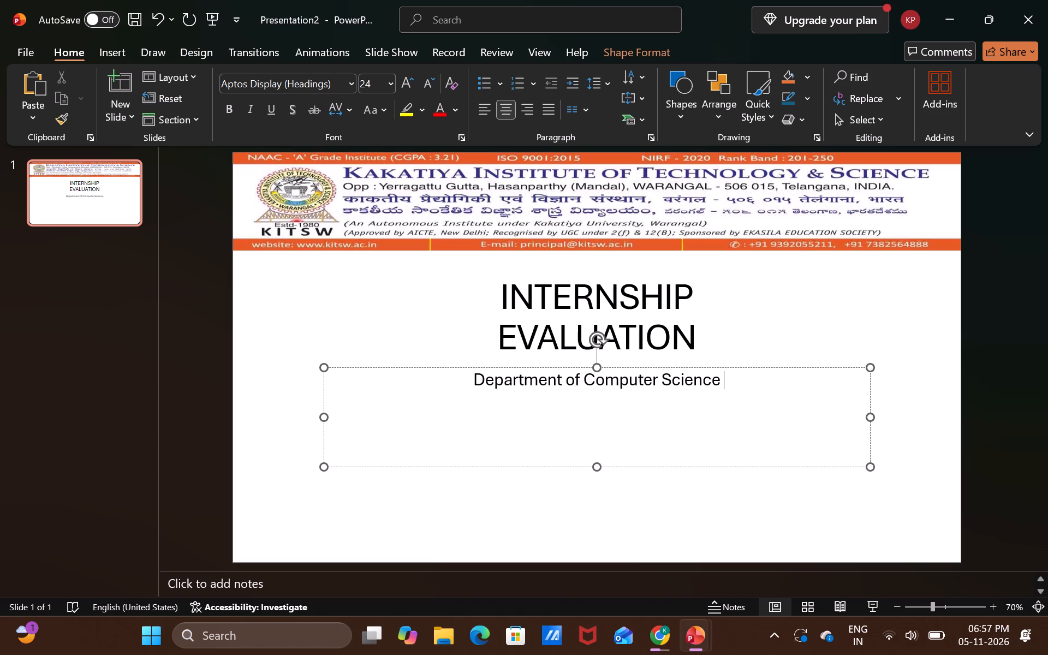
key(shift+ampersand)
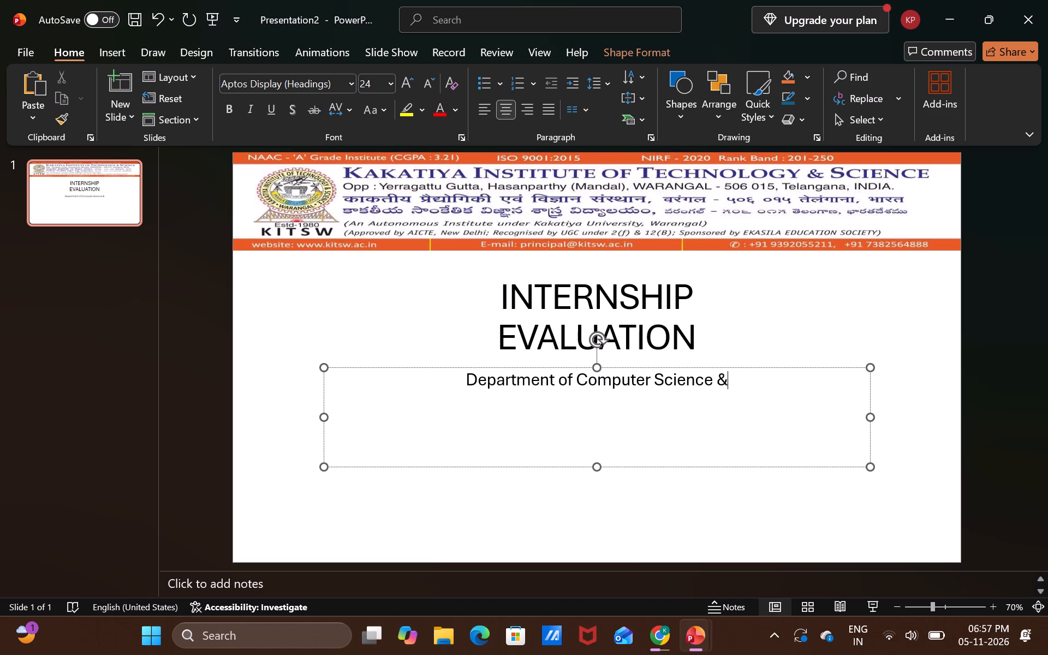
key(space)
text(E)
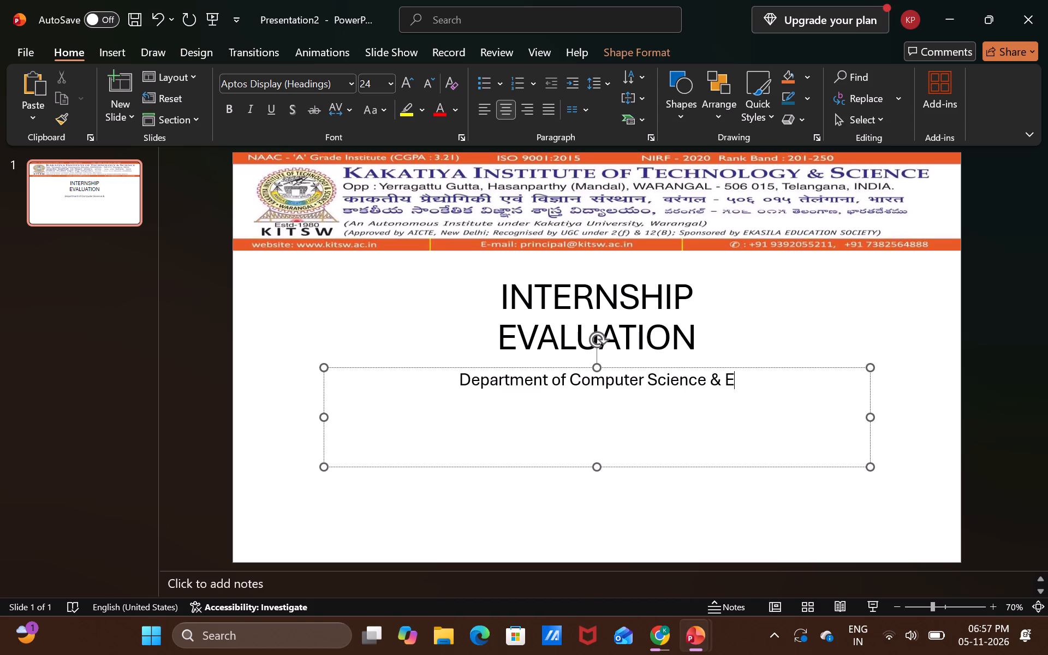
text(ngineering)
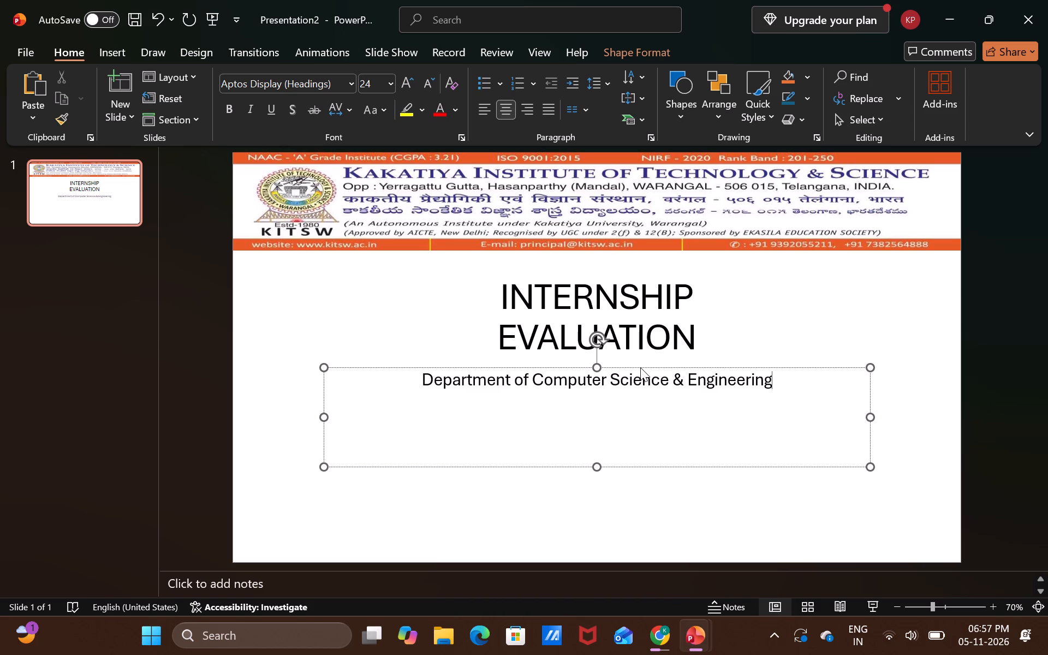
Start a new line below the department name and set its font to Aptos (Body).
key(Return)
click(348, 80)
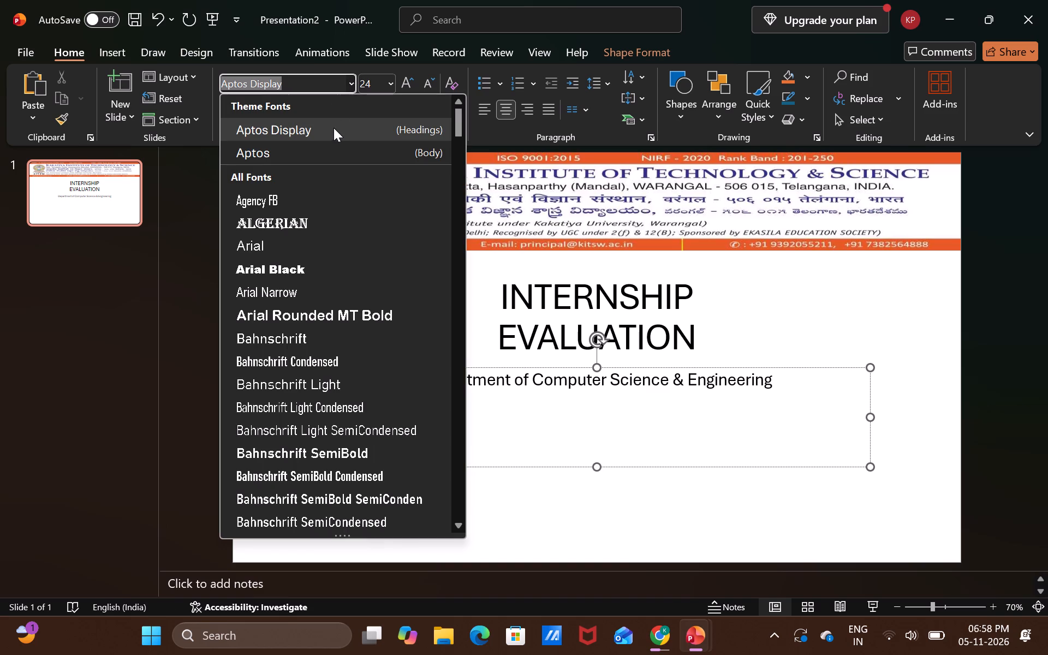
click(329, 148)
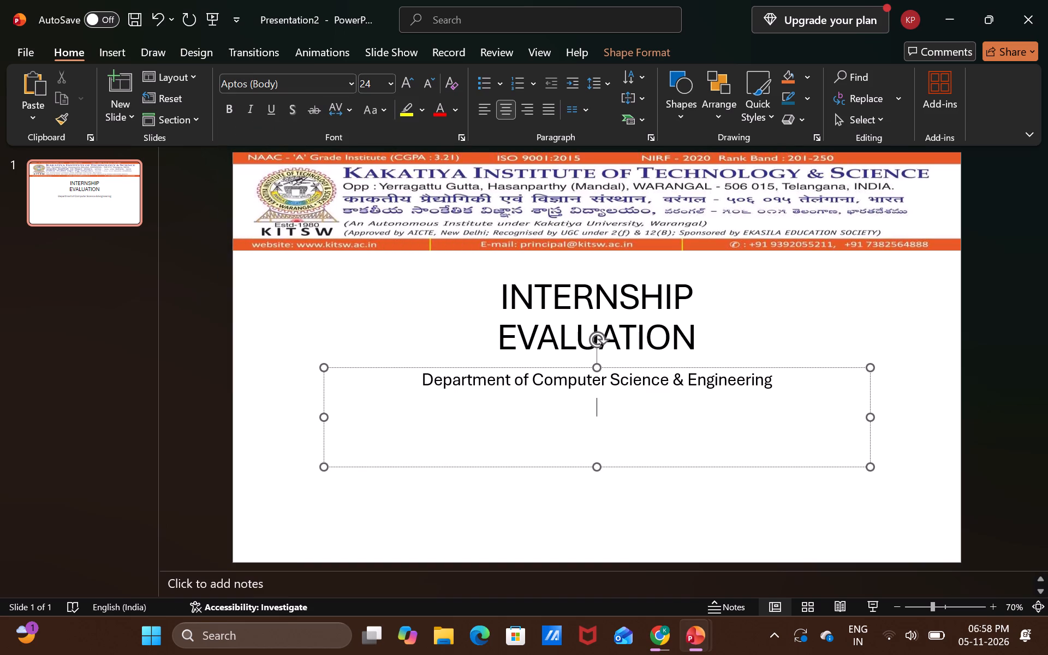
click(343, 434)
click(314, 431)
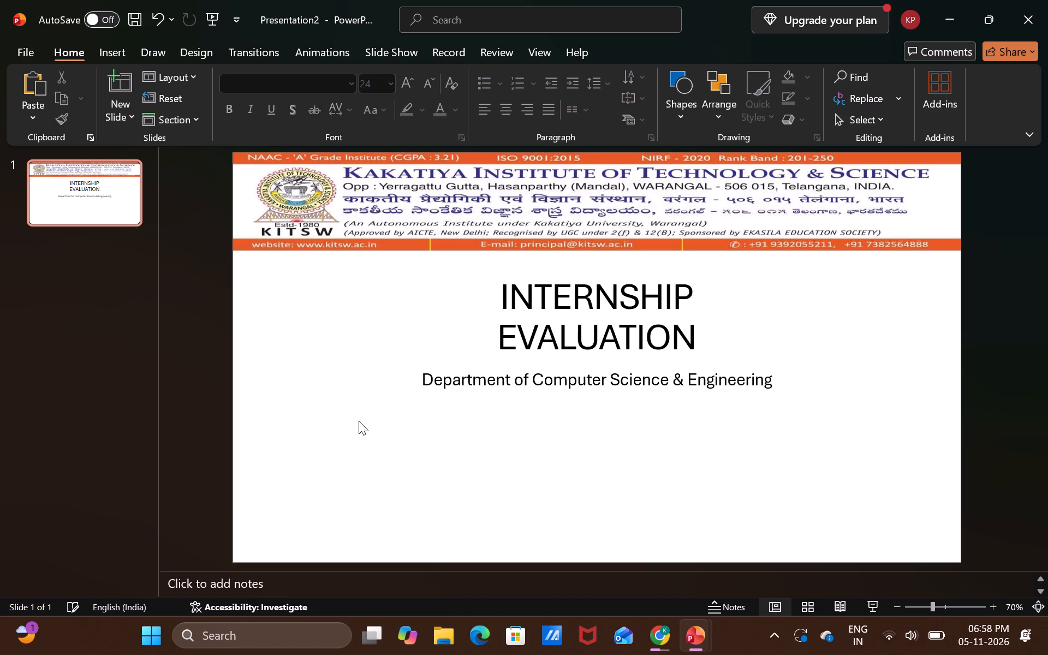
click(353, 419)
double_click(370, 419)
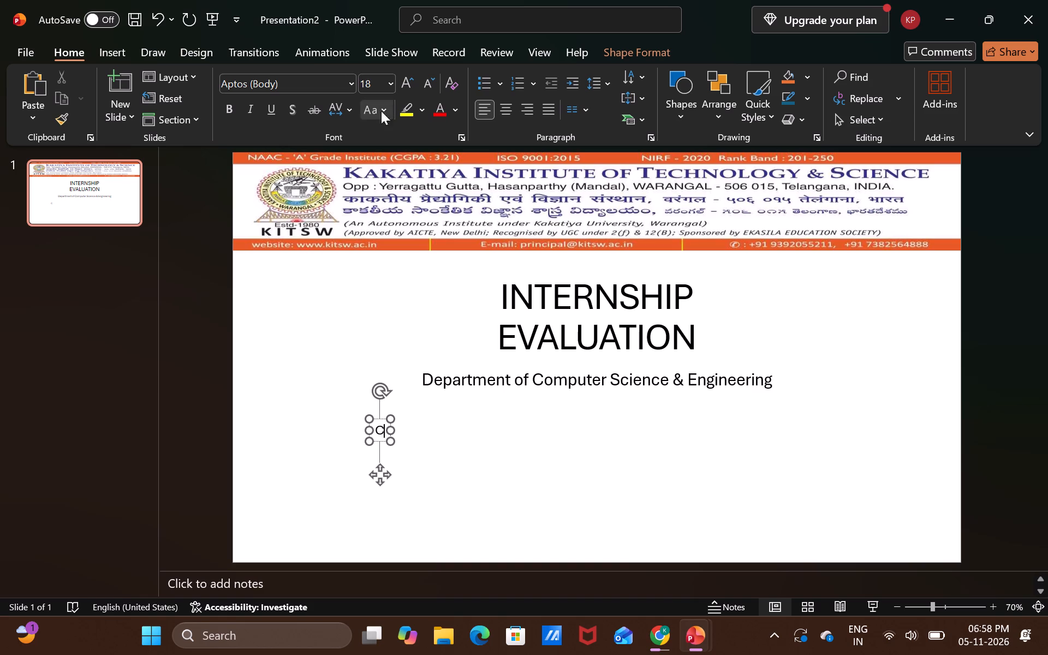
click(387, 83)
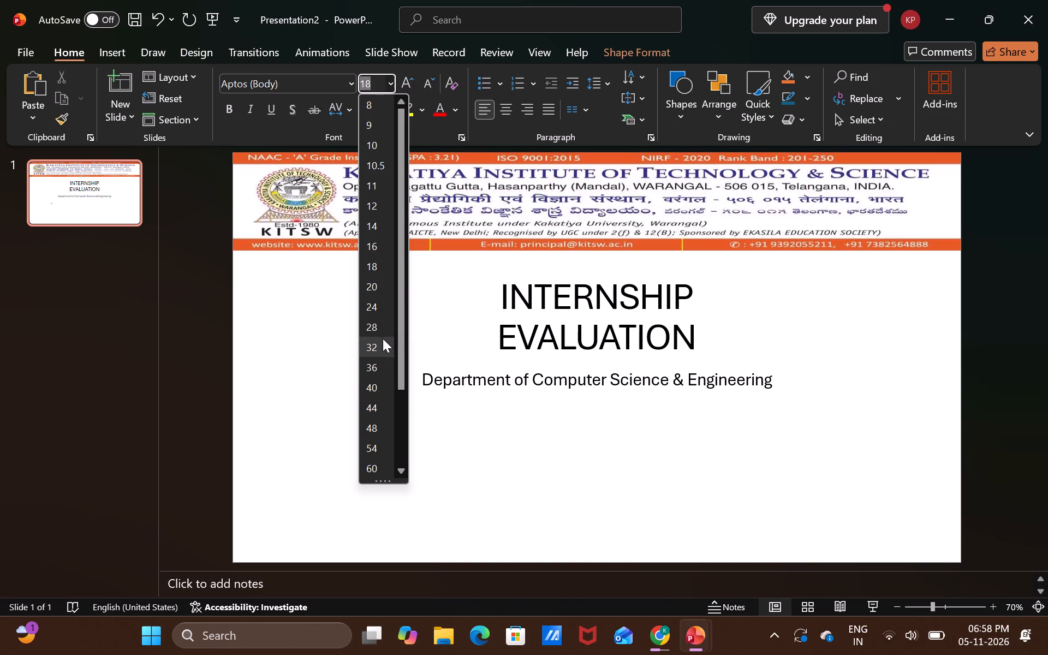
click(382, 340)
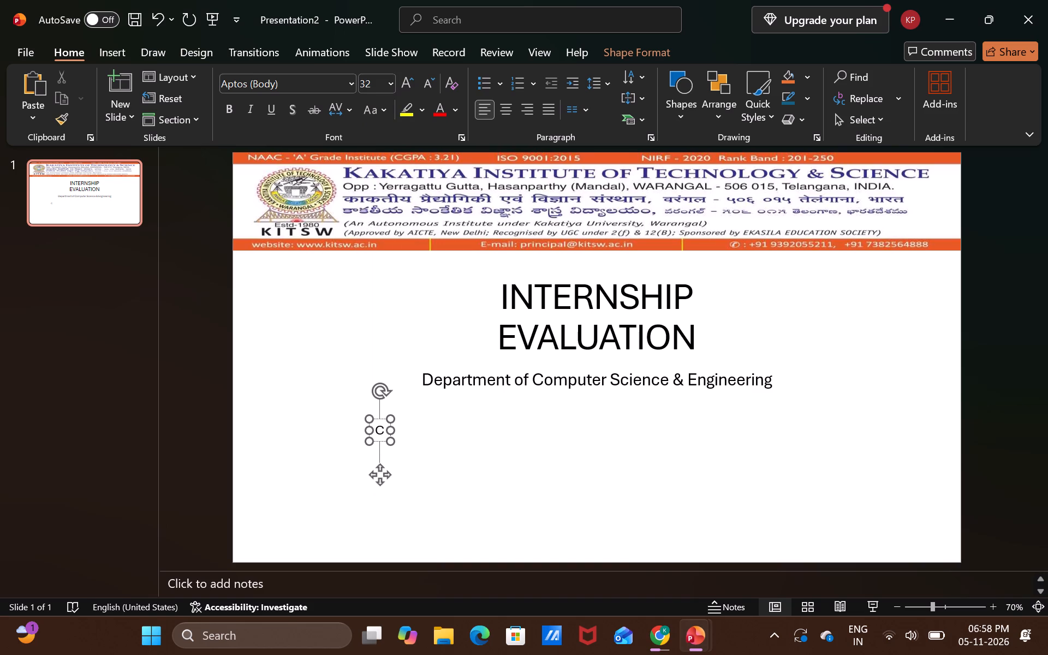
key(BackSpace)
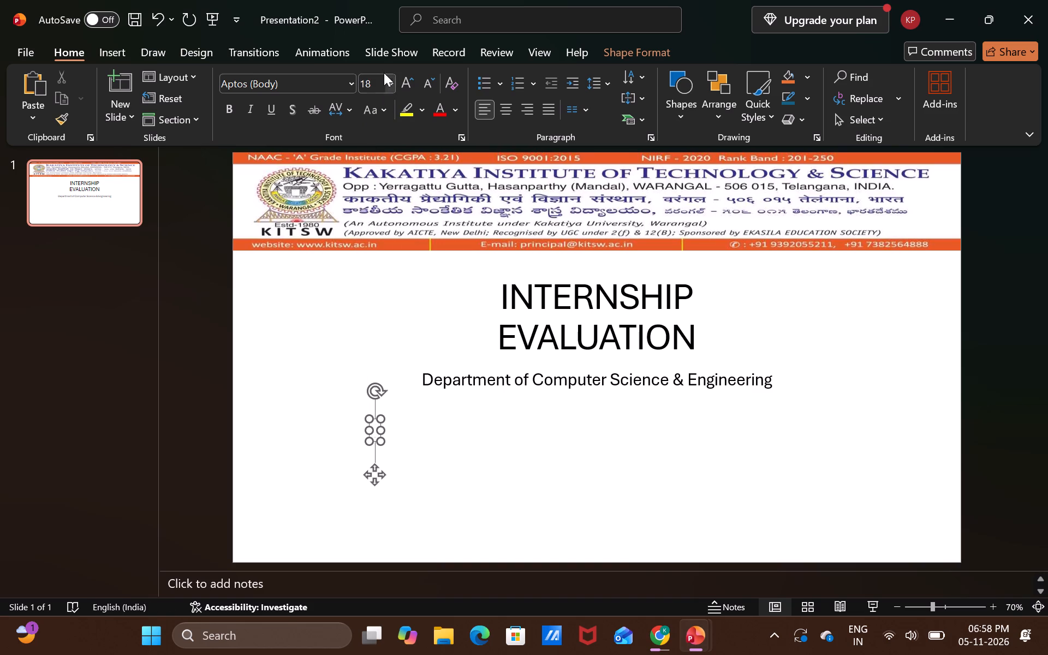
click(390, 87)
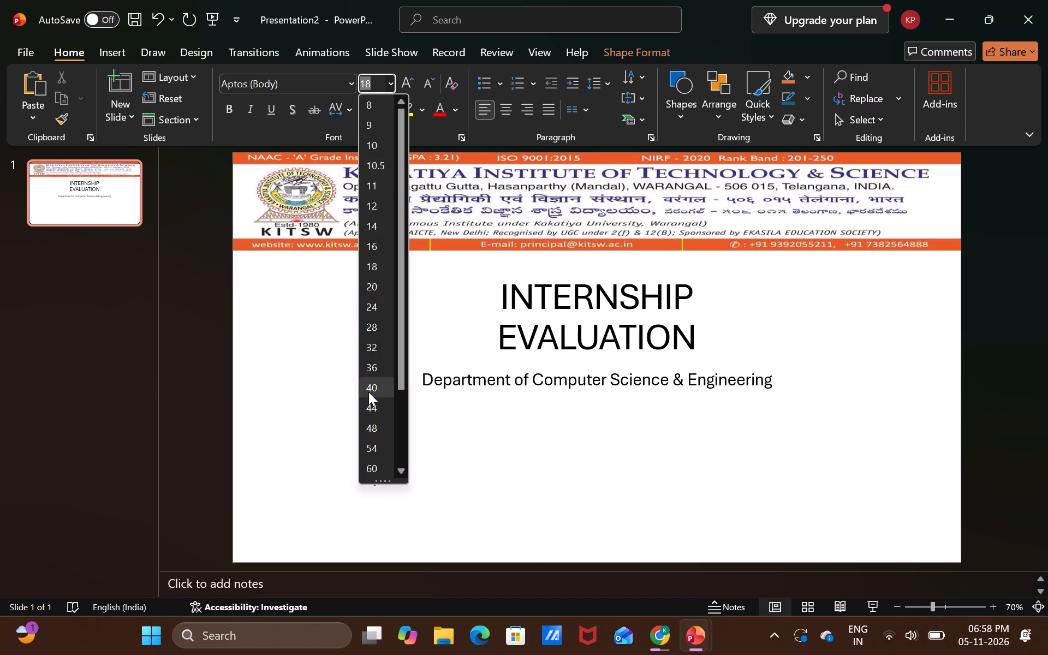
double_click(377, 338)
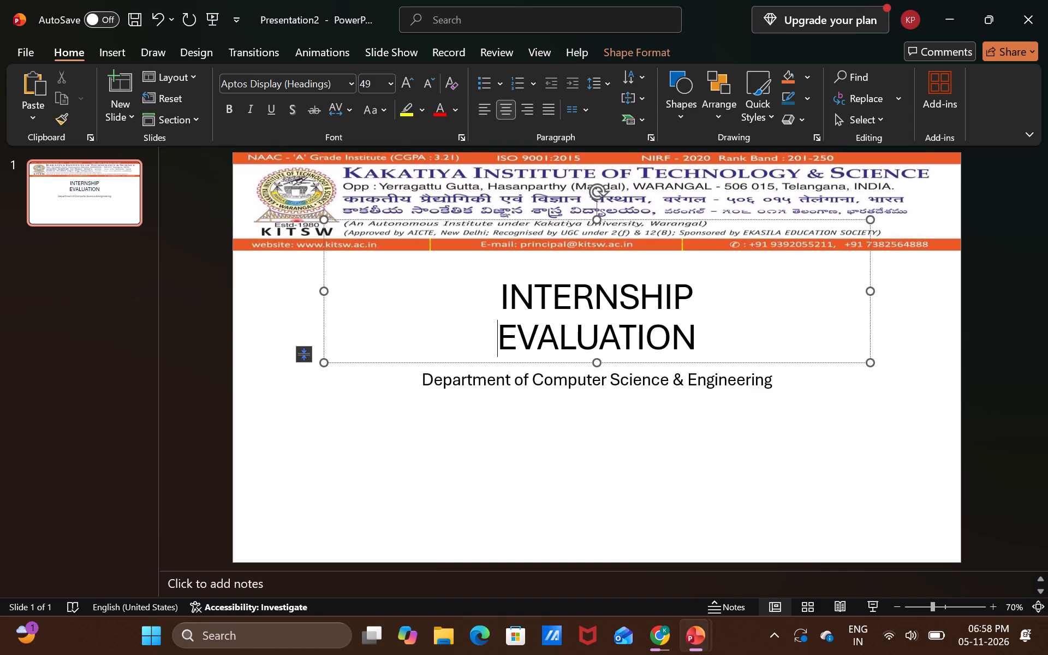
Move the subtitle placeholder slightly down the slide, leaving a small gap between EVALUATION and the department line.
click(366, 446)
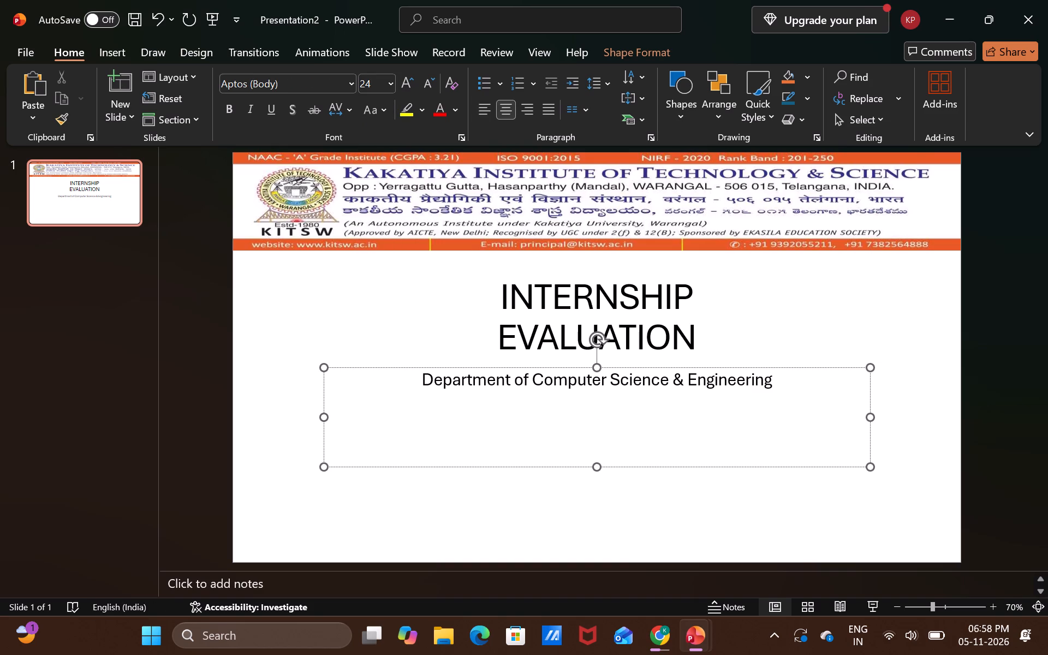
click(331, 433)
click(325, 466)
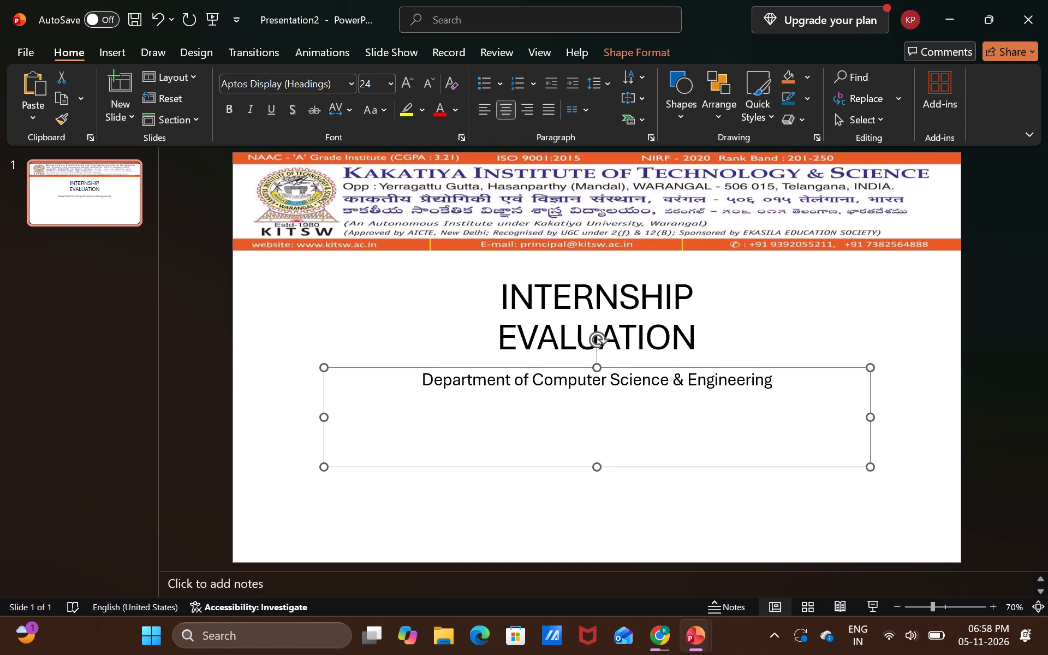
click(344, 472)
drag(331, 452, 378, 521)
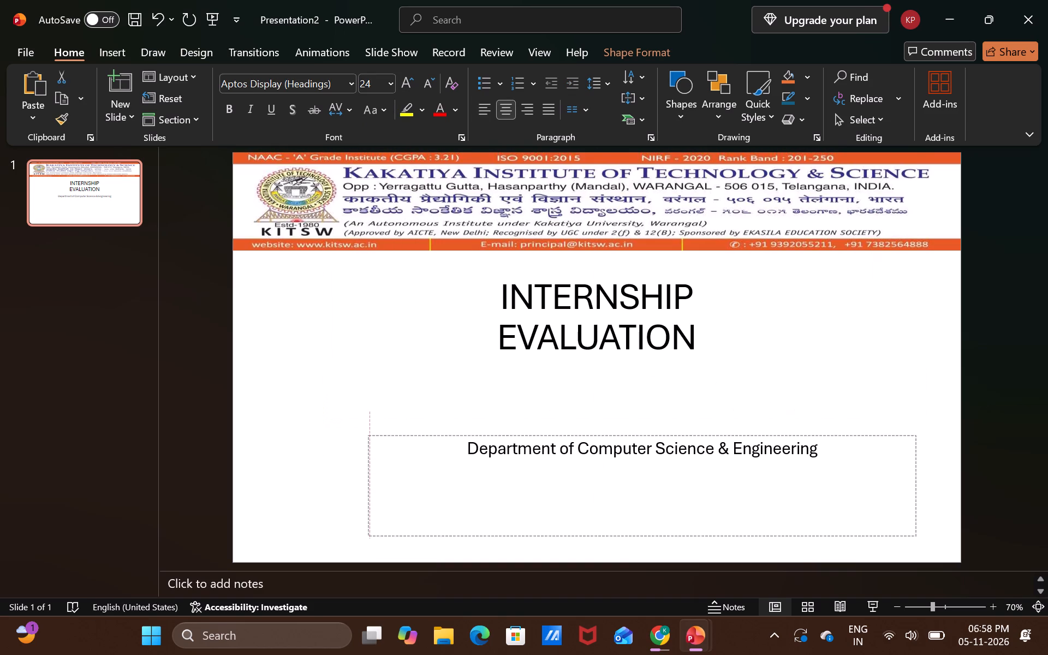
drag(378, 521, 378, 521)
drag(427, 490, 394, 438)
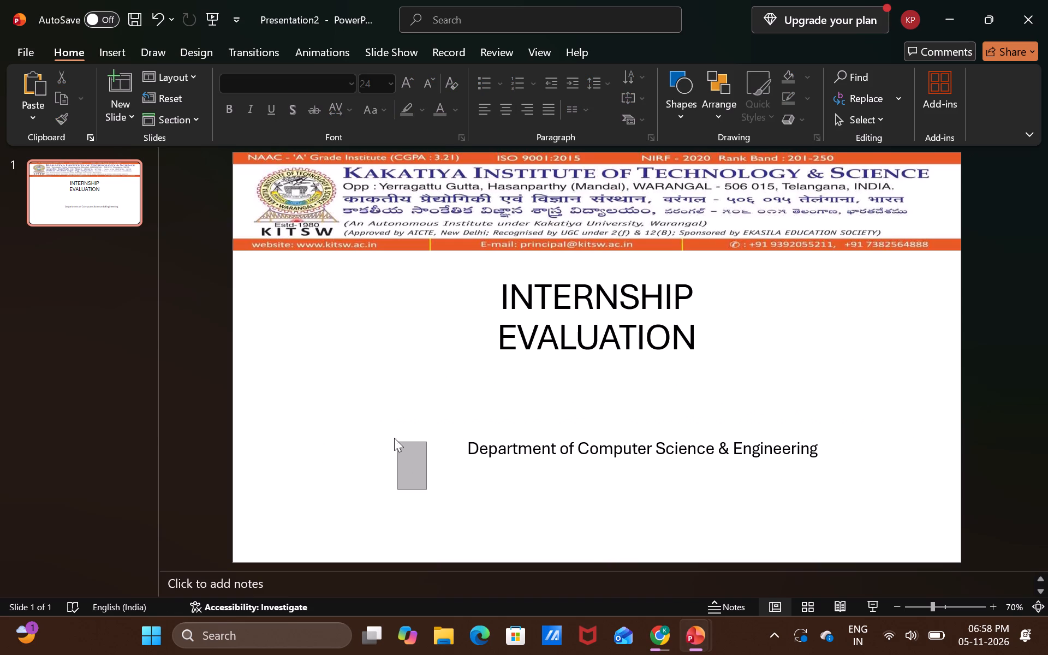
drag(394, 438, 505, 498)
drag(598, 444, 532, 414)
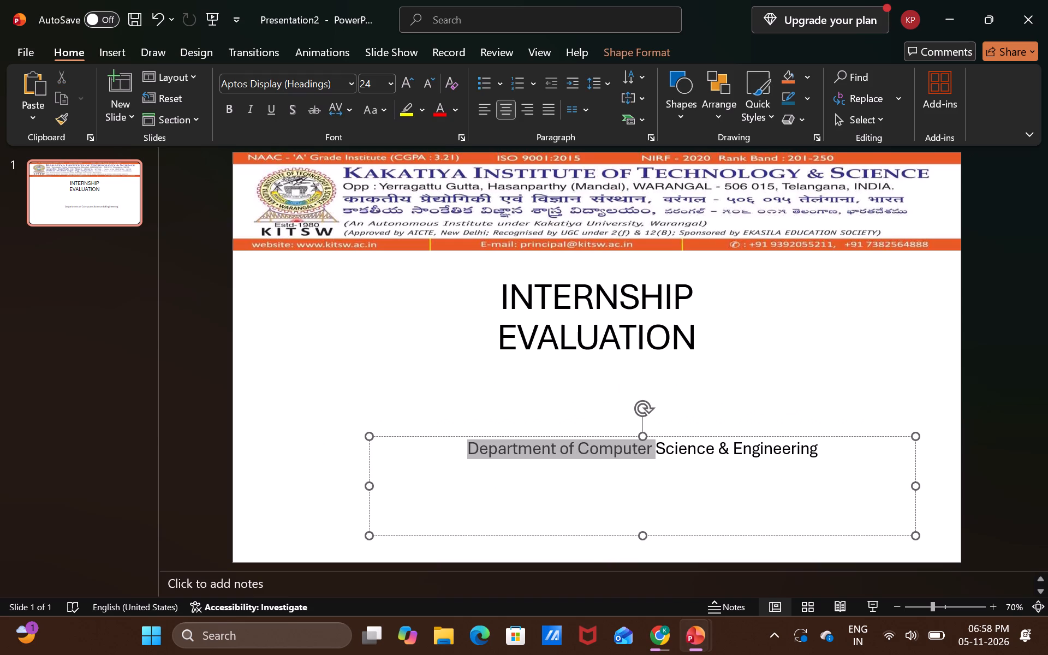
drag(532, 414, 517, 481)
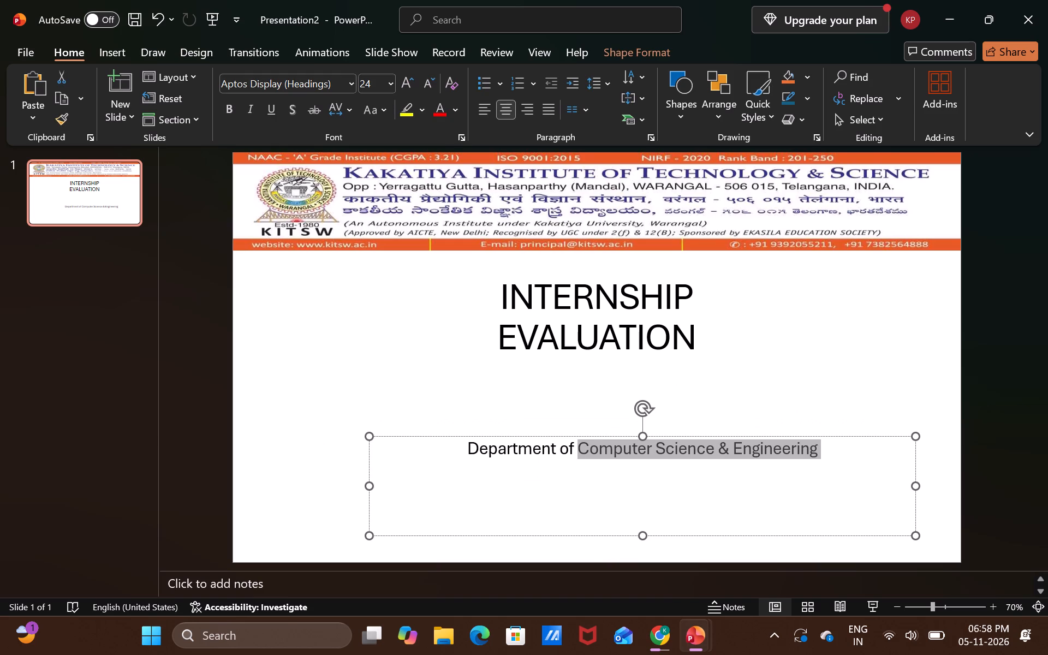
drag(369, 462, 337, 413)
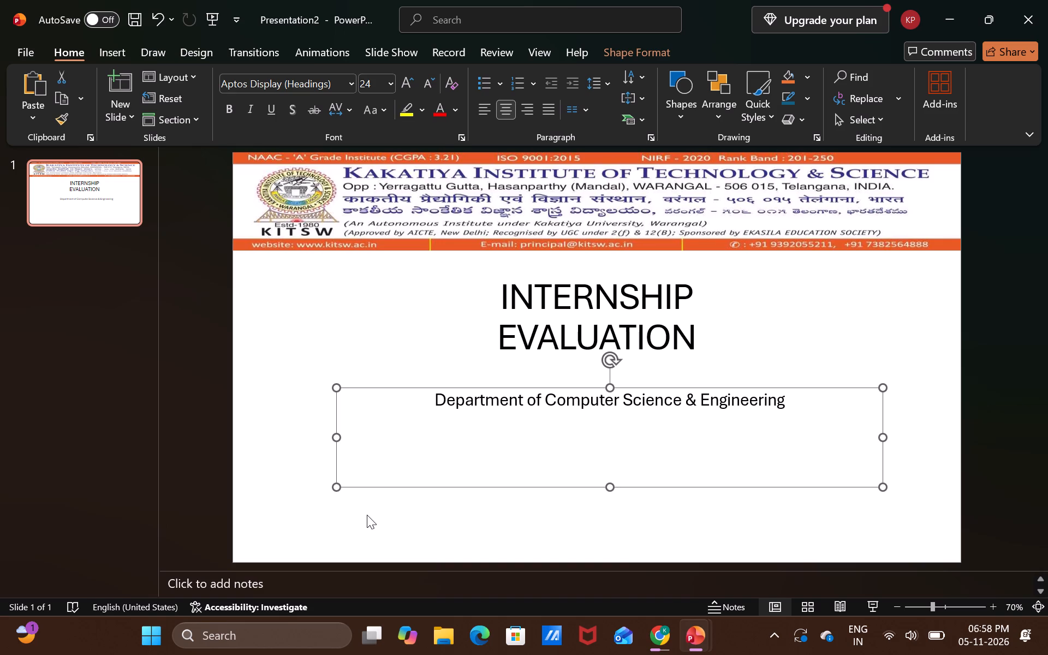
Add a text box below the department line, near the start of its text, and enter "C" in it.
click(367, 515)
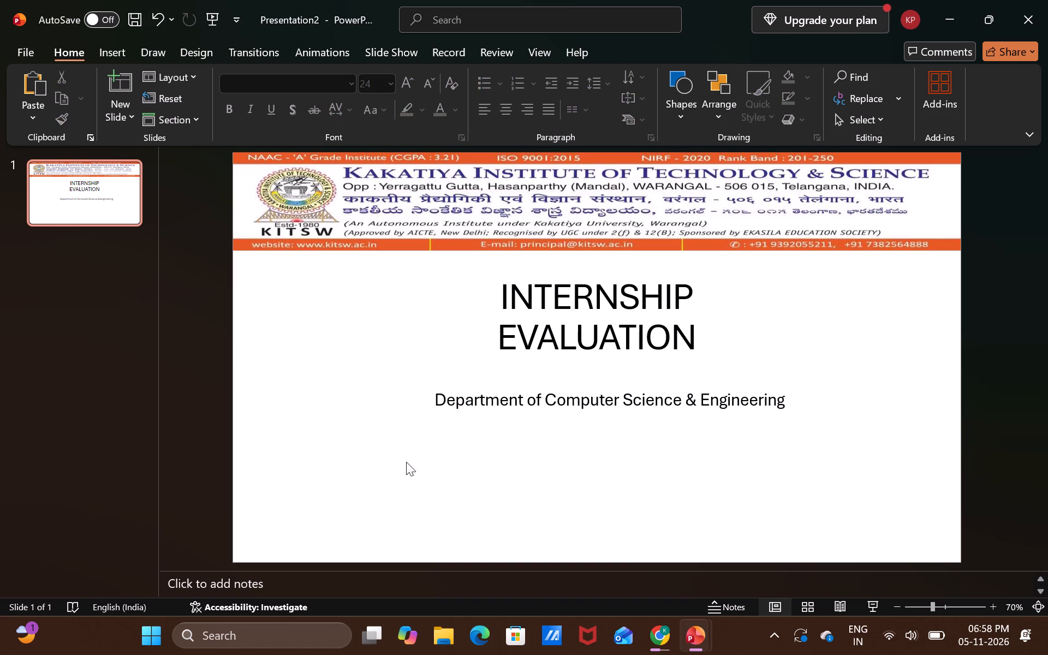
click(374, 453)
click(394, 461)
click(377, 442)
double_click(369, 471)
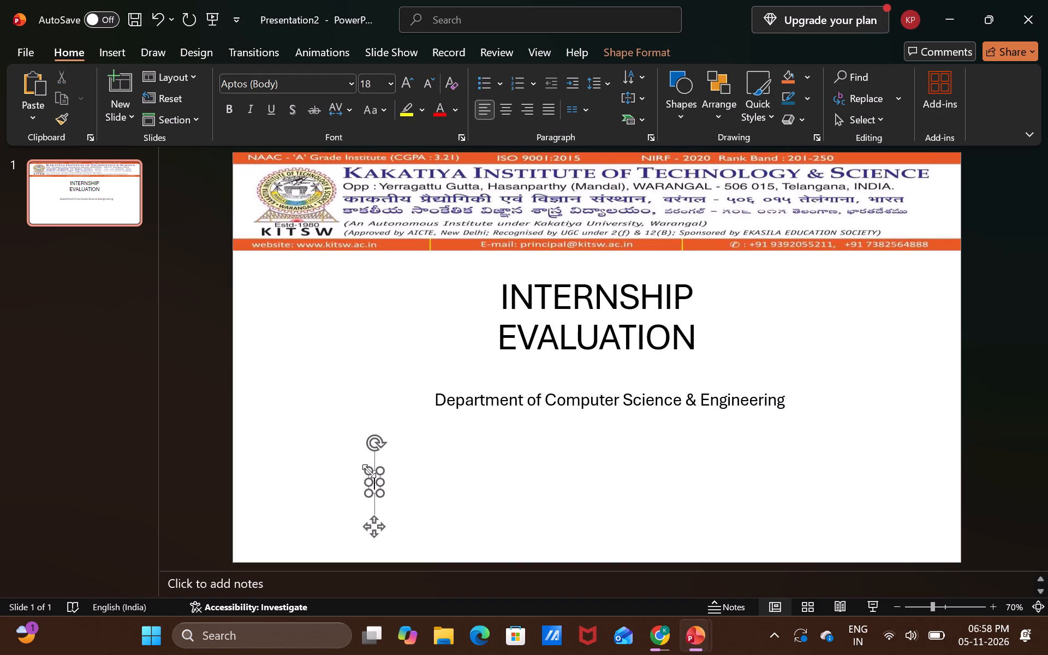
click(372, 454)
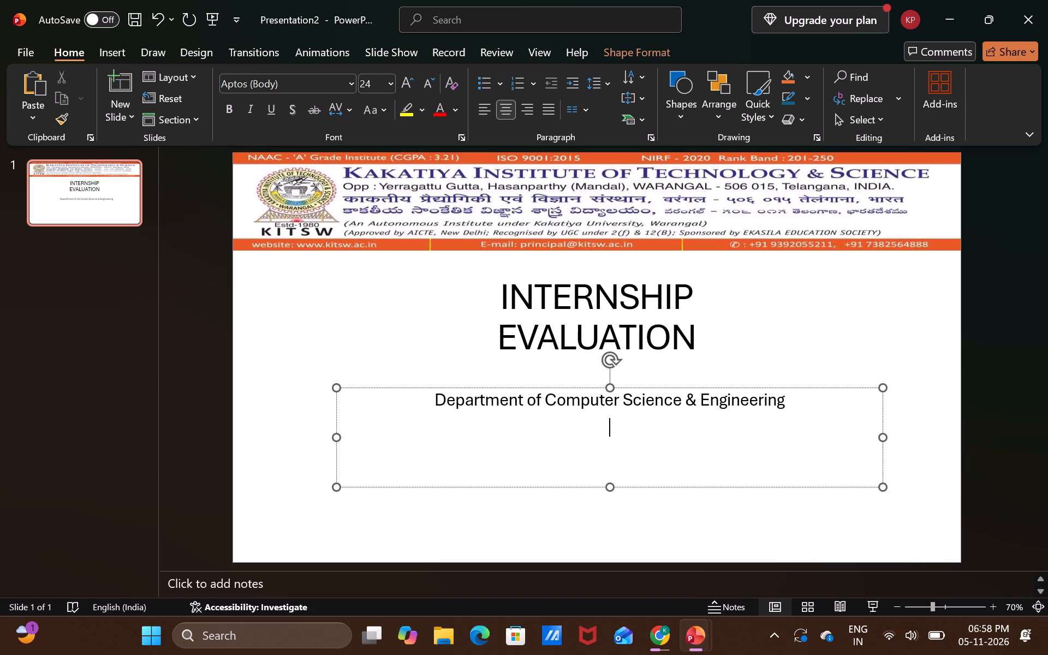
double_click(357, 508)
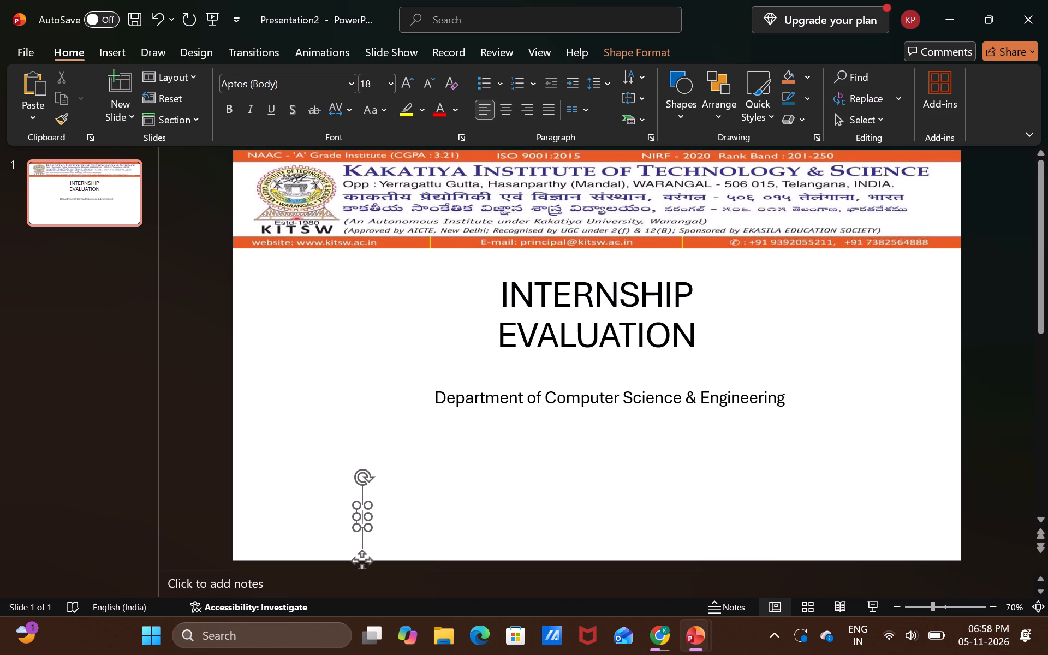
drag(361, 471, 360, 446)
drag(360, 446, 366, 438)
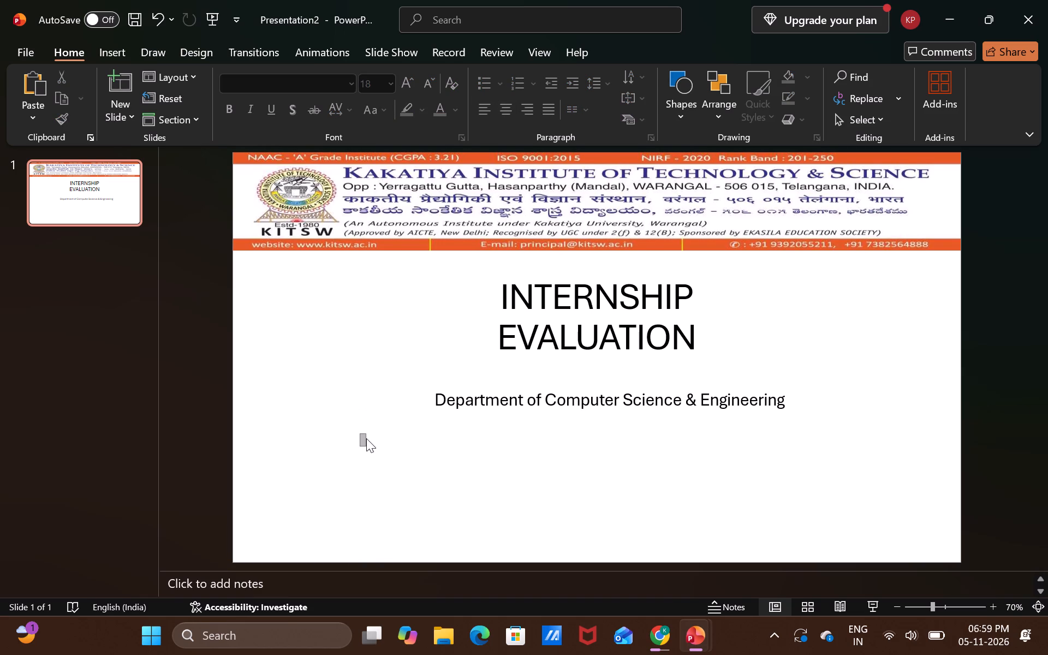
drag(366, 438, 366, 440)
click(366, 440)
text(CC)
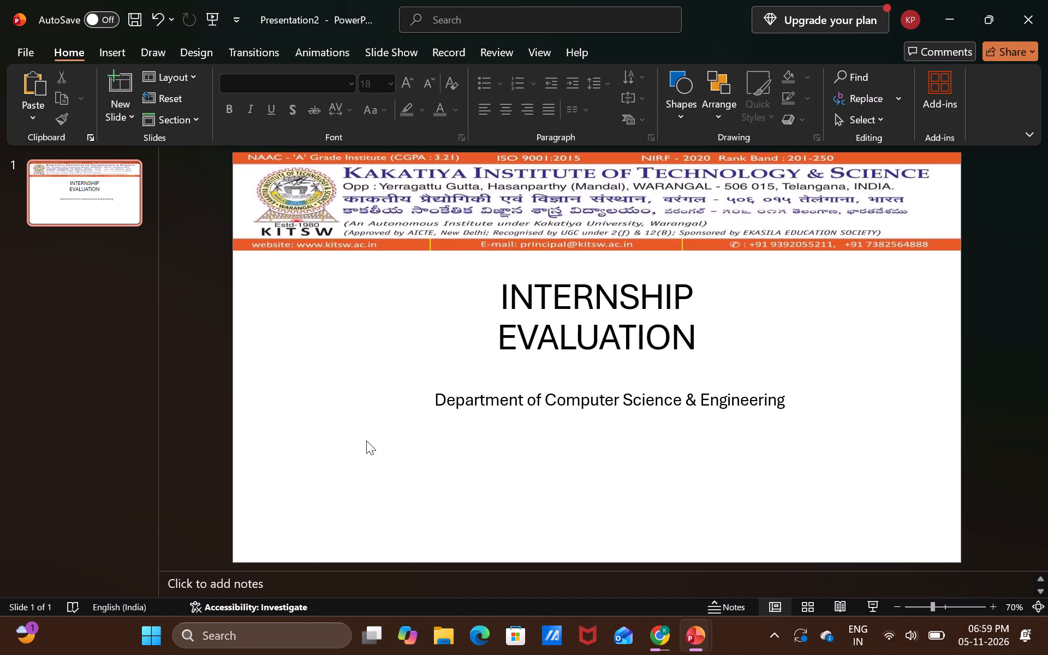
double_click(366, 440)
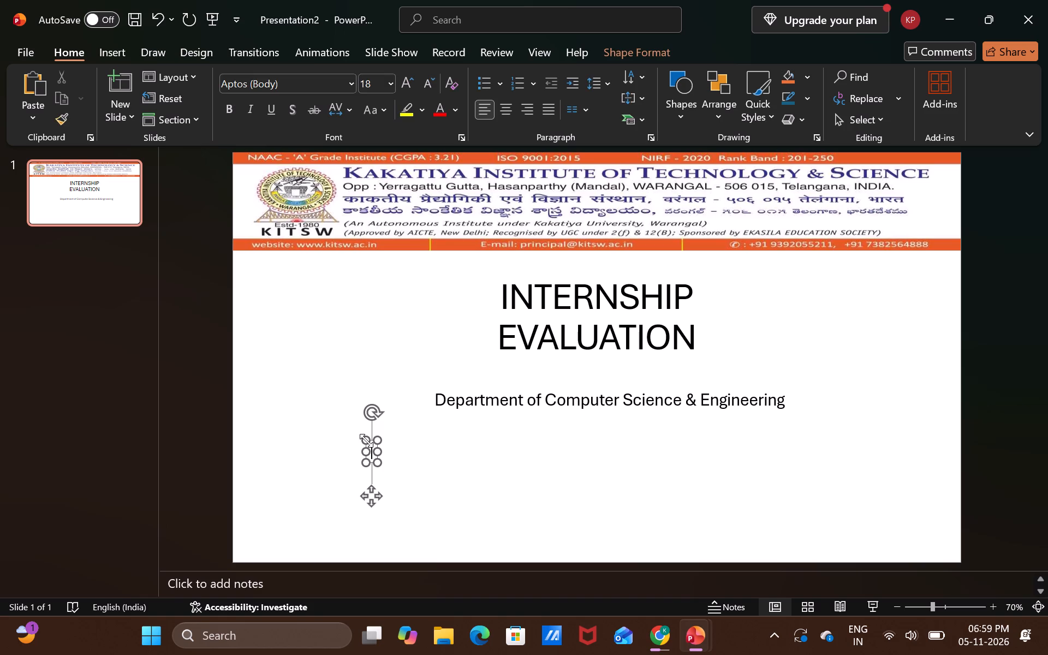
key(c)
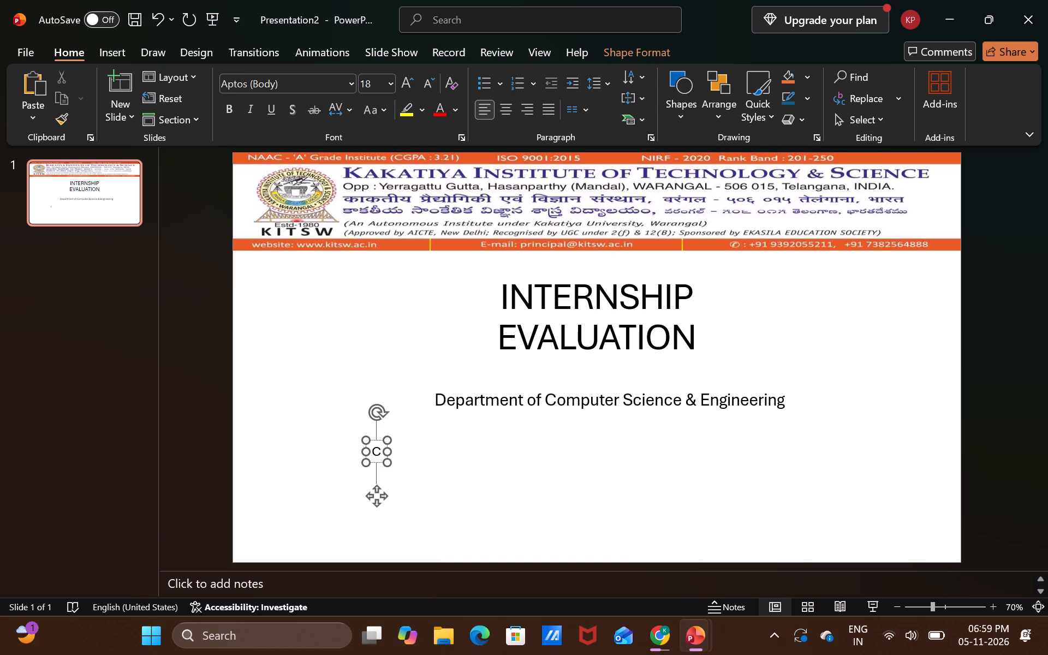
Open the recent presentation Internship evaluation_145.
click(30, 54)
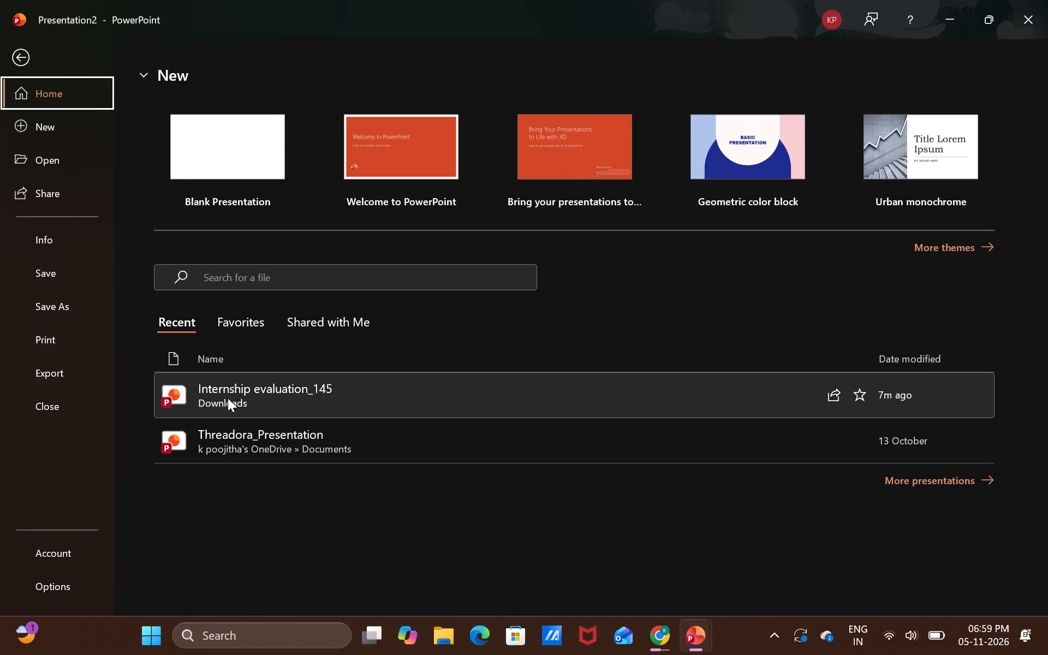
click(228, 398)
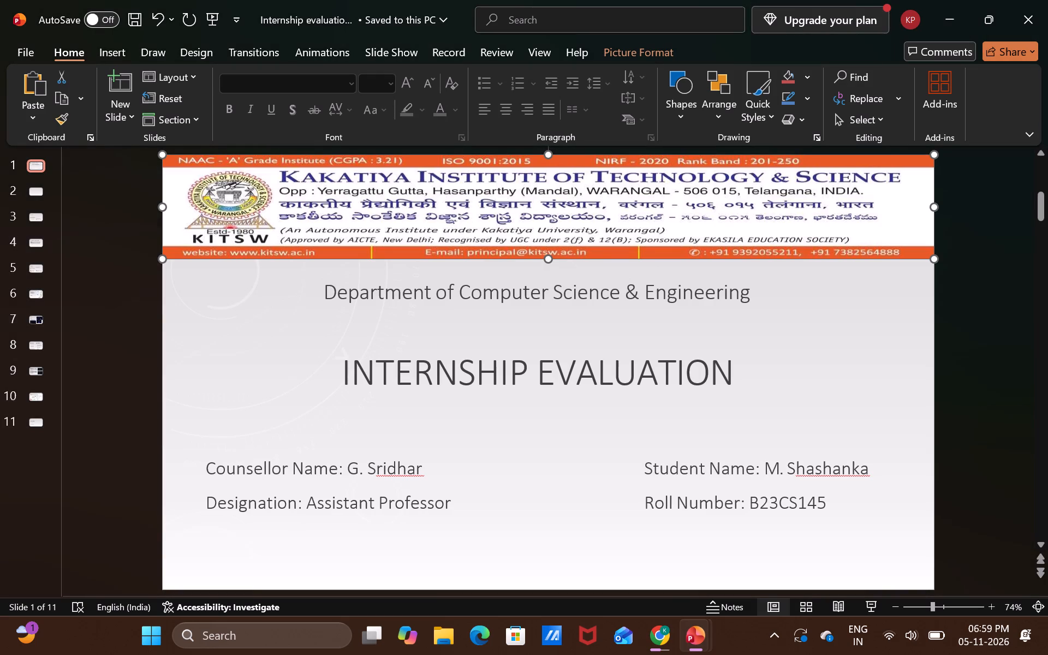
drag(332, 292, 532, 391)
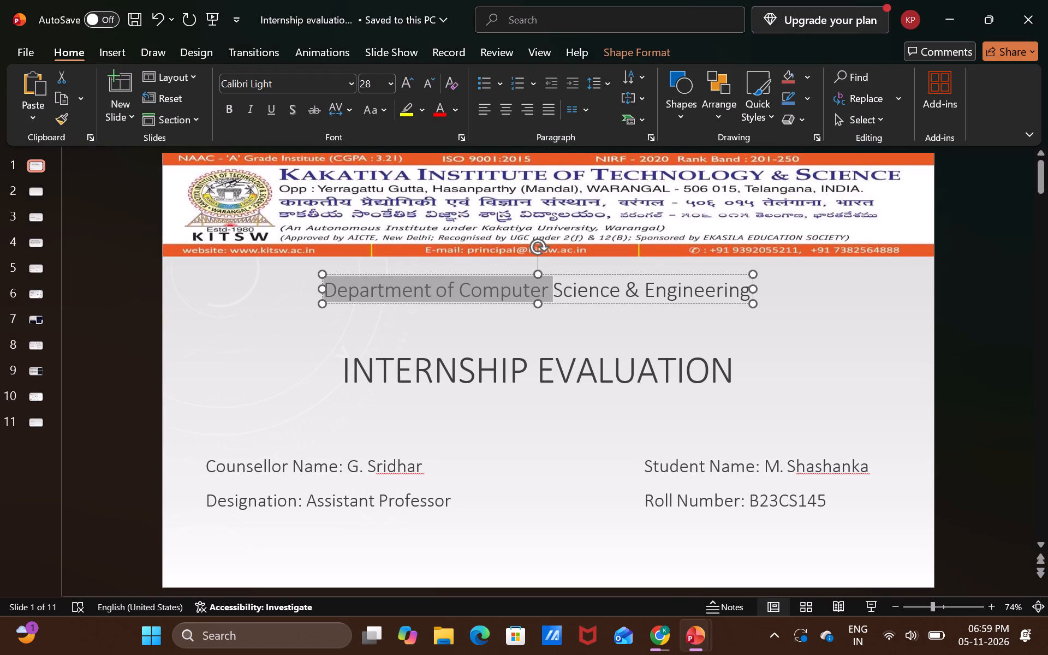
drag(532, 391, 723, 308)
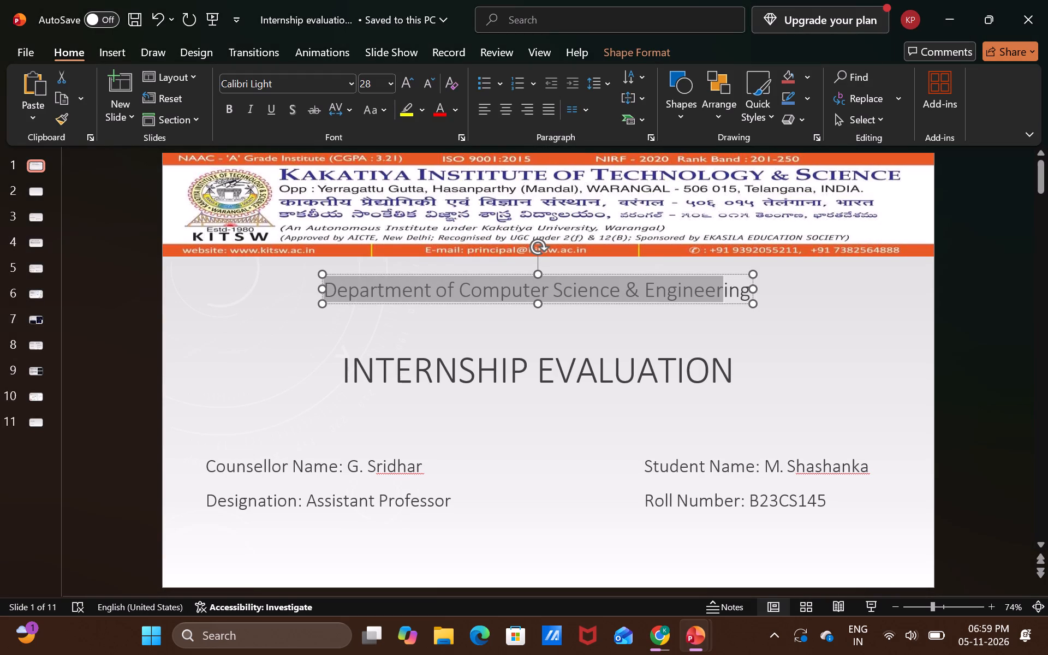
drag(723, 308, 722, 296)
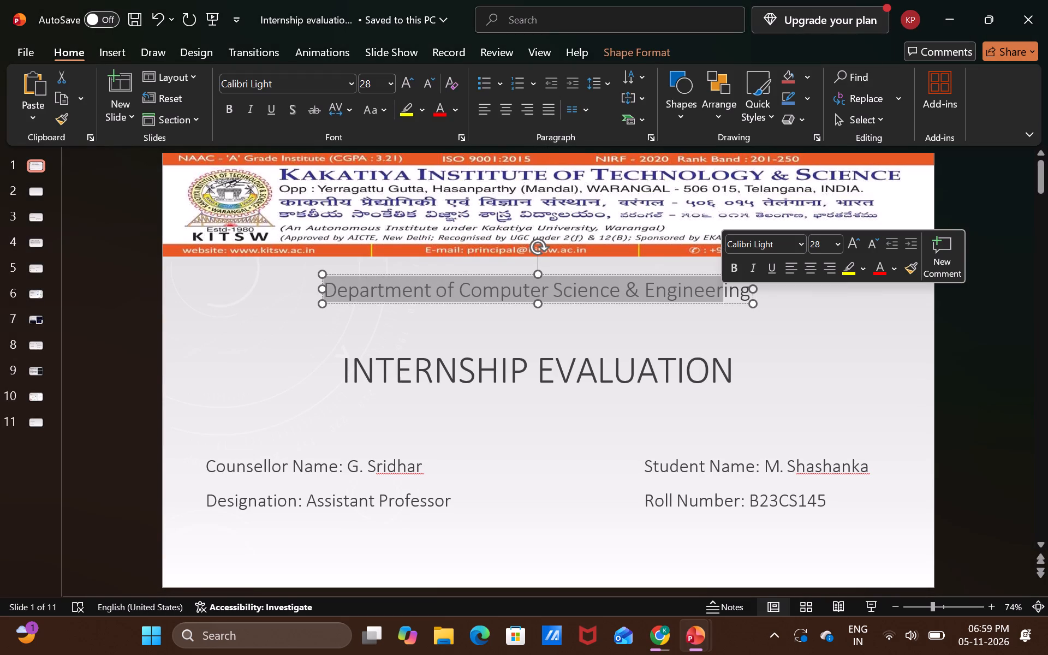
Copy the full-slide grey background picture from the title slide of Internship evaluation_145.
click(761, 316)
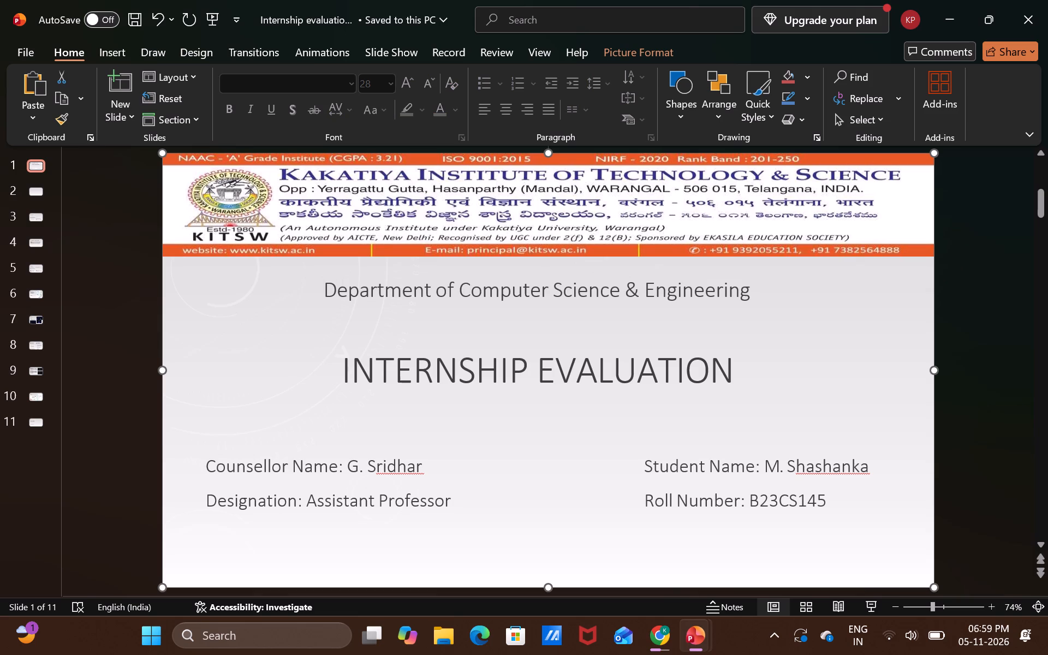
right_click(707, 306)
scroll(707, 306, left, 1)
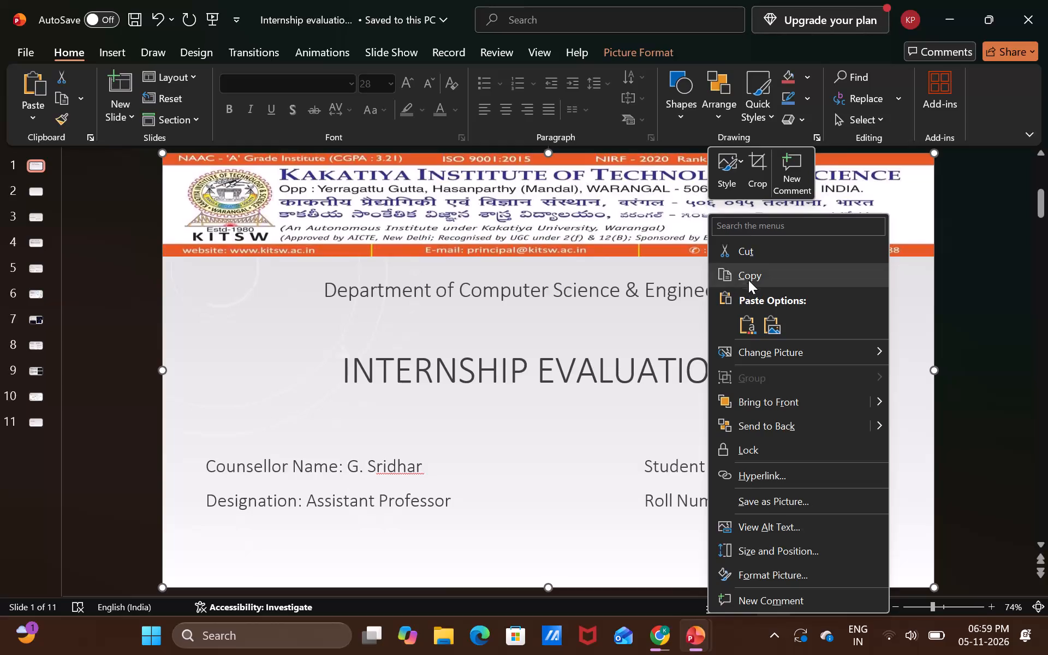
click(748, 277)
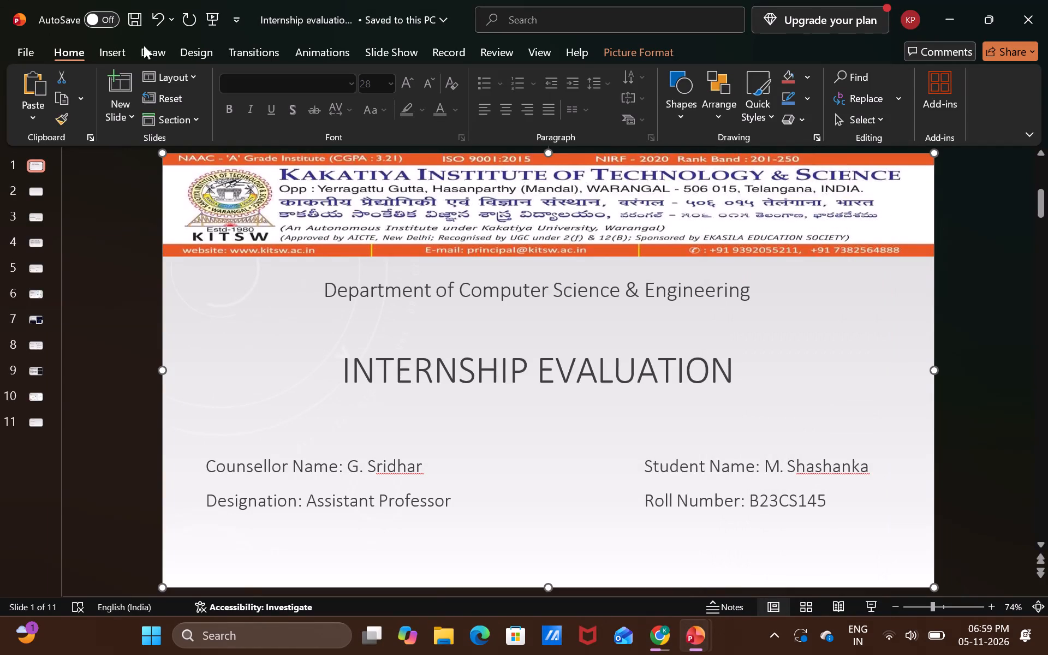
Create a new blank presentation.
click(33, 59)
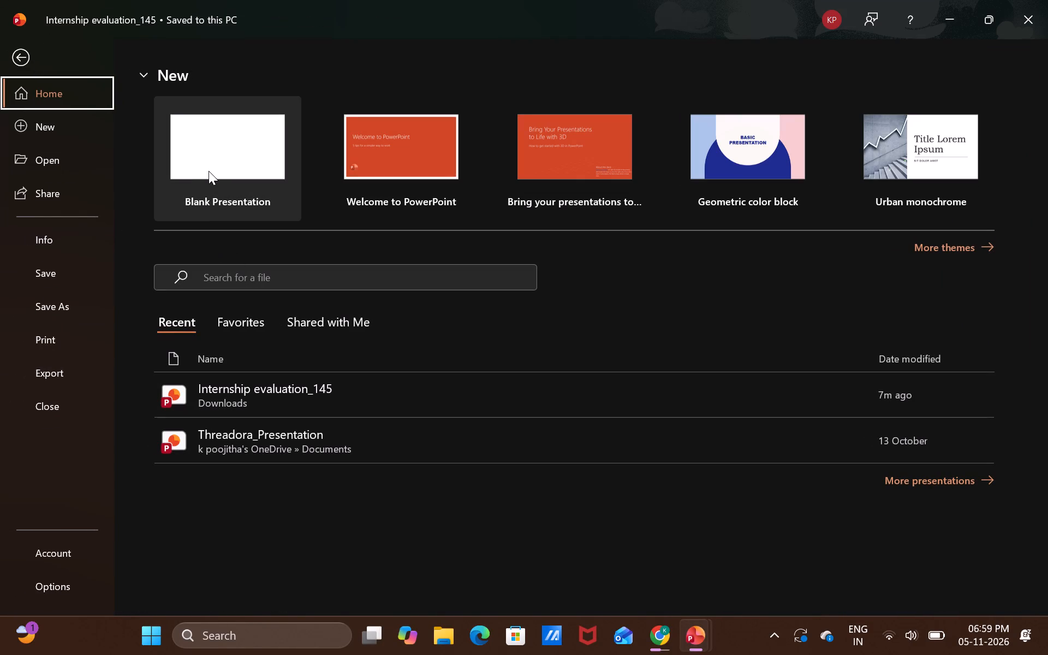
click(209, 171)
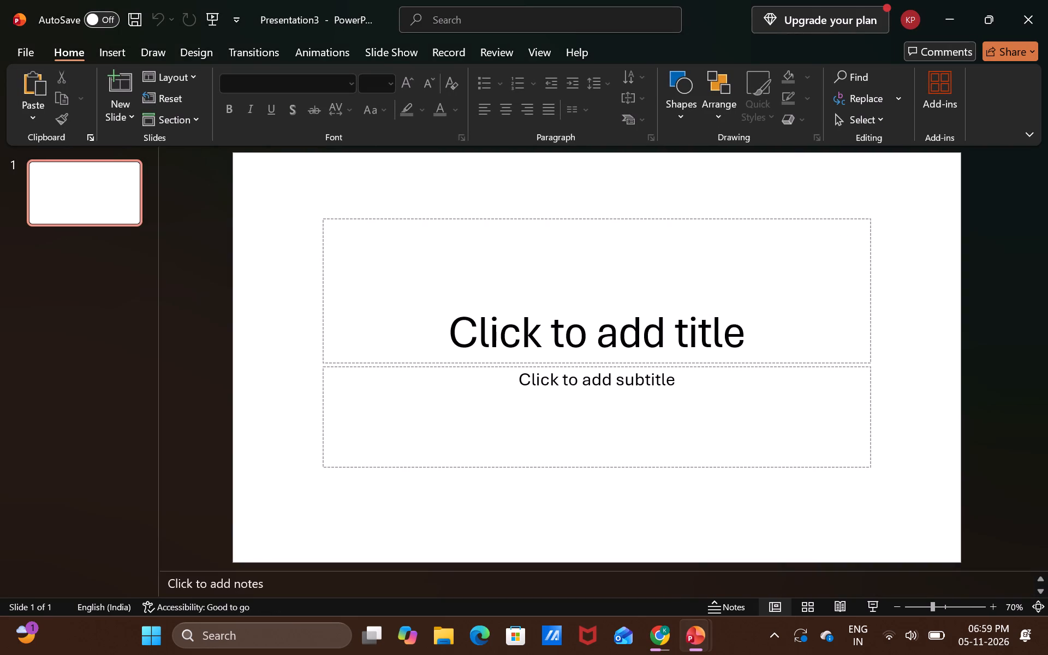
scroll(409, 365, down, 1)
Create a new presentation from the Welcome to PowerPoint template.
click(30, 52)
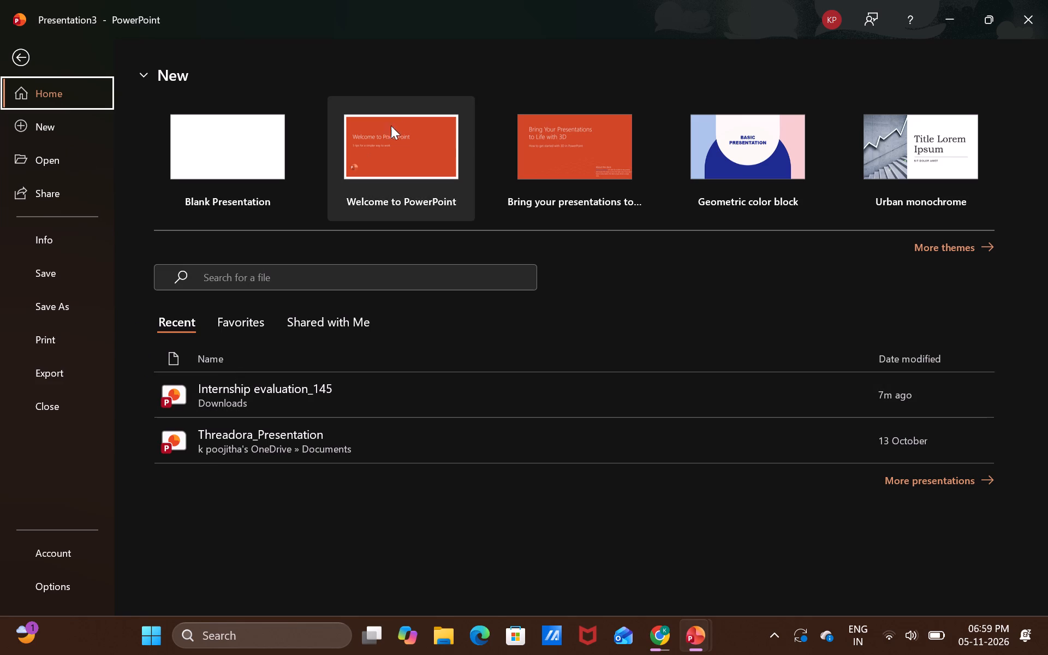
click(406, 169)
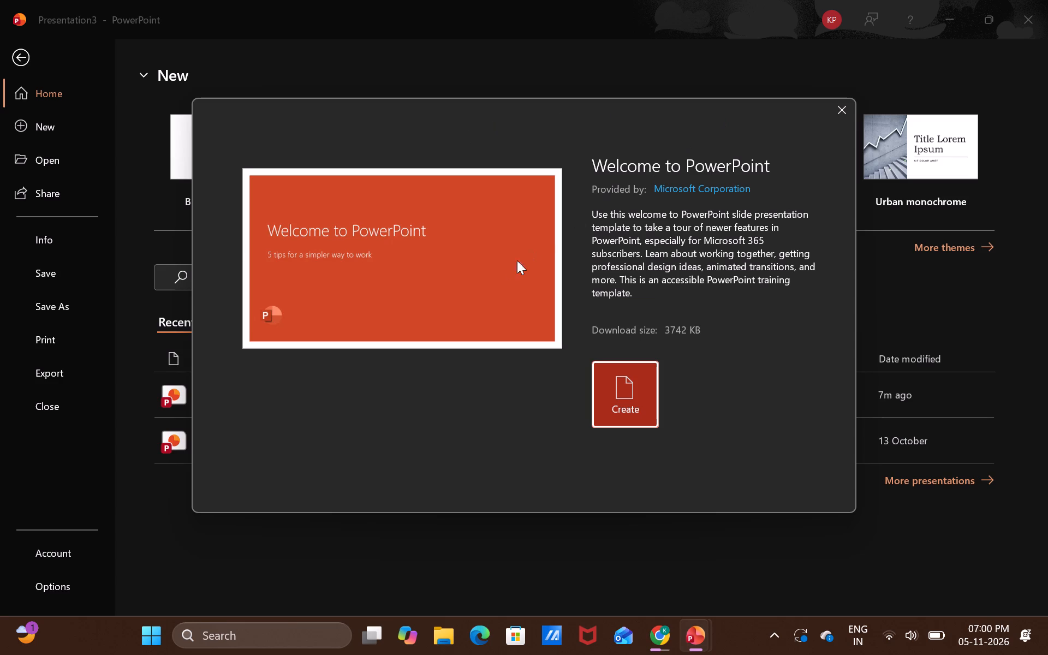
click(618, 381)
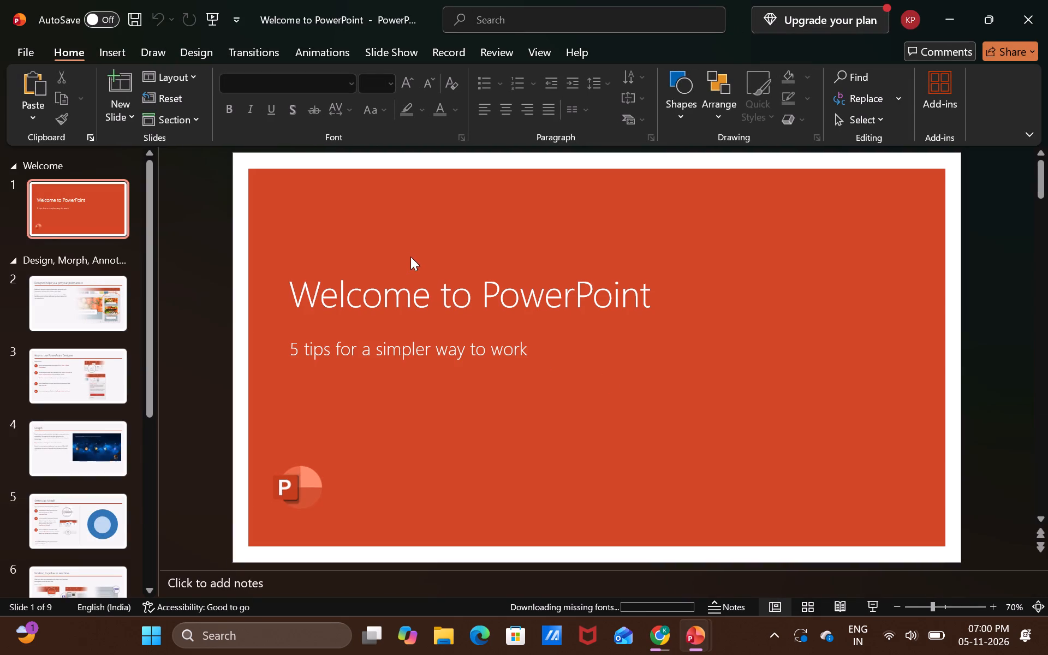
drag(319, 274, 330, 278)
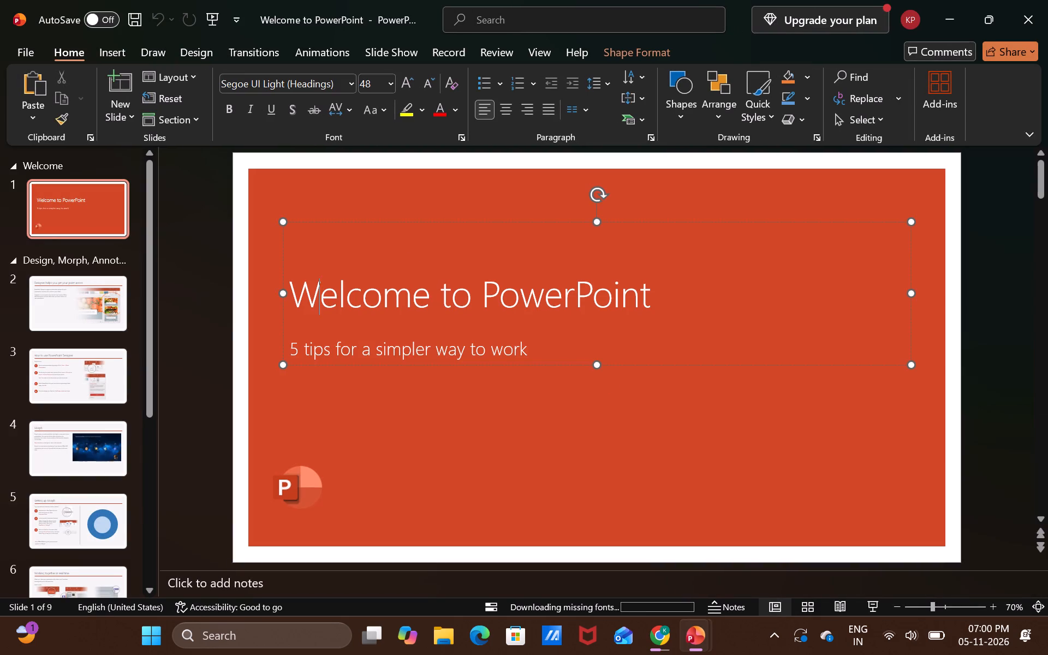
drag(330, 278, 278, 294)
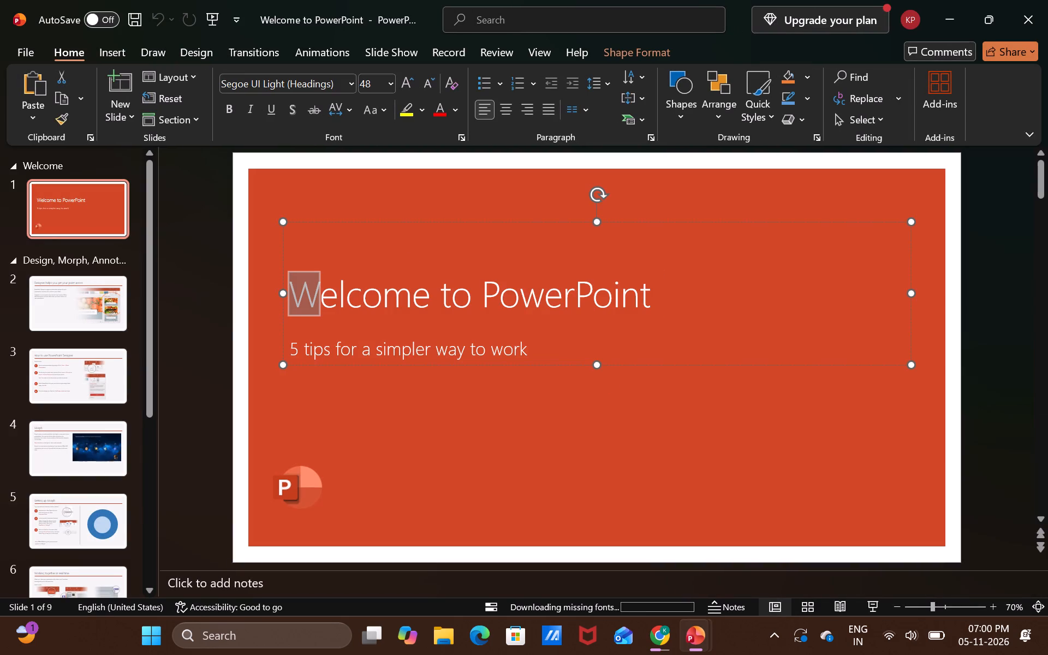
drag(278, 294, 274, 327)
Cut the Design Ideas screenshot picture from slide 2, "Designer helps you get your point across".
click(64, 307)
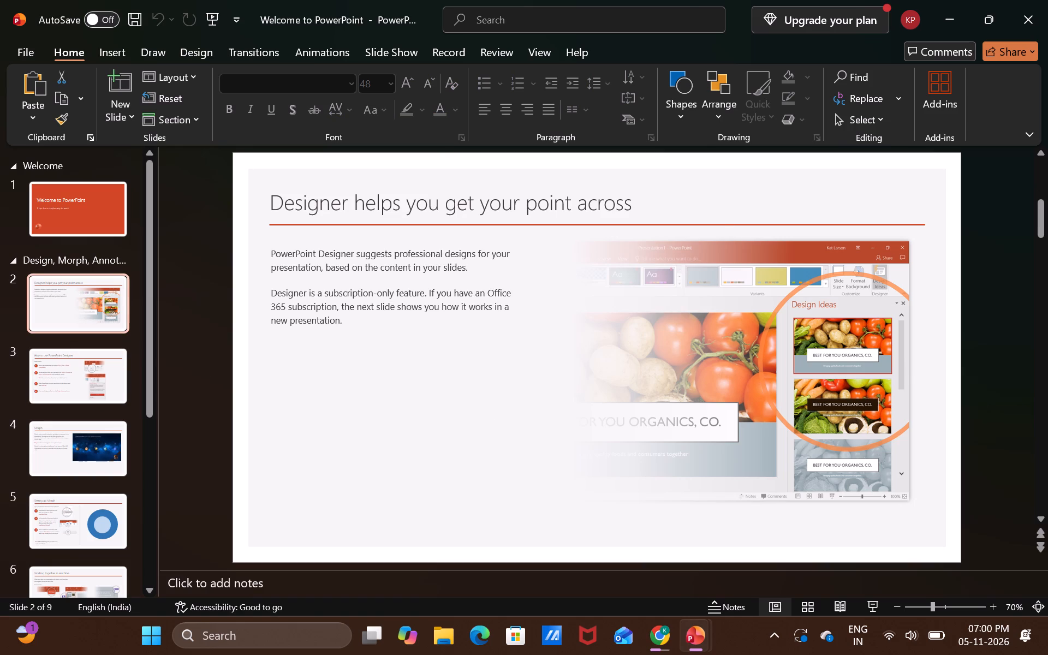
drag(578, 261, 980, 654)
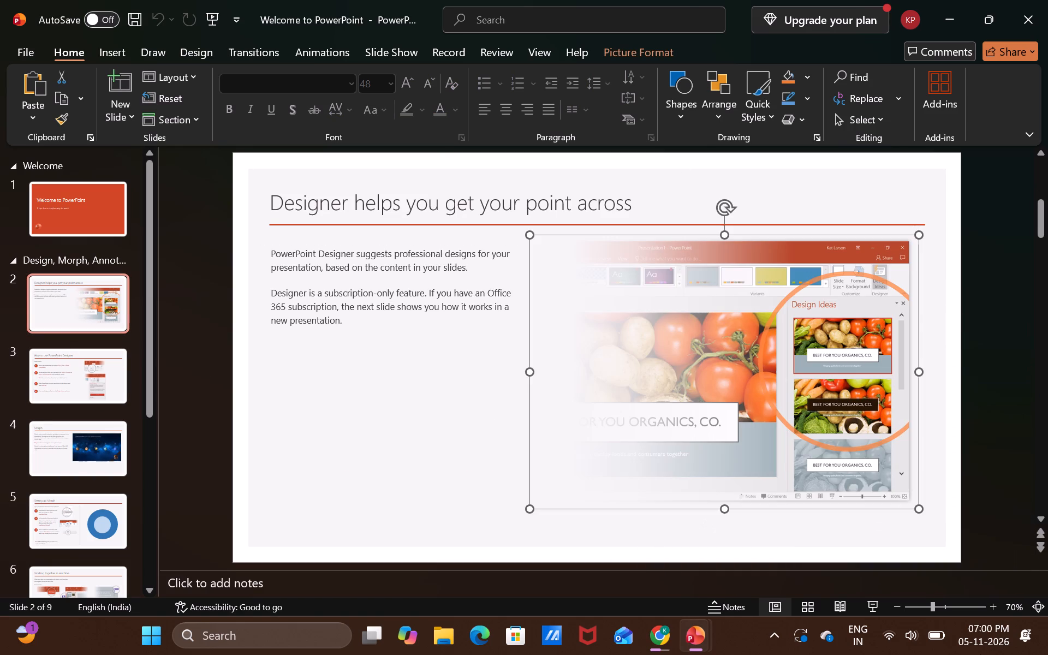
right_click(875, 404)
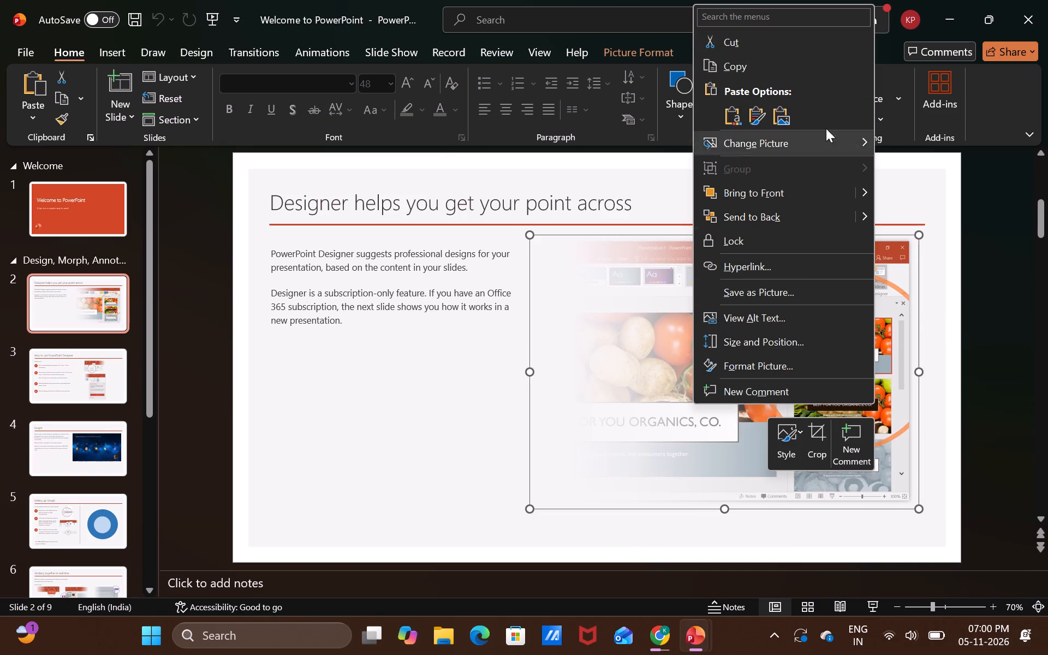
click(811, 41)
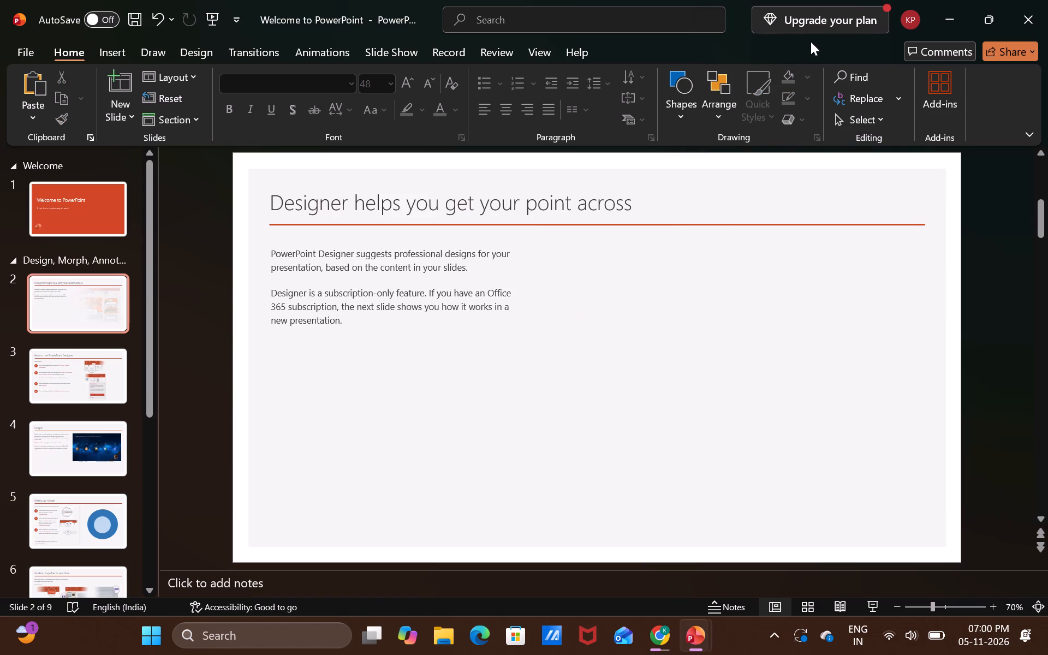
Look through the remaining slides of the template and return to the title slide.
click(87, 383)
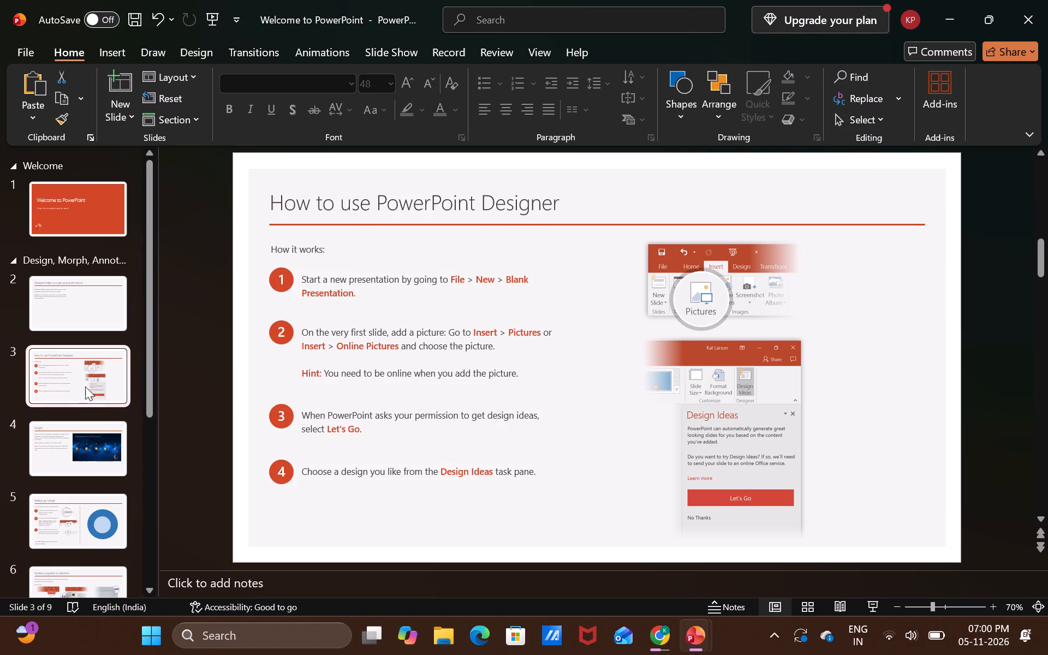
click(68, 442)
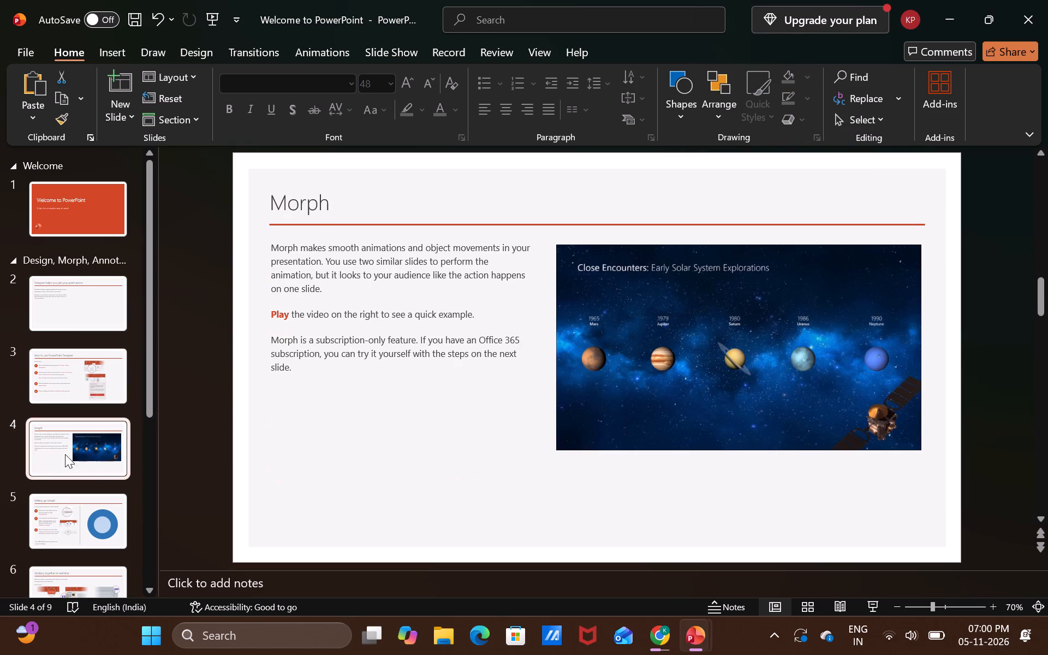
scroll(92, 542, down, 7)
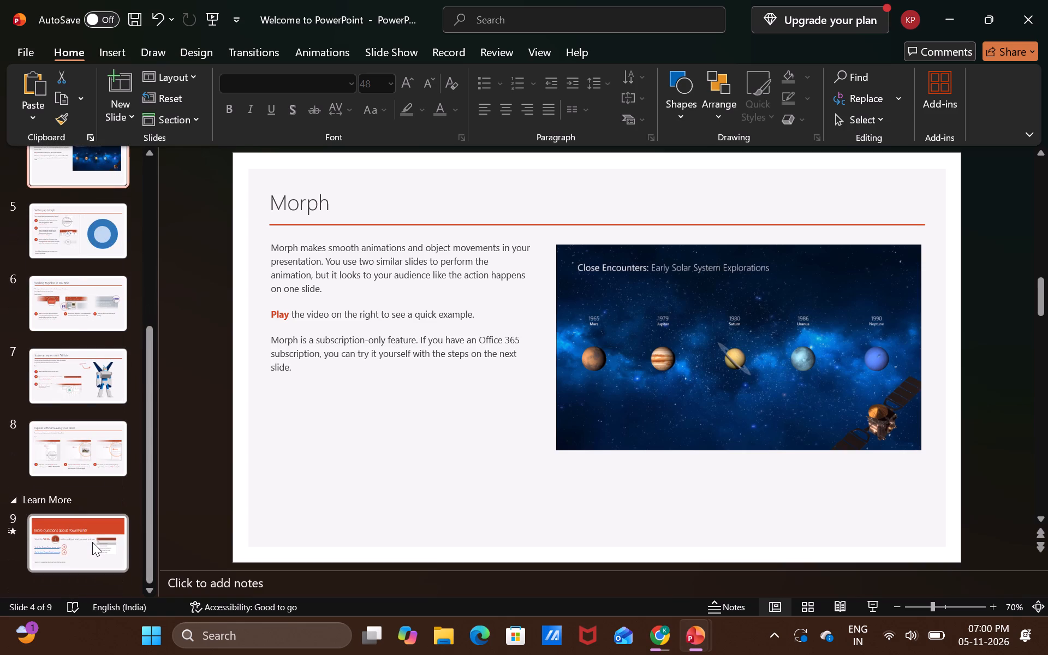
scroll(92, 542, up, 4)
click(61, 216)
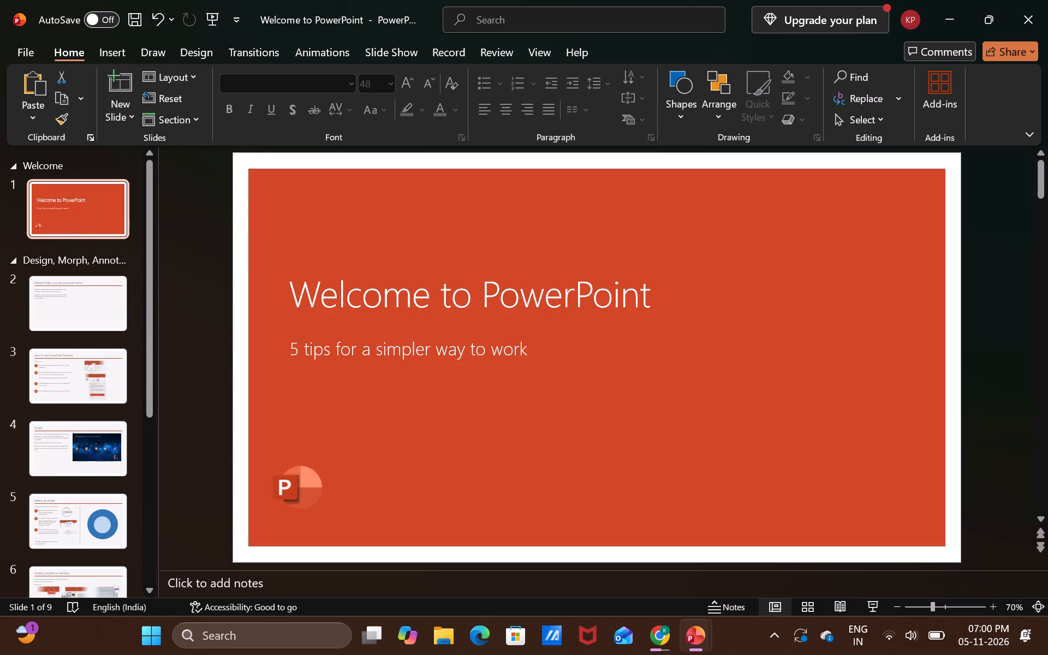
Move the "Welcome to PowerPoint" title placeholder up to the upper right corner of the slide's red area.
drag(288, 289, 565, 256)
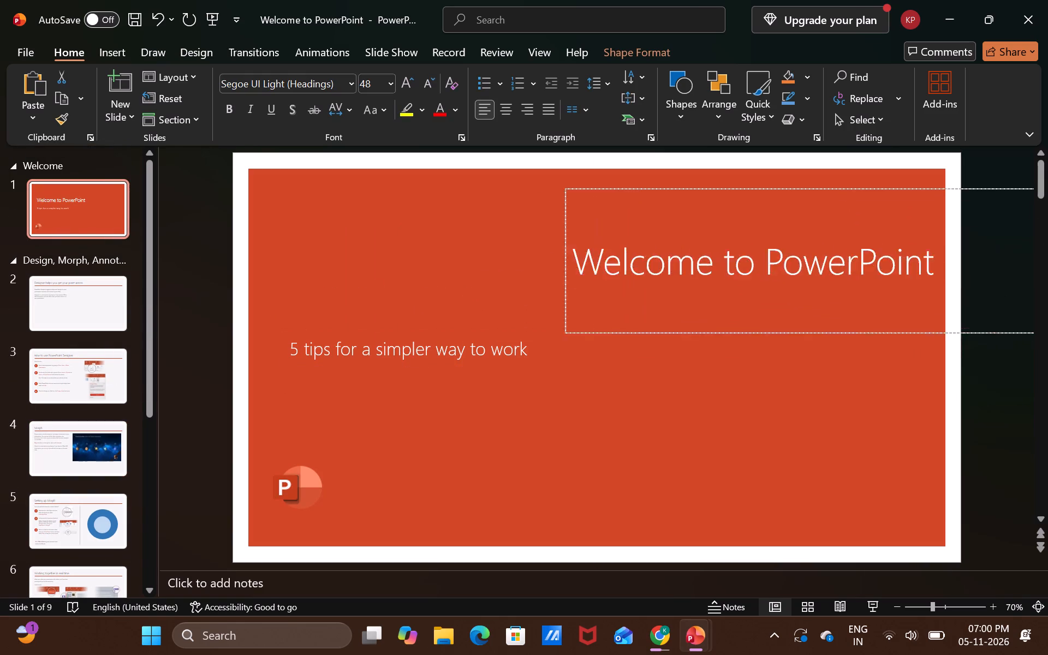
drag(565, 256, 317, 242)
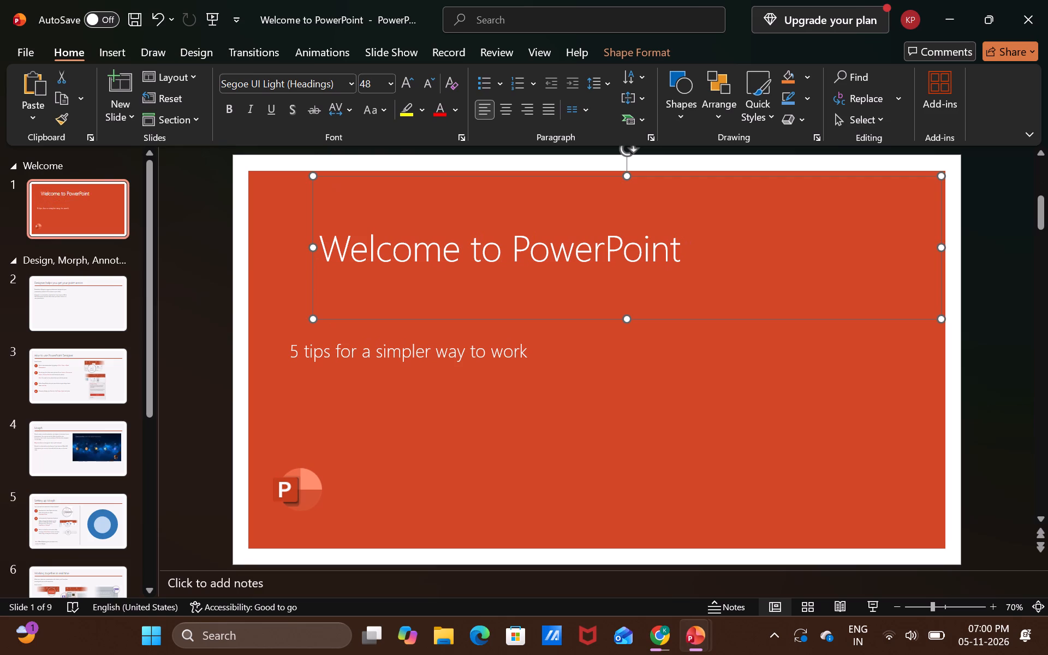
scroll(419, 252, up, 1)
scroll(419, 252, down, 1)
scroll(419, 252, up, 1)
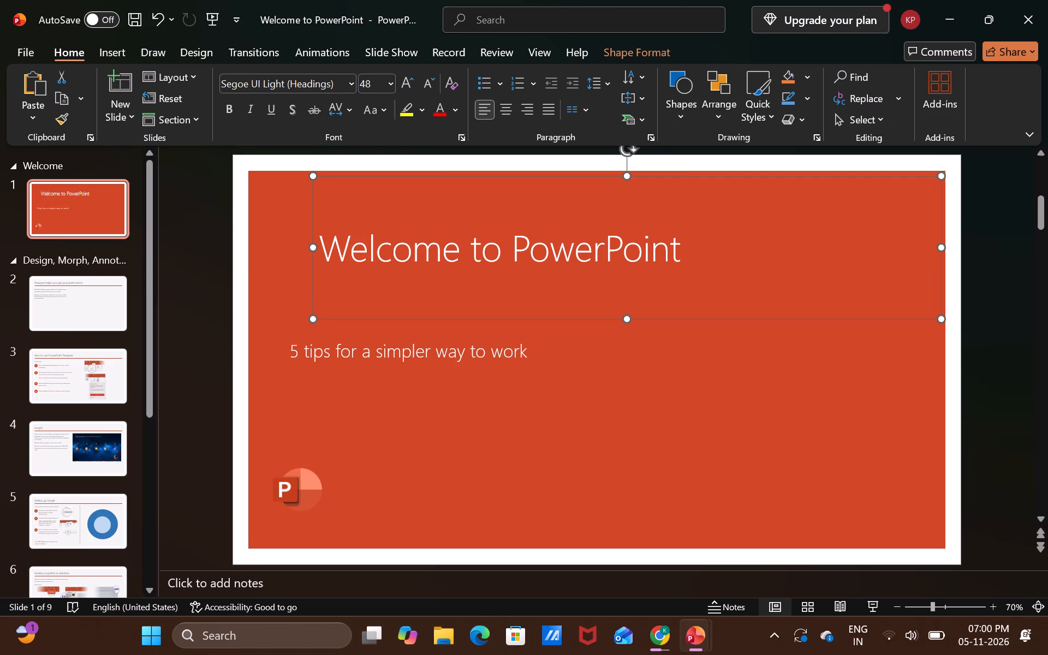
Delete the "Welcome to PowerPoint" text from the title placeholder on slide 1, leaving the placeholder empty.
right_click(419, 252)
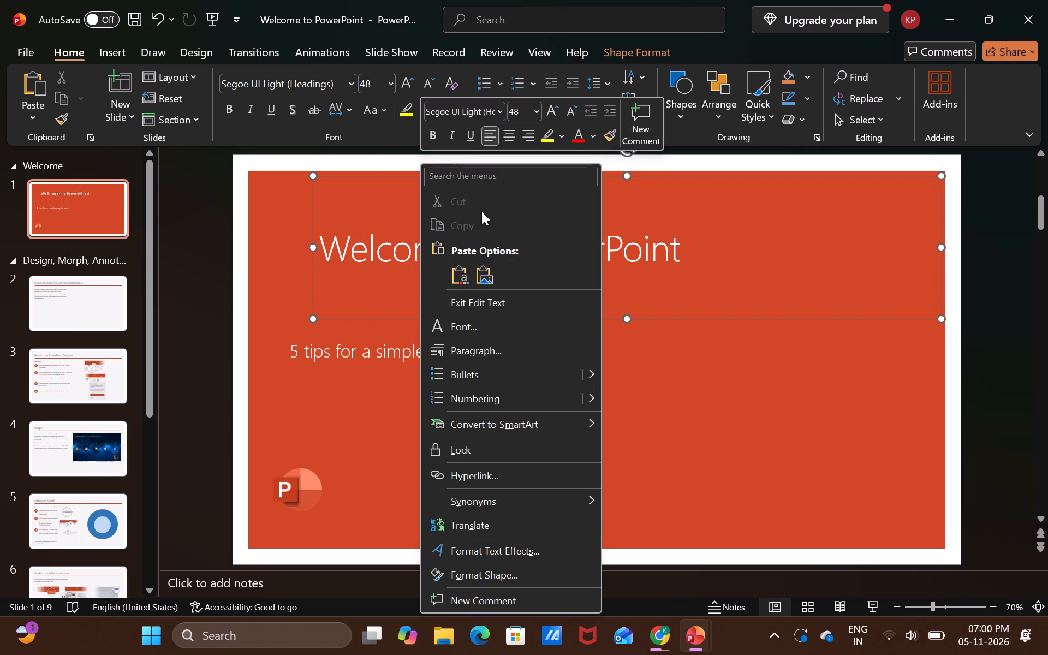
click(480, 206)
click(647, 299)
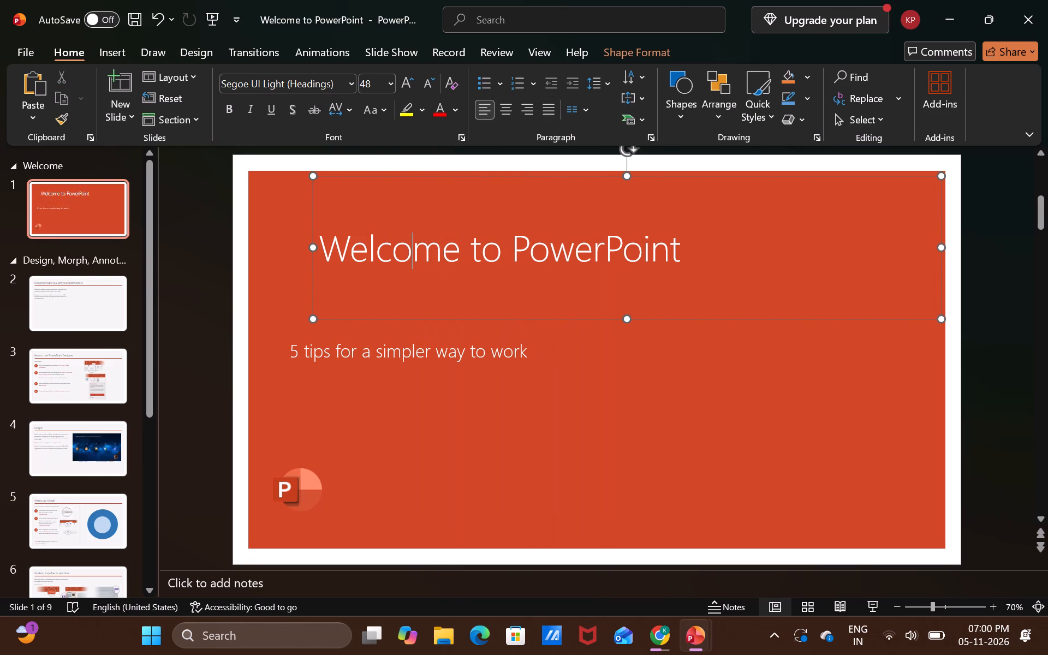
click(684, 255)
key(BackSpace)
key(BackSpace)
key(BackSpace)
key(BackSpace)
key(BackSpace)
key(BackSpace)
key(BackSpace)
key(BackSpace)
key(BackSpace)
key(BackSpace)
key(BackSpace)
key(BackSpace)
key(BackSpace)
key(BackSpace)
key(BackSpace)
key(BackSpace)
key(BackSpace)
key(BackSpace)
key(BackSpace)
key(BackSpace)
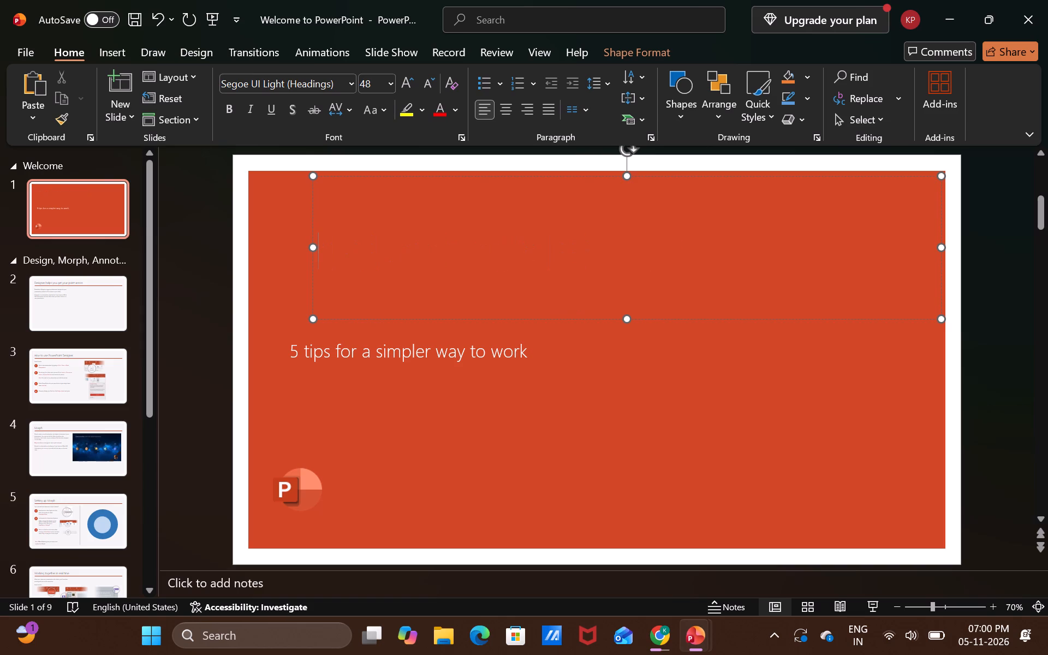
drag(684, 255, 465, 263)
Align the empty title placeholder with the upper left corner of the red area on slide 1 and deselect it.
drag(407, 322, 350, 317)
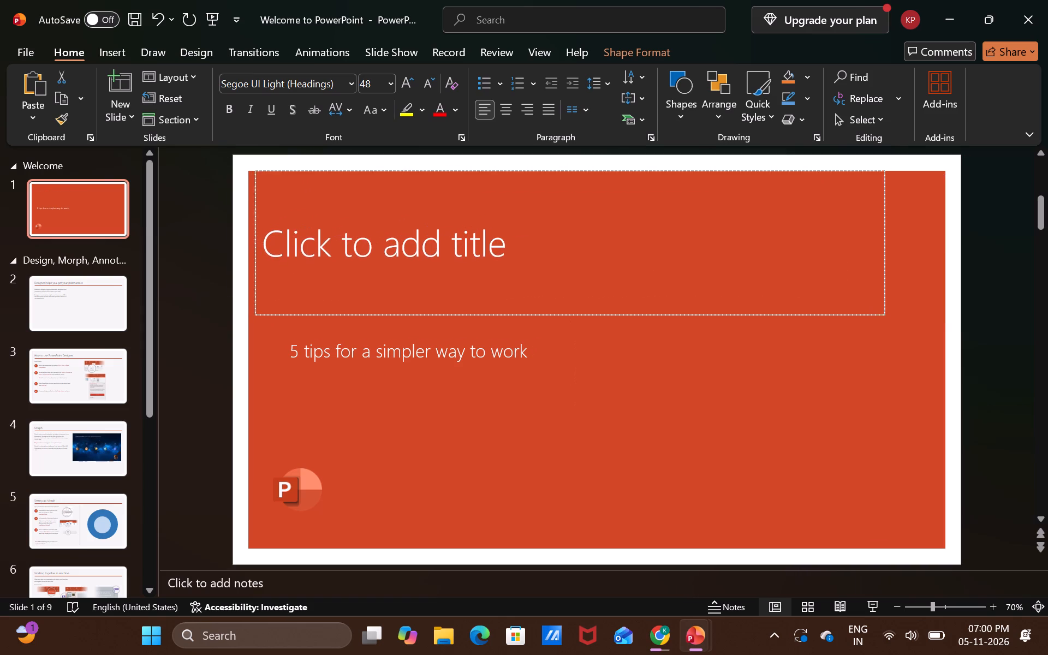
drag(350, 317, 344, 318)
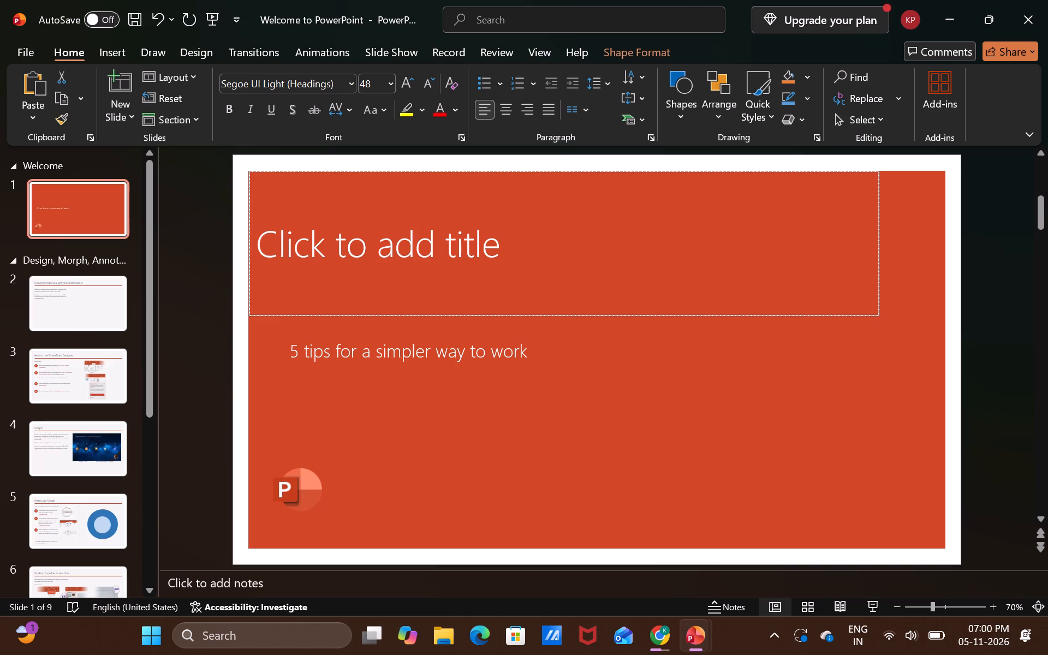
drag(344, 318, 344, 318)
click(344, 318)
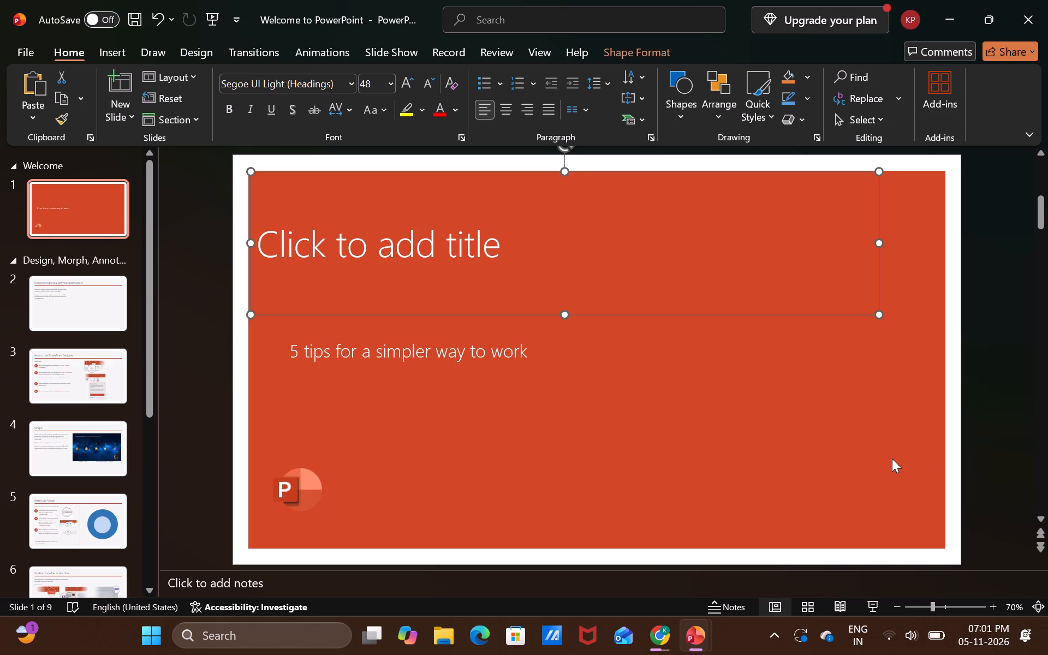
key(Down)
key(Down)
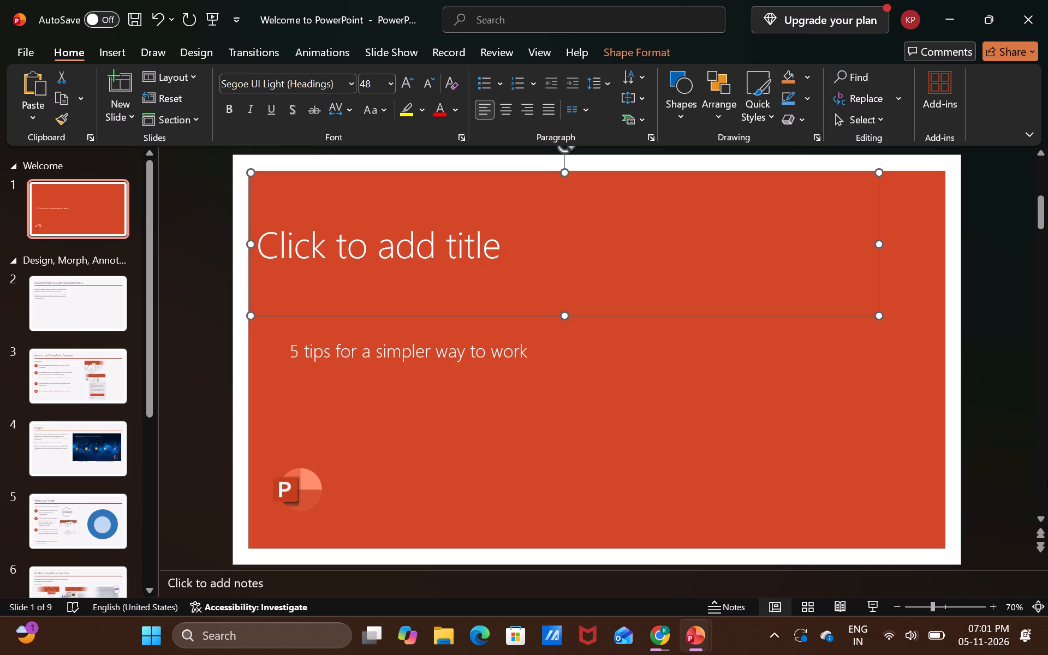
click(917, 471)
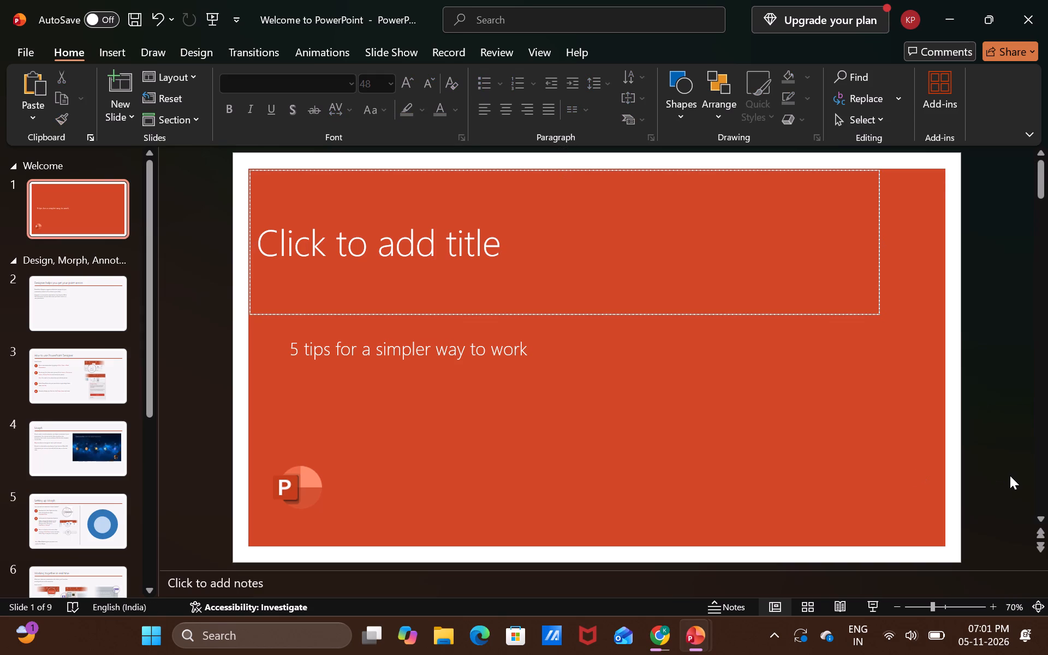
click(1010, 475)
click(1010, 475)
Go to slide 2, "Designer helps you get your point across".
key(Down)
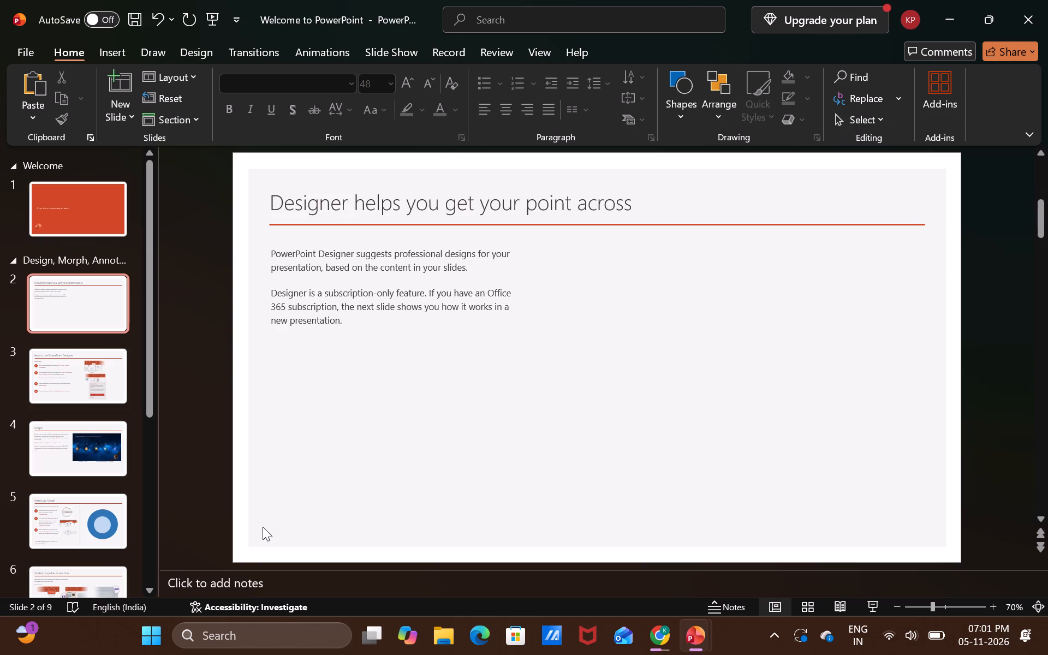
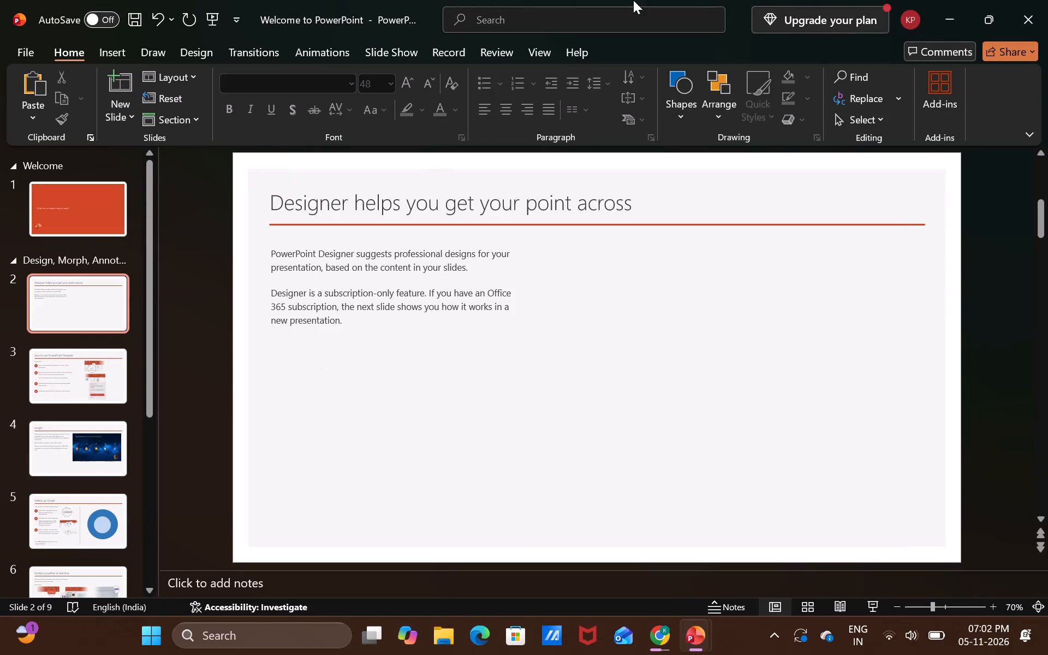
Close the Welcome to PowerPoint presentation without saving its changes.
click(1018, 9)
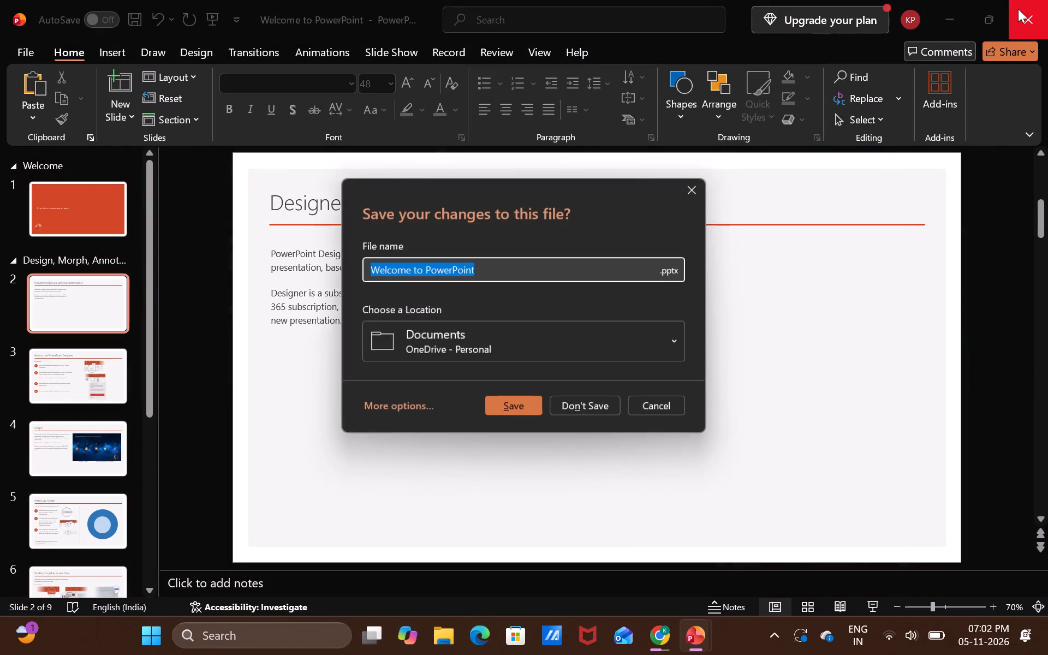
click(693, 199)
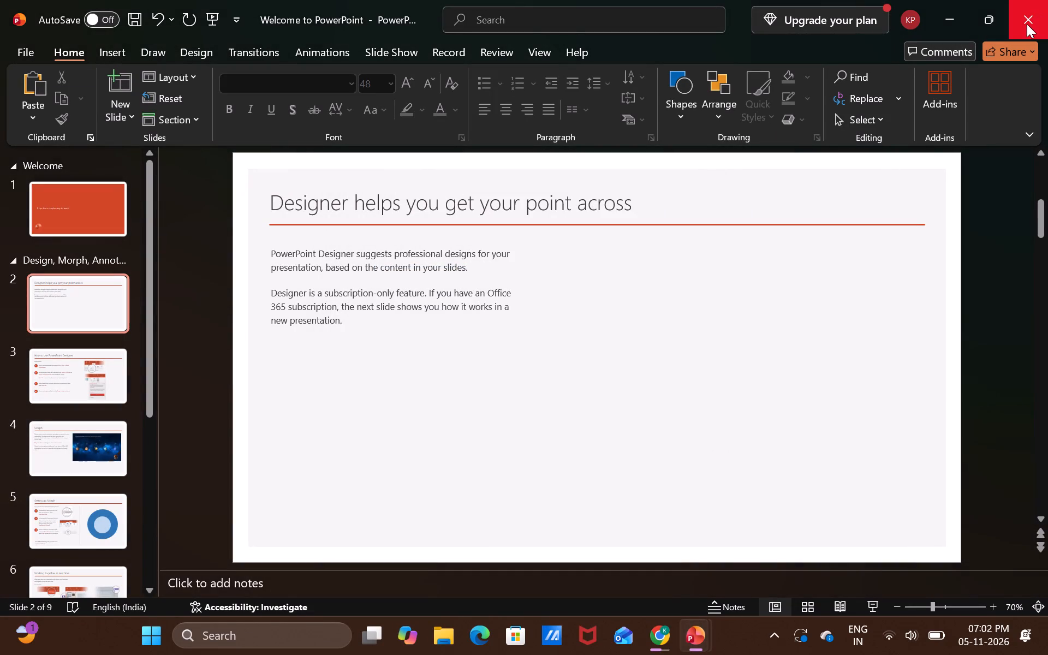
click(1027, 24)
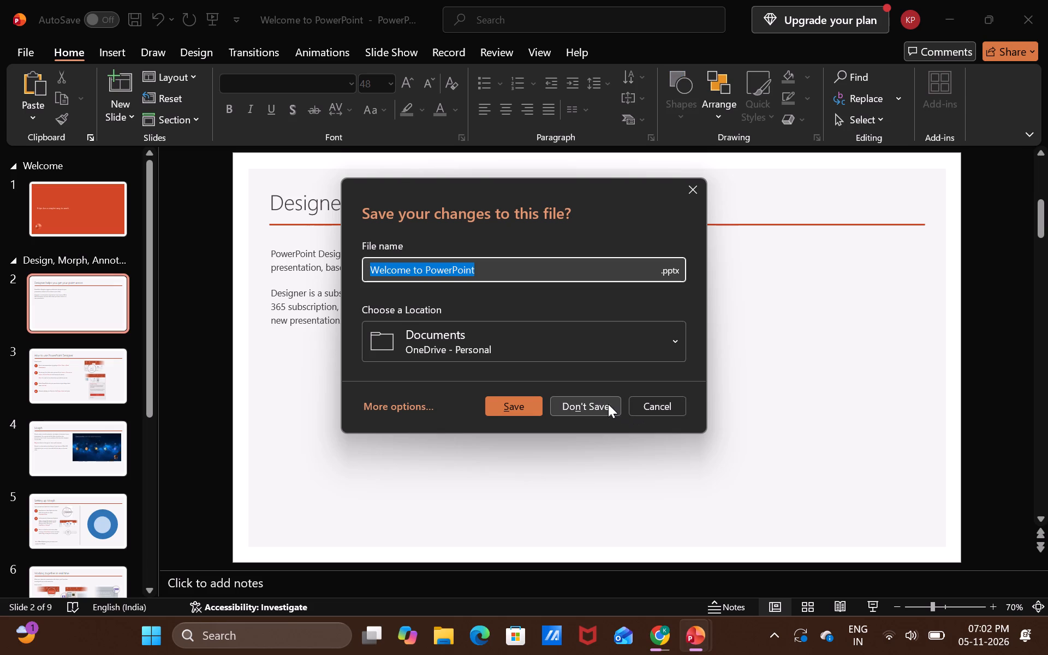
click(608, 404)
click(608, 404)
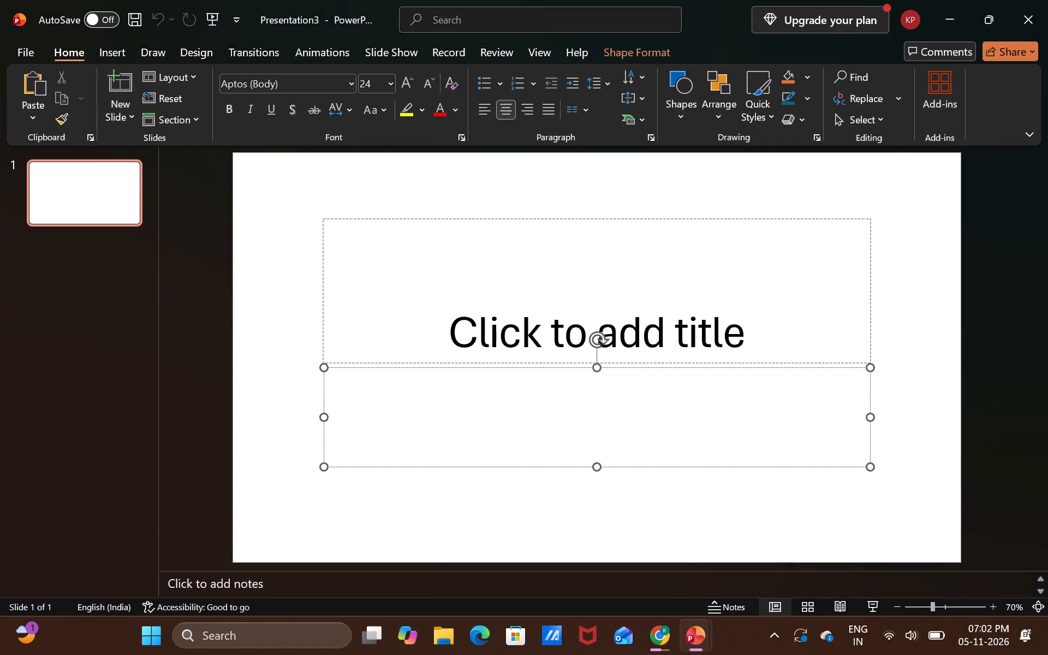
Paste the copied Design Ideas picture onto the title slide of Presentation3.
click(326, 223)
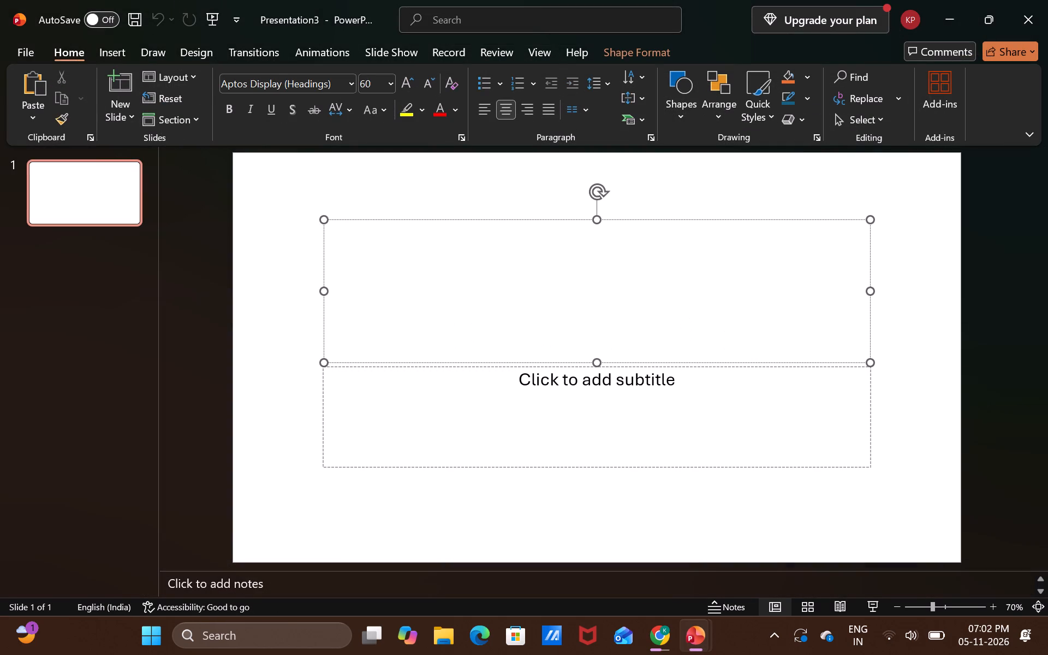
key(ctrl+v)
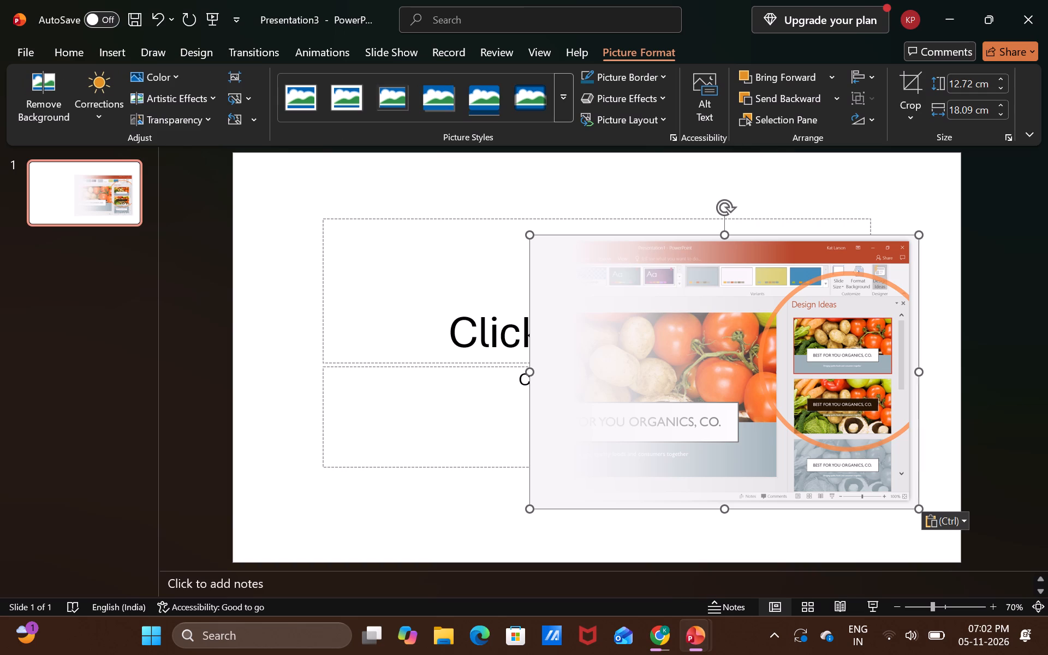
click(710, 270)
double_click(710, 270)
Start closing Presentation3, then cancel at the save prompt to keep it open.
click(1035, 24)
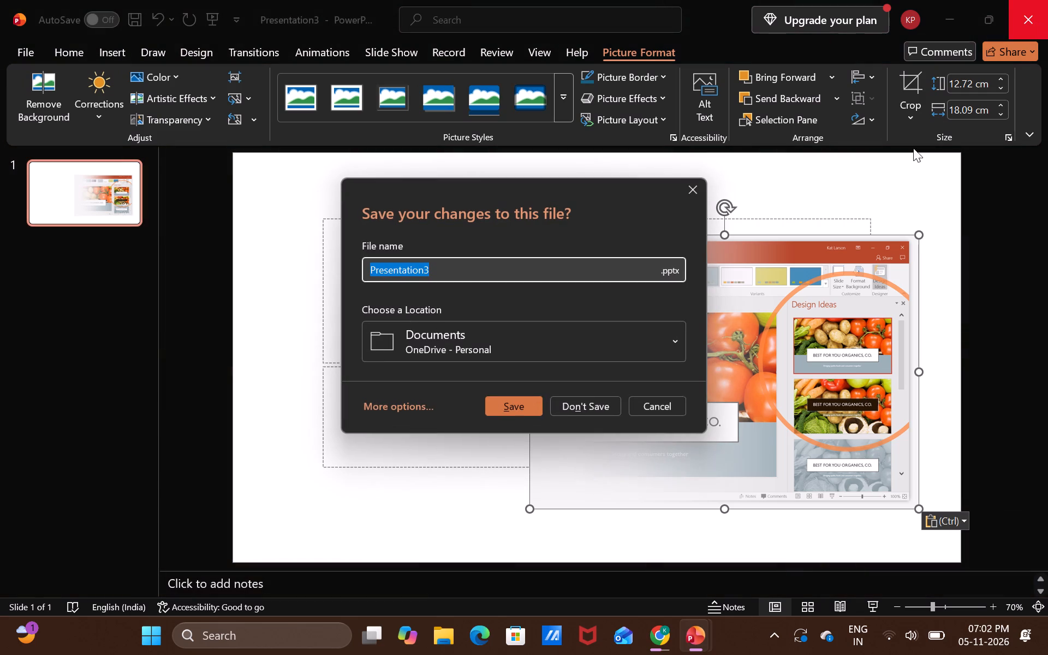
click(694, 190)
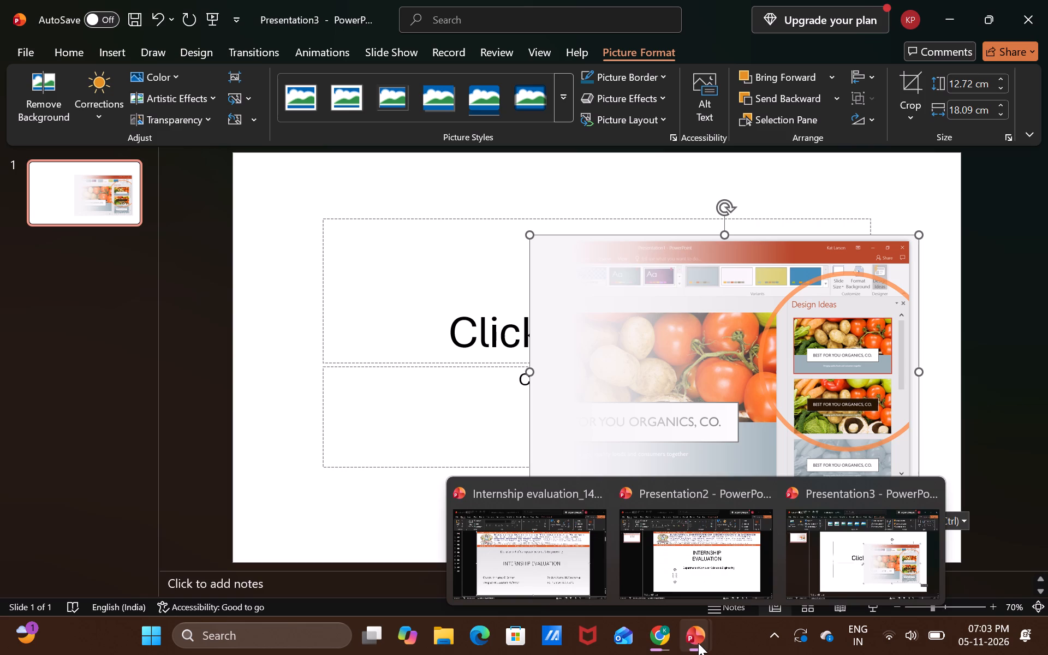
Close the Internship evaluation_145 presentation window.
click(603, 496)
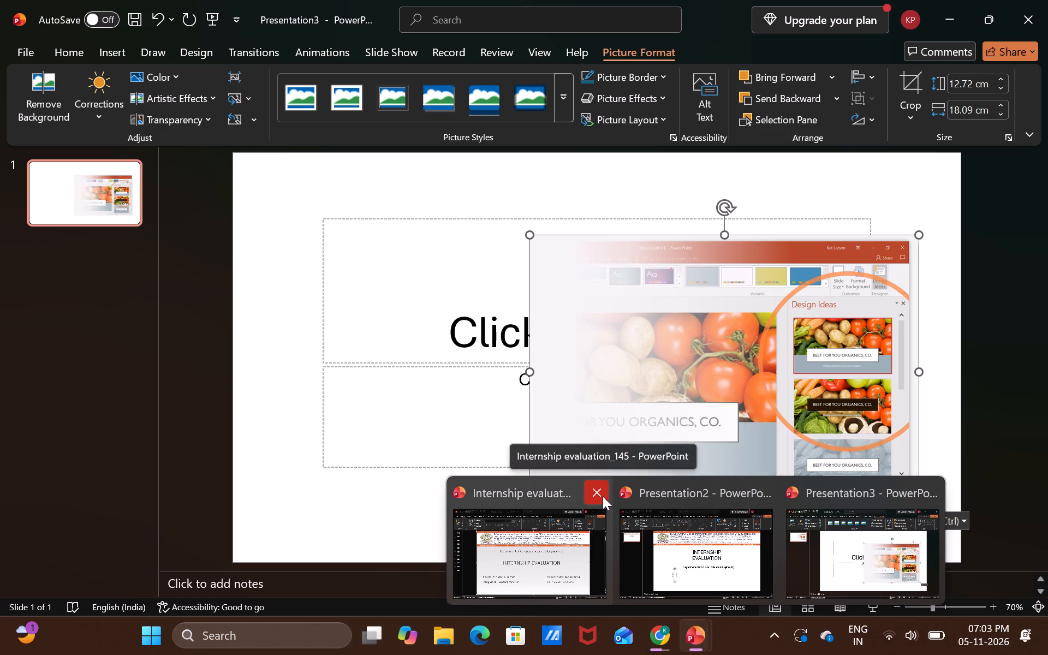
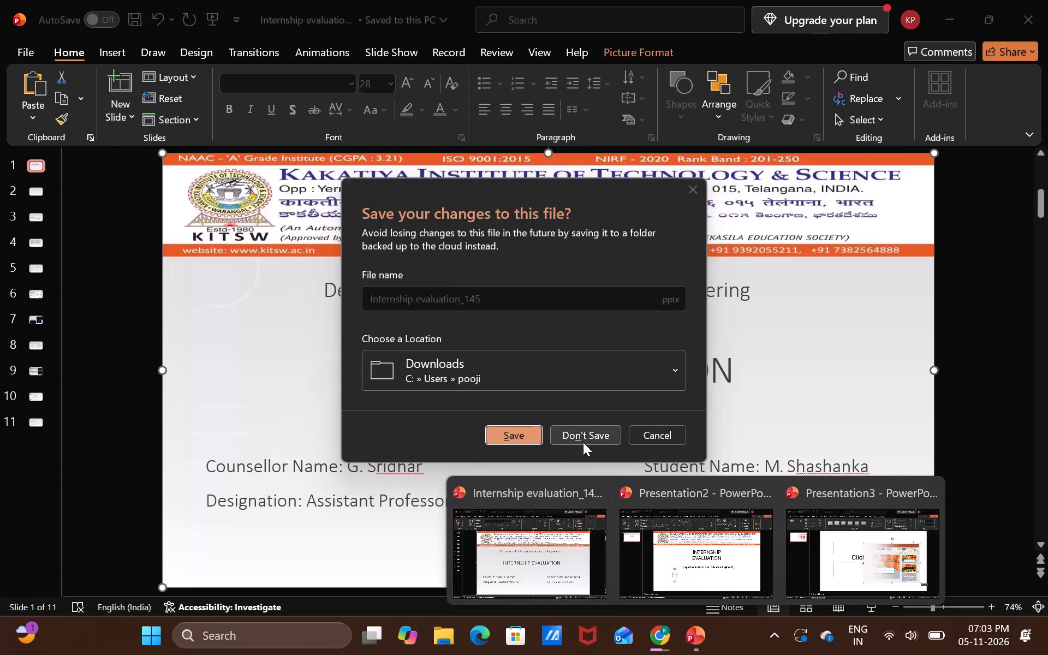
Discard the changes to Internship evaluation_145 so that the presentation closes unsaved.
click(586, 436)
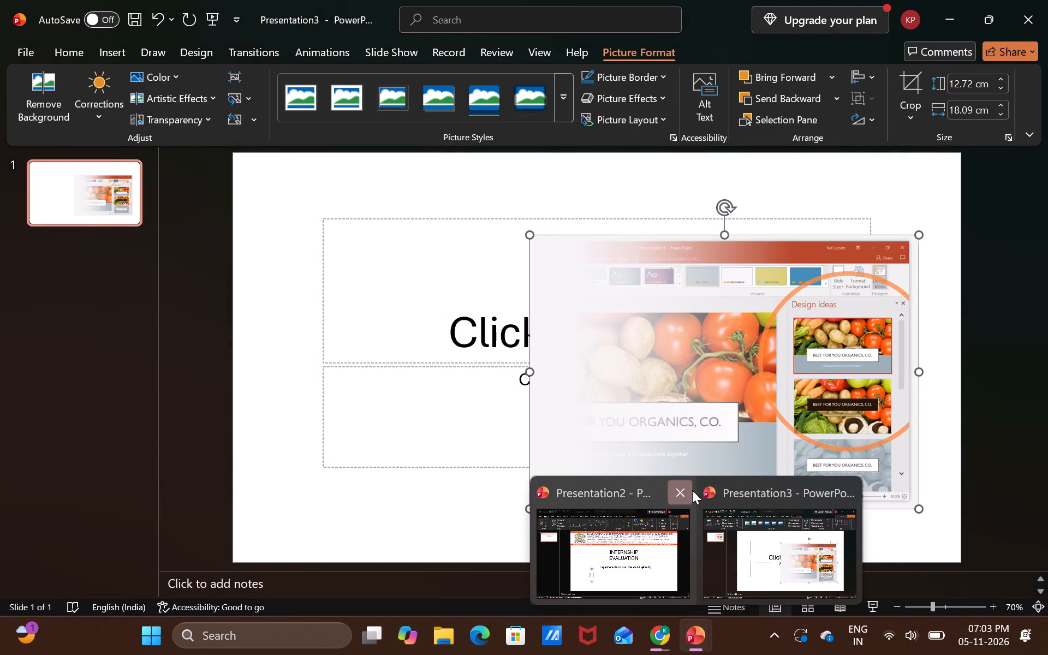
Close Presentation2, the Internship Evaluation draft, without saving its changes.
click(684, 489)
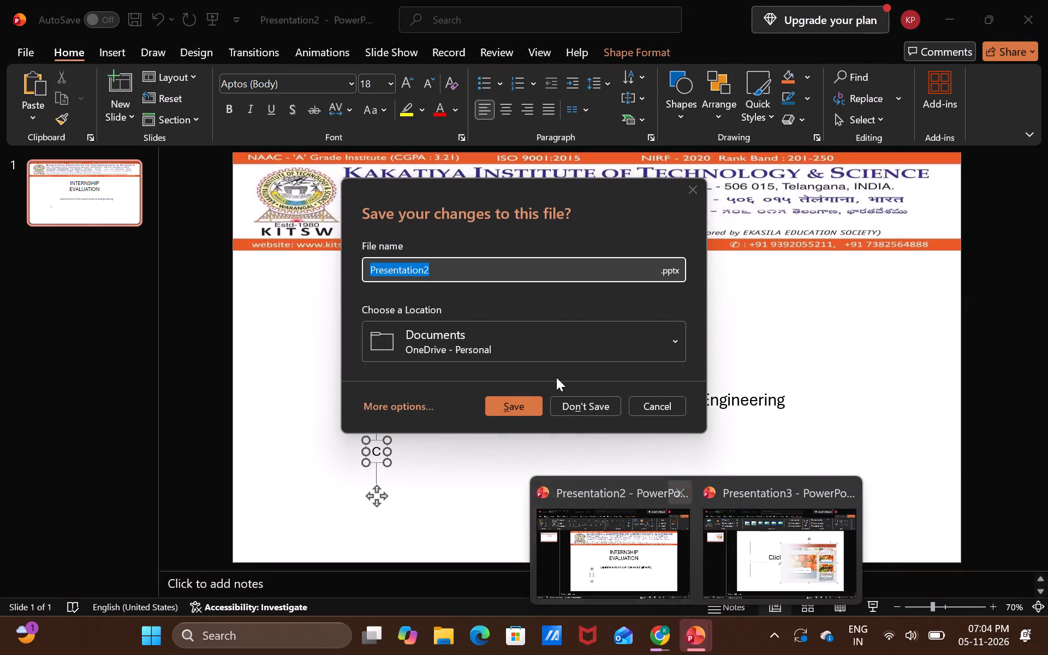
click(589, 403)
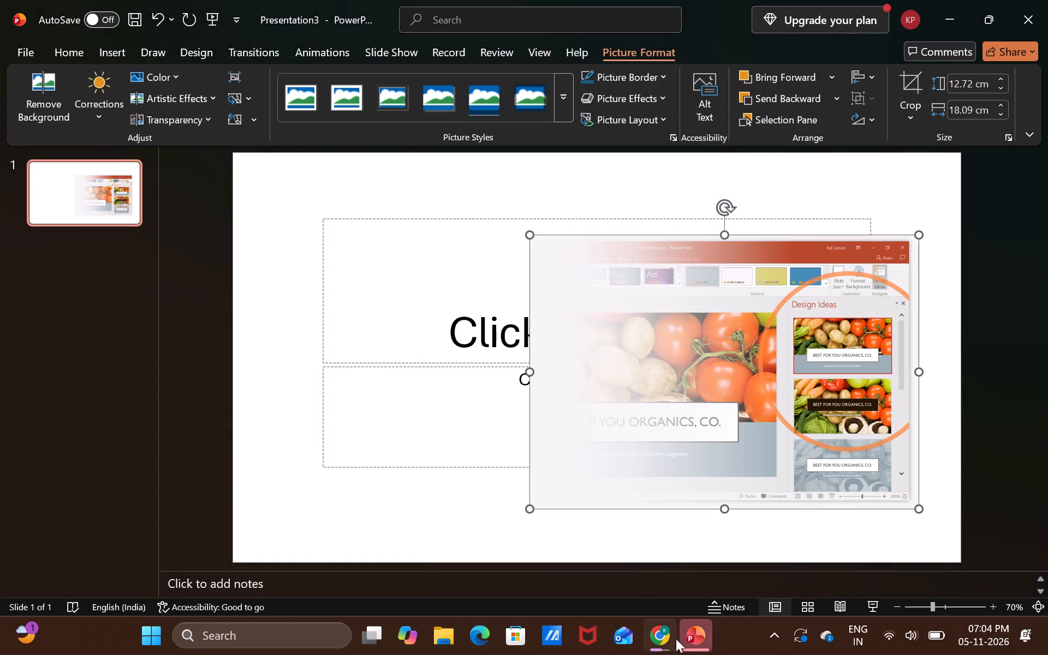
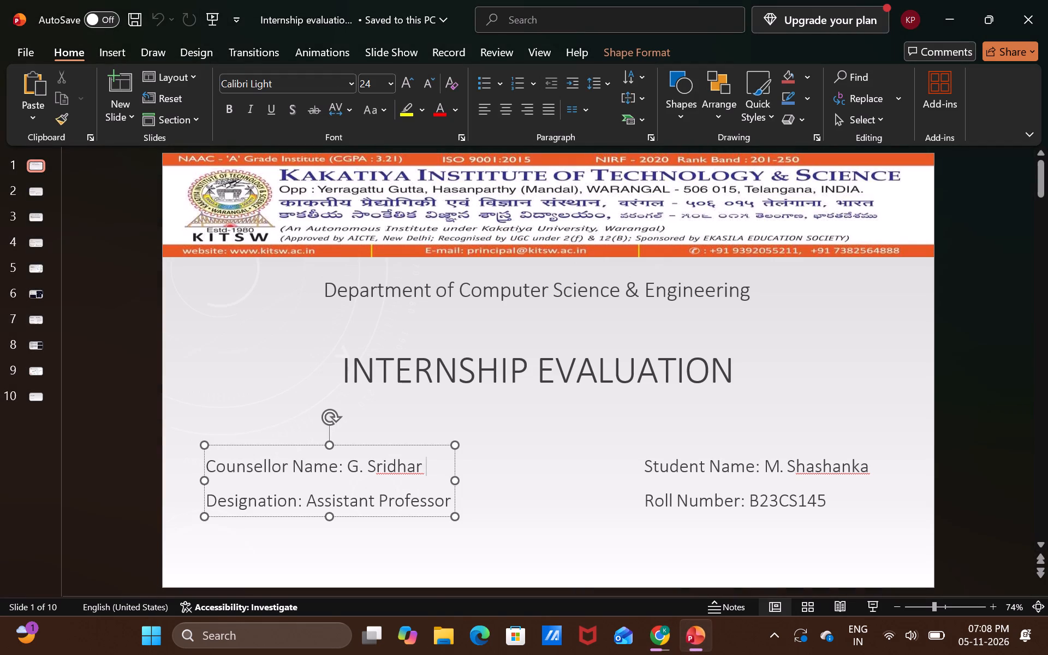
Delete the counsellor's name after the "Counsellor Name:" label on the title slide.
key(BackSpace)
key(BackSpace)
key(BackSpace)
key(BackSpace)
key(BackSpace)
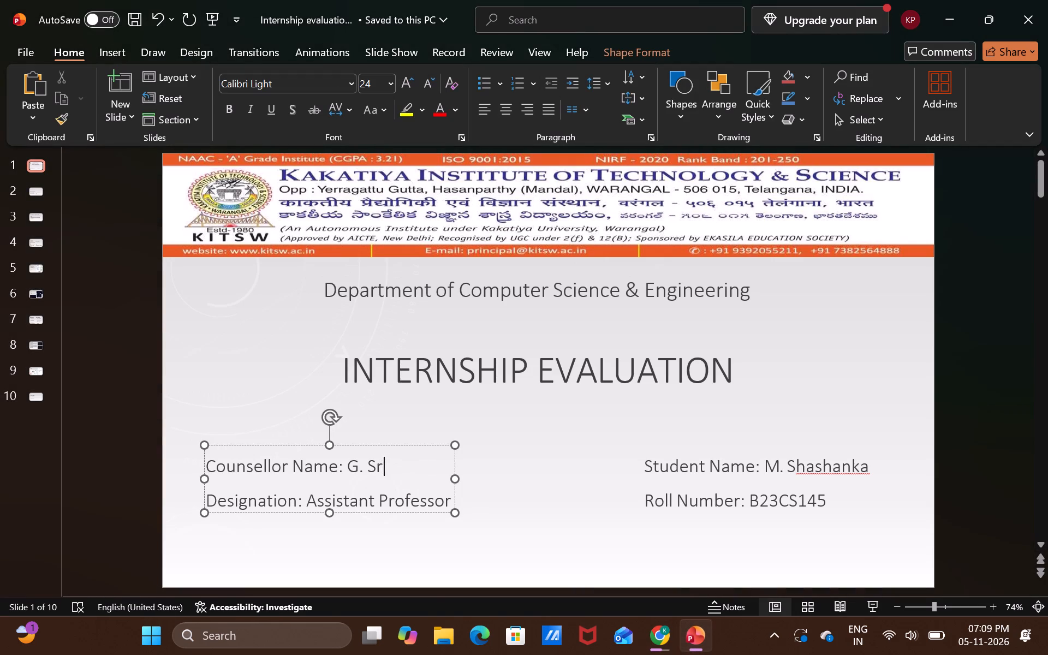
key(BackSpace)
key(BackSpace)
key(BackSpace)
key(BackSpace)
key(BackSpace)
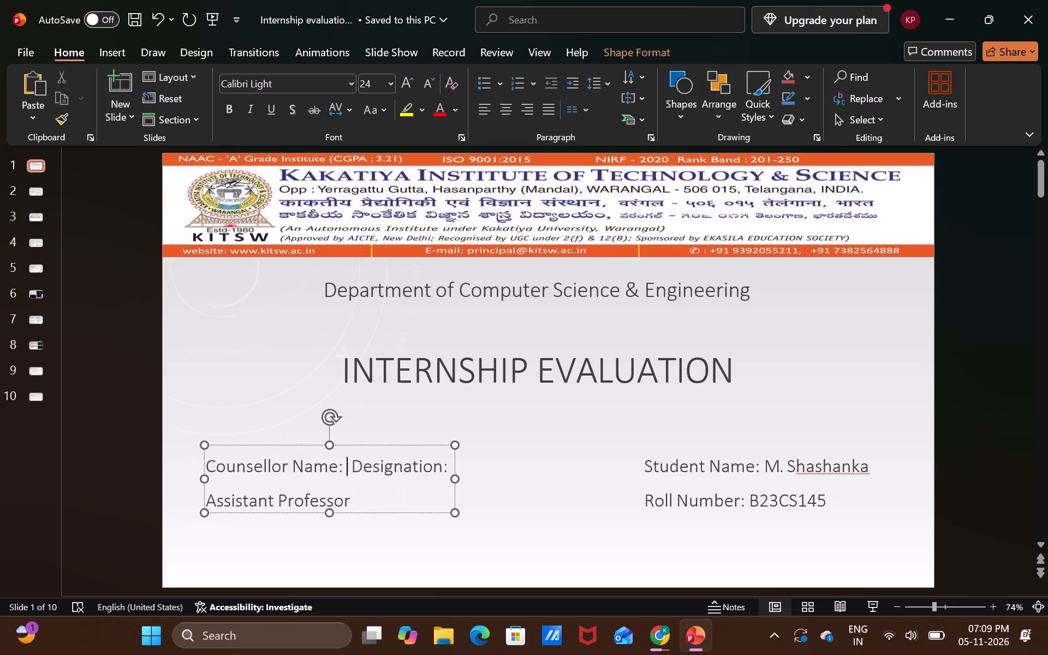
Enter the counsellor's name after the Counsellor Name label on the title slide.
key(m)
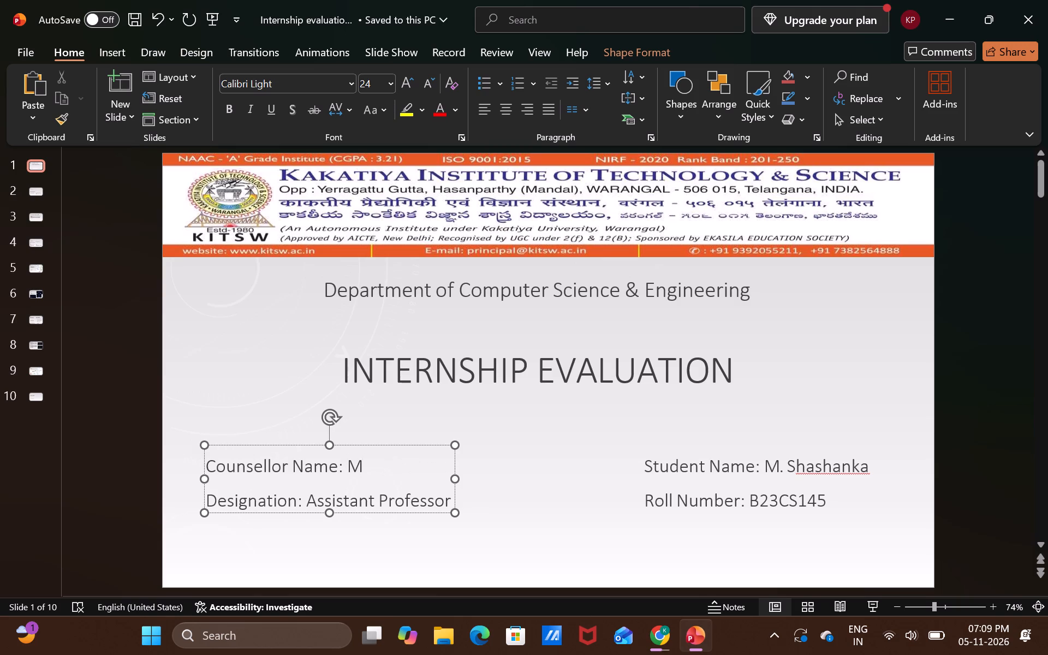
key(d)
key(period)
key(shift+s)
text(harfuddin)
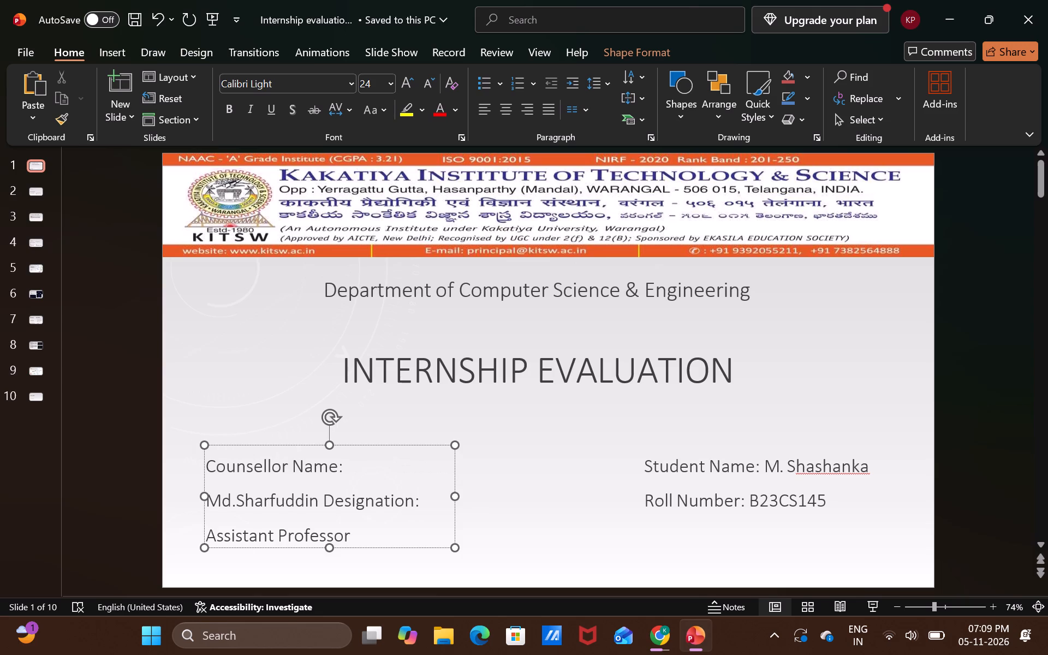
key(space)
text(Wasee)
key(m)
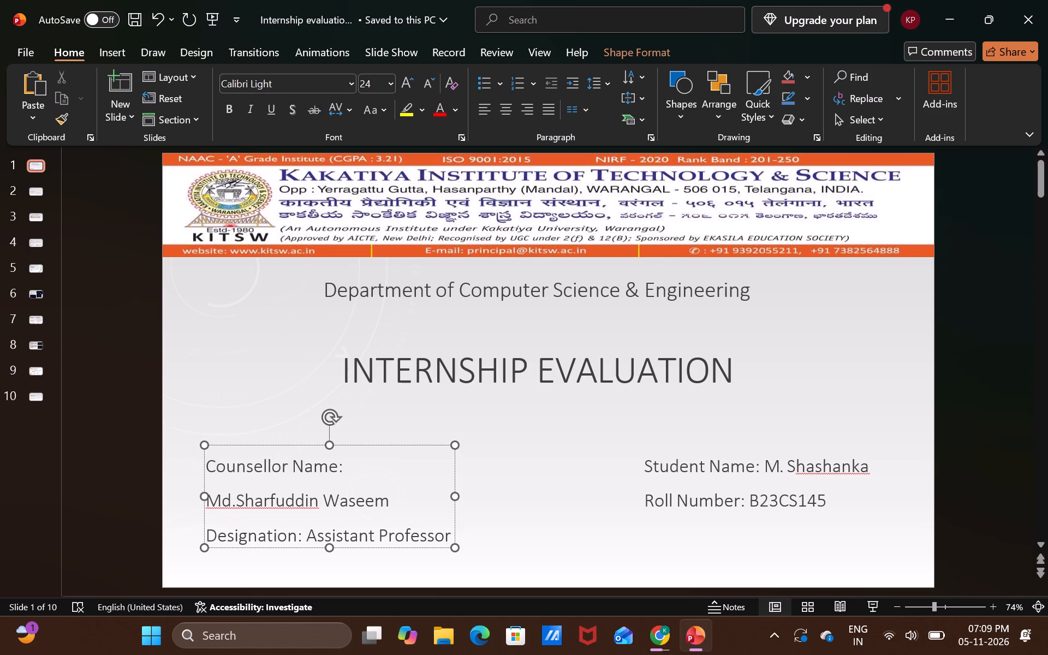
Replace the existing student's name after the Student Name label with the new student's name.
click(865, 466)
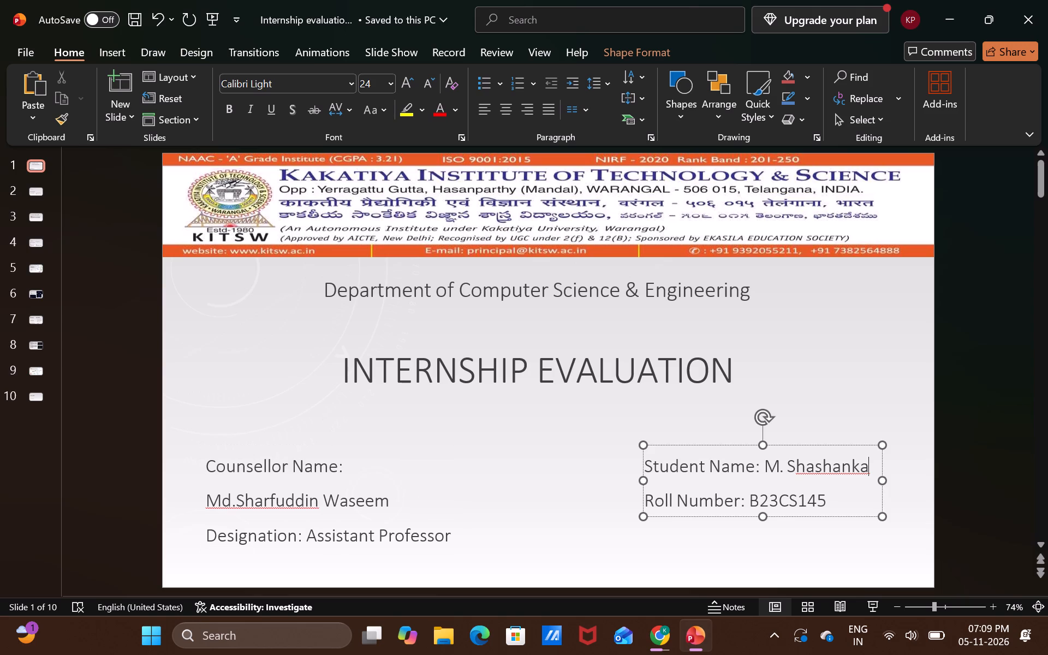
key(BackSpace)
key(BackSpace)
key(BackSpace)
key(BackSpace)
key(BackSpace)
key(BackSpace)
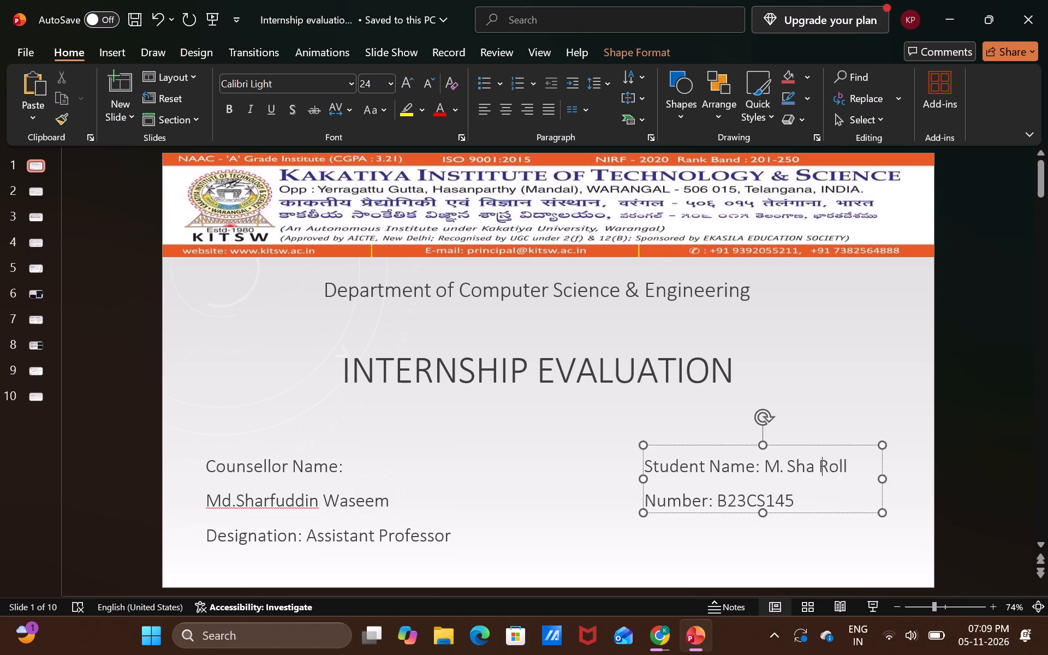
key(BackSpace)
key(BackSpace)
key(BackSpace)
key(BackSpace)
key(BackSpace)
key(BackSpace)
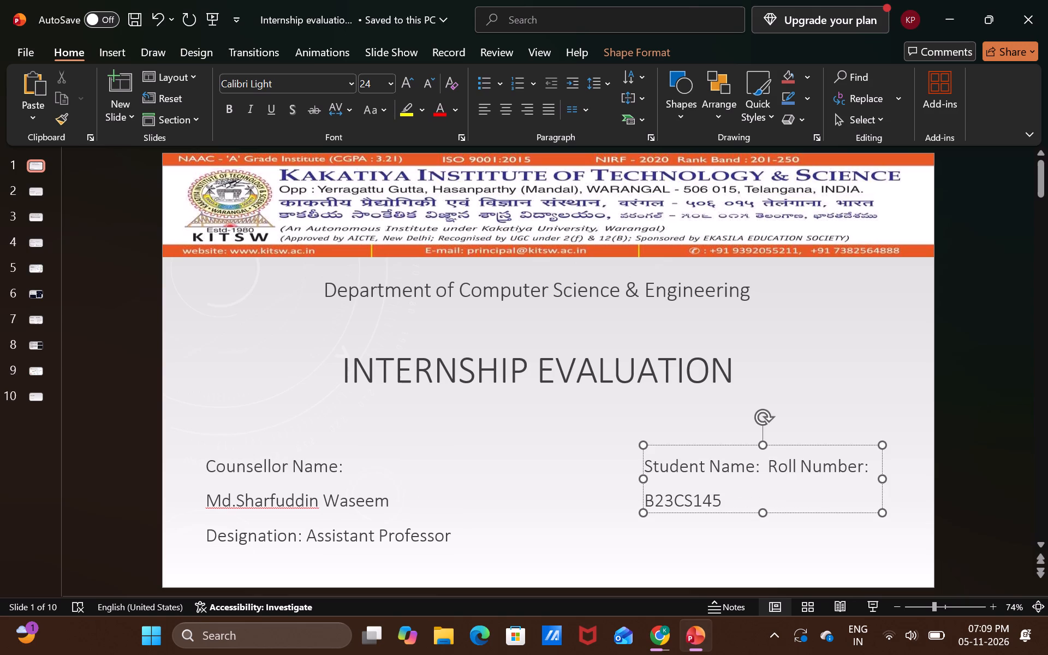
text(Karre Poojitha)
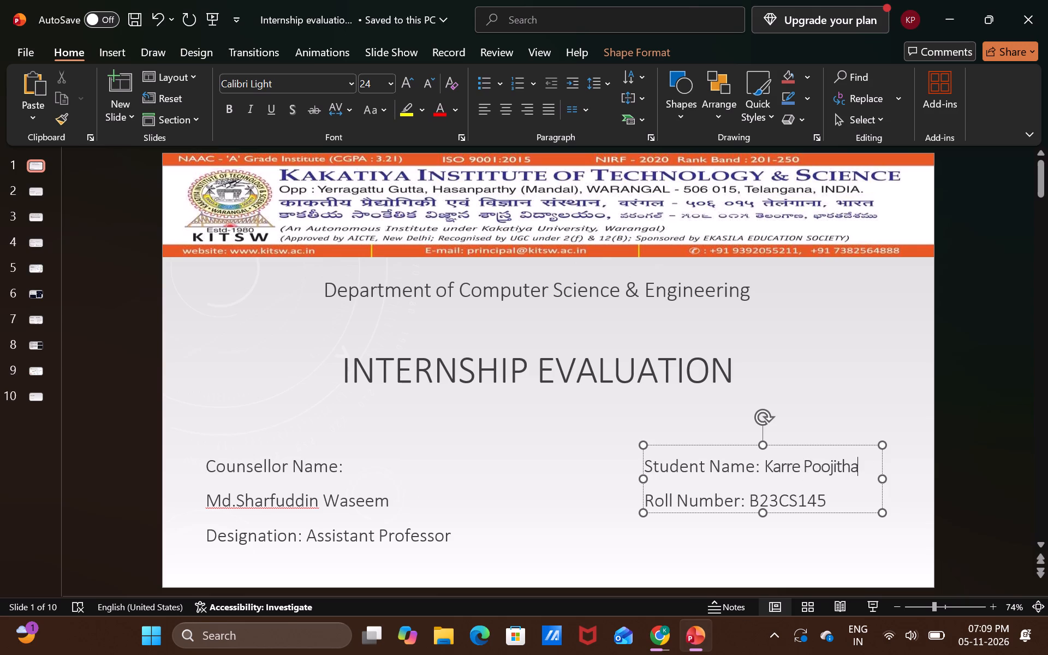
Nudge the title slide's background picture slightly down.
click(535, 474)
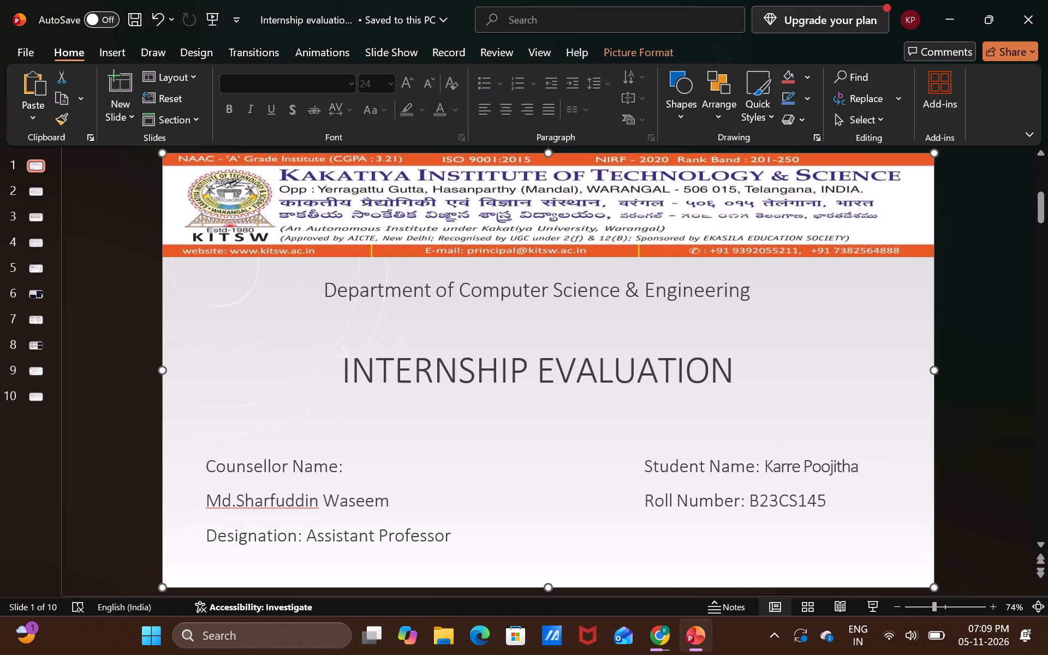
key(Down)
key(Down)
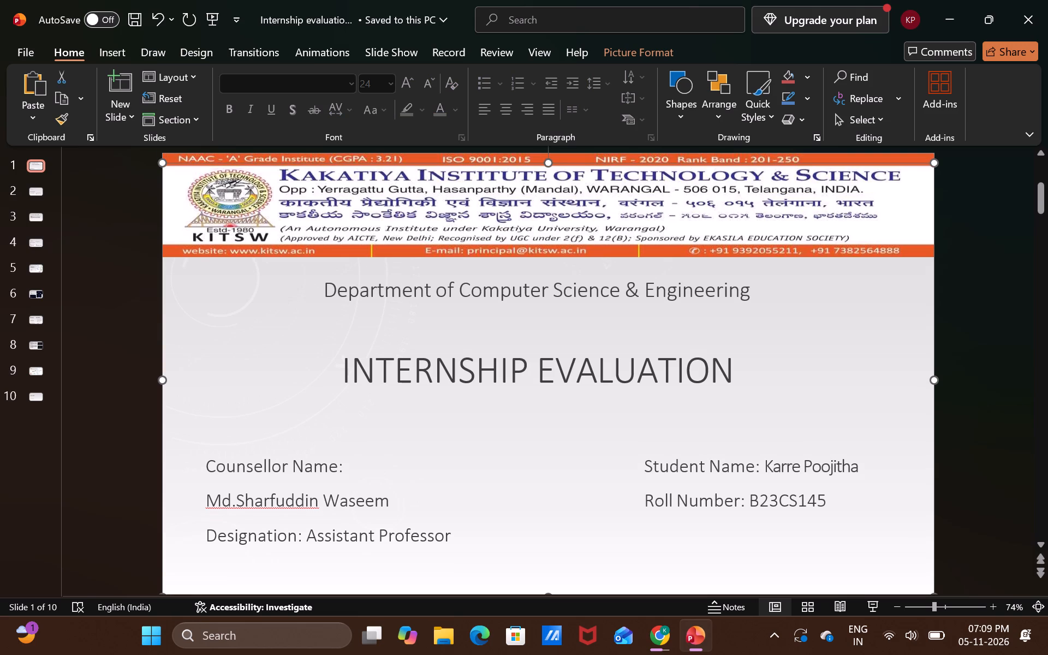
click(841, 553)
click(841, 553)
Delete the Employee Salary Prediction (Online) heading and all its bullets from the Introduction slide.
click(35, 194)
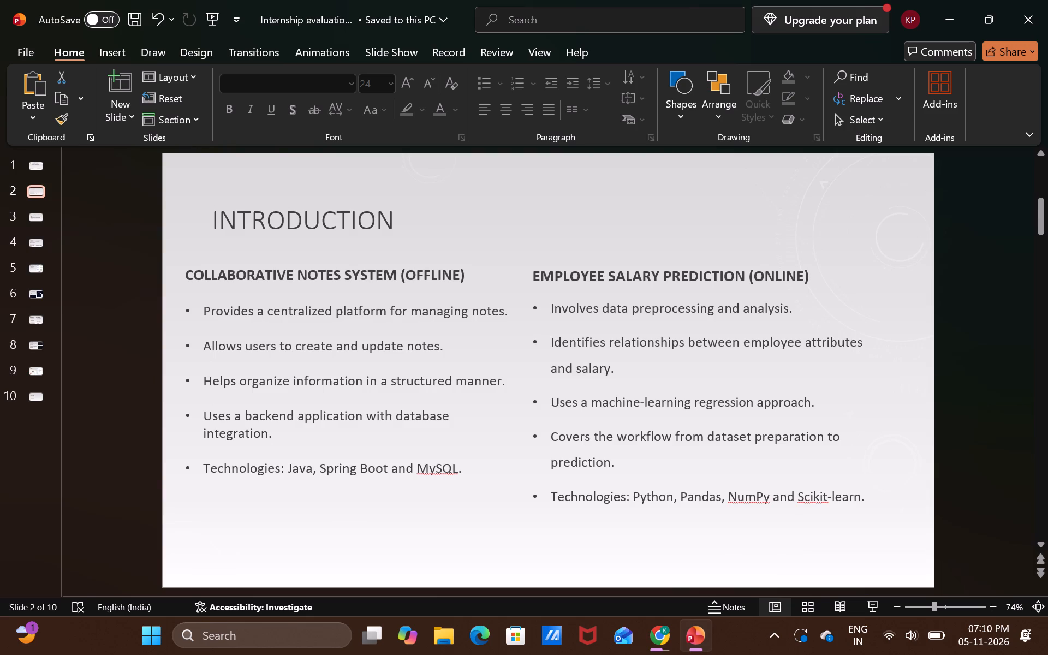
drag(531, 273, 543, 261)
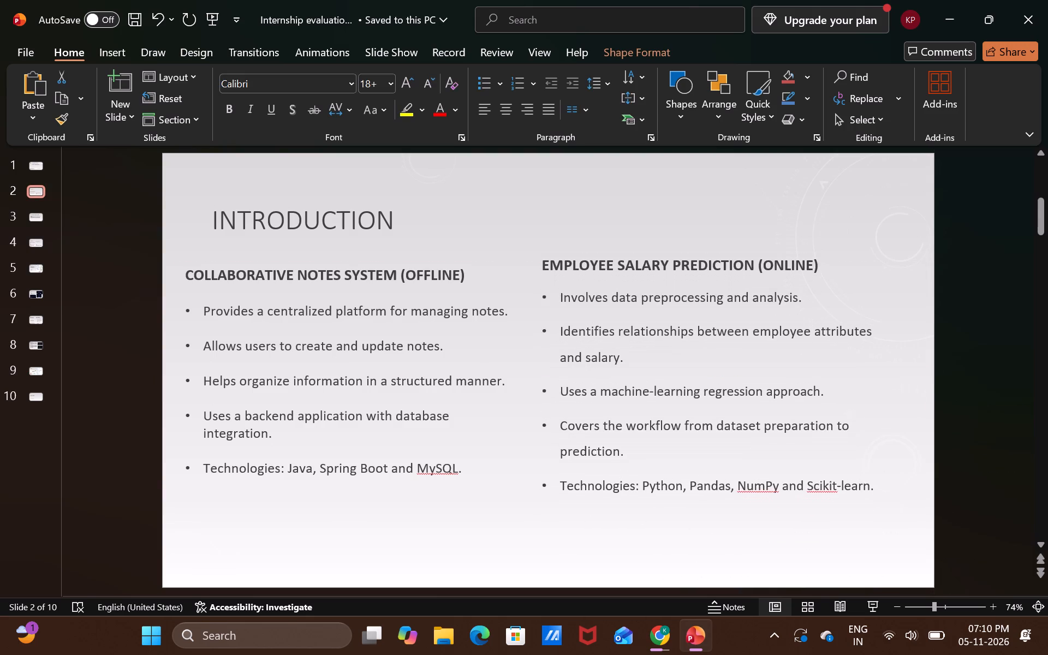
drag(543, 261, 543, 263)
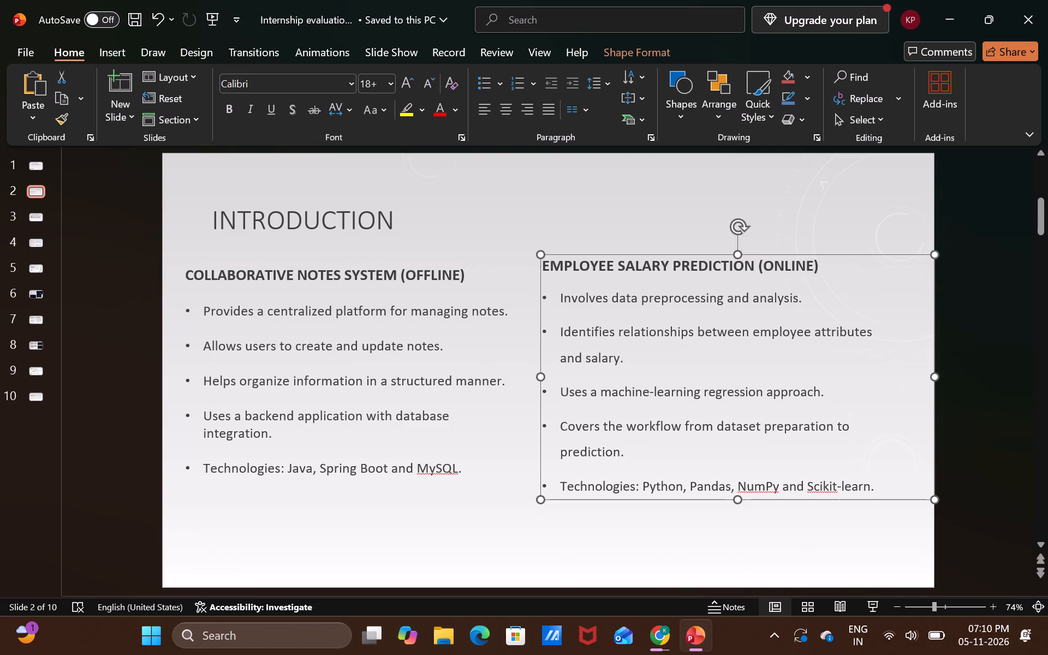
click(545, 265)
drag(545, 265, 771, 495)
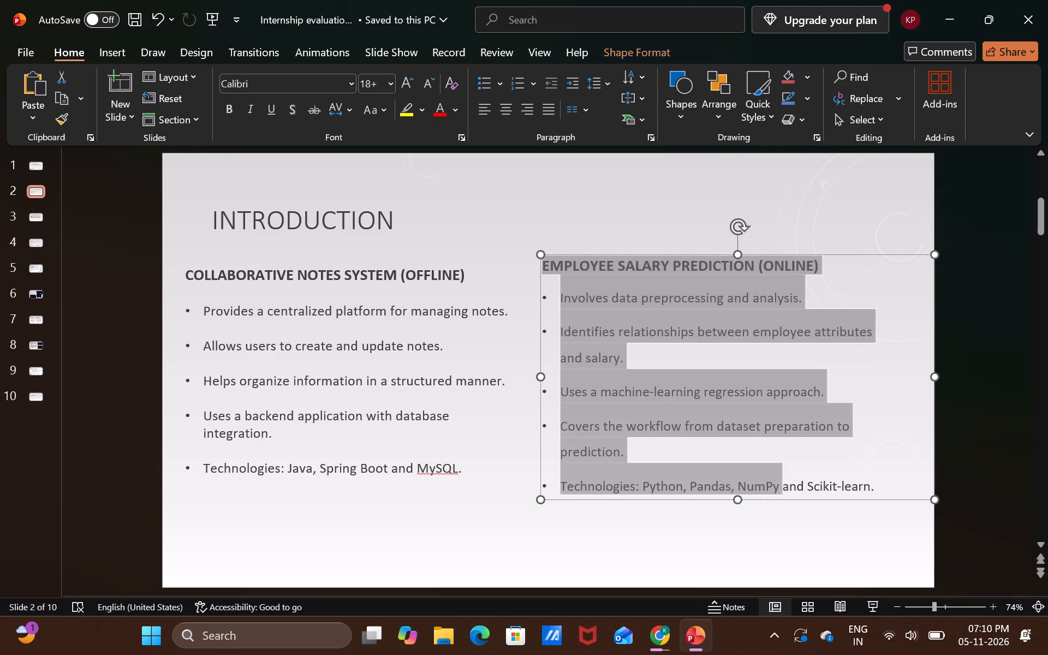
drag(771, 495, 952, 508)
key(BackSpace)
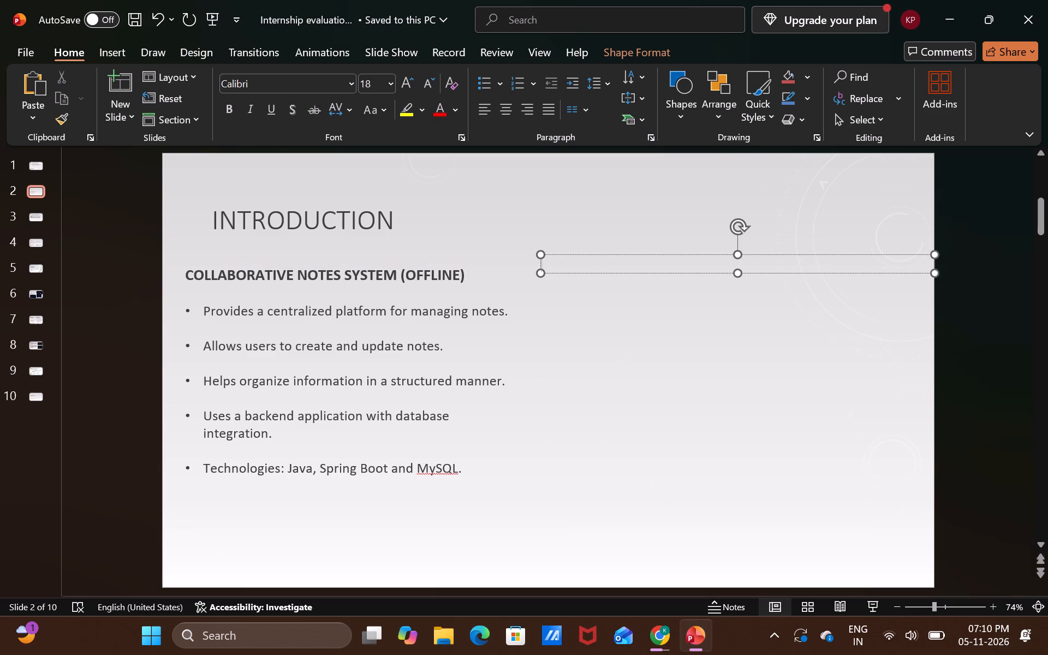
Move the Collaborative Notes System text box to the horizontal centre of the Introduction slide.
drag(187, 272, 341, 283)
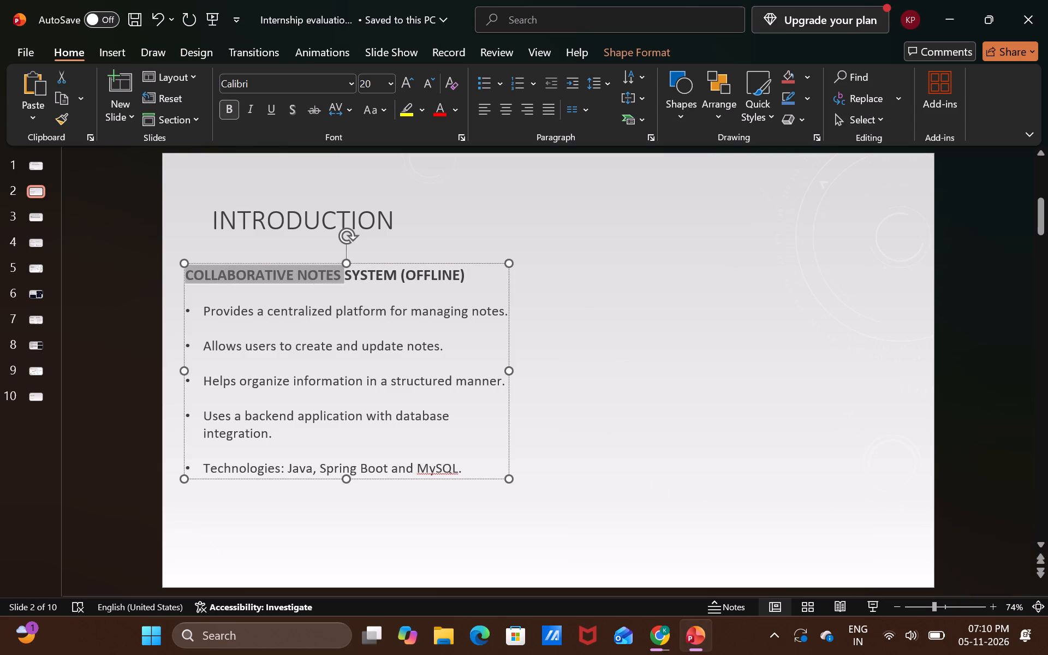
drag(341, 283, 279, 318)
click(279, 318)
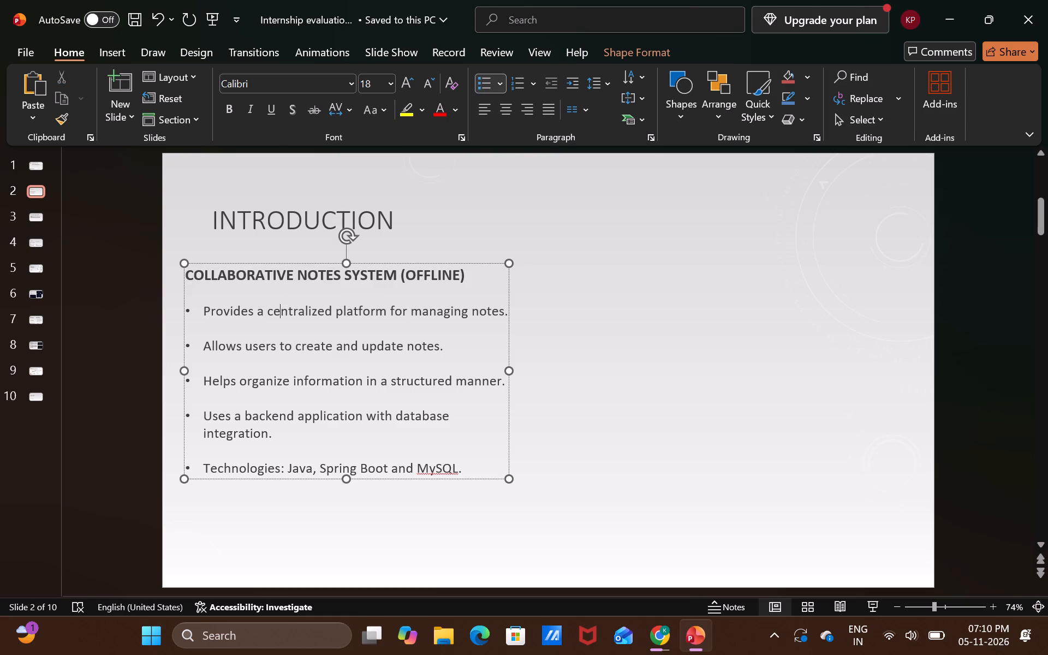
drag(495, 262, 543, 264)
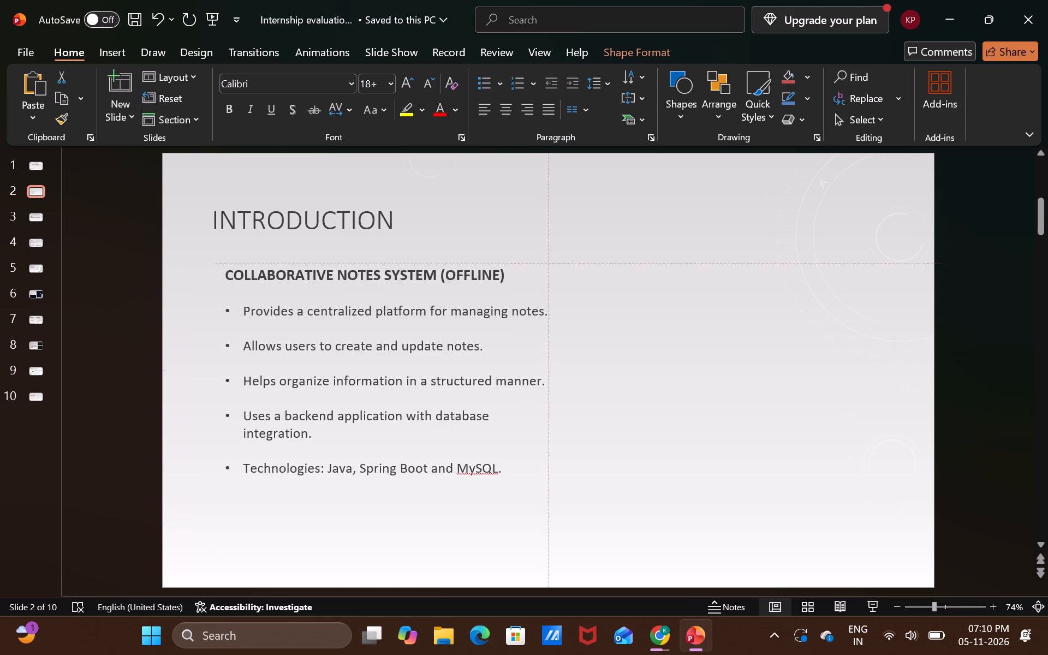
drag(543, 264, 692, 267)
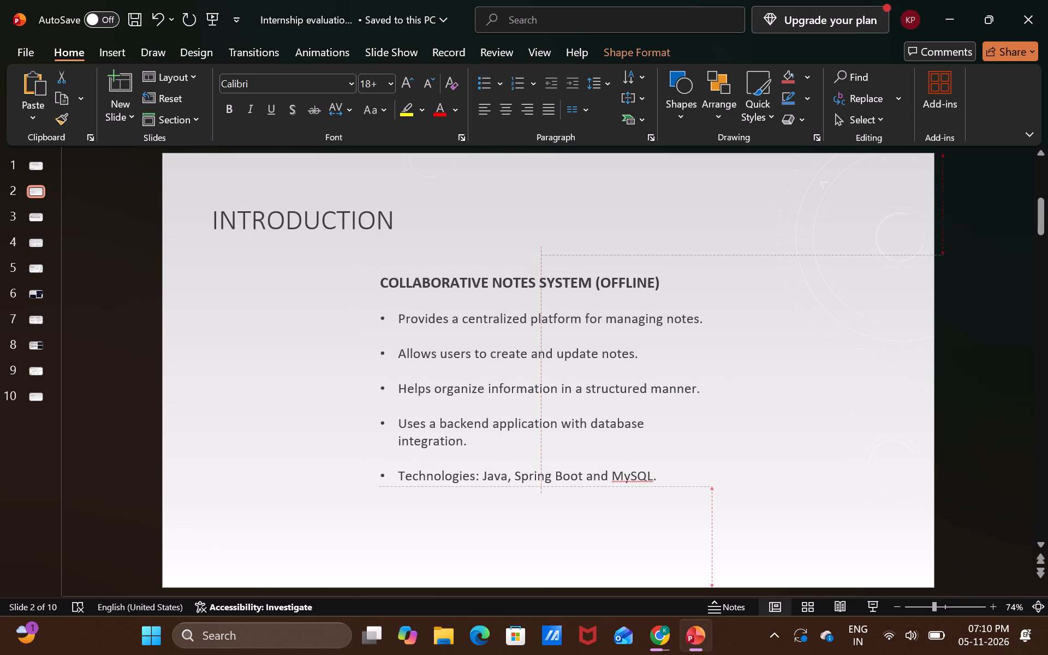
drag(692, 267, 694, 260)
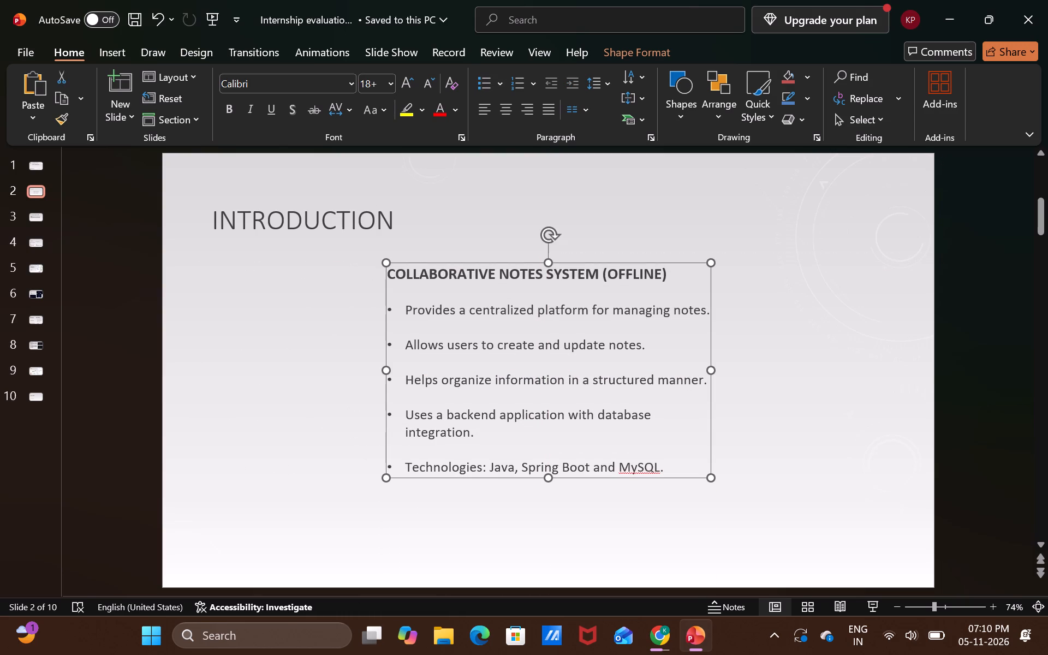
Replace COLLABORATIVE NOTES SYSTEM in the text box heading with TREADORA, keeping (OFFLINE) after it.
click(600, 277)
key(BackSpace)
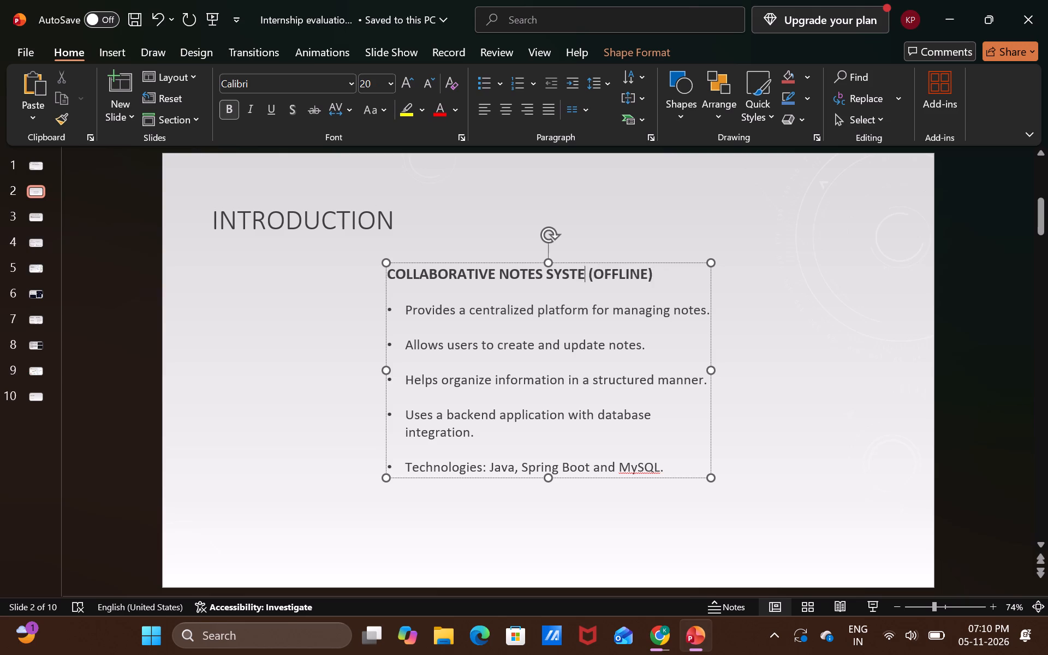
key(BackSpace)
key(BackSpace)
key(BackSpace)
key(BackSpace)
key(BackSpace)
key(BackSpace)
key(BackSpace)
key(BackSpace)
key(BackSpace)
key(BackSpace)
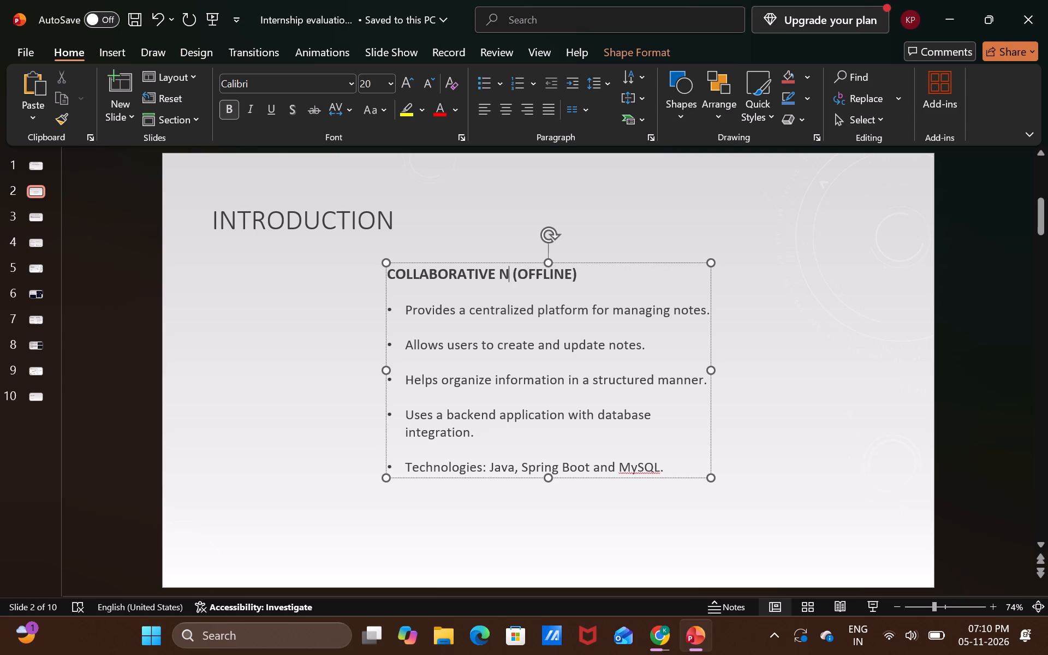
key(BackSpace)
key(BackSpace)
key(BackSpace)
key(BackSpace)
key(BackSpace)
key(BackSpace)
key(BackSpace)
key(BackSpace)
key(BackSpace)
key(BackSpace)
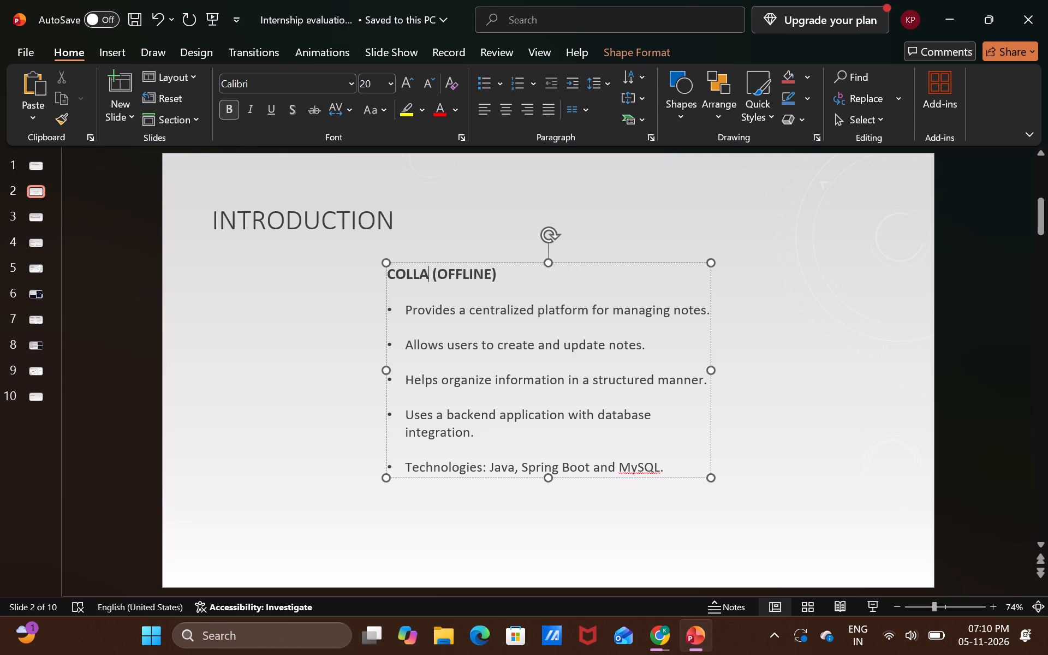
key(BackSpace)
key(BackSpace)
key(BackSpace)
key(BackSpace)
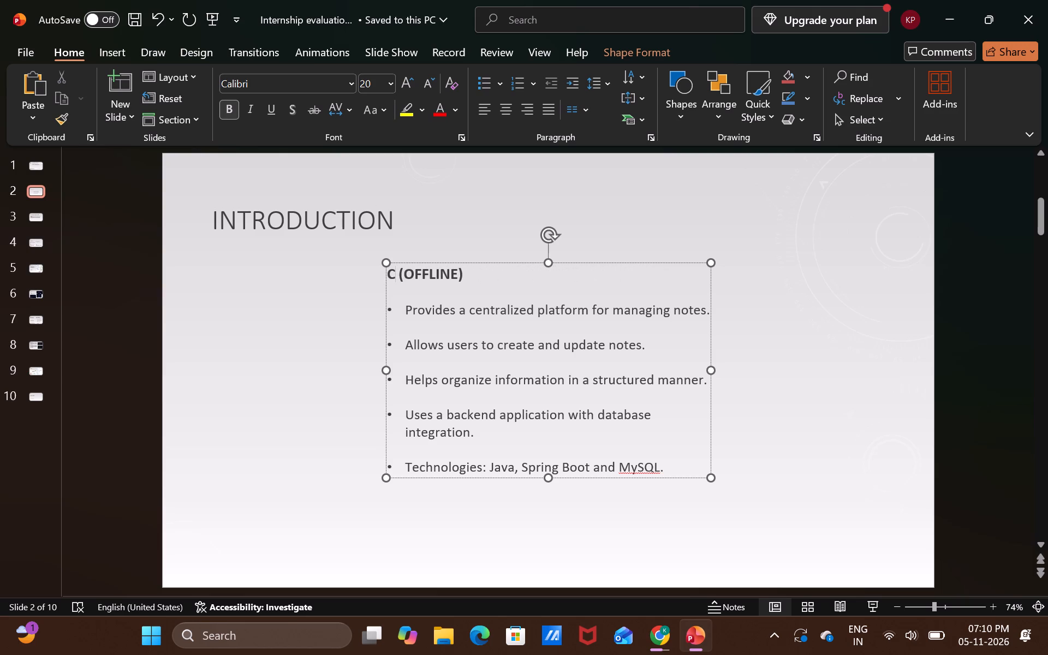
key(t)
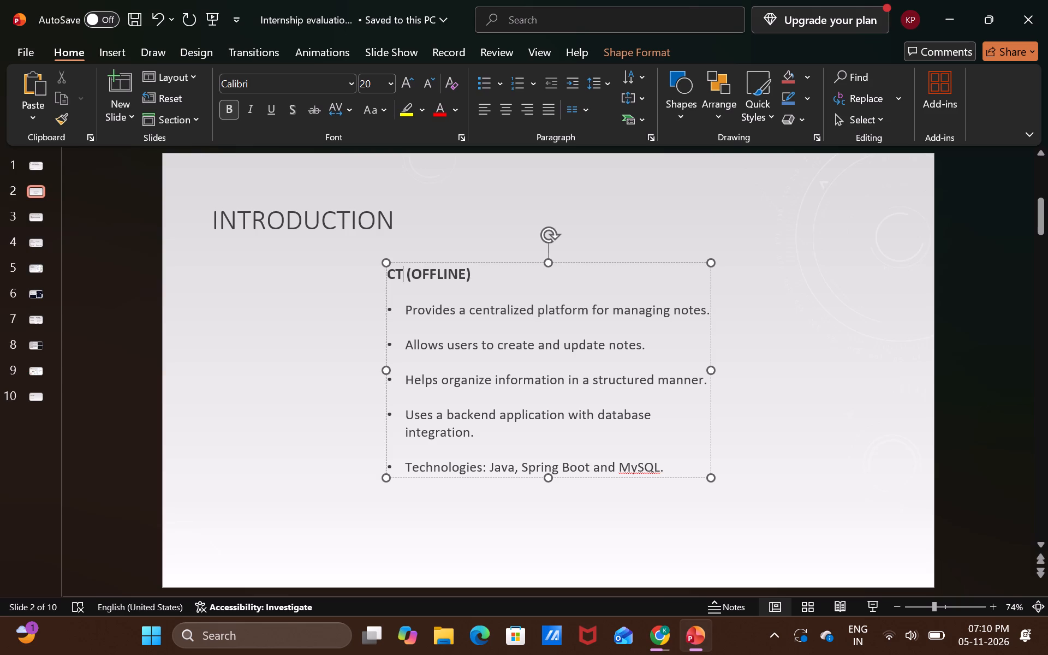
key(Left)
key(BackSpace)
key(Right)
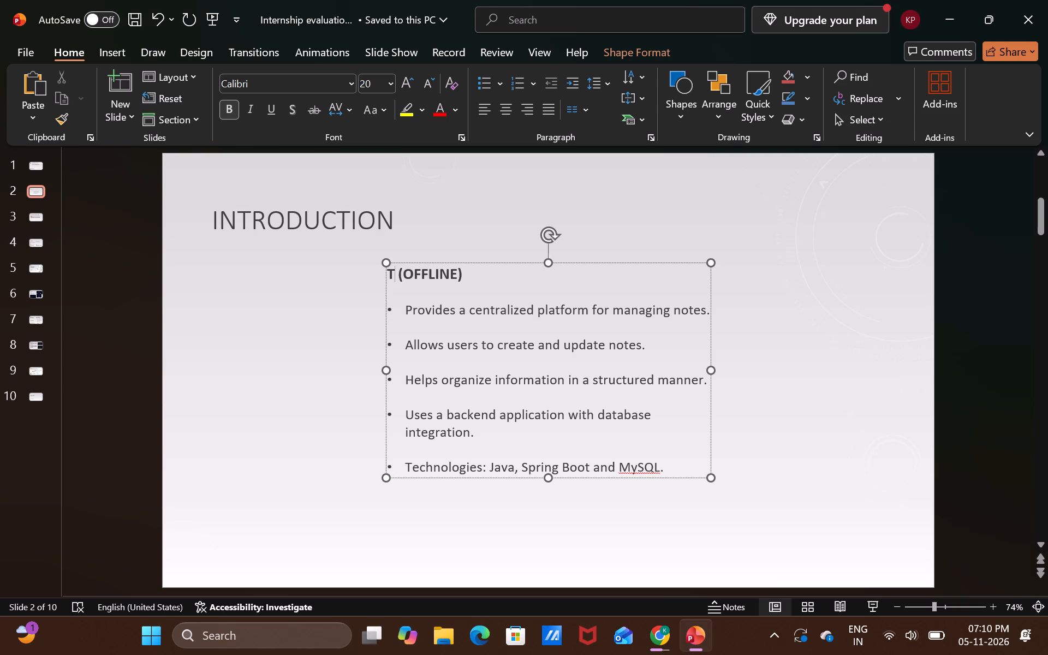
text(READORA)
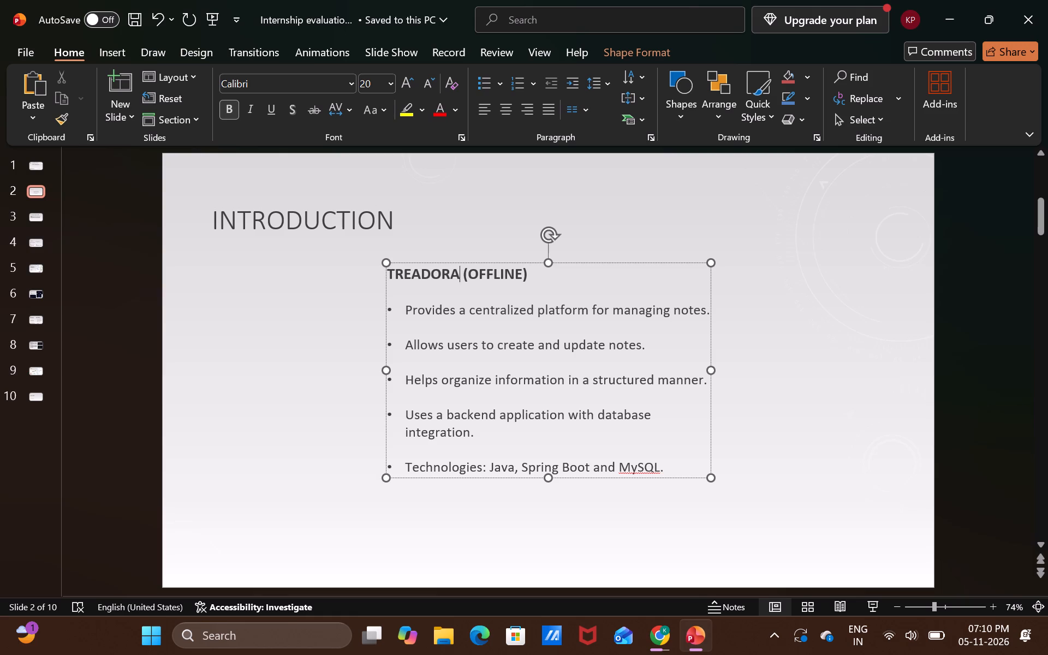
Extend the TREADORA heading on the Introduction slide to read TREADORA:INTELLIGENT DISCUSSION PLATFORM before (OFFLINE).
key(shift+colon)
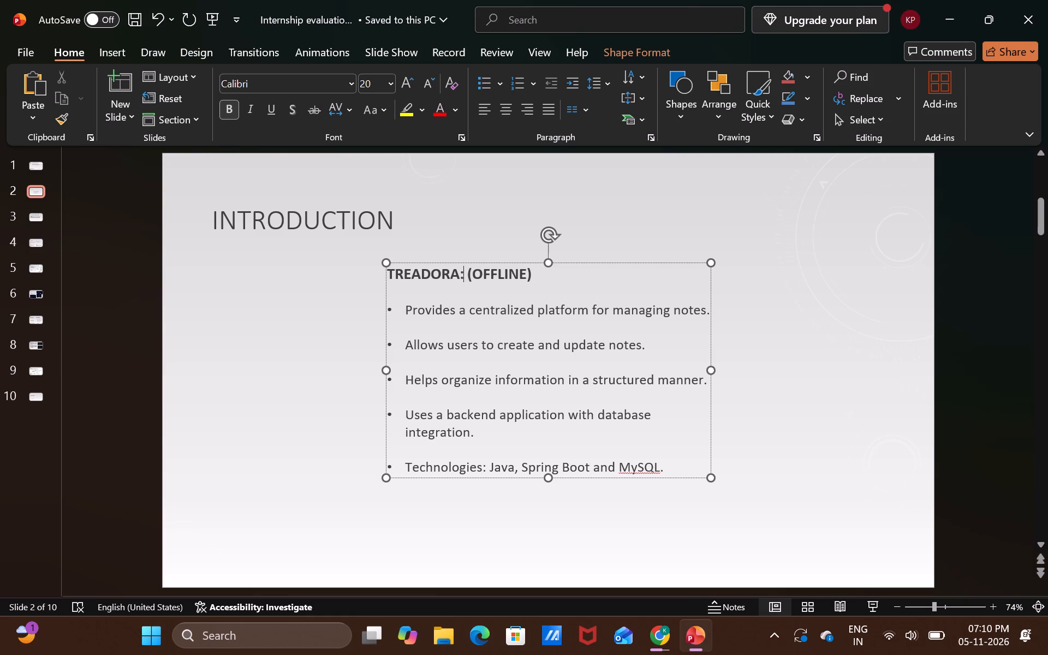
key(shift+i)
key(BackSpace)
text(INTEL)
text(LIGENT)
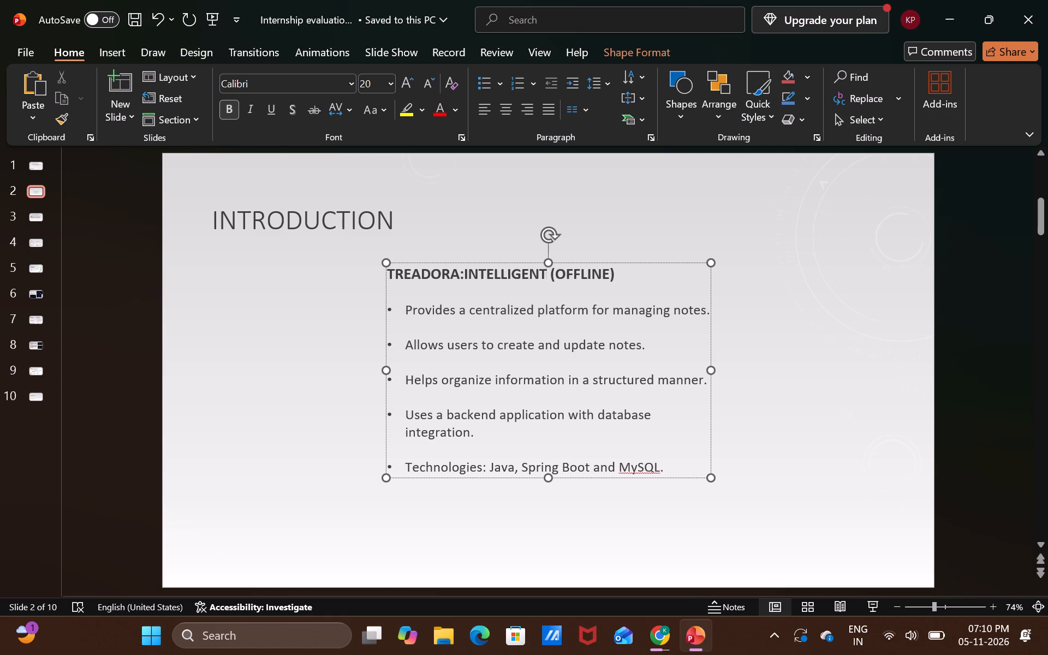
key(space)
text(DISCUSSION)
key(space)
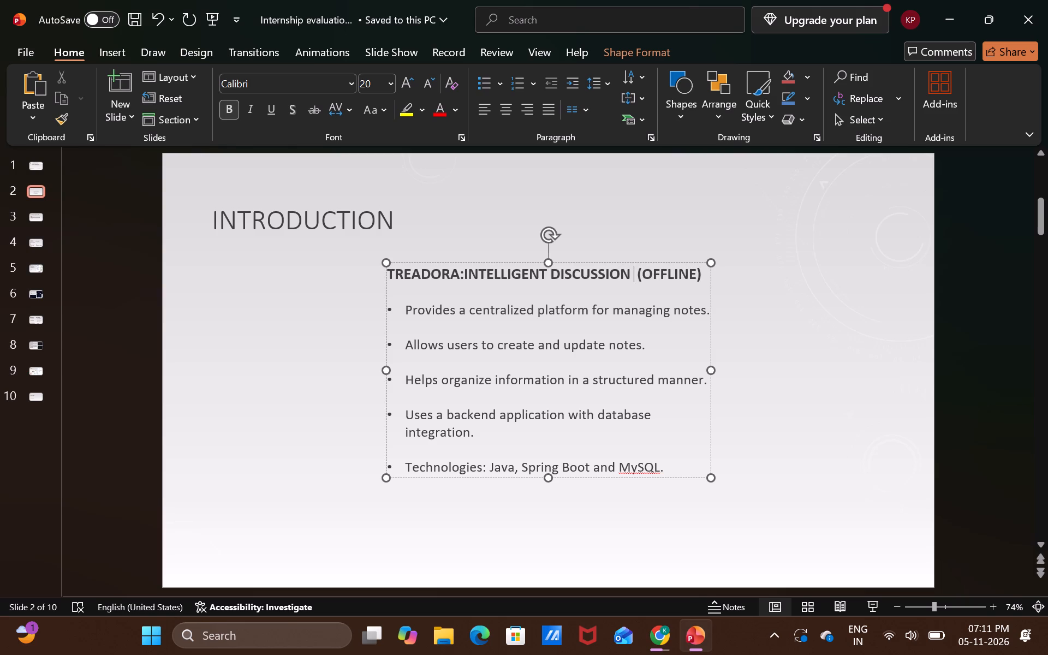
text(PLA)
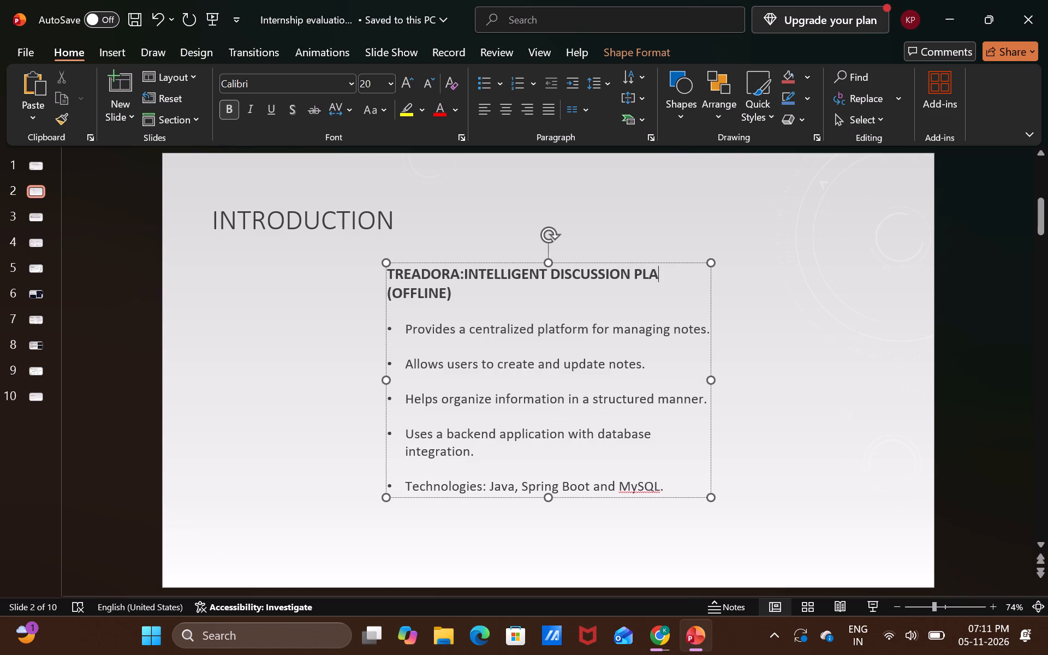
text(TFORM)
Change the end of the first bullet so it reads "Provides a centralized platform for managing online discussions.".
click(703, 328)
click(706, 329)
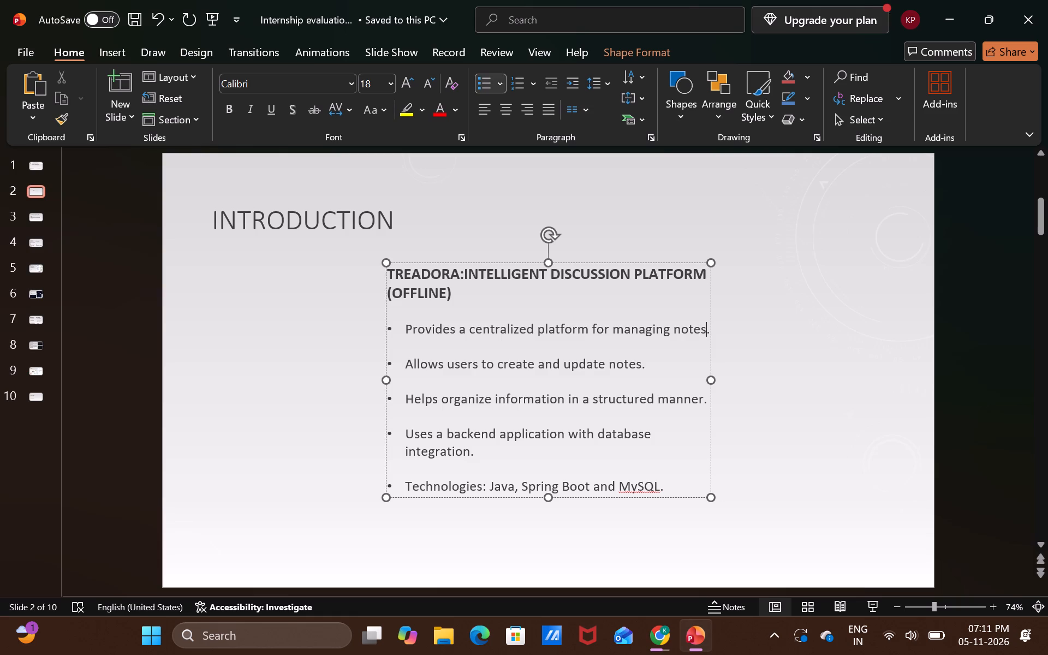
key(BackSpace)
key(BackSpace)
key(BackSpace)
key(BackSpace)
key(BackSpace)
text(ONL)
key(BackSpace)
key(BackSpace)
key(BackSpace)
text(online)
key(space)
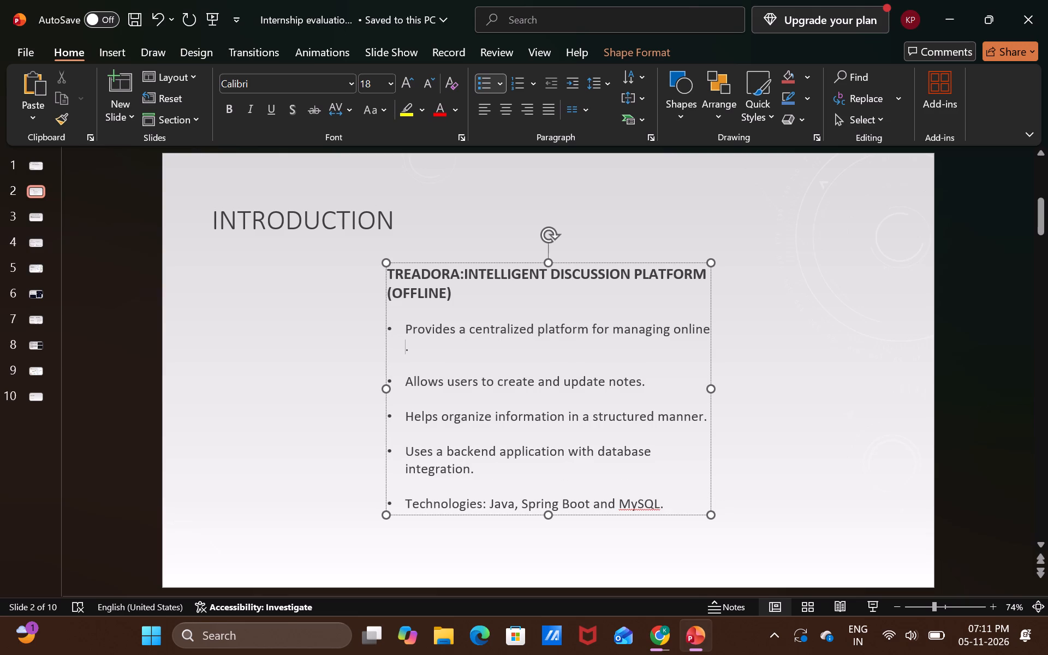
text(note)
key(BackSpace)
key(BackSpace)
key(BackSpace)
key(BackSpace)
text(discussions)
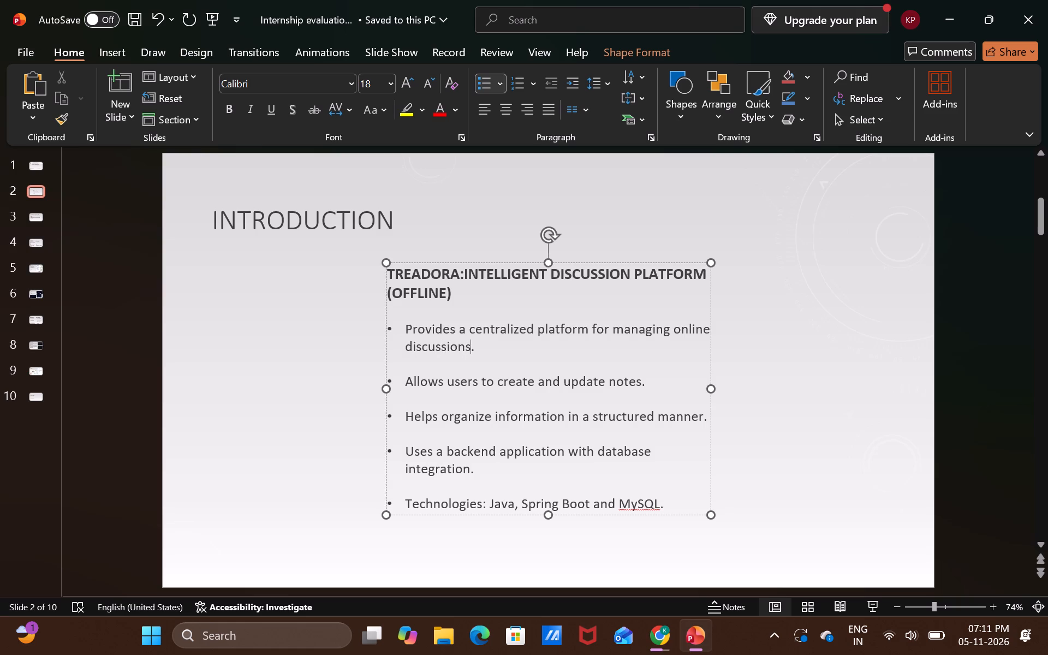
Reword the second bullet to "Allows users to create threads and participate through comments.".
click(538, 383)
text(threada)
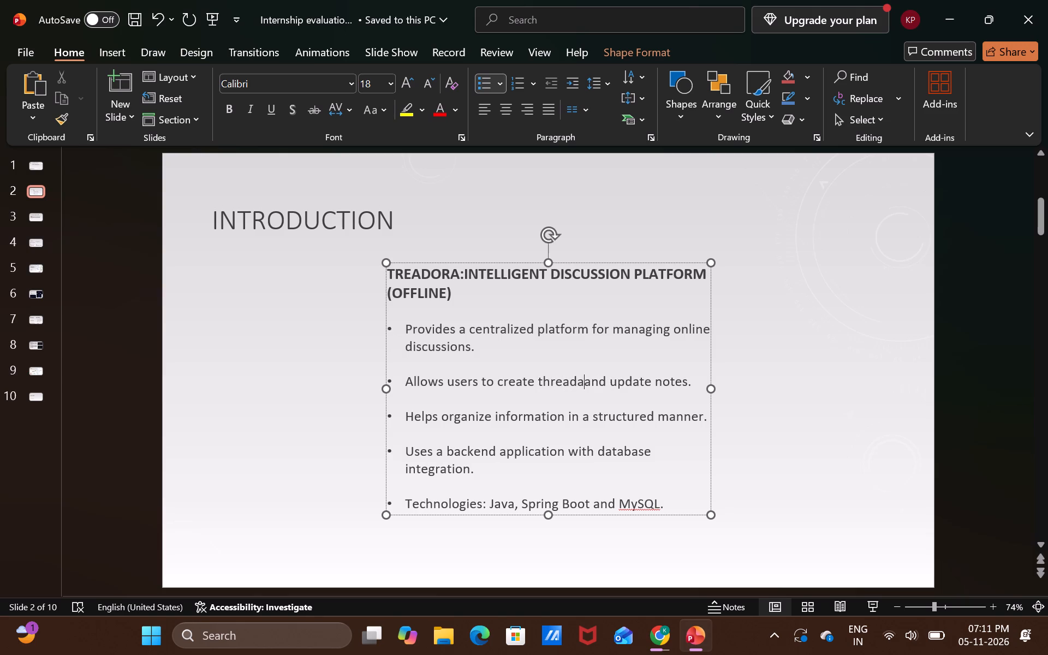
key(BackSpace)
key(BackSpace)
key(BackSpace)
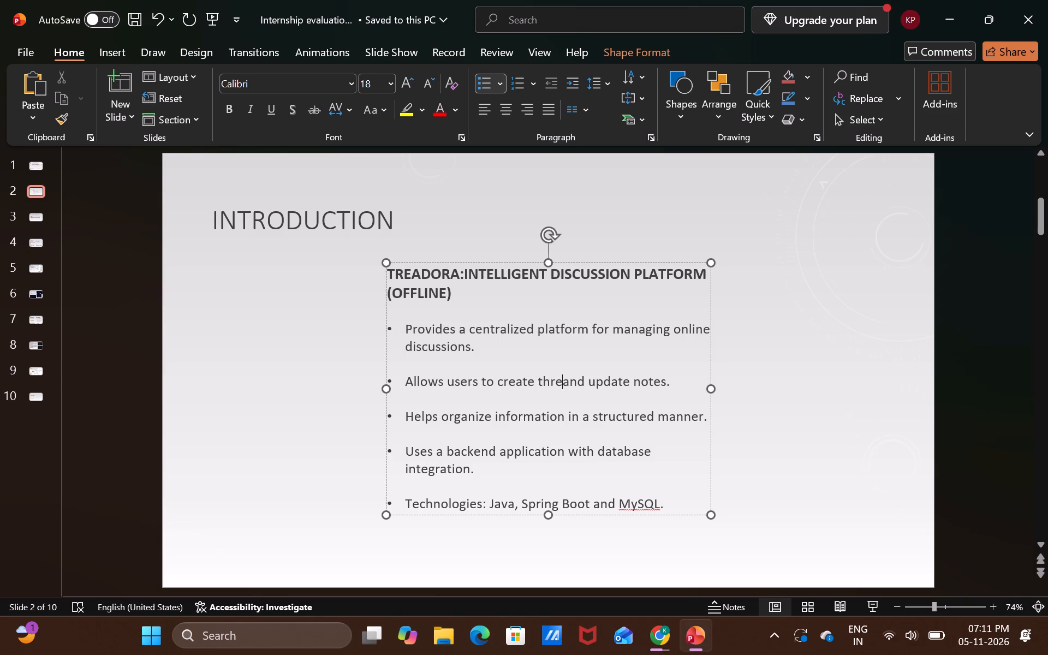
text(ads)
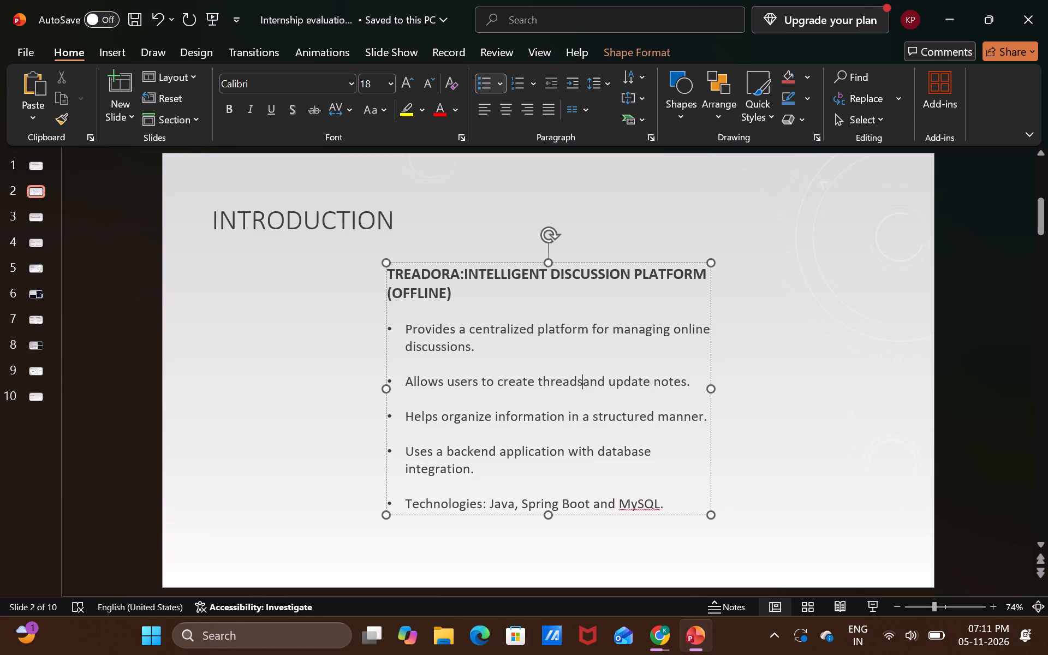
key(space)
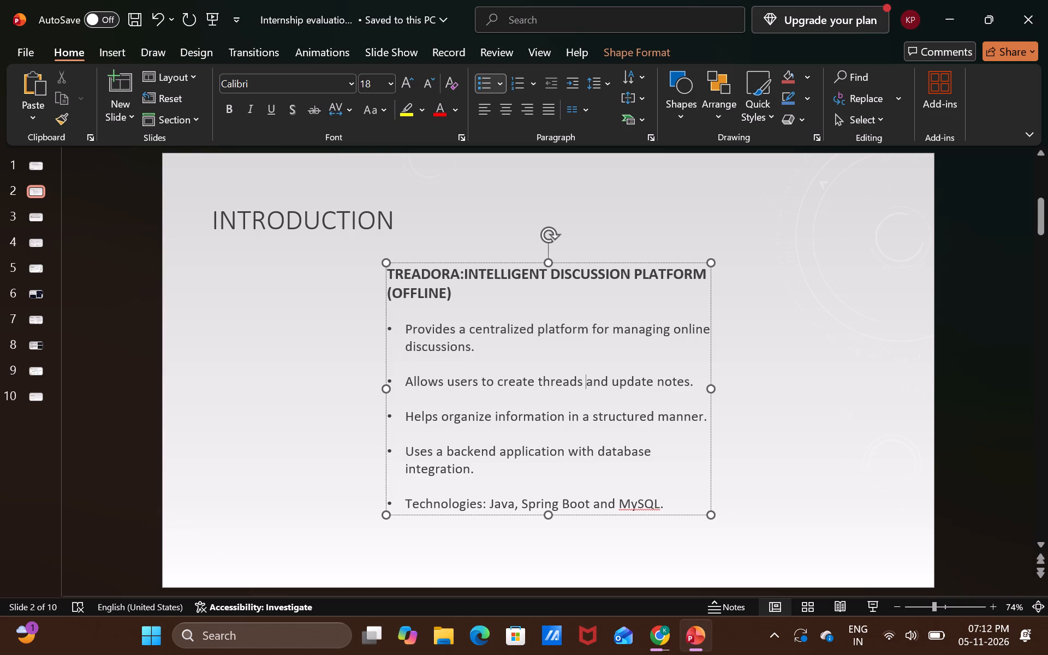
click(687, 381)
key(BackSpace)
key(BackSpace)
key(BackSpace)
key(BackSpace)
key(BackSpace)
key(BackSpace)
key(BackSpace)
key(BackSpace)
key(BackSpace)
key(BackSpace)
key(BackSpace)
key(BackSpace)
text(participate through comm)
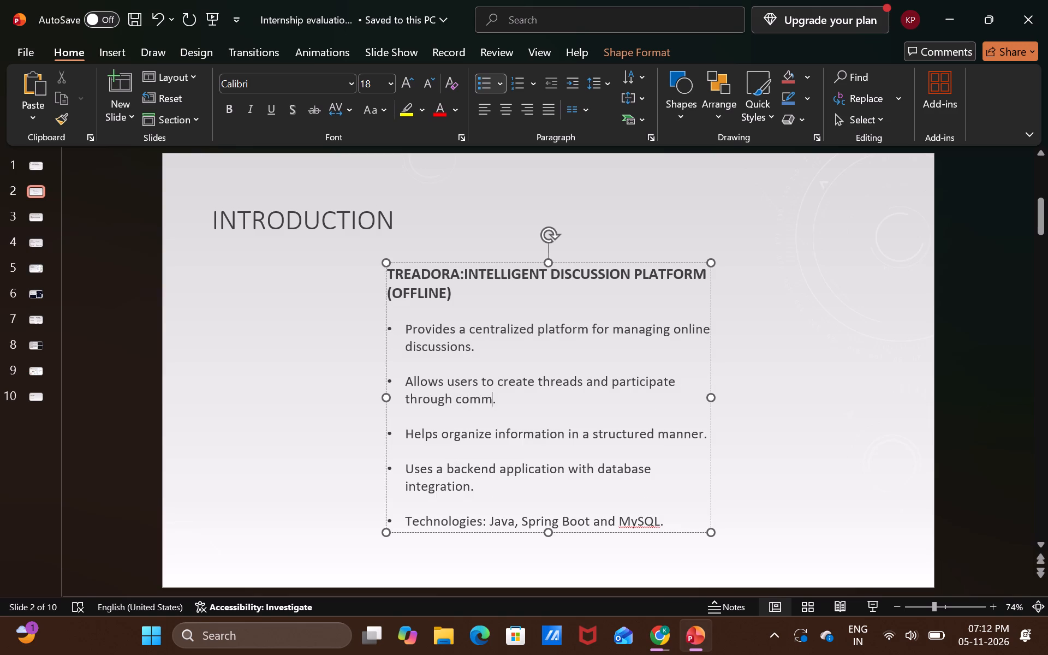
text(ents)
Replace the third bullet about organizing information with "Supports structured parent-child comment conversations.".
click(701, 436)
key(BackSpace)
key(BackSpace)
key(BackSpace)
key(BackSpace)
key(BackSpace)
key(BackSpace)
key(BackSpace)
key(BackSpace)
key(BackSpace)
key(BackSpace)
key(BackSpace)
key(BackSpace)
key(BackSpace)
key(BackSpace)
key(BackSpace)
key(BackSpace)
key(BackSpace)
key(BackSpace)
key(BackSpace)
key(BackSpace)
key(BackSpace)
key(BackSpace)
key(BackSpace)
key(BackSpace)
key(BackSpace)
key(BackSpace)
key(BackSpace)
key(BackSpace)
key(BackSpace)
key(BackSpace)
key(BackSpace)
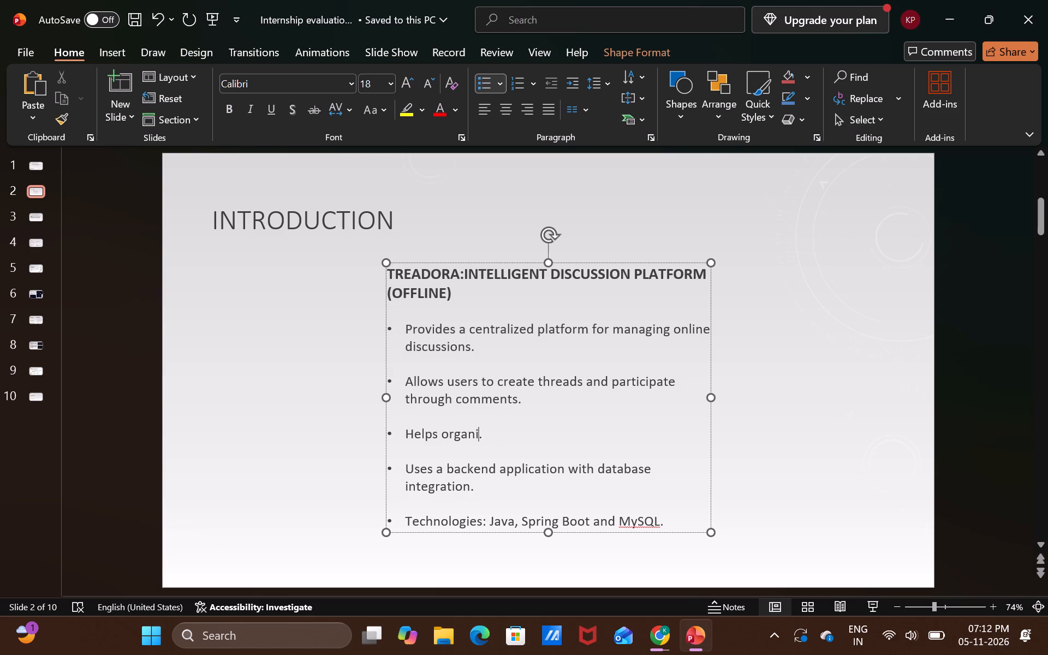
key(BackSpace)
key(BackSpace)
key(BackSpace)
key(BackSpace)
key(BackSpace)
key(BackSpace)
key(BackSpace)
key(BackSpace)
key(BackSpace)
key(BackSpace)
key(BackSpace)
key(BackSpace)
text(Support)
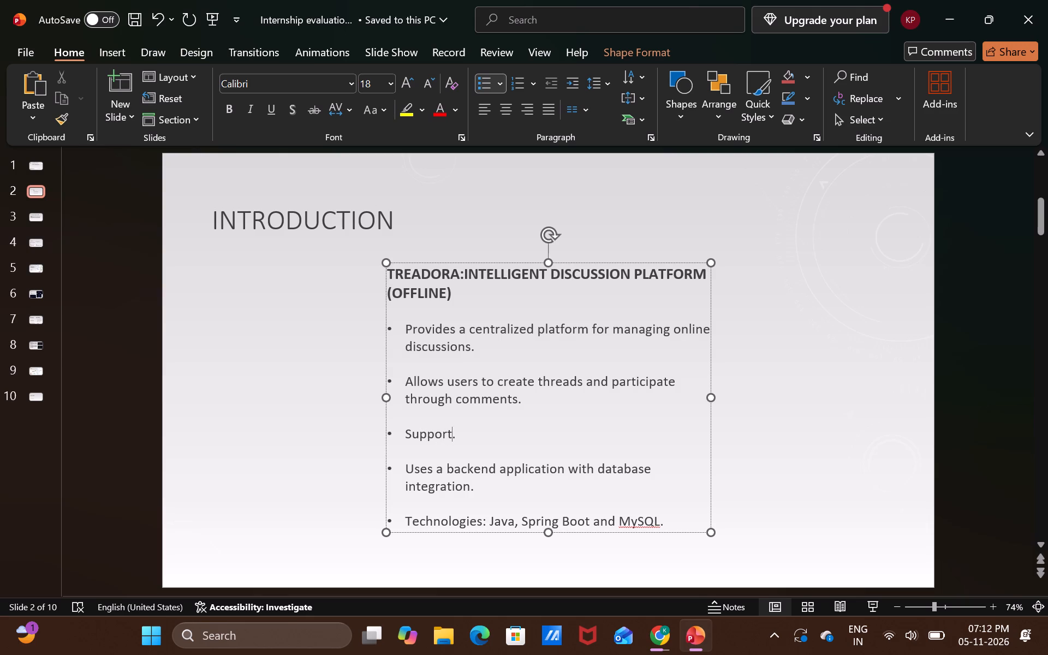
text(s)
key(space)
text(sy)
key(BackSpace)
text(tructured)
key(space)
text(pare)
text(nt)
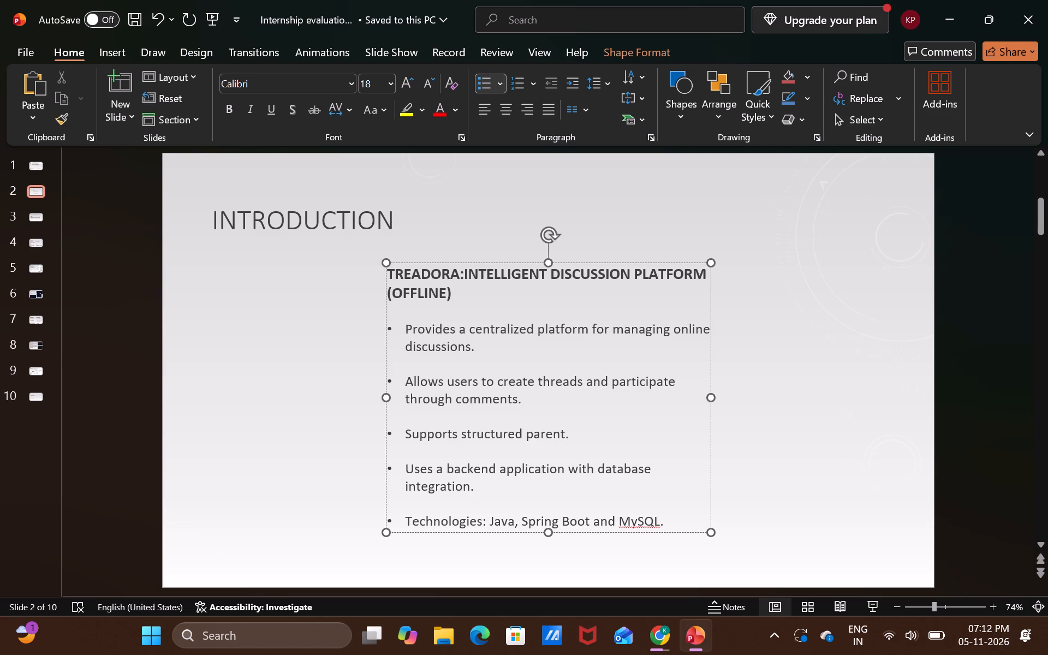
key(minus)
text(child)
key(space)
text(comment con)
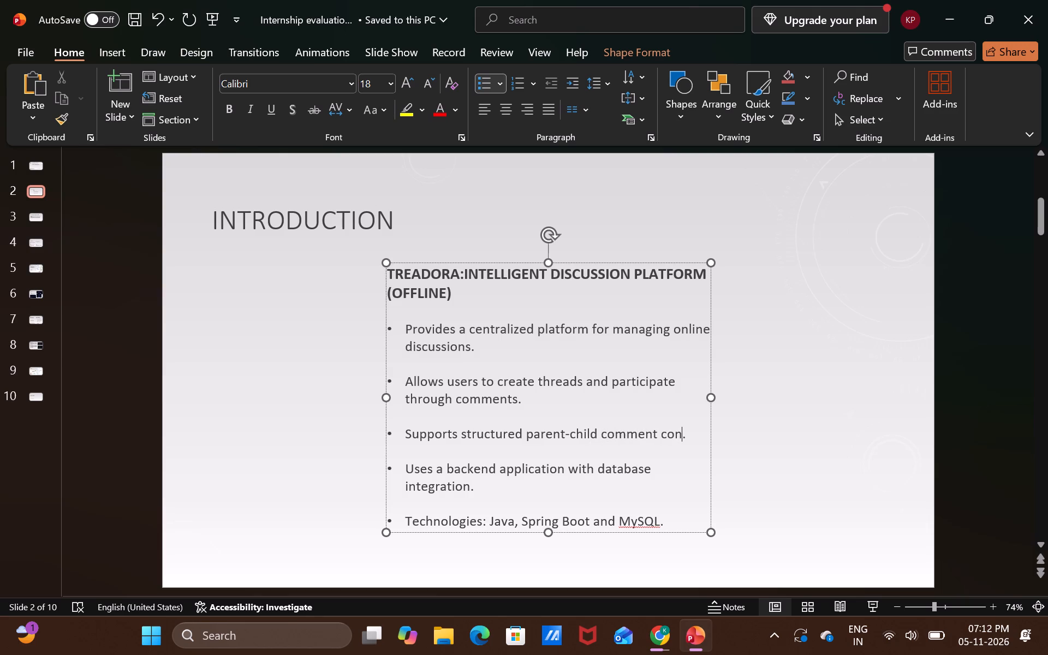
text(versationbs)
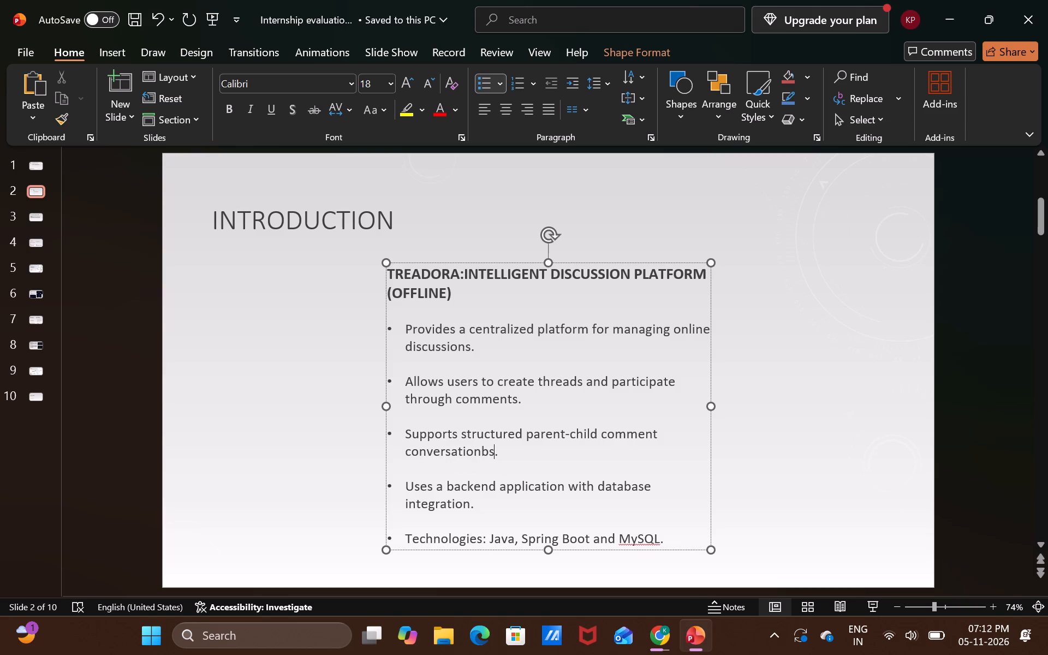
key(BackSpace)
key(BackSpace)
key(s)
Replace the fourth Introduction bullet about the backend application with "Includes voting,reporting and credibility-based governance.".
click(468, 505)
key(BackSpace)
key(BackSpace)
key(BackSpace)
key(BackSpace)
key(BackSpace)
key(BackSpace)
key(BackSpace)
key(BackSpace)
key(BackSpace)
key(BackSpace)
key(BackSpace)
key(BackSpace)
key(BackSpace)
key(BackSpace)
key(BackSpace)
key(BackSpace)
key(BackSpace)
key(BackSpace)
key(BackSpace)
key(BackSpace)
key(BackSpace)
key(BackSpace)
key(BackSpace)
key(BackSpace)
key(BackSpace)
key(BackSpace)
key(BackSpace)
key(BackSpace)
key(BackSpace)
key(BackSpace)
key(BackSpace)
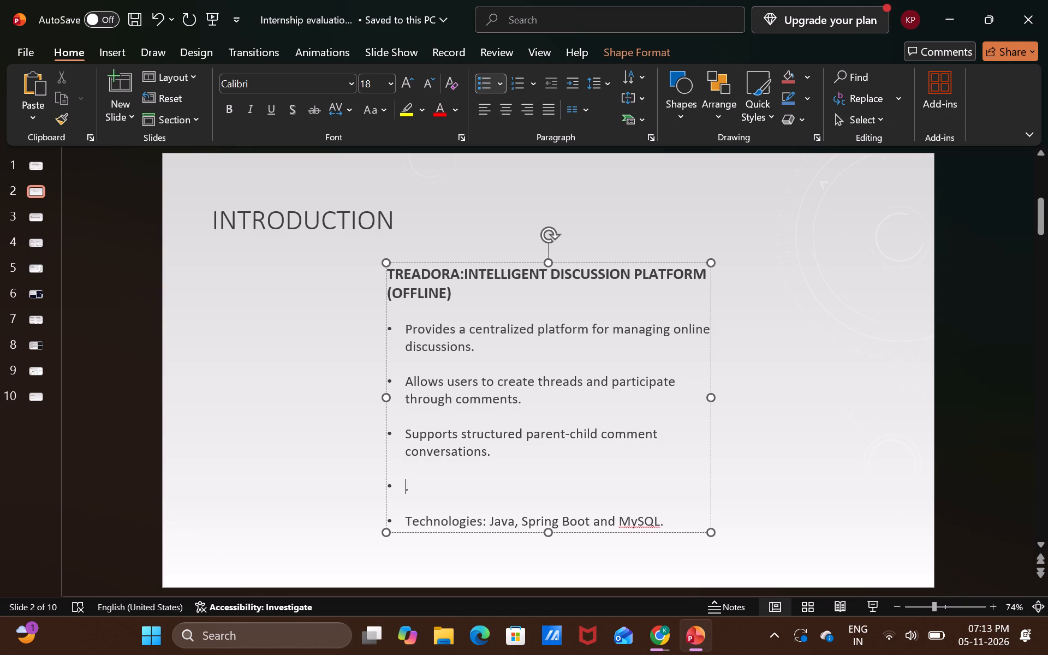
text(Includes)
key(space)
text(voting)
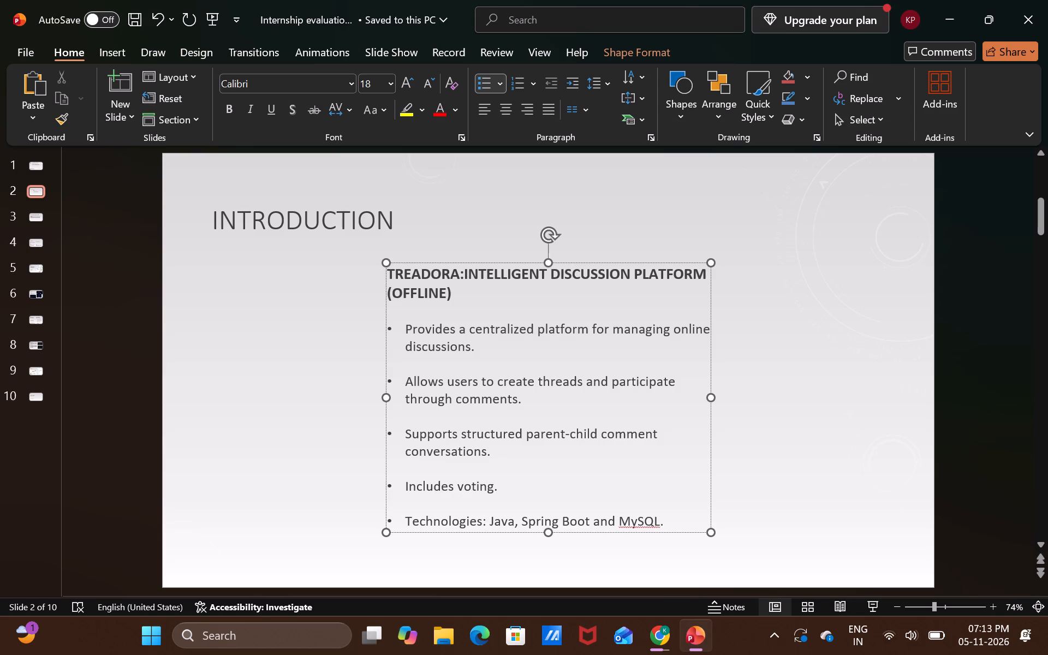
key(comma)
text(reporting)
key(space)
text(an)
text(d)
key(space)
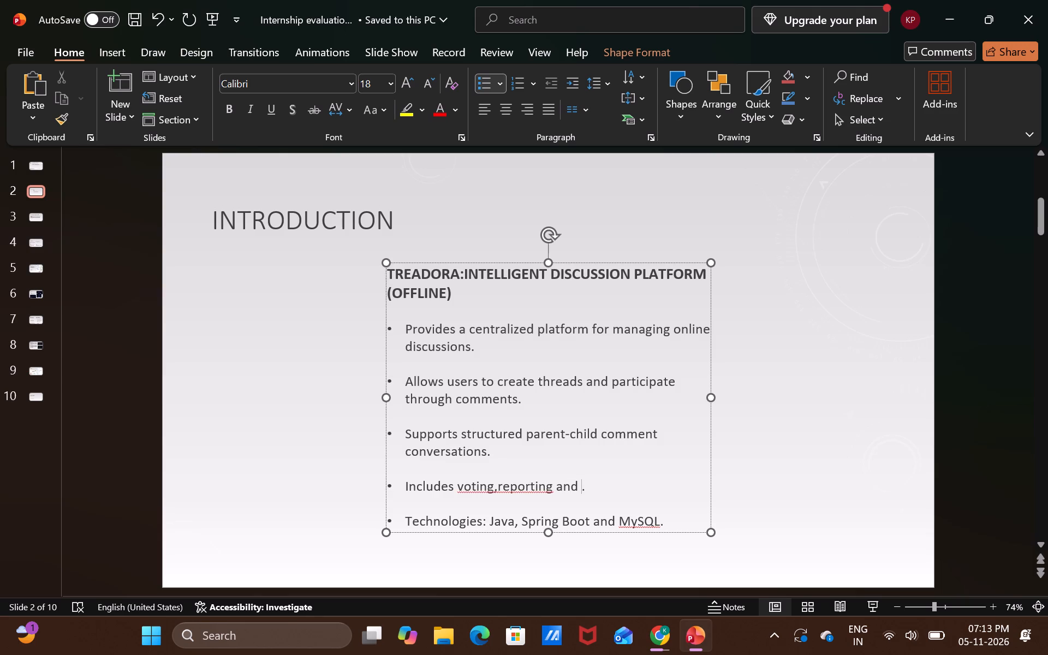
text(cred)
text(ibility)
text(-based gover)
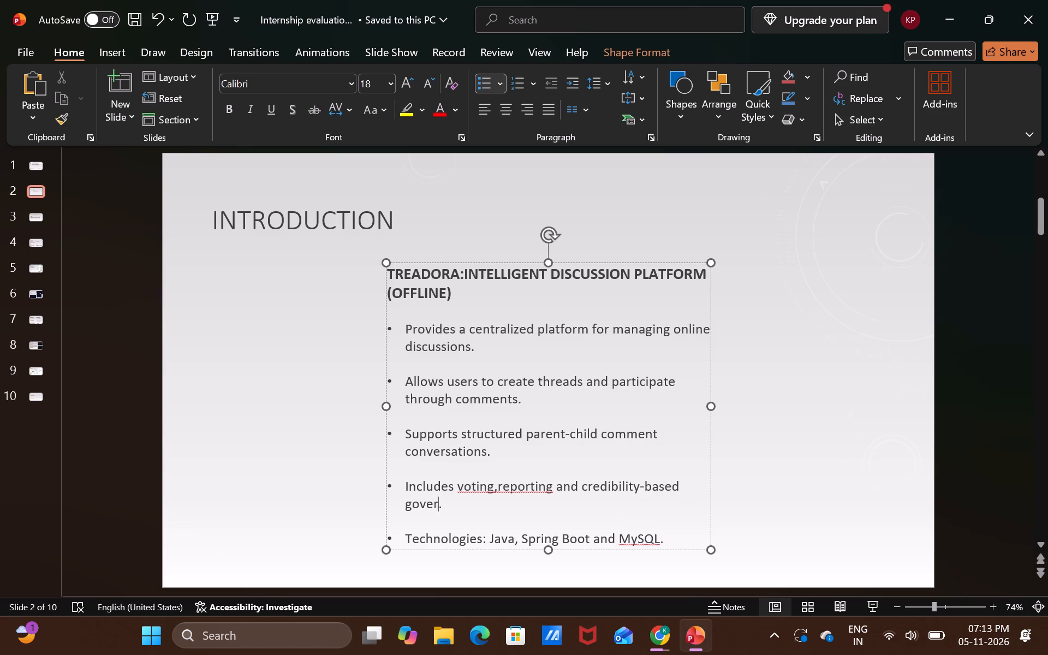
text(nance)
Change the technologies listed in the last Introduction bullet to "React,Node.js,Express and MongoDB.".
click(660, 541)
key(BackSpace)
key(BackSpace)
key(BackSpace)
key(BackSpace)
key(BackSpace)
key(BackSpace)
key(BackSpace)
key(BackSpace)
key(BackSpace)
key(BackSpace)
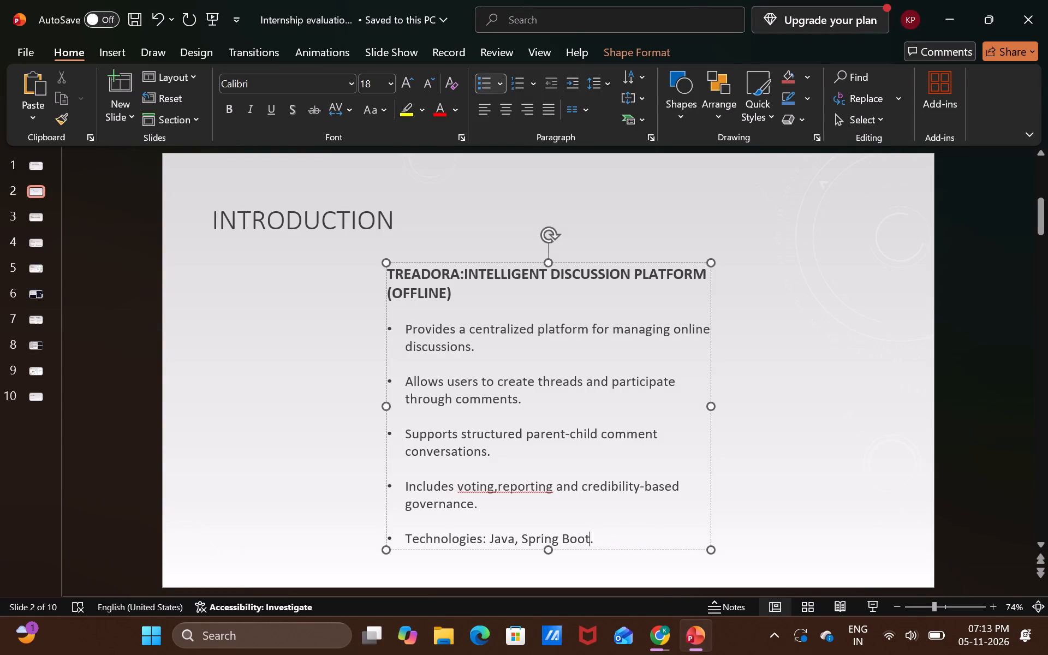
key(BackSpace)
key(BackSpace)
key(BackSpace)
key(BackSpace)
key(BackSpace)
key(BackSpace)
key(BackSpace)
key(BackSpace)
key(BackSpace)
key(BackSpace)
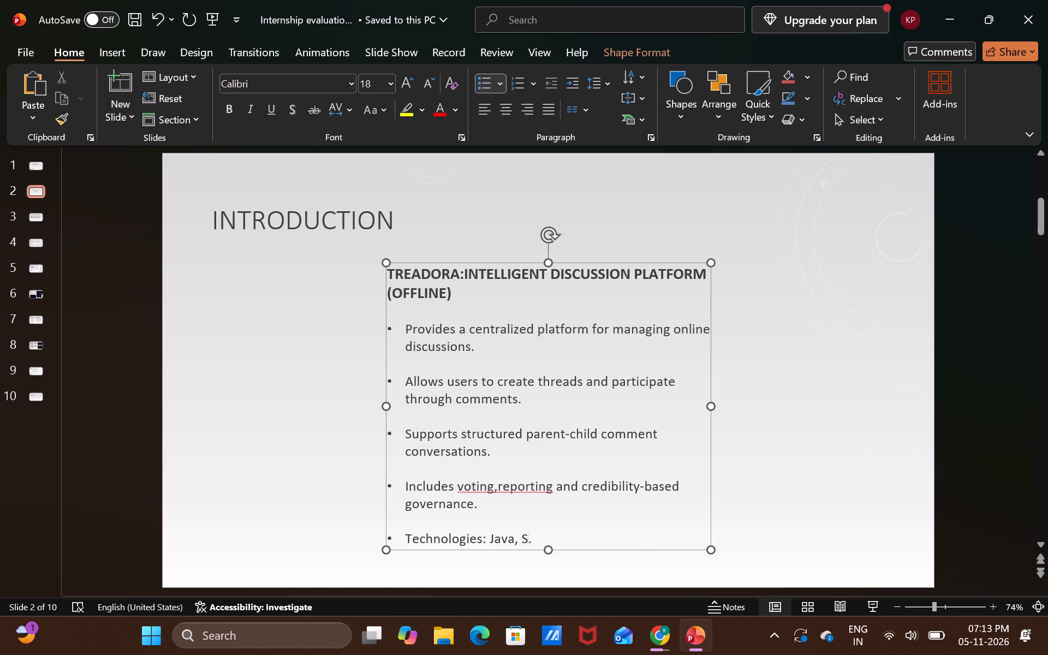
key(BackSpace)
key(BackSpace)
key(BackSpace)
key(BackSpace)
key(BackSpace)
key(BackSpace)
key(BackSpace)
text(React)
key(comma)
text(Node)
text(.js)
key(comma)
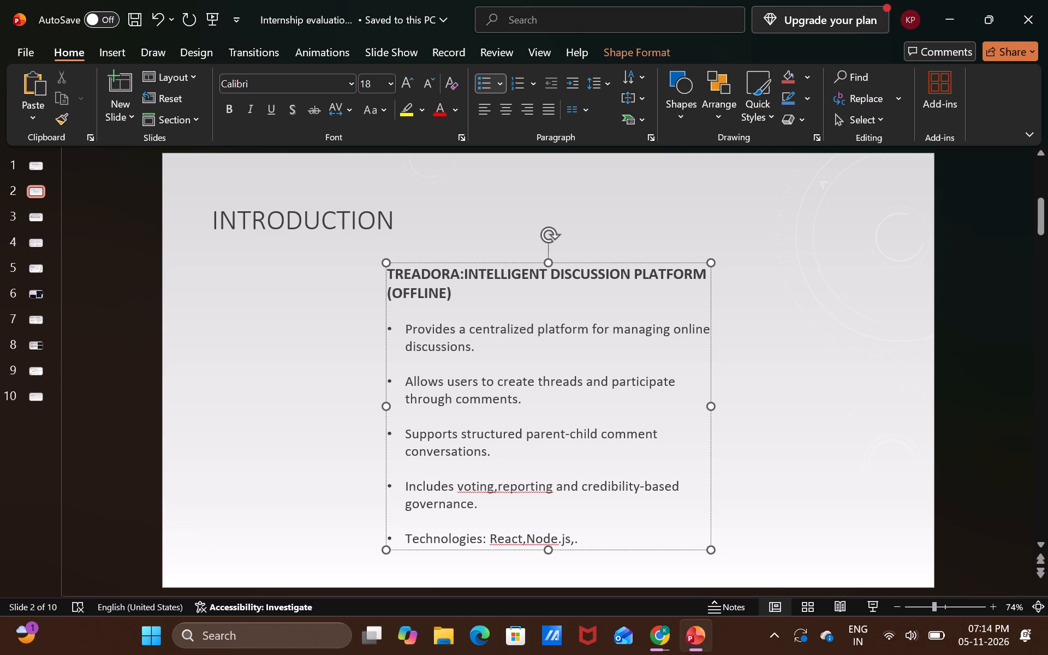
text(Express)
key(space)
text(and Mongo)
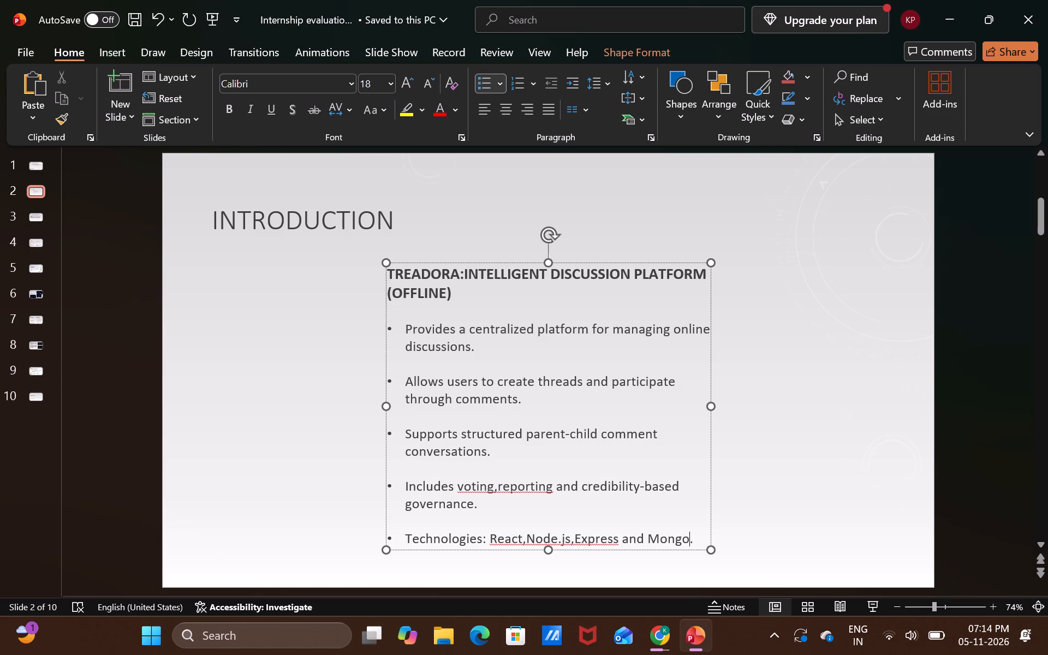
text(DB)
click(891, 554)
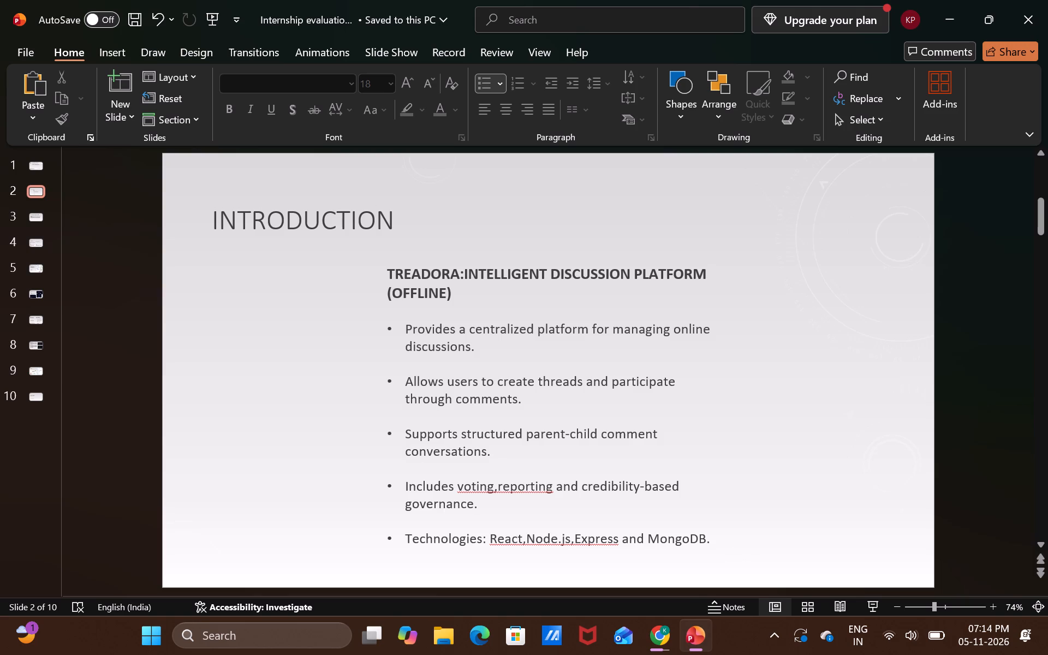
Correct the project name in the Introduction heading to THREADORA and replace the colon after it with a hyphen.
click(420, 280)
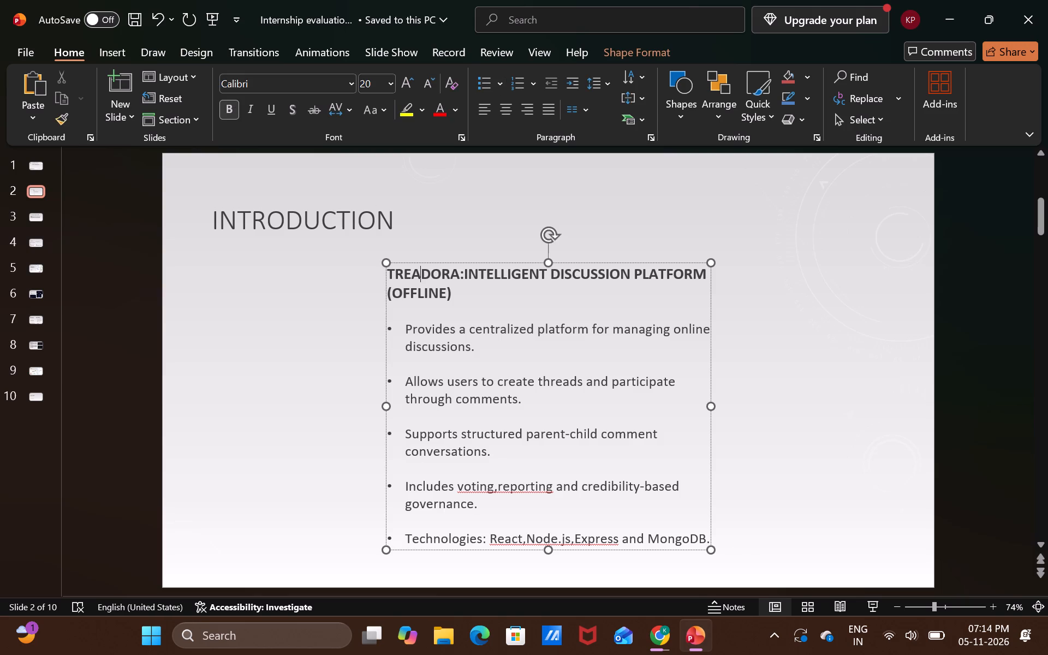
key(BackSpace)
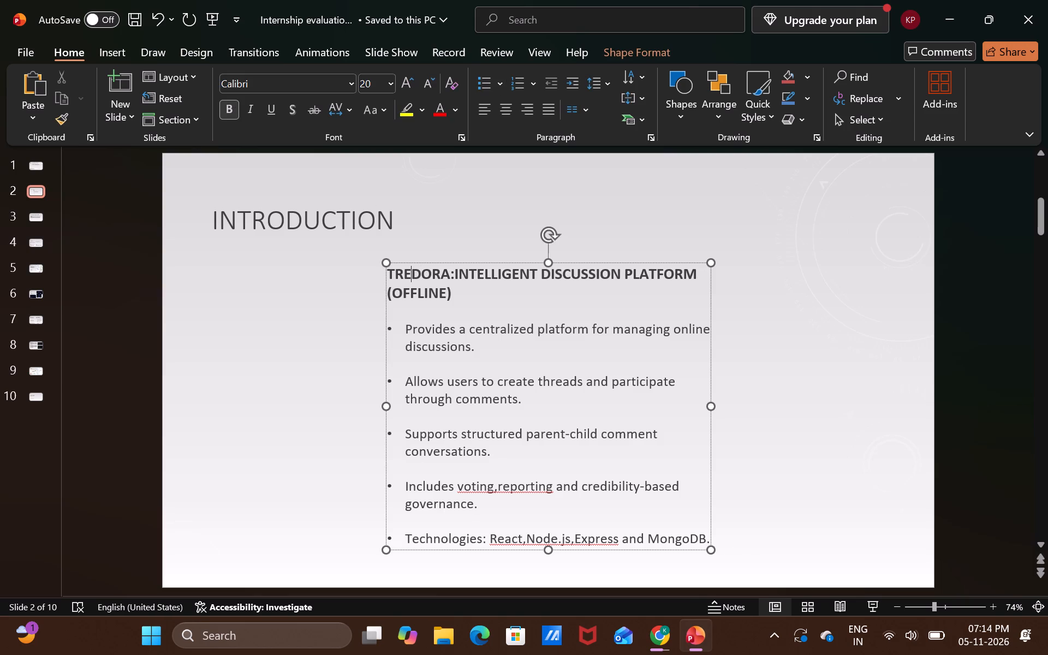
key(BackSpace)
key(BackSpace)
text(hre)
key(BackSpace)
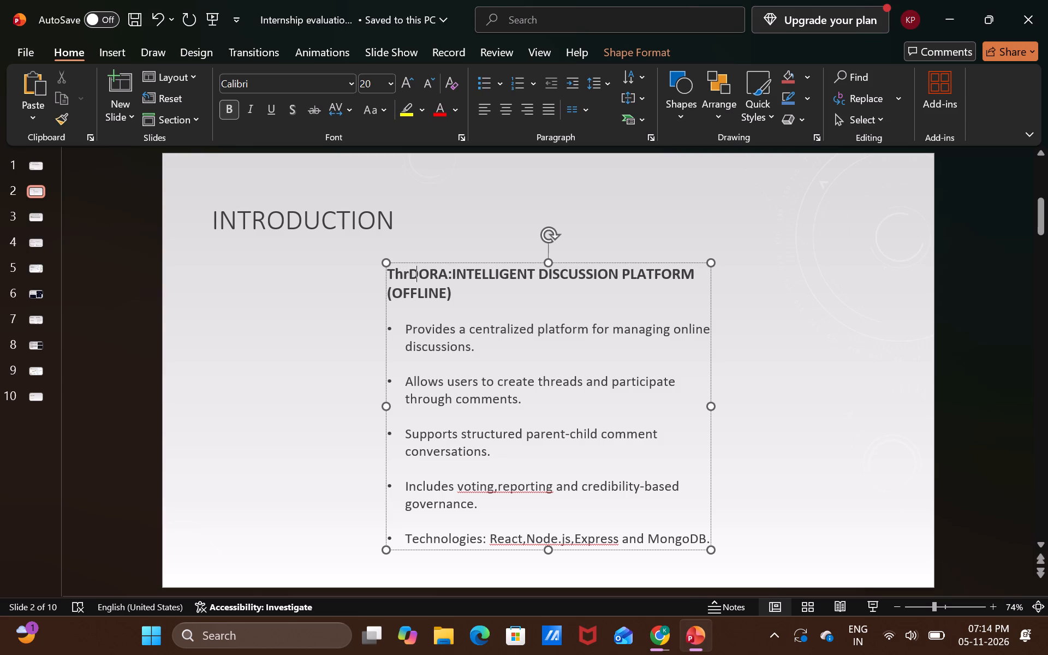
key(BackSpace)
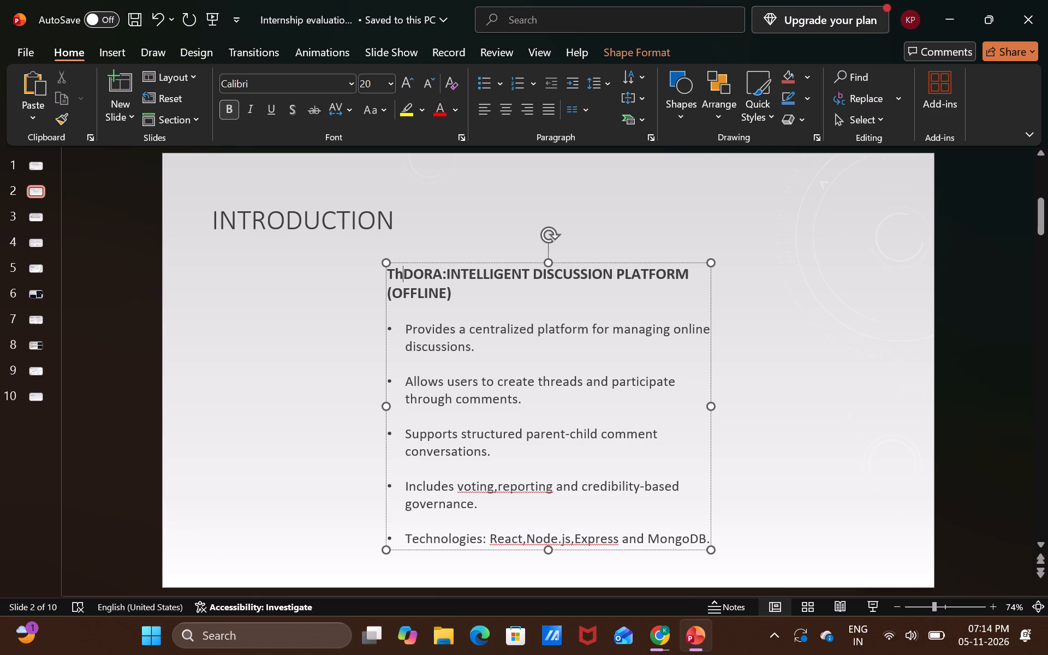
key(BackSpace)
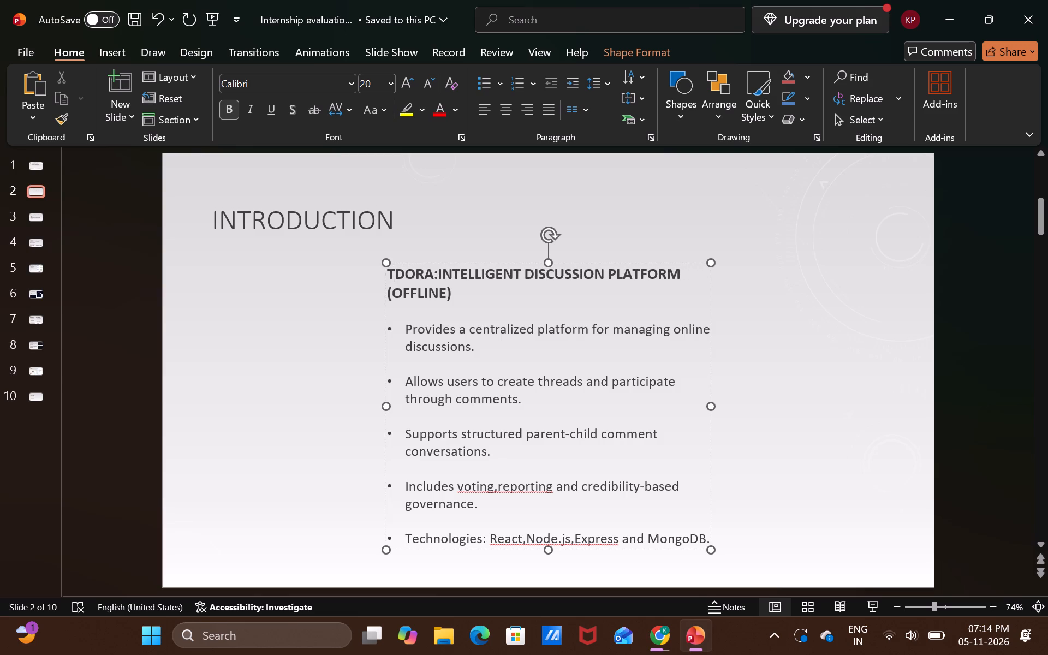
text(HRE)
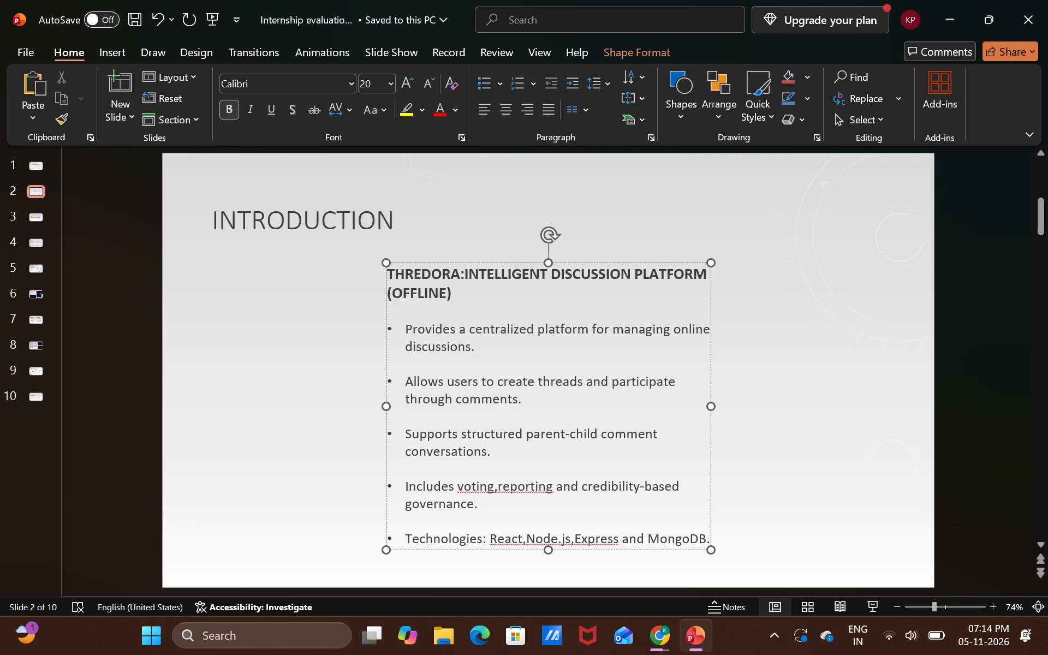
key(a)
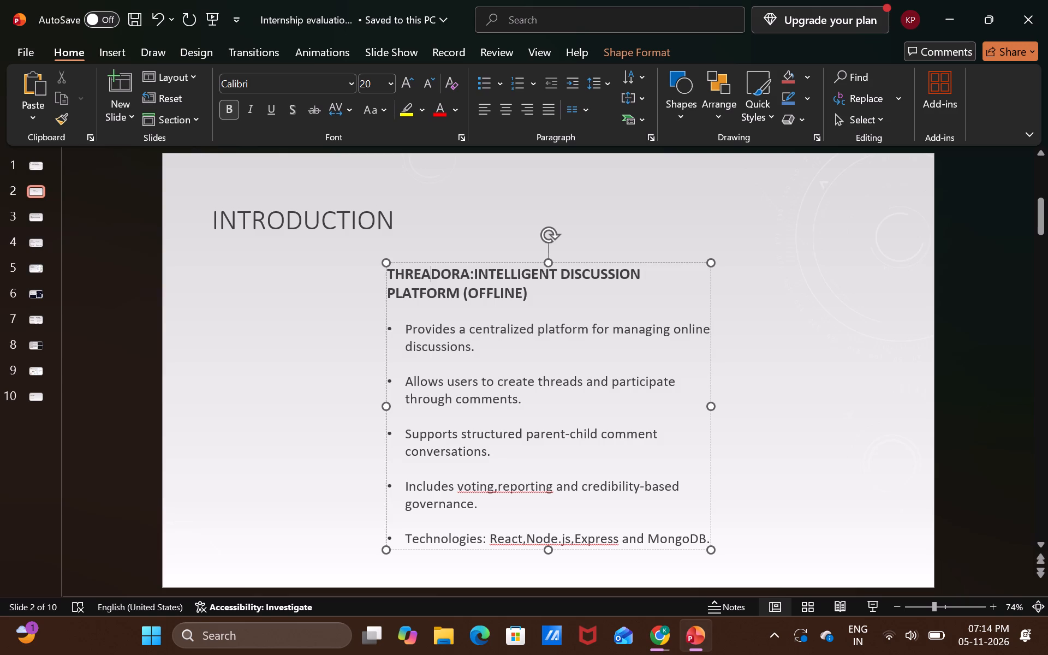
click(474, 275)
key(BackSpace)
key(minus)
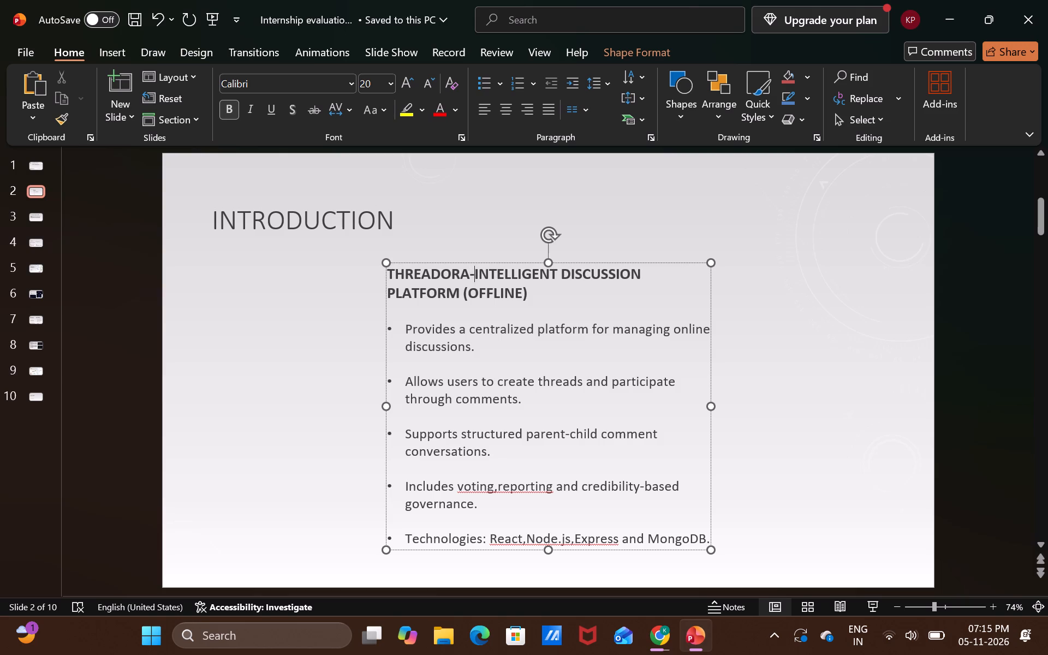
click(751, 467)
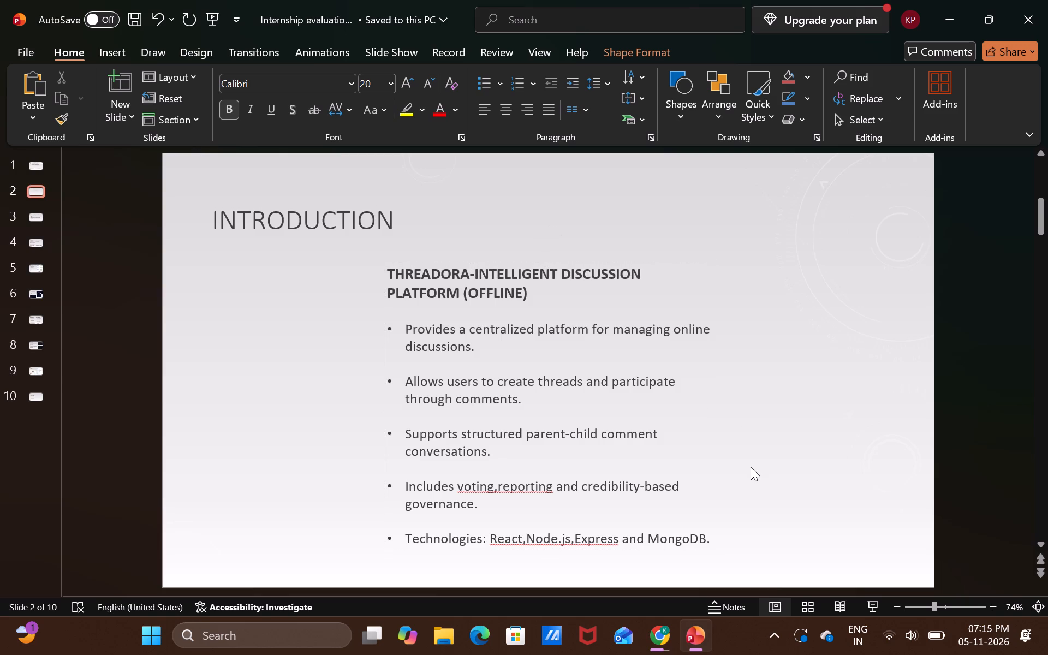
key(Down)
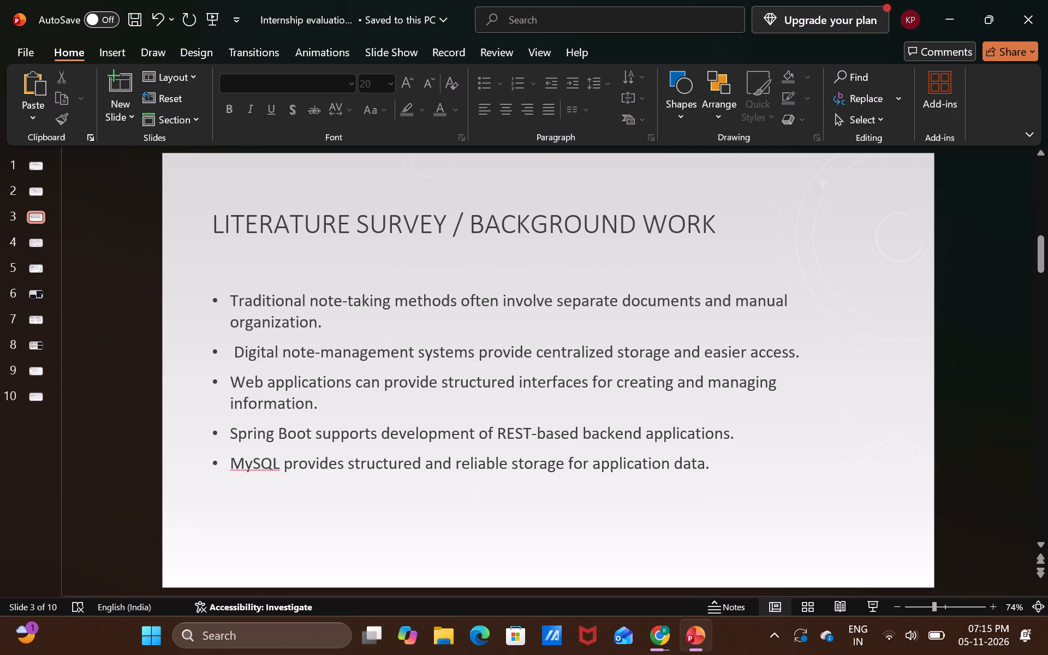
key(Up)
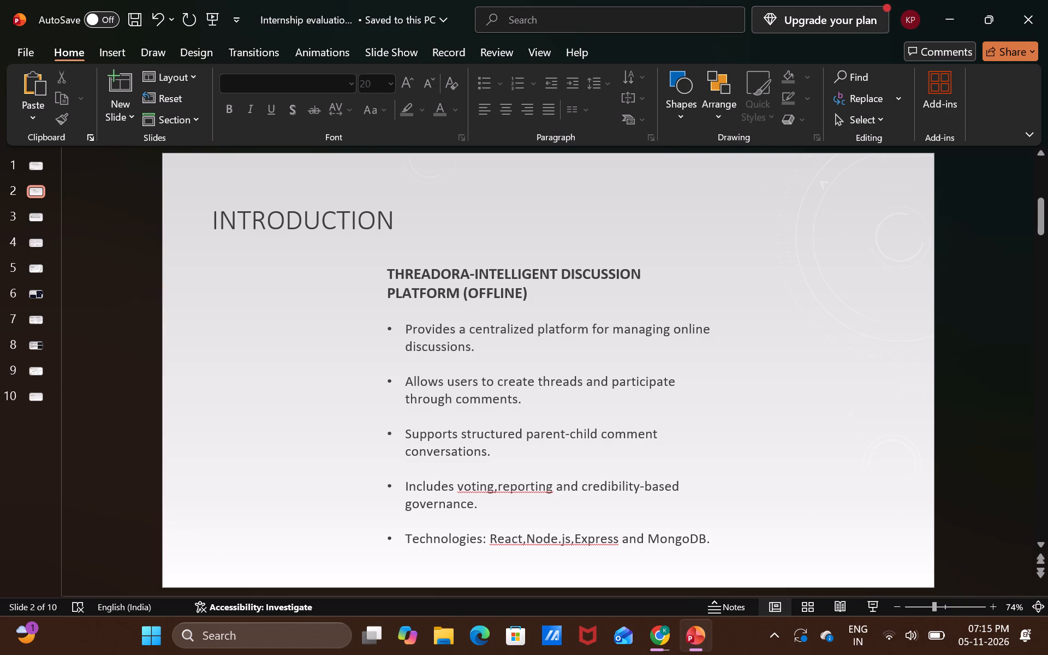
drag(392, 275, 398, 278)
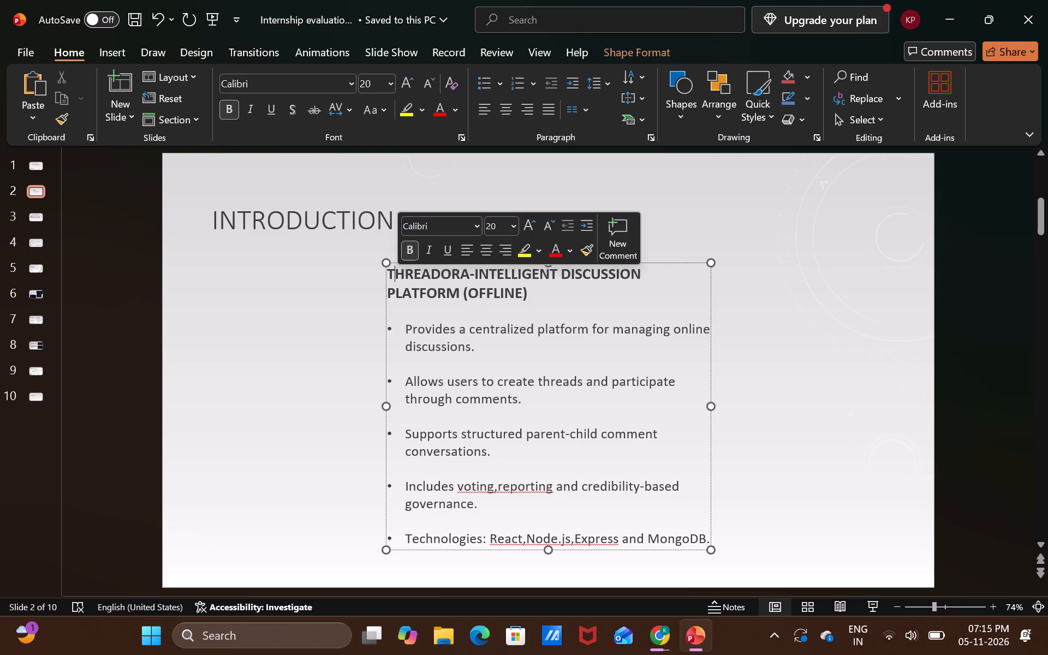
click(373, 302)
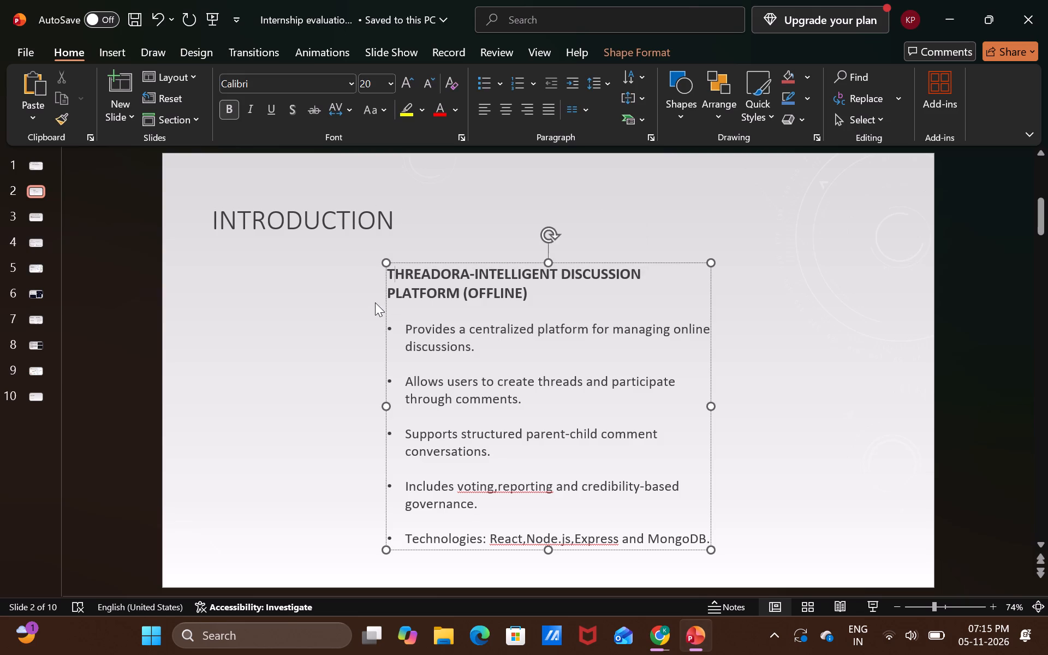
Go to the Literature Survey / Background Work slide.
key(Down)
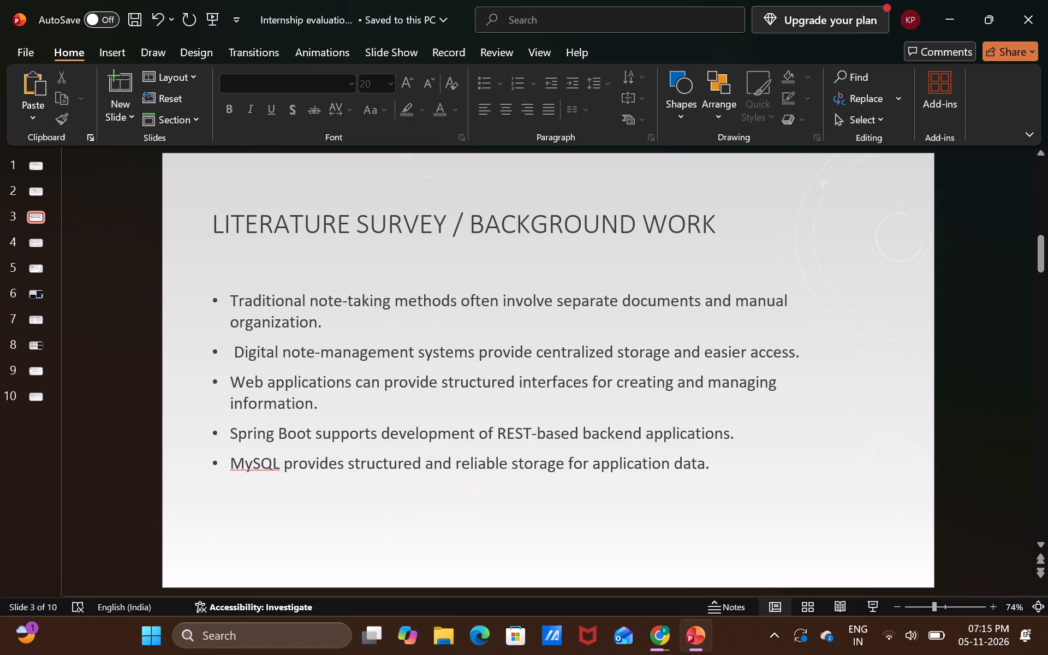
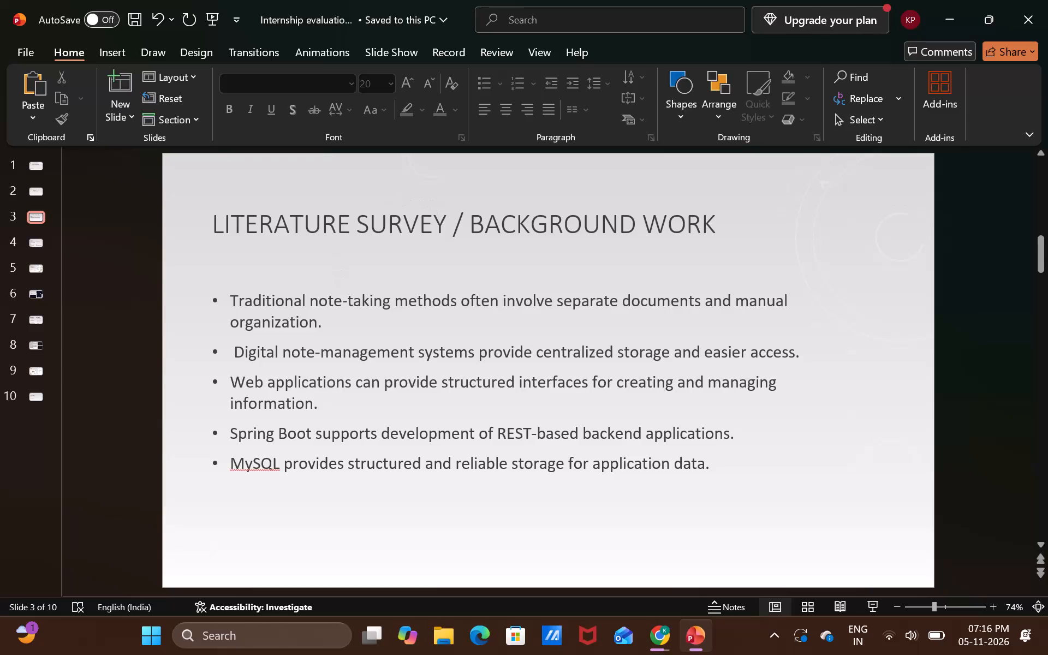
Rewrite the first Literature Survey bullet as "Traditional discussion platforms often face challenges such as spam,toxic content and repeated questions.".
click(319, 320)
key(BackSpace)
key(BackSpace)
key(BackSpace)
key(BackSpace)
key(BackSpace)
key(BackSpace)
key(BackSpace)
key(BackSpace)
key(BackSpace)
key(BackSpace)
key(BackSpace)
key(BackSpace)
key(BackSpace)
key(BackSpace)
key(BackSpace)
key(BackSpace)
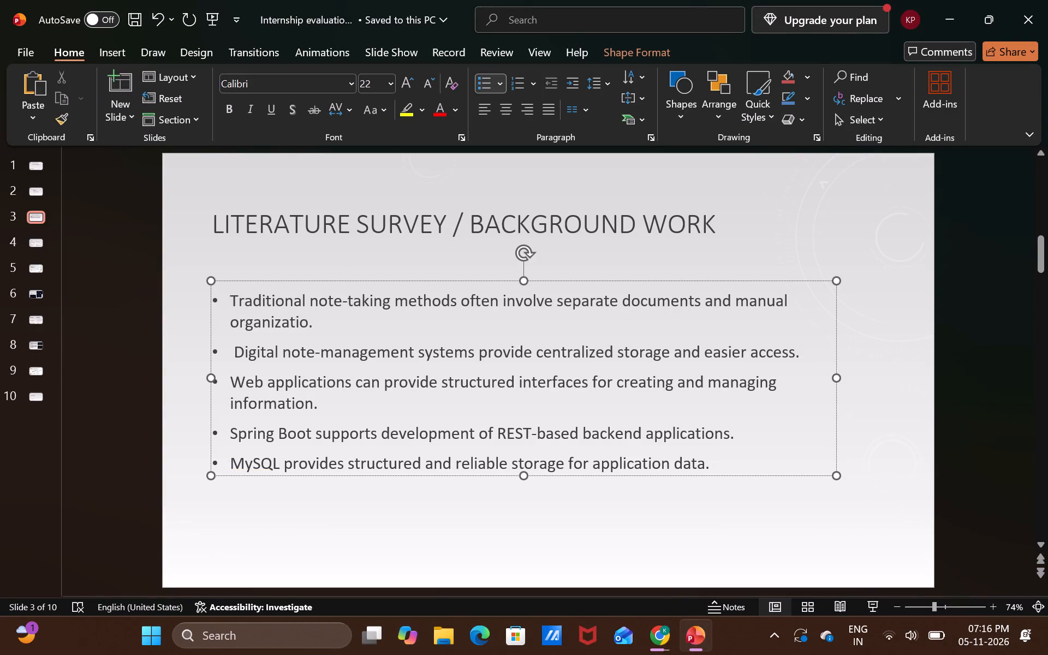
key(BackSpace)
key(BackSpace)
key(BackSpace)
key(BackSpace)
key(BackSpace)
key(BackSpace)
key(BackSpace)
key(BackSpace)
key(BackSpace)
key(BackSpace)
key(BackSpace)
key(BackSpace)
key(BackSpace)
key(BackSpace)
key(BackSpace)
key(BackSpace)
key(BackSpace)
key(BackSpace)
key(BackSpace)
key(BackSpace)
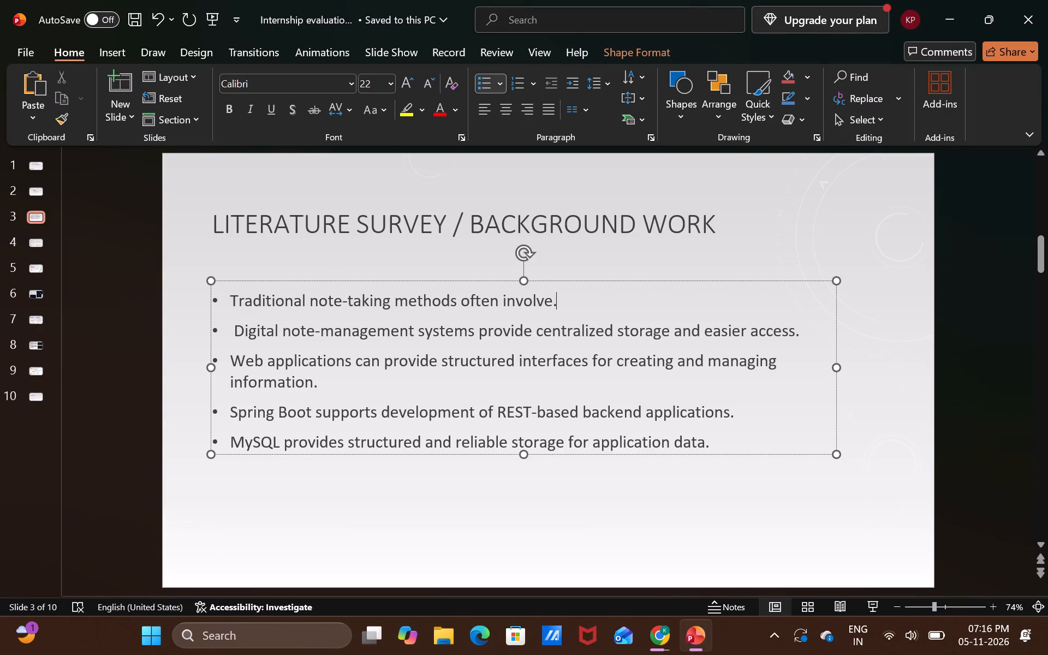
key(BackSpace)
key(BackSpace)
key(BackSpace)
key(BackSpace)
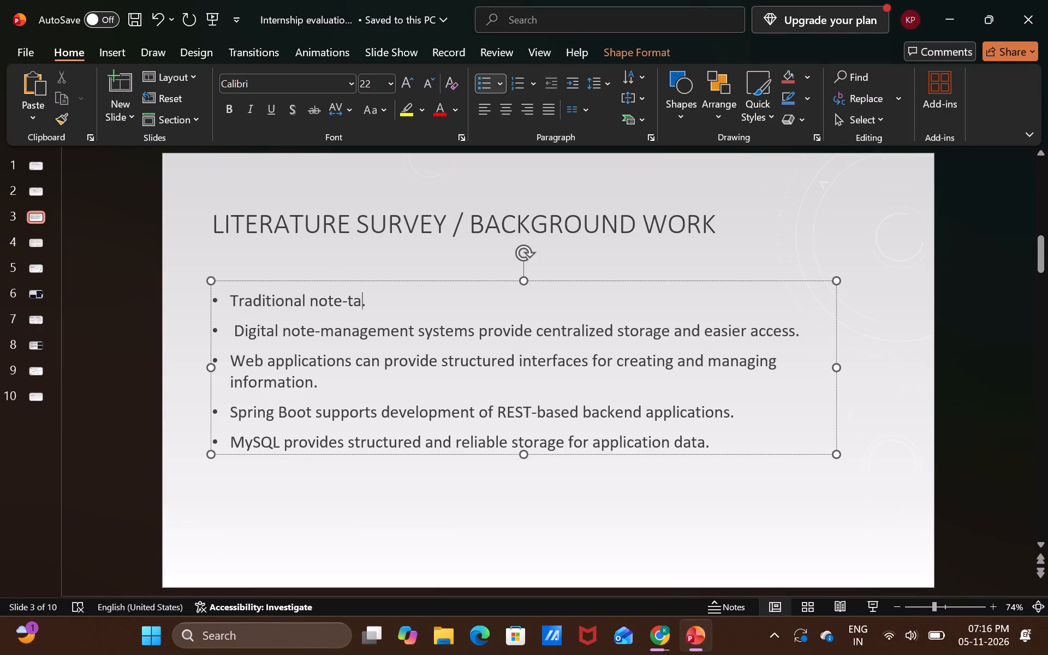
key(BackSpace)
key(BackSpace)
key(BackSpace)
key(BackSpace)
key(BackSpace)
key(BackSpace)
key(BackSpace)
text(DI)
key(BackSpace)
key(BackSpace)
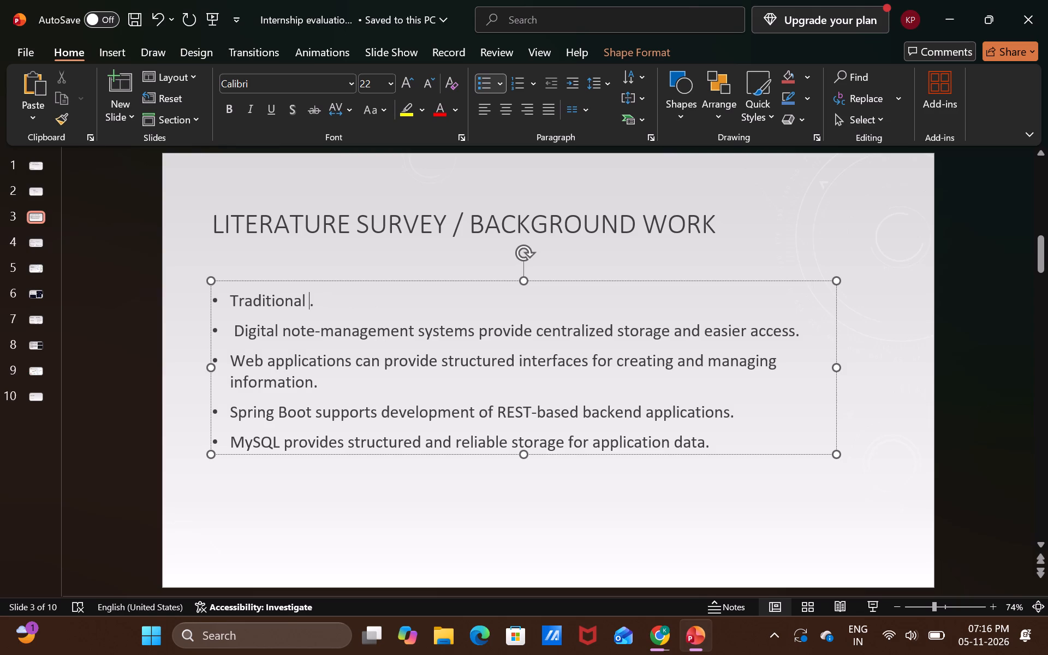
text(discussion)
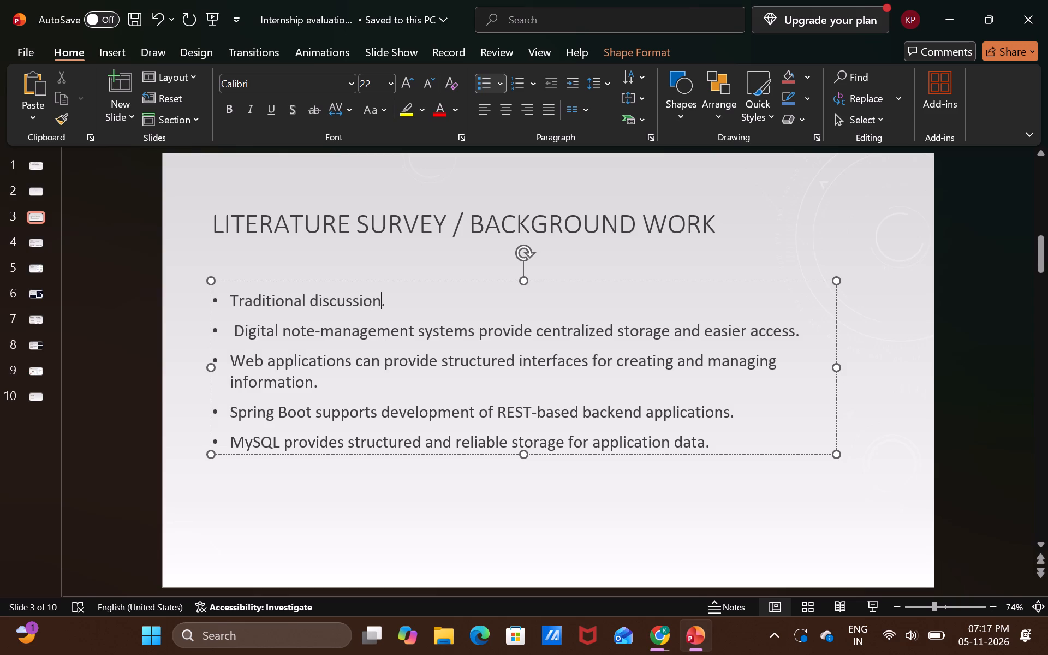
text(pl)
key(BackSpace)
key(BackSpace)
key(space)
text(platform)
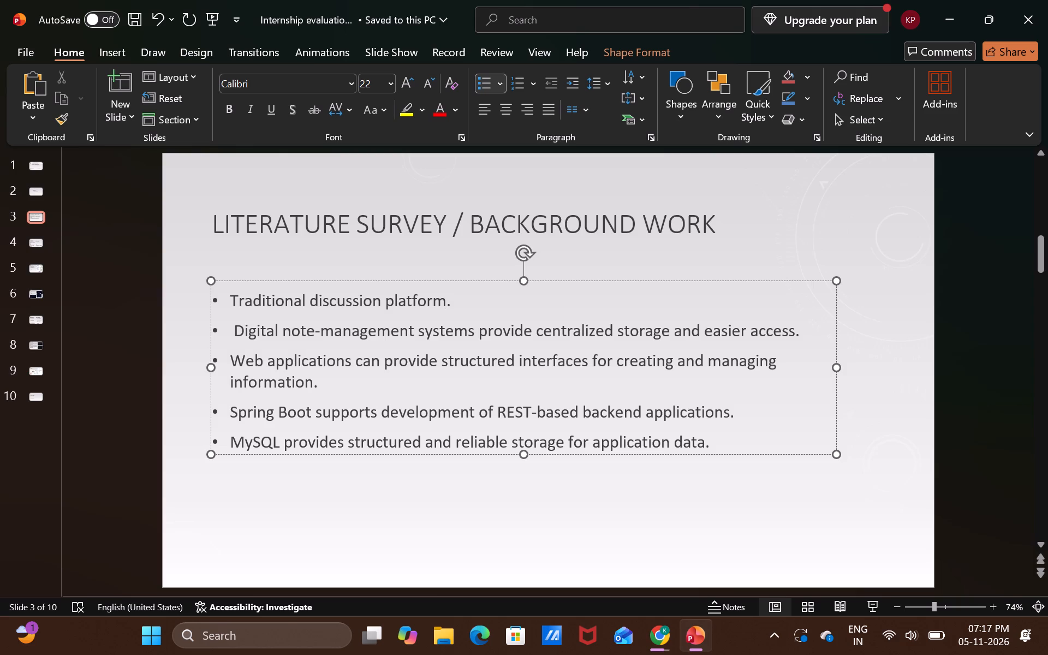
text(s often)
key(space)
text(face challenges)
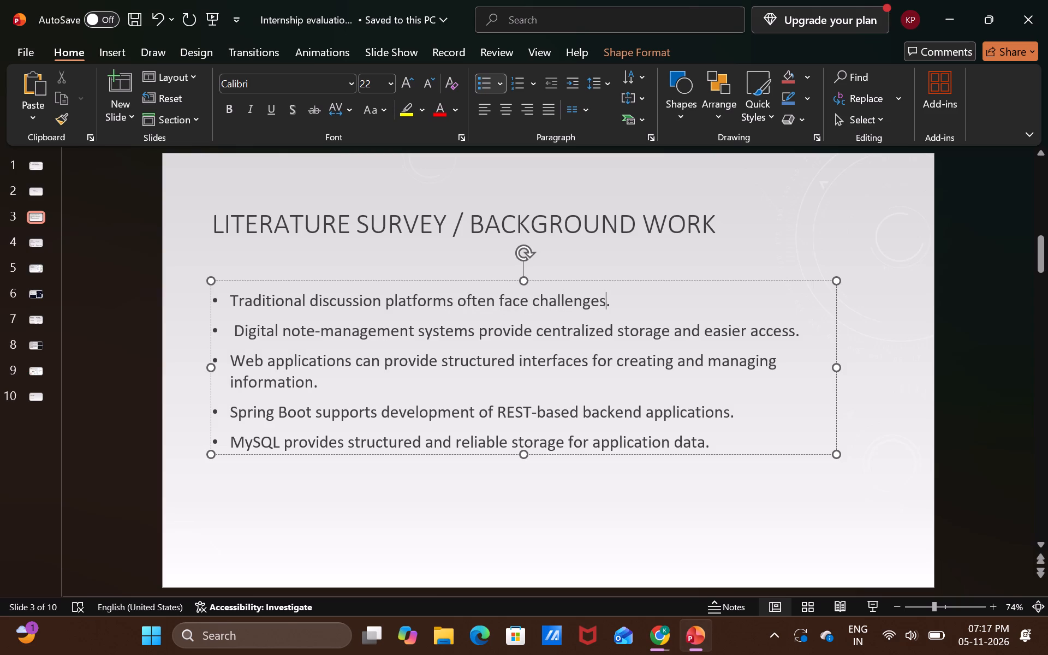
key(space)
text(such as)
key(space)
text(spam)
text(,toxu)
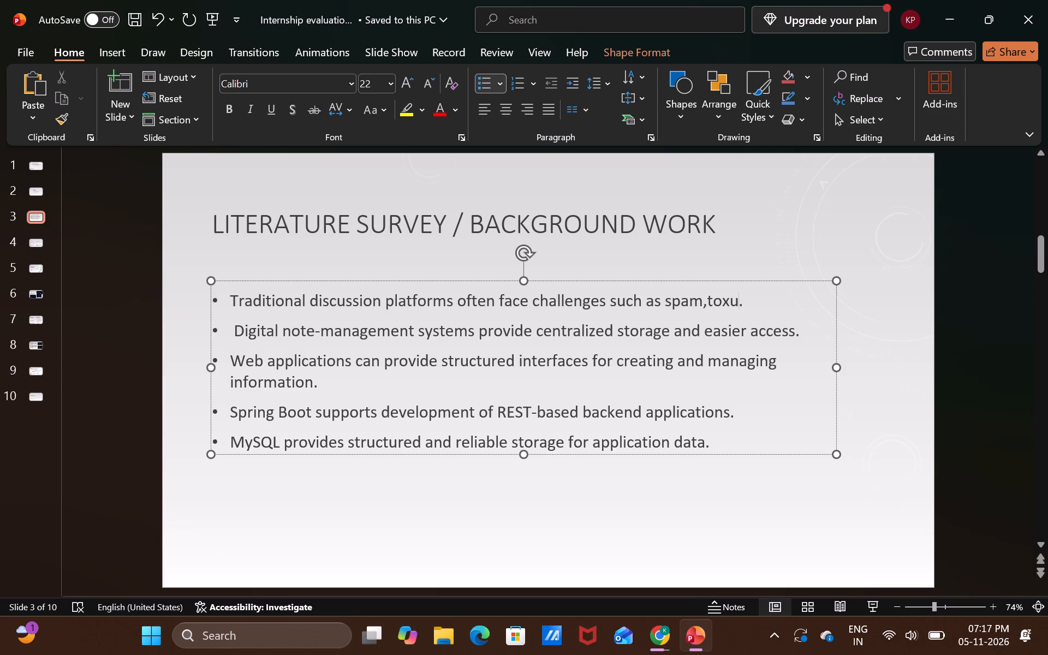
key(BackSpace)
text(ic)
key(space)
text(content)
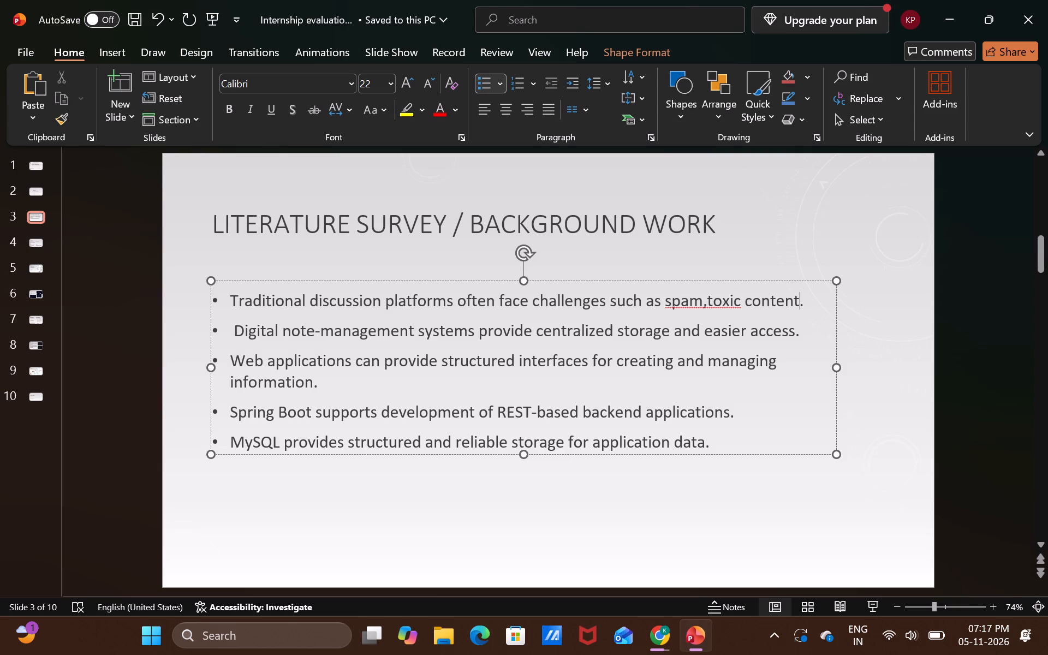
key(space)
text(and repeated)
key(space)
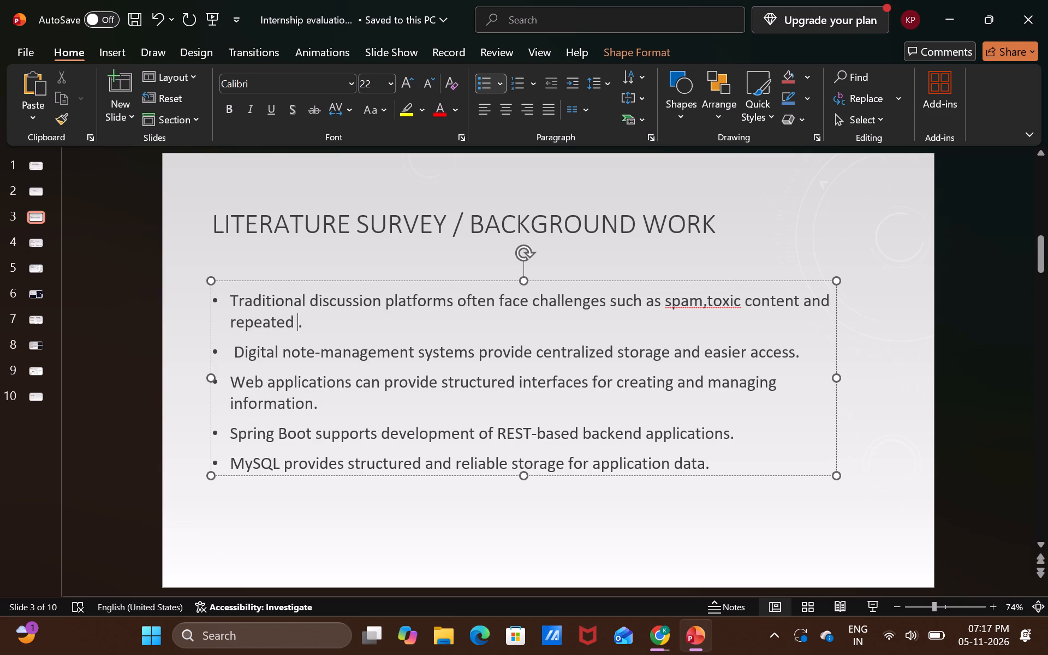
text(questions)
Replace the second bullet about digital note-management systems with "Unstructured conversations make the discussions difficult to follow.".
drag(234, 354, 351, 356)
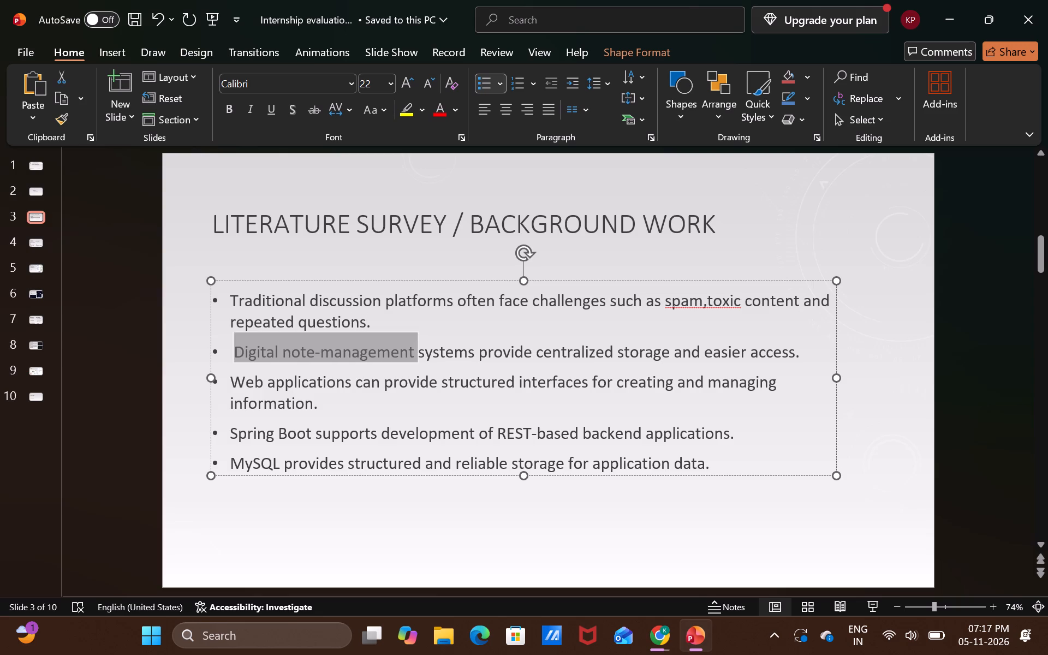
drag(351, 356, 829, 359)
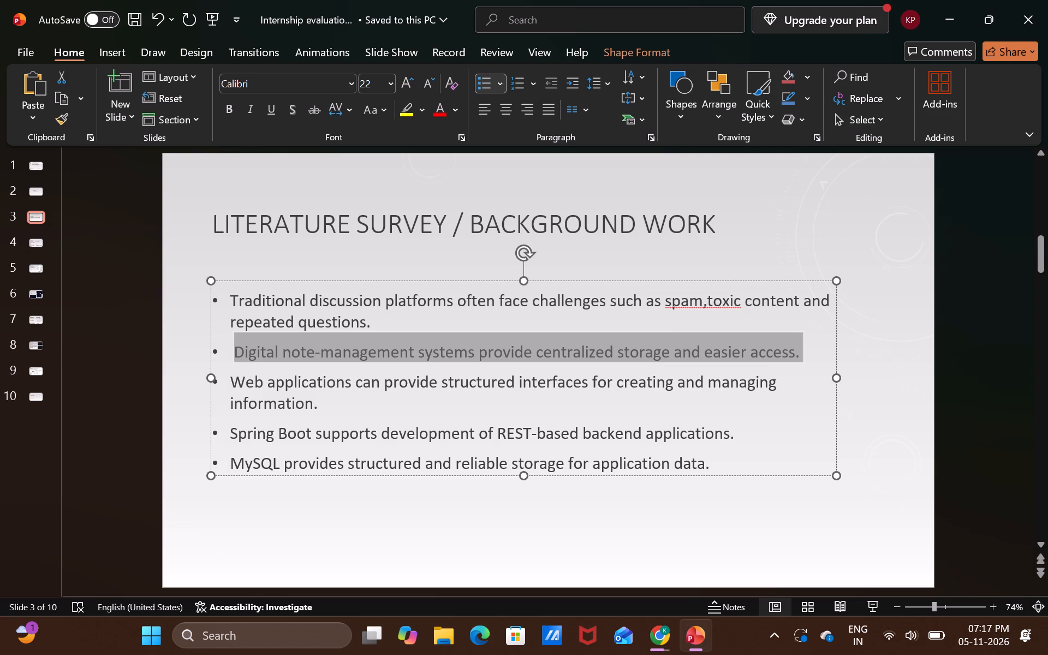
drag(829, 359, 794, 353)
key(BackSpace)
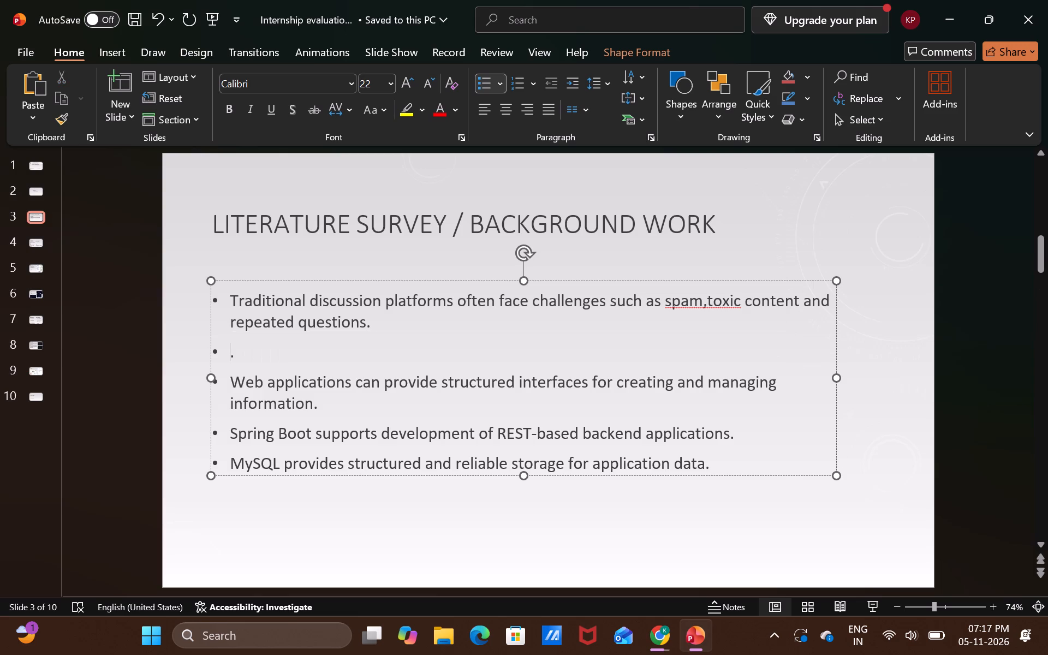
text(Unstrucy)
key(BackSpace)
text(tured)
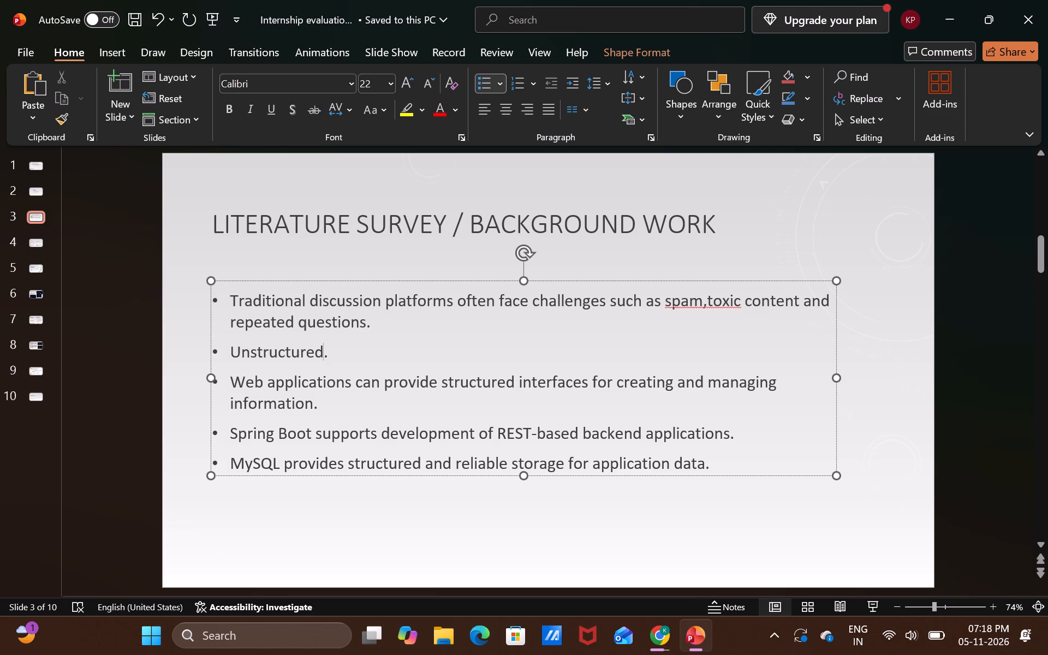
key(space)
text(conversations)
key(space)
text(make the discussions)
key(space)
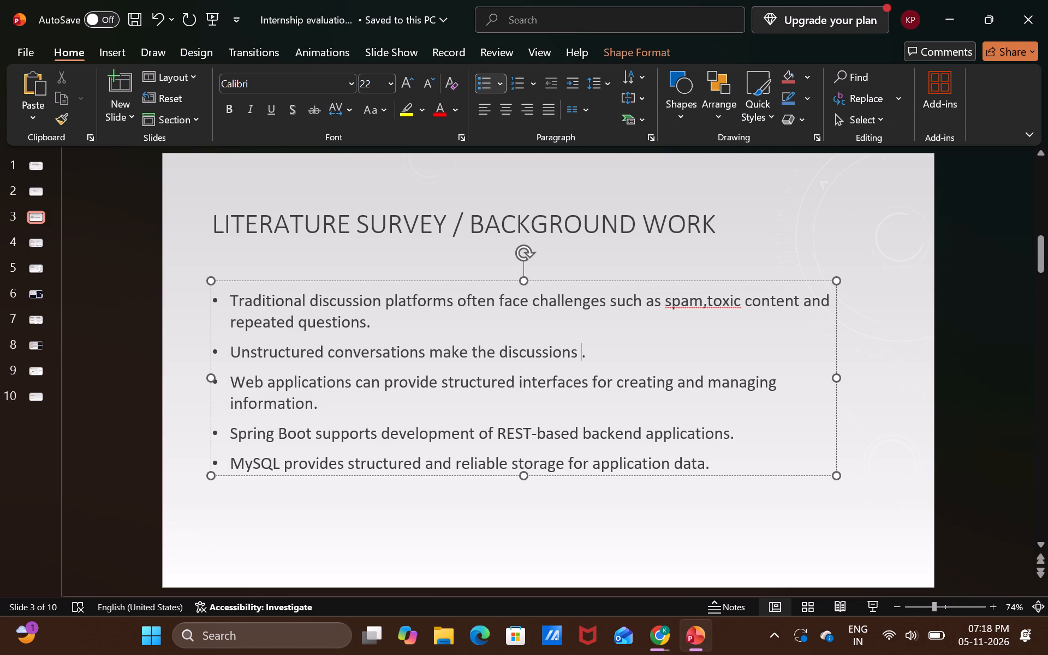
key(f)
key(BackSpace)
text(difi)
key(BackSpace)
text(ficult t)
text(o follow)
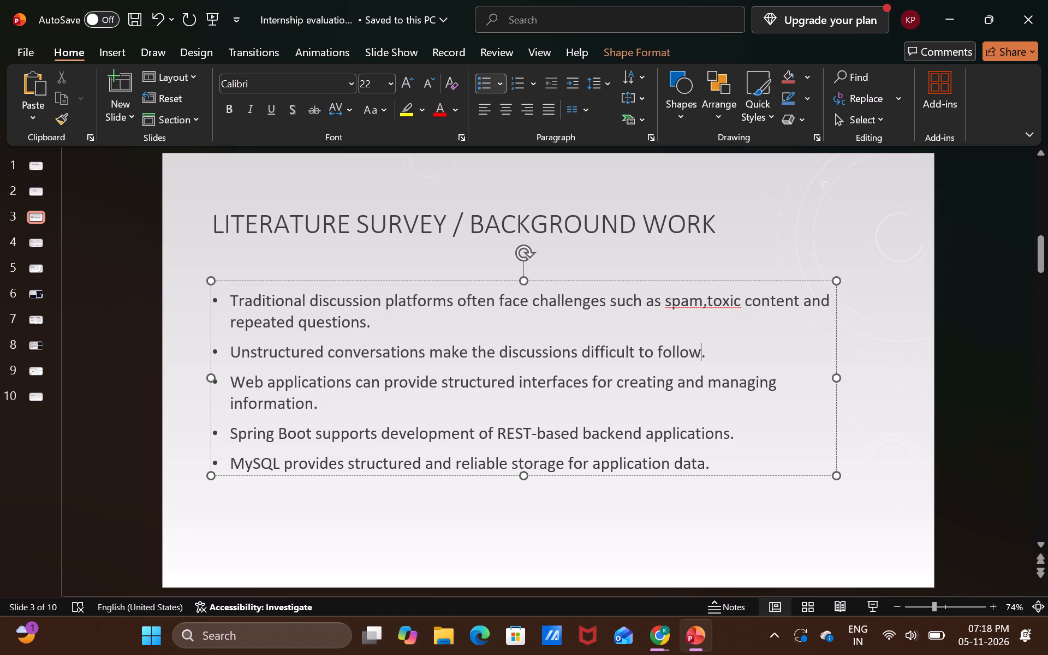
Replace the third bullet about web applications with "Nested comment structures help organize replies into understandable conversations.".
drag(231, 382, 307, 404)
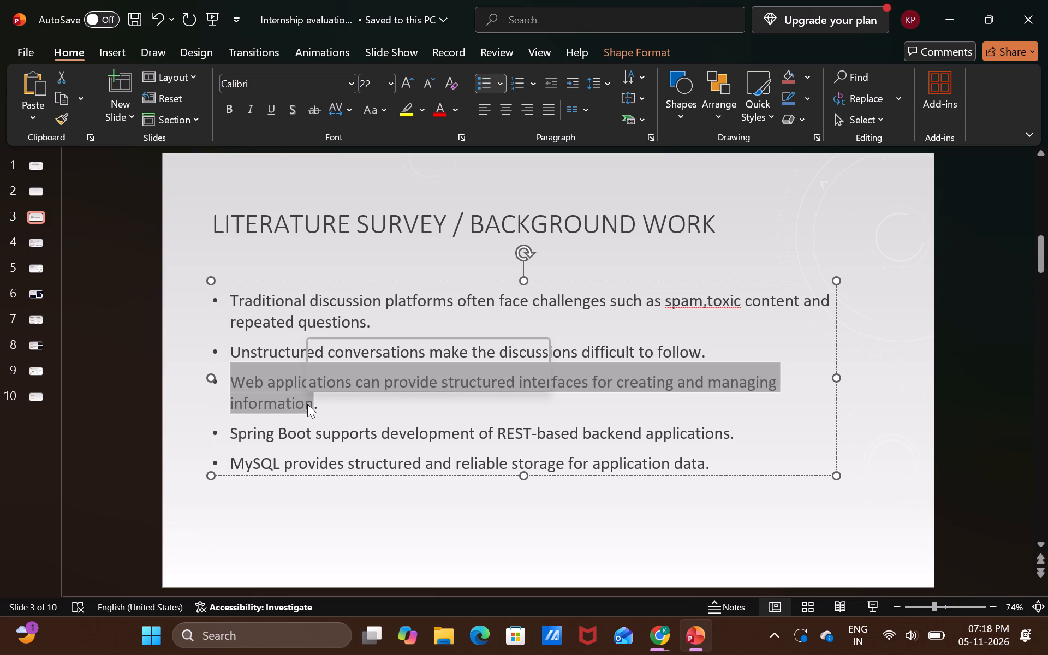
key(BackSpace)
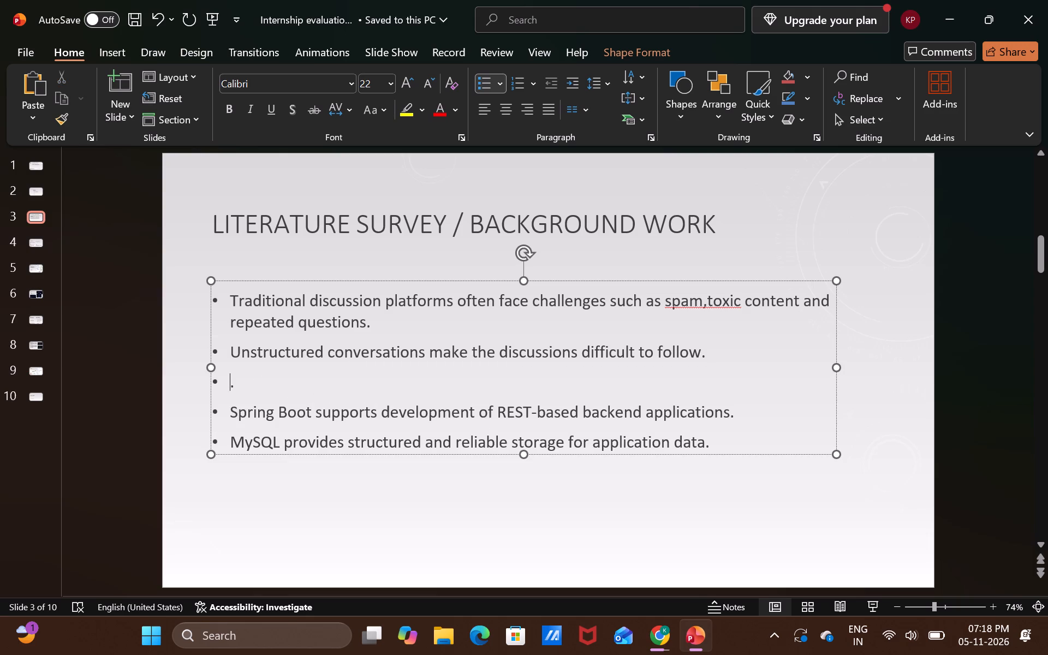
text(Nested)
key(space)
text(comment)
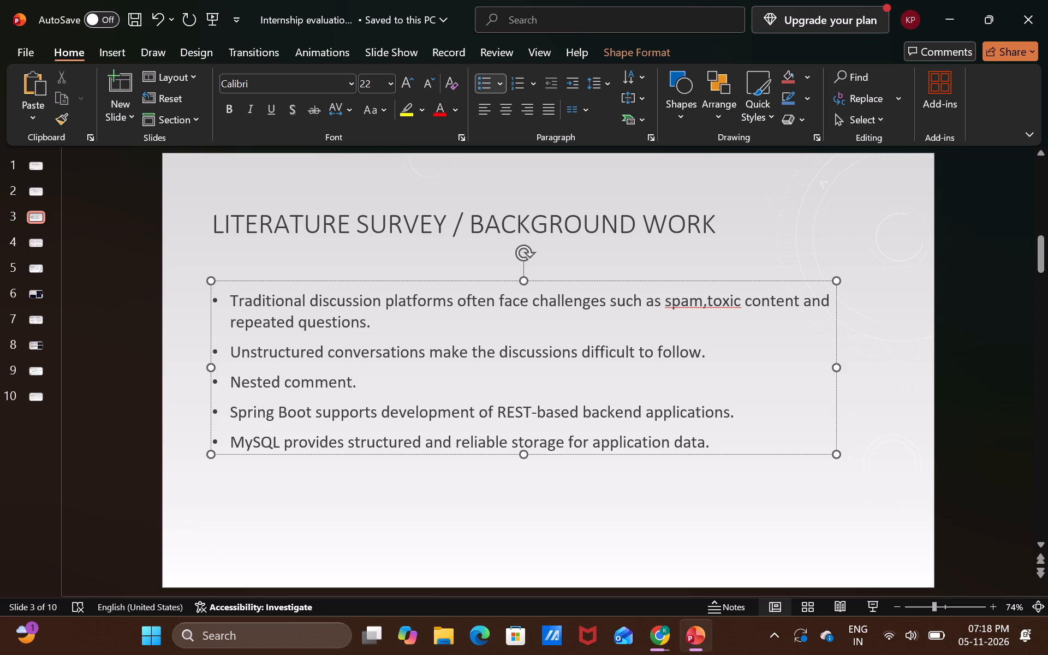
key(space)
text(structur)
text(es)
key(space)
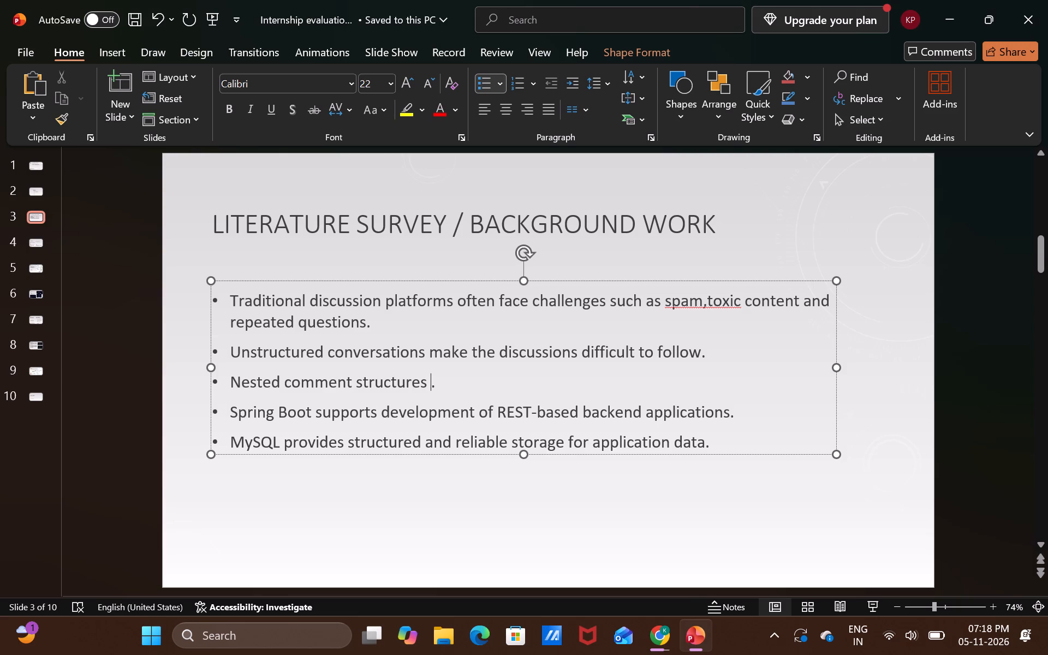
text(help)
key(space)
text(organi)
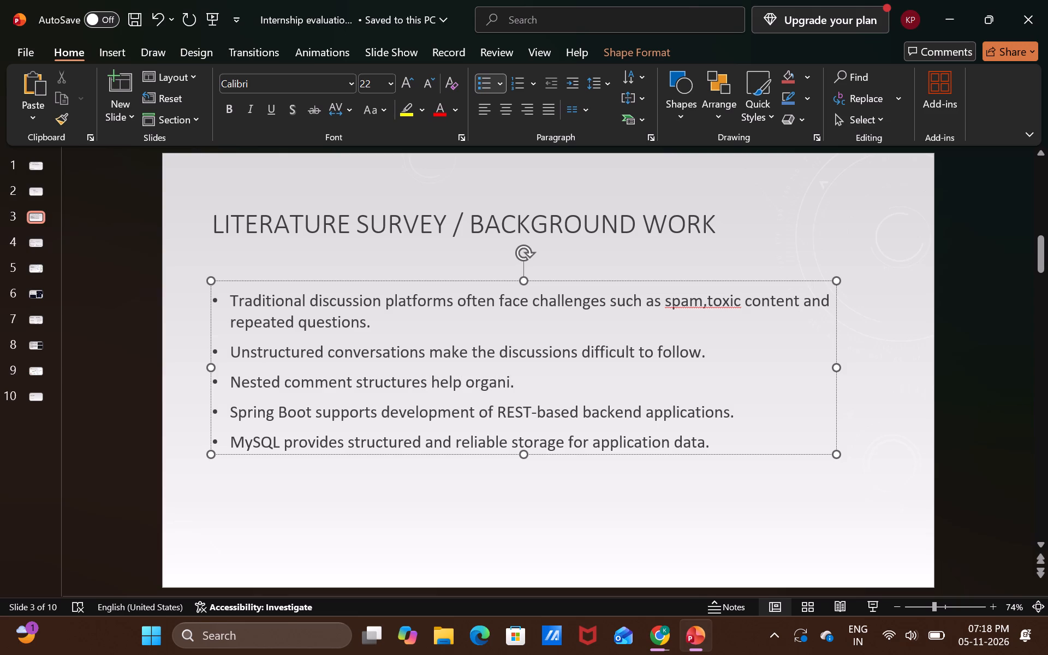
text(ze replies)
key(space)
text(into understandable)
key(space)
text(conversations)
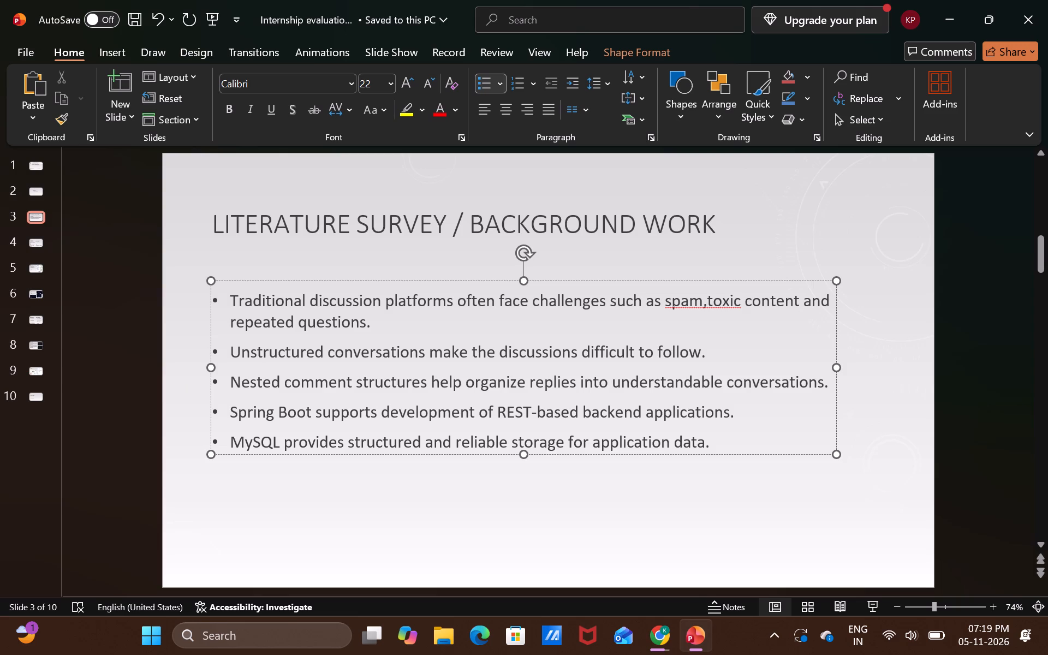
Insert a new bullet after the nested comment structures bullet reading "Similarity-based techniques can identify potentially duplicate posts.".
click(729, 415)
click(830, 382)
key(Return)
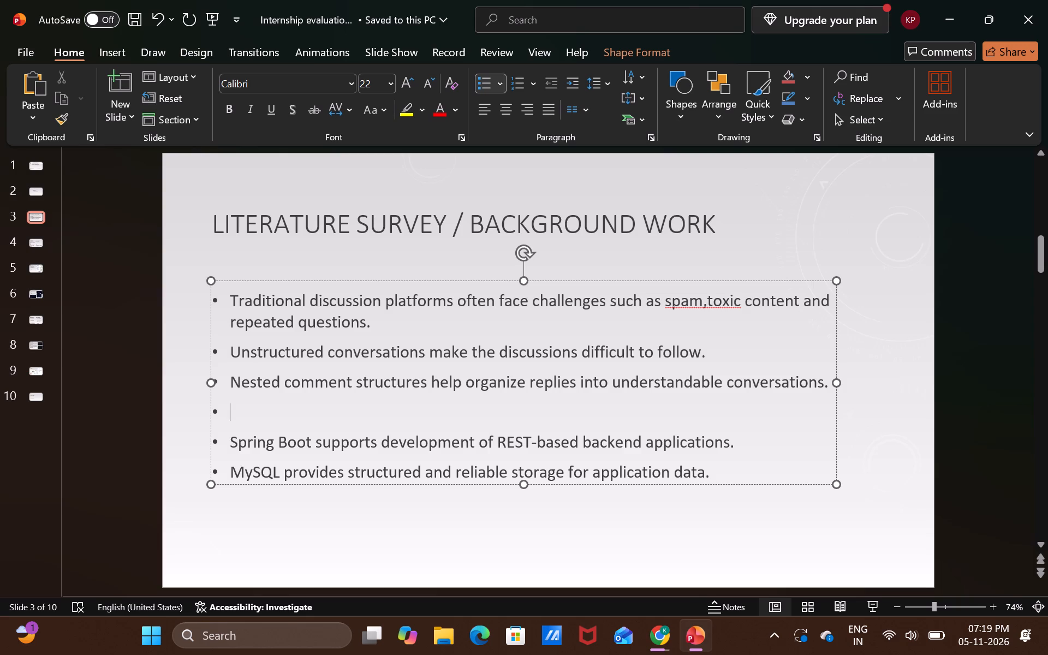
key(shift+s)
text(imilarity)
text(-based)
key(space)
text(techni)
text(ques)
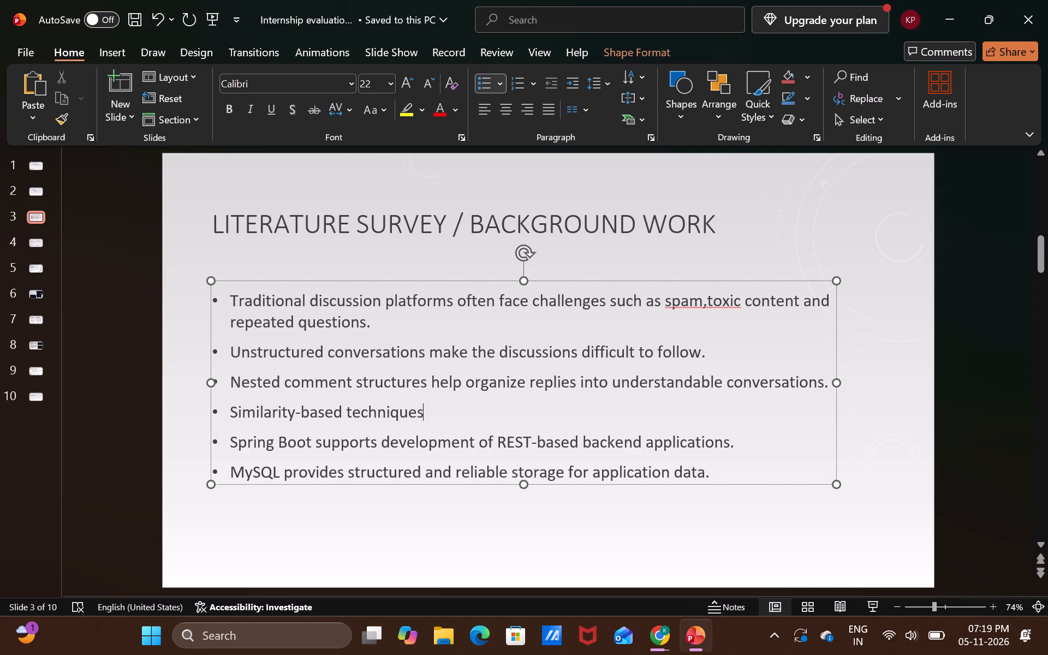
key(space)
text(can identify)
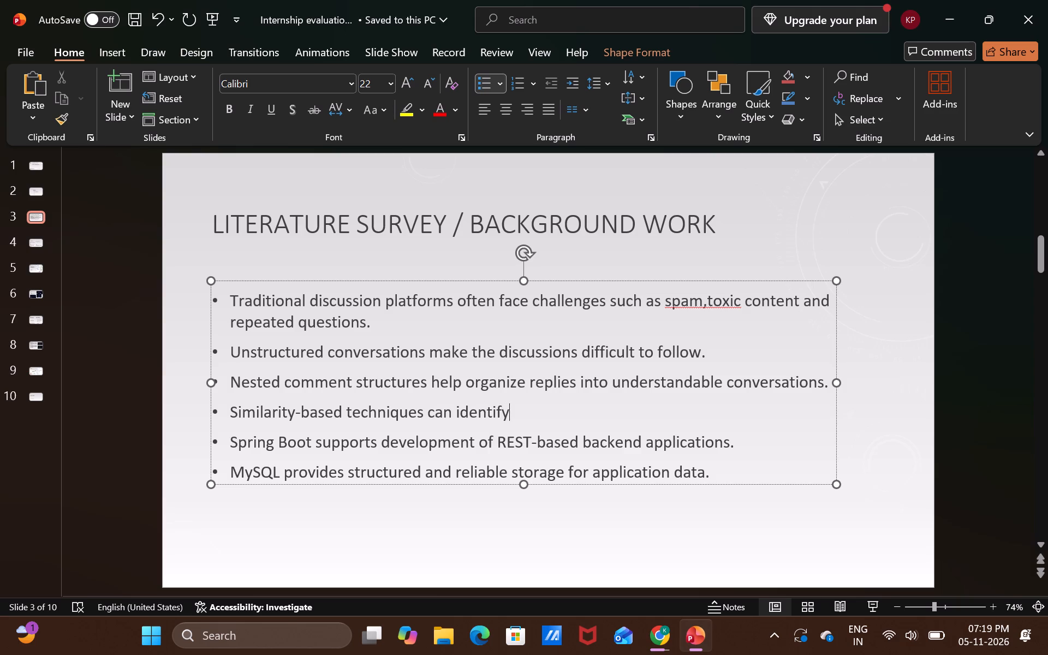
key(space)
text(potentially)
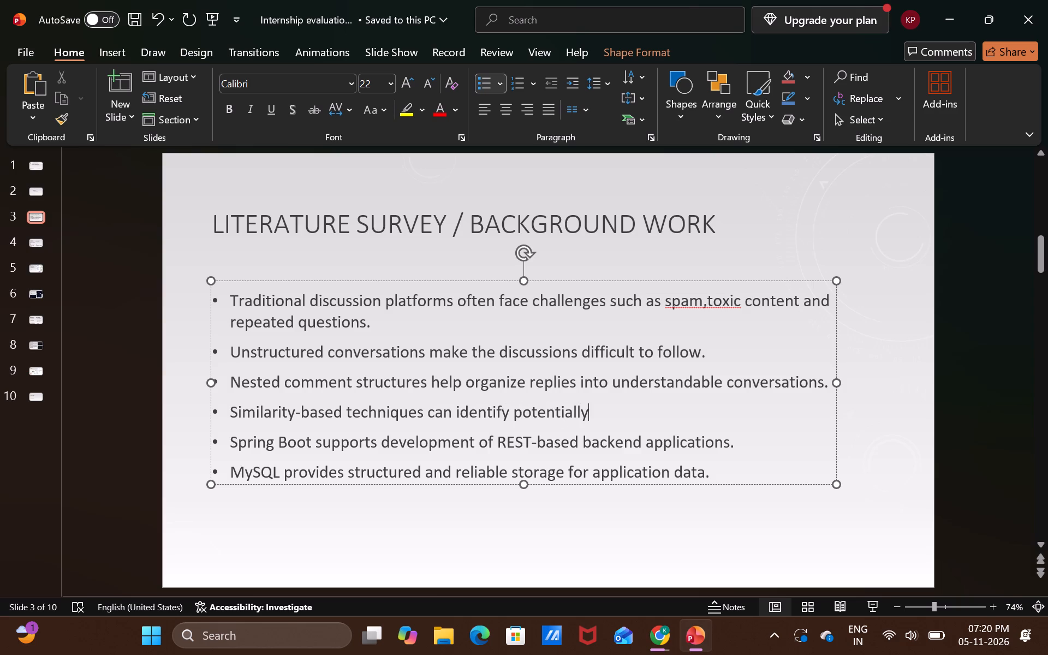
key(space)
text(duplicate posts)
key(period)
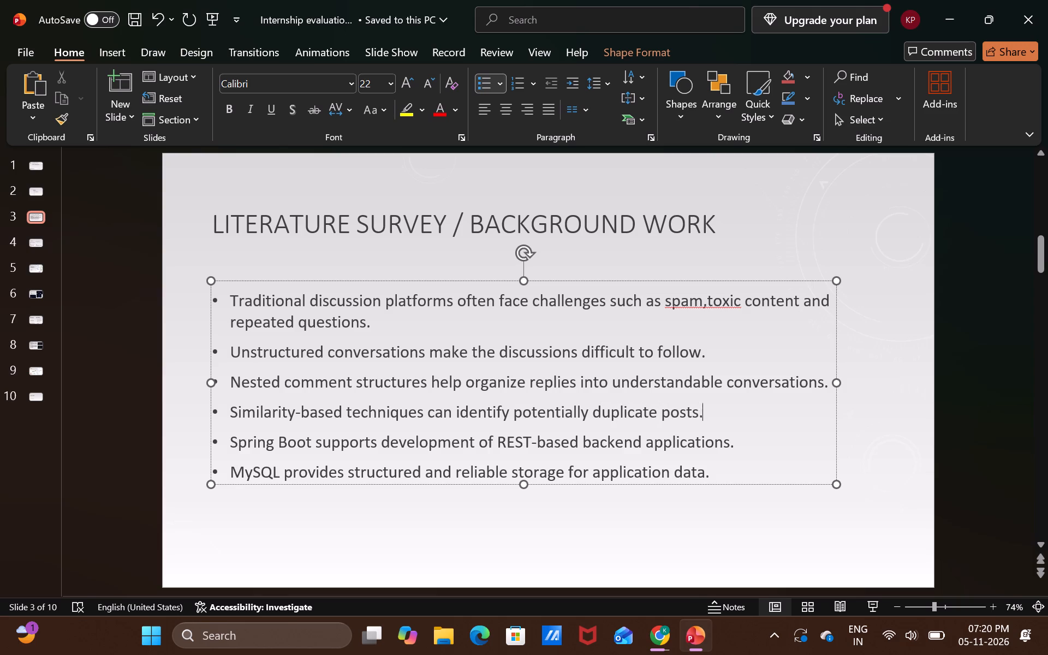
Replace the Spring Boot bullet with "Reputation systems encourage responsible user participation.".
click(728, 437)
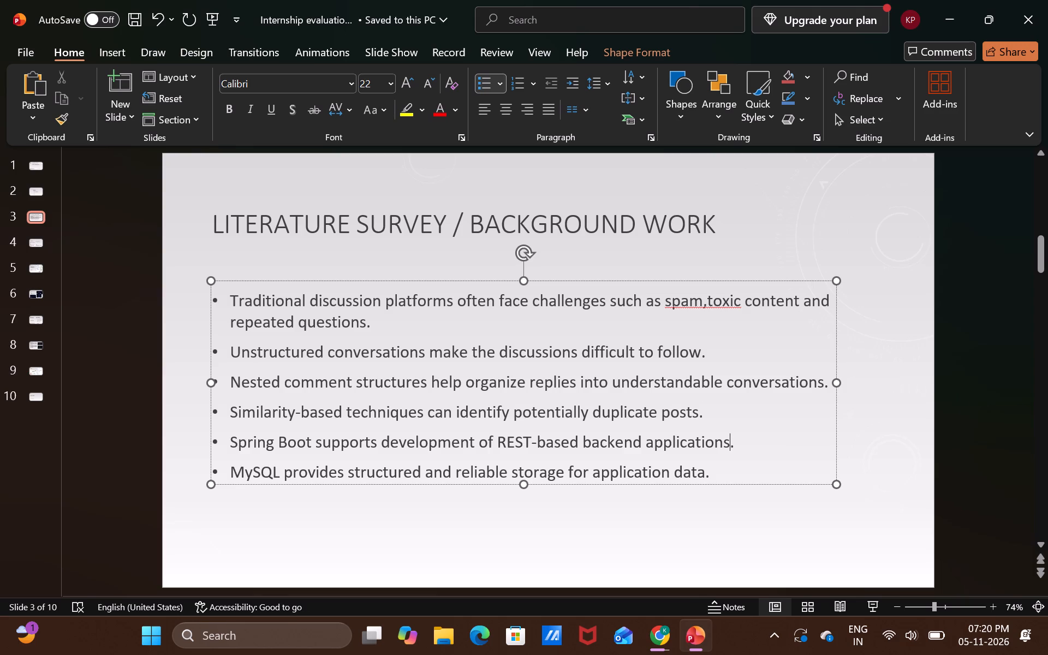
drag(231, 442, 265, 437)
drag(265, 437, 712, 439)
key(BackSpace)
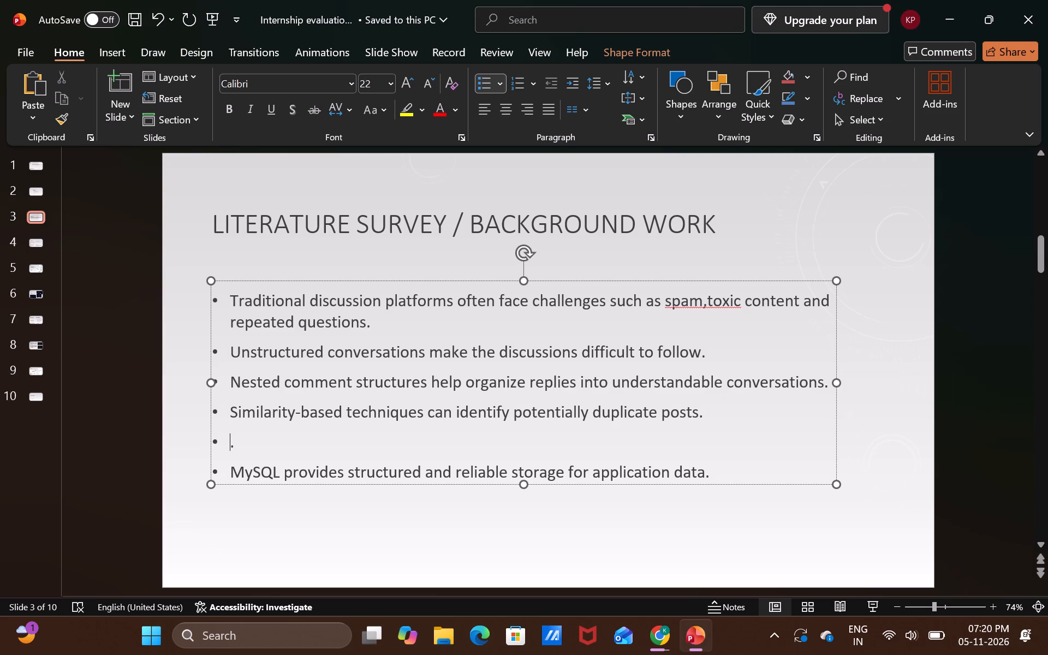
text(Reputation)
key(space)
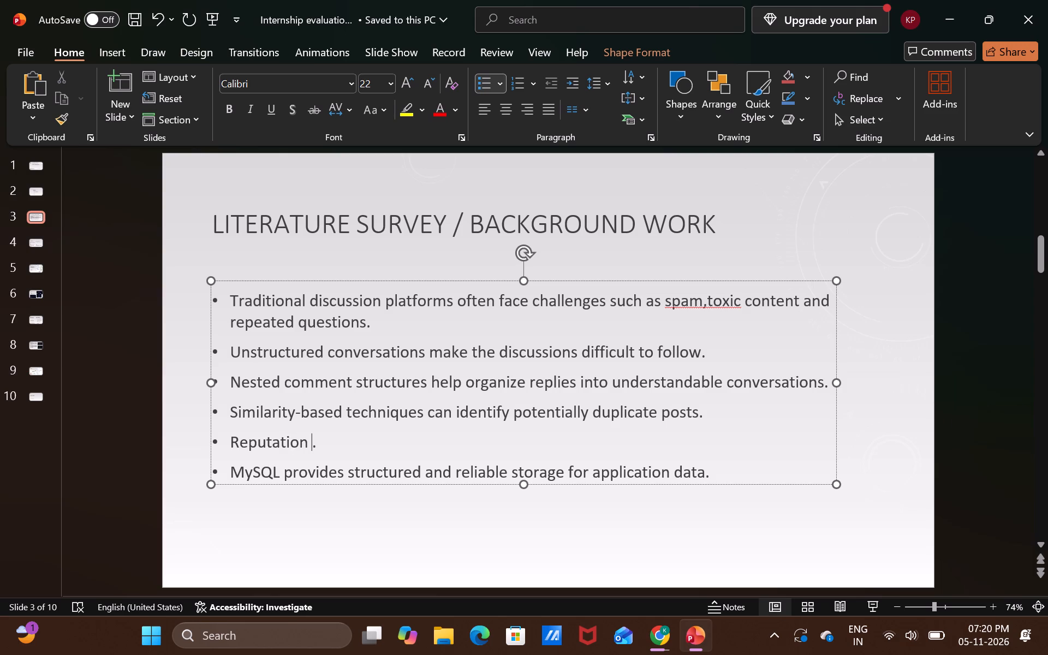
text(systems)
key(space)
text(encourage)
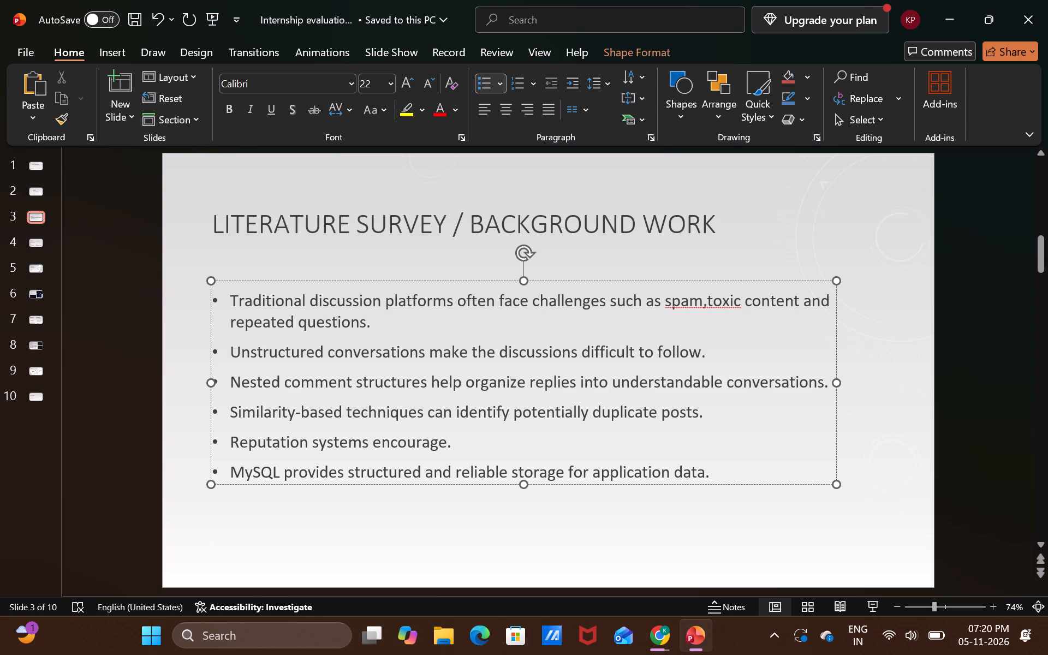
key(space)
text(responsible)
key(space)
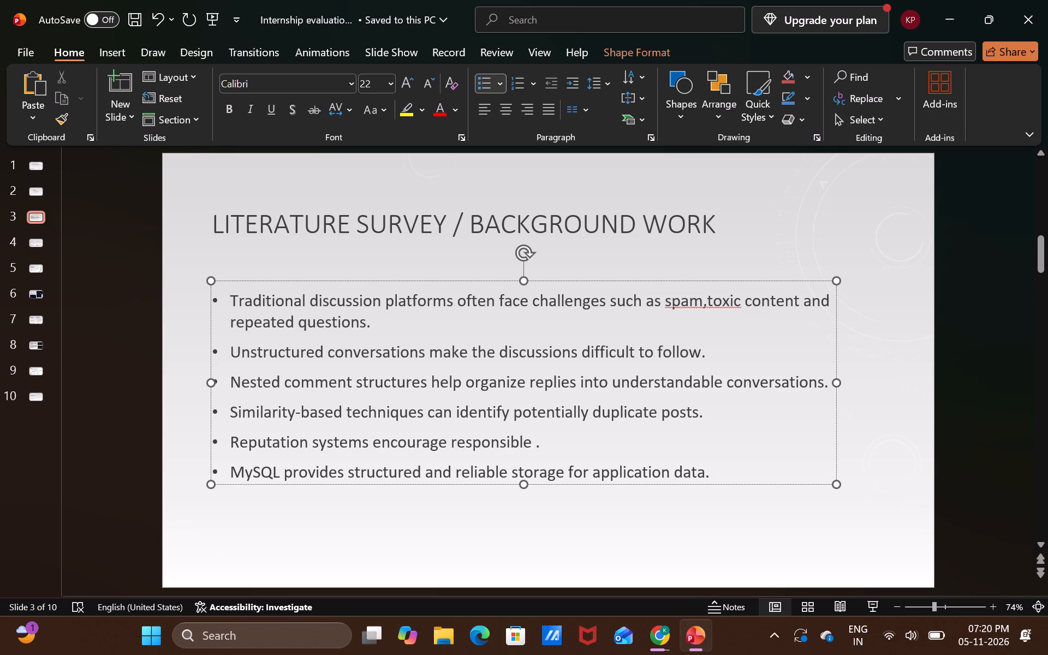
text(user participation)
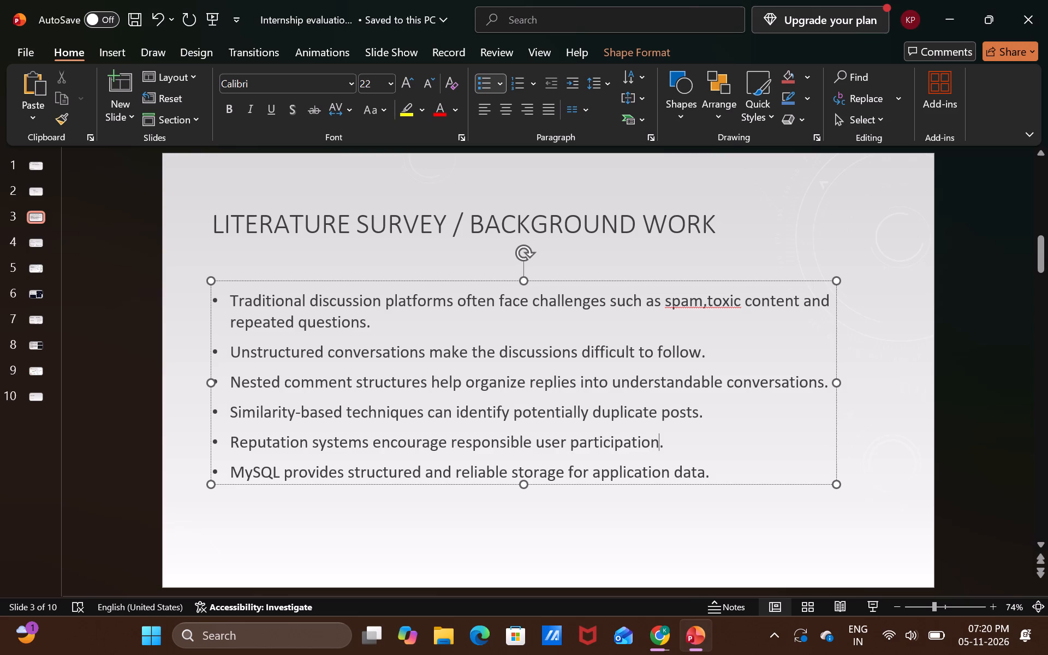
key(space)
key(BackSpace)
Replace the MySQL bullet with "Content ranking mechanisms help users discover relevant and useful discussions.".
drag(232, 471, 730, 463)
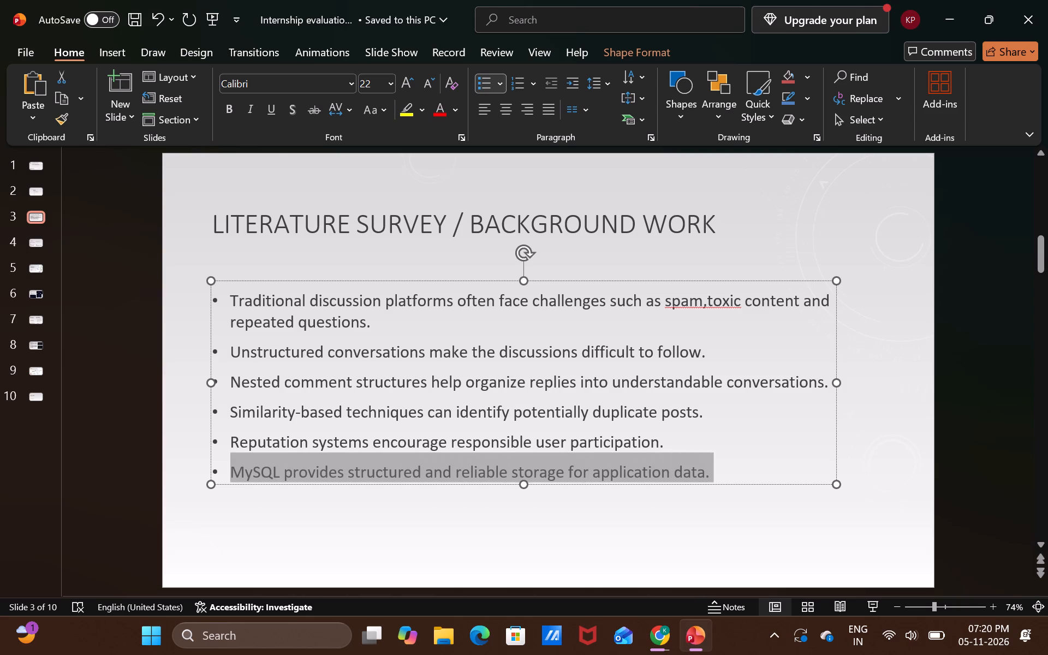
drag(730, 463, 702, 469)
drag(702, 469, 705, 470)
key(BackSpace)
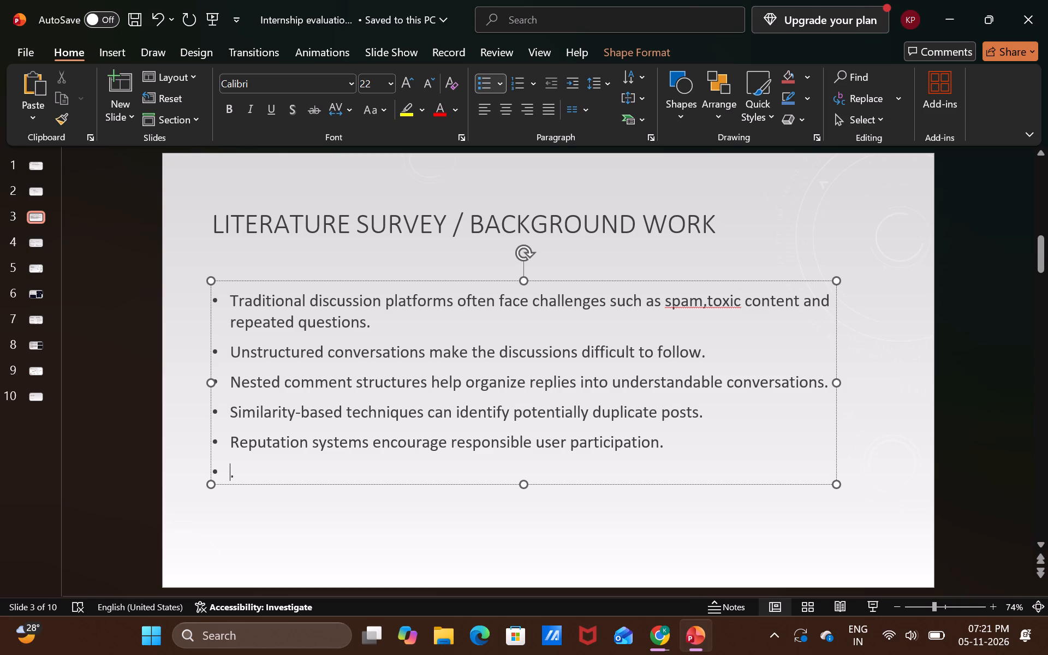
text(Content ranking)
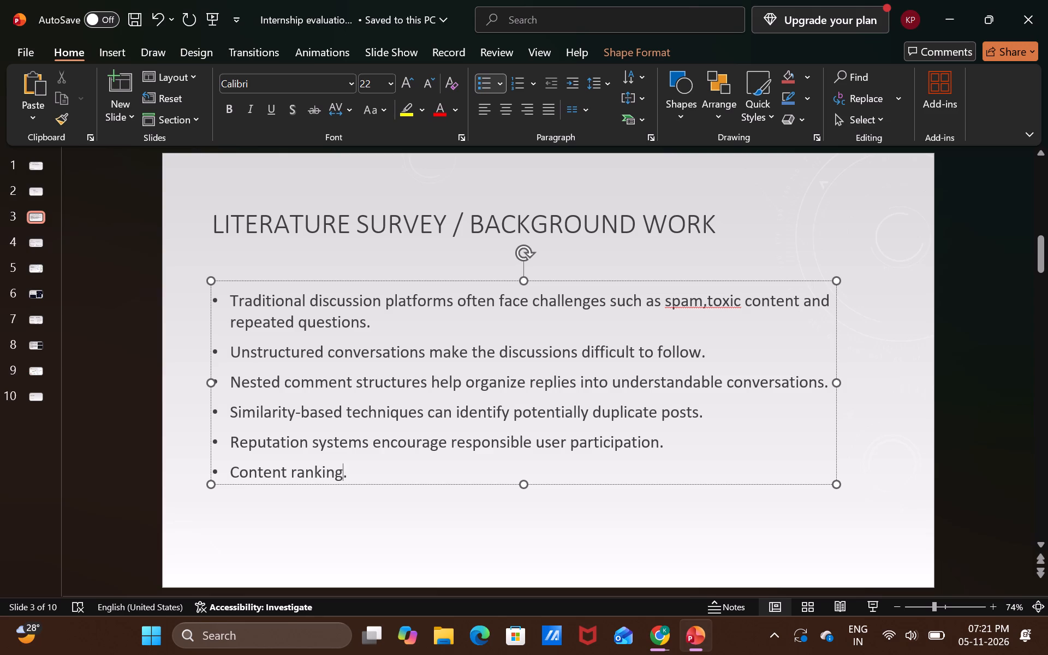
key(space)
text(mechanis)
text(ms)
key(space)
text(help users)
key(space)
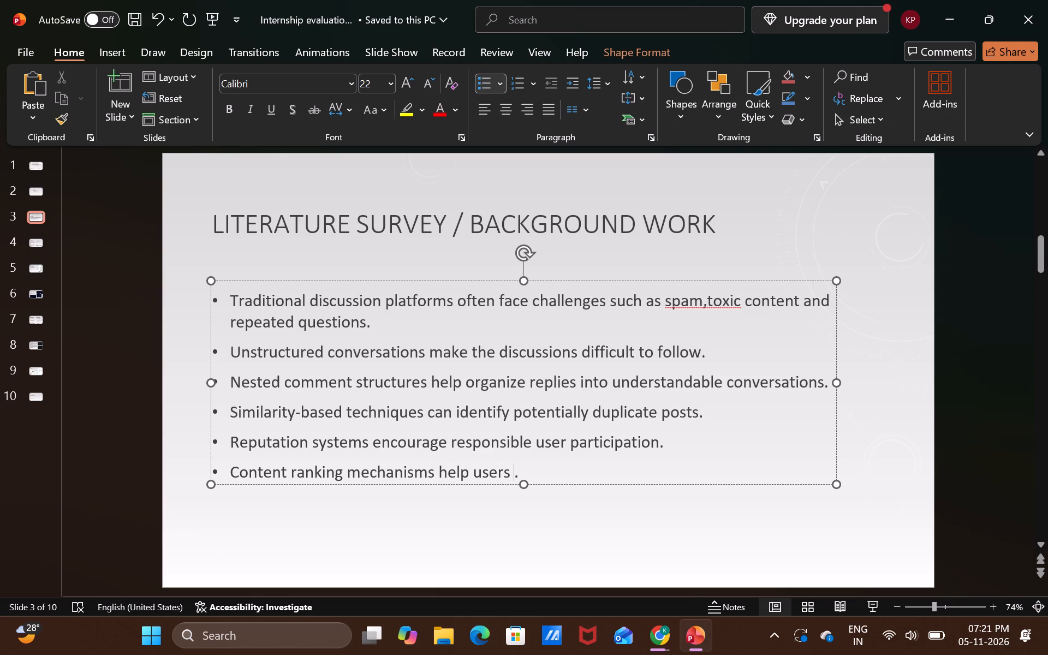
text(discover)
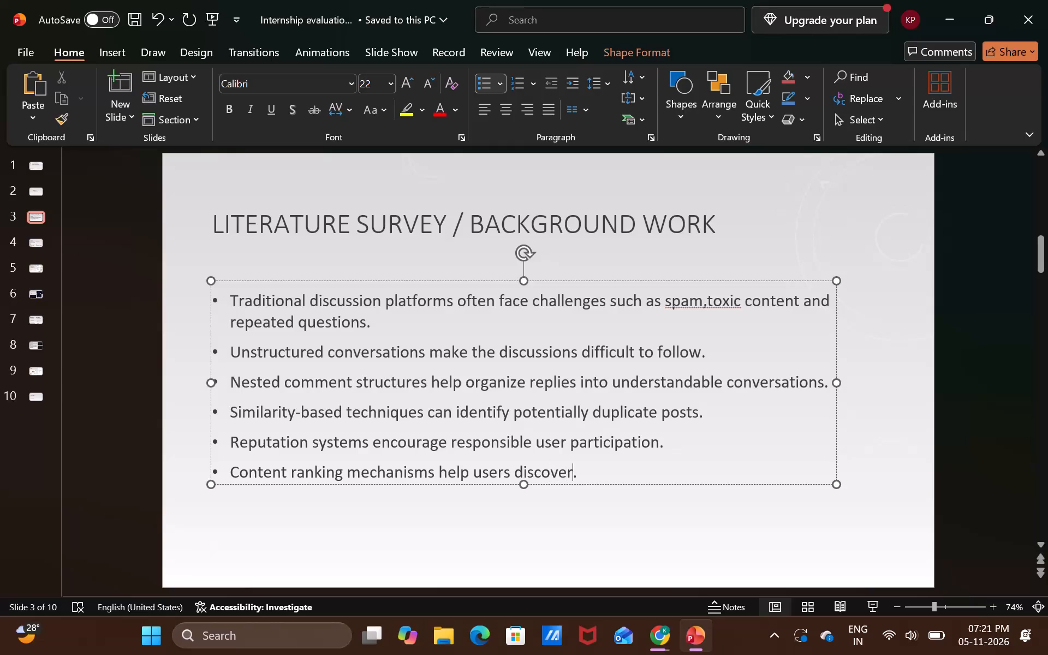
key(space)
text(relevan)
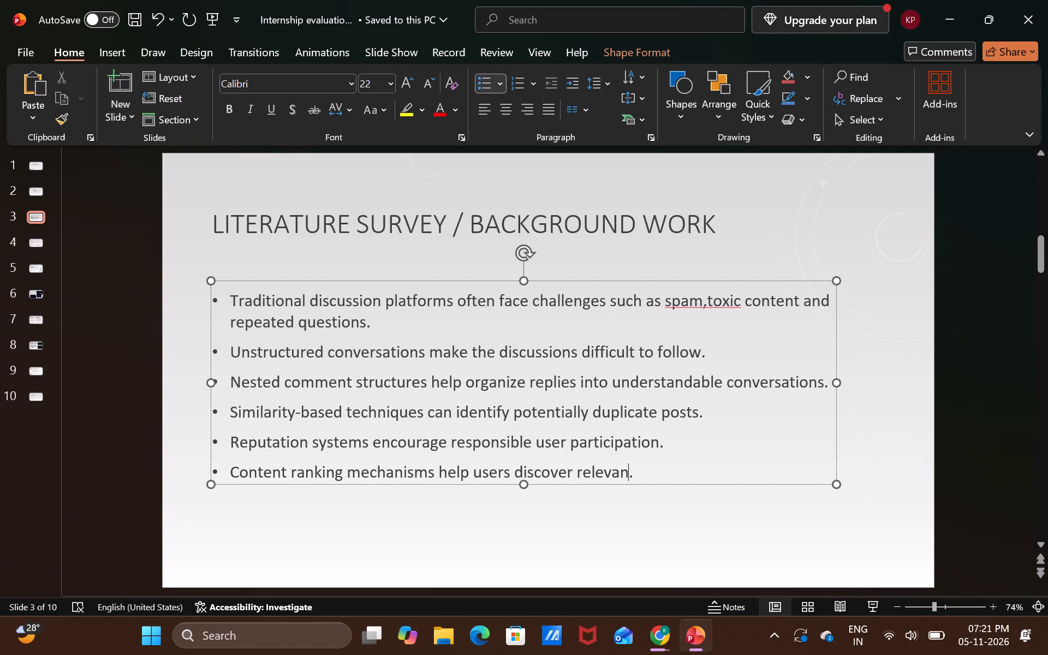
text(t and usefu)
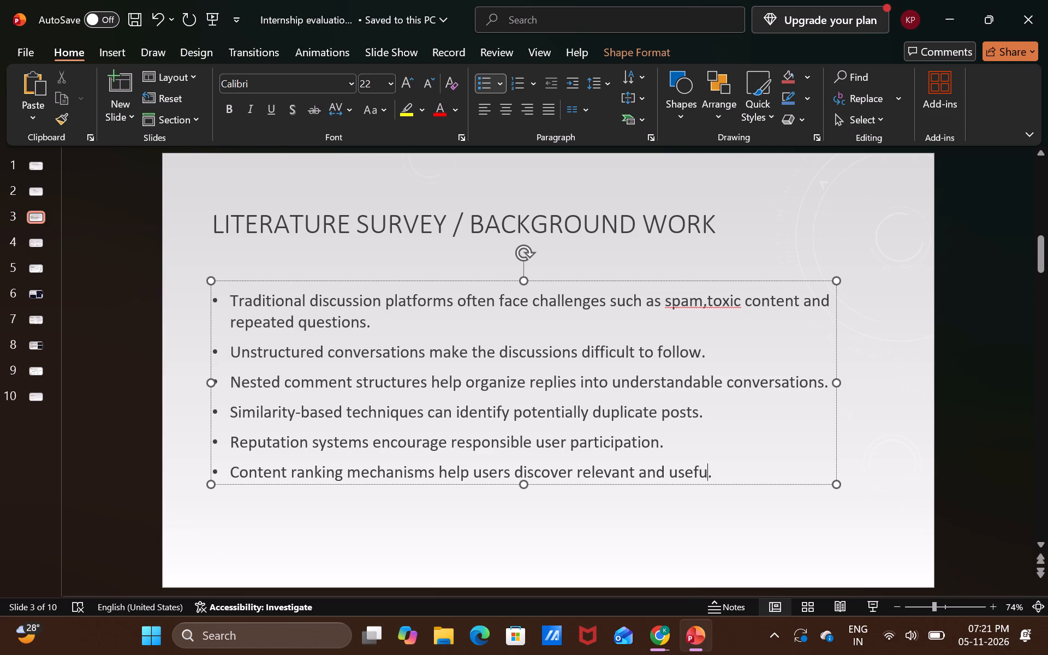
text(l discus)
key(s)
text(ions)
click(747, 440)
click(730, 492)
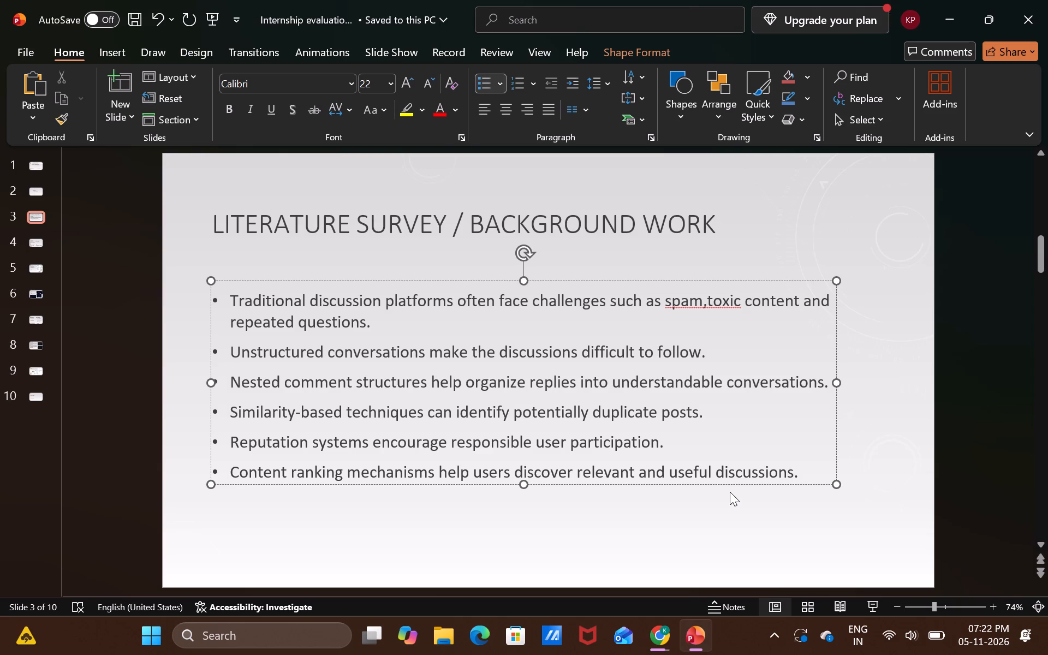
Add a new empty bullet below the content ranking bullet at the end of the list.
click(802, 472)
key(Return)
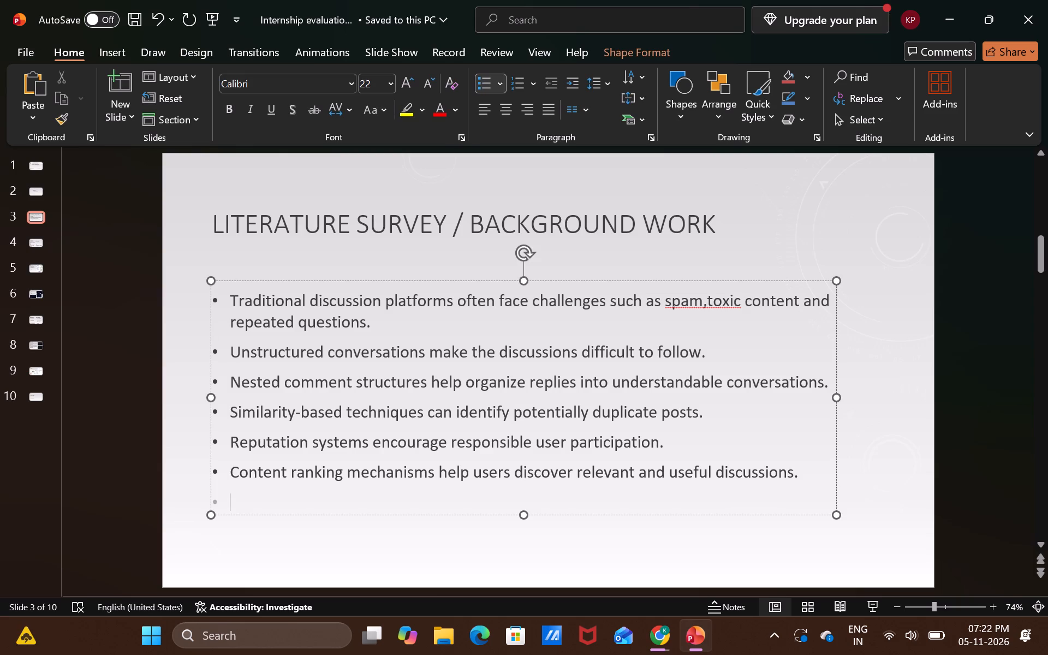
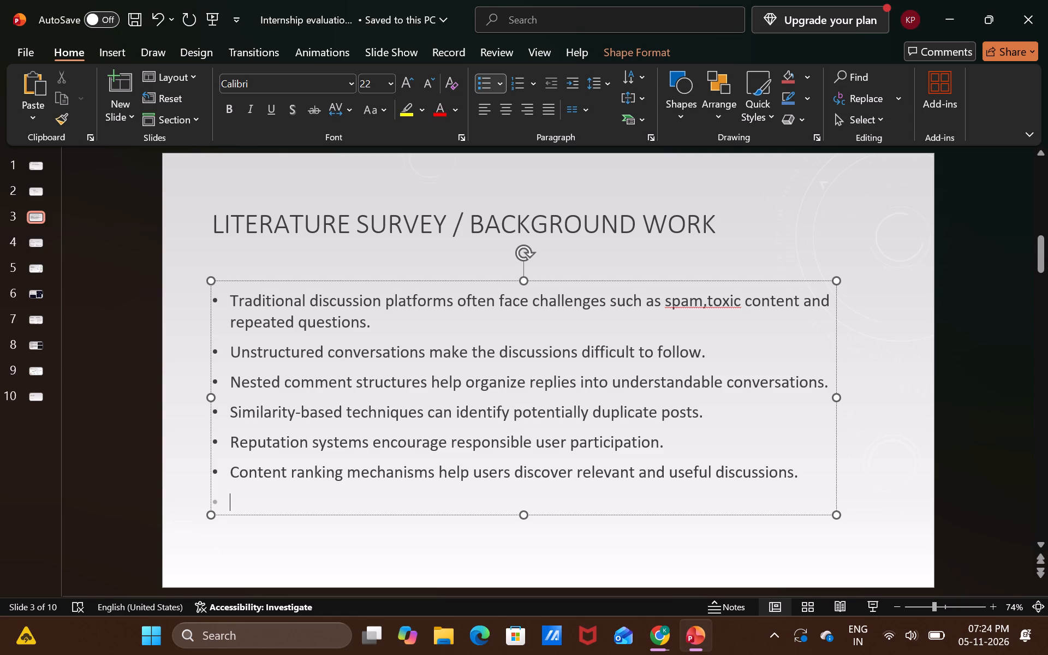
Look through the Objectives, Methodology and Novelty slides to examine the existing text and images that follow the literature survey.
click(886, 456)
key(Down)
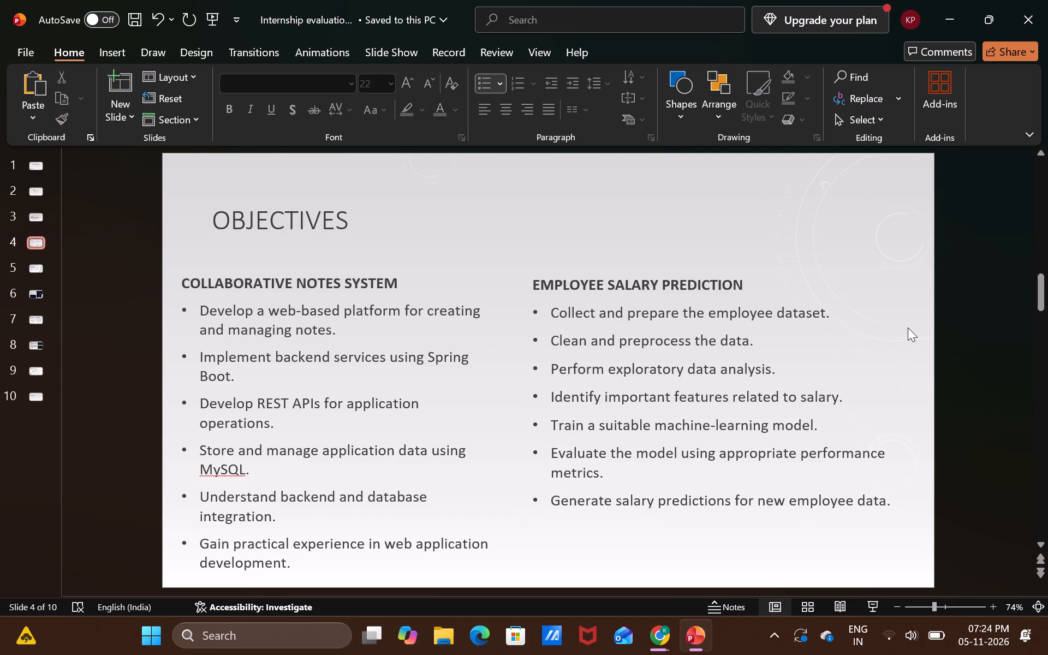
key(Down)
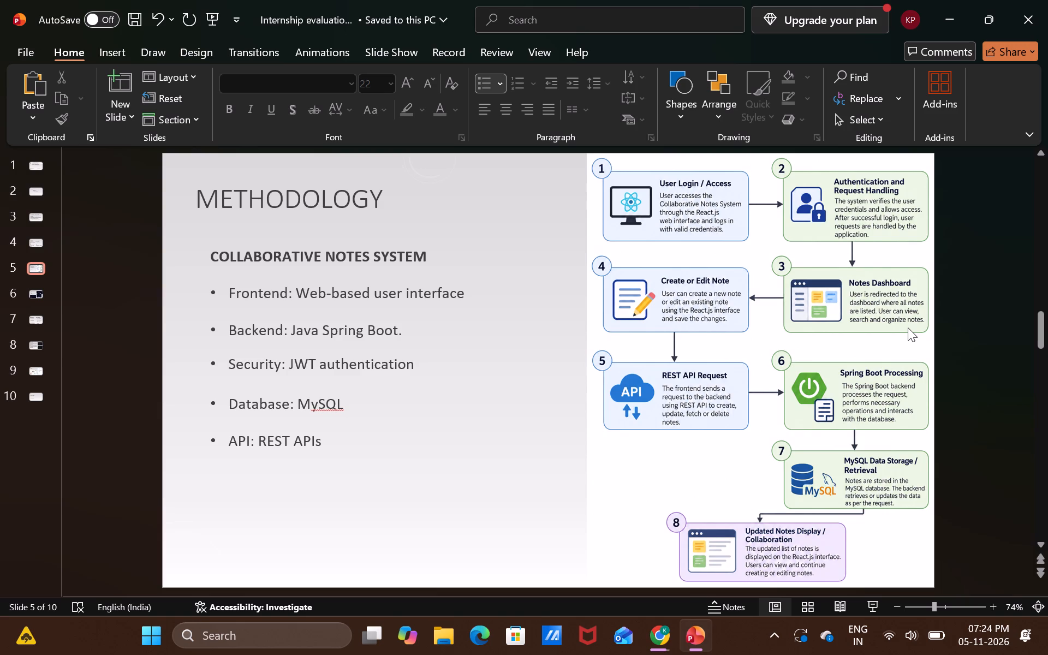
key(Down)
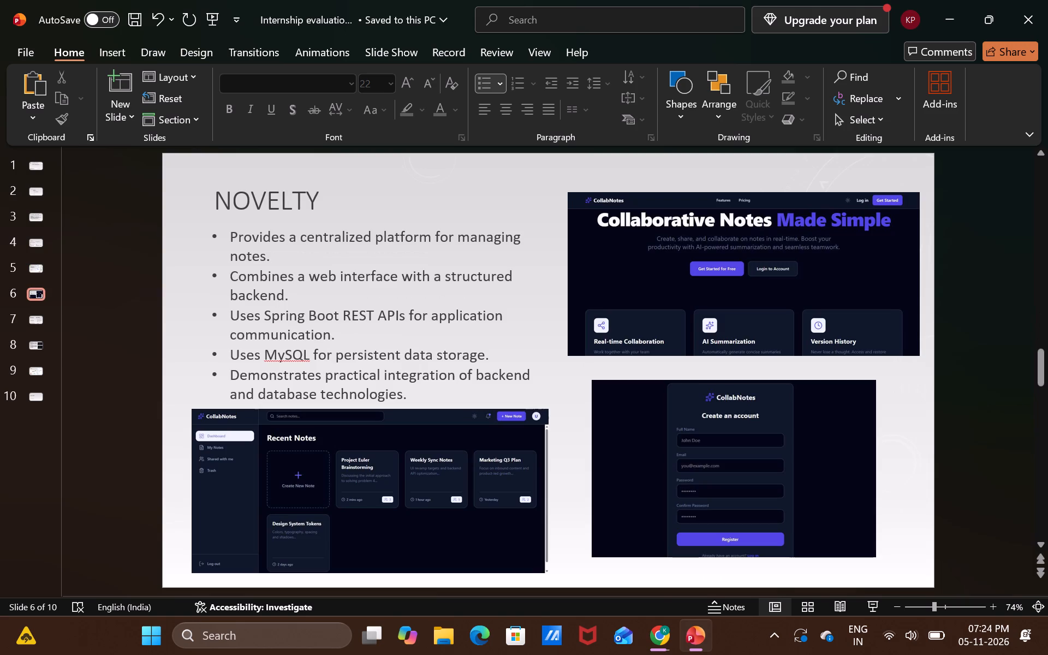
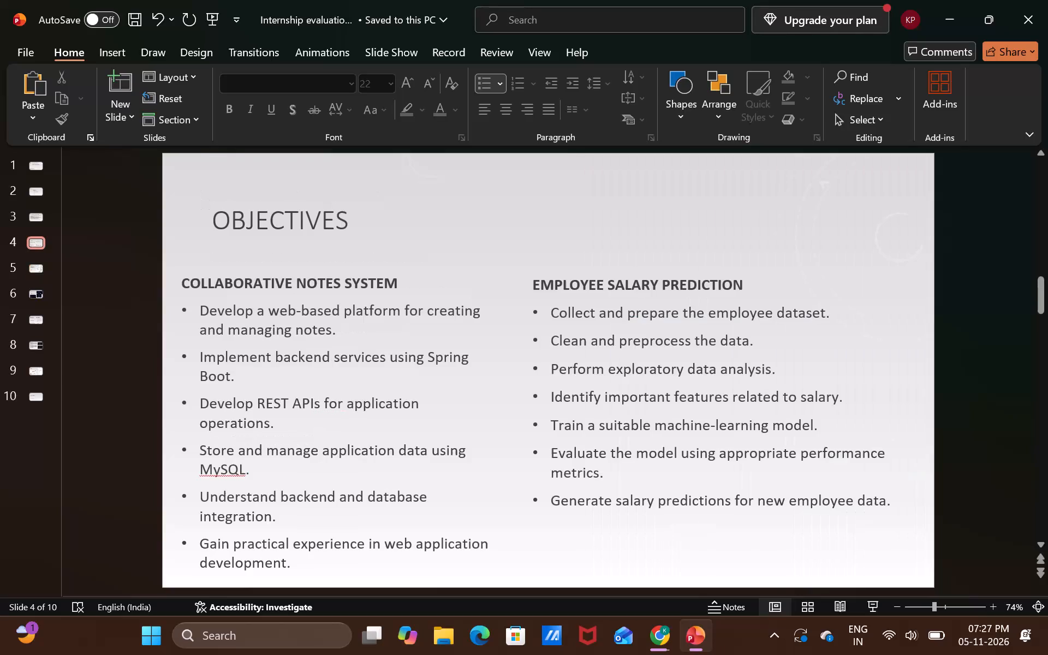
Replace the first bullet on the Literature Survey / Background Work slide with "React.js", without a closing full stop.
key(Up)
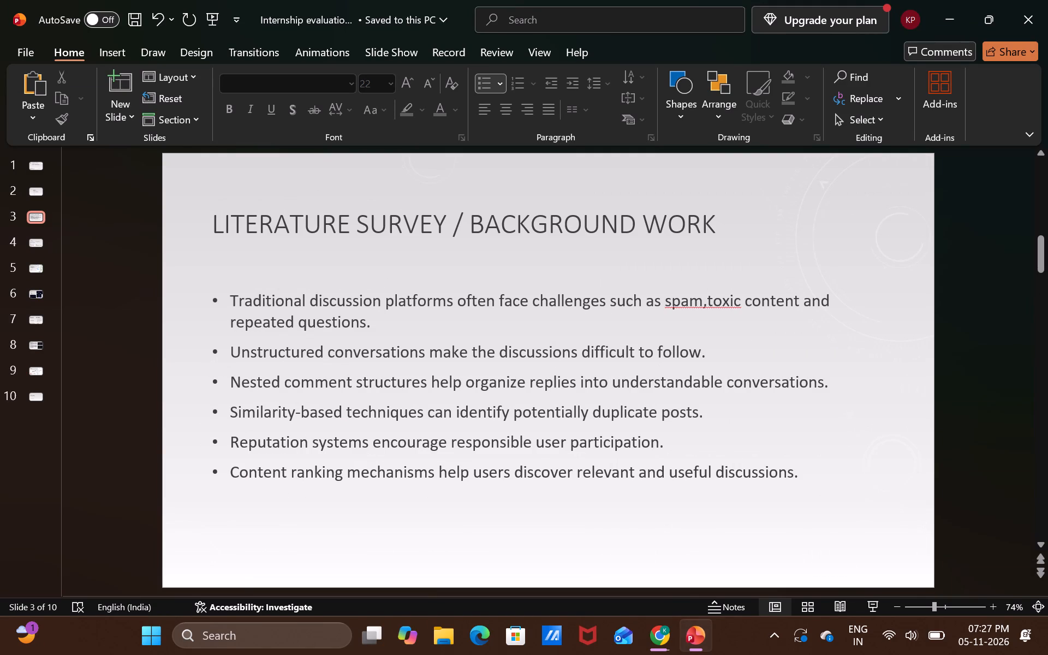
click(366, 321)
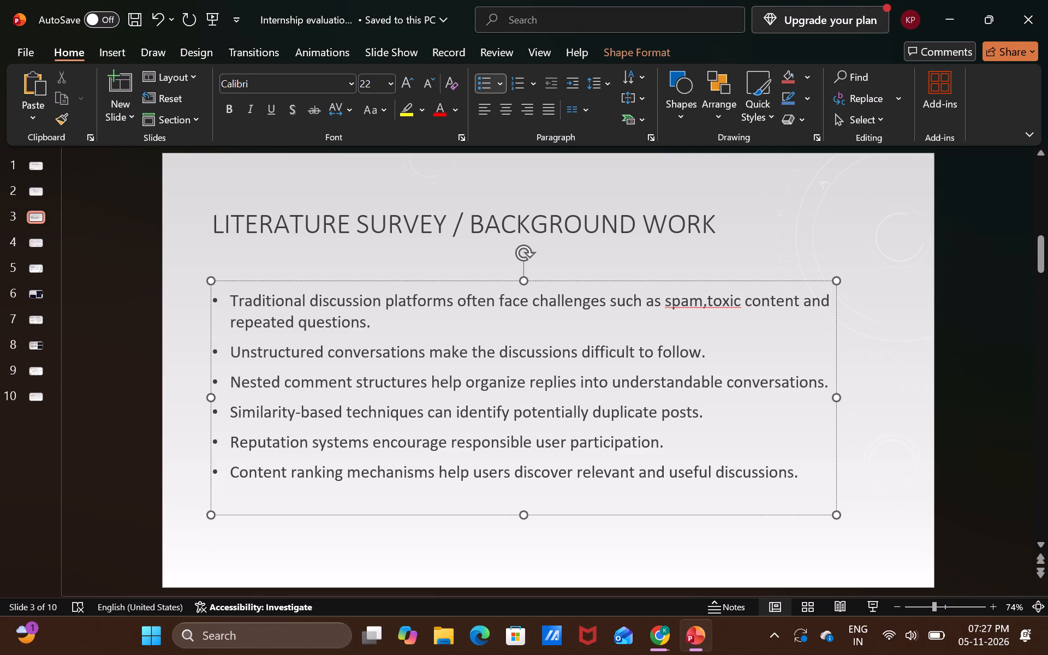
drag(232, 299, 329, 320)
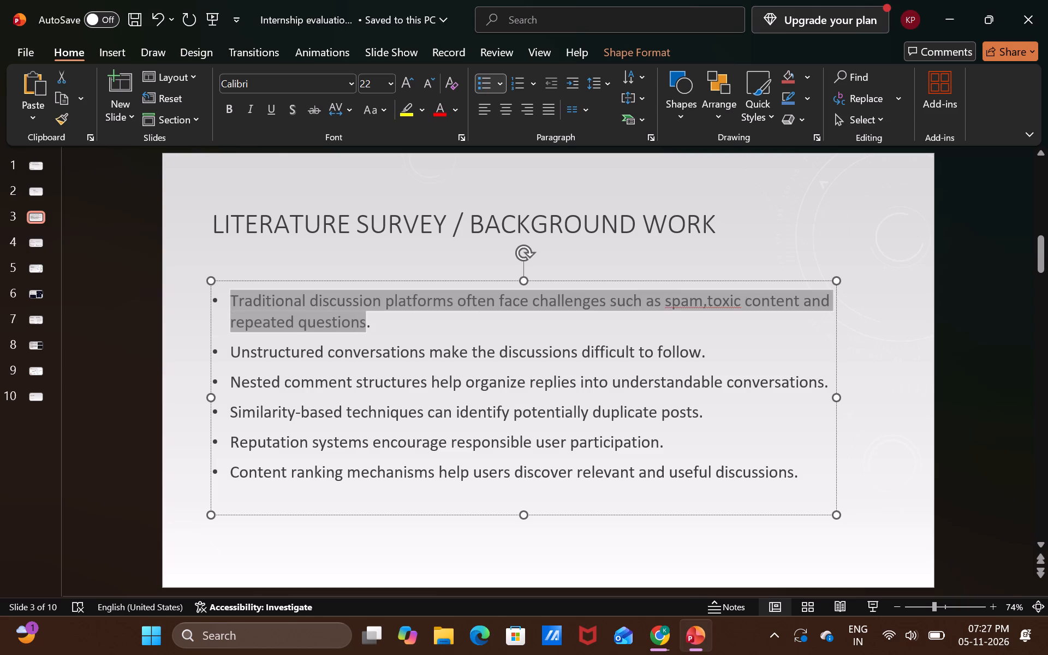
drag(329, 320, 338, 318)
key(BackSpace)
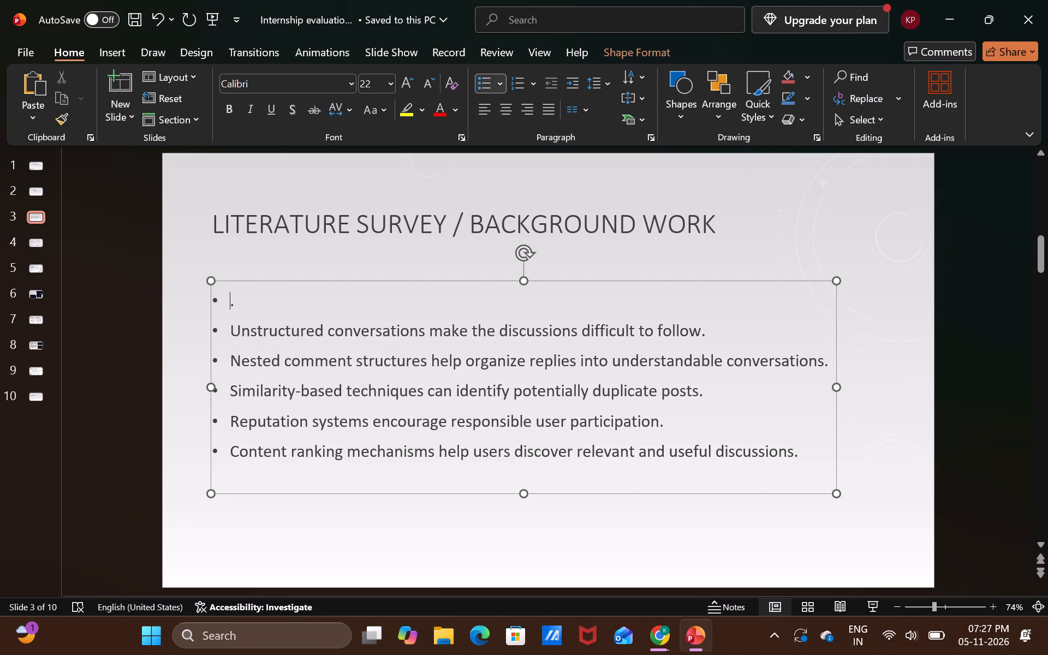
text(Reach)
text(.js)
key(space)
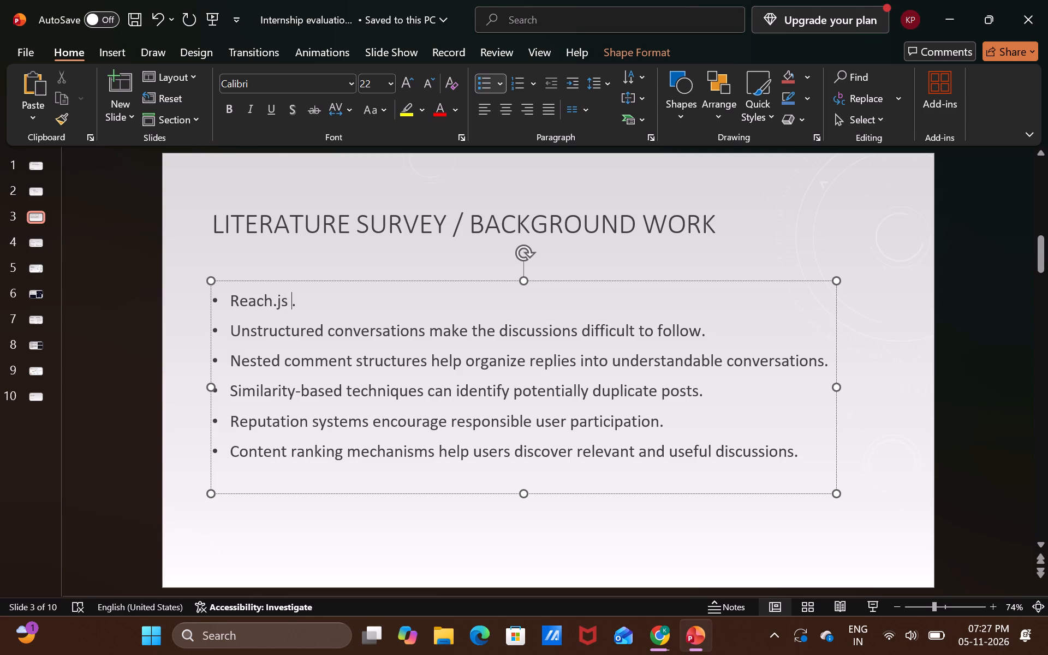
click(270, 301)
key(BackSpace)
key(t)
key(Right)
key(Right)
key(Left)
key(BackSpace)
key(period)
click(292, 304)
key(BackSpace)
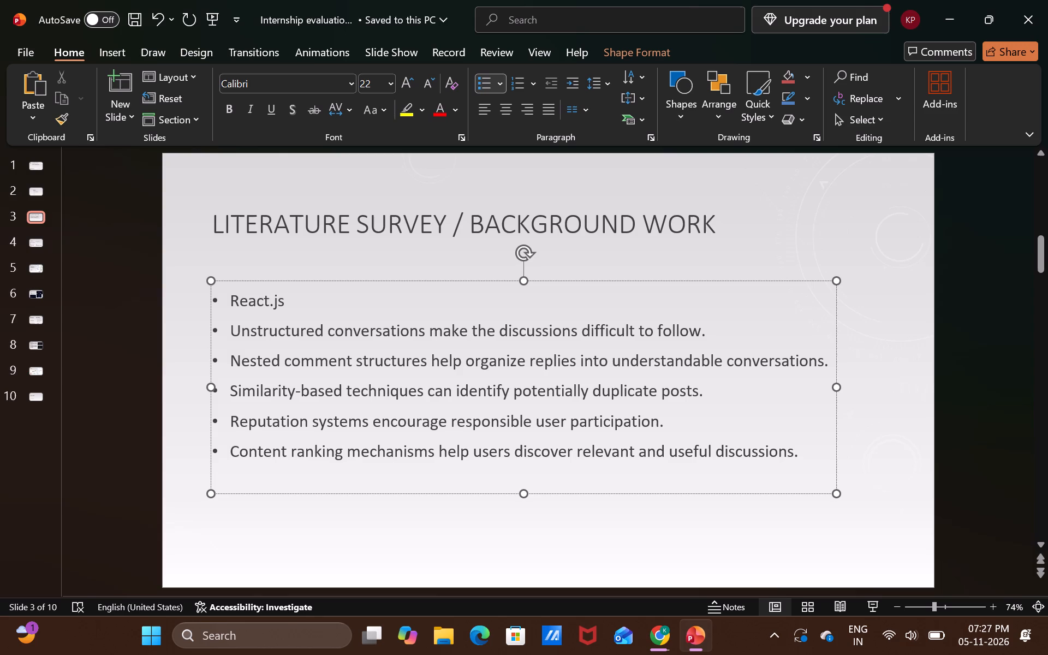
Complete the React.js bullet with "is used to develop an interactive and user-friendly frontend interface".
key(u)
key(BackSpace)
text(is used to develop)
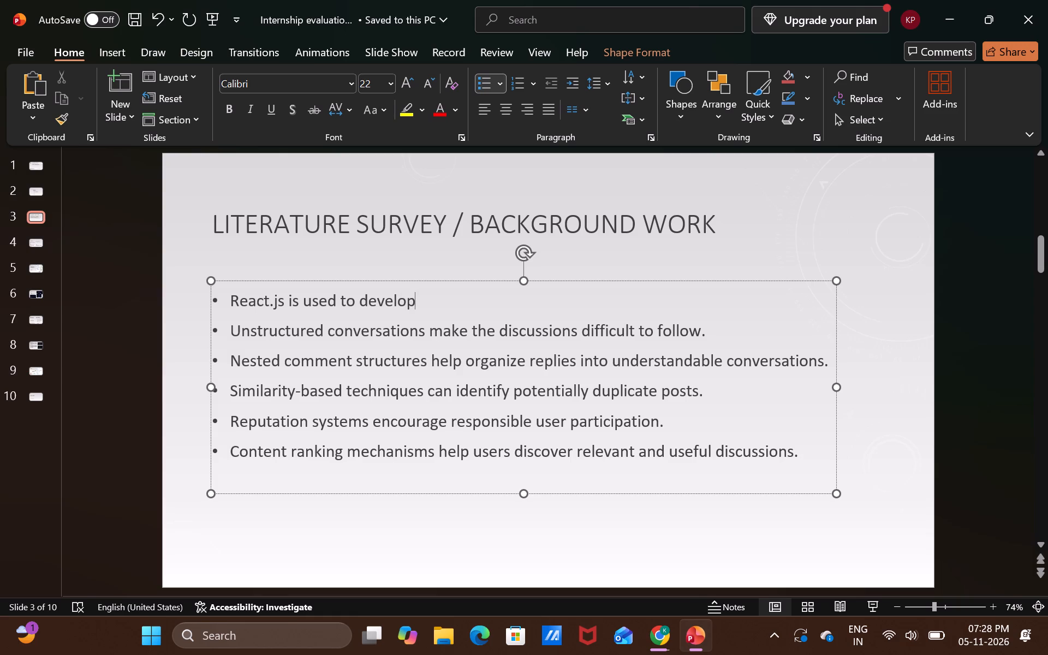
key(space)
text(an interactive)
key(space)
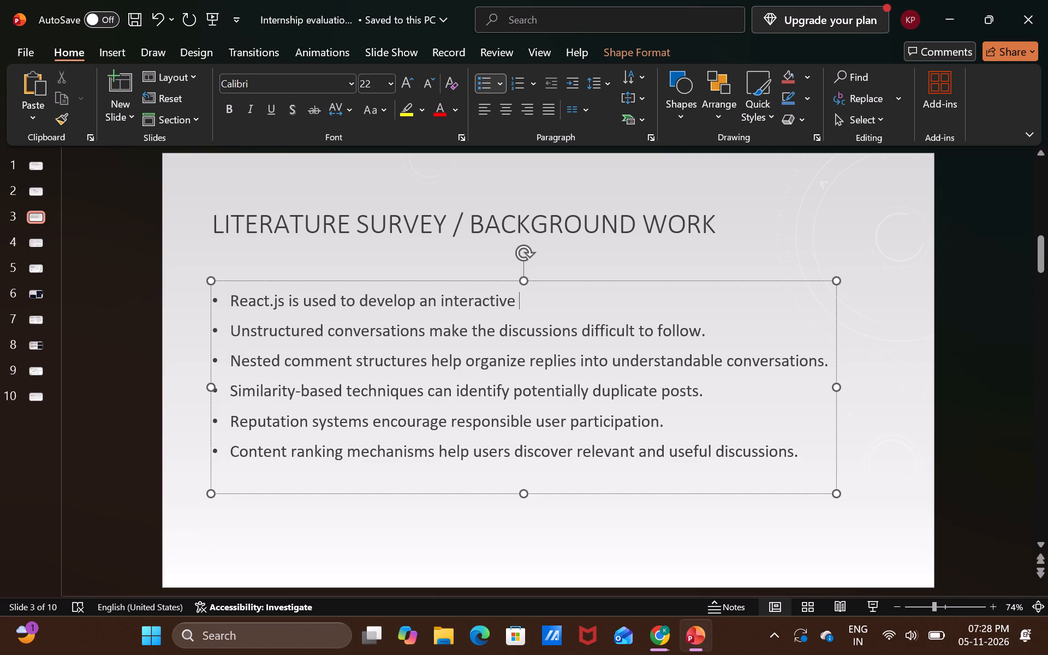
text(and)
key(space)
text(user-)
text(friendly)
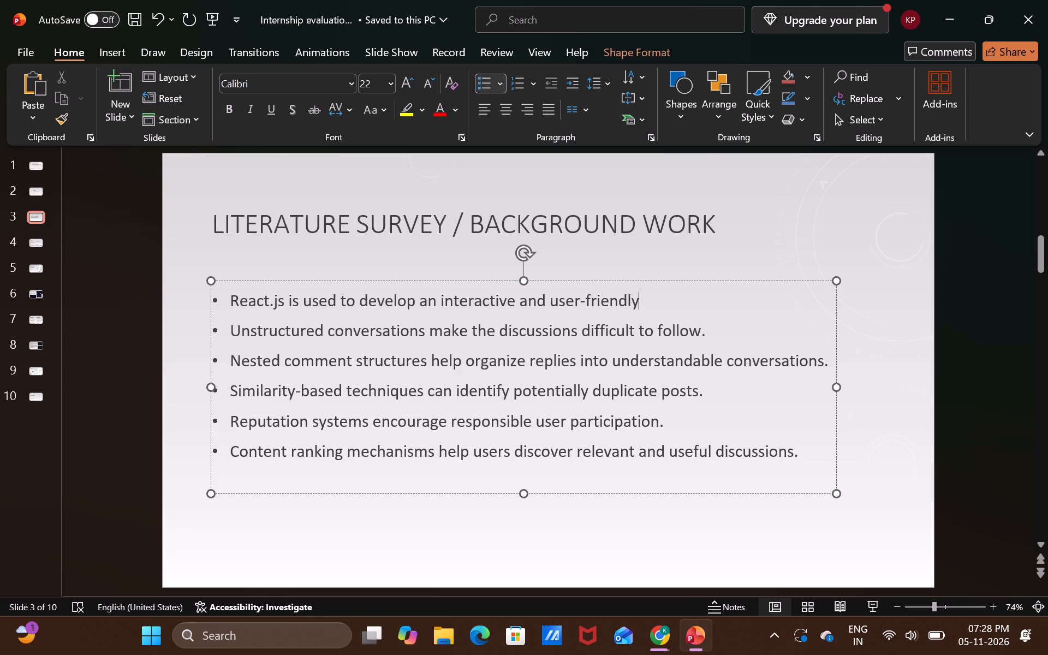
key(space)
text(fronted)
key(space)
key(BackSpace)
key(BackSpace)
text(nd)
key(space)
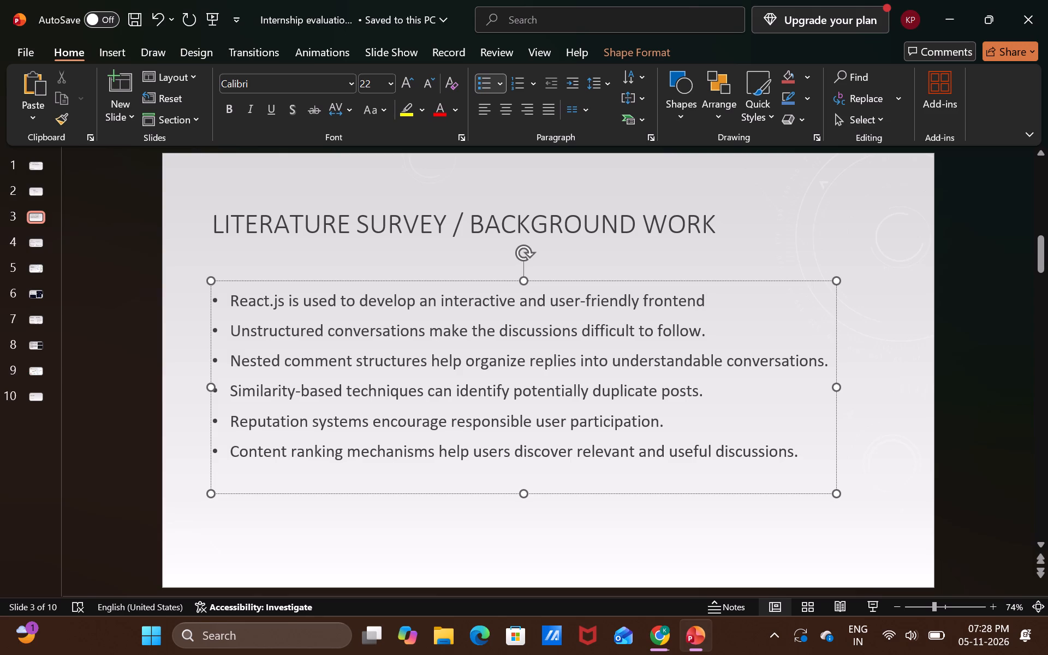
text(interface)
Replace the second literature survey bullet about unstructured conversations with "Node.js provides the runtime environment".
drag(700, 331, 348, 331)
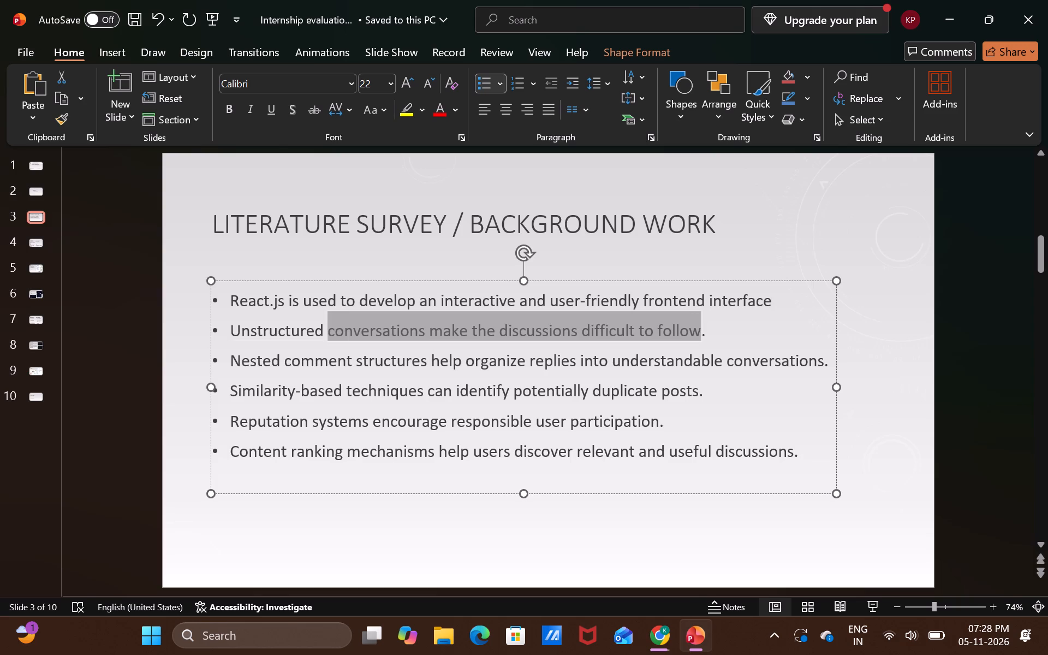
drag(348, 331, 264, 327)
key(BackSpace)
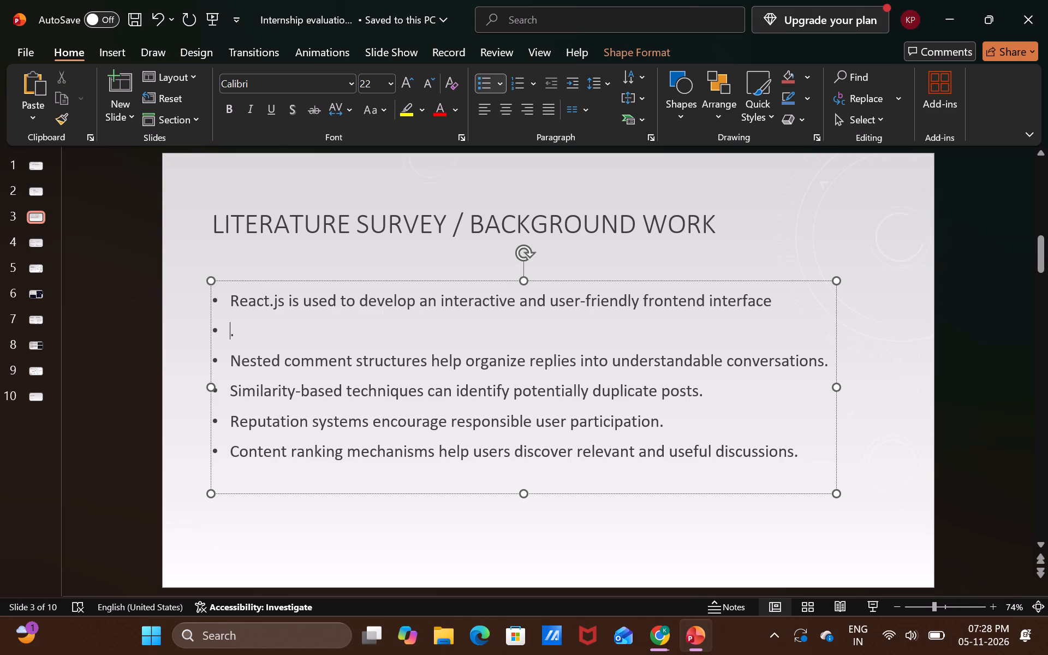
text(Node)
text(.js)
key(space)
text(provides)
key(space)
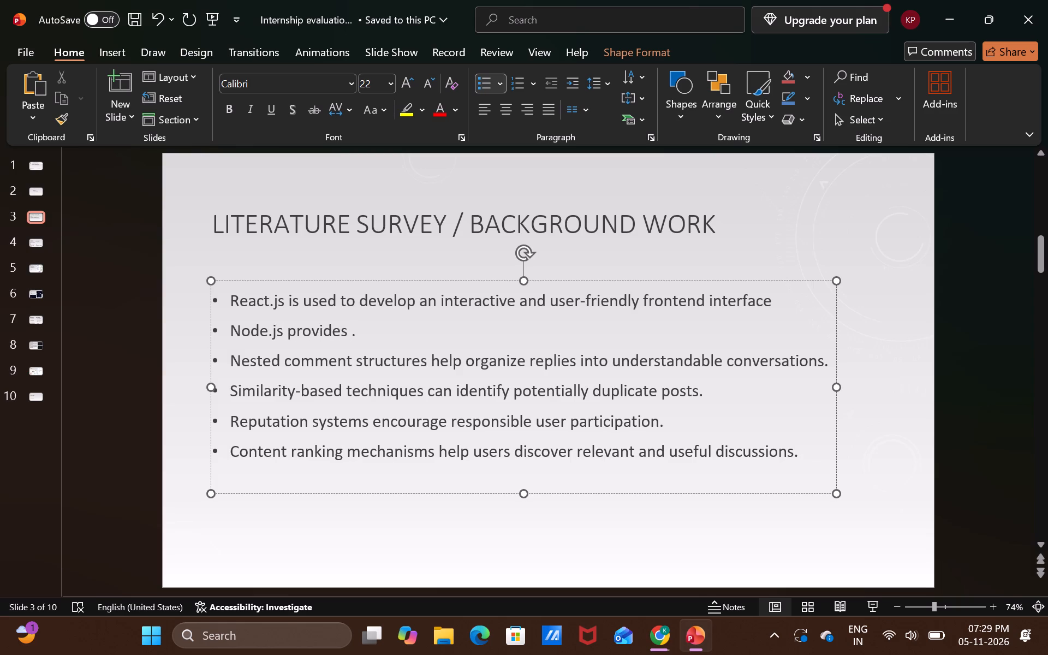
text(the ri)
key(BackSpace)
text(untime)
key(space)
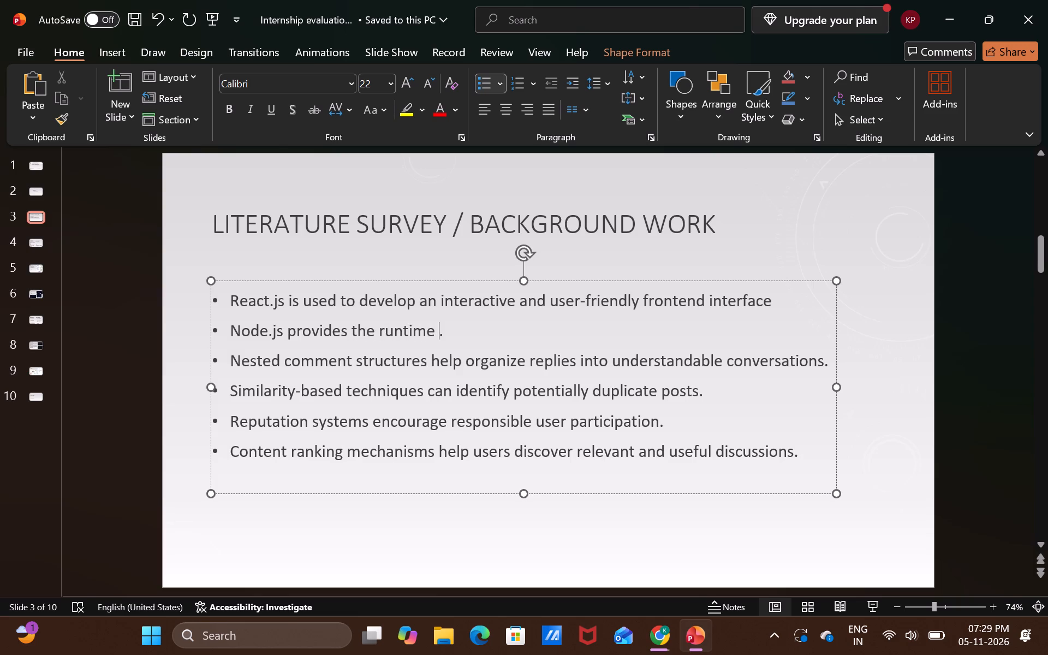
text(environment)
key(space)
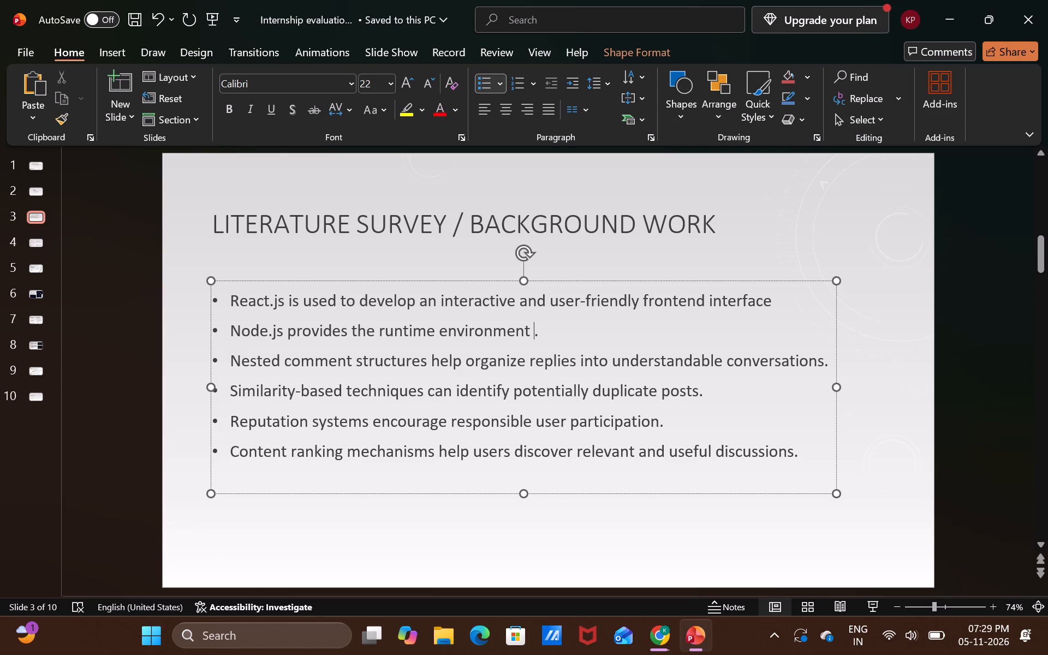
Extend the Node.js bullet with "for executing backend JavaScript" before its full stop.
text(for)
key(space)
text(executing)
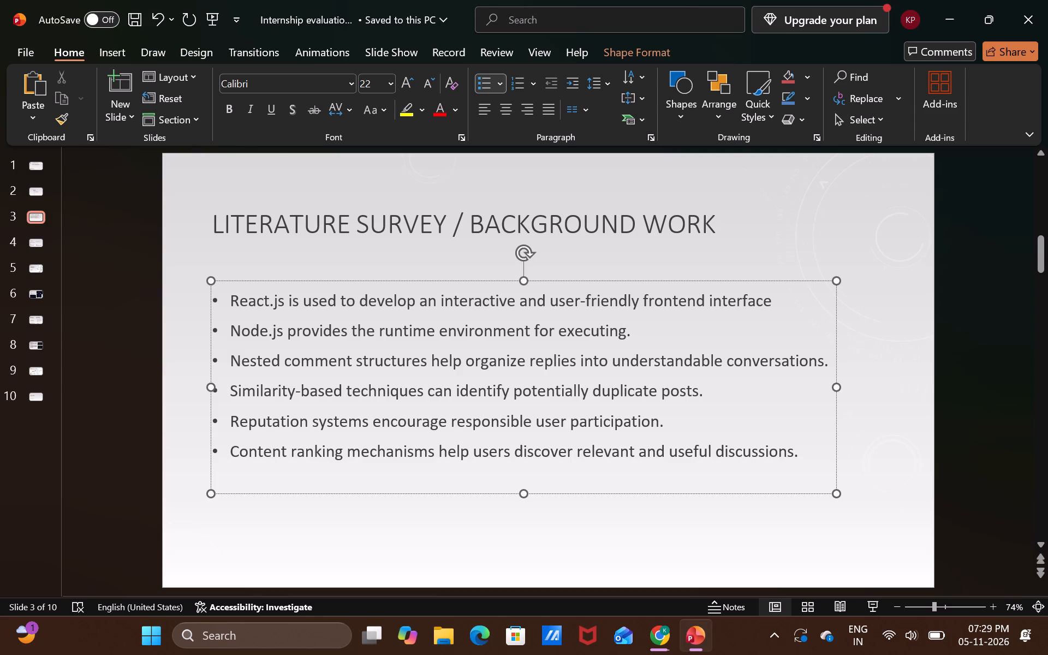
key(space)
text(backend)
key(space)
key(shift+j)
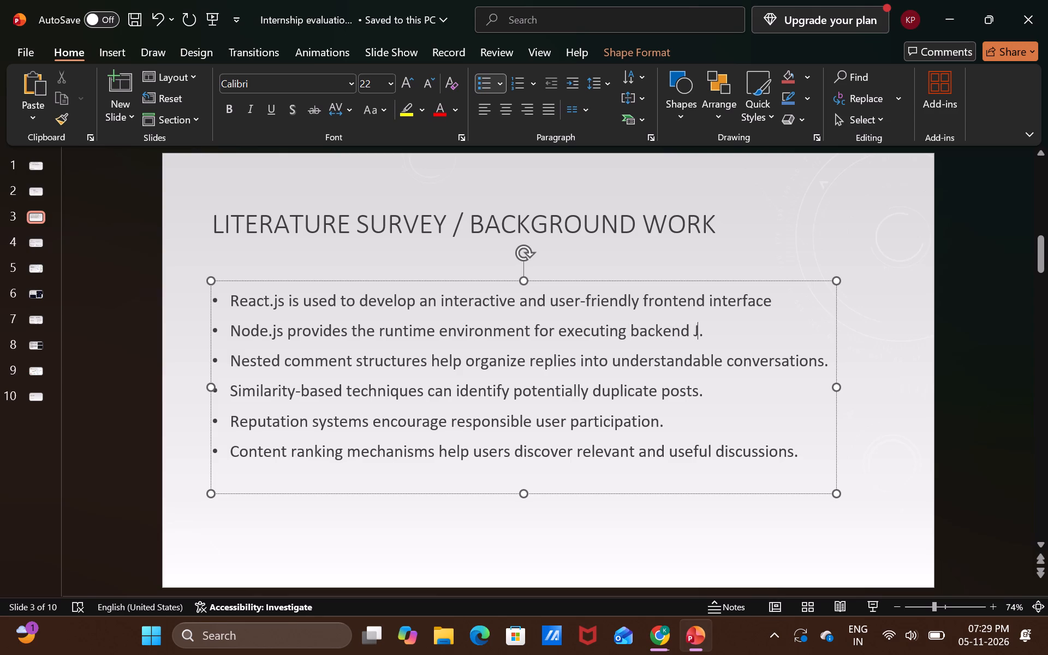
text(aca)
key(BackSpace)
key(BackSpace)
text(vaScript)
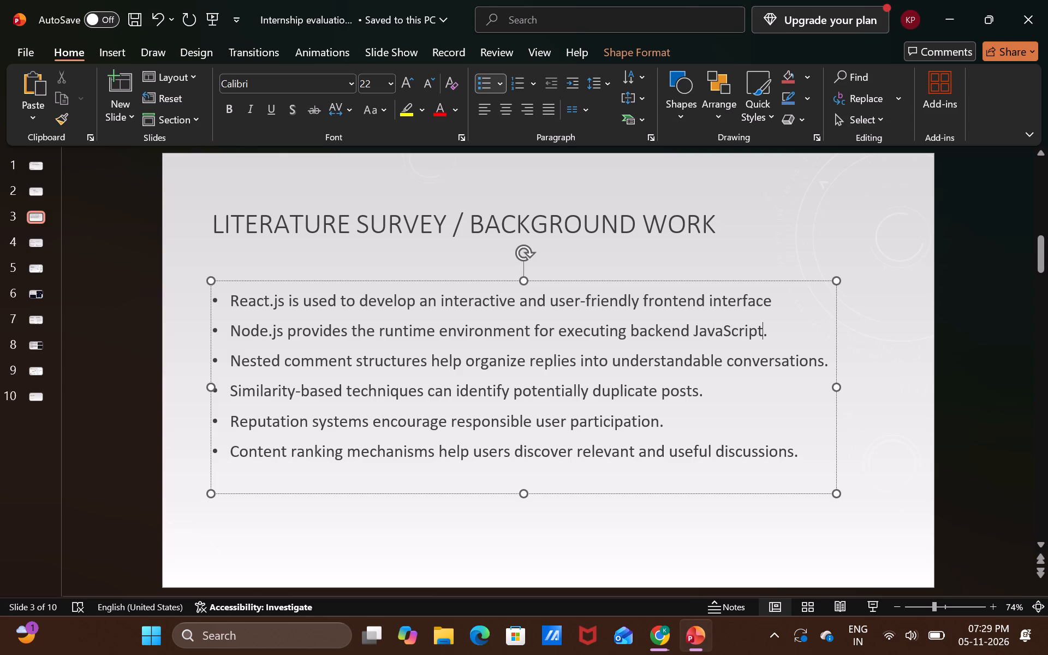
Add the word "code" after "JavaScript" in the Node.js bullet.
key(space)
text(code)
Replace the third literature survey bullet about nested comment structures with "Express.js used", keeping its full stop.
drag(230, 366, 629, 362)
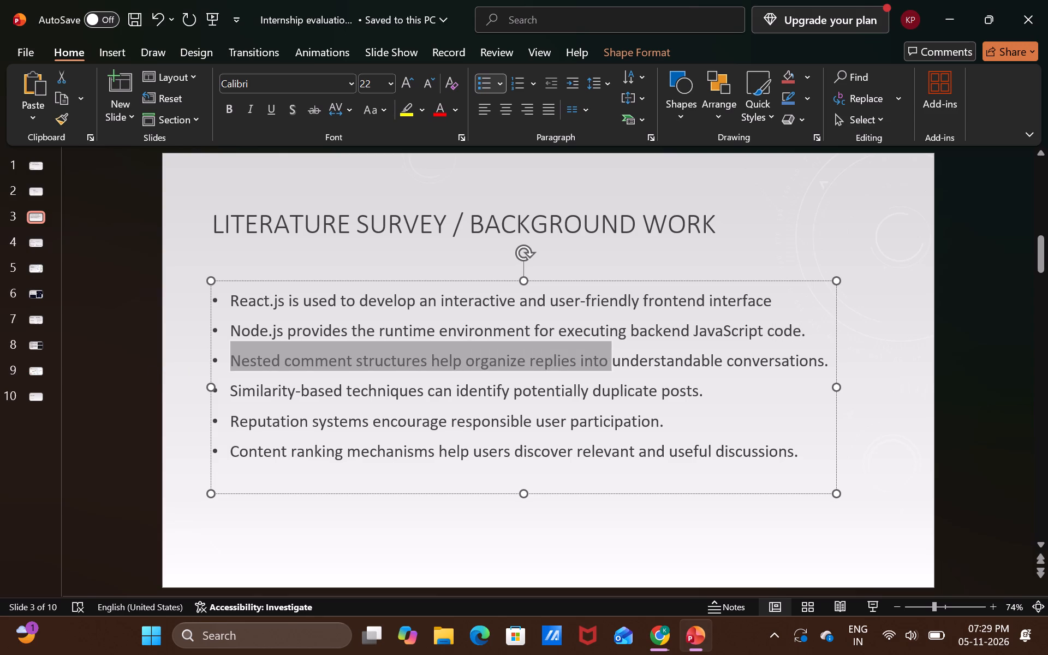
drag(629, 362, 825, 364)
key(BackSpace)
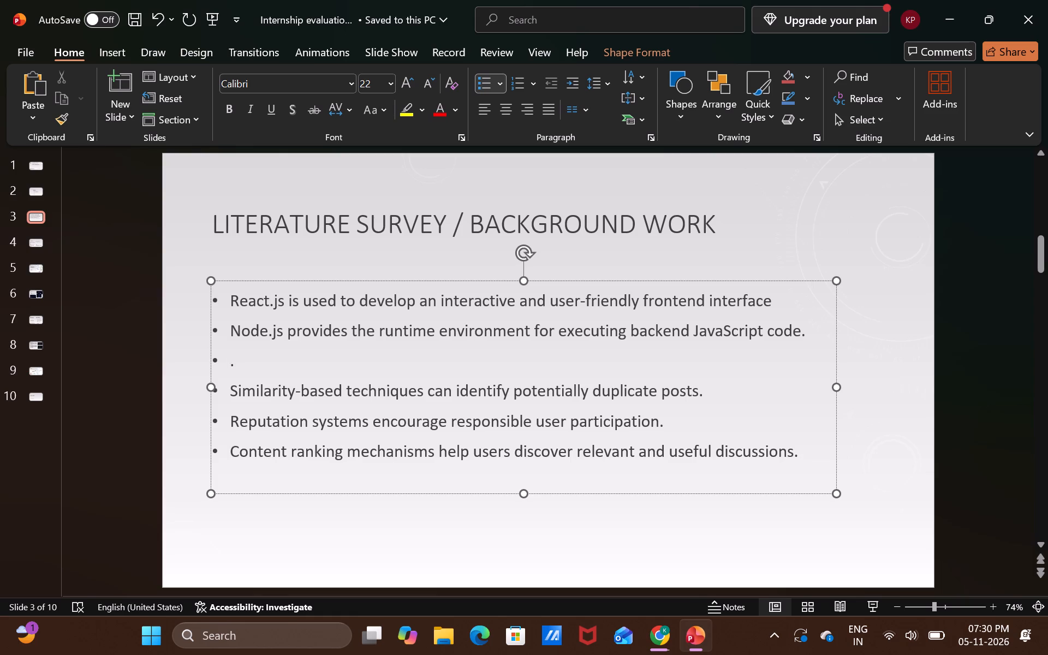
text(Exprew)
key(BackSpace)
text(ss)
text(.js)
key(space)
key(u)
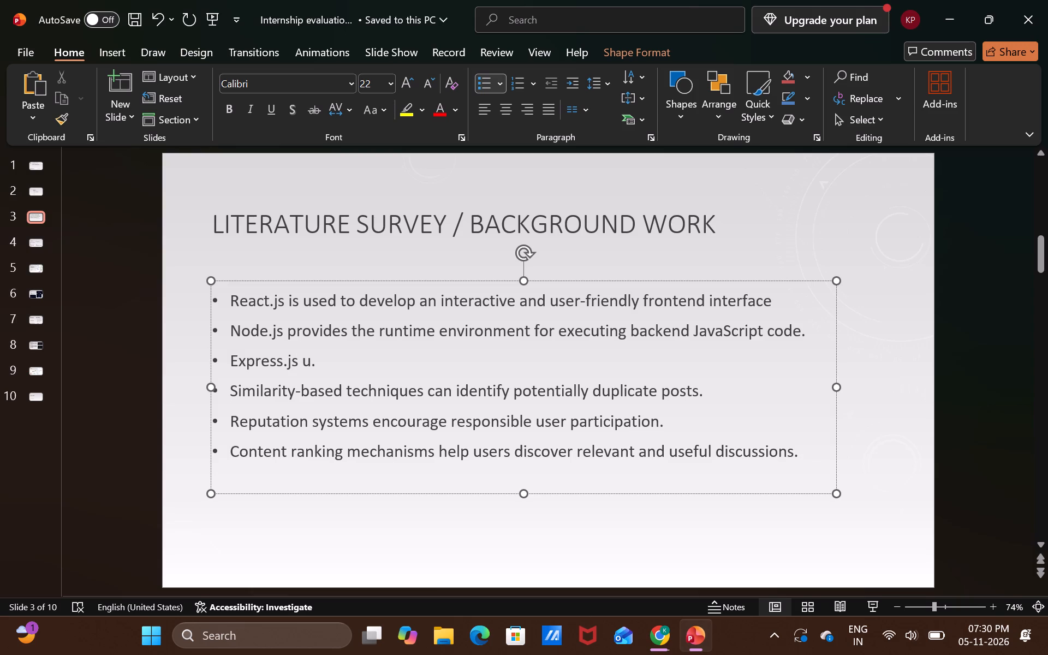
text(sed)
key(space)
Add a full stop at the end of the React.js bullet.
click(773, 303)
key(period)
Extend the Express.js bullet with "develop REST APIs" after "used", before its full stop.
click(337, 362)
key(space)
text(develp)
key(BackSpace)
text(op)
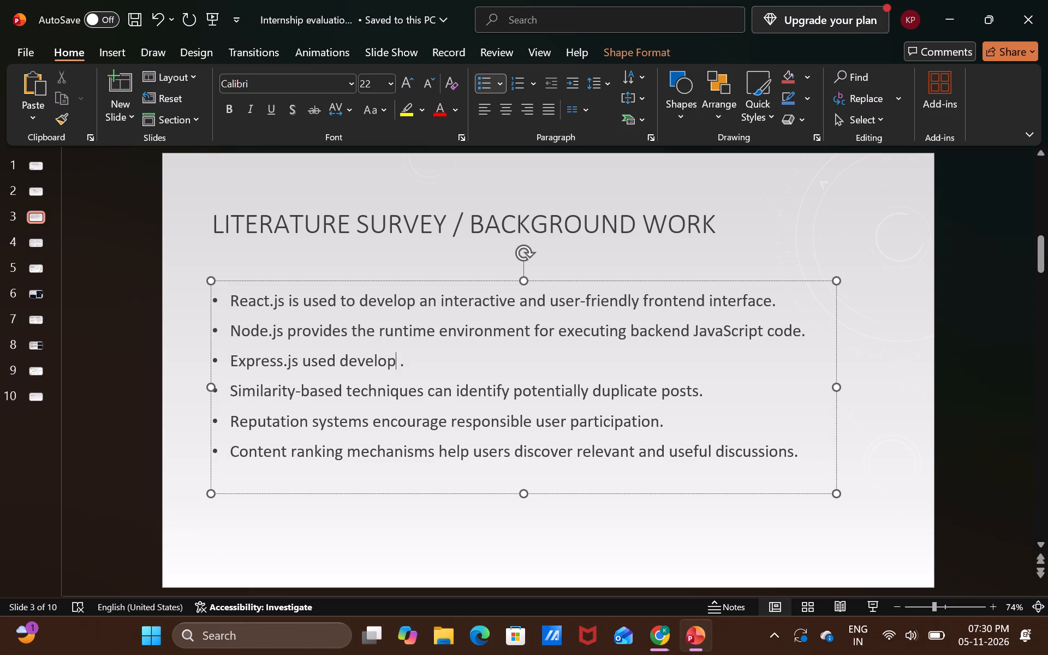
key(space)
text(REST)
key(space)
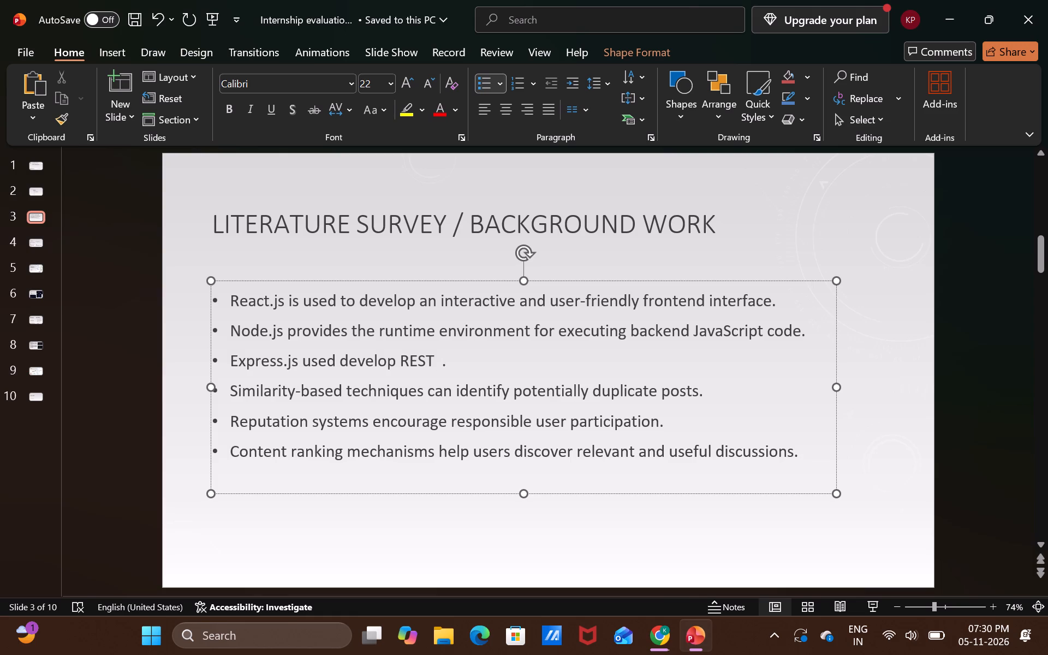
text(APIs)
Complete the Express.js bullet with "and handle server-side requests" after "REST APIs".
key(space)
text(and handle)
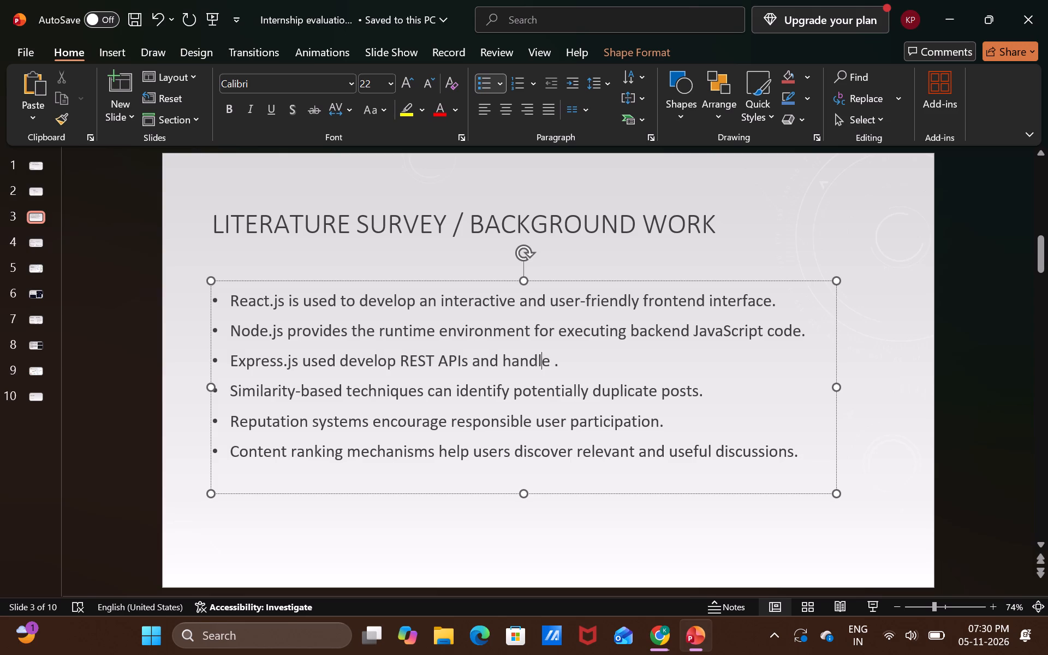
key(space)
text(server)
text(-side)
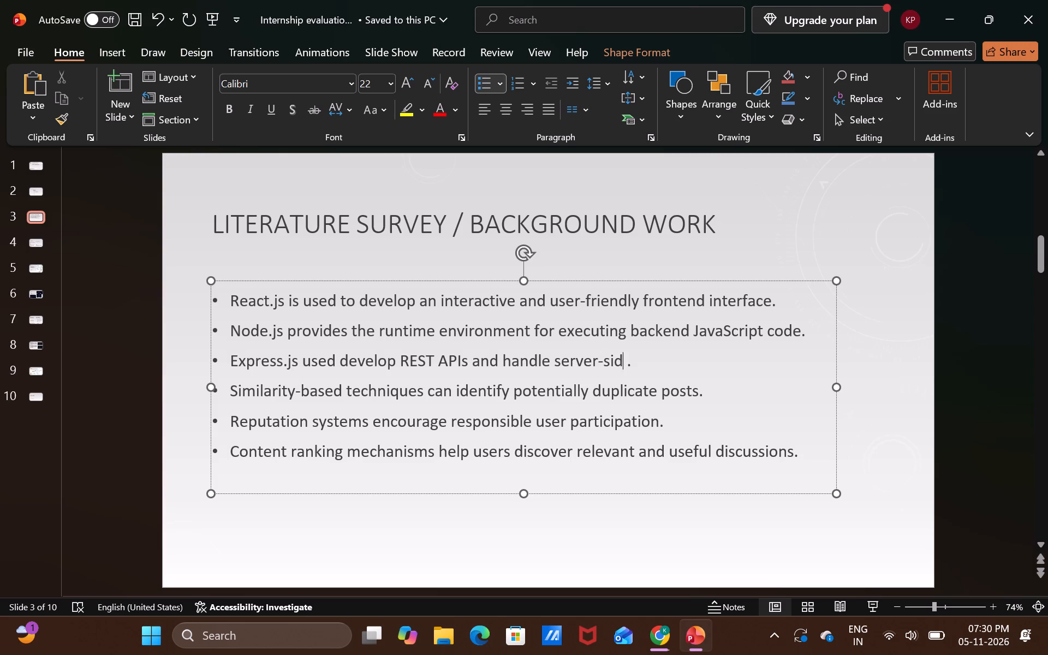
key(space)
text(requests)
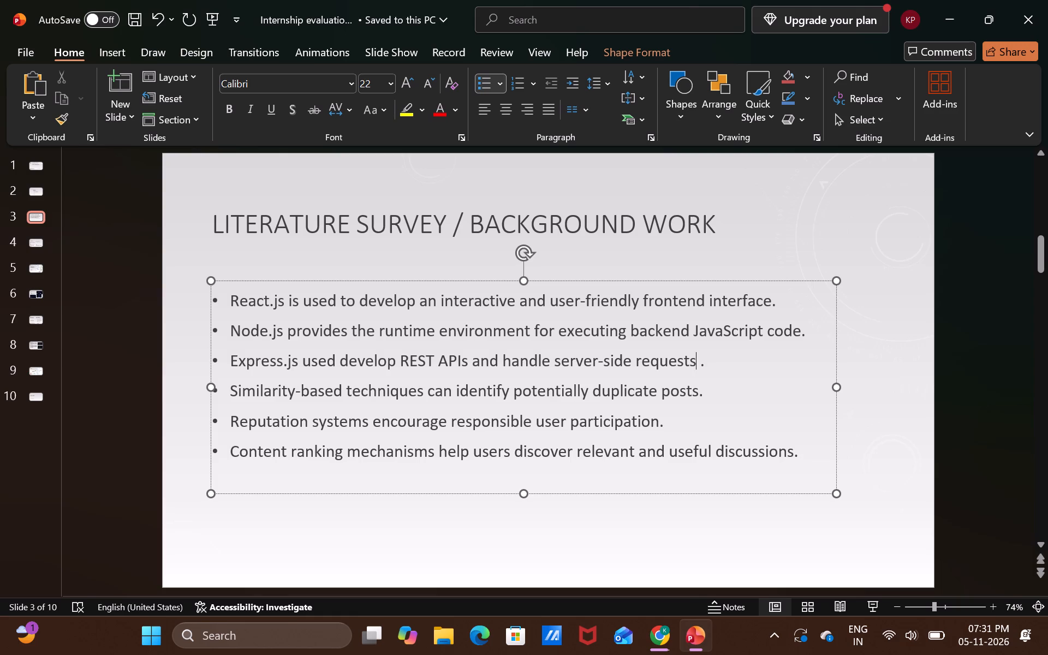
Replace the fourth literature survey bullet about similarity-based techniques with "MongoDB is a NoSQL database", keeping its full stop.
drag(232, 391, 688, 388)
key(BackSpace)
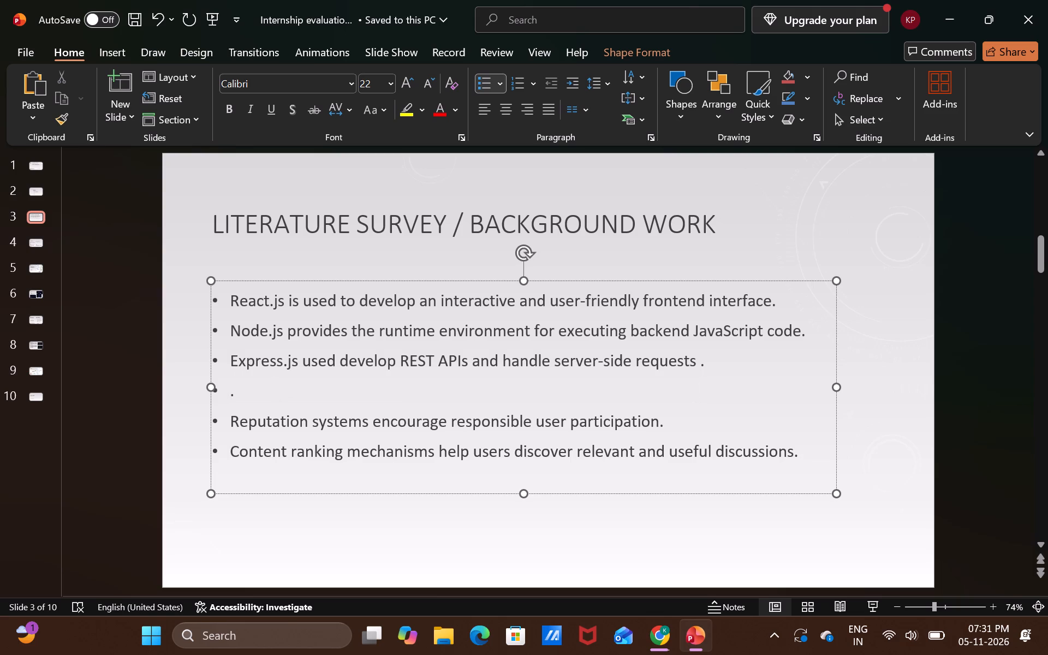
text(Mon)
text(go)
text(DB)
key(space)
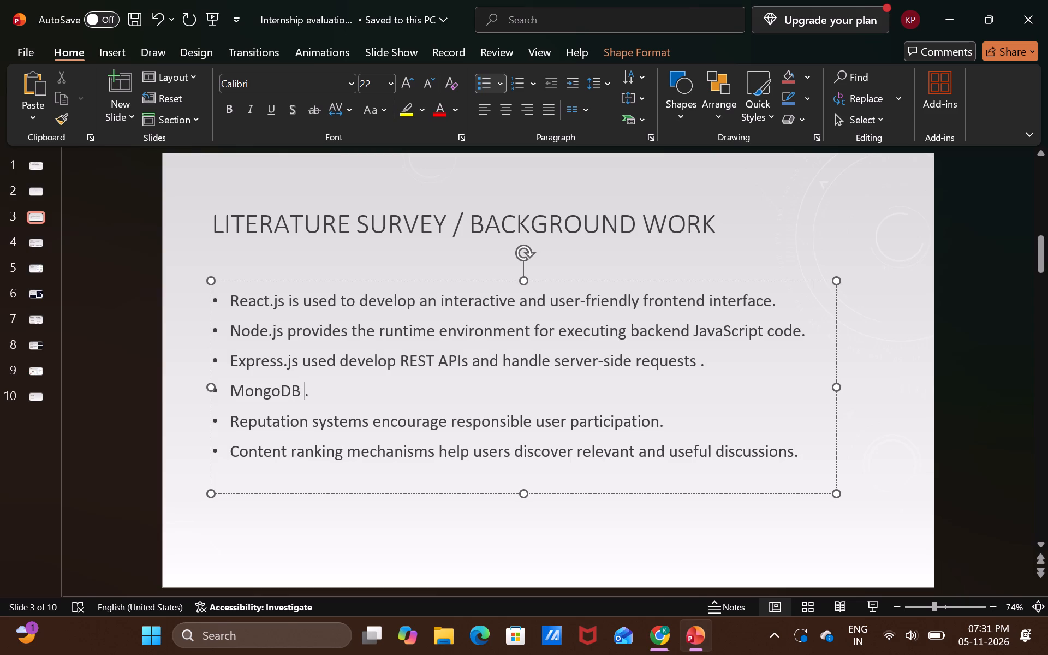
key(space)
text(is a N)
key(shift+o)
key(BackSpace)
key(o)
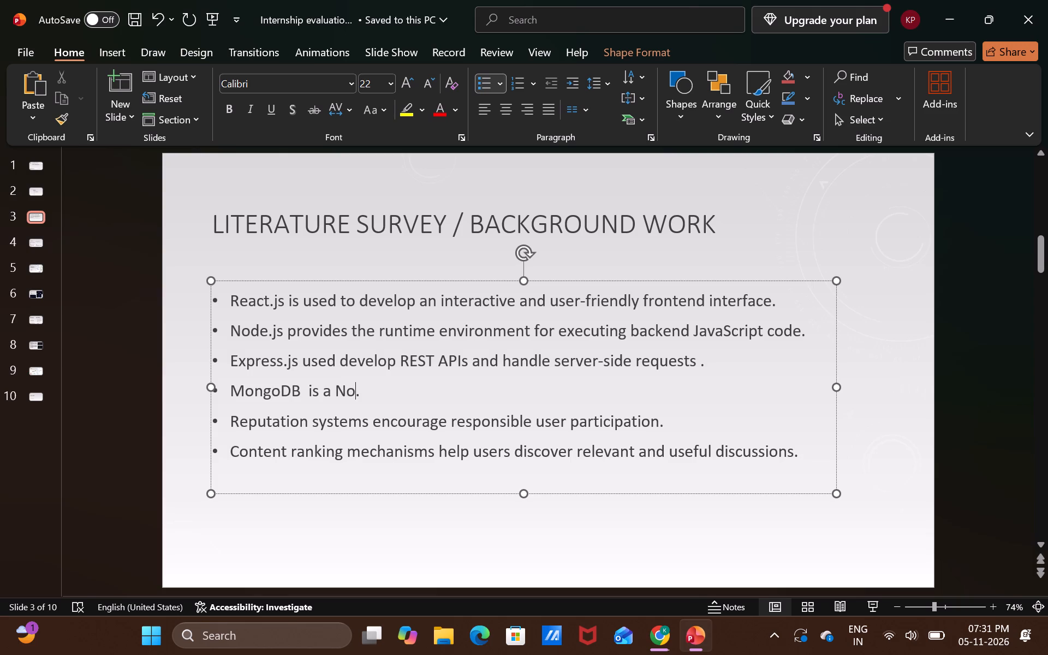
text(SQL)
key(space)
text(database)
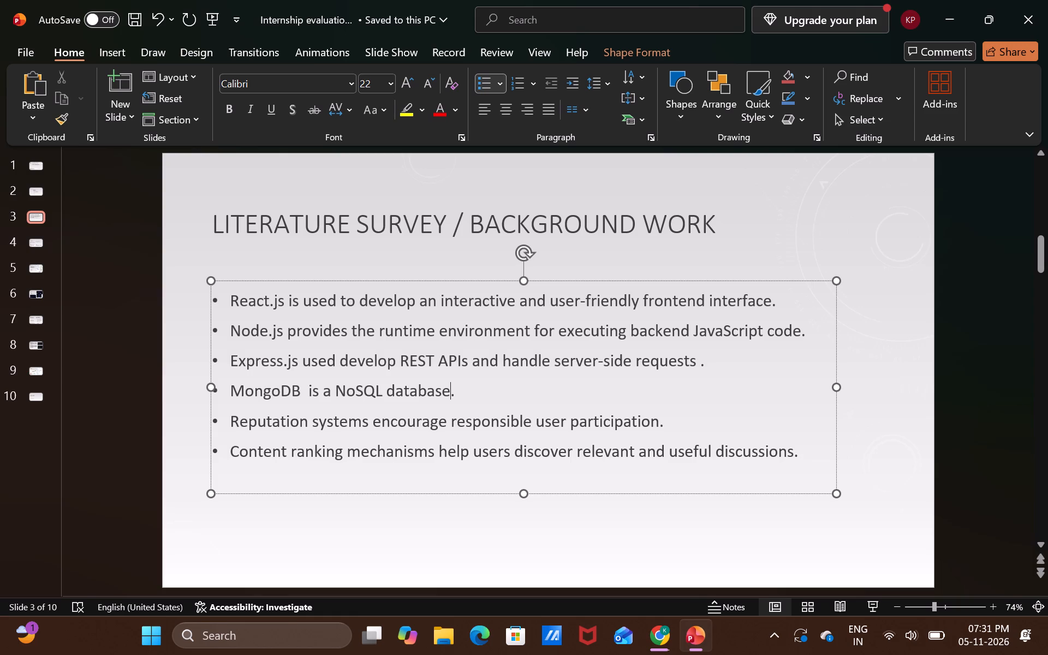
Complete the MongoDB bullet with "used to store users,threads,comments,votes and reports" after "database", before its full stop.
key(space)
text(used)
key(space)
text(to)
key(space)
text(store)
key(space)
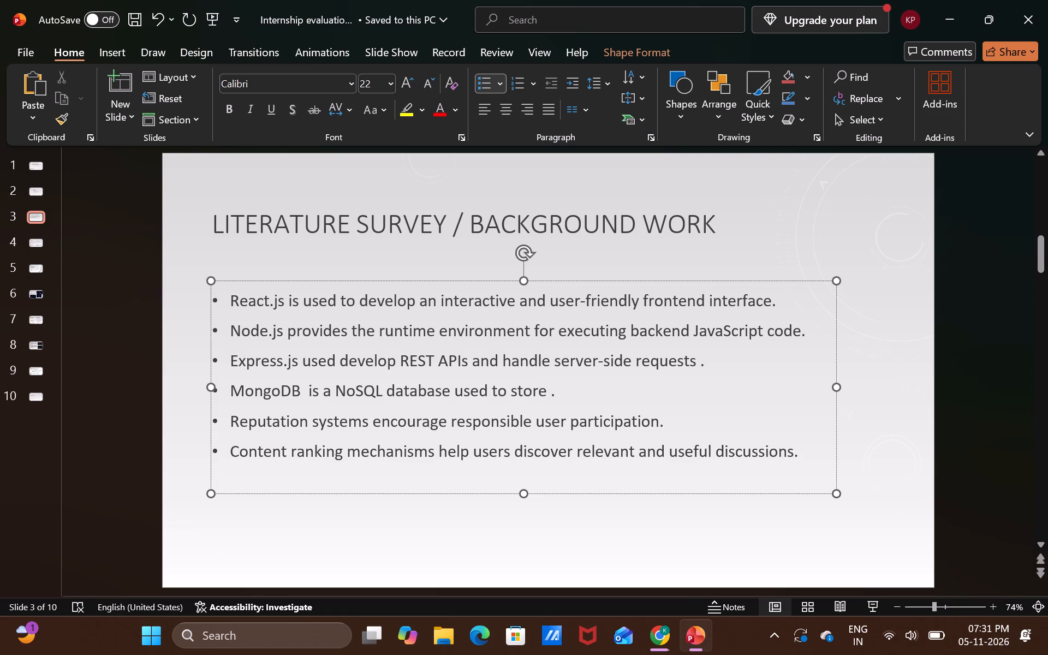
text(users)
key(space)
key(BackSpace)
text(,threads)
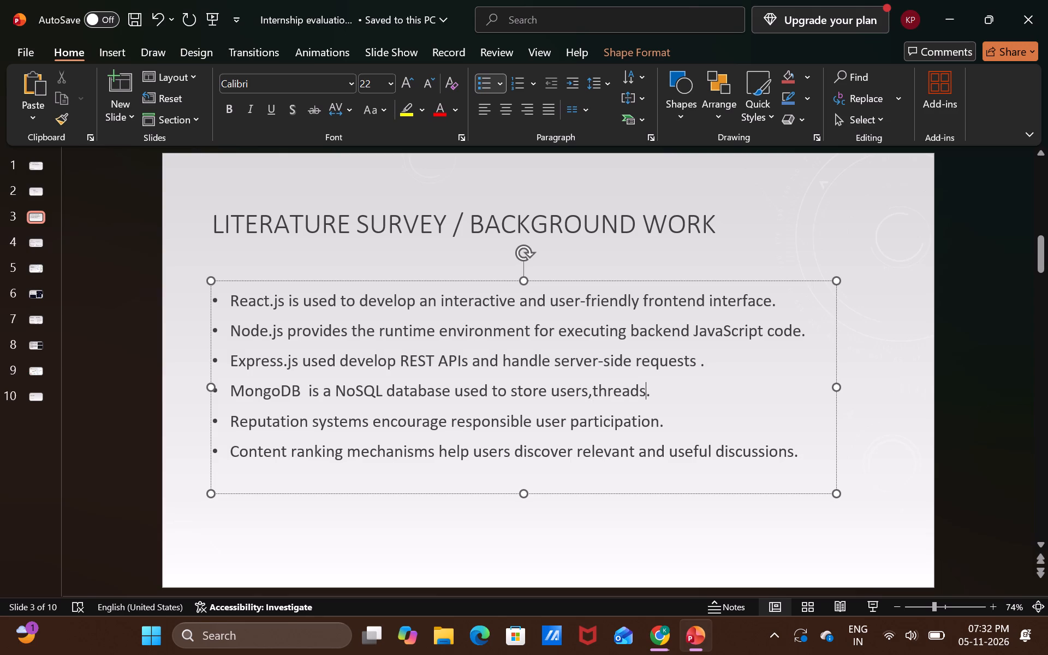
text(,comments)
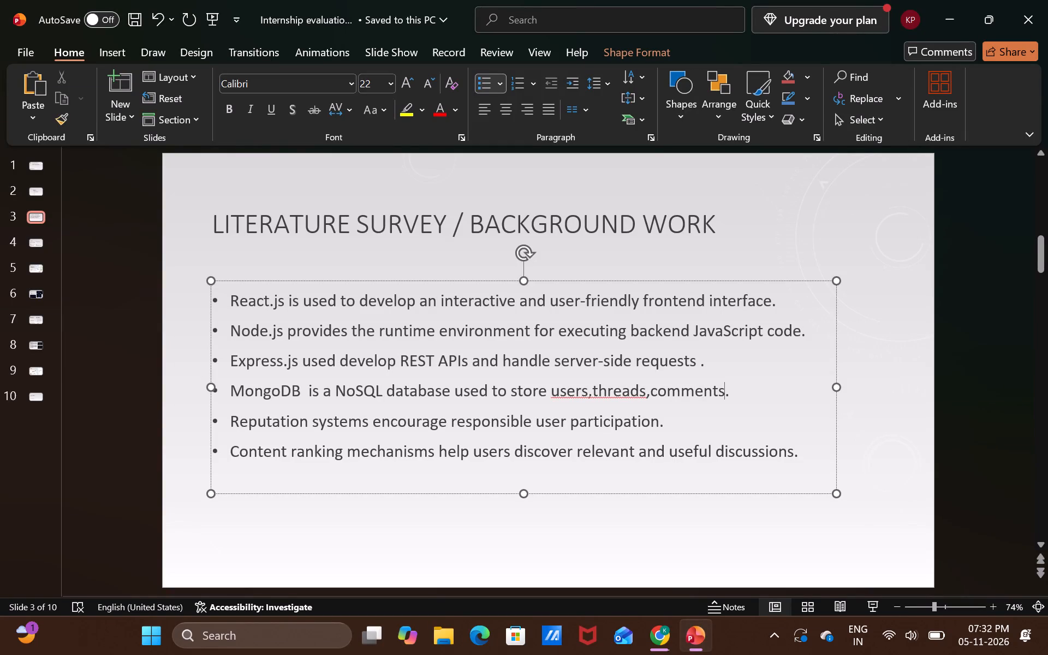
key(comma)
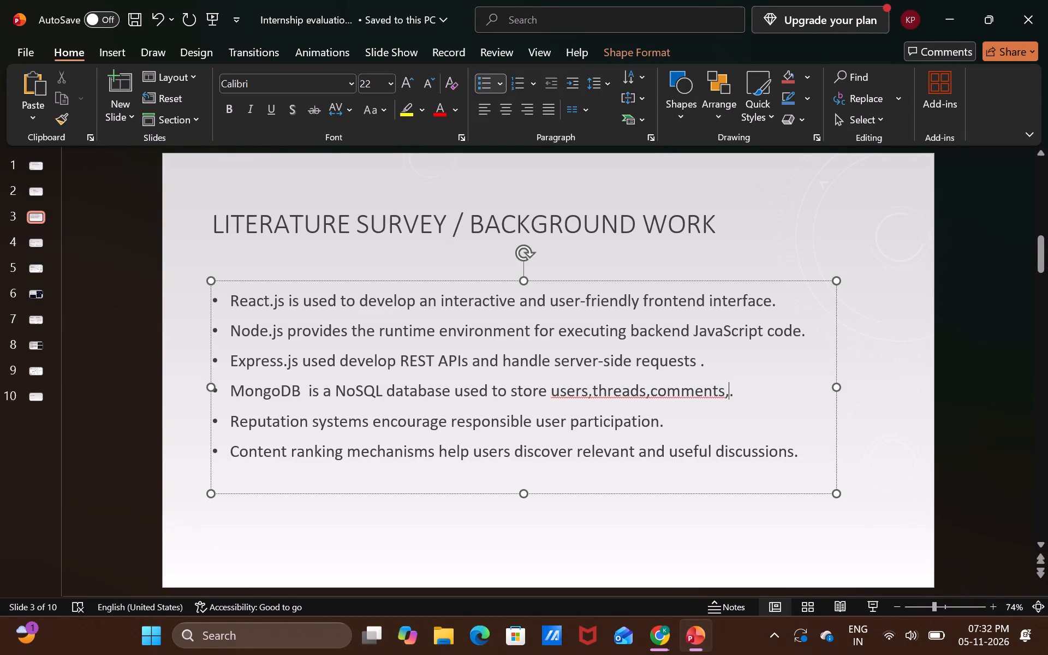
text(votes)
key(space)
text(and re)
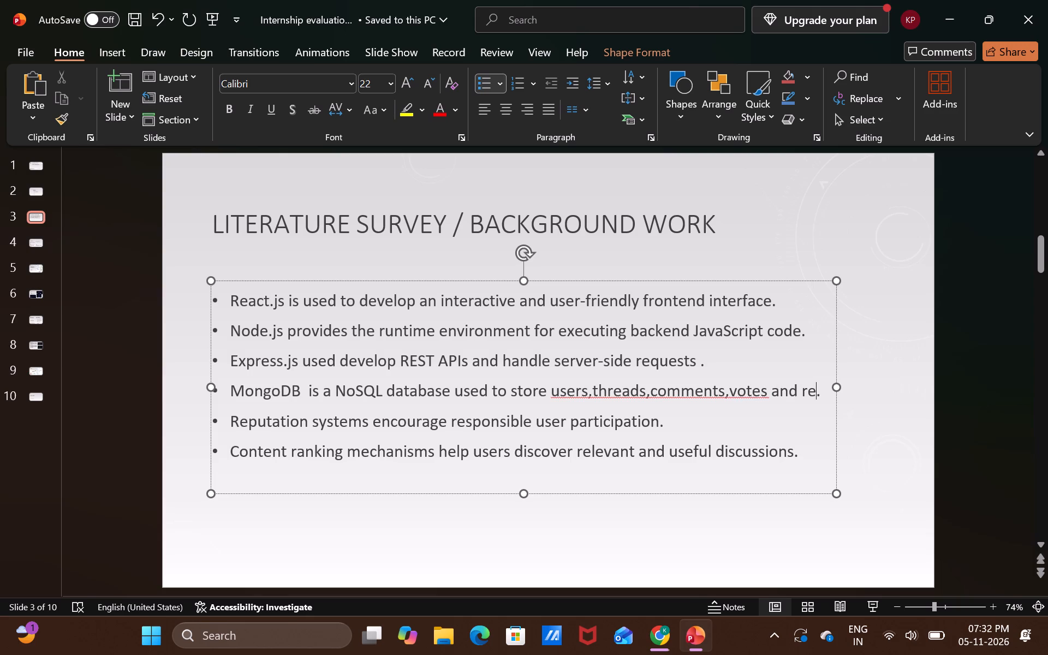
key(p)
text(orts)
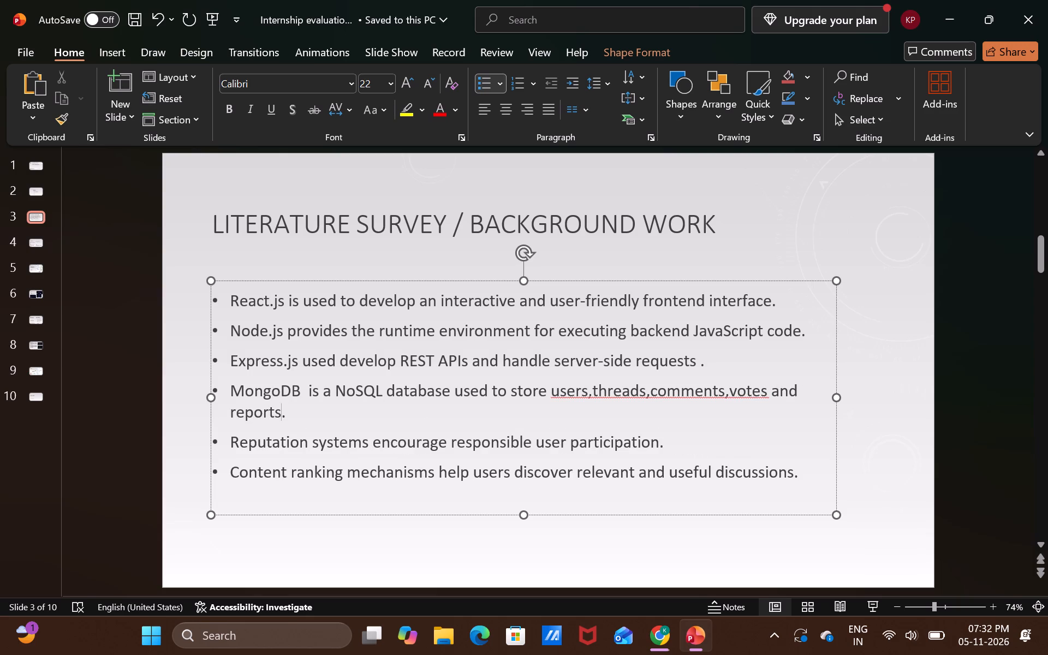
Replace the fifth literature survey bullet about reputation systems with "Mongoose provides object data modelling(ODM)", keeping its full stop.
drag(228, 442, 608, 446)
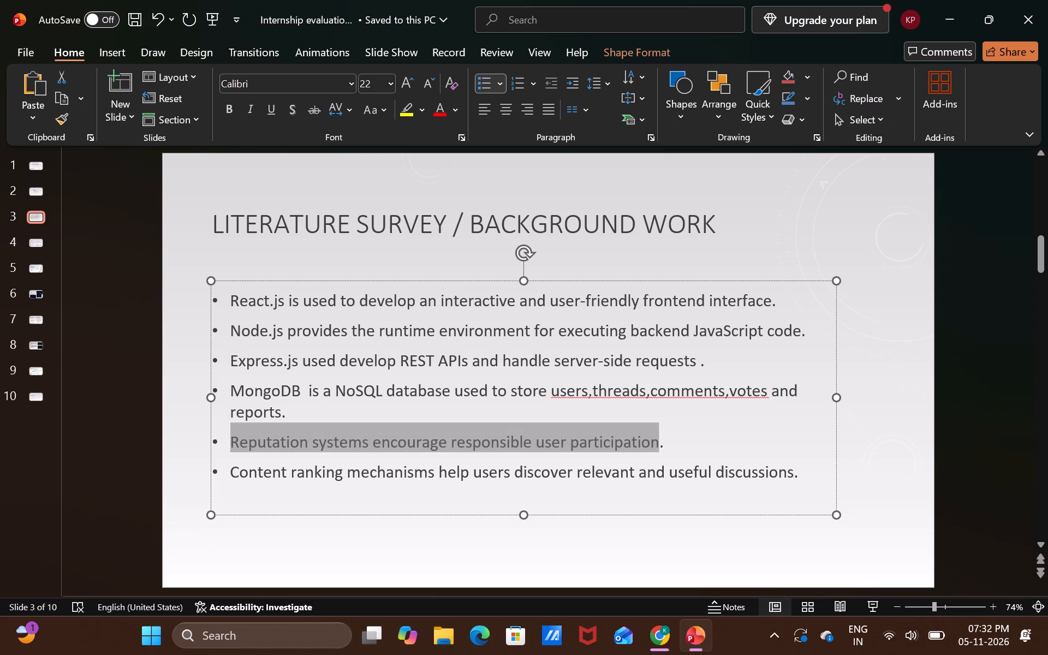
drag(608, 446, 642, 450)
key(BackSpace)
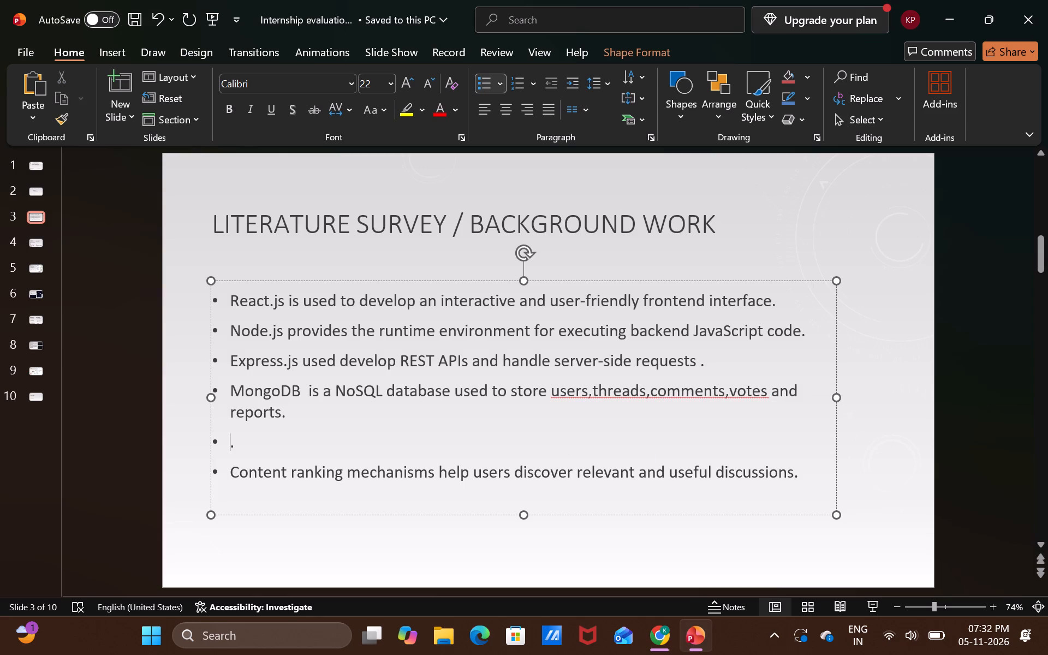
text(Mongoose)
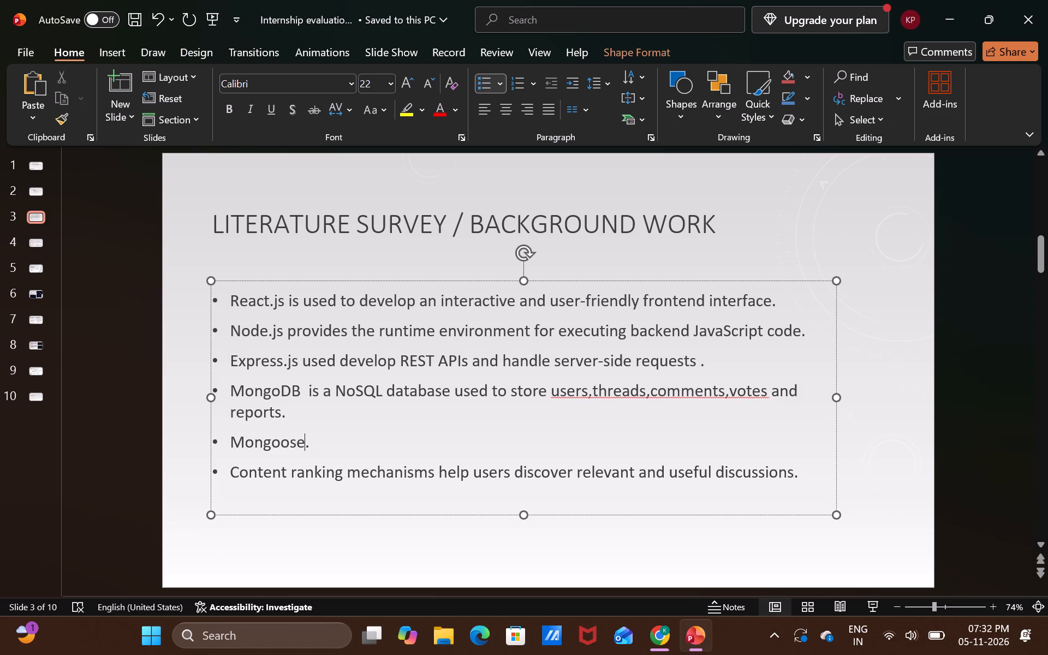
key(space)
text(provides)
key(space)
text(object)
key(space)
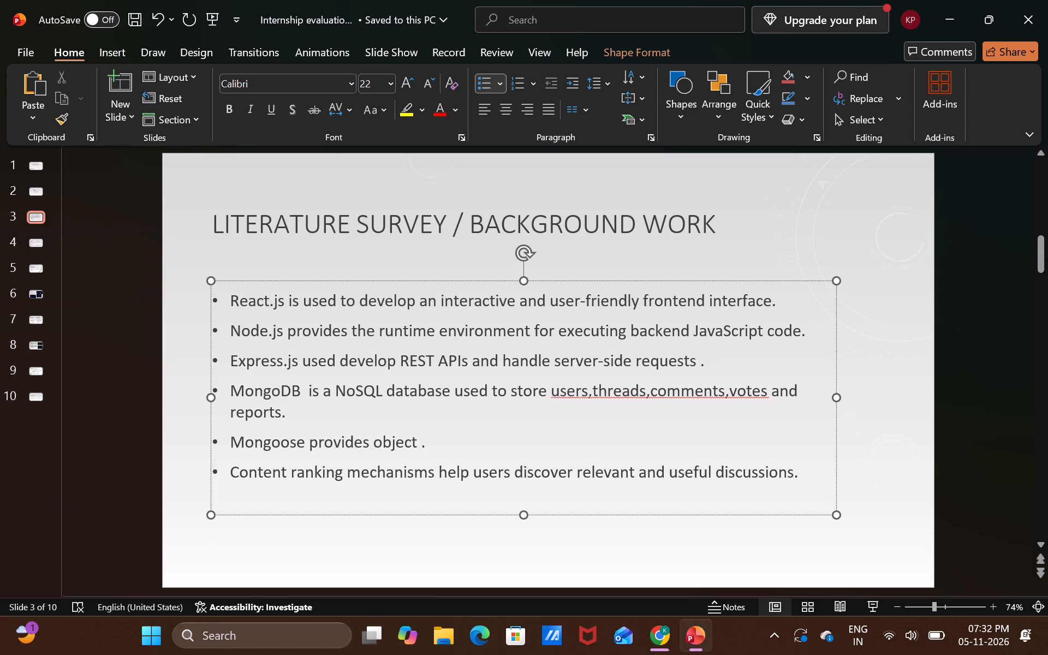
text(data)
key(space)
text(modelling)
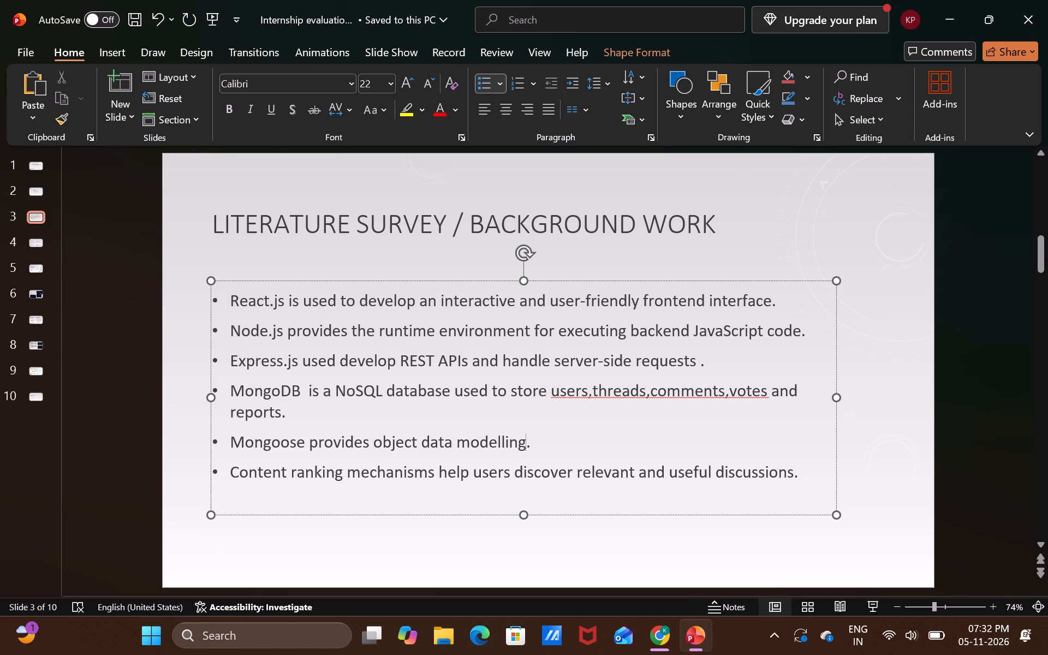
text((O)
text(DM)
key(shift+parenright)
Extend the Mongoose bullet with "for managing MongoDB collections and" after "(ODM)", before its full stop.
key(space)
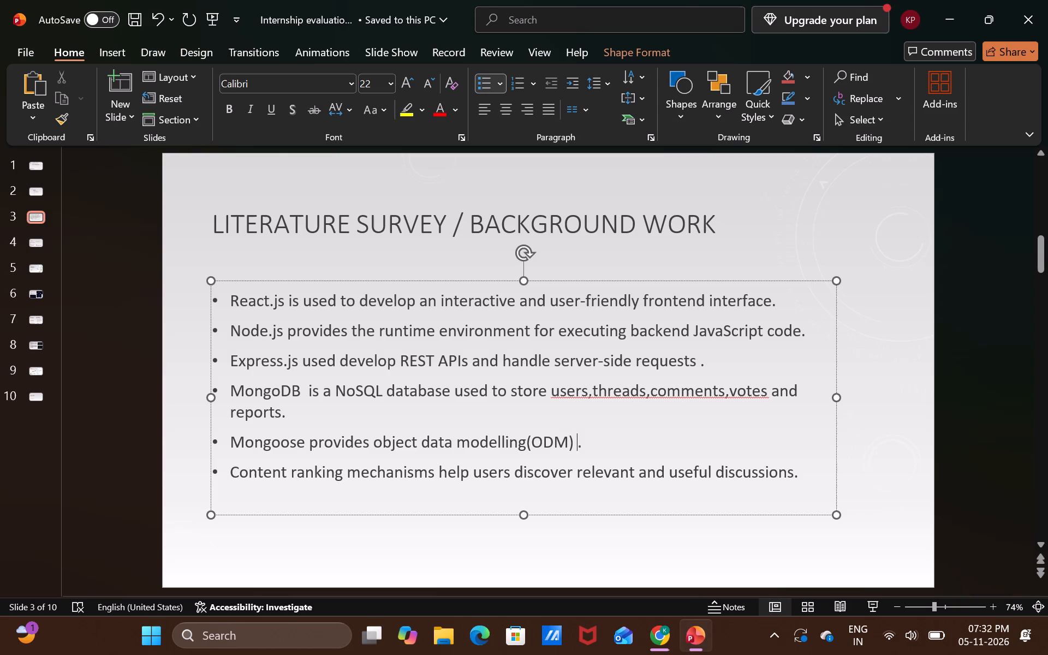
text(for managing)
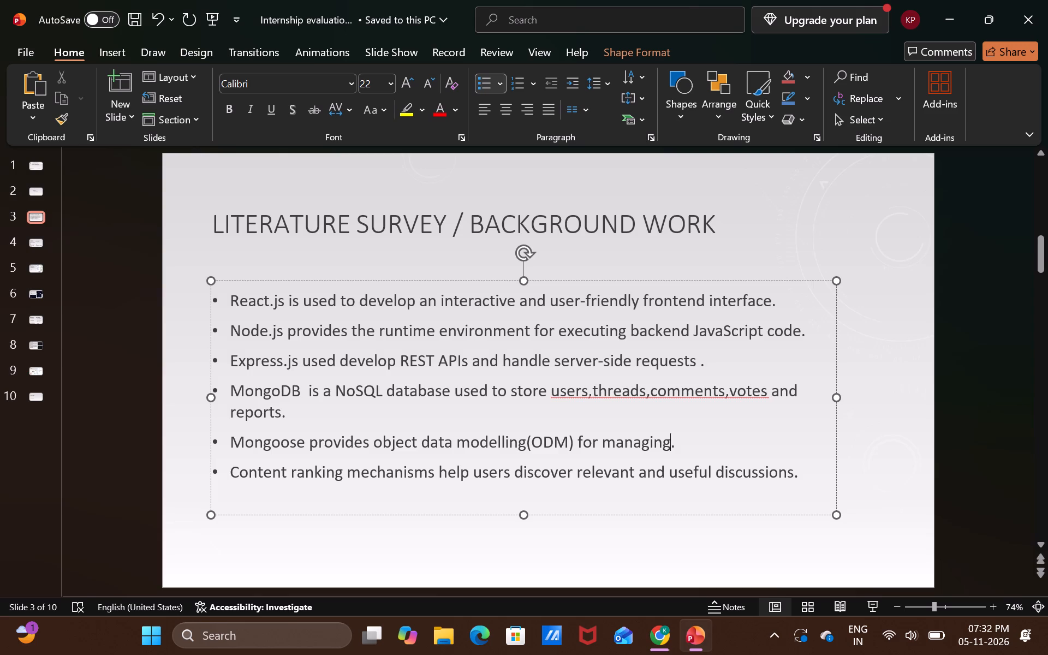
key(space)
text(Mo)
text(ngo)
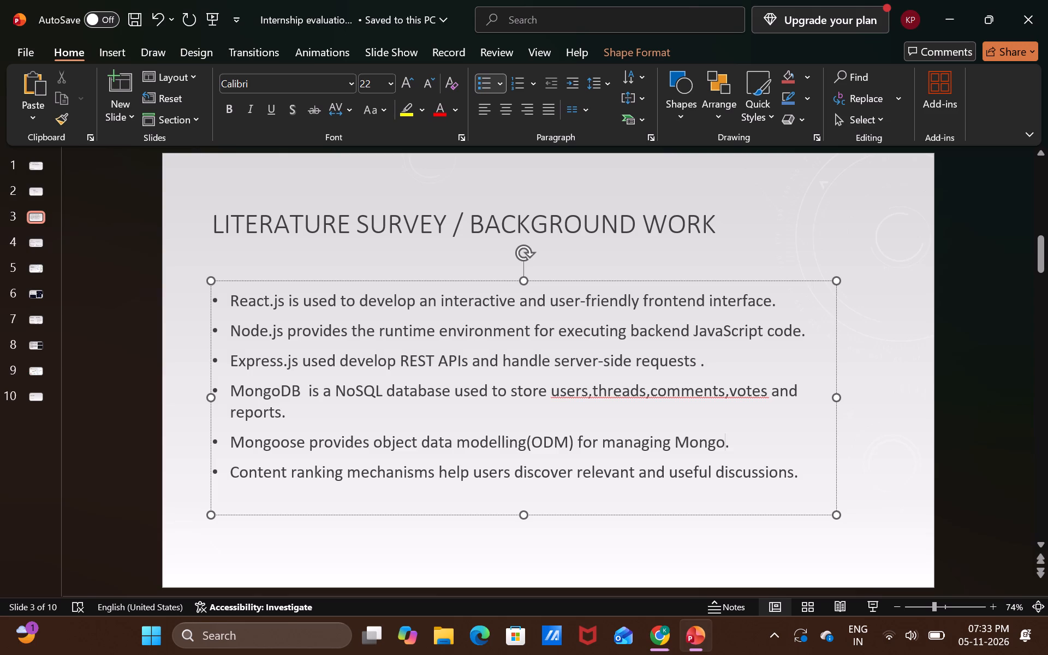
text(DB)
key(space)
text(collect)
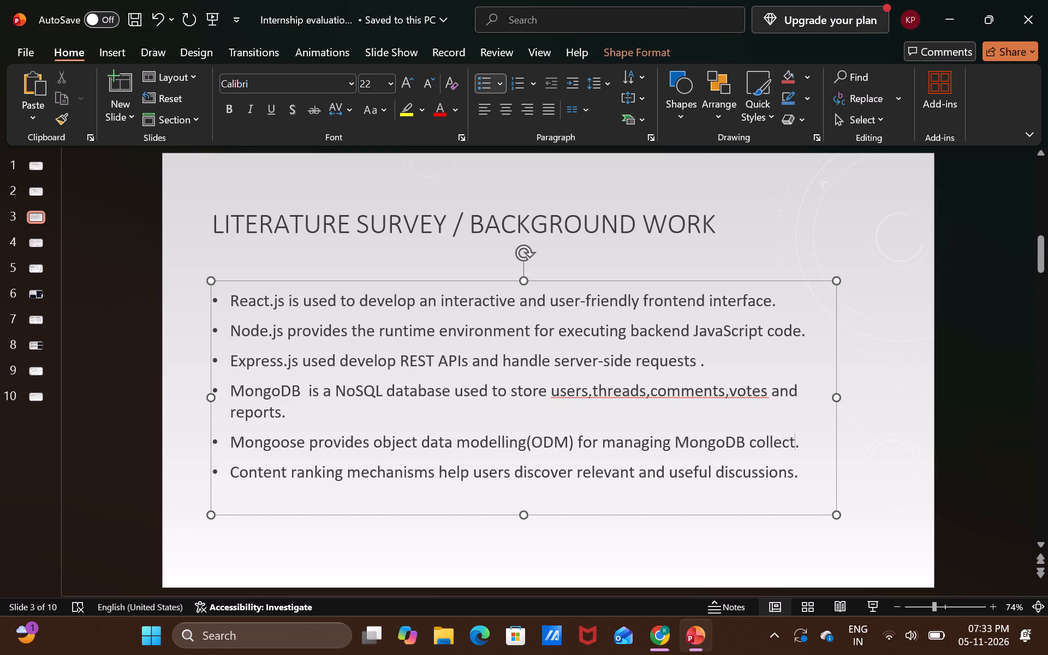
text(ions)
key(space)
text(and)
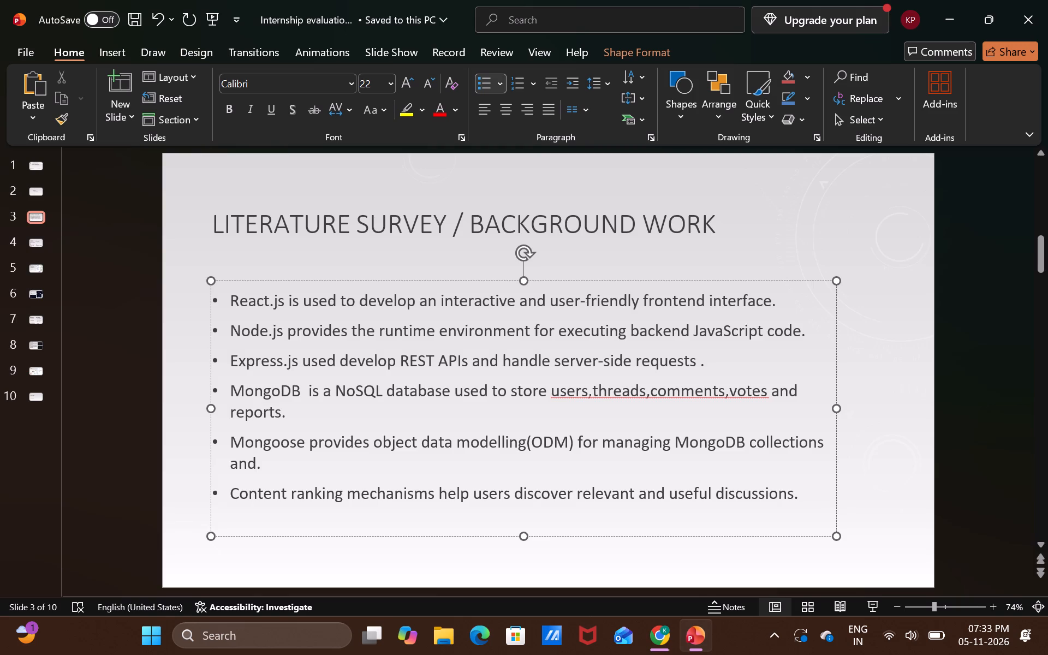
key(space)
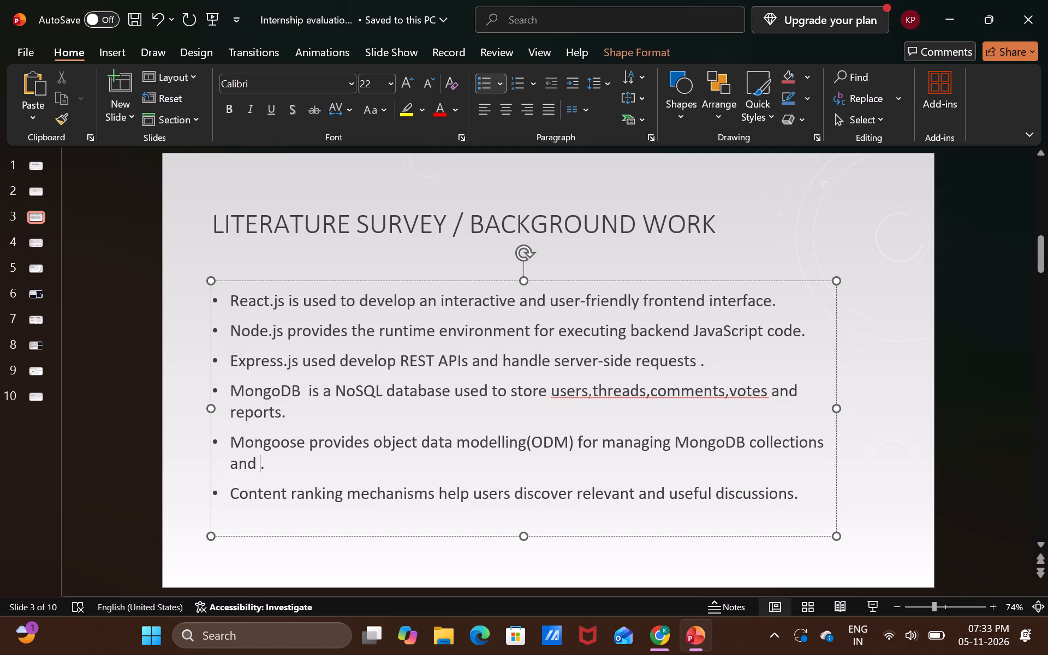
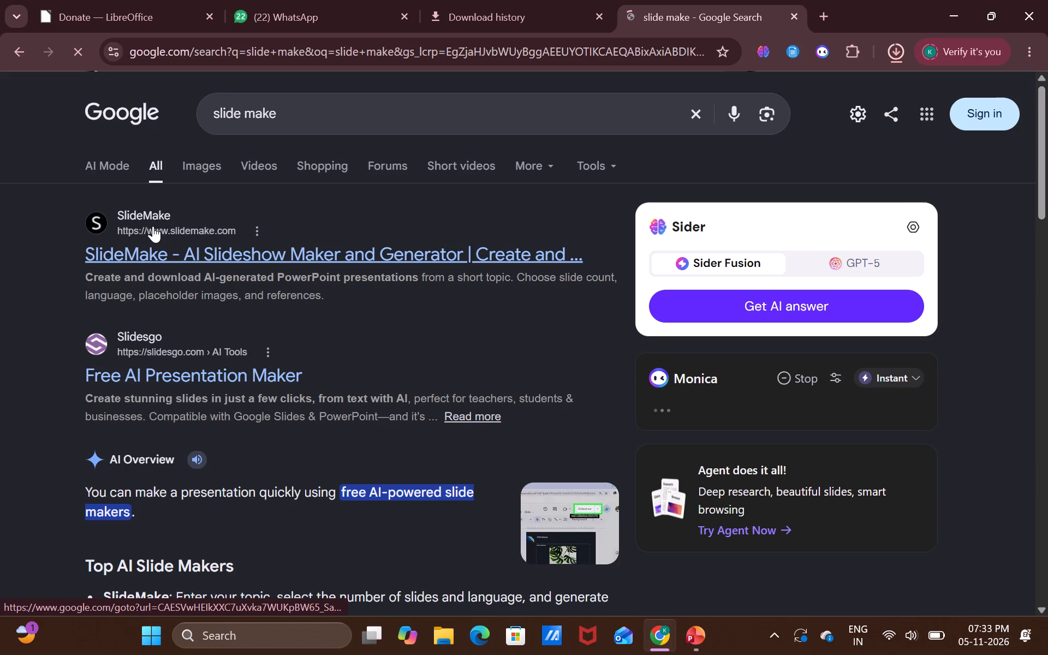
Open the SlideMake website from the search results and set the number of slides to 10.
click(153, 226)
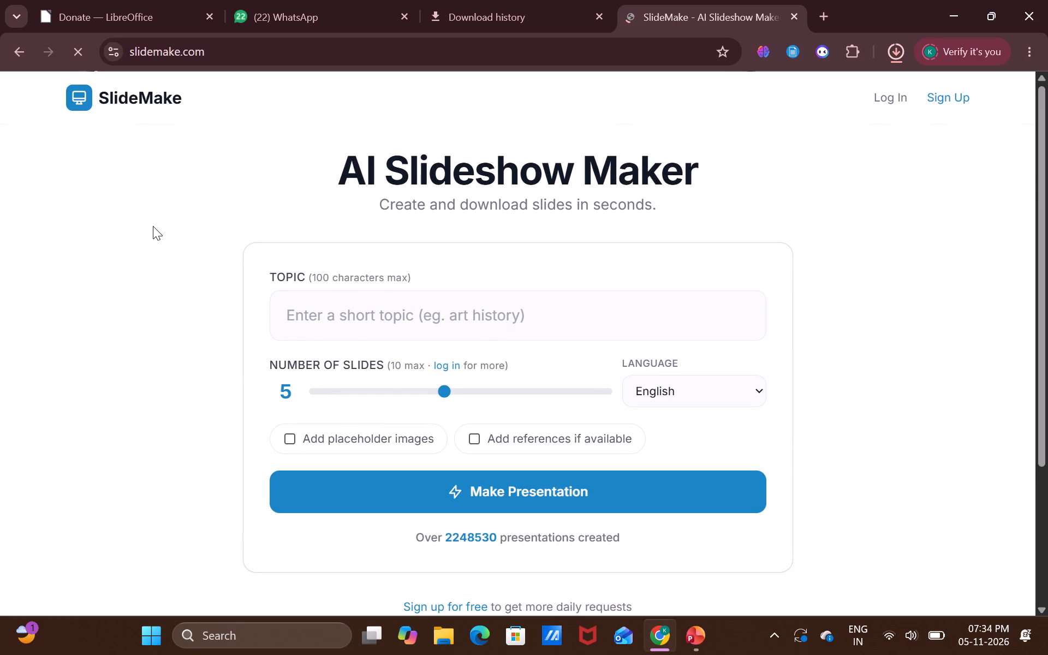
click(573, 391)
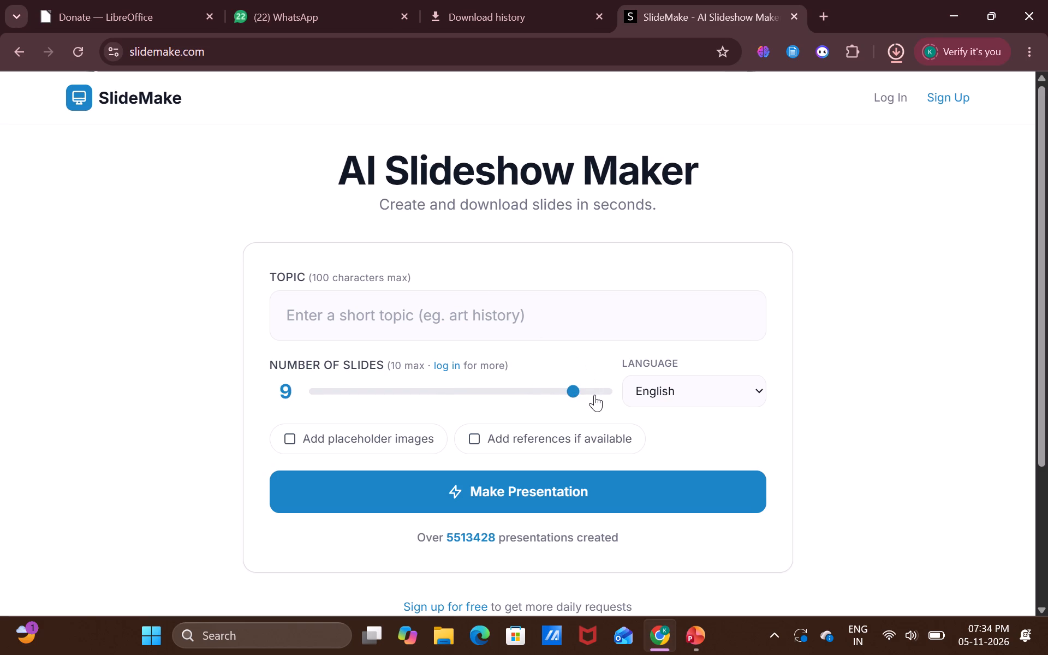
click(596, 395)
Enter "threadora an intelligent discussion platform" as the presentation topic.
click(590, 313)
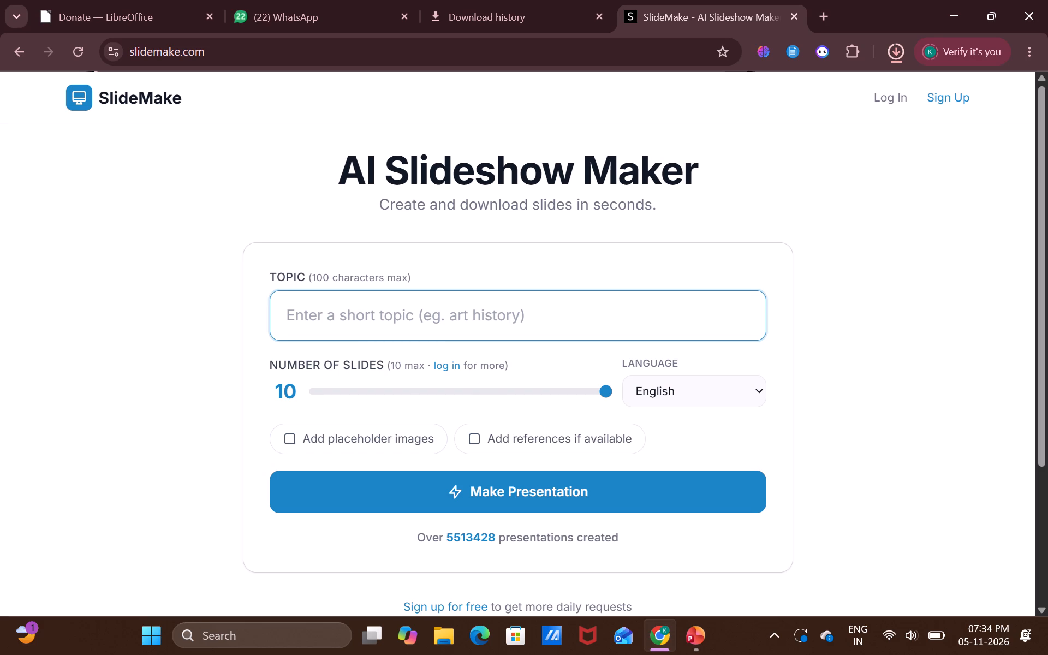
text(threadors)
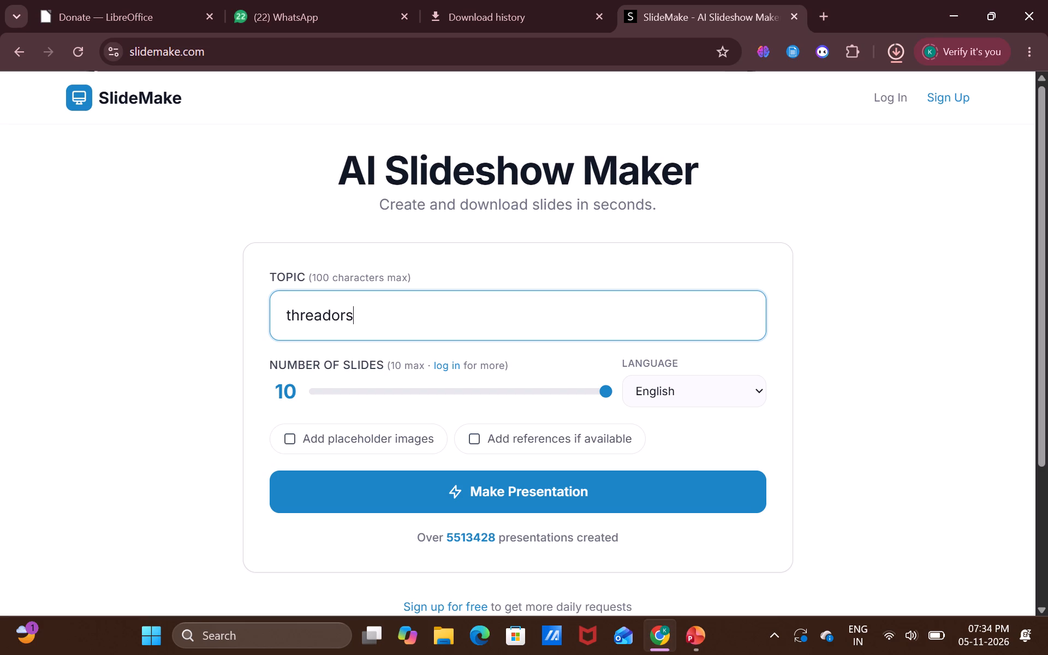
key(BackSpace)
key(a)
key(space)
text(an)
key(space)
text(intelligent discussion)
key(space)
text(platform)
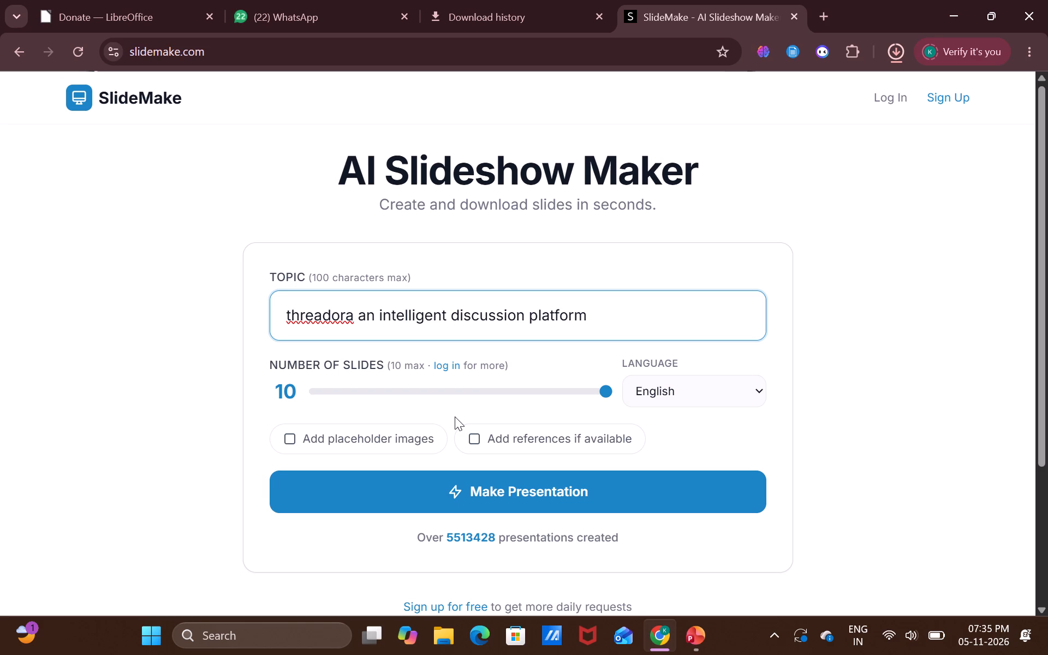
Enable placeholder images and references if available, and generate the presentation.
click(402, 445)
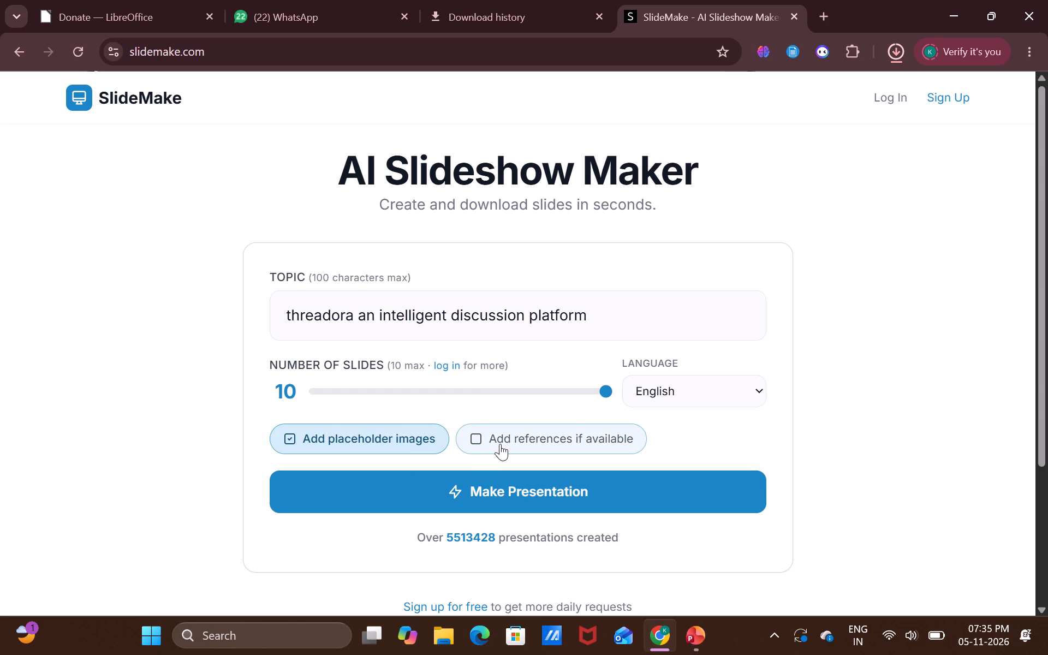
click(500, 444)
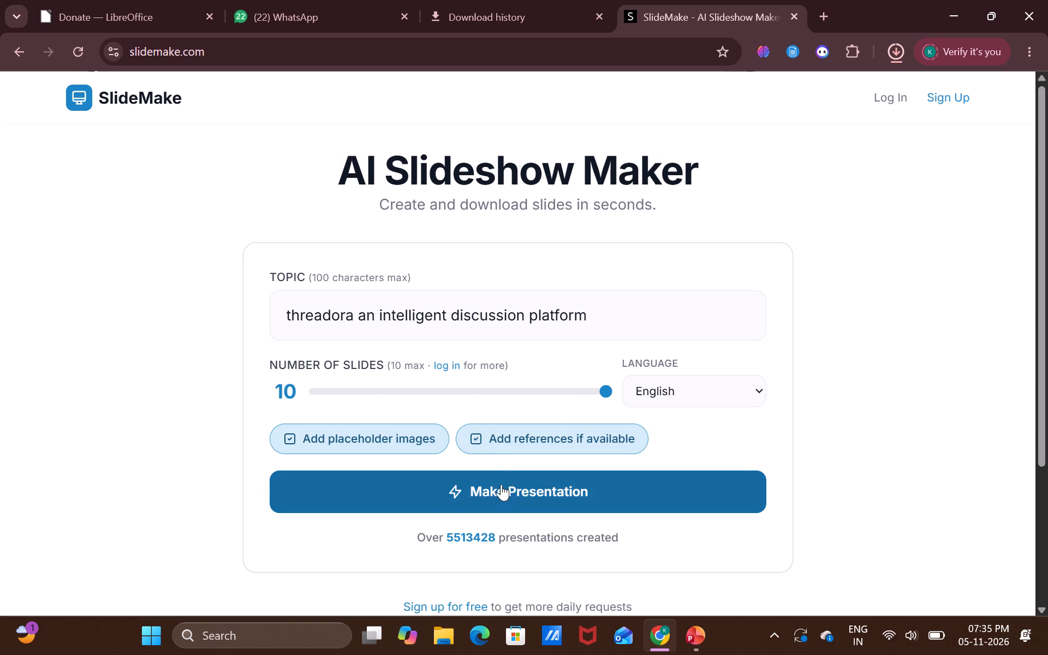
click(500, 489)
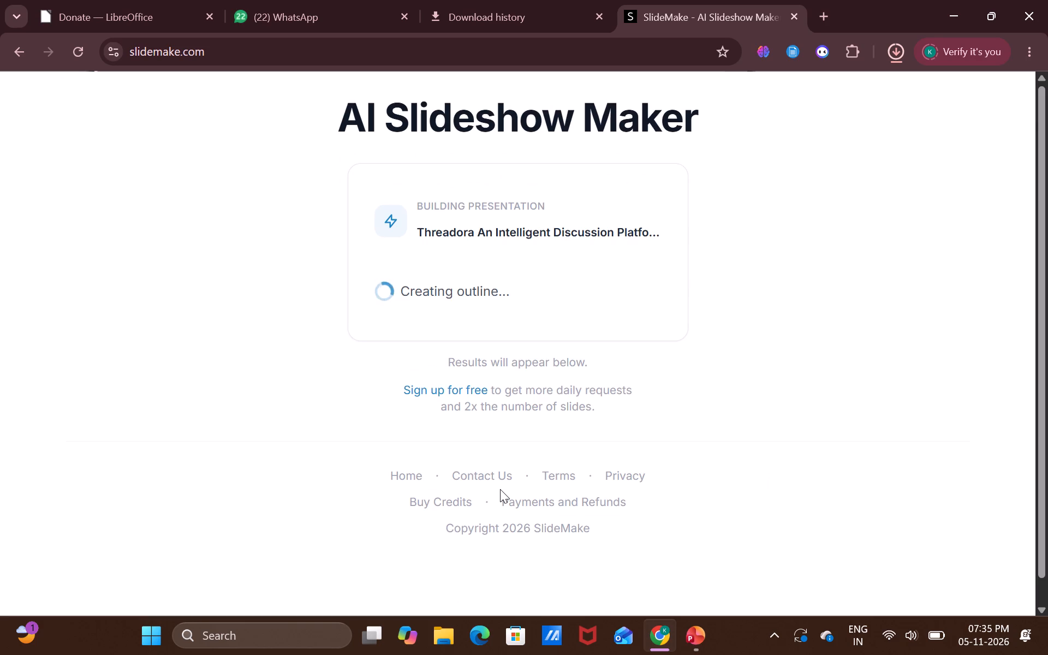
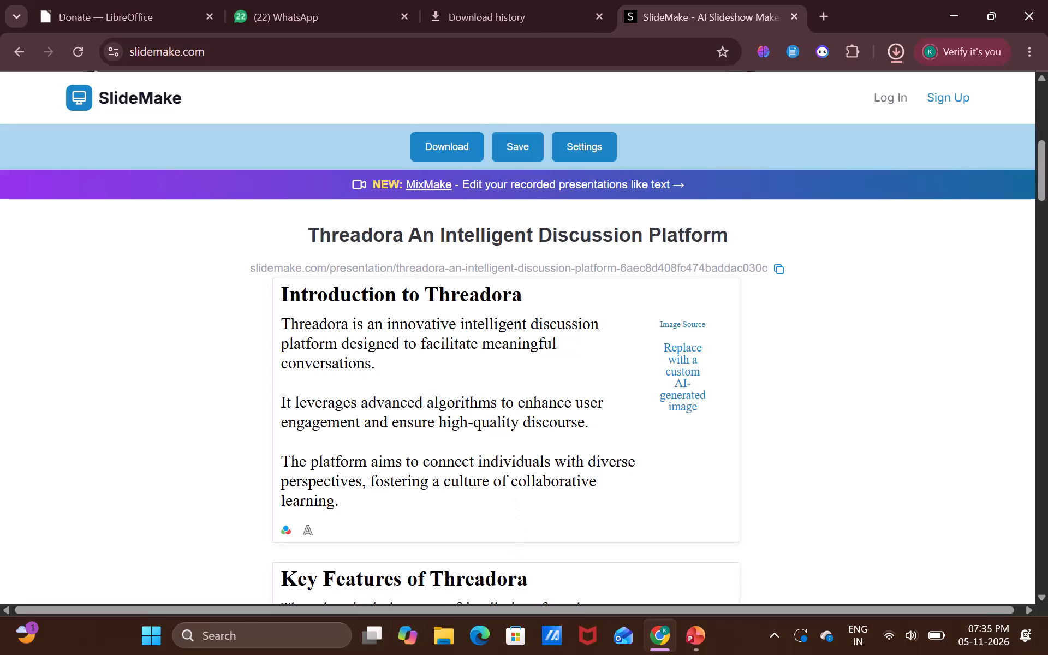
Read through the generated Threadora slides, from the introduction to the references.
scroll(523, 462, right, 6)
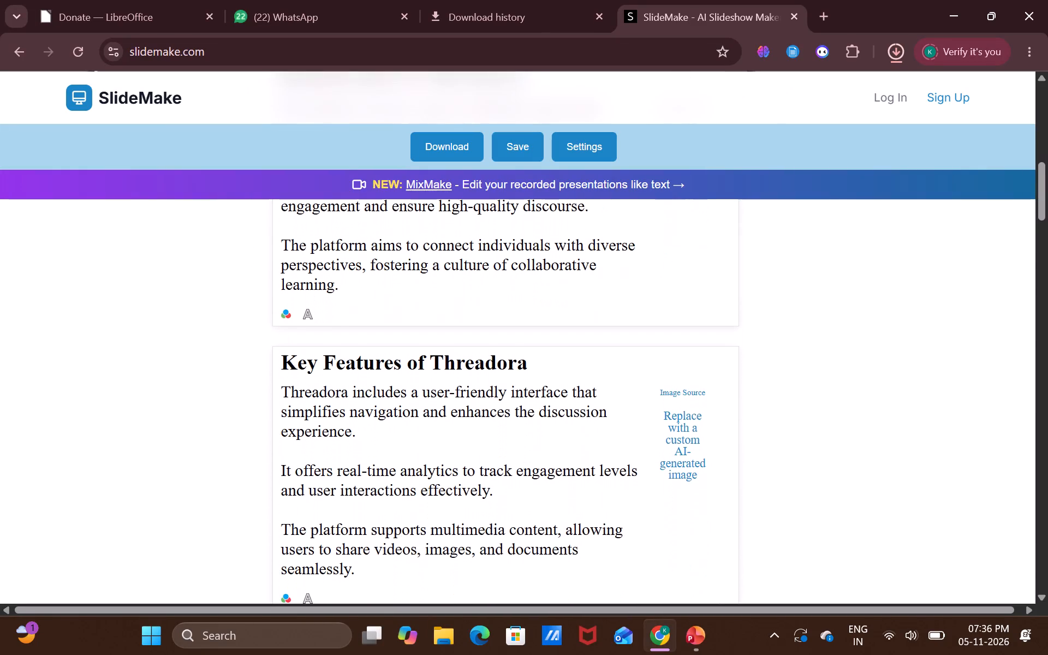
scroll(523, 462, down, 1)
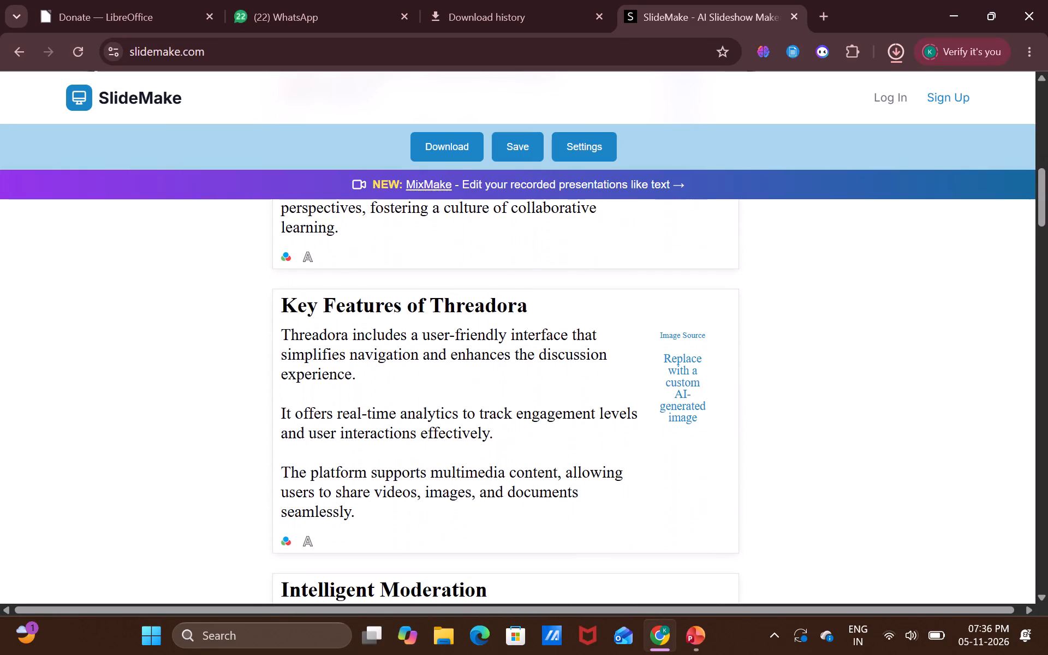
scroll(523, 462, down, 1)
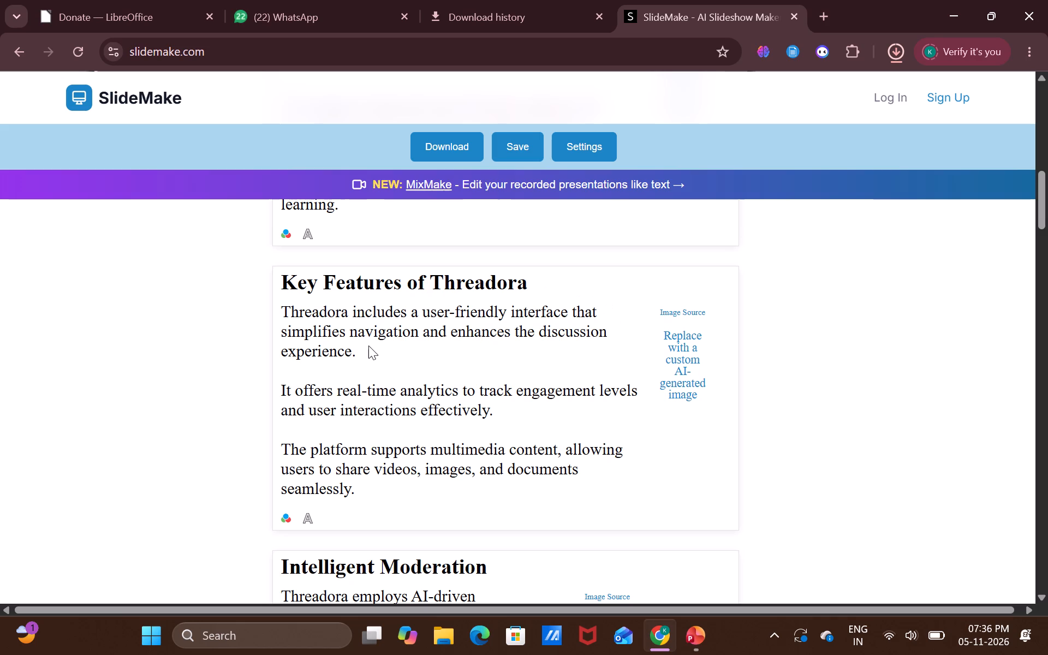
scroll(368, 346, right, 3)
scroll(368, 346, down, 2)
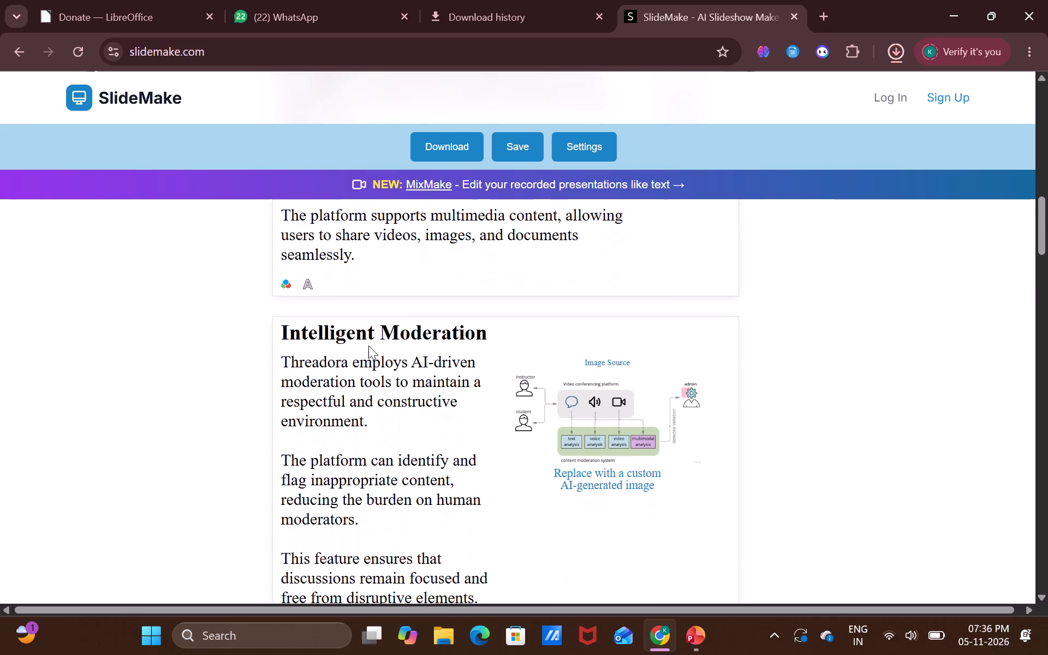
scroll(368, 346, down, 2)
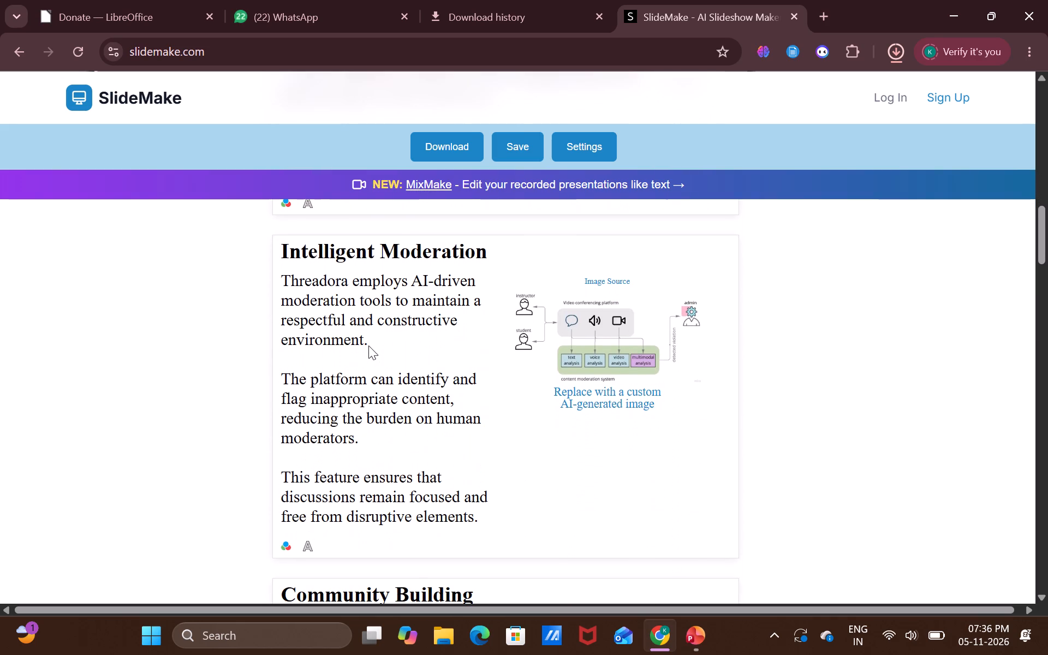
scroll(368, 346, down, 6)
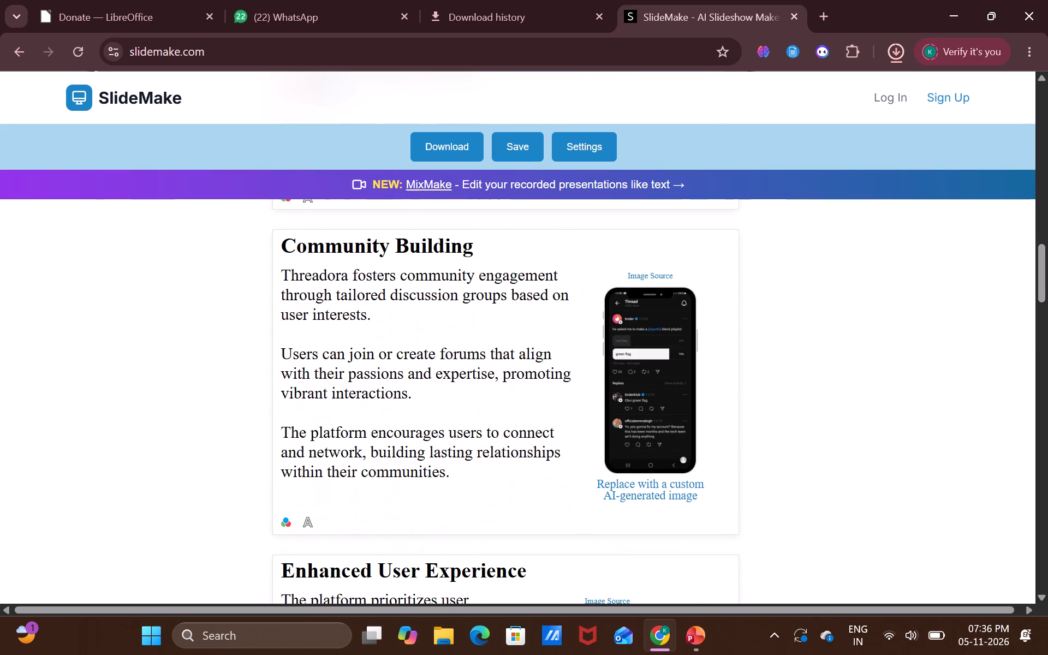
scroll(368, 346, down, 1)
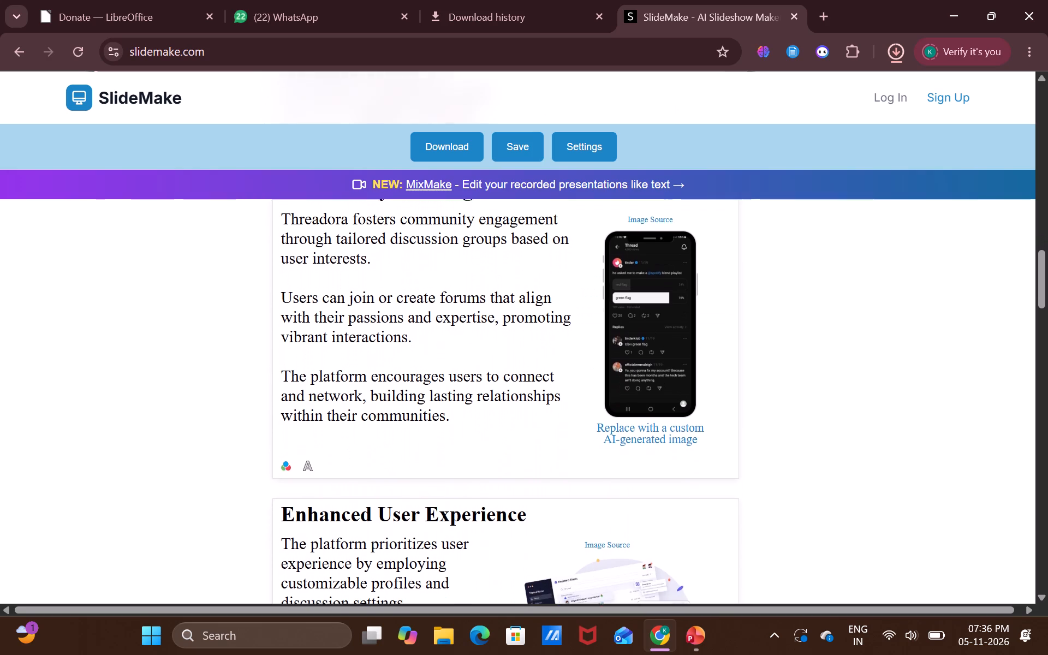
scroll(368, 346, down, 2)
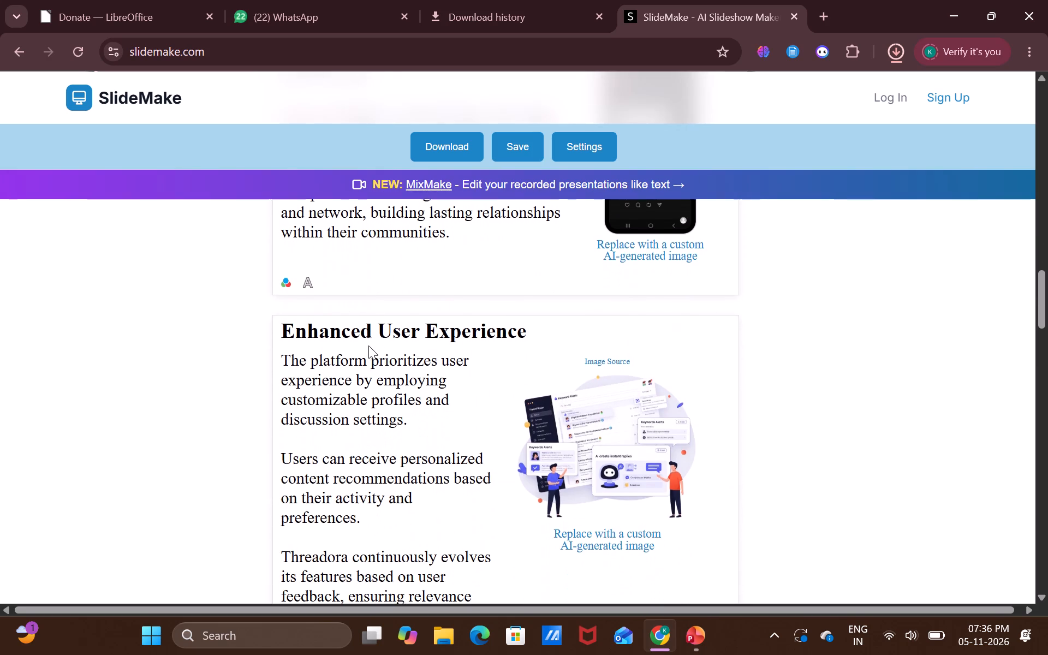
scroll(368, 346, down, 1)
scroll(368, 346, right, 2)
scroll(368, 346, down, 3)
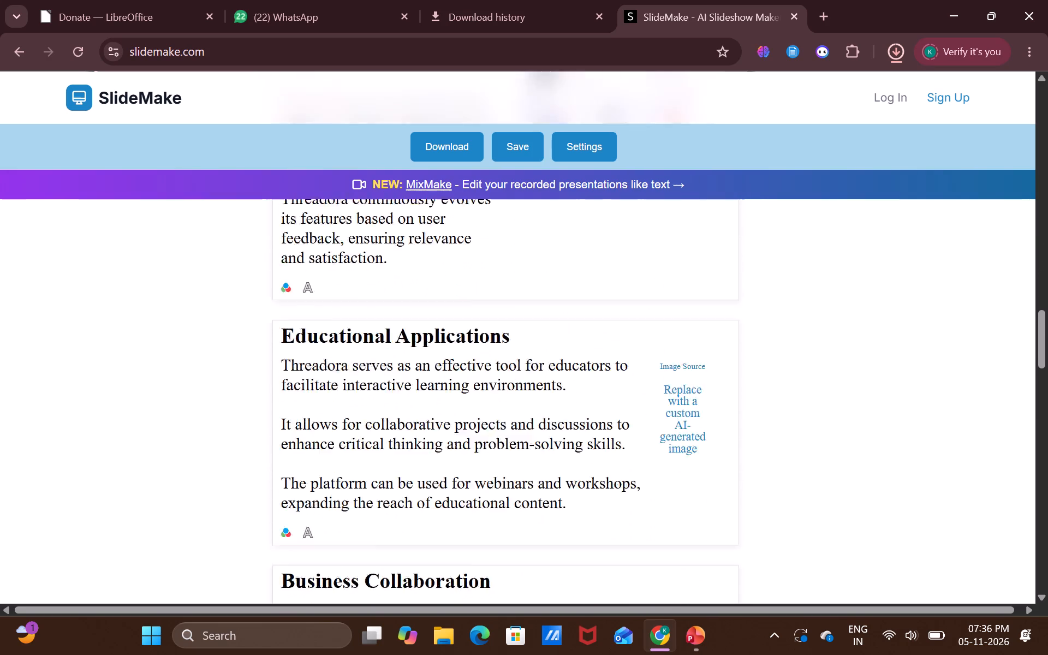
scroll(368, 346, down, 5)
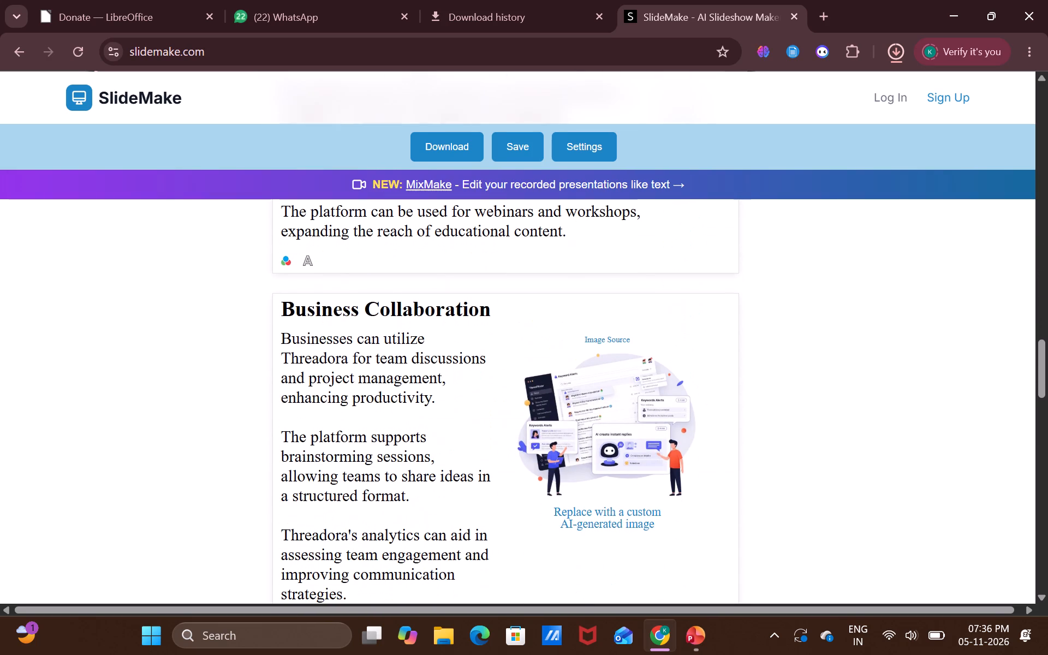
scroll(368, 346, up, 6)
scroll(368, 346, down, 3)
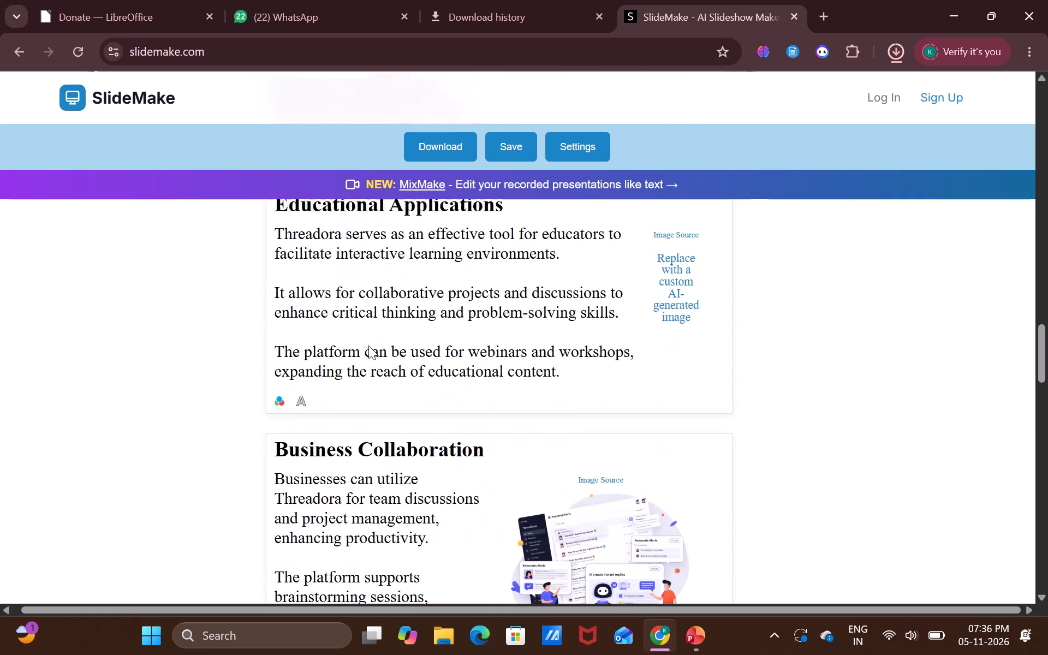
scroll(368, 346, down, 8)
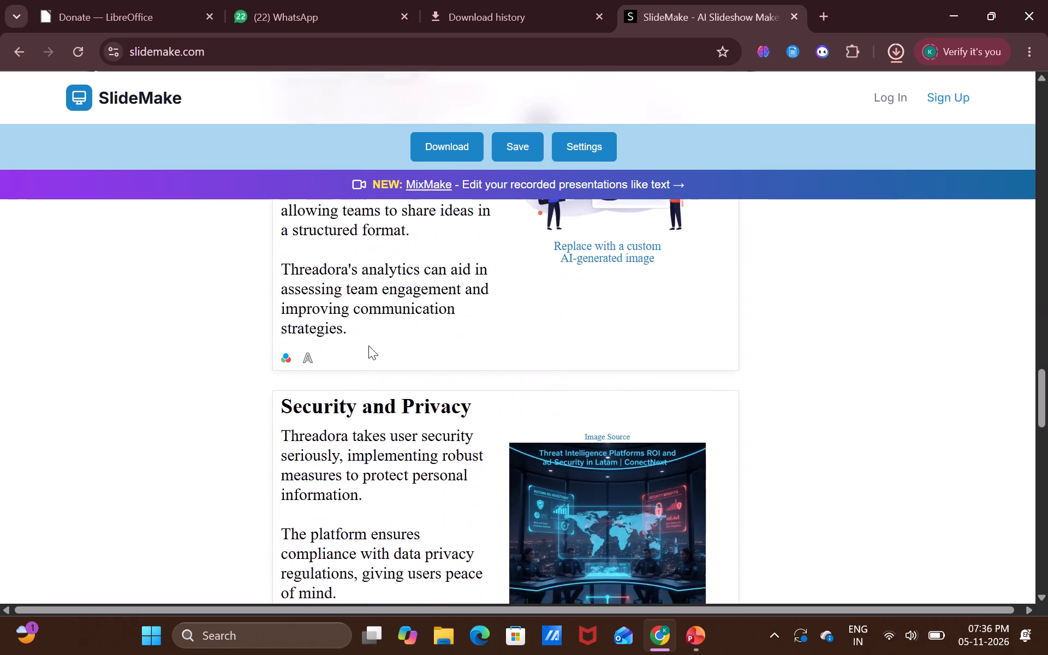
scroll(368, 346, down, 5)
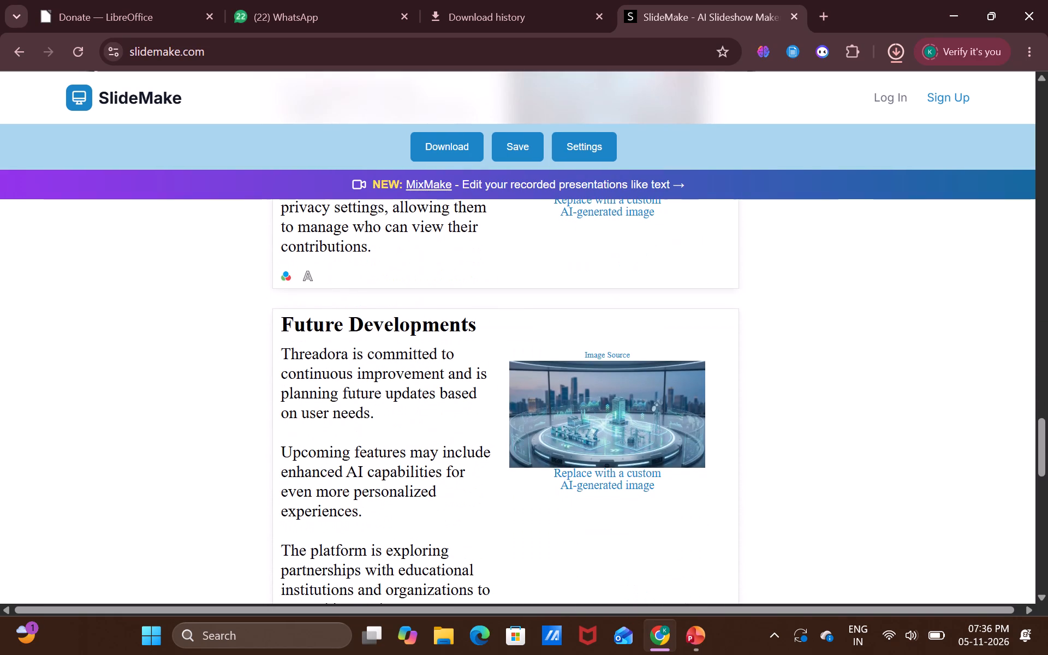
scroll(368, 346, down, 8)
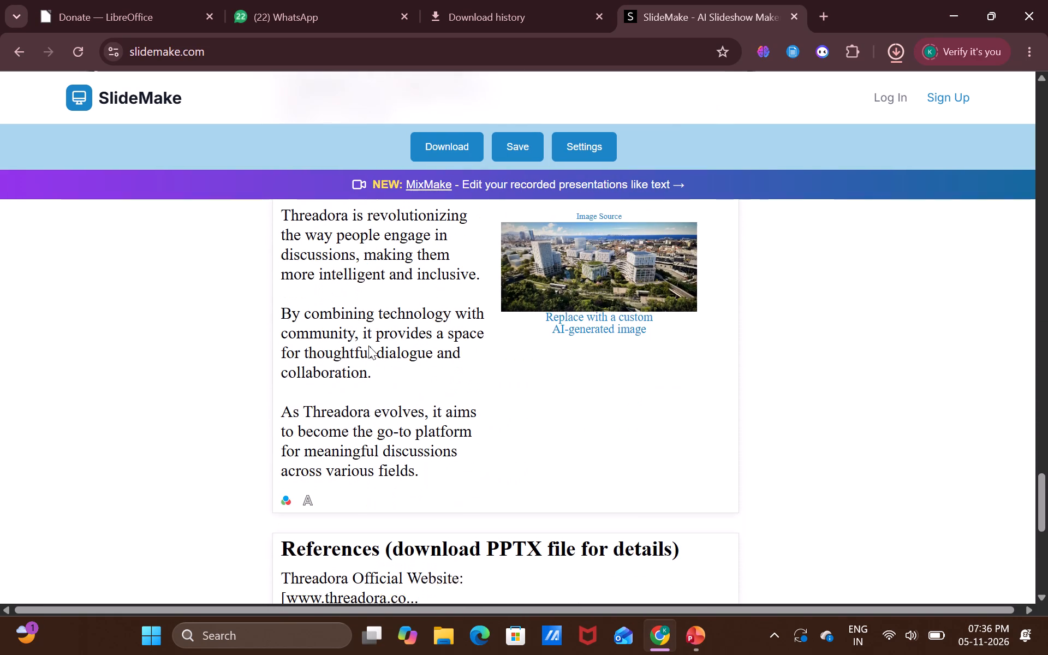
scroll(368, 346, down, 4)
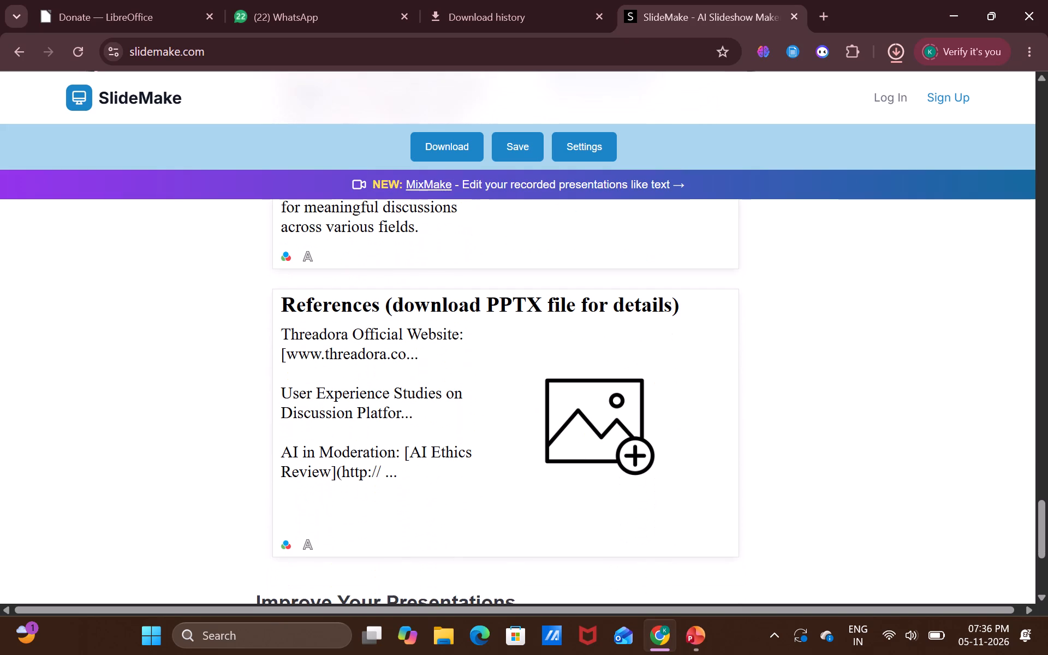
scroll(368, 346, down, 4)
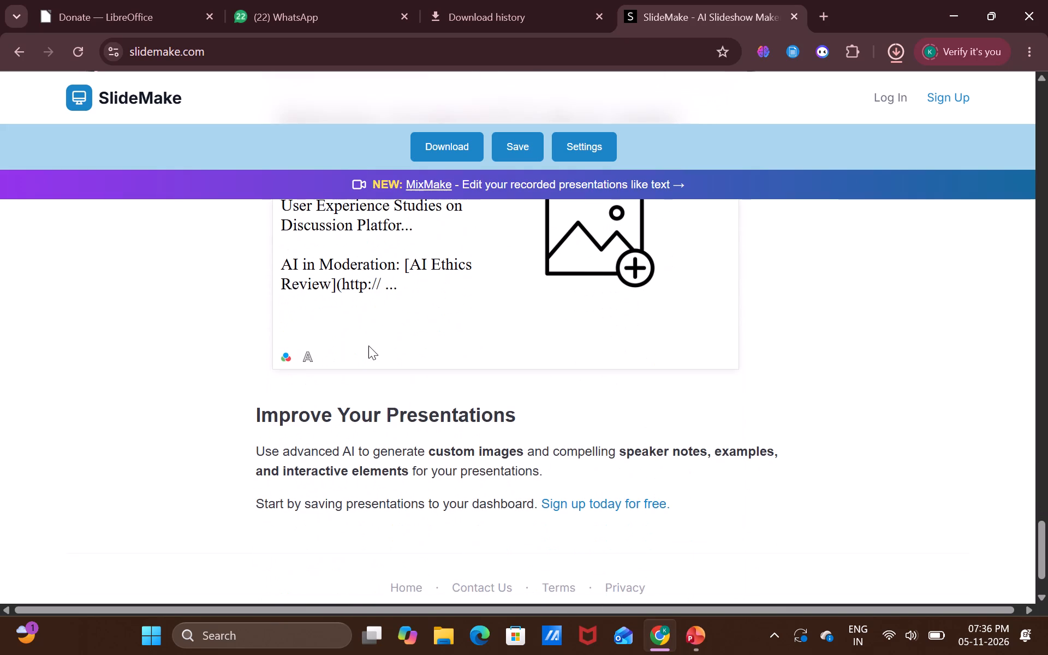
Return to the start of the generated slides and review them again up to Security and Privacy.
scroll(368, 346, up, 11)
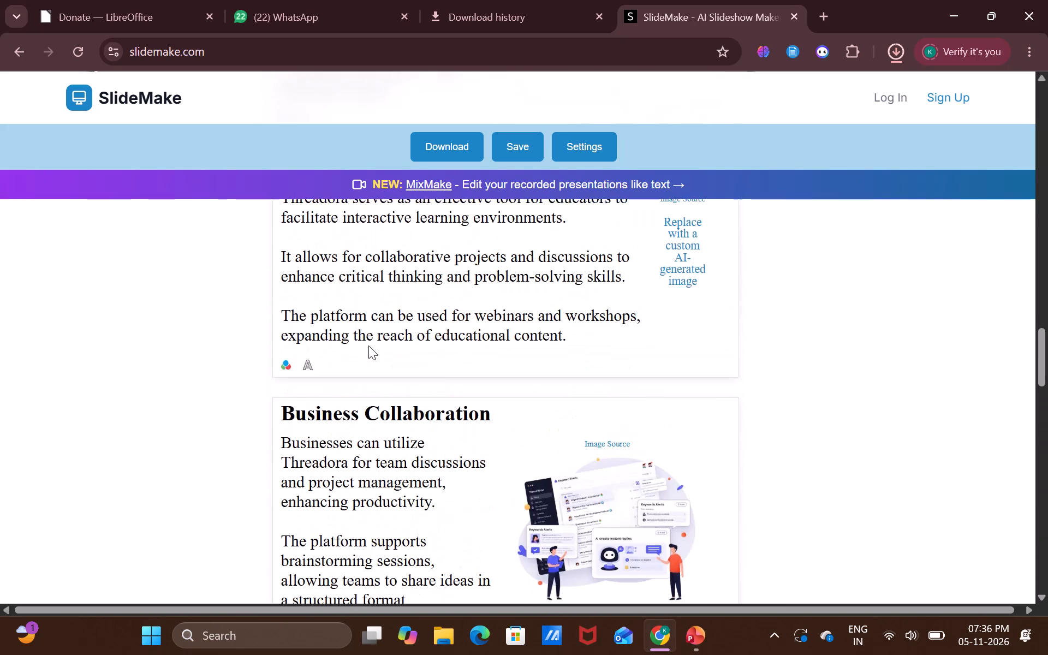
scroll(368, 346, up, 11)
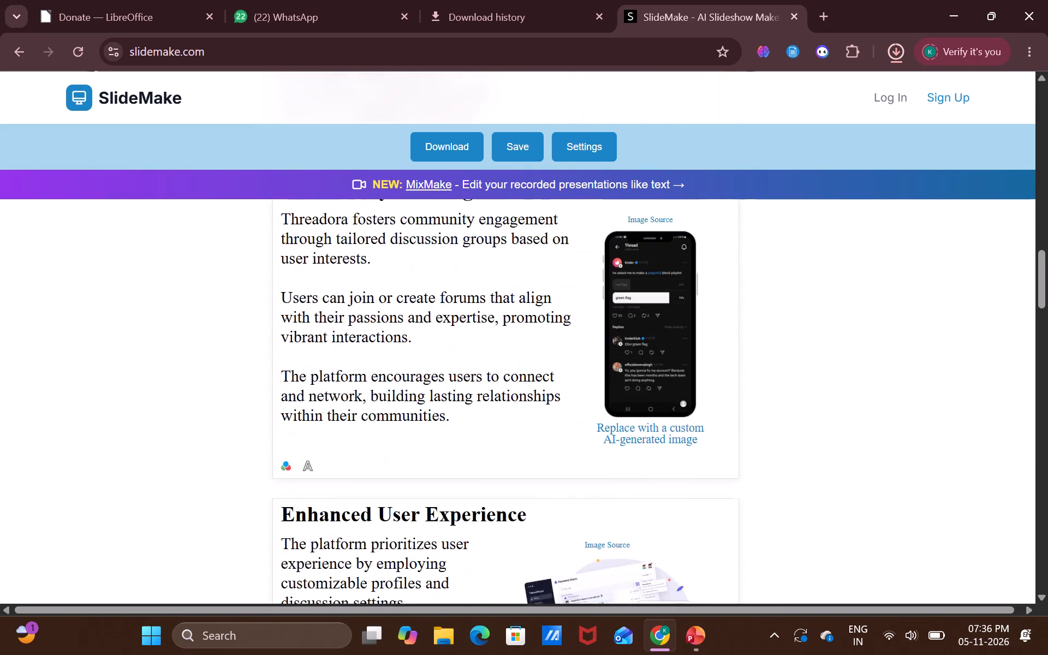
scroll(368, 346, up, 6)
scroll(368, 346, down, 3)
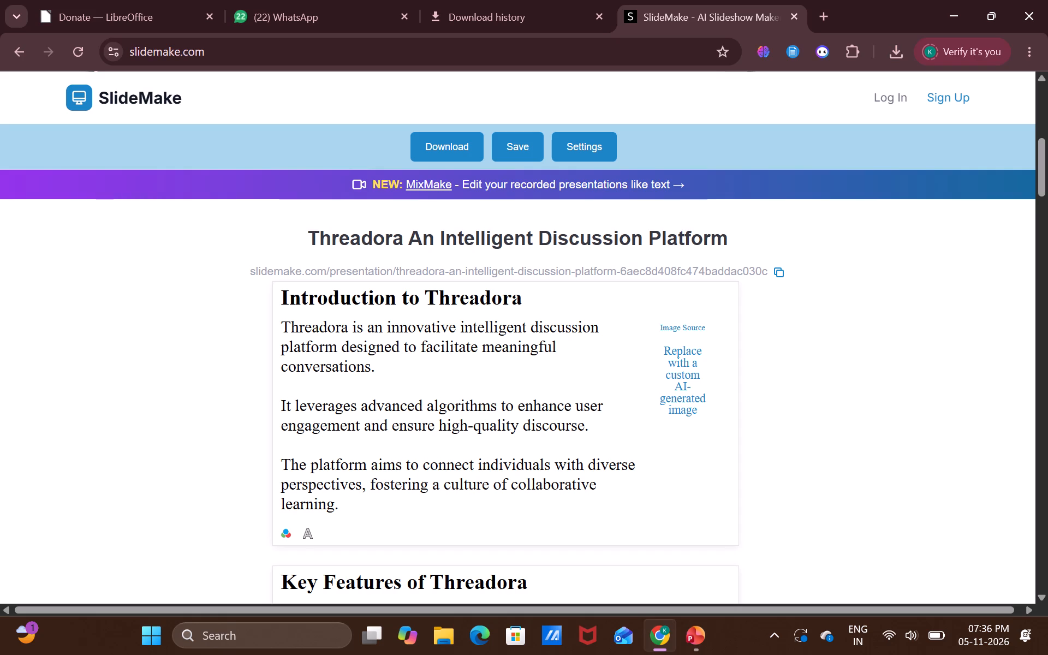
scroll(368, 346, down, 7)
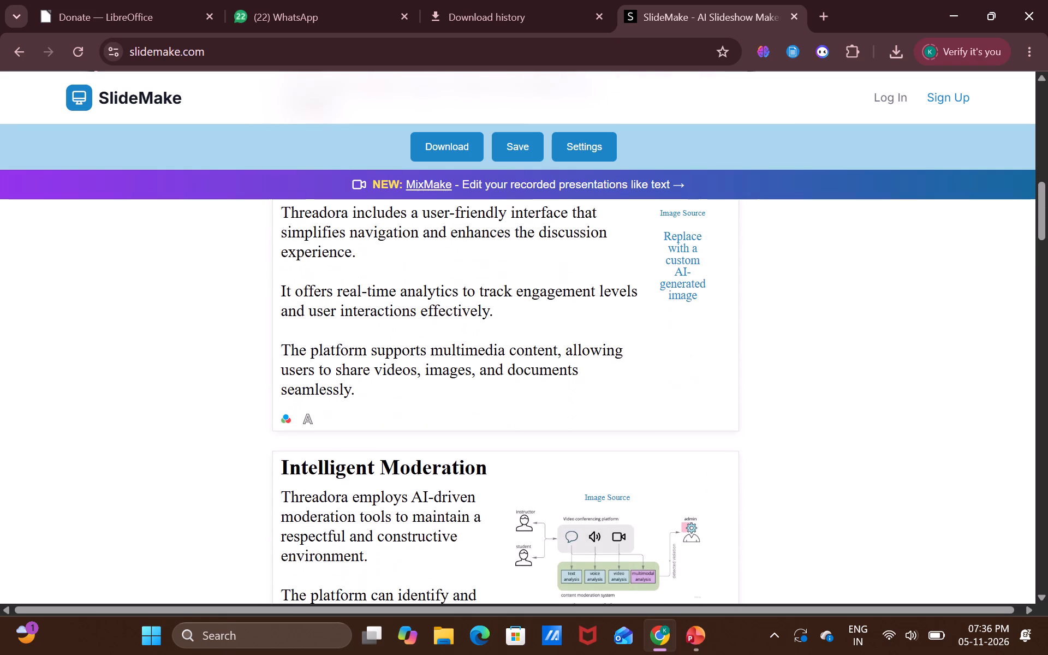
scroll(368, 346, right, 3)
scroll(368, 346, down, 3)
scroll(368, 346, right, 2)
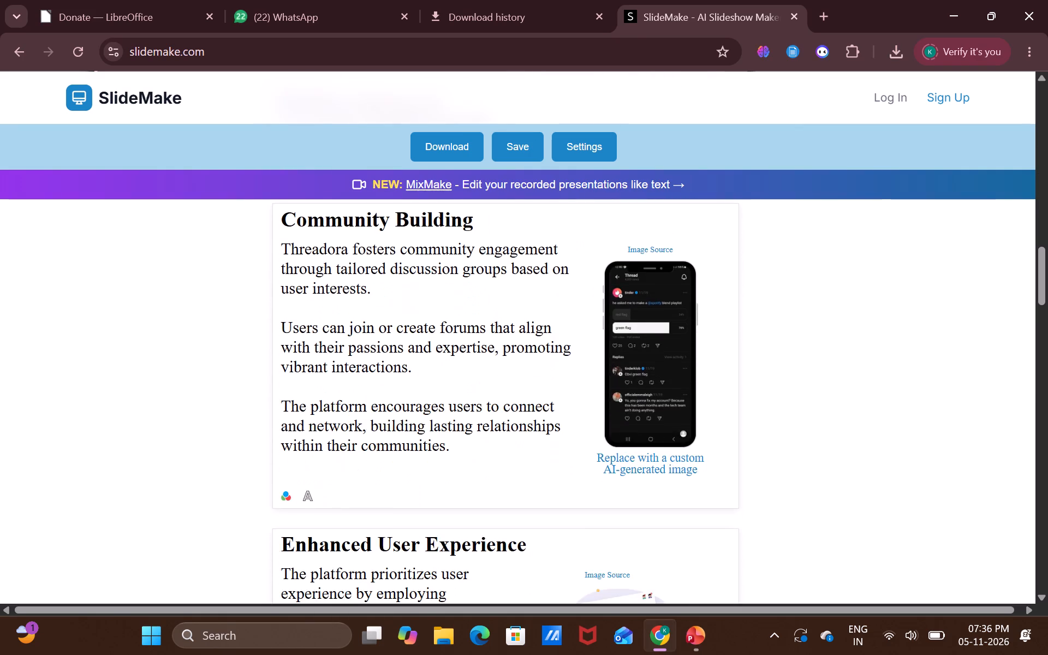
scroll(368, 346, right, 5)
scroll(368, 346, down, 4)
scroll(368, 346, right, 4)
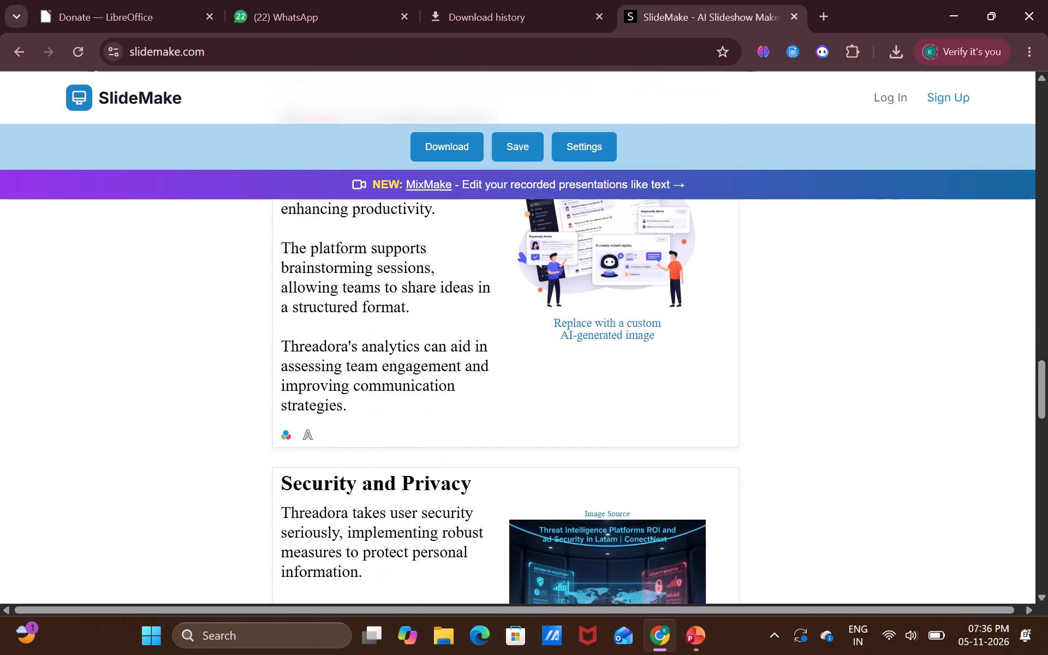
scroll(368, 346, right, 5)
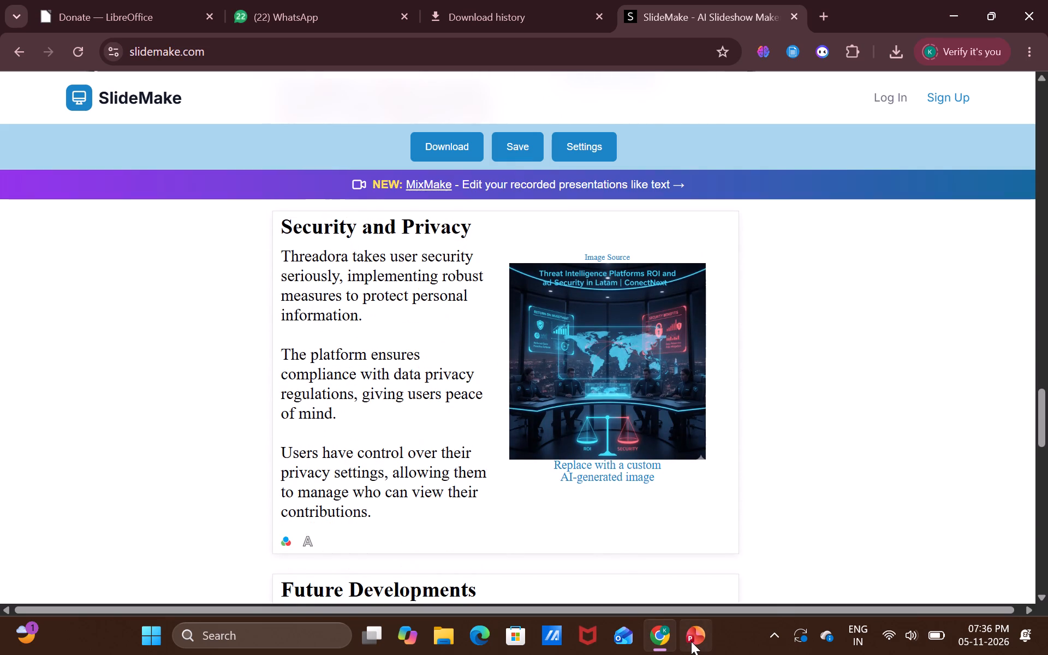
Switch to PowerPoint and replace the content ranking bullet with "JWT Authentication used for secure user authentication and session management.".
click(691, 641)
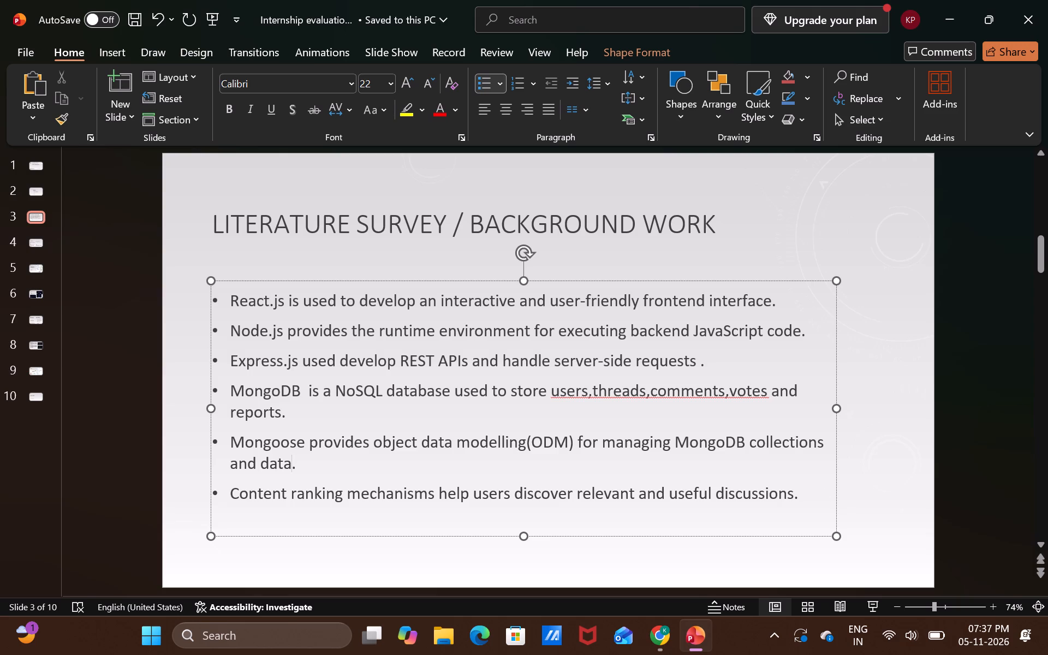
drag(231, 492, 383, 496)
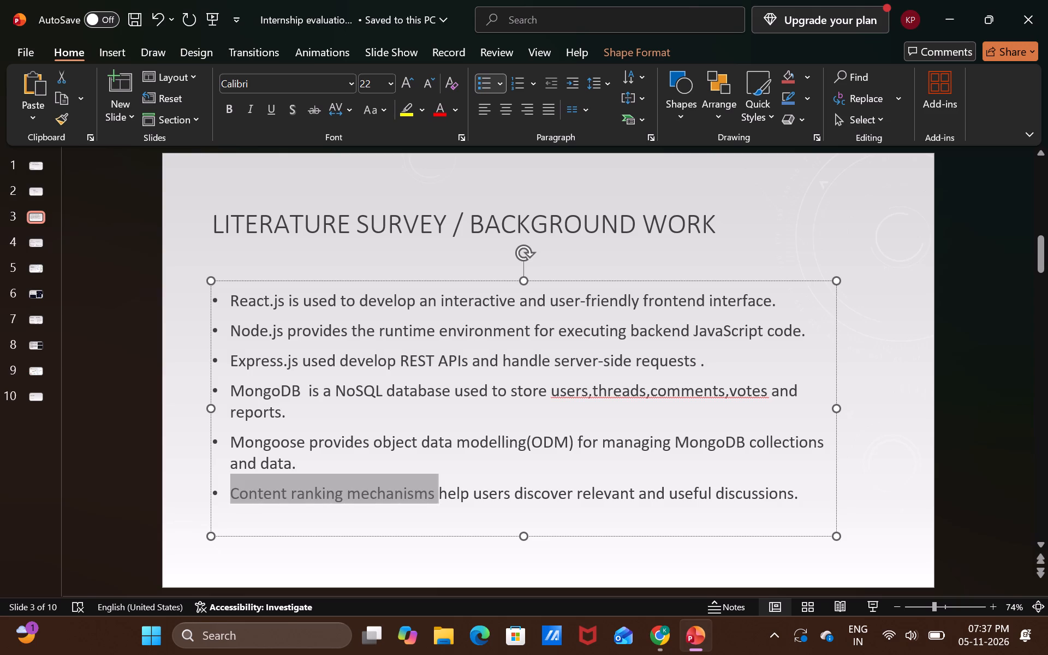
drag(383, 496, 747, 501)
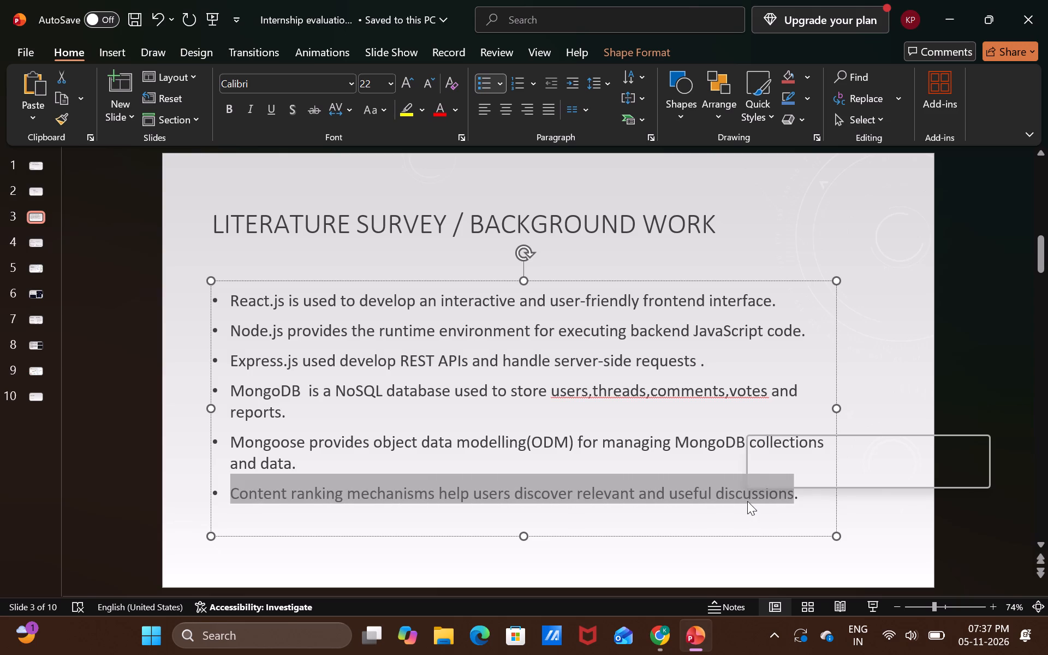
key(BackSpace)
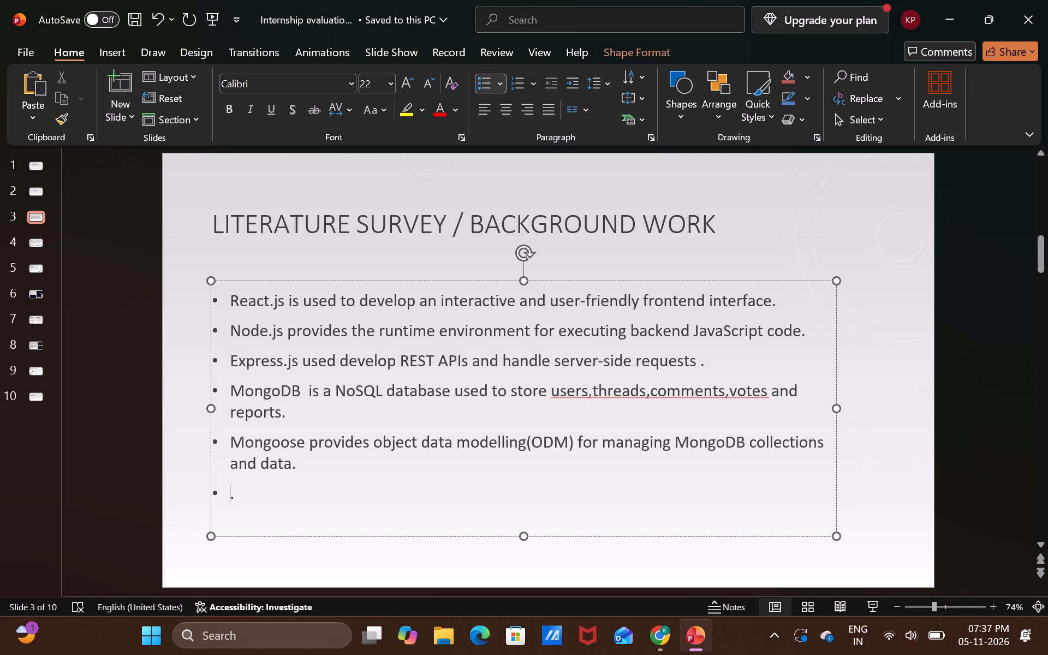
key(shift+j)
text(WT)
key(space)
text(Authen)
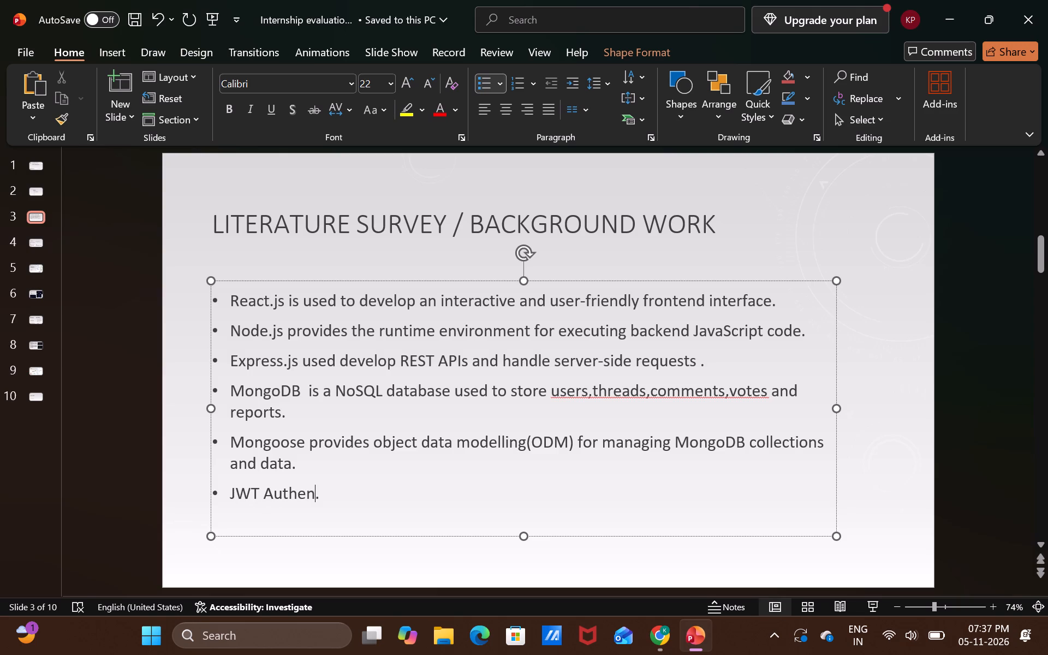
text(tication)
key(space)
text(used)
key(space)
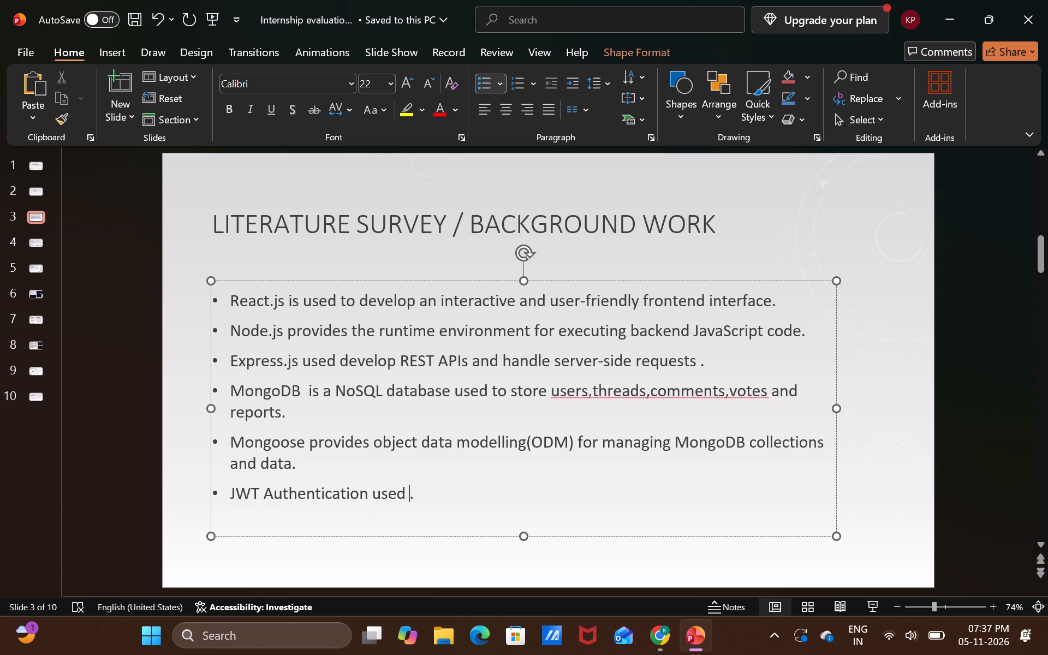
text(for)
key(space)
text(secure)
key(space)
text(user)
key(space)
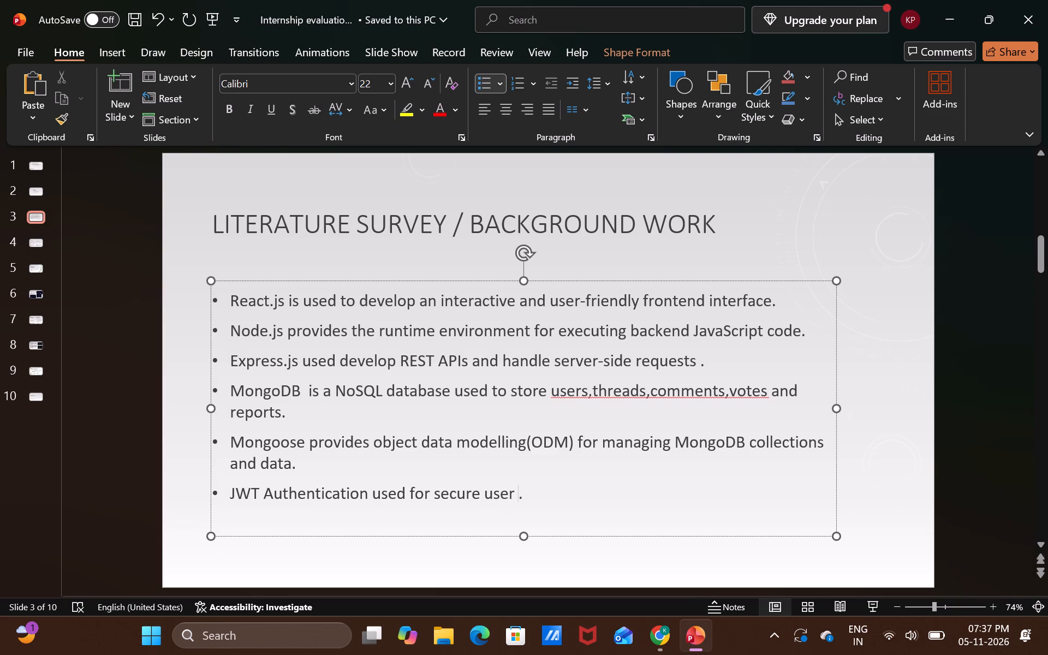
text(authen)
text(tication)
key(space)
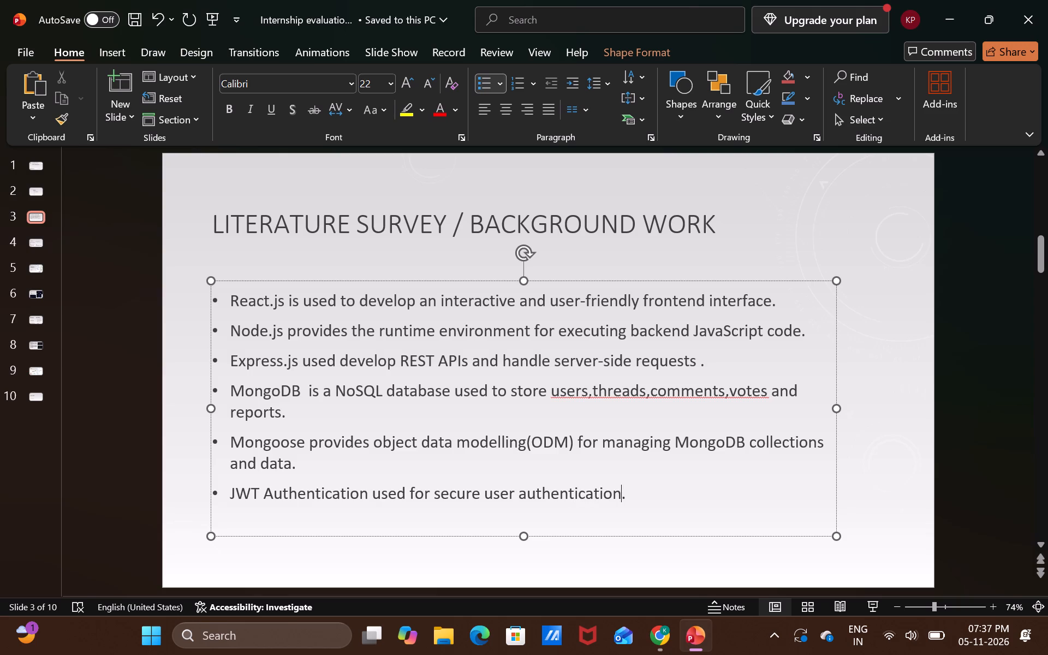
text(and)
key(space)
text(session)
key(space)
text(management)
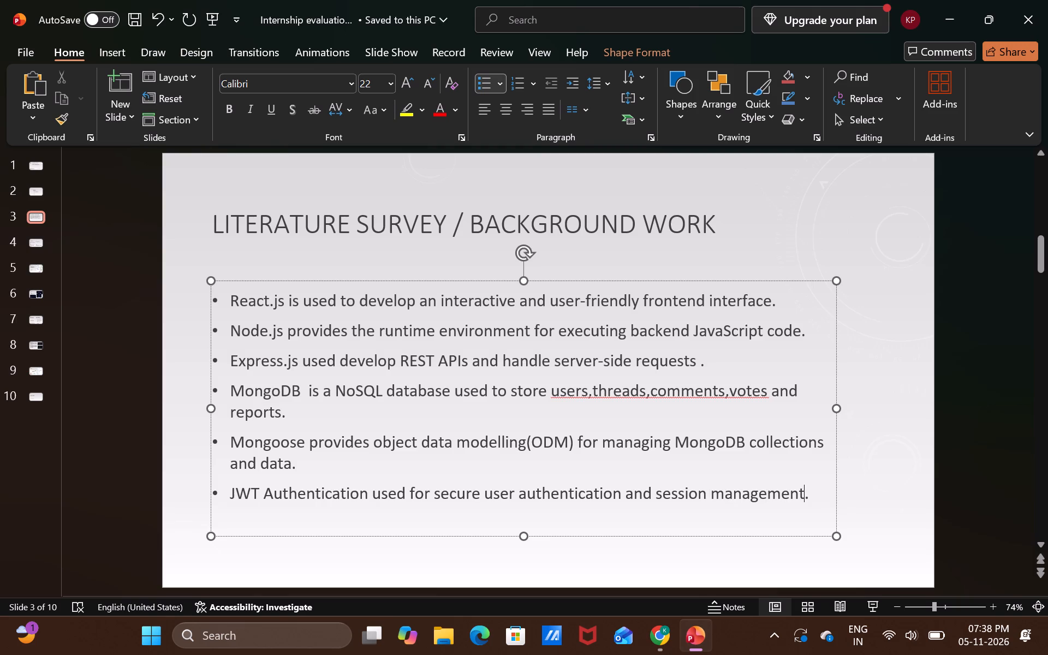
Add the bullet "Jaccard Similarity is used to identify potentially duplicate discussion posts." below the JWT Authentication bullet.
key(Right)
key(Return)
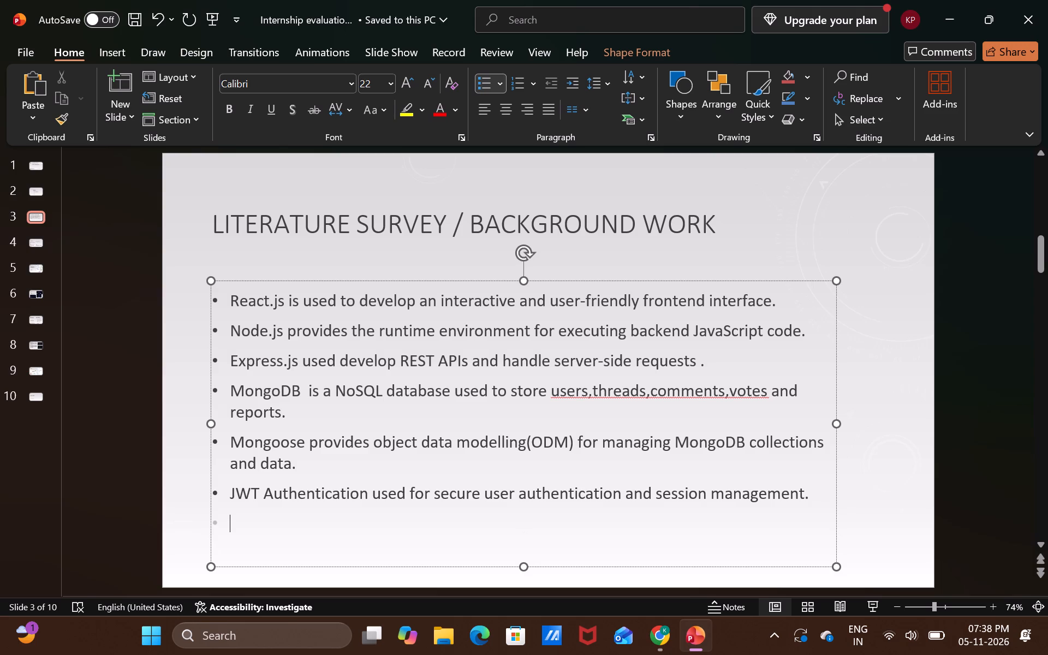
text(Jacca)
text(rd)
key(space)
text(Similarity)
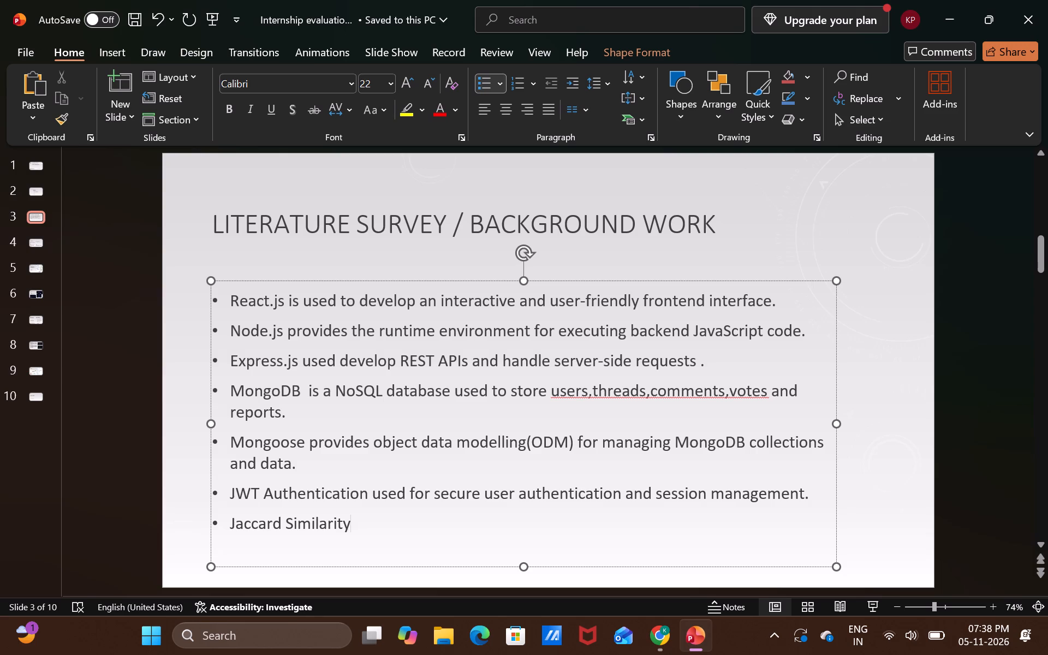
key(space)
text(is used)
key(space)
text(to identify)
key(space)
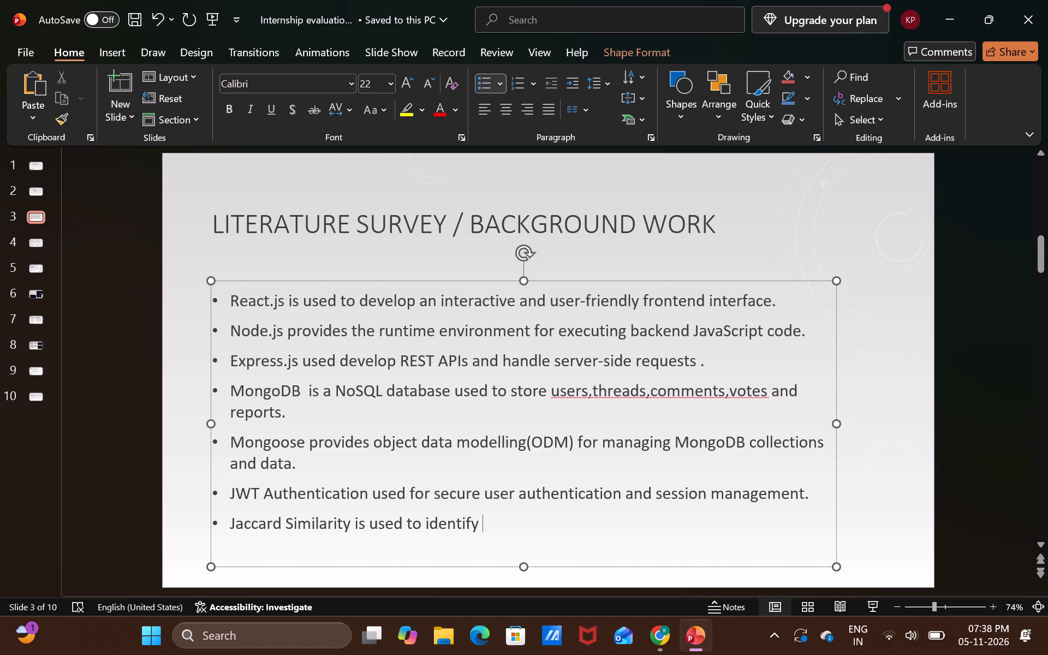
text(potent)
text(ially)
key(space)
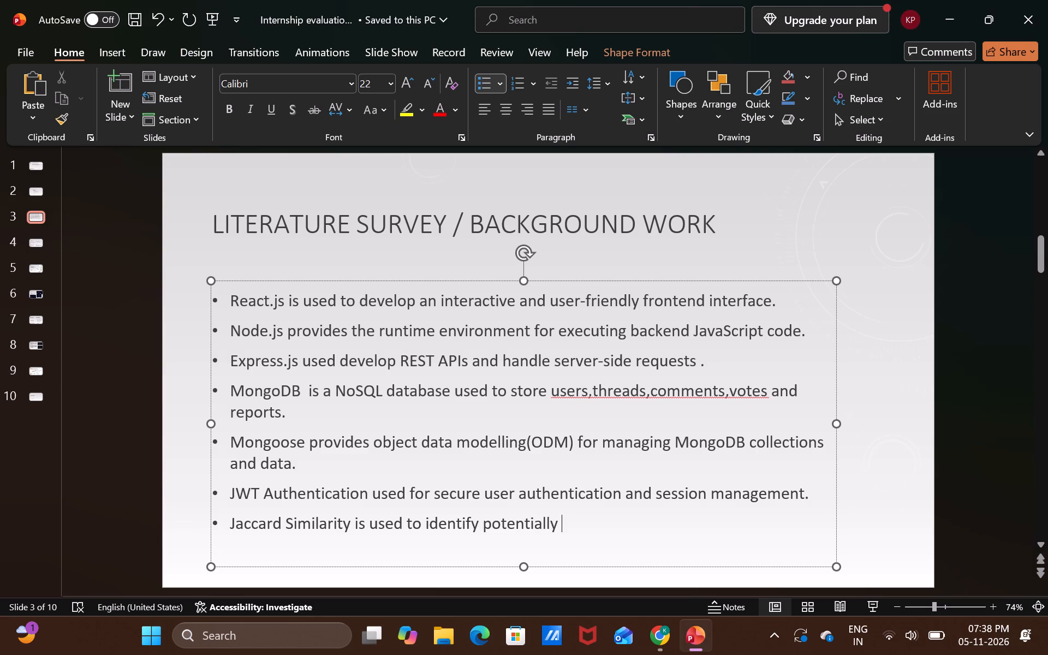
text(duplicate)
key(space)
text(discussion)
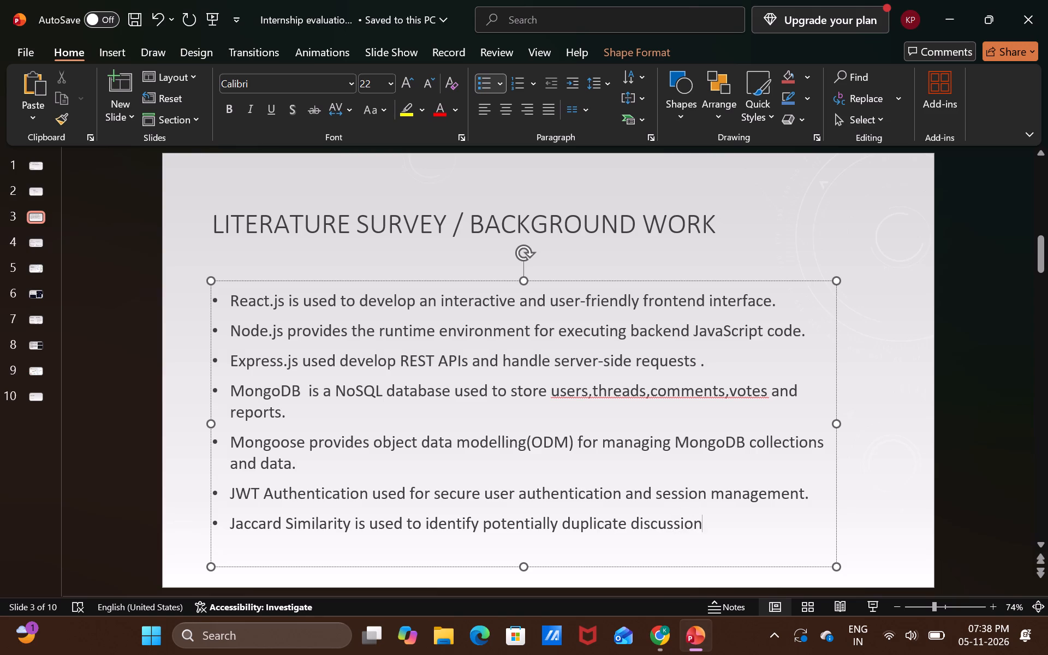
key(space)
text(posts)
key(period)
Add the bullet "Vercel and Render used for frontend and backend deployment." below the Jaccard Similarity bullet.
key(Return)
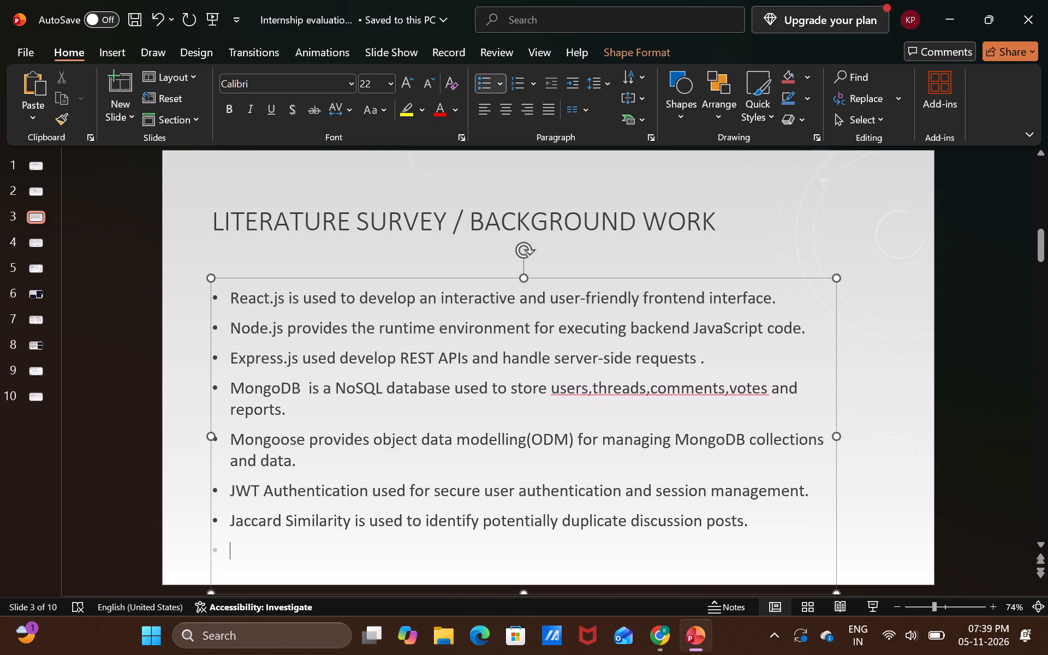
text(Verce)
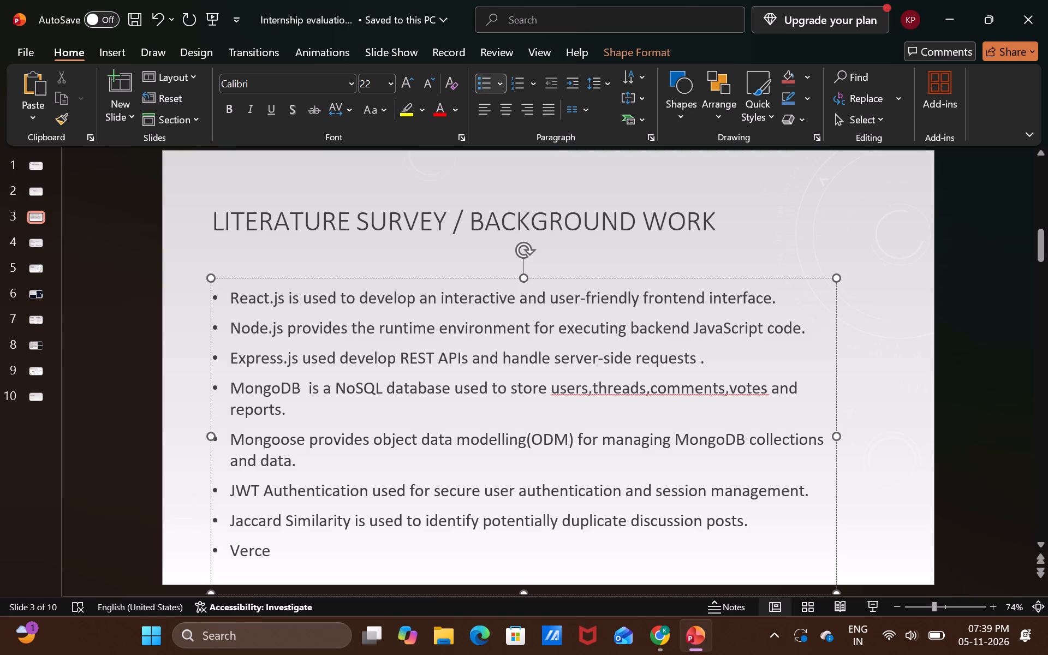
text(l and Render)
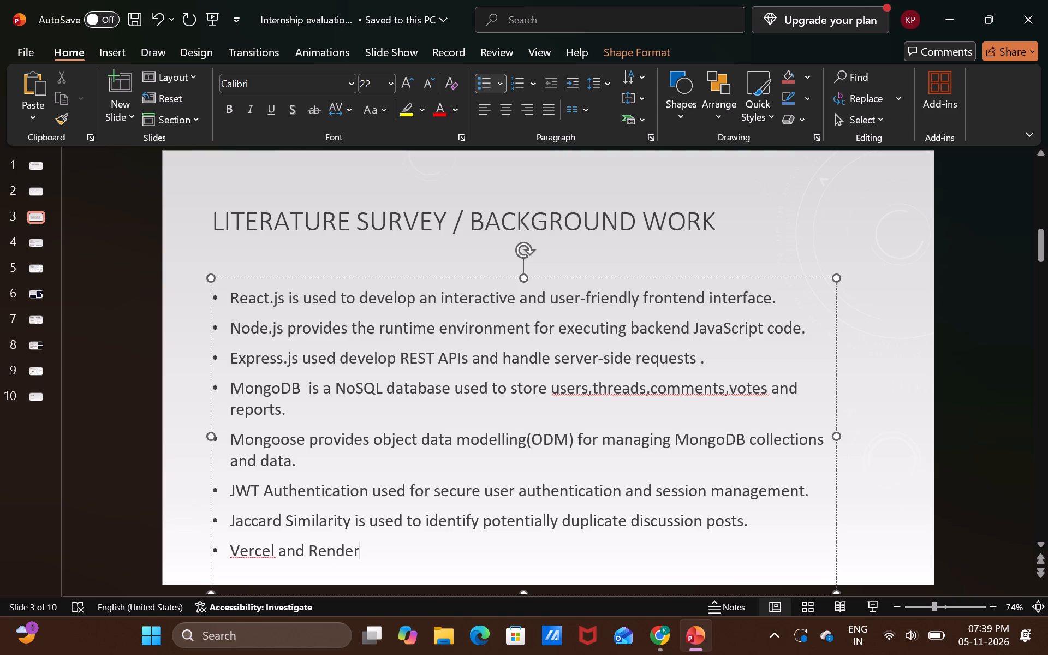
key(space)
text(used for)
key(space)
text(frontend)
key(space)
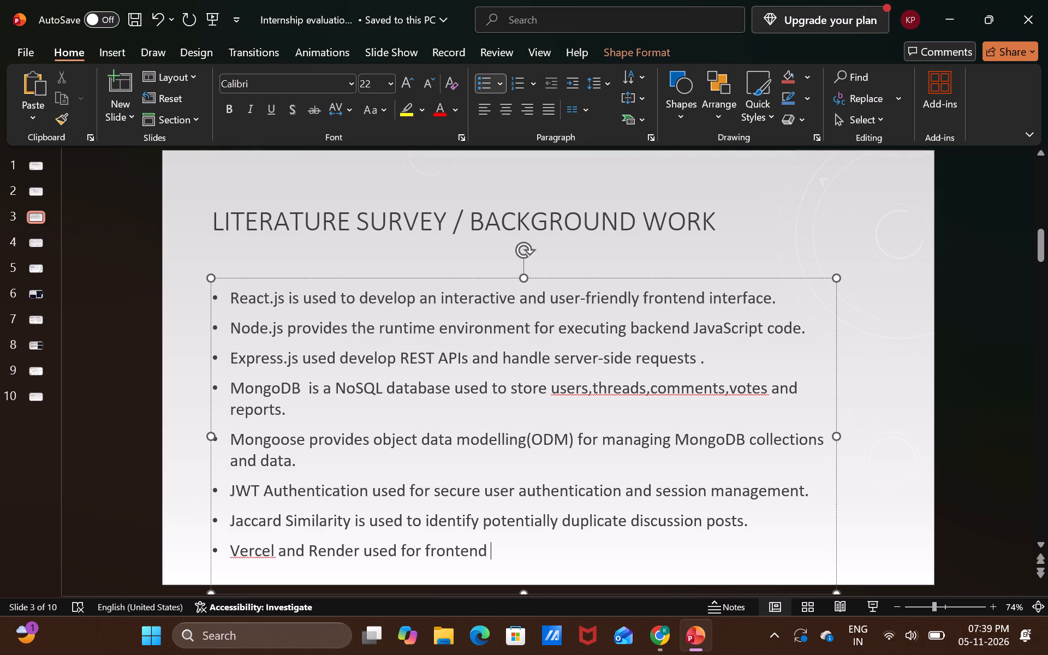
text(and backend)
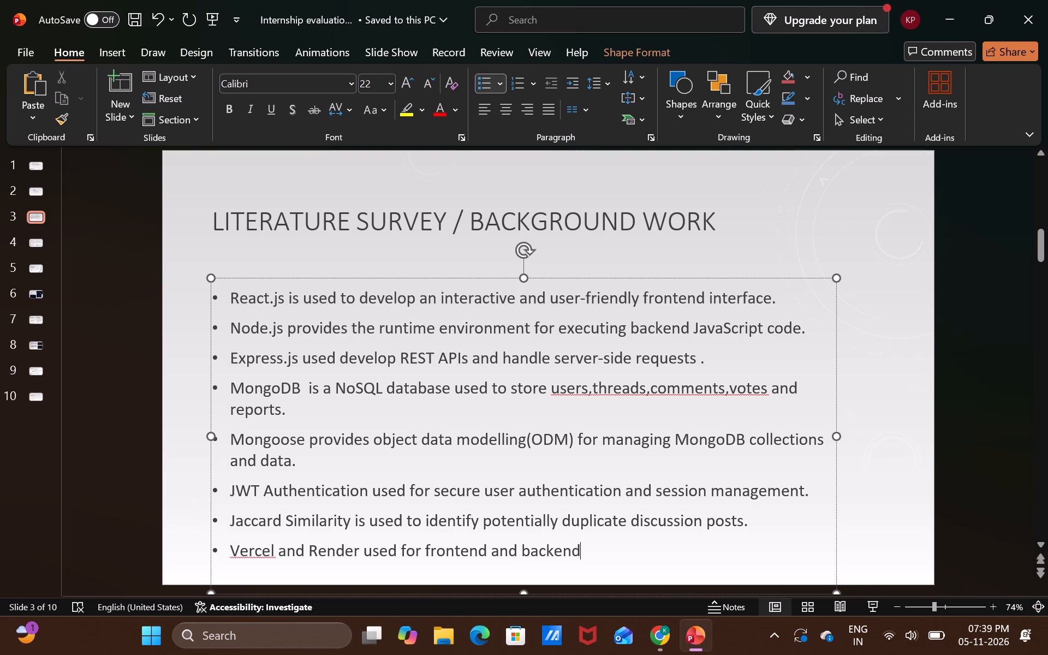
key(space)
text(deployment)
key(space)
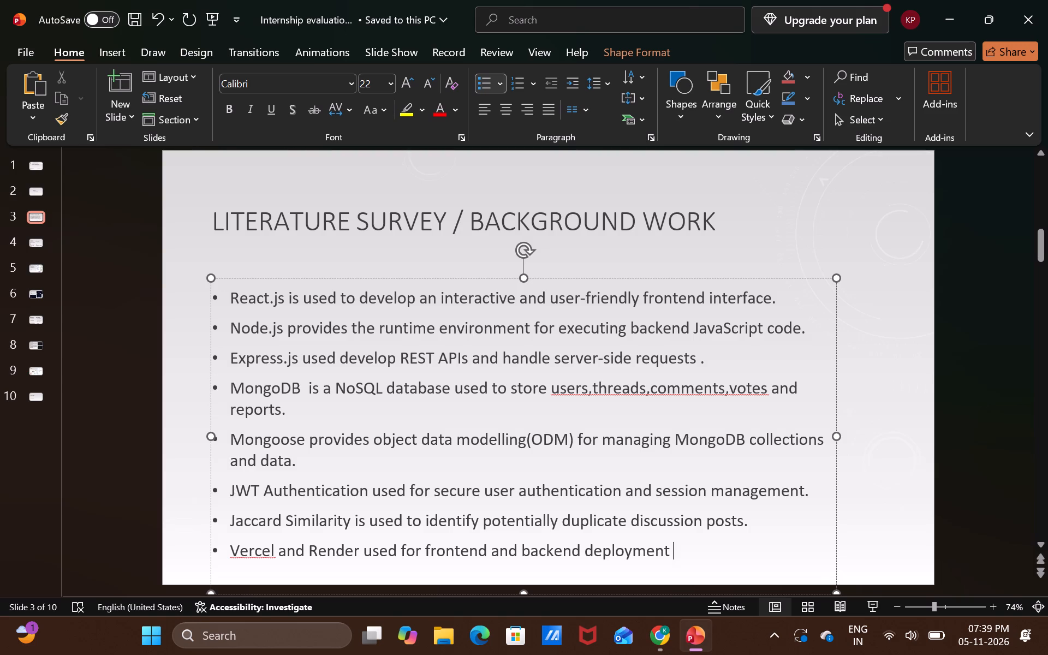
text(re)
key(BackSpace)
key(BackSpace)
key(BackSpace)
key(period)
click(909, 445)
On the Objectives slide, delete all the bullets under the Employee Salary Prediction heading.
key(Down)
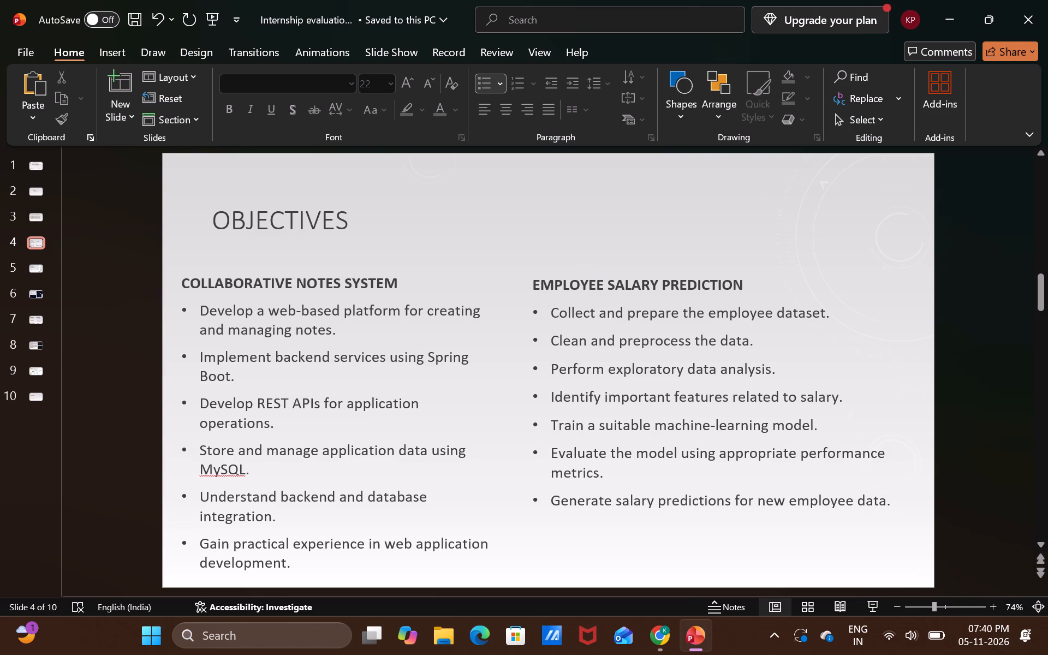
drag(535, 281, 690, 420)
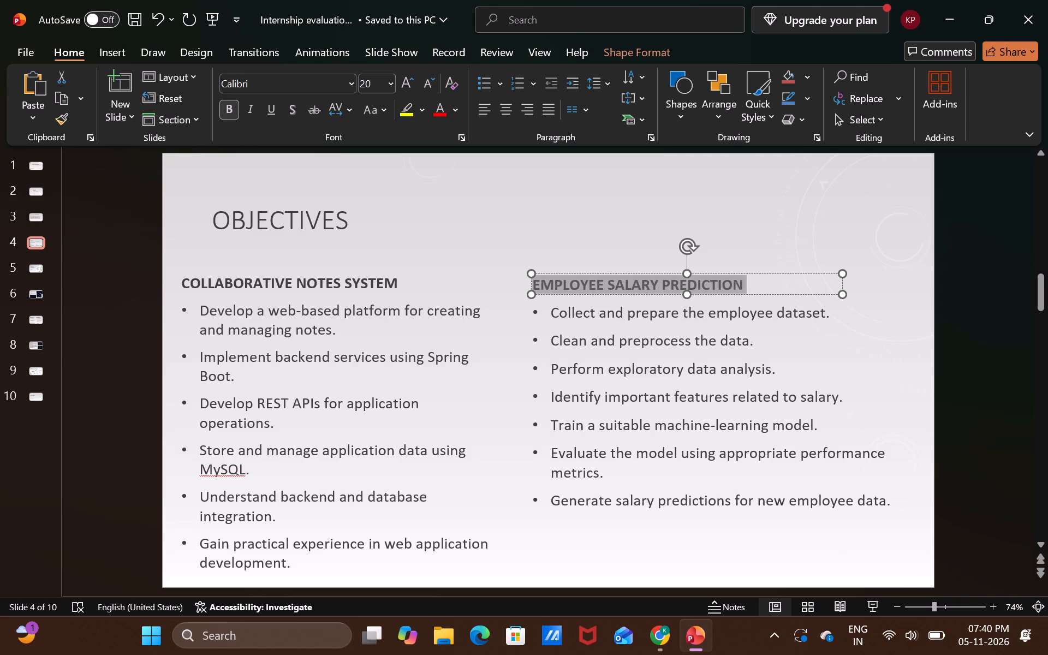
drag(690, 420, 639, 340)
click(639, 340)
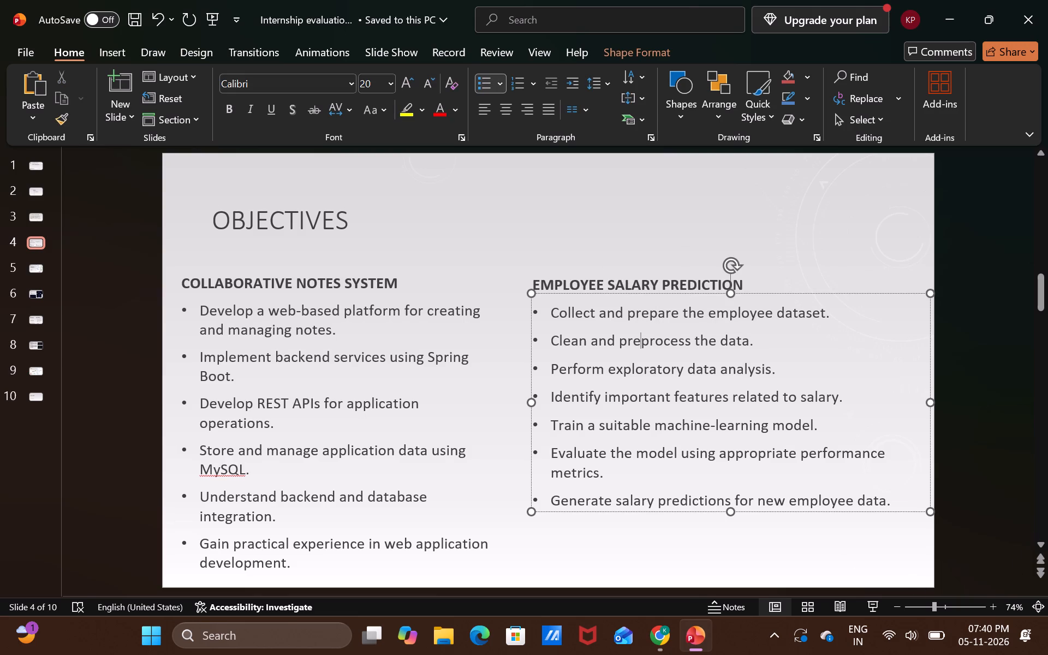
drag(530, 276, 541, 271)
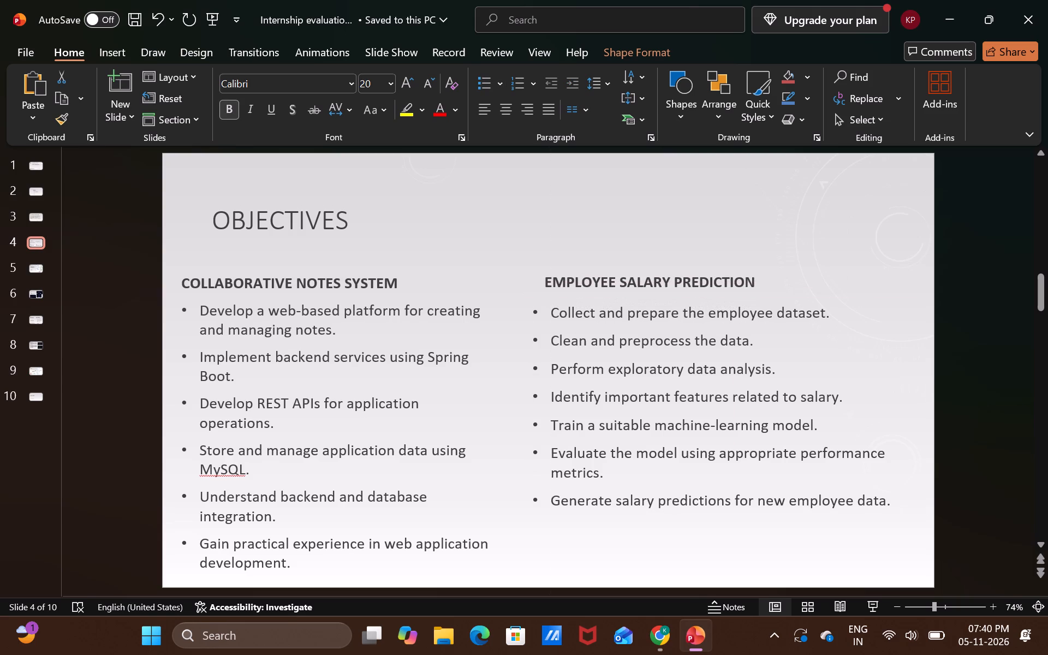
drag(541, 271, 541, 274)
click(542, 294)
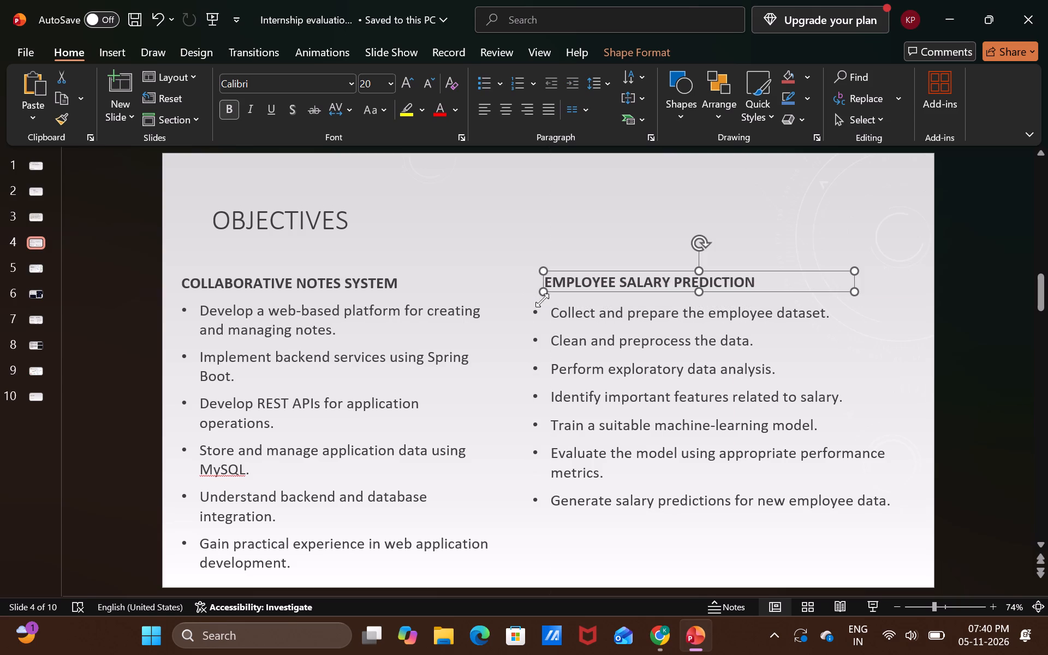
click(558, 350)
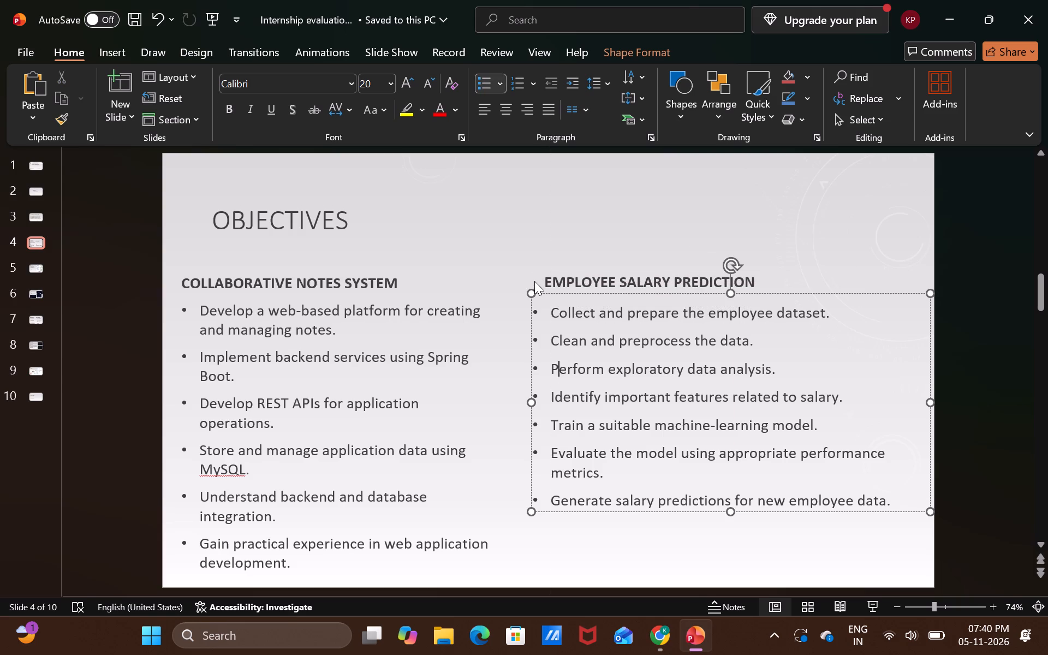
click(534, 281)
drag(533, 272, 556, 309)
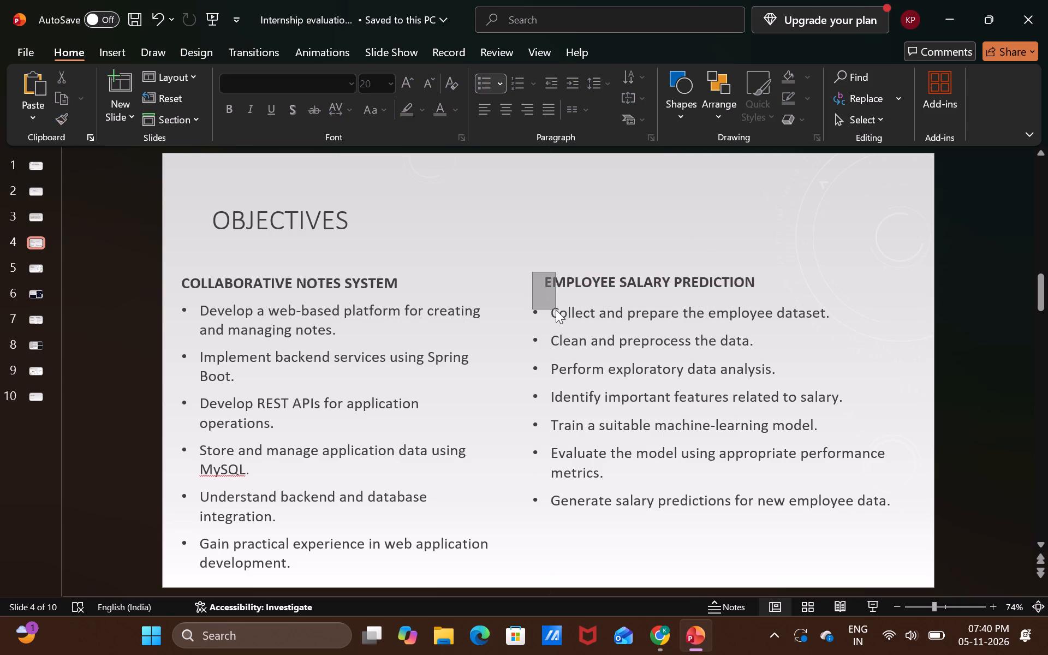
drag(556, 309, 1018, 531)
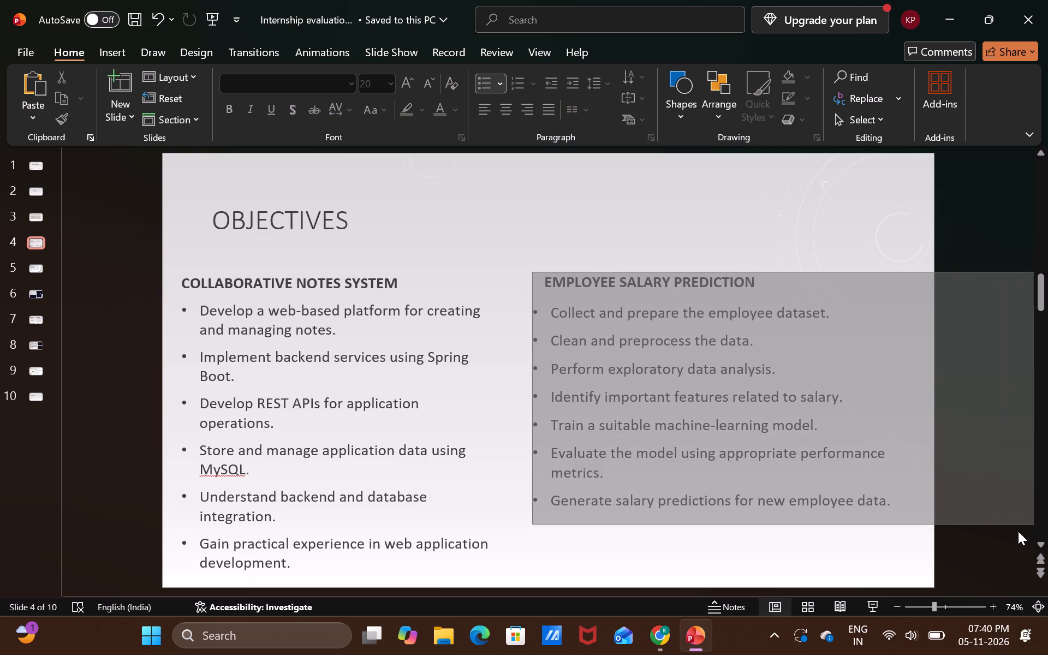
drag(1018, 531, 891, 515)
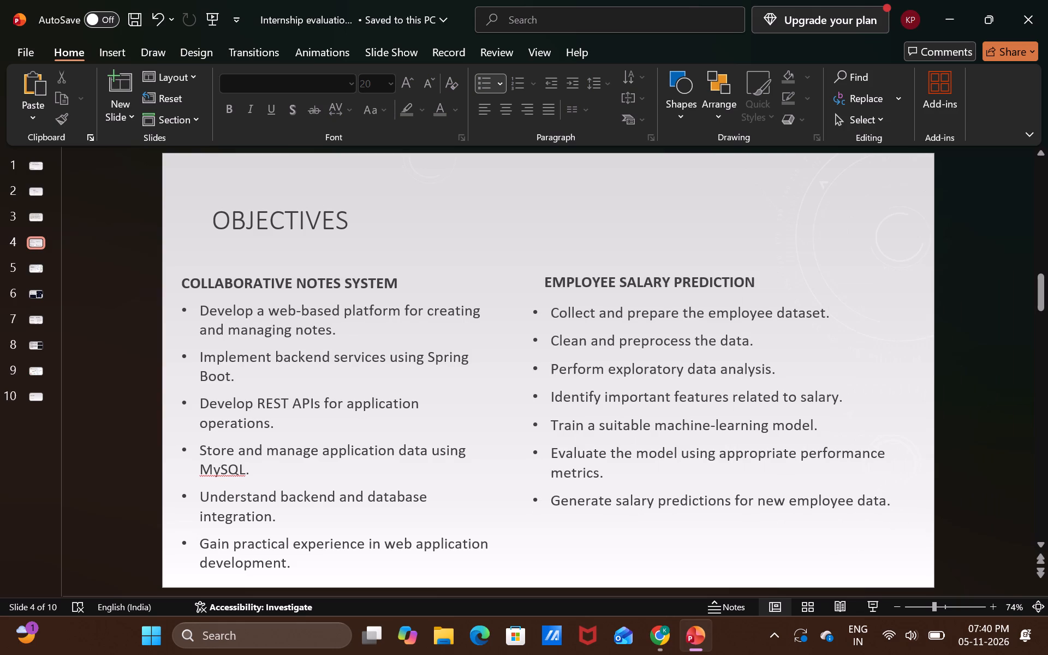
drag(534, 313, 603, 321)
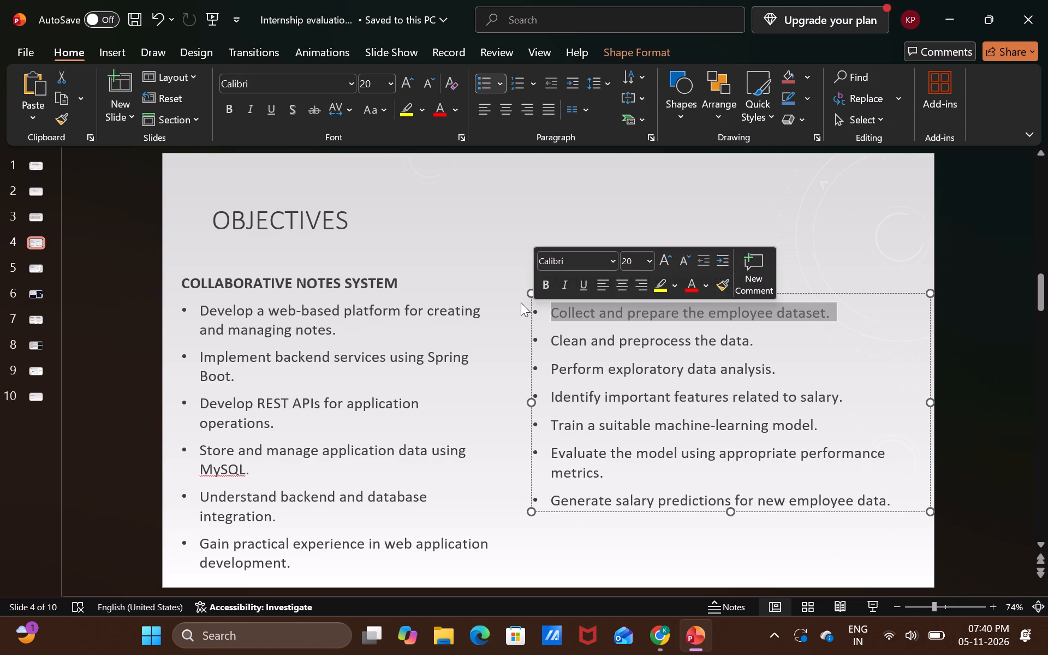
key(BackSpace)
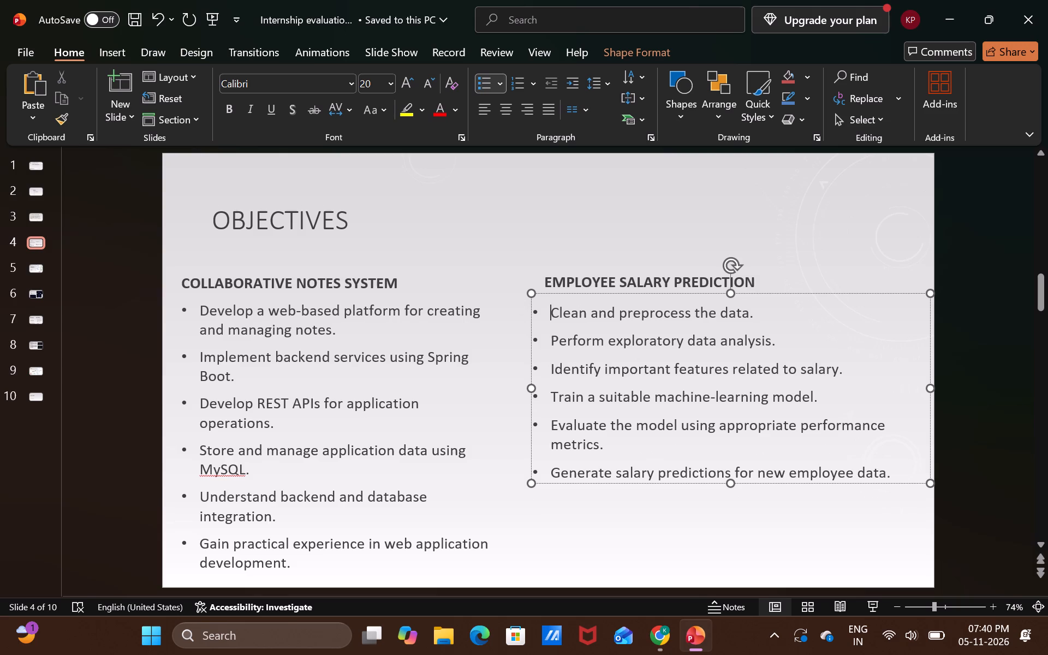
drag(535, 311, 559, 314)
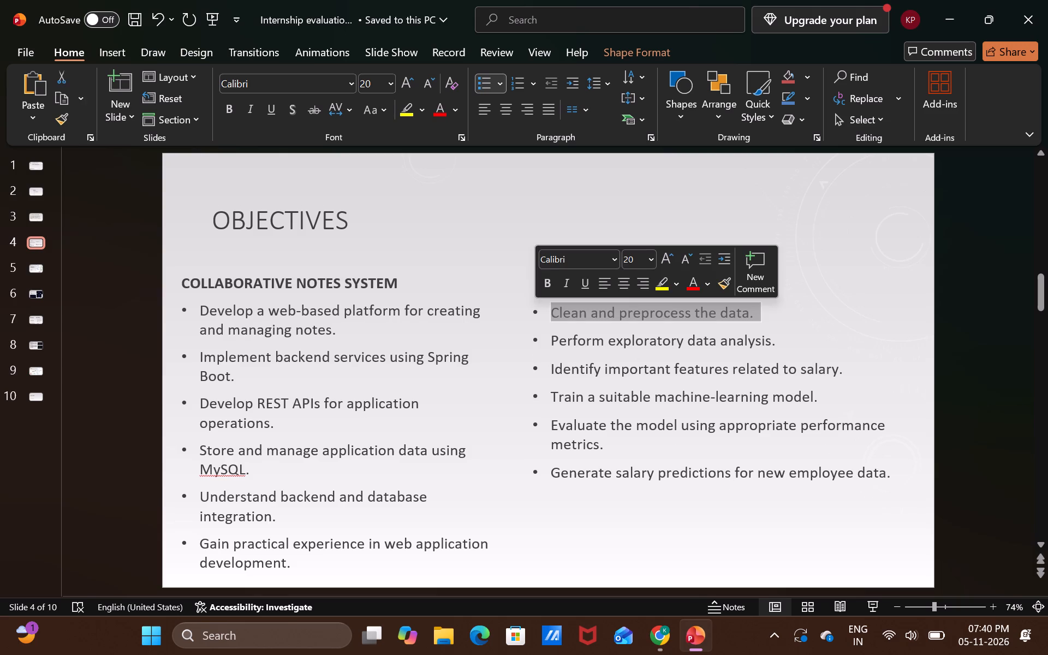
drag(559, 314, 558, 314)
click(558, 314)
drag(550, 308, 838, 486)
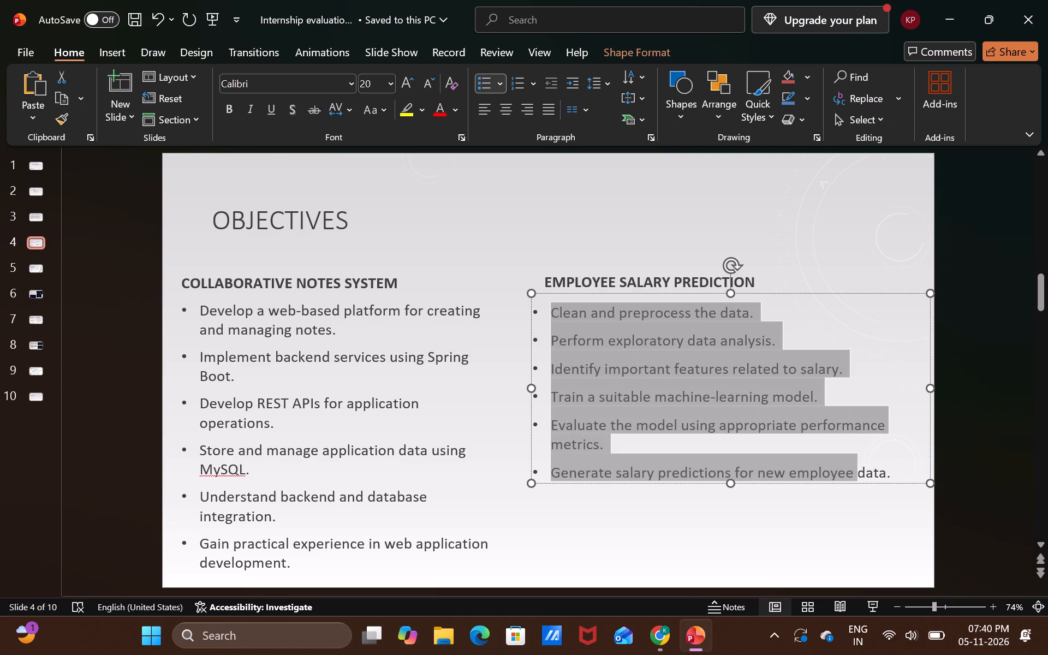
drag(838, 486, 1046, 475)
key(BackSpace)
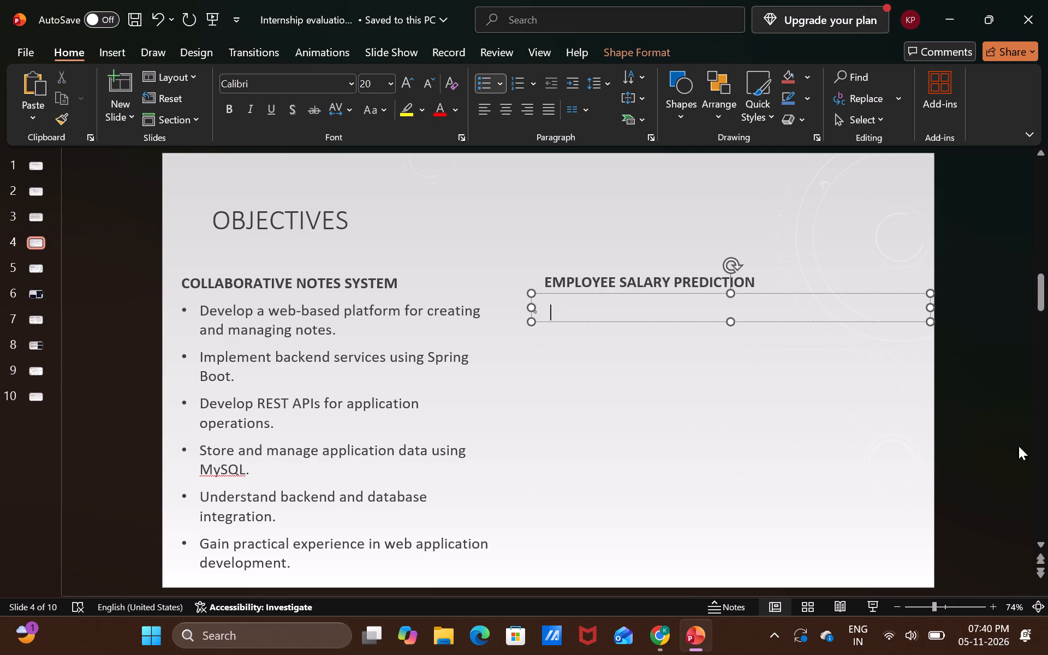
Delete the Employee Salary Prediction heading text from the Objectives slide.
drag(547, 281, 574, 281)
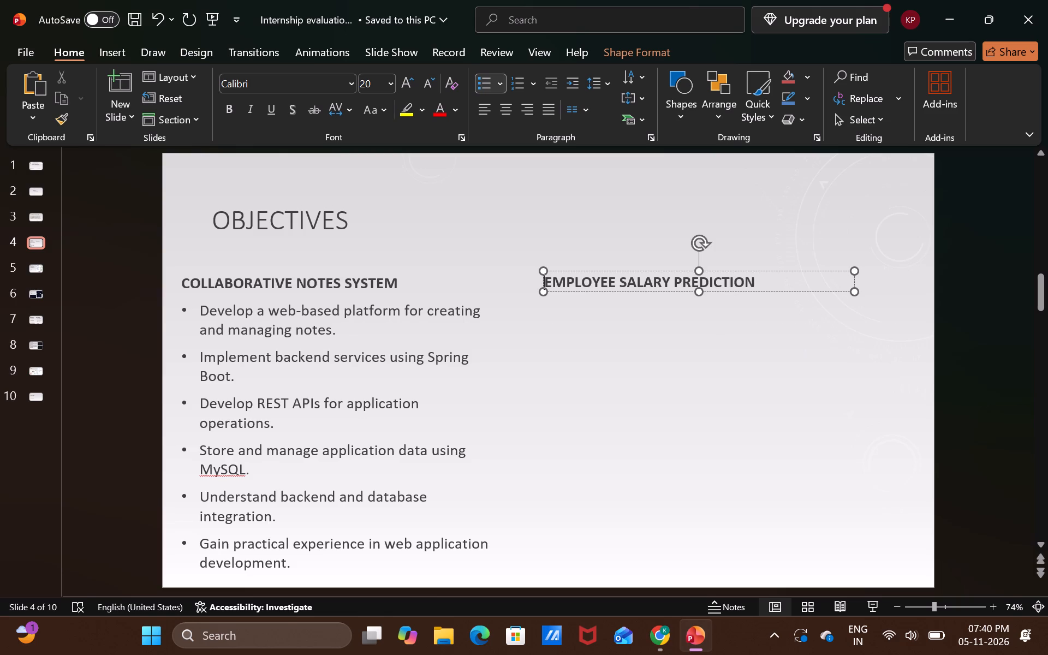
drag(574, 281, 776, 289)
key(BackSpace)
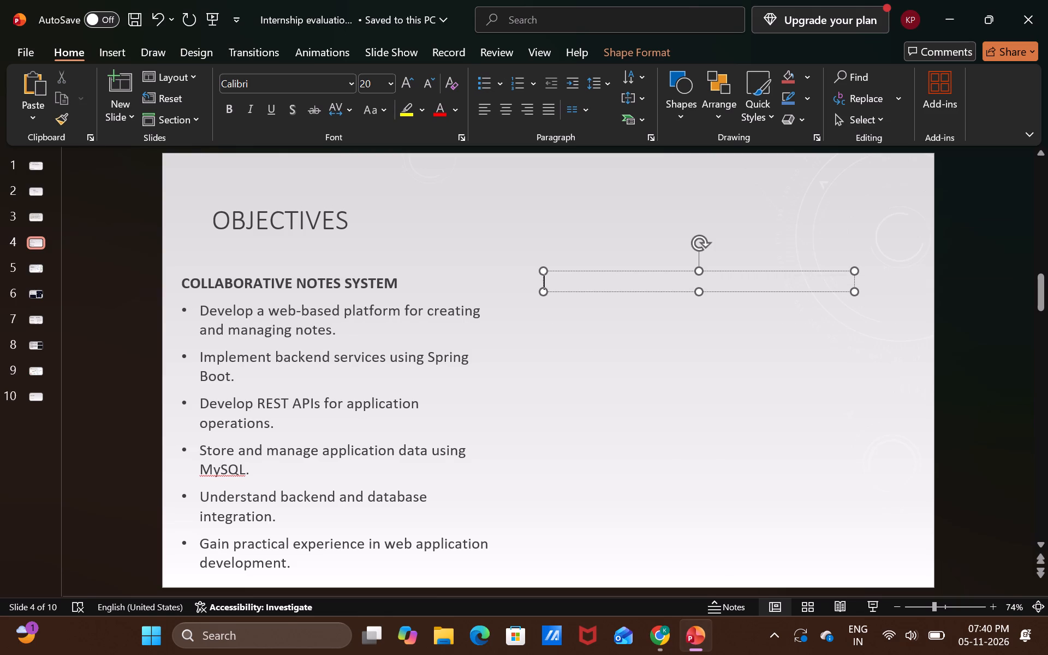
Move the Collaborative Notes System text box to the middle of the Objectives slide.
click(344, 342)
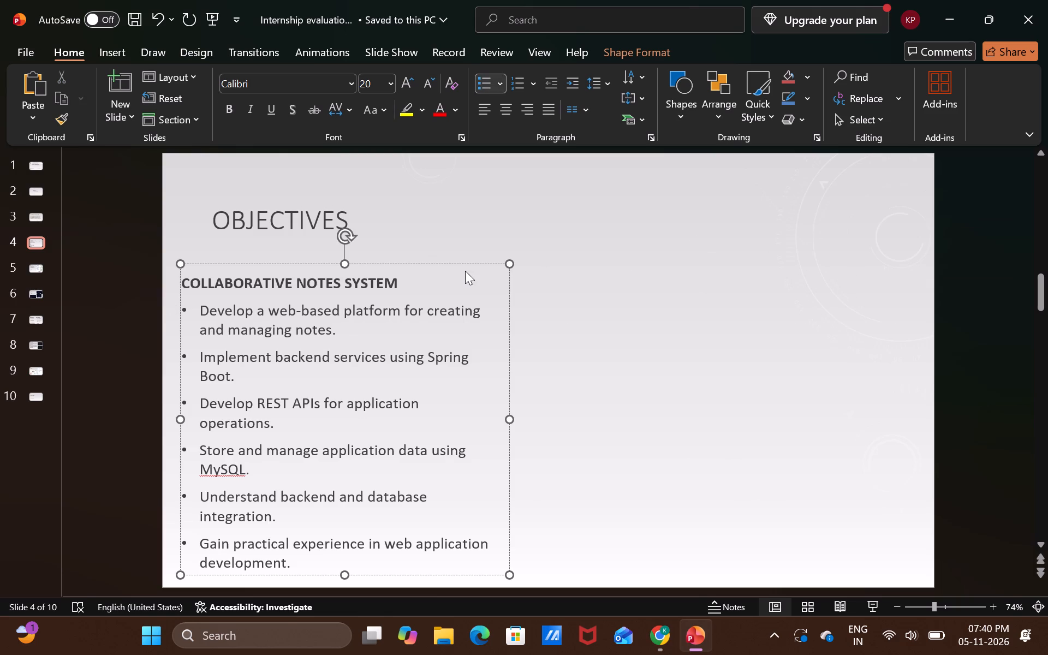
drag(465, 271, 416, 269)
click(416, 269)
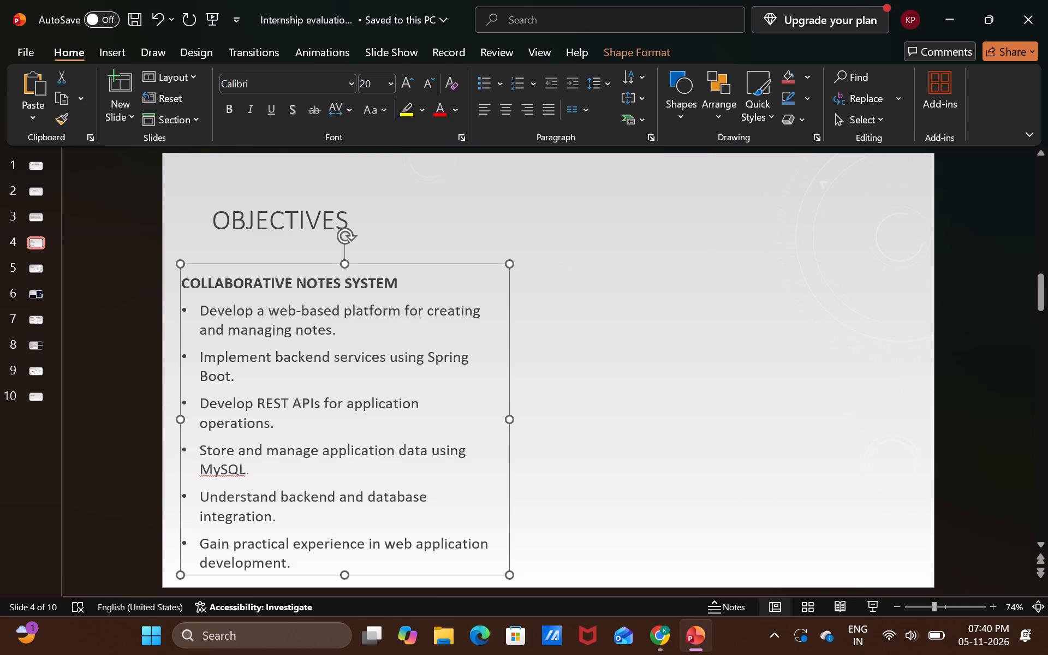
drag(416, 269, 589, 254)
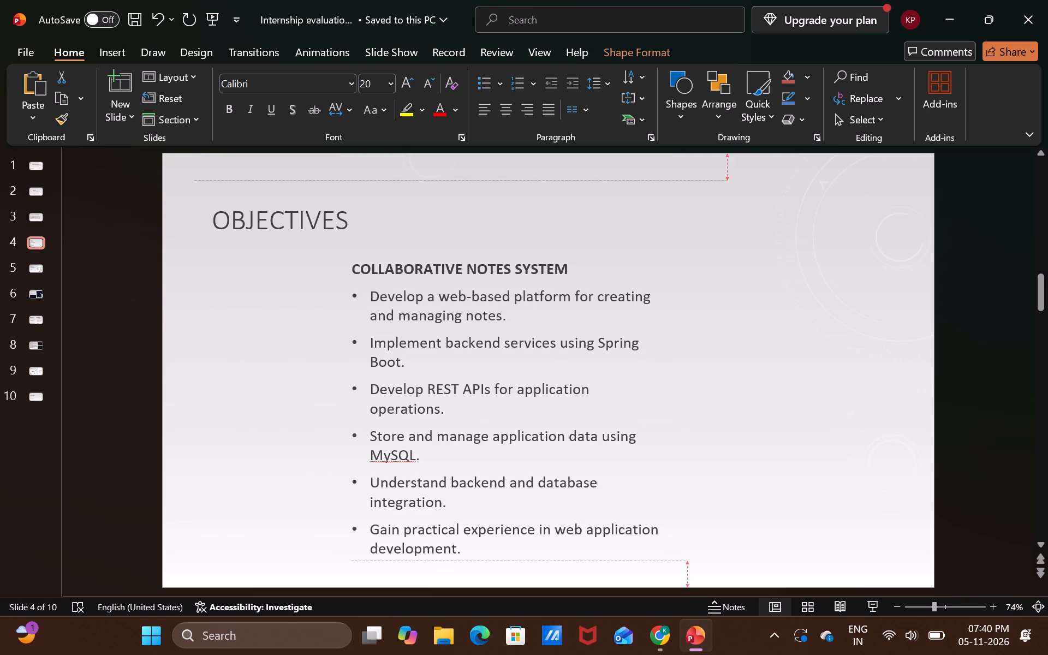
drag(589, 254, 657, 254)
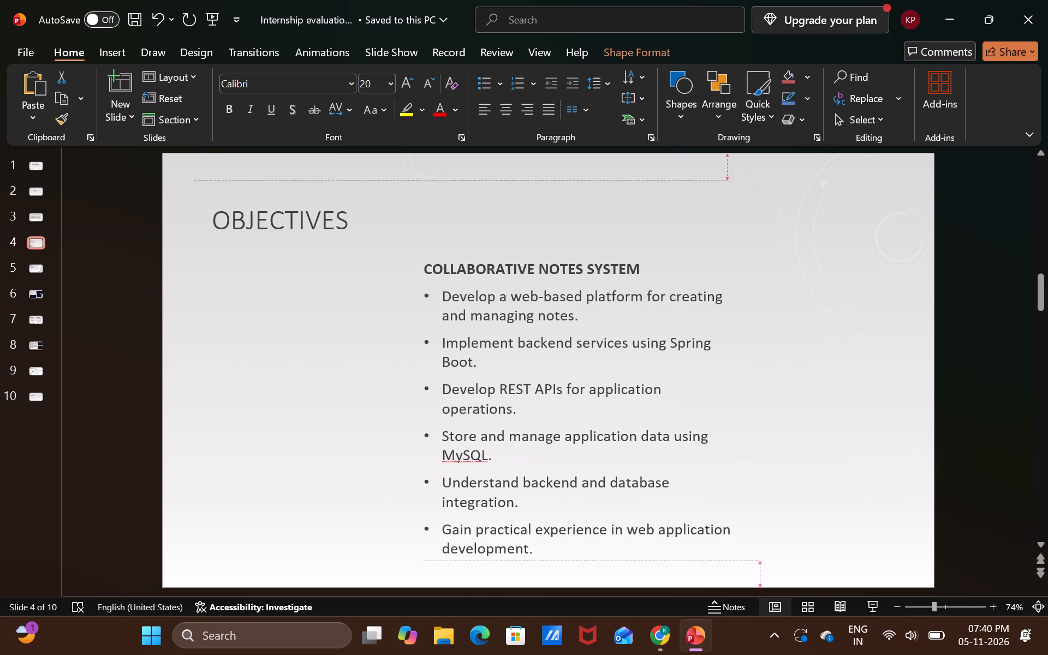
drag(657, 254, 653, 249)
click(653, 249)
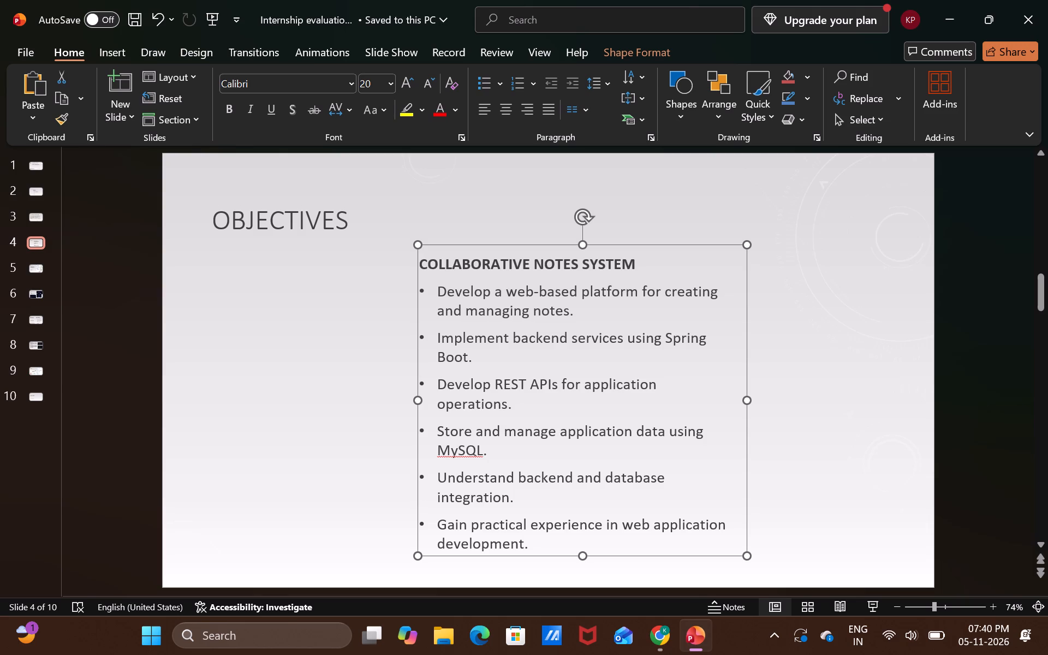
Move the Collaborative Notes System text box to the slide's left side, directly beneath the Objectives title.
drag(444, 306, 441, 267)
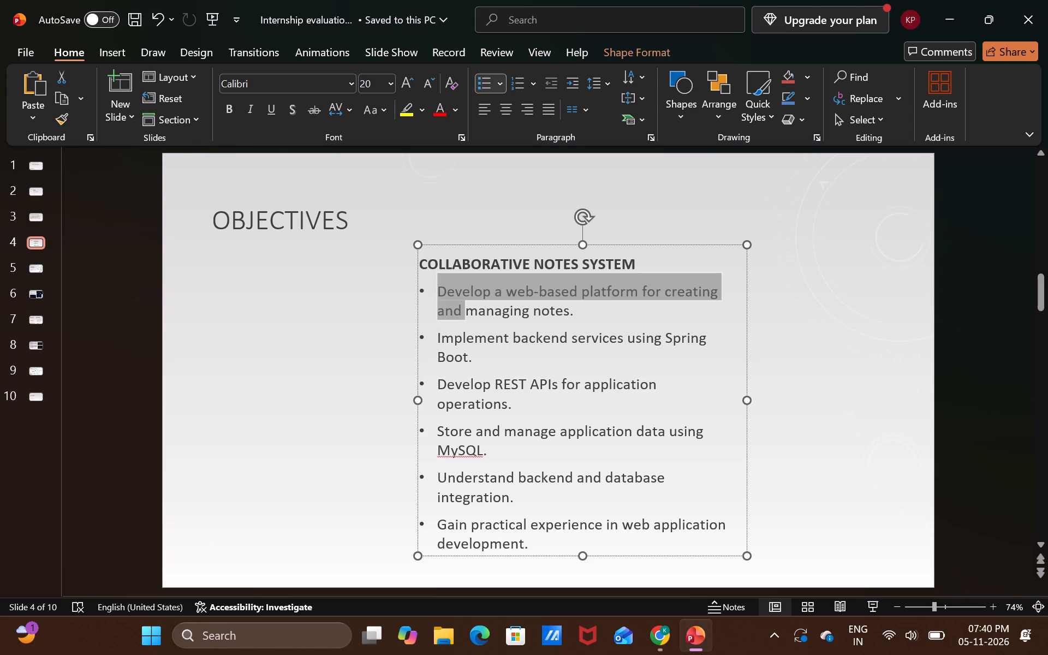
drag(441, 267, 456, 248)
click(456, 248)
drag(438, 247, 227, 248)
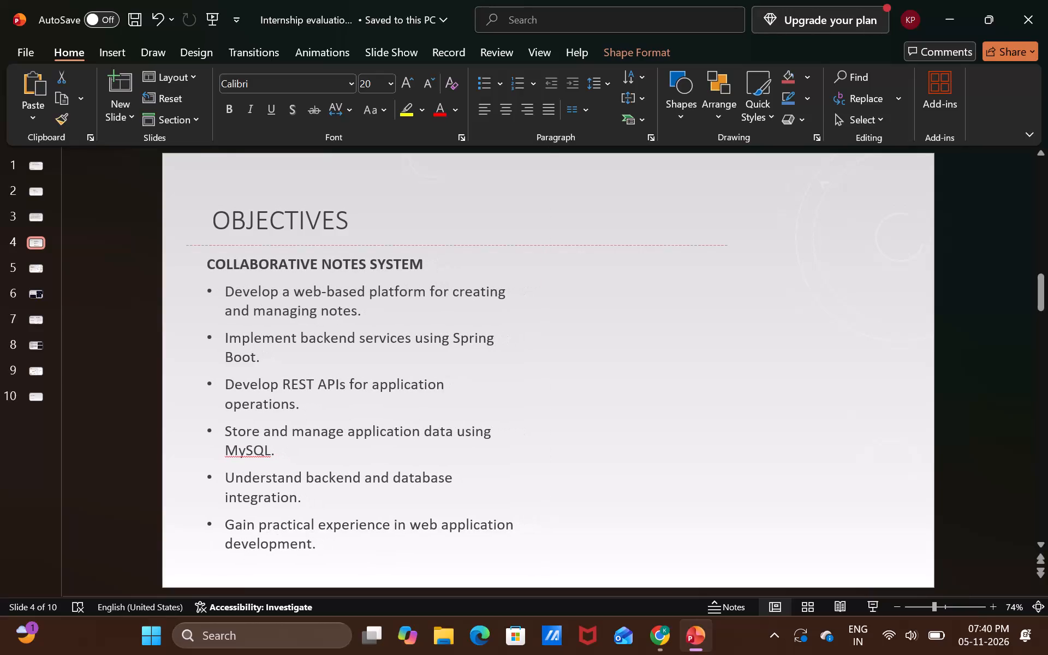
drag(227, 248, 224, 245)
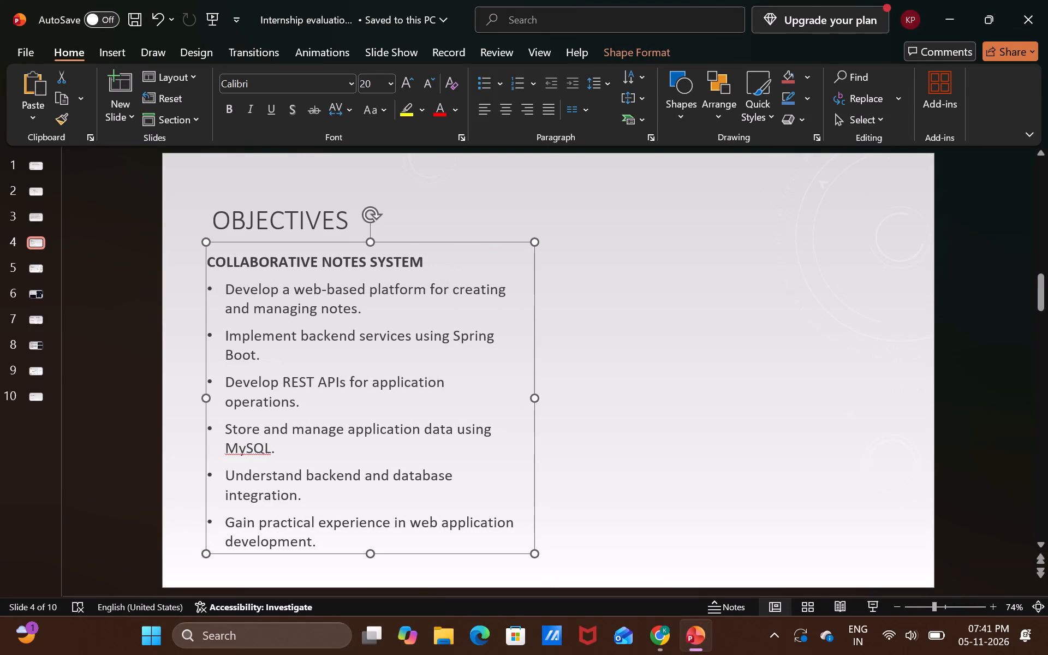
Nudge the Collaborative Notes System text box slightly right and down so its text lines up with the Objectives title.
click(447, 251)
click(442, 266)
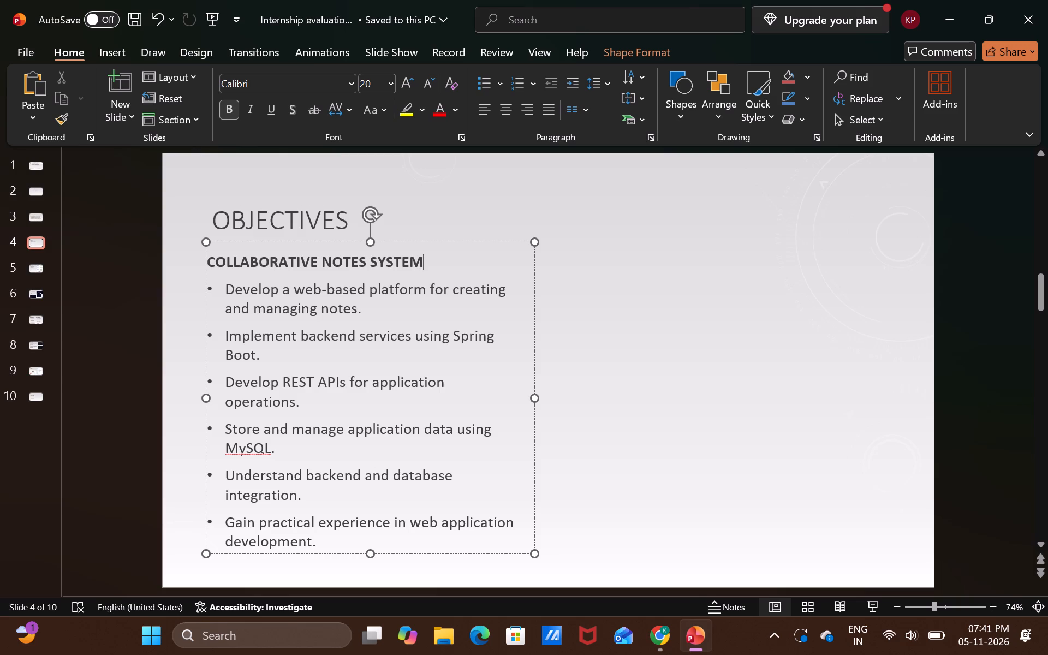
drag(458, 276, 444, 255)
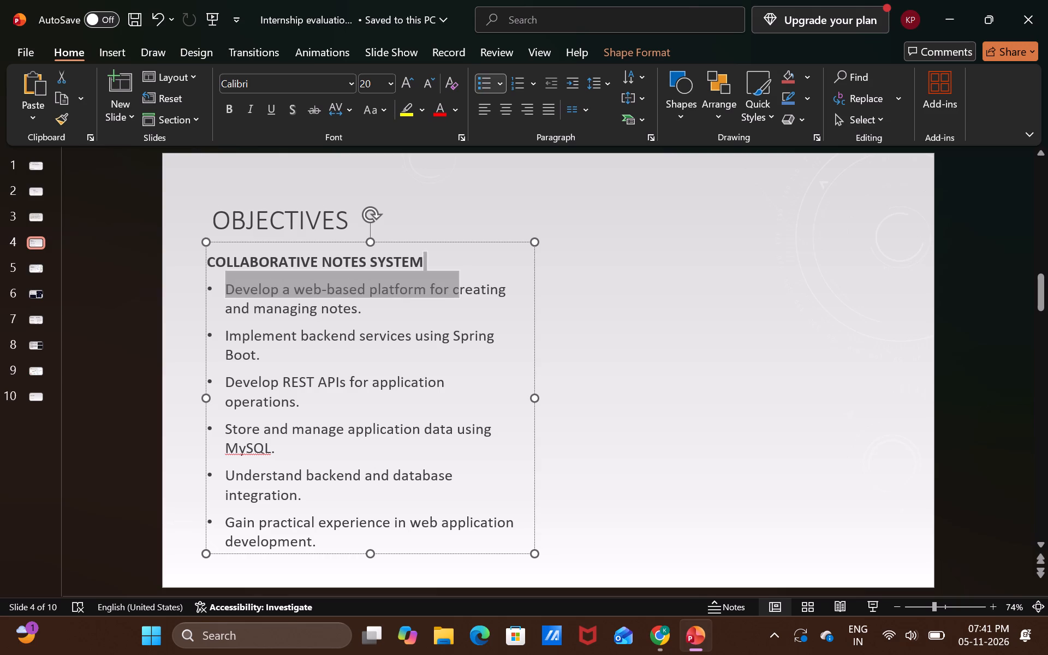
drag(444, 255, 434, 254)
drag(434, 254, 448, 242)
click(448, 242)
drag(448, 242, 455, 242)
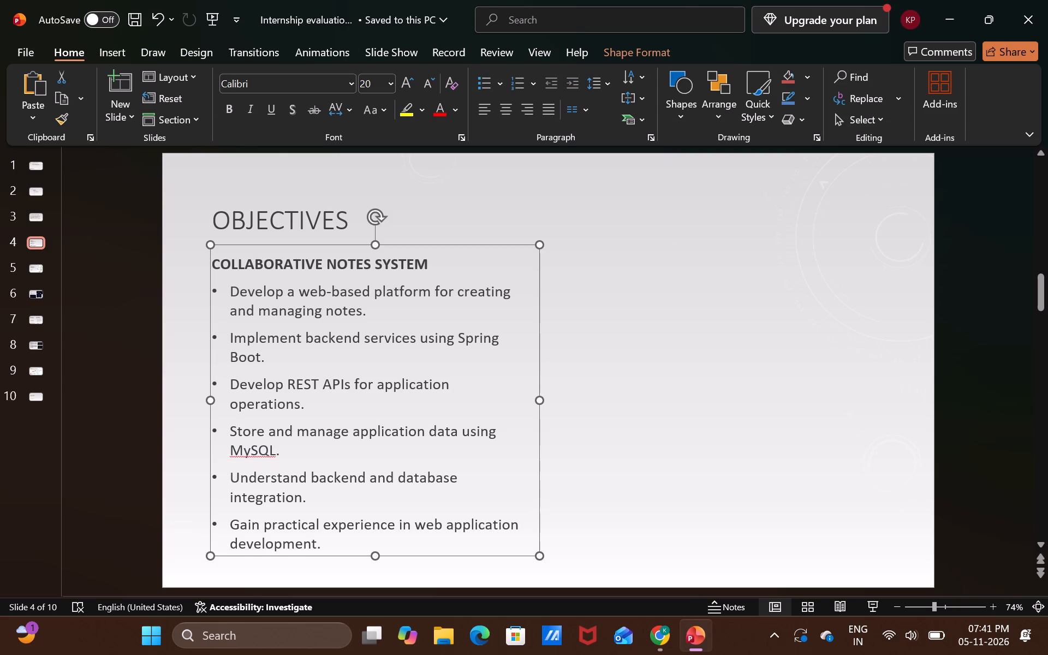
Replace the Collaborative Notes System heading on the Objectives slide with Threadora.
click(453, 266)
key(BackSpace)
key(BackSpace)
key(BackSpace)
key(BackSpace)
key(BackSpace)
key(BackSpace)
key(BackSpace)
key(BackSpace)
key(BackSpace)
key(BackSpace)
key(BackSpace)
key(BackSpace)
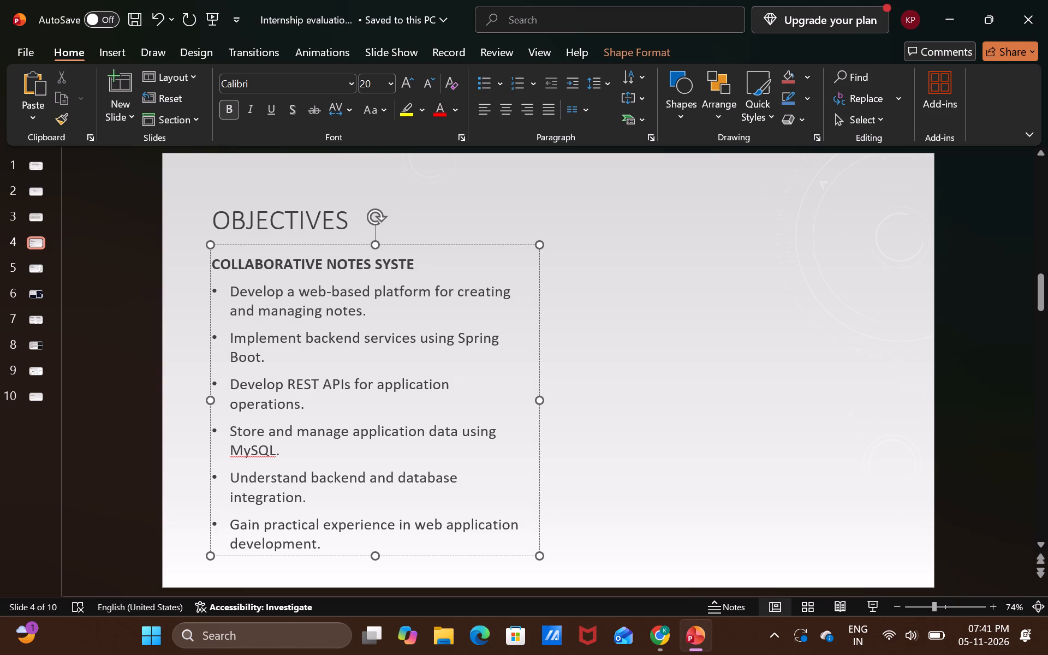
key(BackSpace)
key(BackSpace)
key(BackSpace)
key(BackSpace)
key(BackSpace)
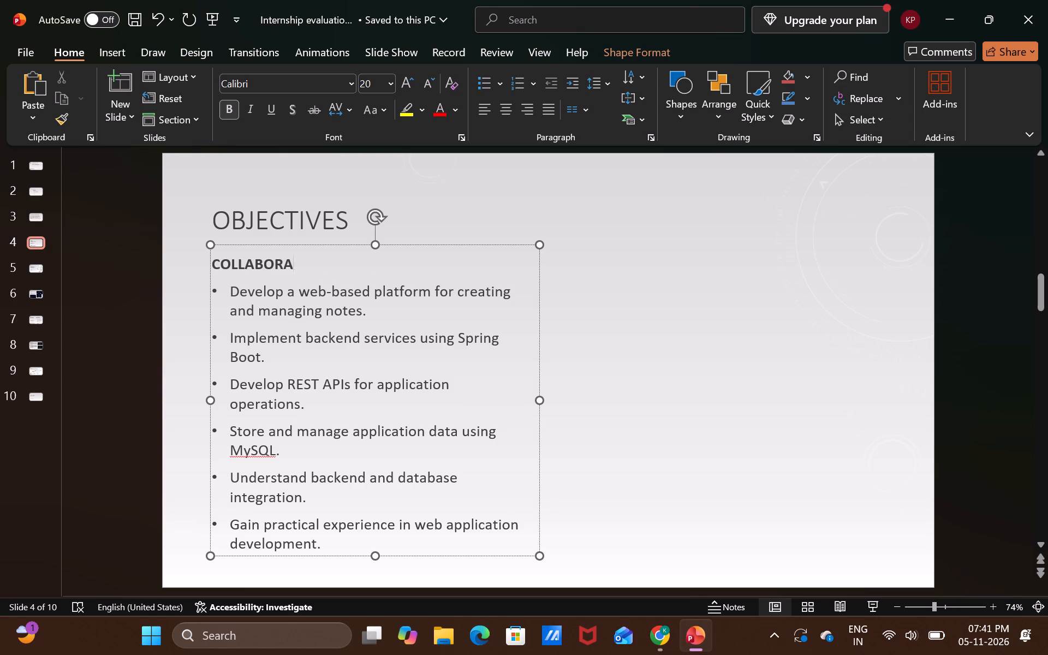
key(BackSpace)
key(BackSpace)
key(BackSpace)
key(BackSpace)
key(BackSpace)
key(BackSpace)
key(BackSpace)
key(BackSpace)
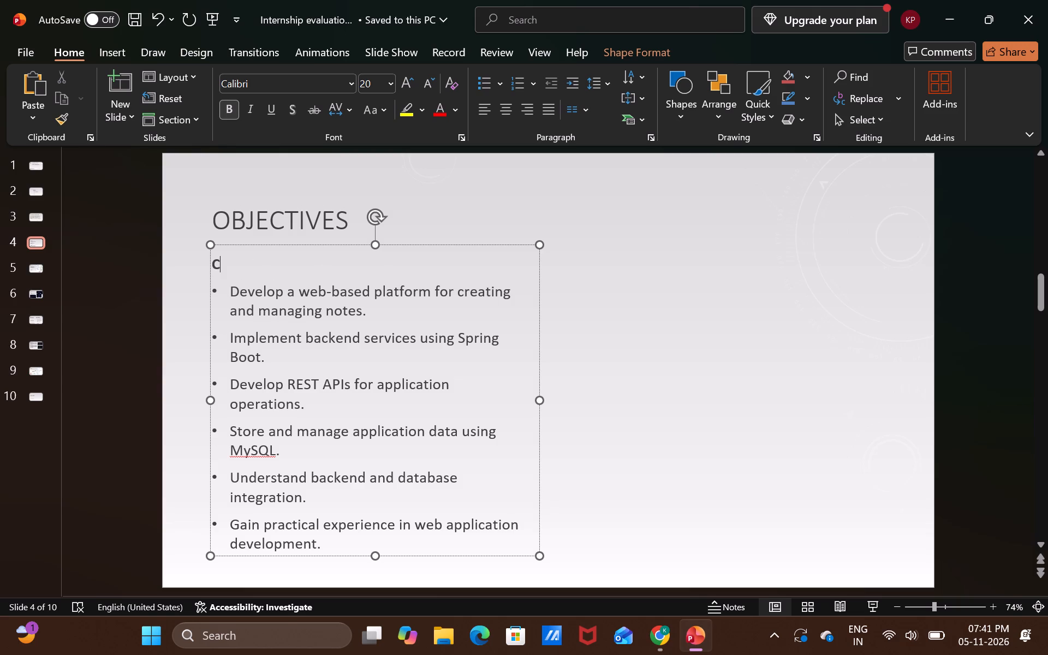
key(shift+t)
key(Left)
key(BackSpace)
key(Right)
text(hreado)
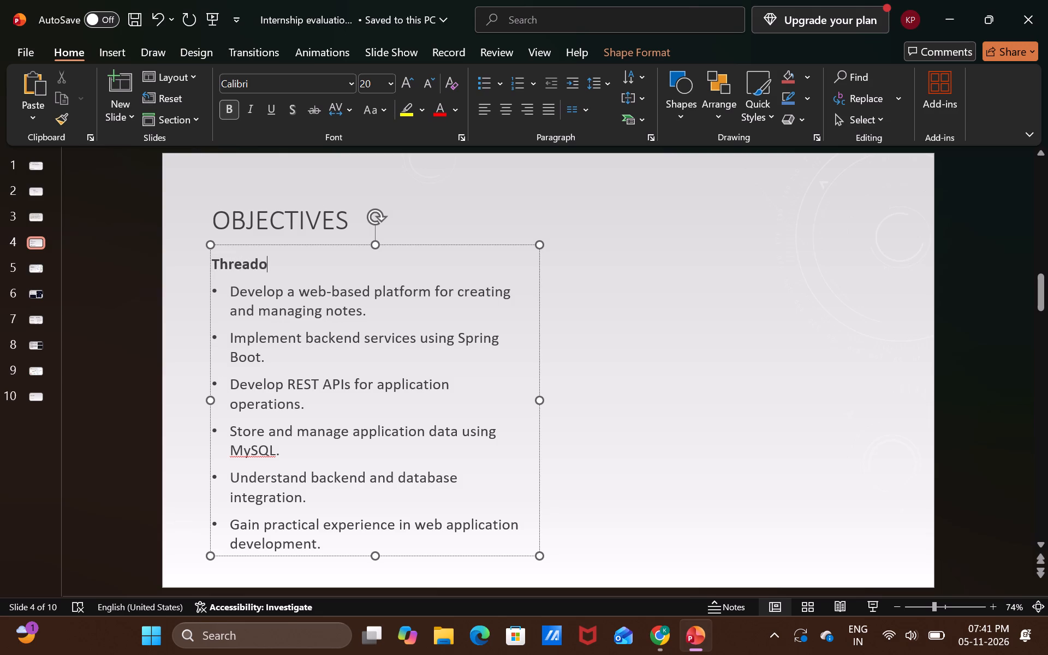
text(ra)
key(space)
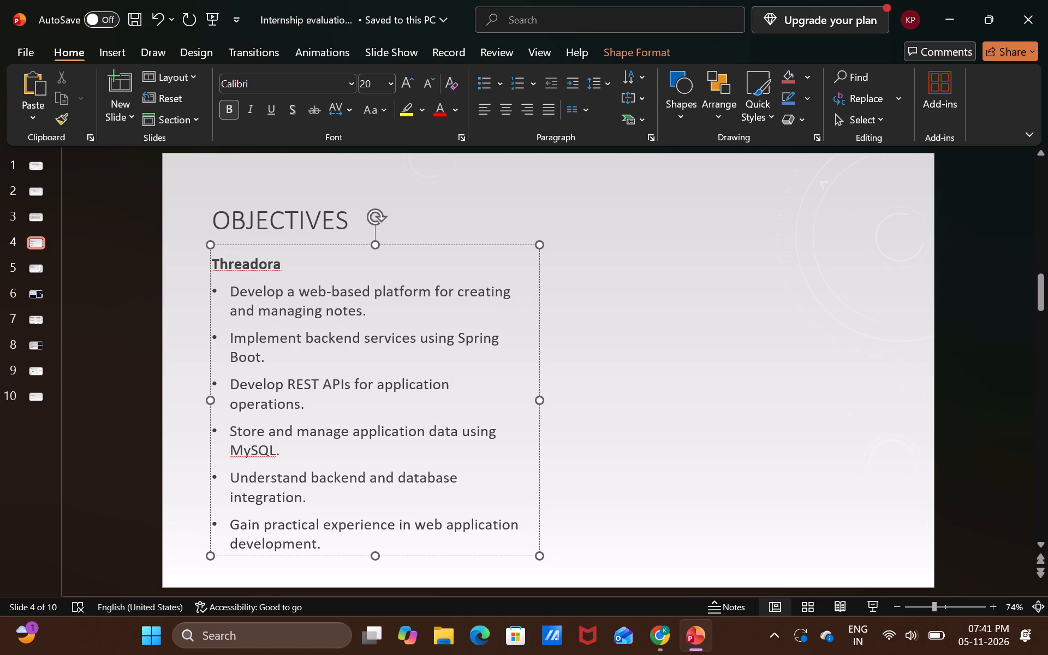
Rewrite the Threadora heading in all capitals as THREADORA.
key(BackSpace)
key(BackSpace)
key(BackSpace)
key(BackSpace)
key(BackSpace)
key(BackSpace)
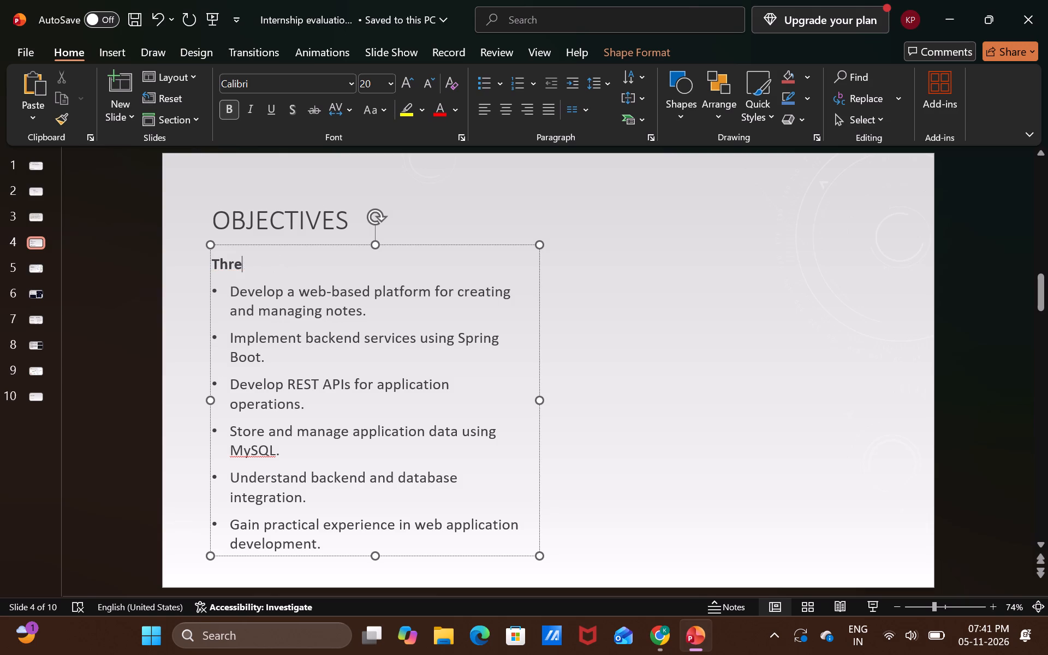
key(BackSpace)
key(BackSpace)
key(BackSpace)
key(h)
text(REA)
text(DORA)
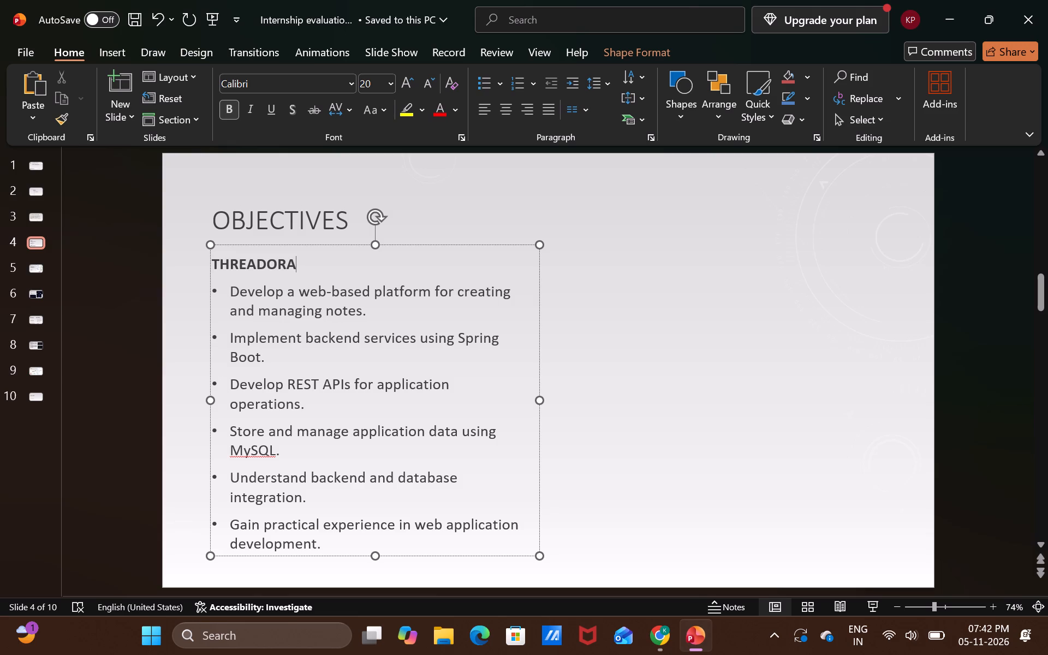
In the first bullet under THREADORA, remove the wording after "Develop a" and start rewriting it with "an".
drag(297, 293, 358, 313)
key(BackSpace)
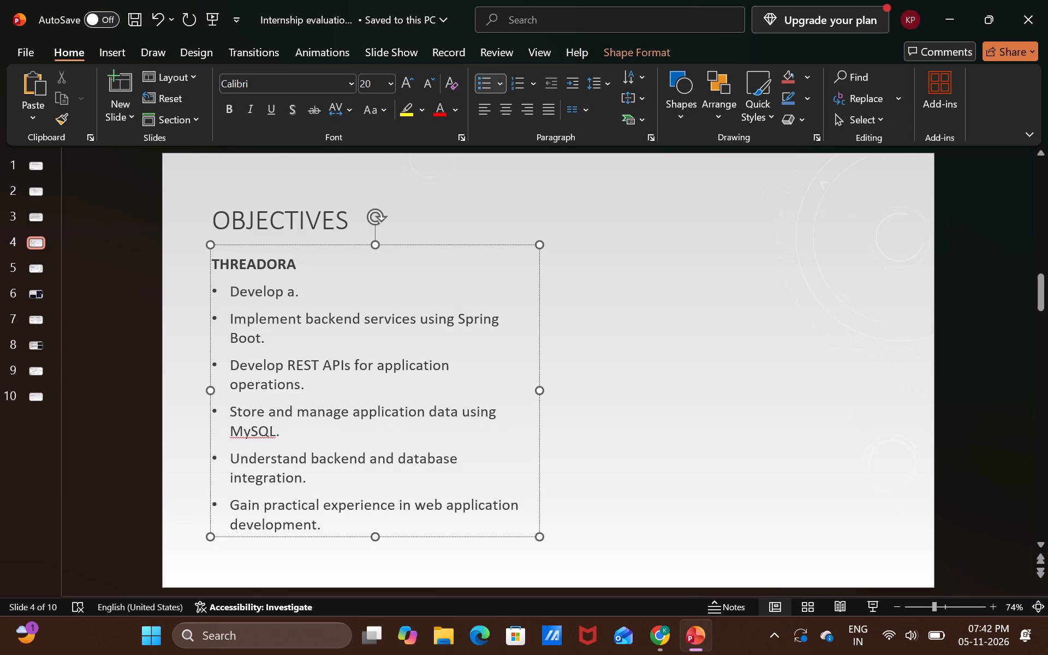
key(n)
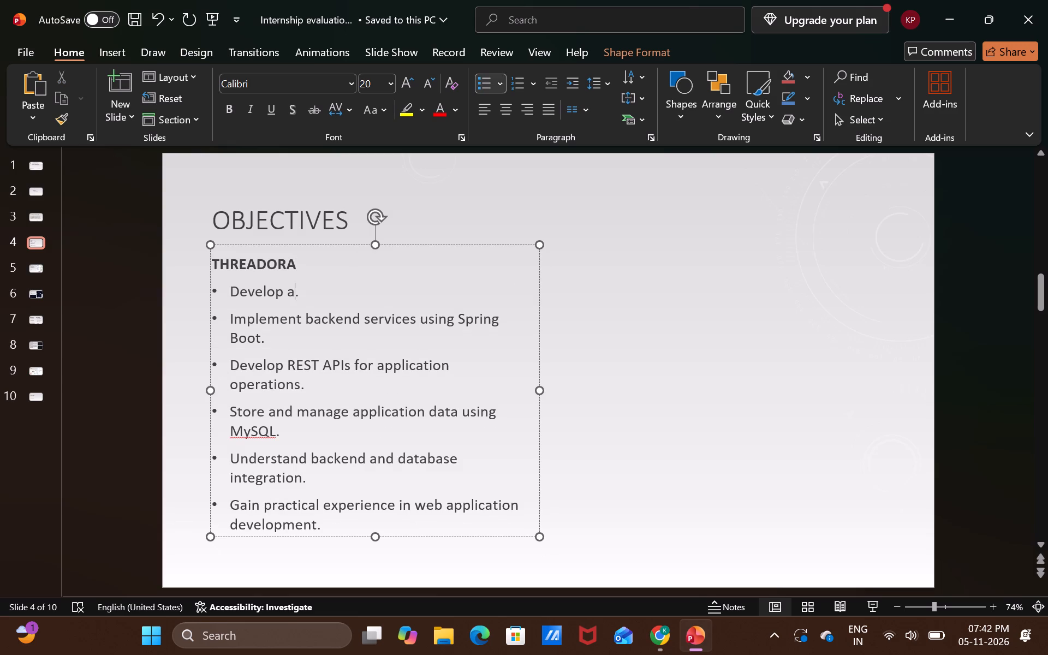
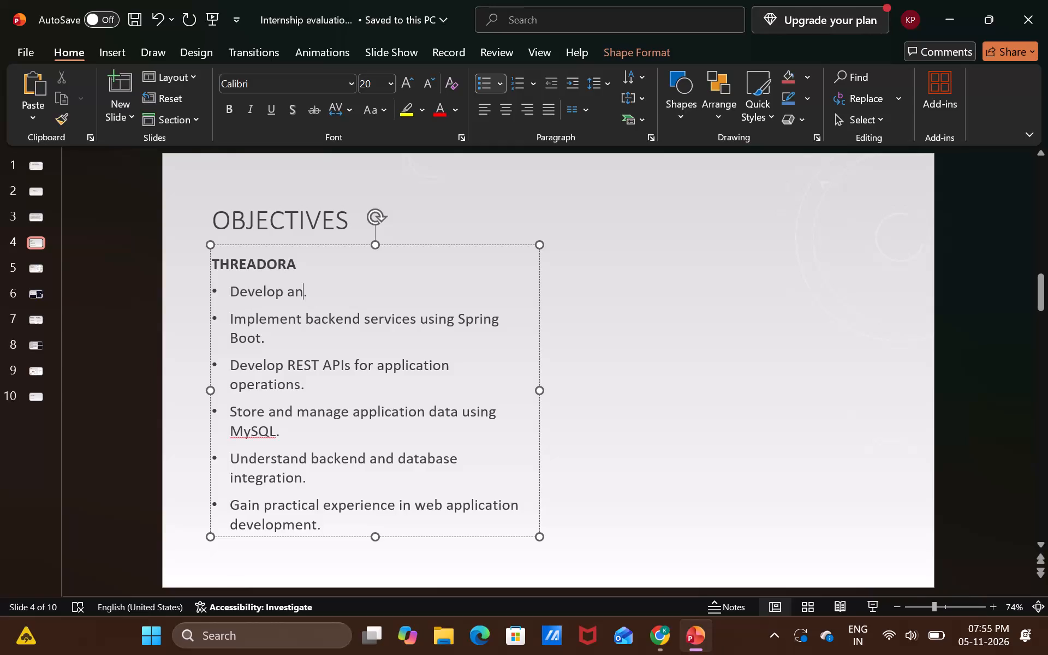
Complete the first Objectives bullet as "Develop an intelligent platform for creating and managing discussion threads.".
key(space)
text(intelligent)
key(space)
text(platform)
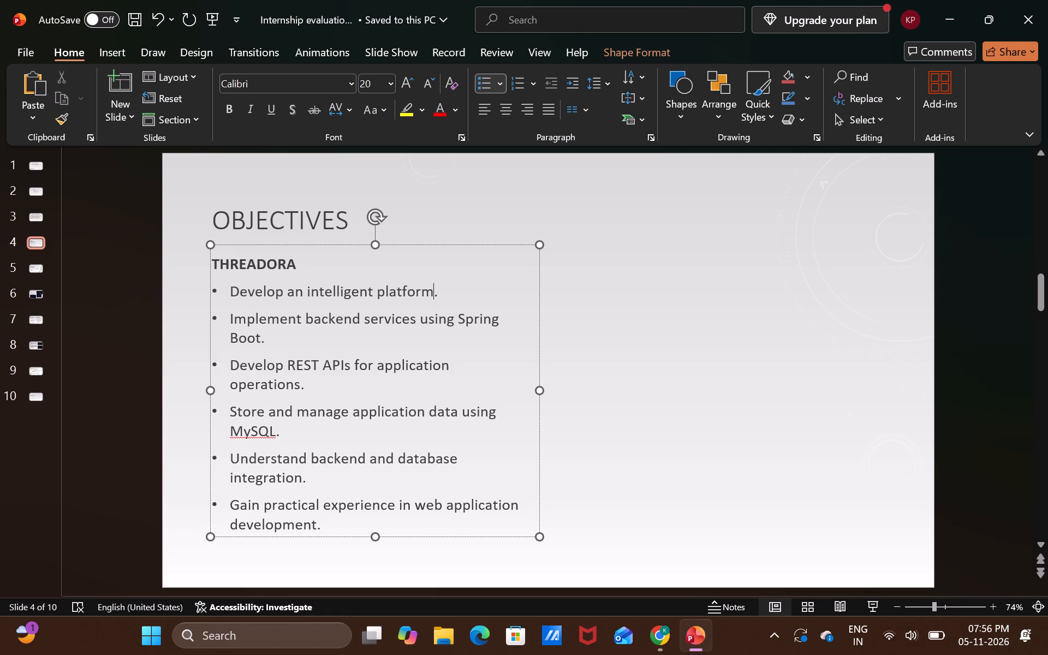
key(space)
text(for)
key(space)
text(creating)
key(space)
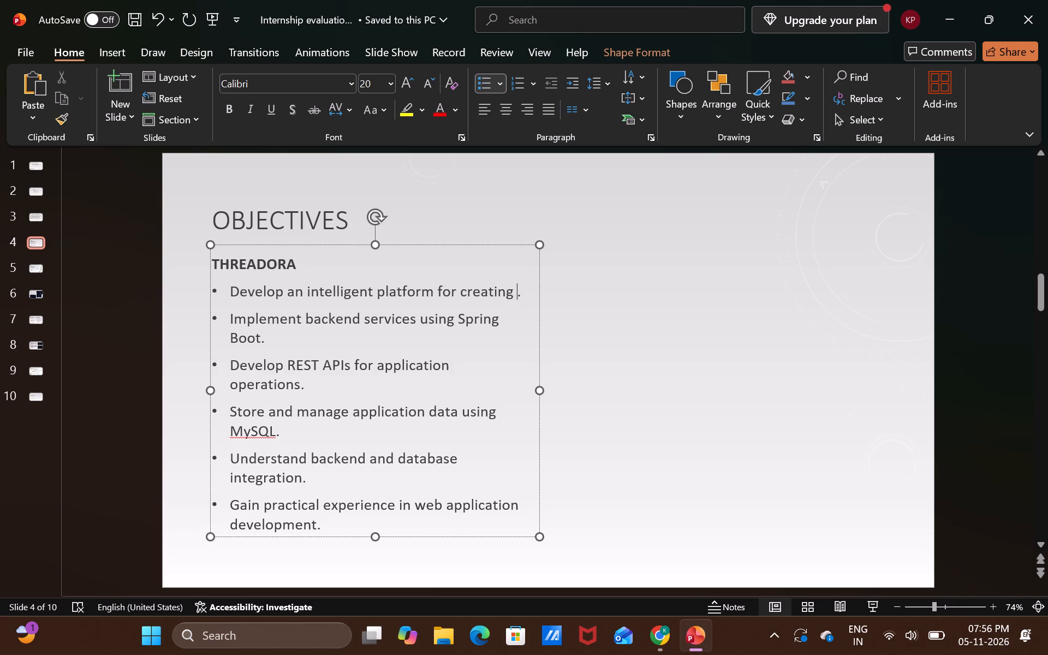
text(and)
key(space)
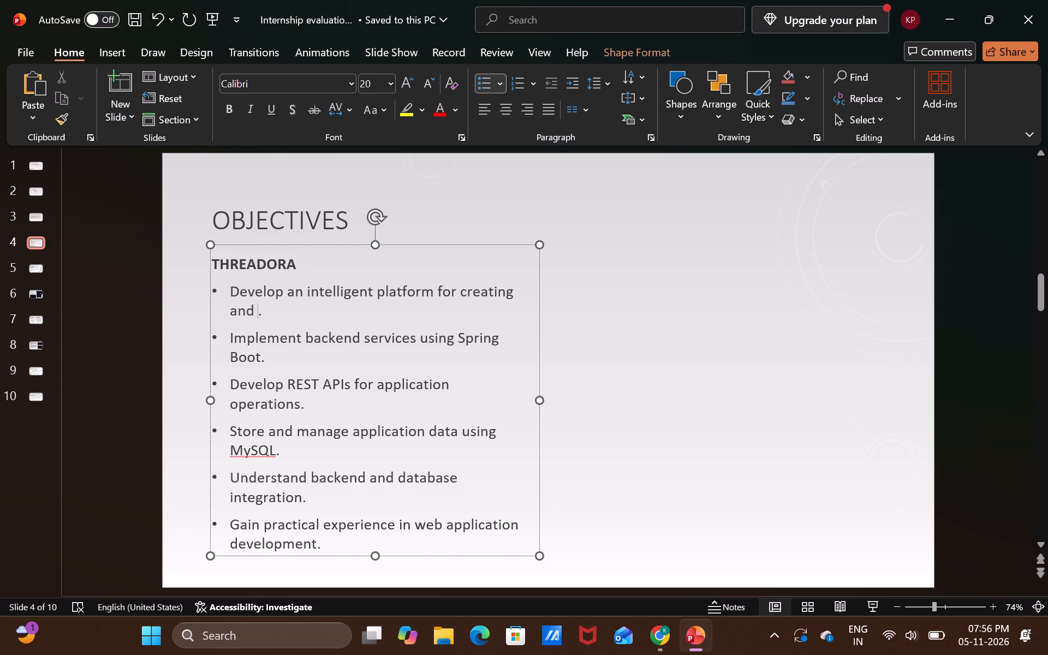
text(managing)
key(space)
text(diacussion)
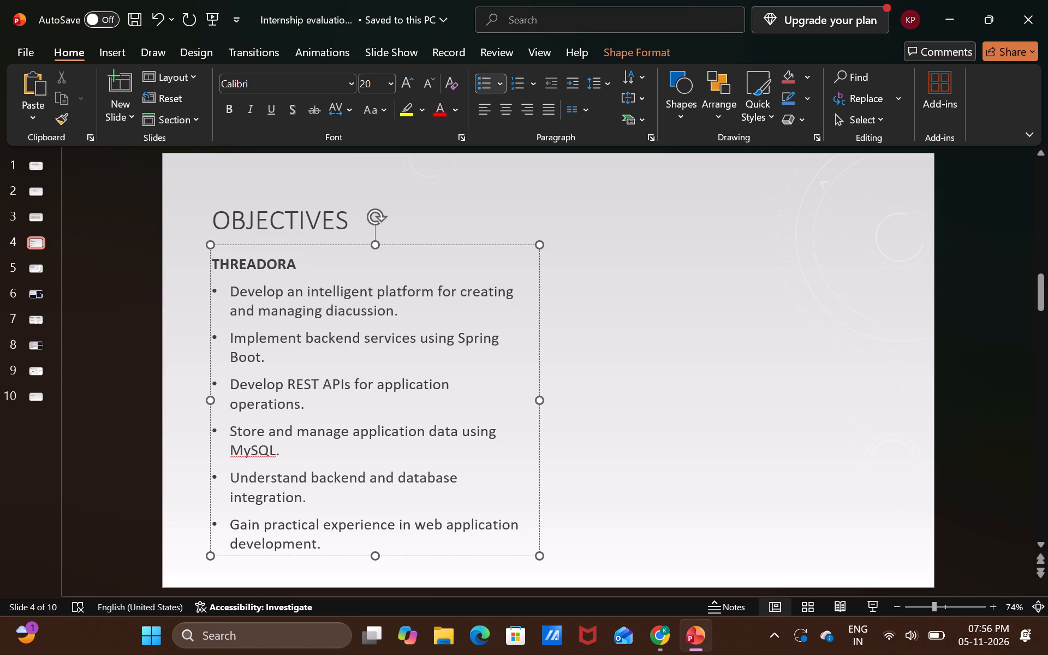
key(space)
text(thredas)
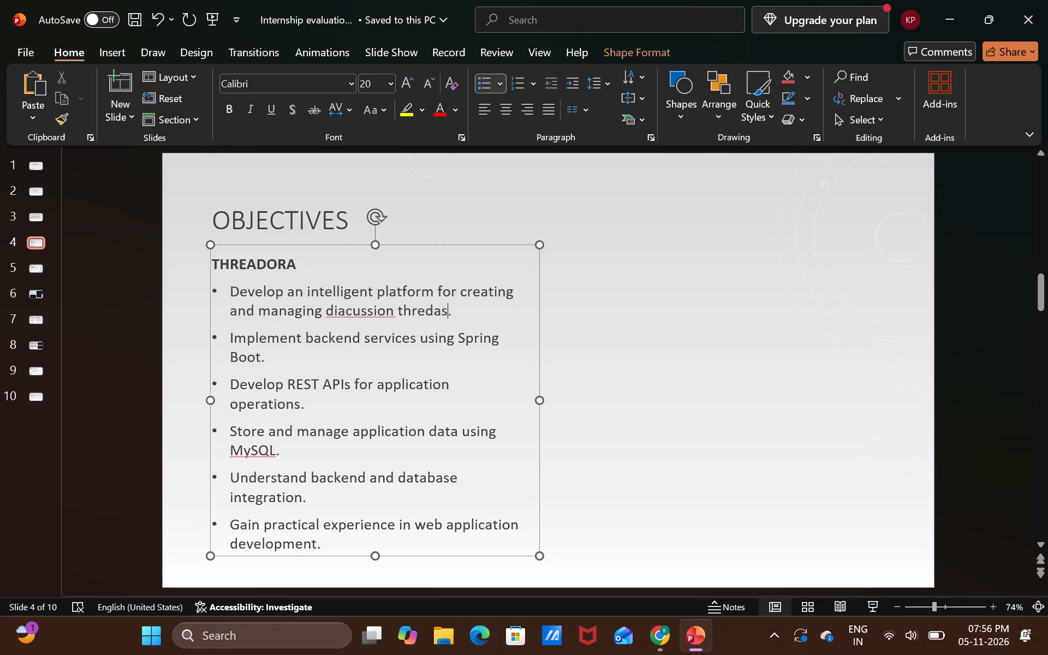
key(BackSpace)
key(BackSpace)
key(BackSpace)
text(ads)
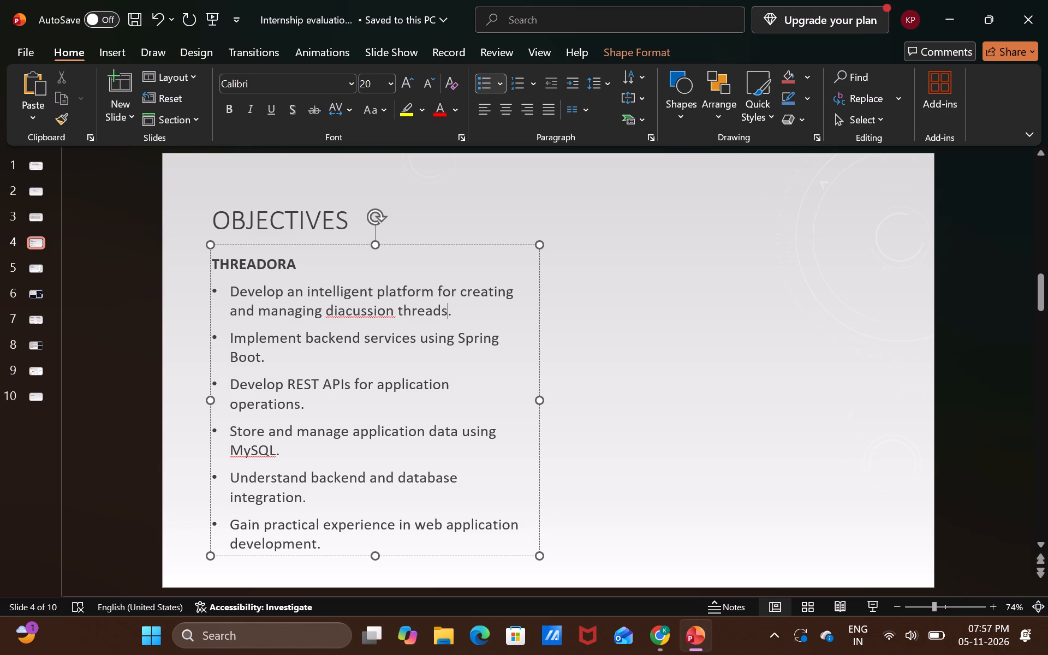
click(342, 307)
key(BackSpace)
key(s)
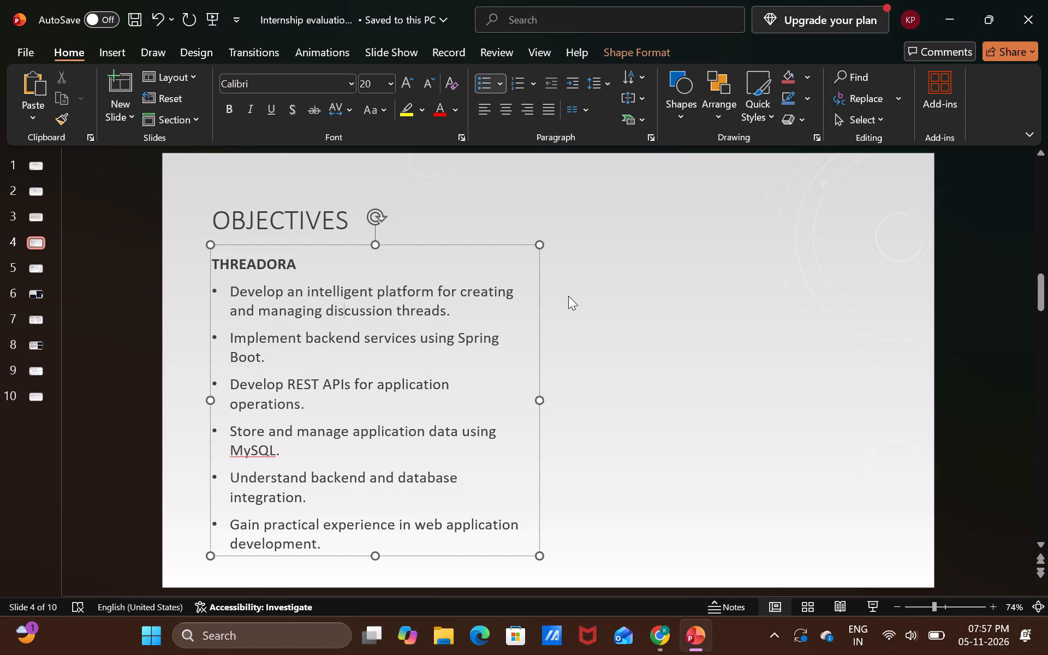
click(593, 266)
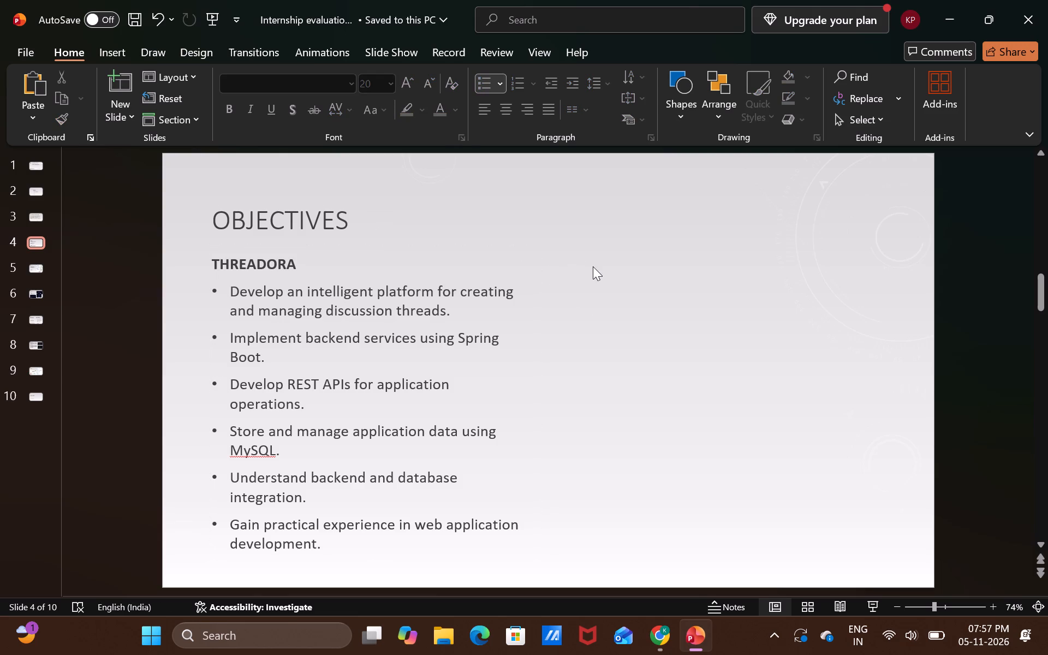
Move the THREADORA bullet text box rightward to about the middle of the Objectives slide, slightly higher than before.
triple_click(410, 258)
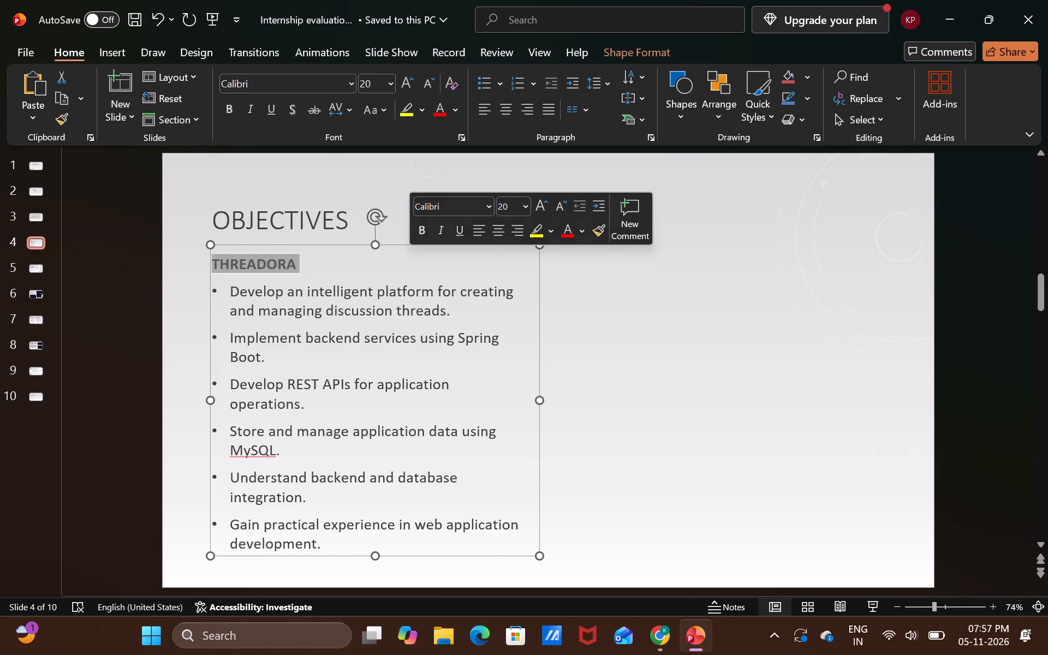
click(537, 275)
drag(537, 275, 558, 275)
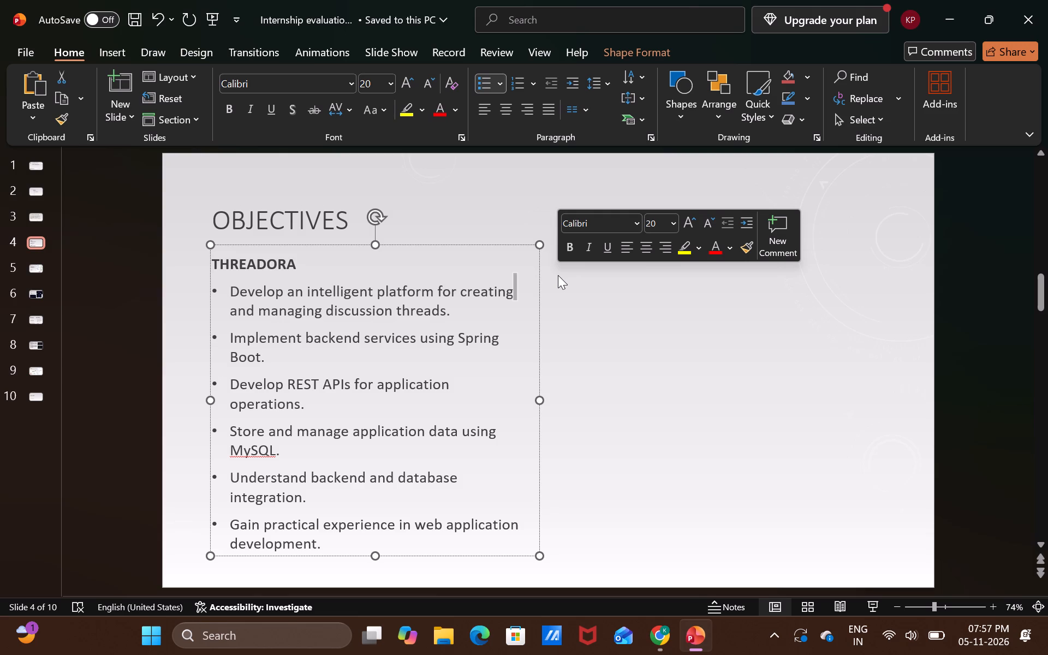
click(704, 331)
click(327, 265)
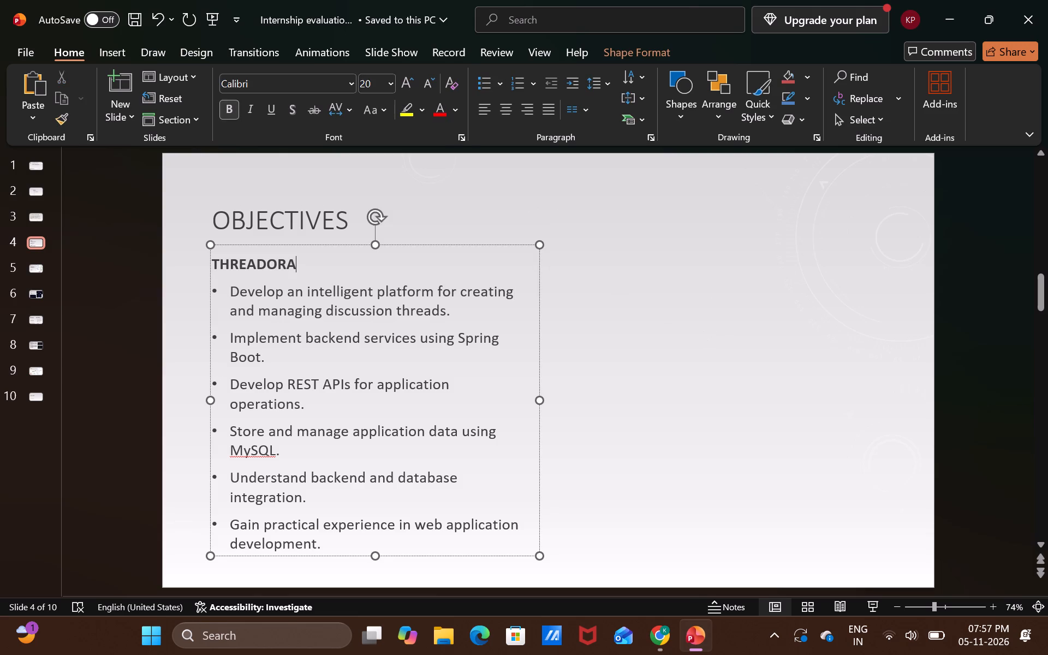
drag(327, 265, 536, 295)
drag(536, 295, 481, 246)
drag(481, 246, 551, 242)
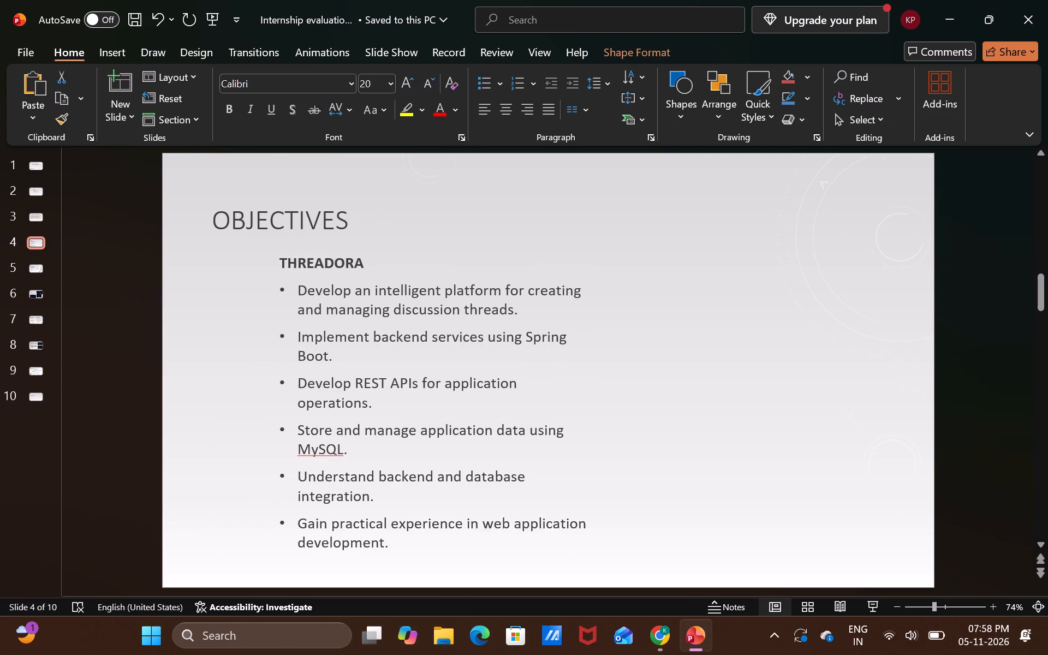
drag(551, 242, 629, 237)
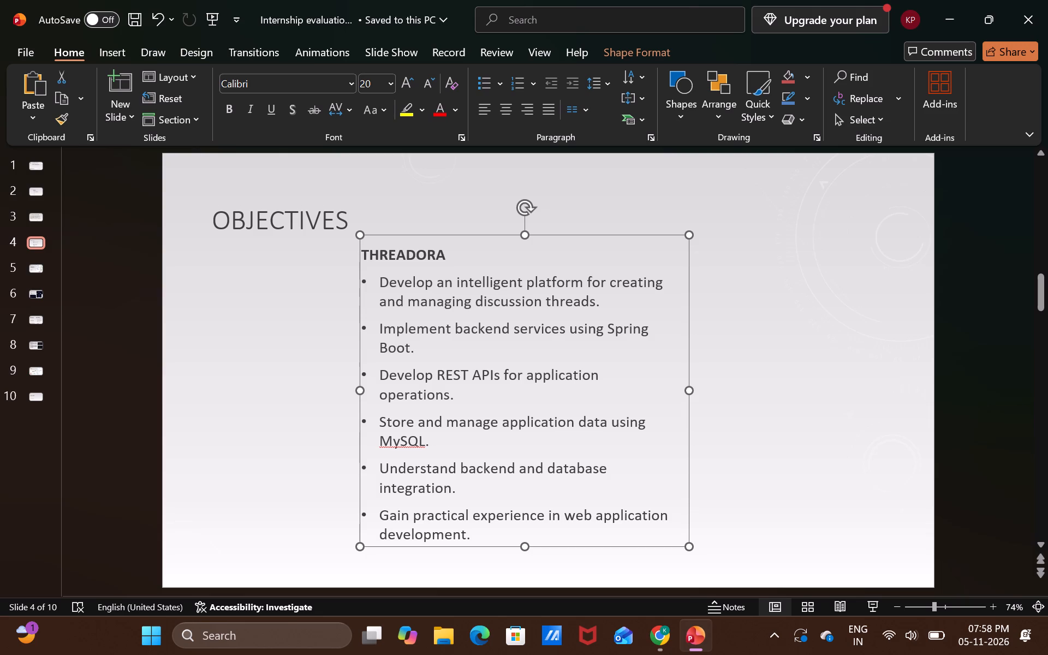
click(656, 645)
scroll(571, 391, up, 1)
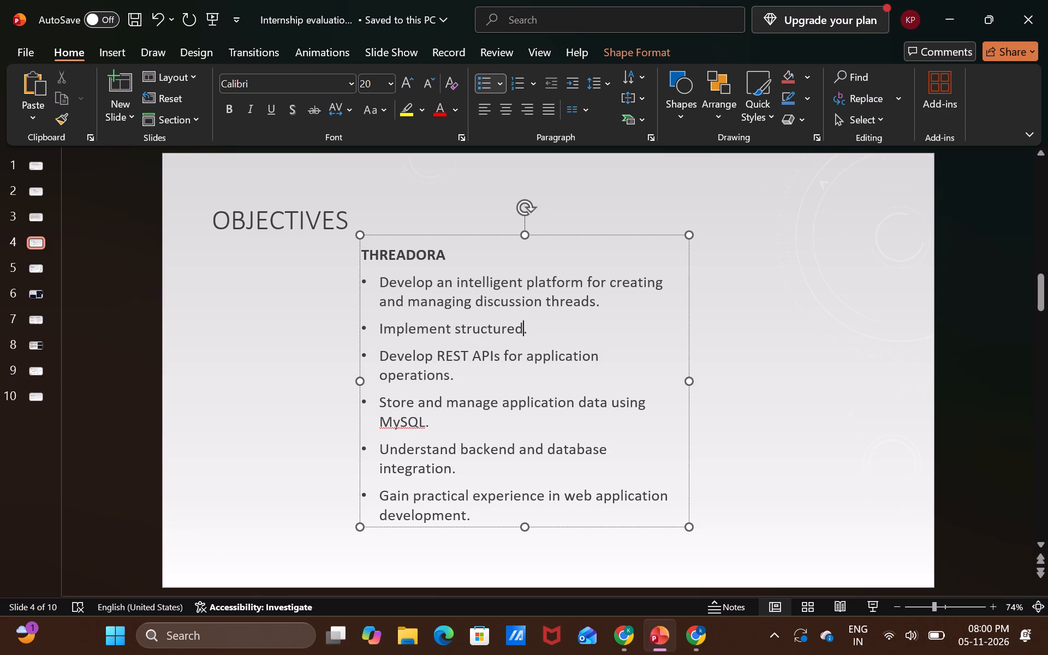
key(space)
text(o)
key(BackSpace)
text(parent)
key(space)
key(BackSpace)
text(-child)
key(space)
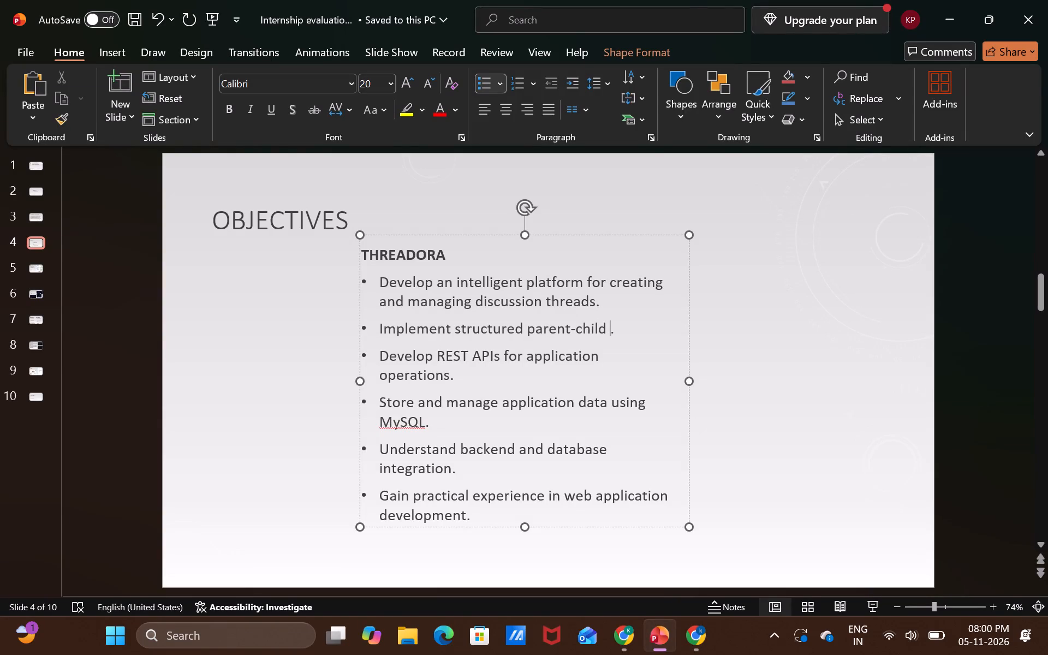
text(comment)
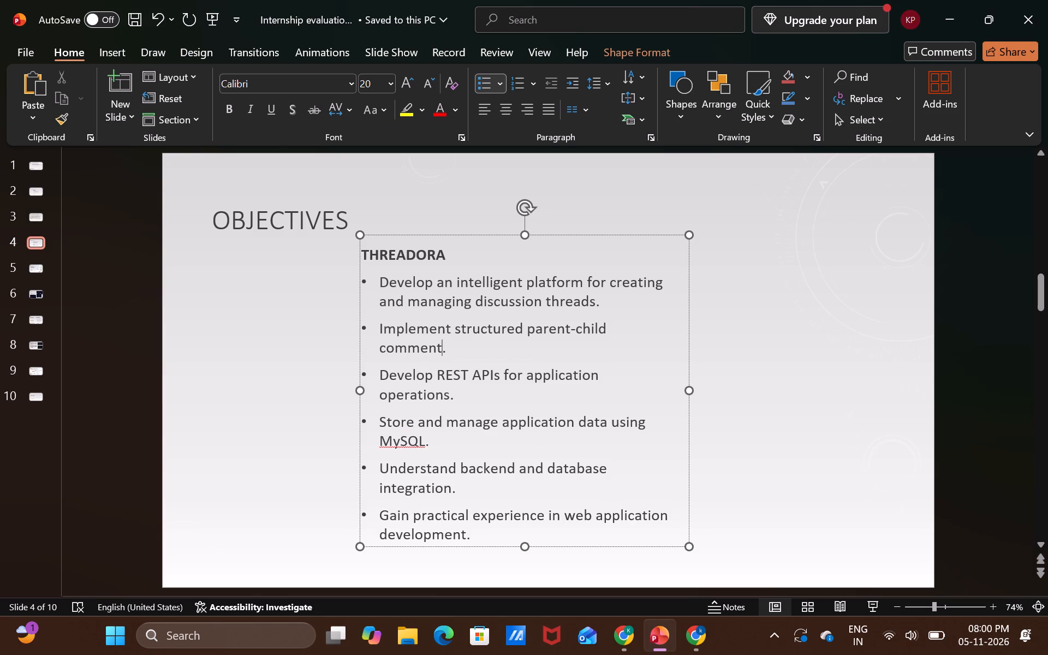
key(space)
text(function)
text(ality)
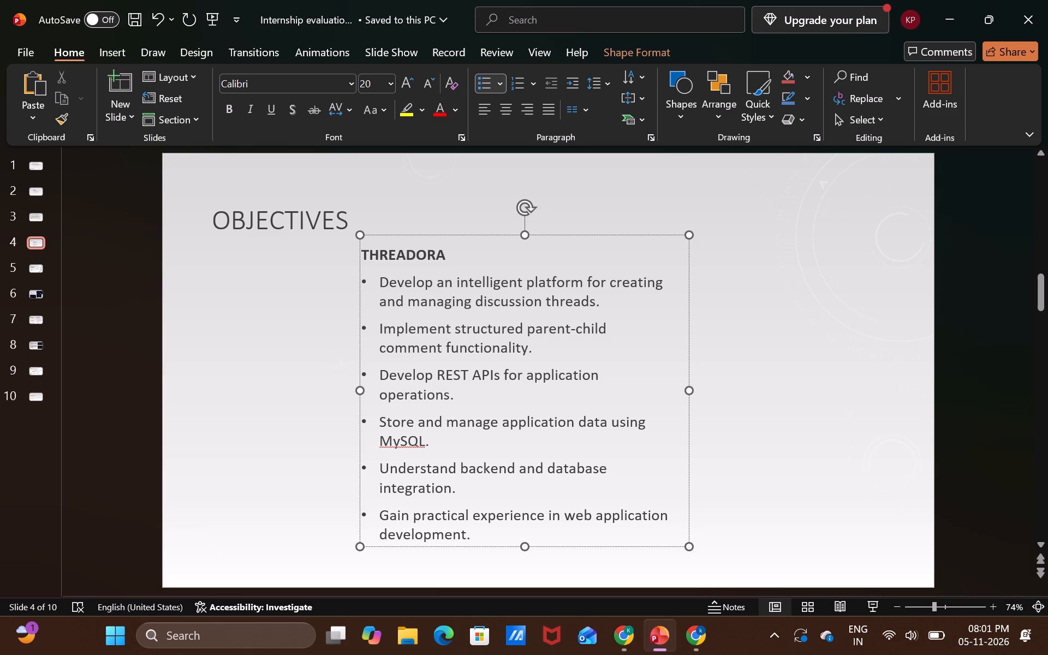
Replace the REST APIs bullet on the Objectives slide with "Provide smart content moderation.".
drag(376, 375, 431, 396)
key(BackSpace)
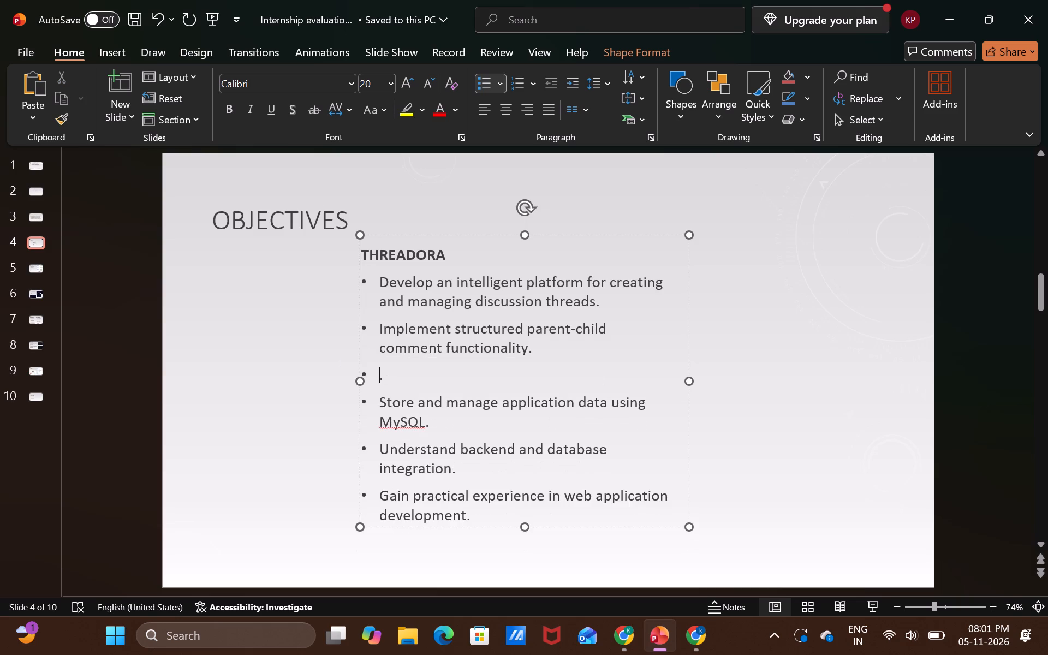
text(Provide)
key(space)
text(smart content)
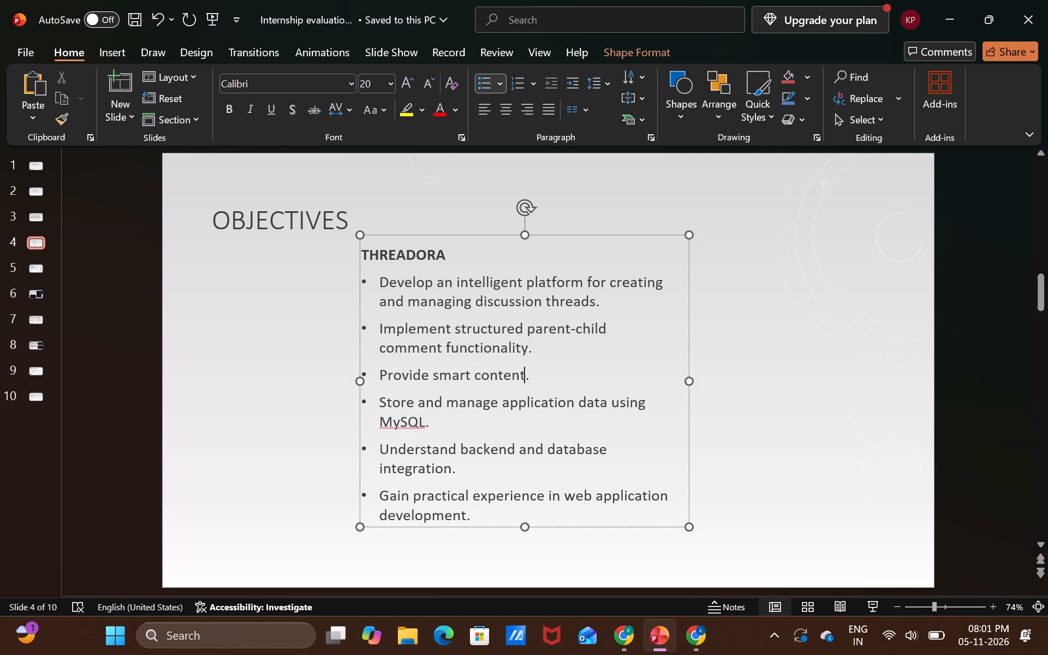
key(space)
text(moderation)
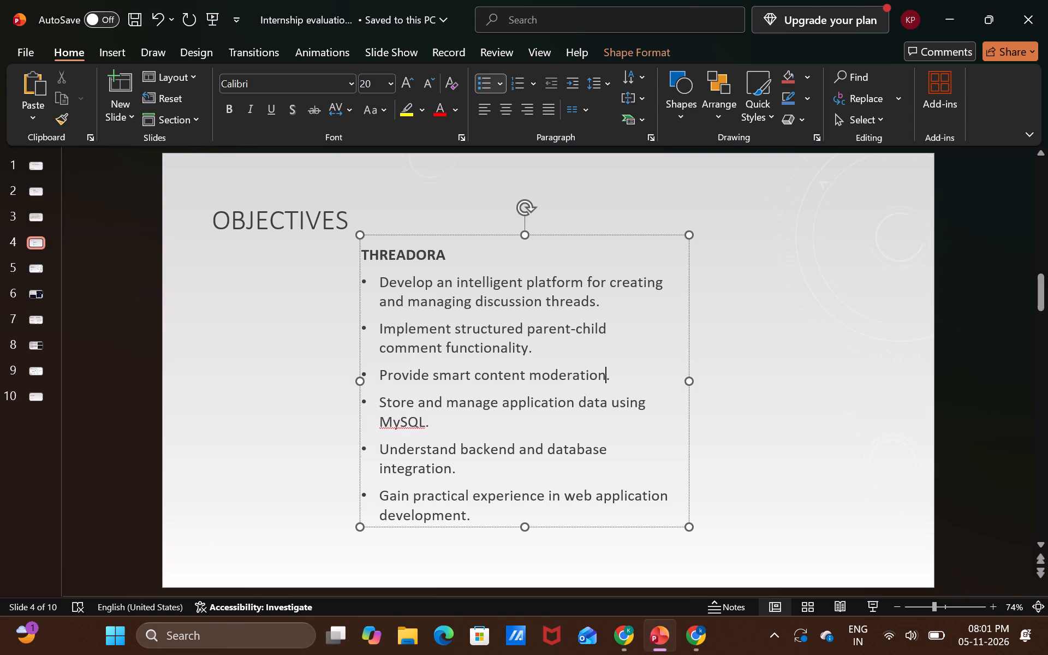
Add a new bullet after the content moderation objective reading "Identify duplicate posts using Jaccard similarity".
key(Right)
key(Return)
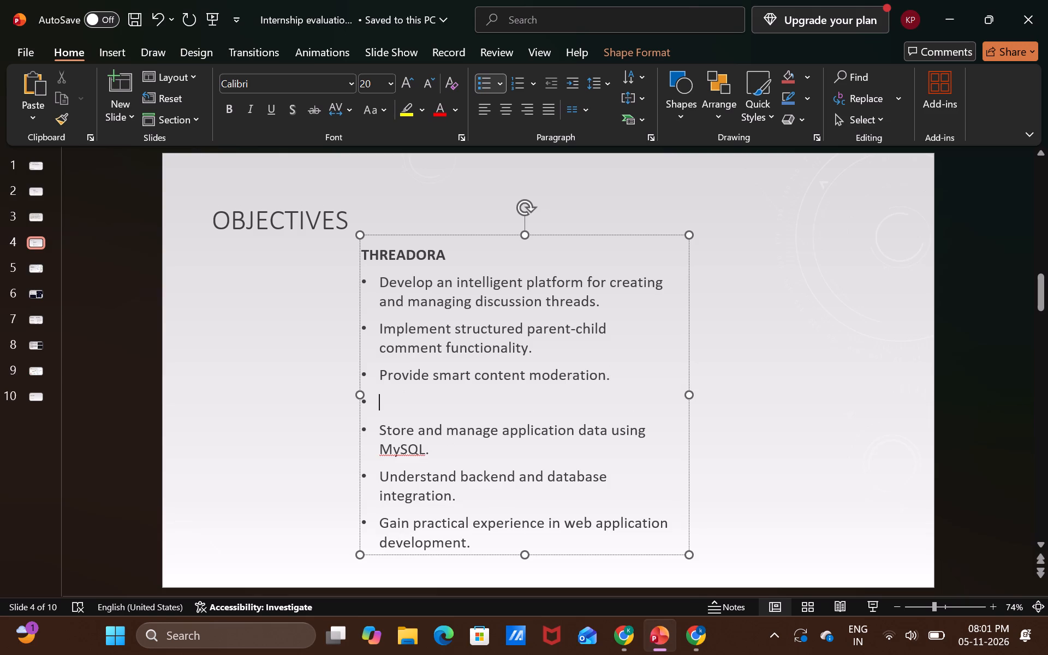
text(Identify)
key(space)
text(duplicate posts)
key(space)
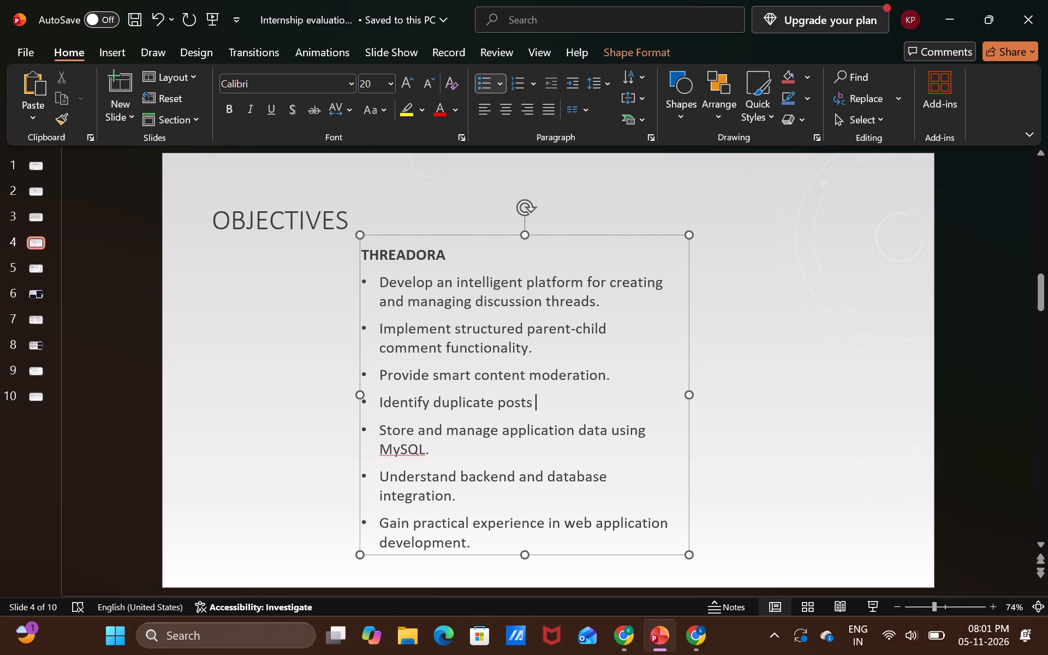
text(using)
key(space)
text(Jc)
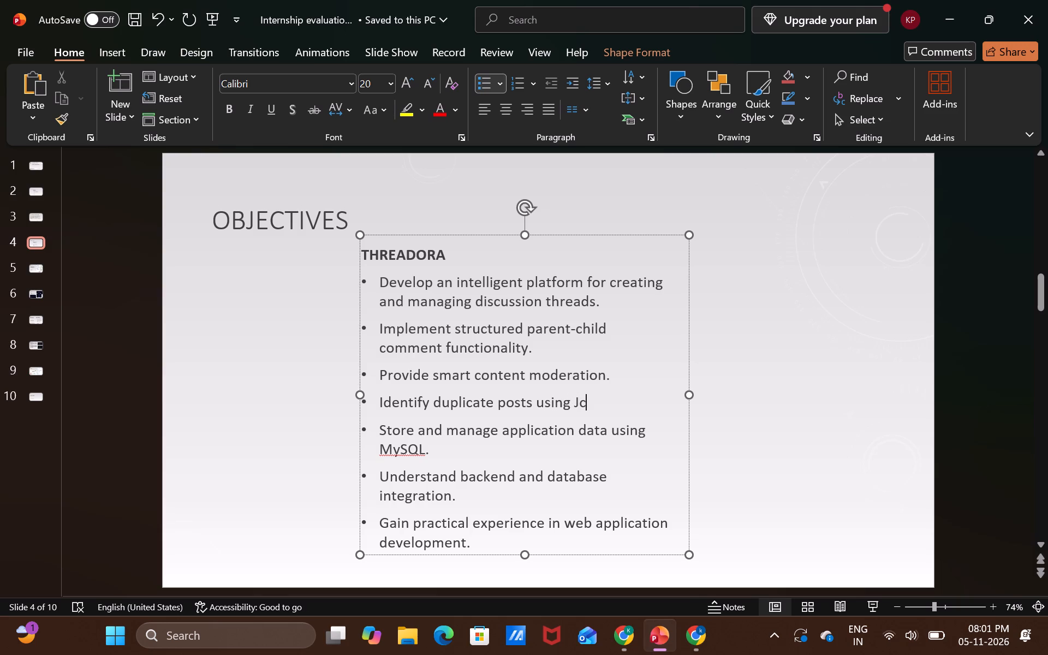
key(BackSpace)
text(accard)
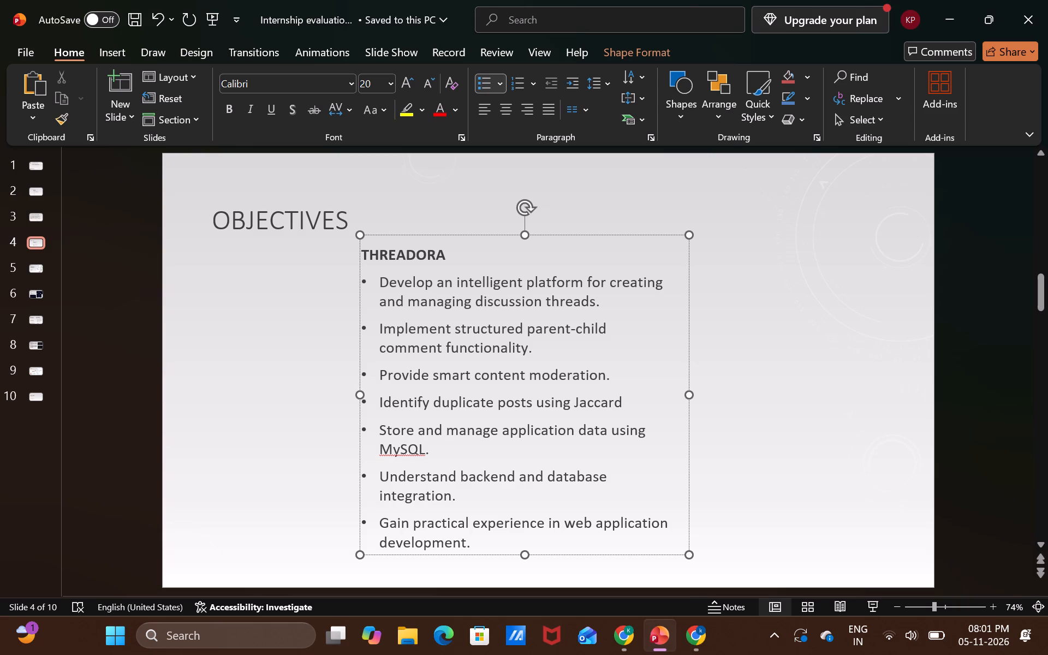
key(space)
text(similarity)
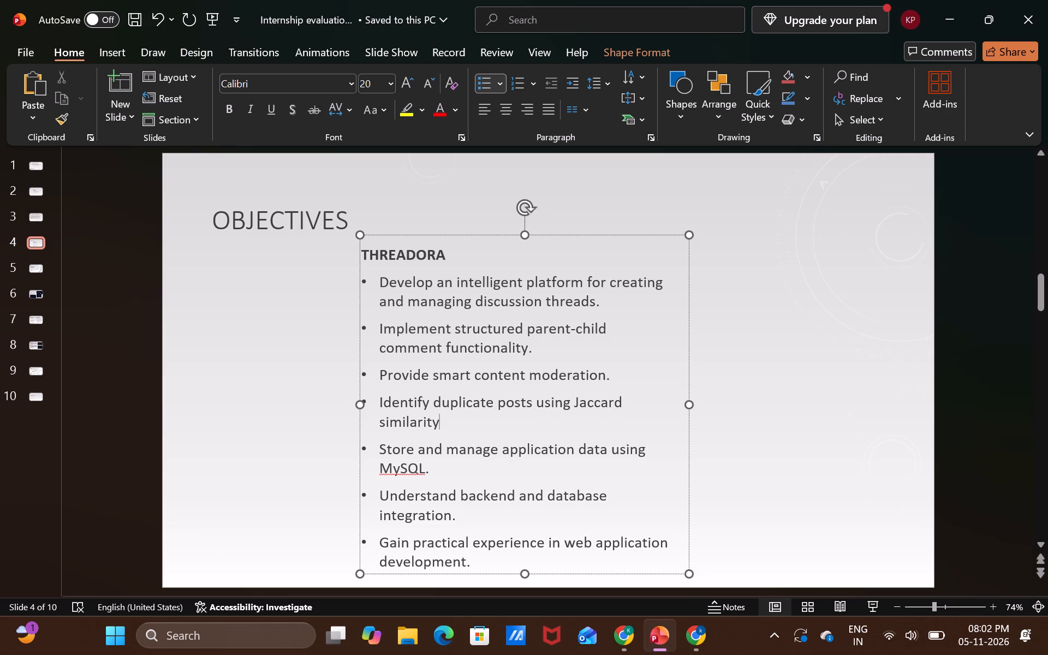
Replace the MySQL data storage bullet on the Objectives slide with "Implement a credibility scoring system.".
drag(380, 452, 413, 477)
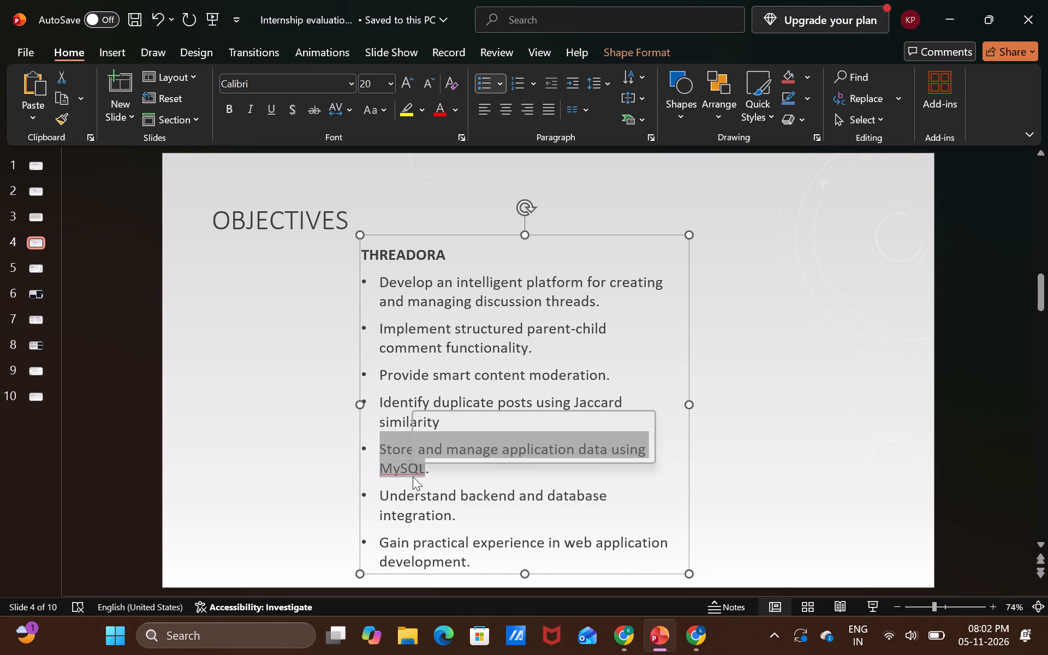
key(BackSpace)
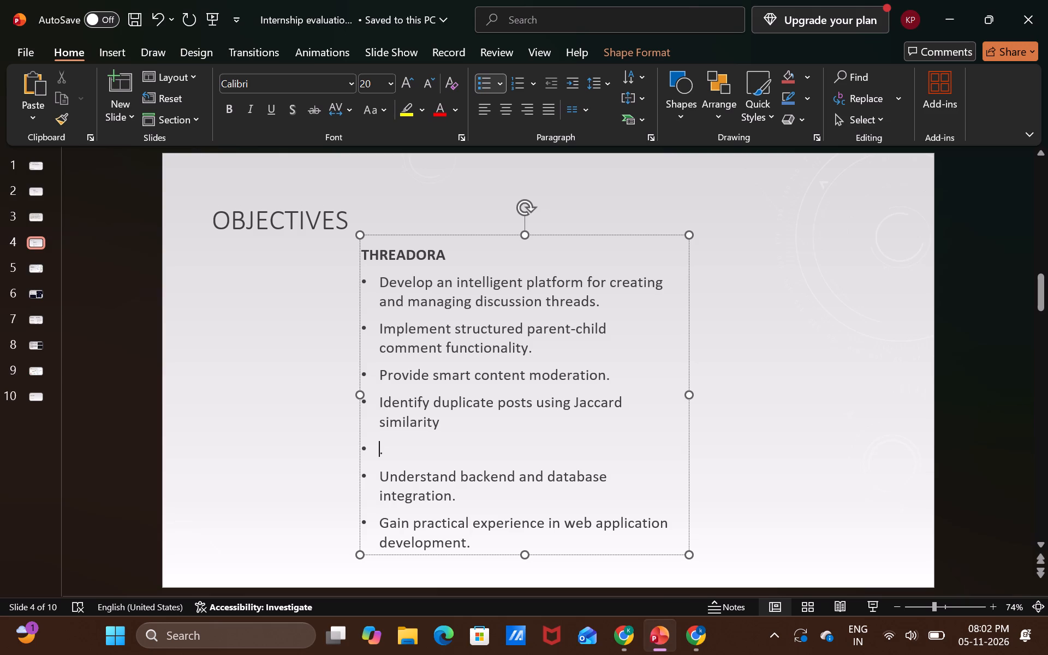
text(Implement)
key(space)
text(a cred)
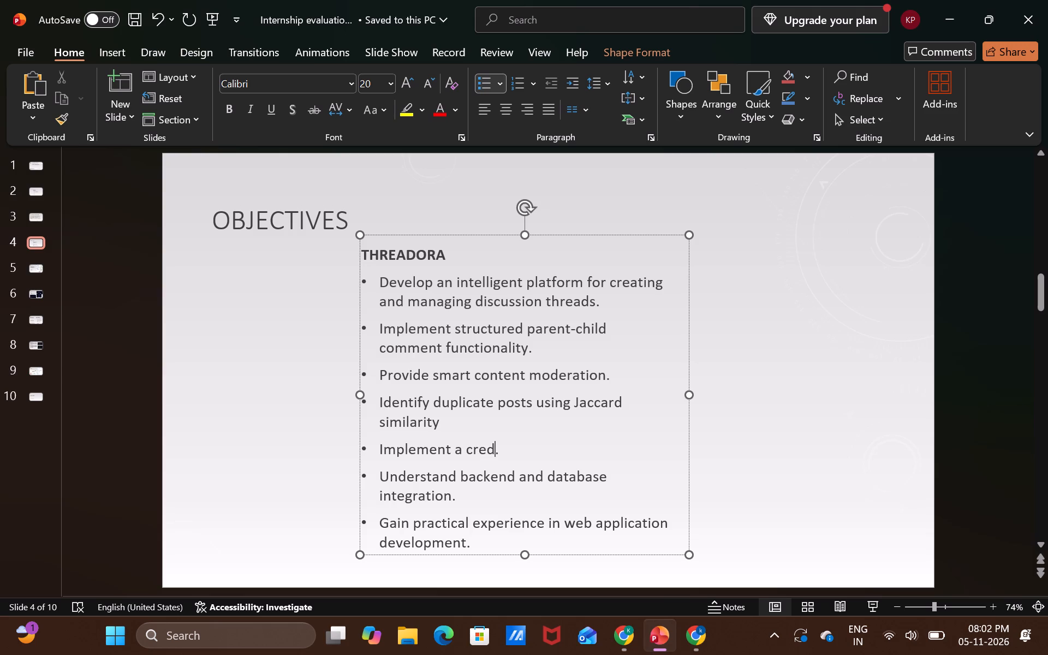
text(ibility)
key(space)
text(scoring)
key(space)
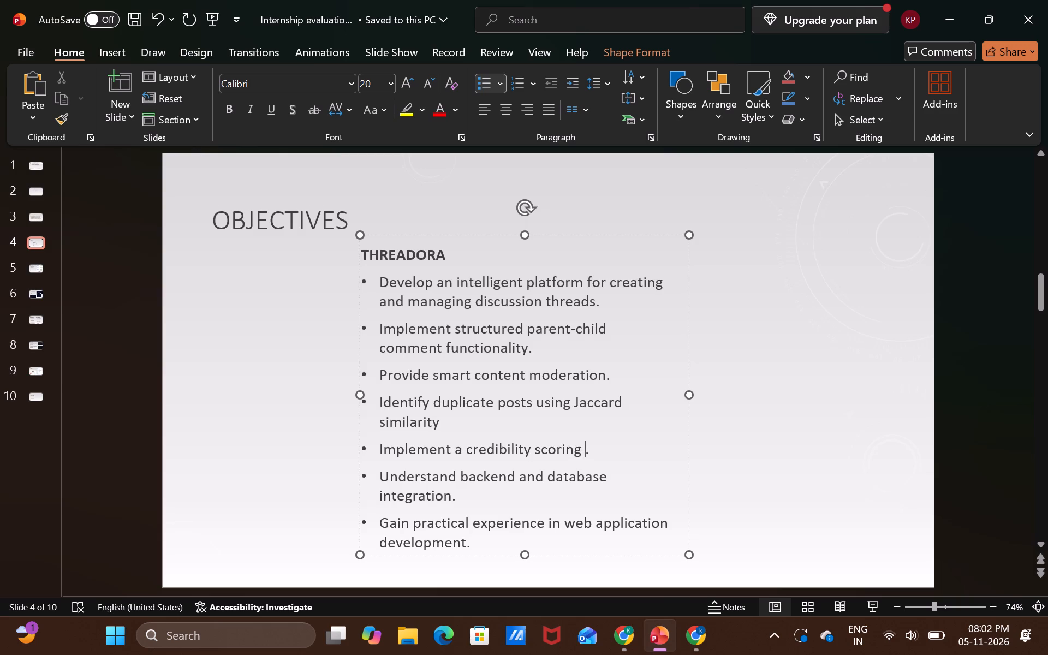
text(system)
Replace the backend and database integration bullet with "Develop intelligent content ranking.".
drag(381, 477, 389, 481)
drag(389, 481, 438, 504)
key(BackSpace)
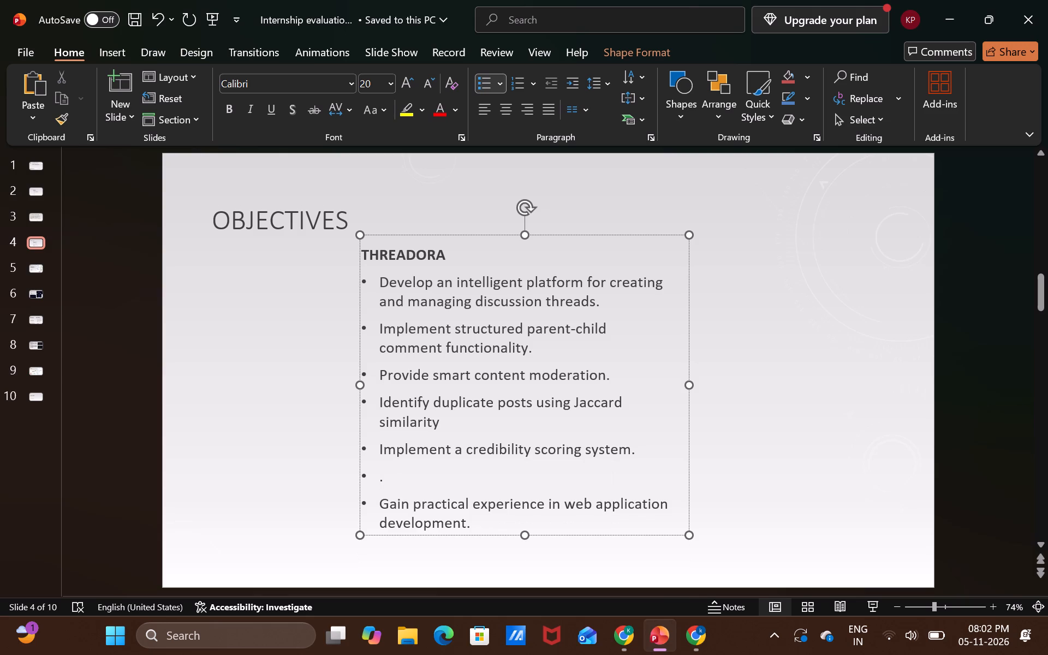
text(Develop)
key(space)
text(intelligent)
key(space)
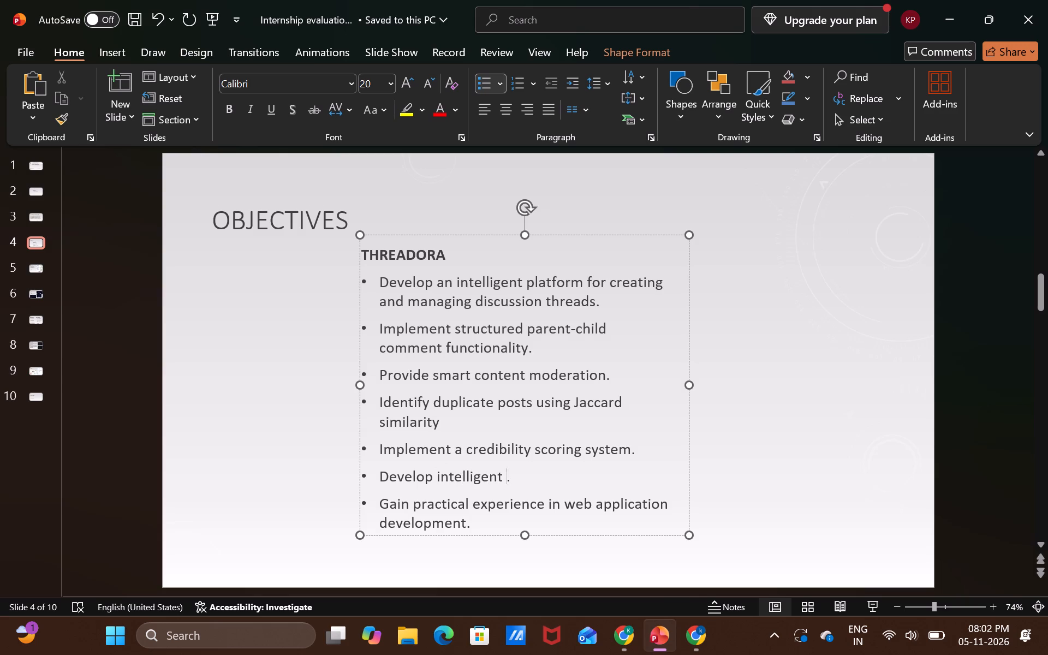
text(cp)
key(BackSpace)
text(ontent)
key(space)
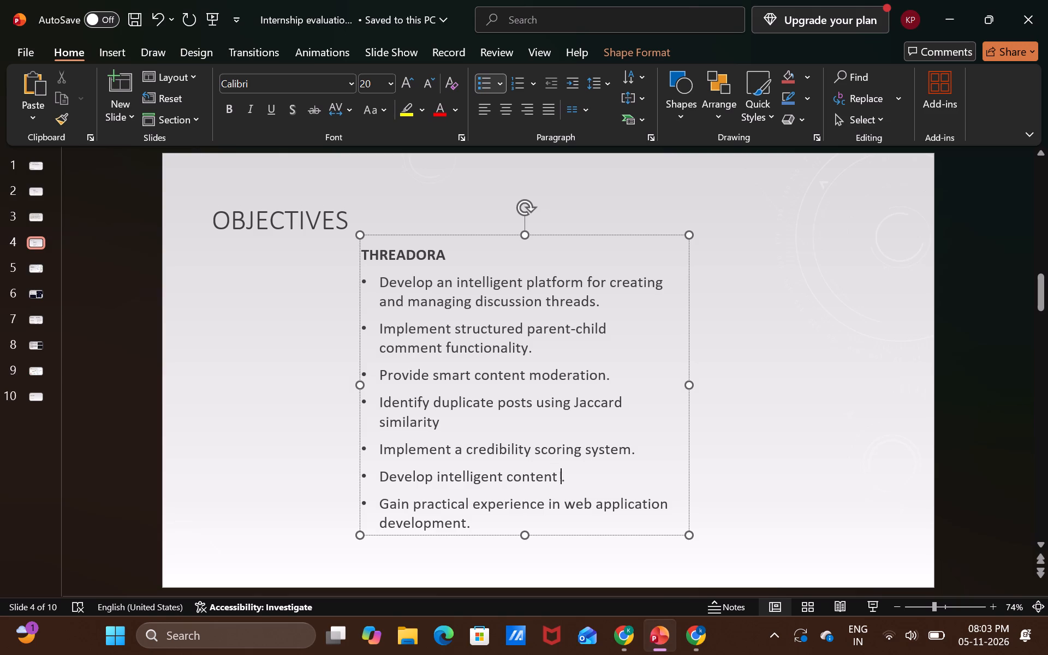
text(ranking)
Replace the web application development experience bullet with "Support voting on threds and comments.".
key(Down)
drag(383, 499, 443, 519)
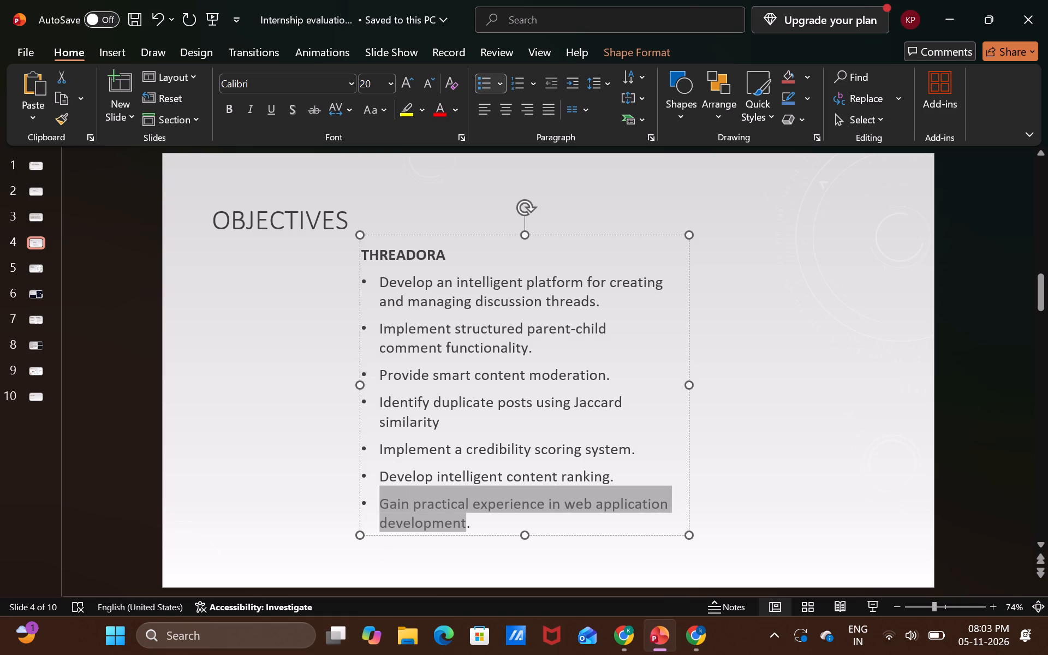
drag(443, 519, 454, 528)
key(BackSpace)
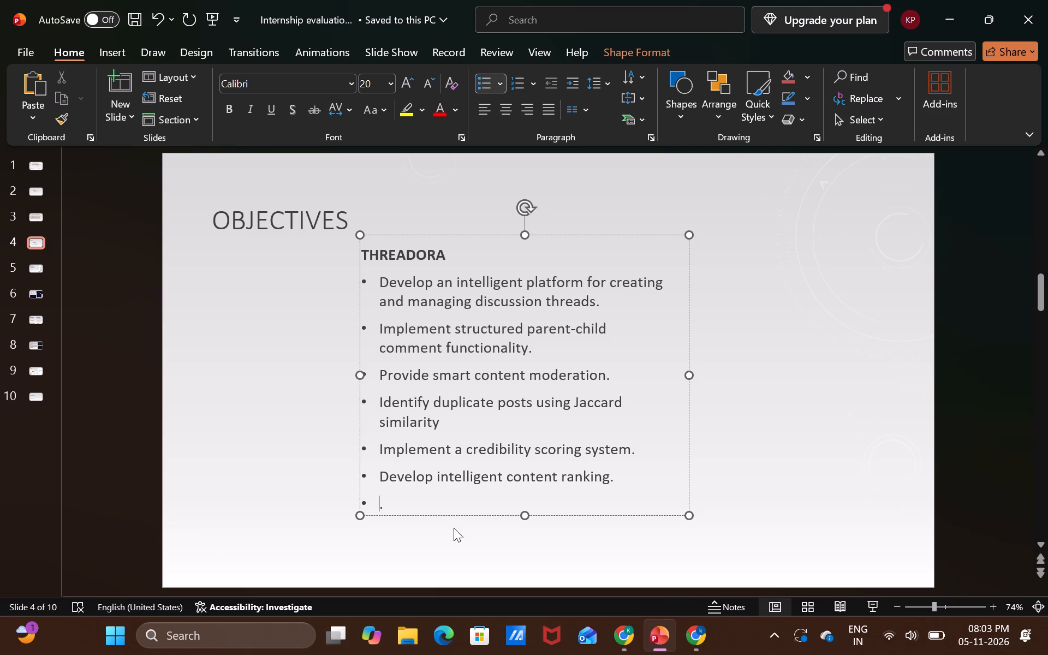
text(Support)
key(space)
text(voting)
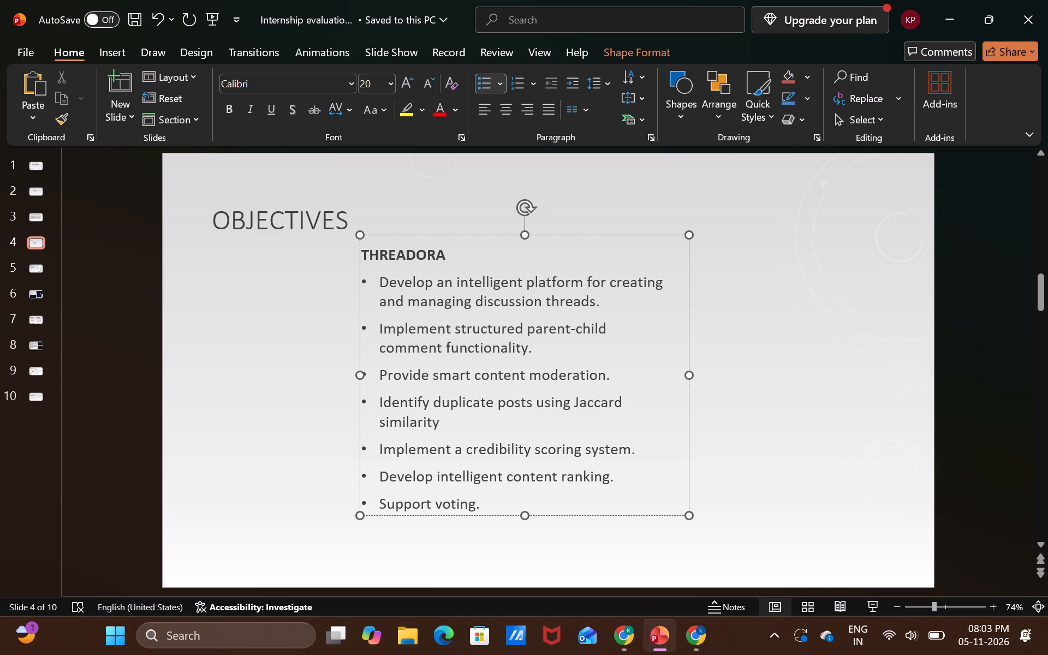
key(space)
text(on threds)
key(space)
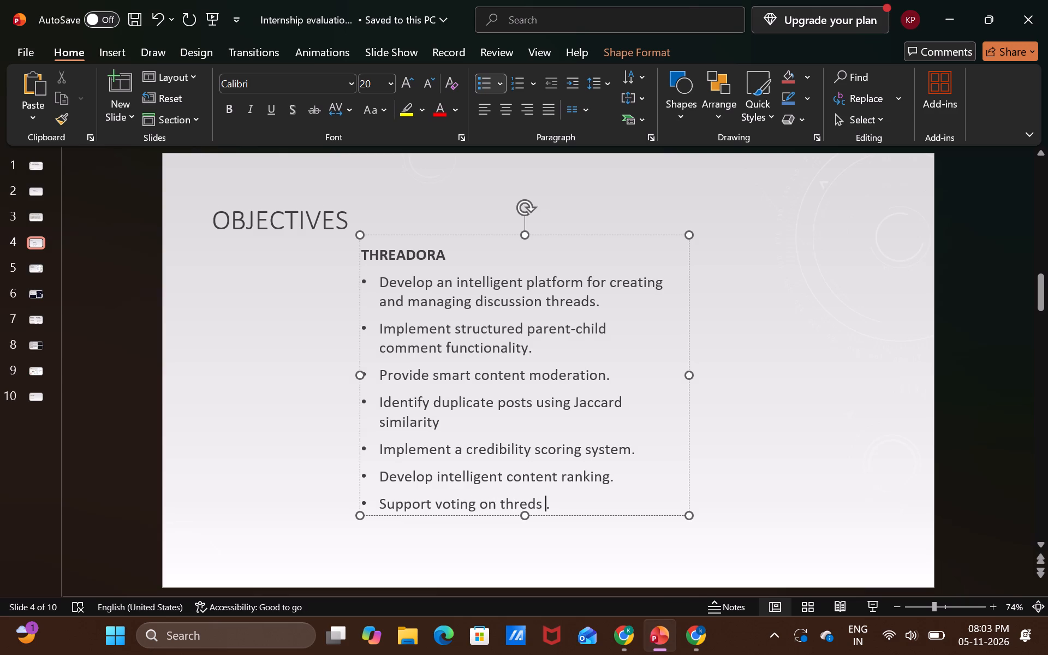
text(and comments)
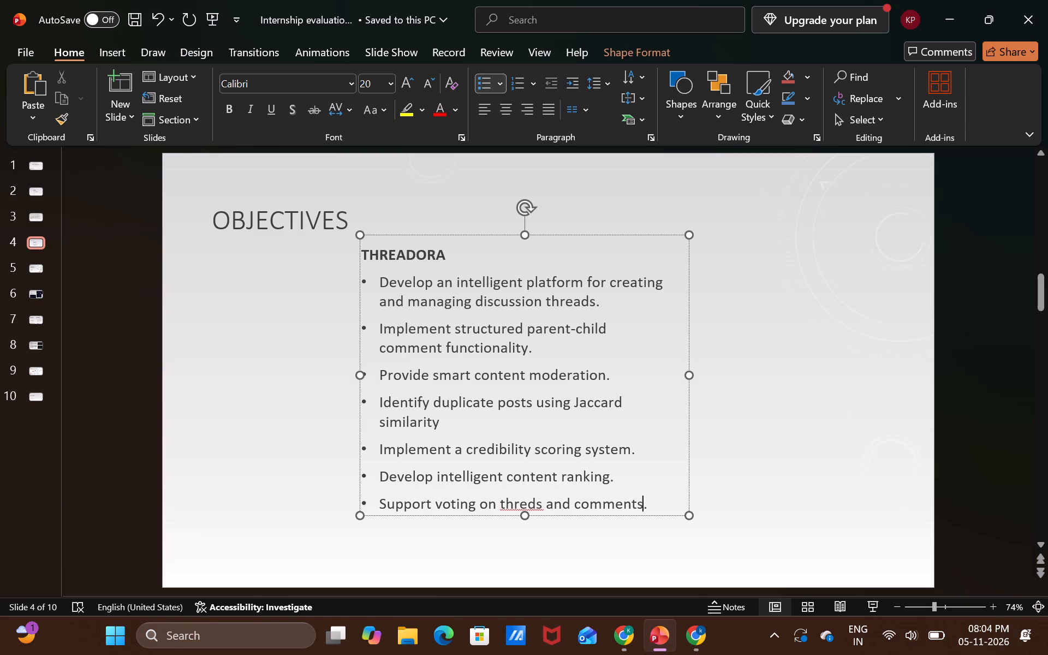
Add a final Objectives bullet reading "Improve discussion quality and user engagement.".
key(Right)
key(Return)
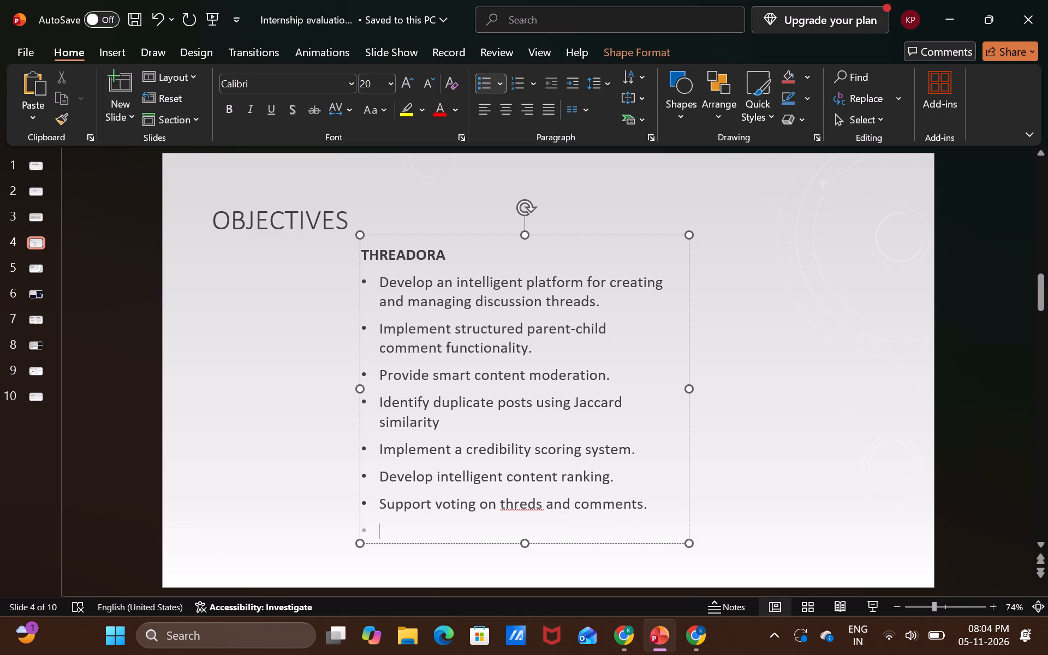
text(Improve)
key(space)
text(discussion)
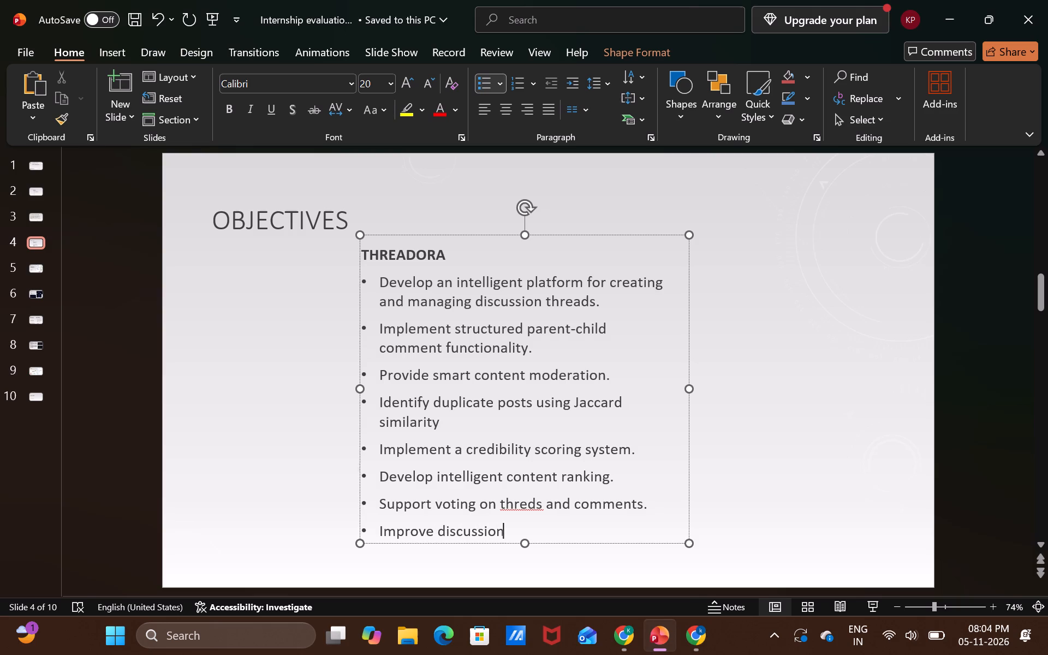
key(space)
text(quality)
key(space)
text(and user engagement)
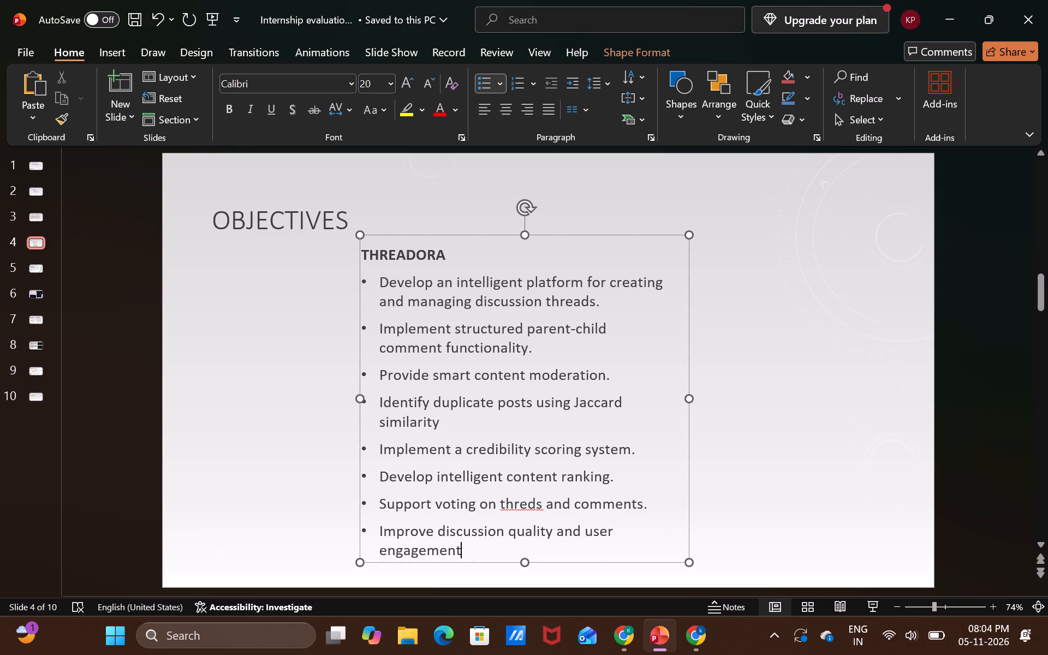
key(period)
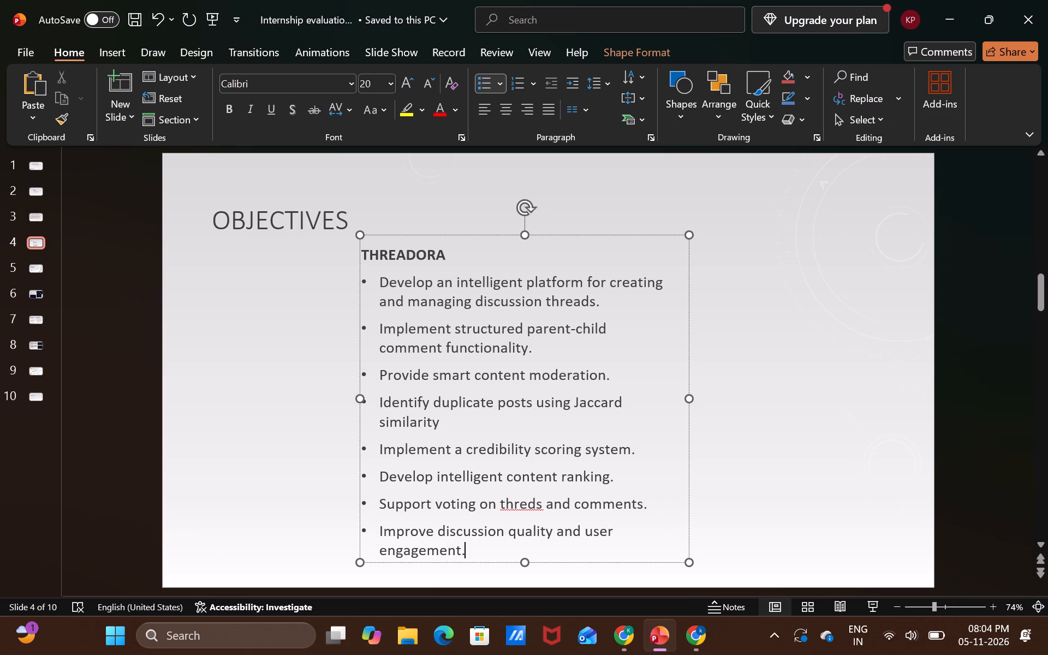
Correct the misspelled word "threds" to "threads" in the voting bullet.
click(526, 507)
key(a)
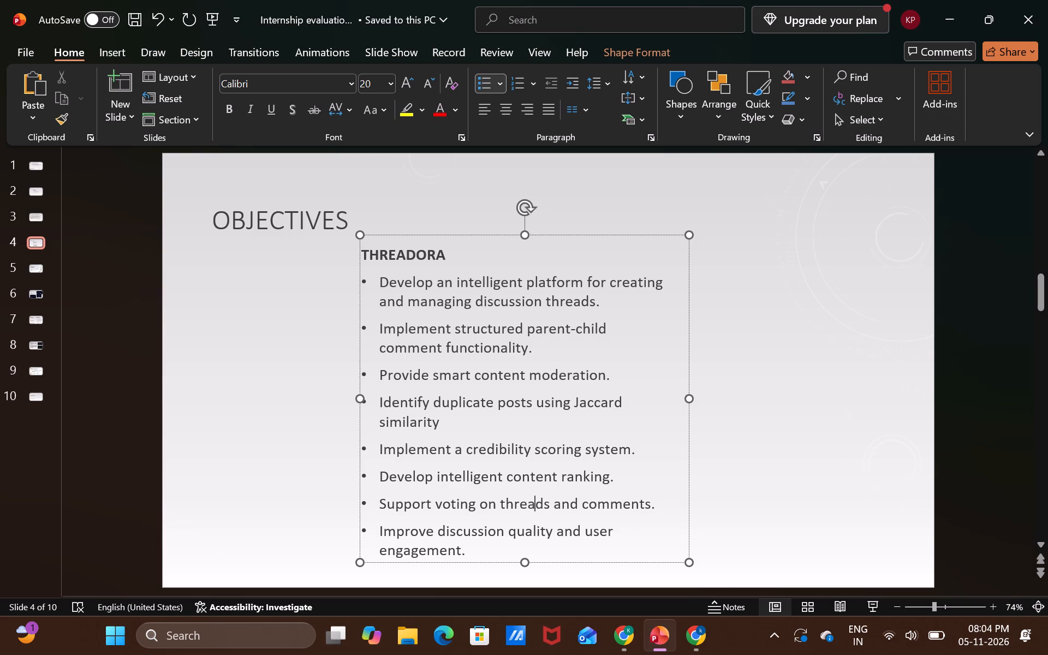
Extend the THREADORA heading on the Objectives slide to read "THREADORA-Intelligent Discussion Platform".
click(456, 260)
key(minus)
key(shift+i)
text(ntelligent)
key(space)
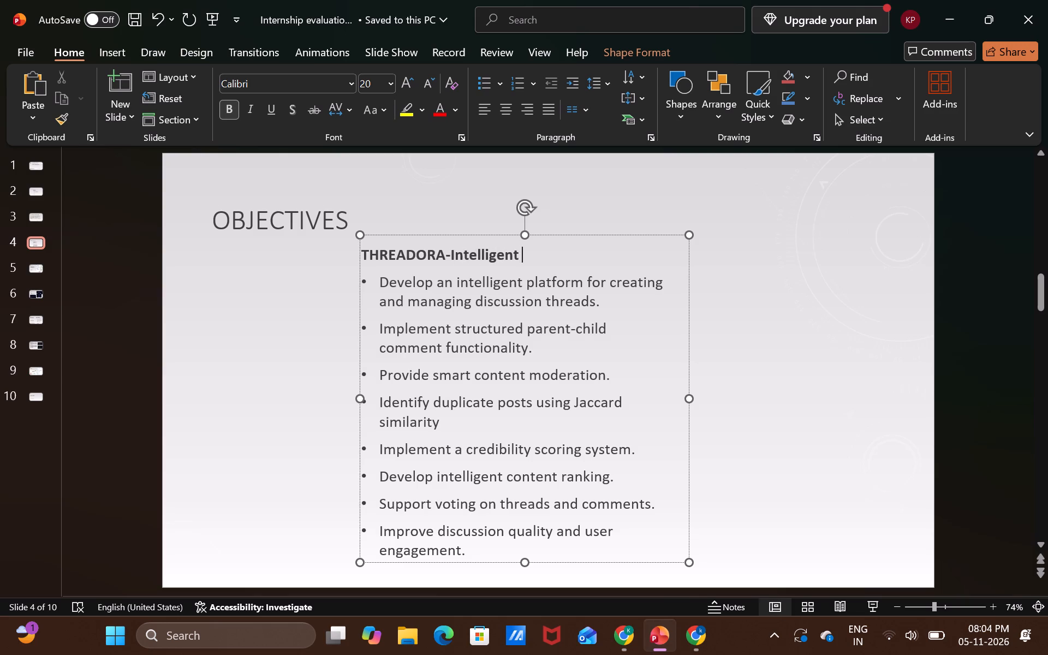
text(Discussion)
key(space)
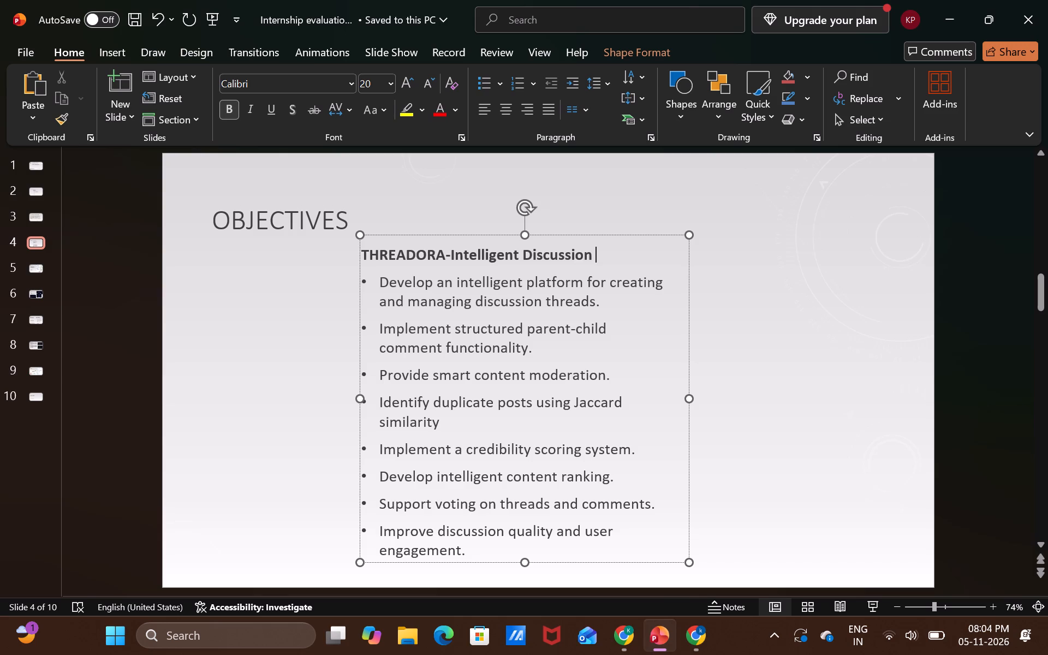
text(Platform)
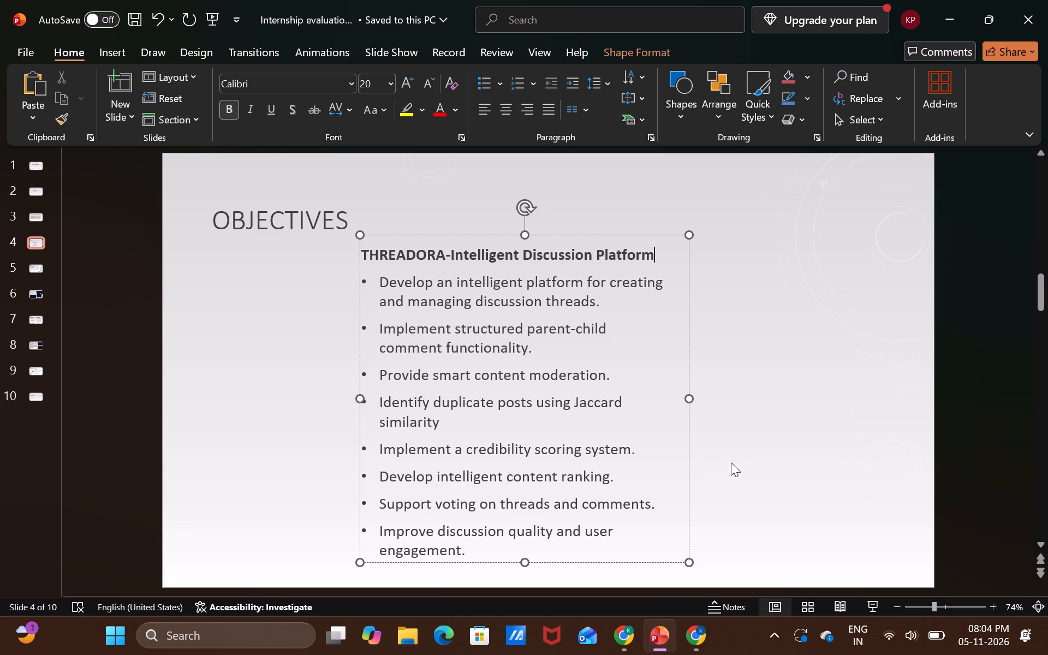
click(769, 466)
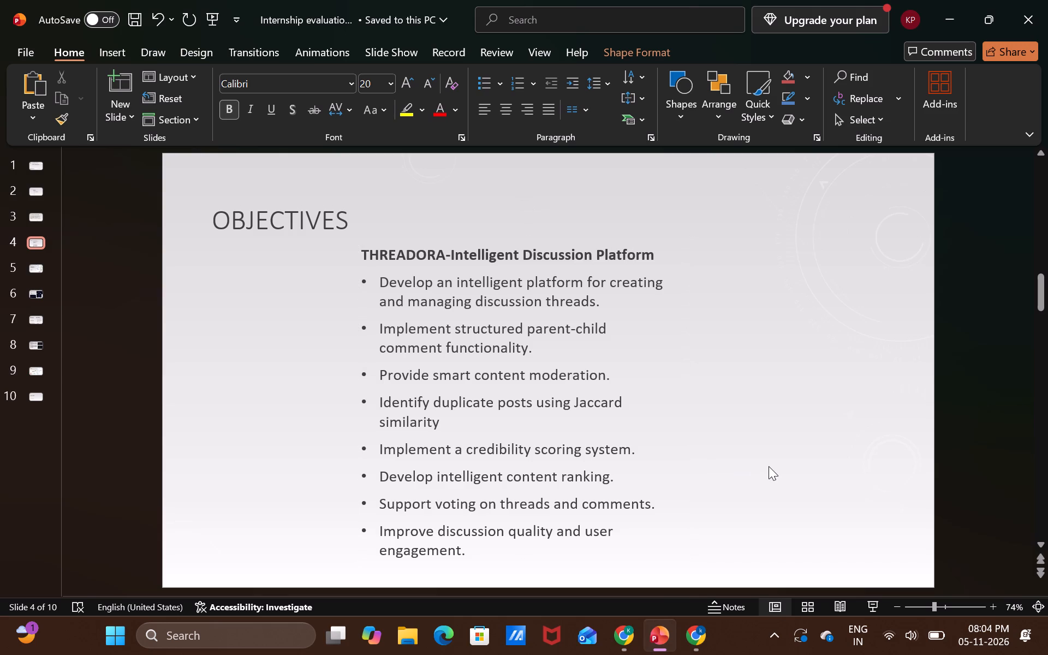
Shift the Objectives bullet text box slightly to the right on the slide, keeping its height position.
click(539, 232)
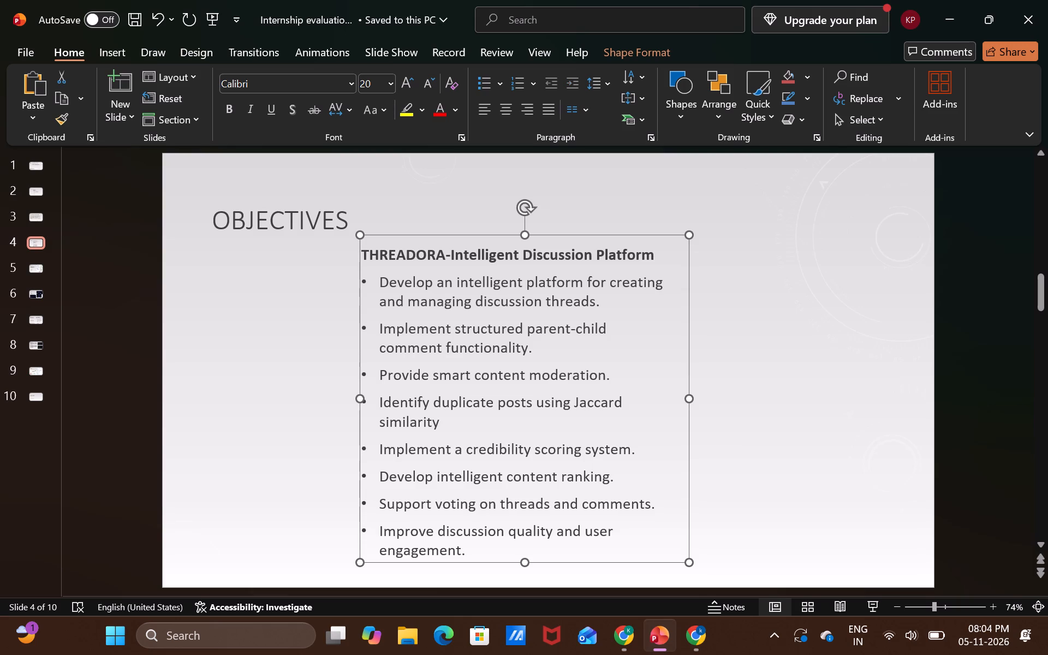
drag(667, 234, 701, 236)
drag(284, 222, 295, 221)
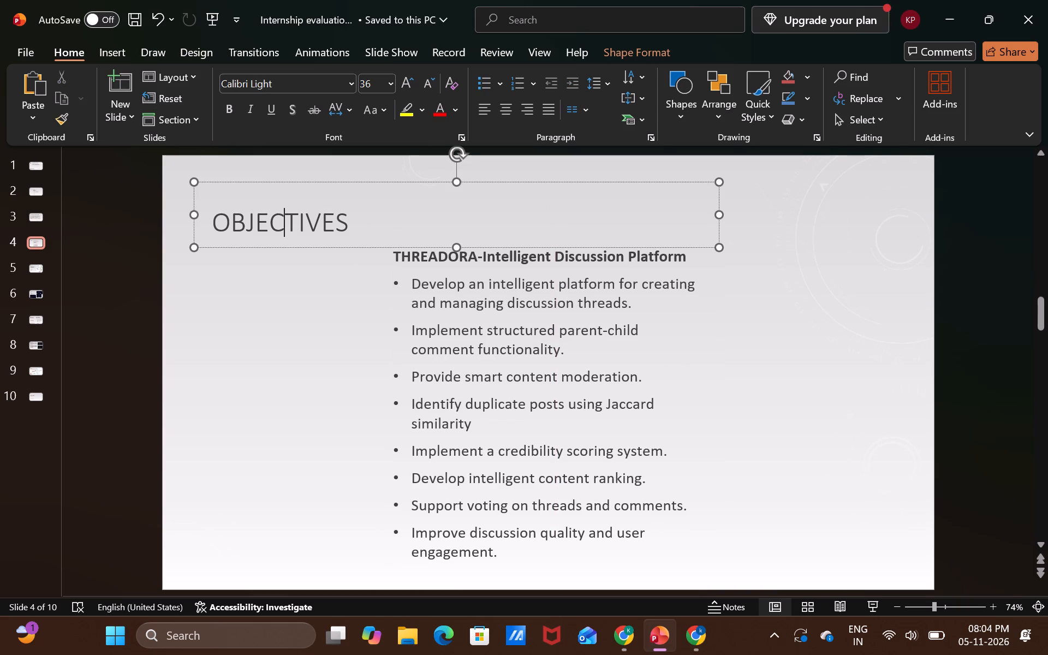
drag(295, 221, 361, 214)
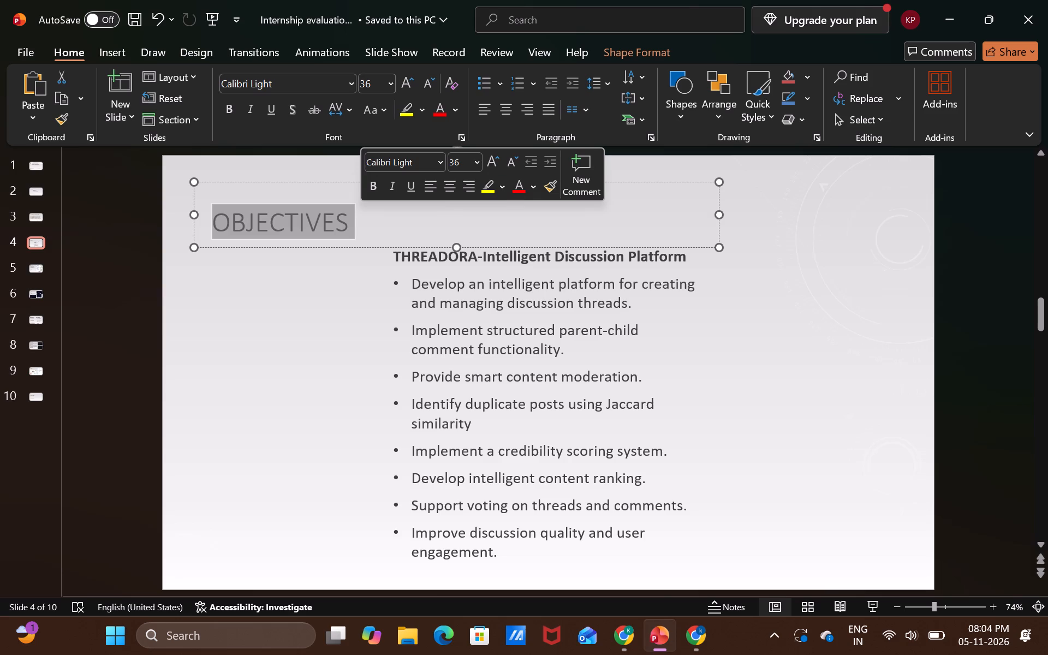
click(440, 222)
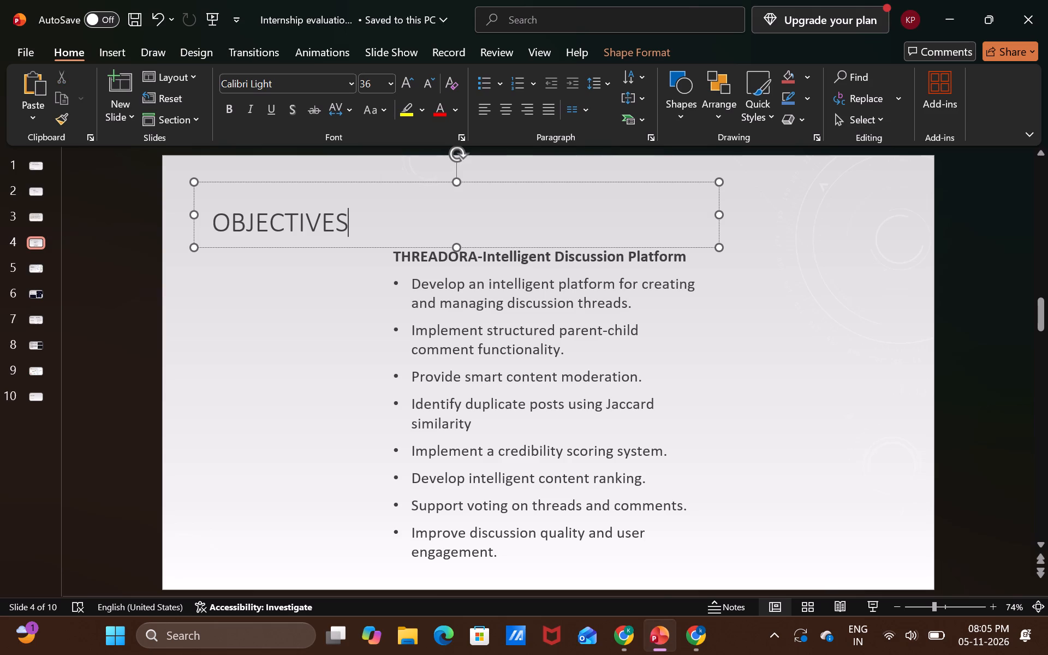
click(676, 313)
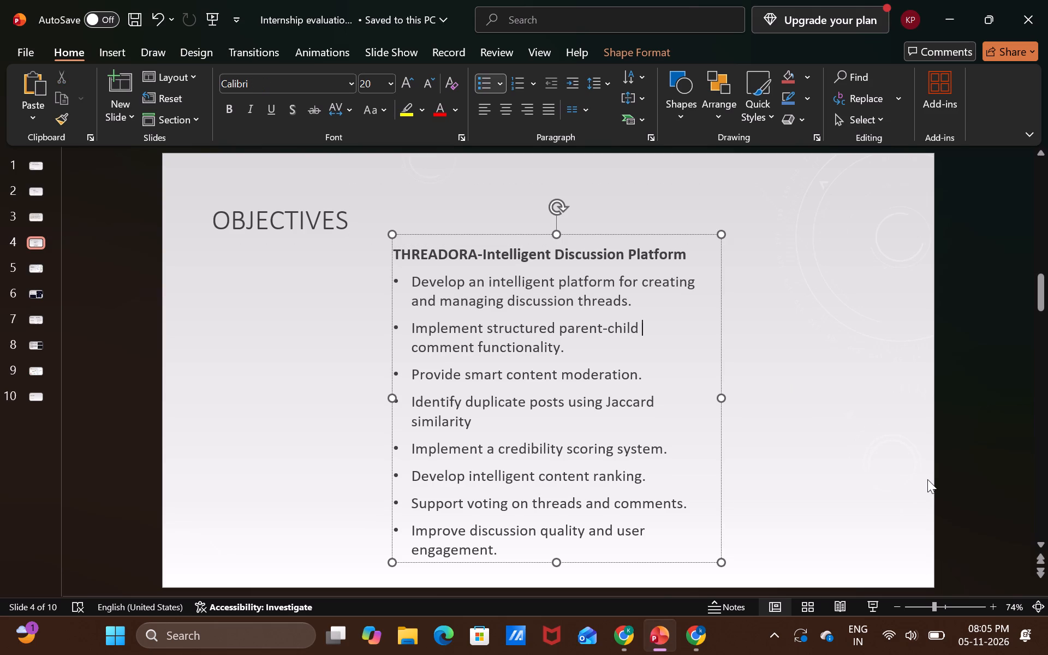
Replace the "COLLABORATIVE NOTES SYSTEM" heading on the Methodology slide with "THREADORA-INTELLIGENT DISCUSSION PLATFORM".
click(927, 479)
key(Down)
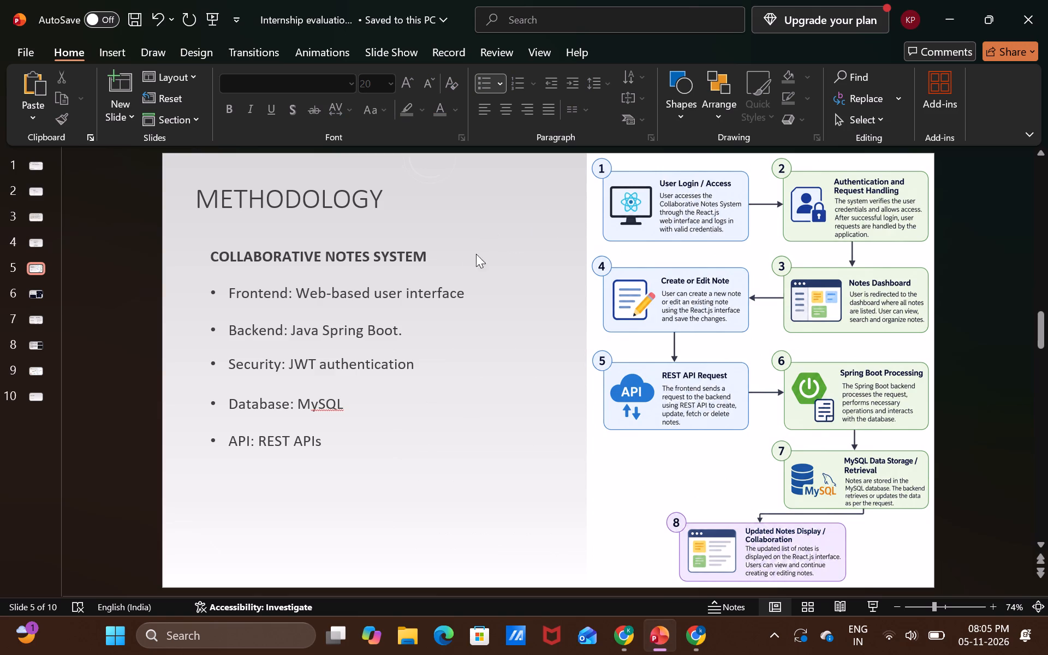
click(426, 257)
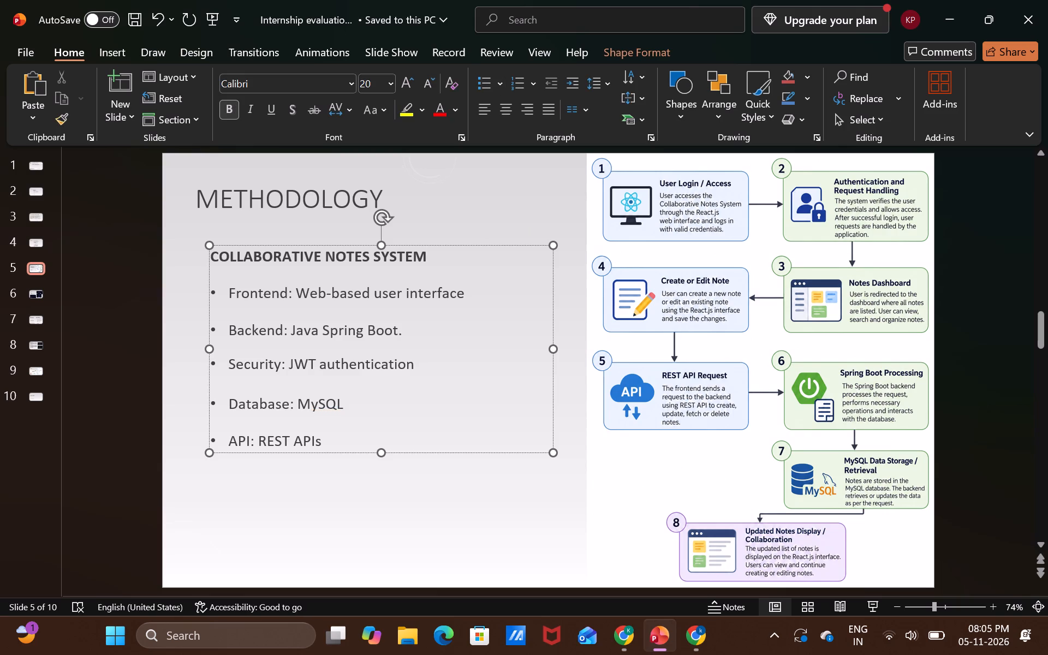
key(BackSpace)
key(BackSpace)
key(BackSpace)
key(BackSpace)
key(BackSpace)
key(BackSpace)
key(BackSpace)
key(BackSpace)
key(BackSpace)
key(BackSpace)
key(BackSpace)
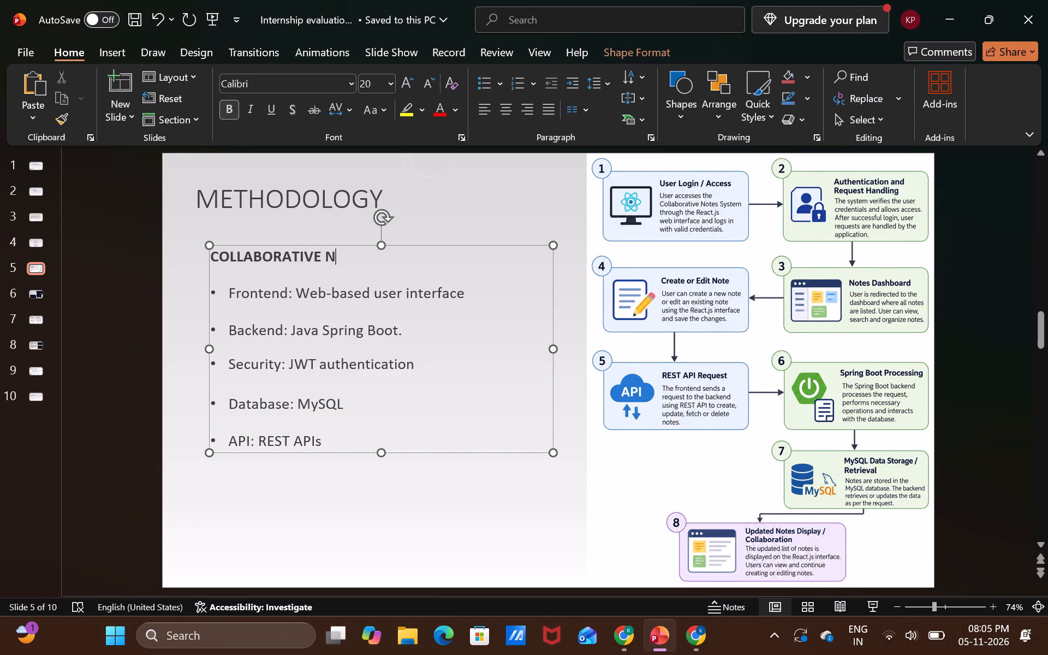
key(BackSpace)
key(BackSpace)
key(BackSpace)
key(BackSpace)
key(BackSpace)
key(BackSpace)
key(BackSpace)
key(BackSpace)
key(BackSpace)
key(BackSpace)
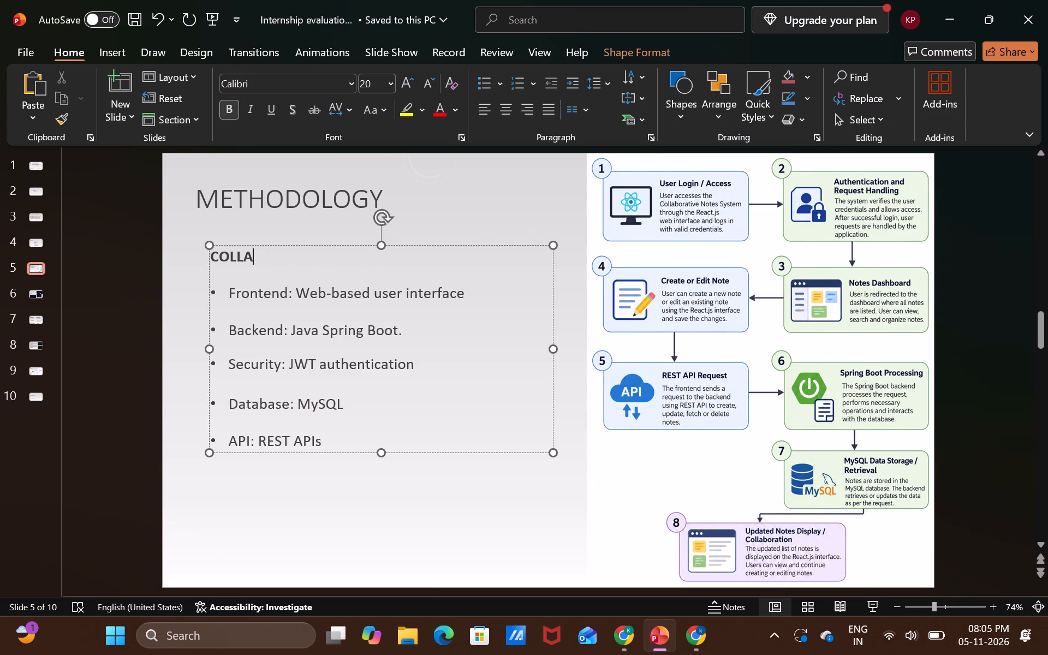
key(BackSpace)
key(BackSpace)
key(BackSpace)
key(BackSpace)
key(t)
key(Left)
key(BackSpace)
key(Right)
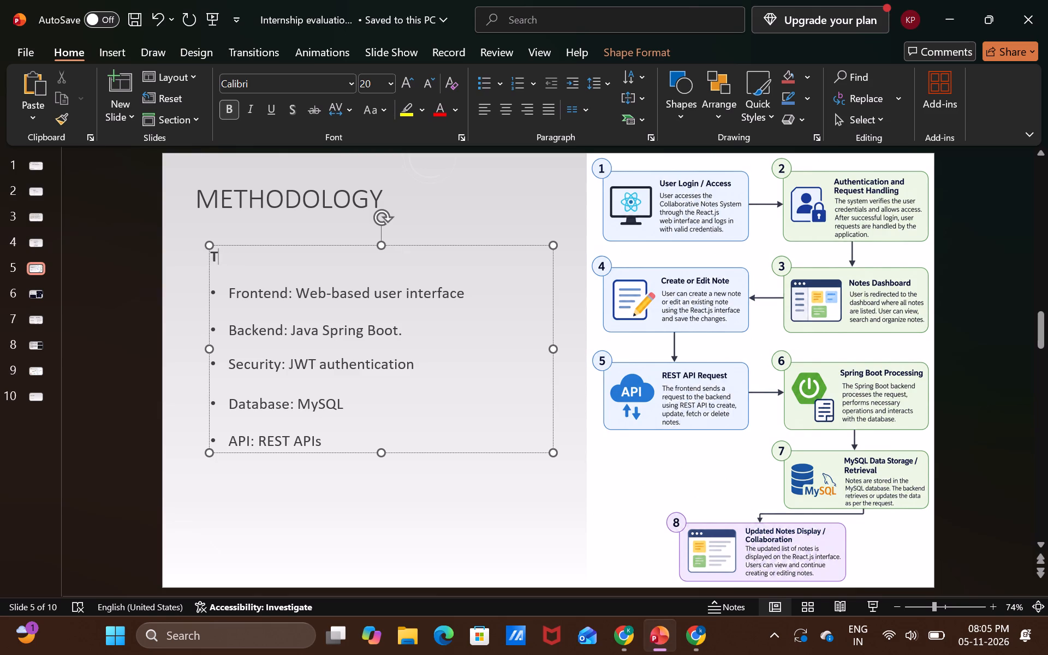
text(HREAD)
text(ORA)
key(minus)
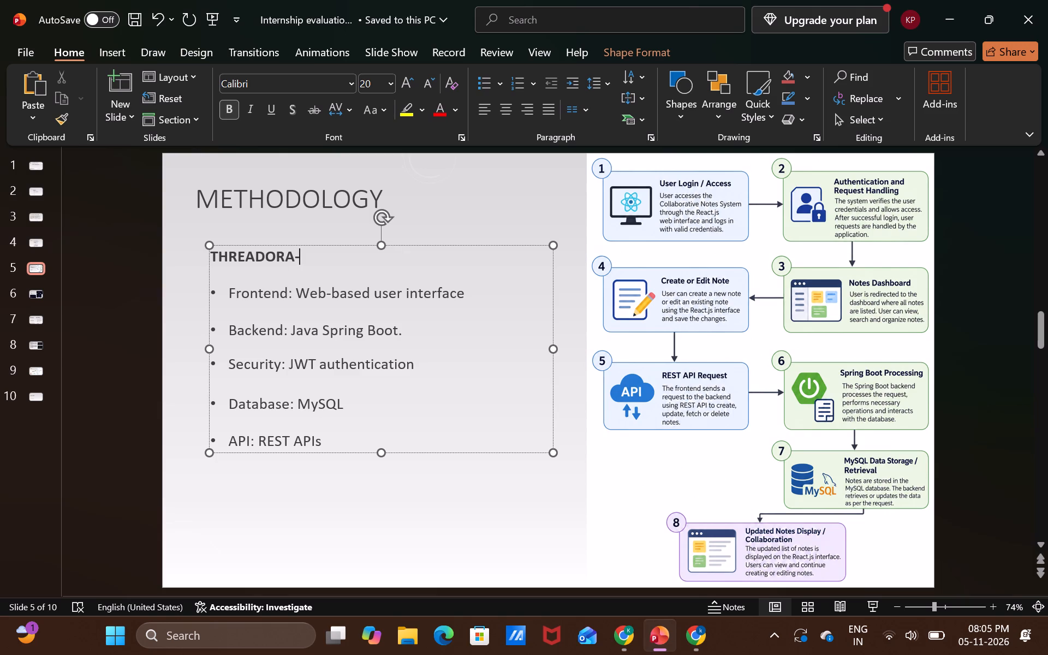
text(INTE)
text(LLIGENT D)
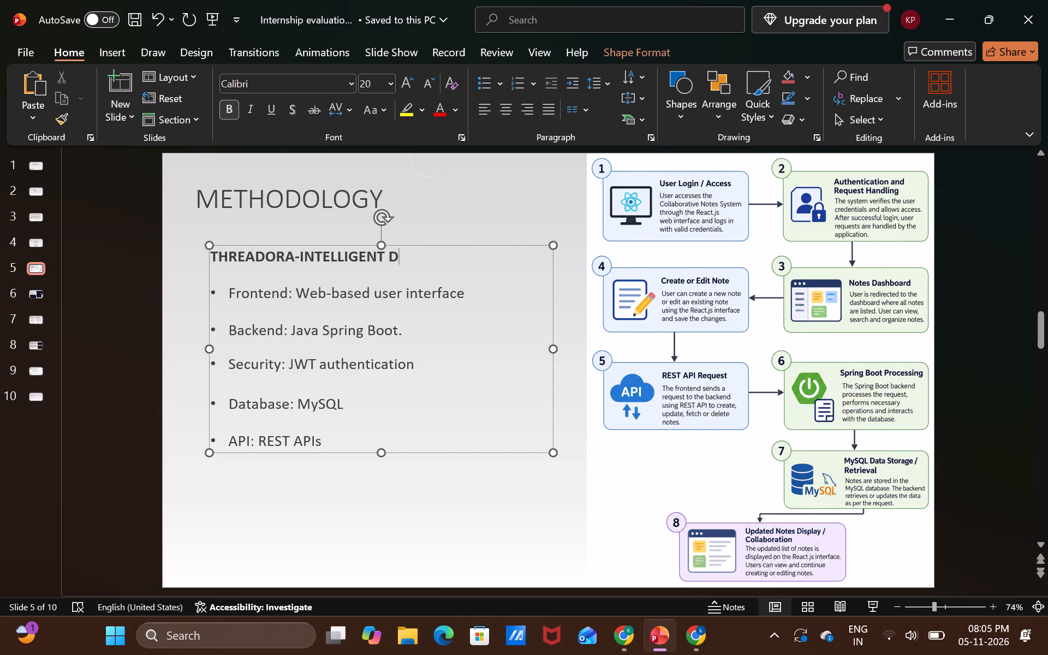
text(ISCUSSION PLATFORM)
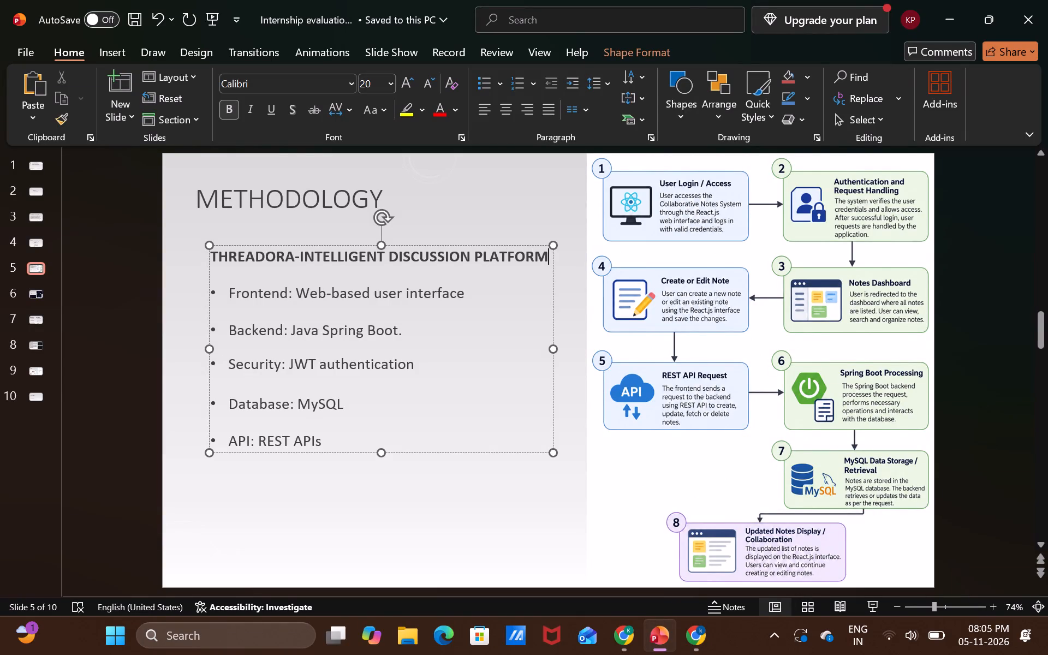
Change the Frontend bullet on the Methodology slide to read "Frontend: React 18 + Vite".
click(462, 293)
key(BackSpace)
key(BackSpace)
key(BackSpace)
key(BackSpace)
key(BackSpace)
key(BackSpace)
key(BackSpace)
key(BackSpace)
key(BackSpace)
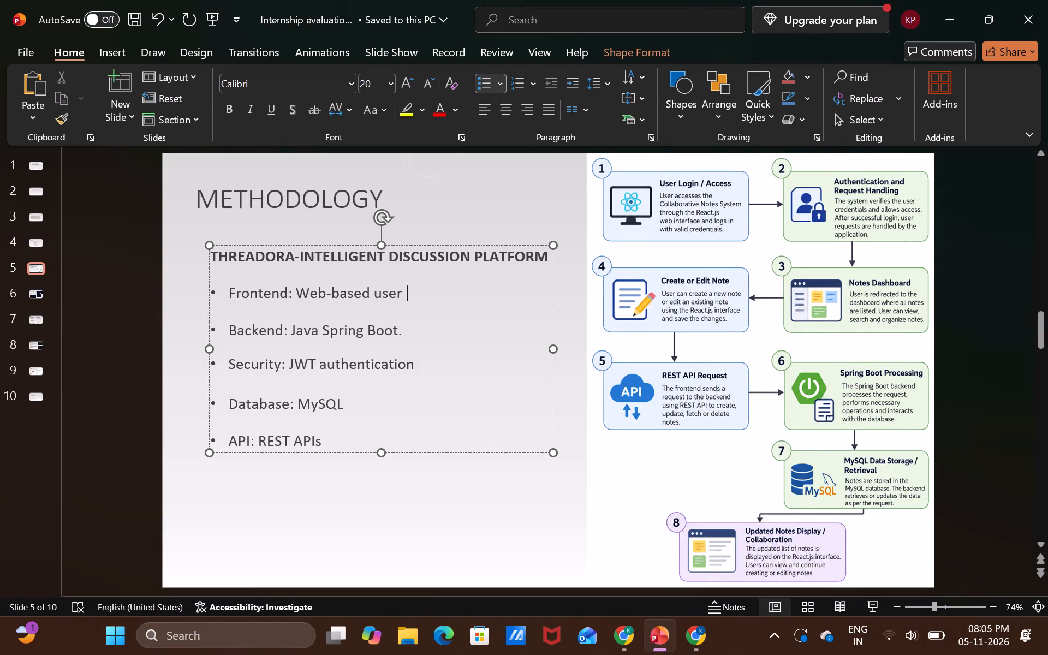
key(BackSpace)
key(BackSpace)
key(BackSpace)
key(BackSpace)
key(BackSpace)
key(BackSpace)
key(BackSpace)
key(BackSpace)
key(BackSpace)
key(BackSpace)
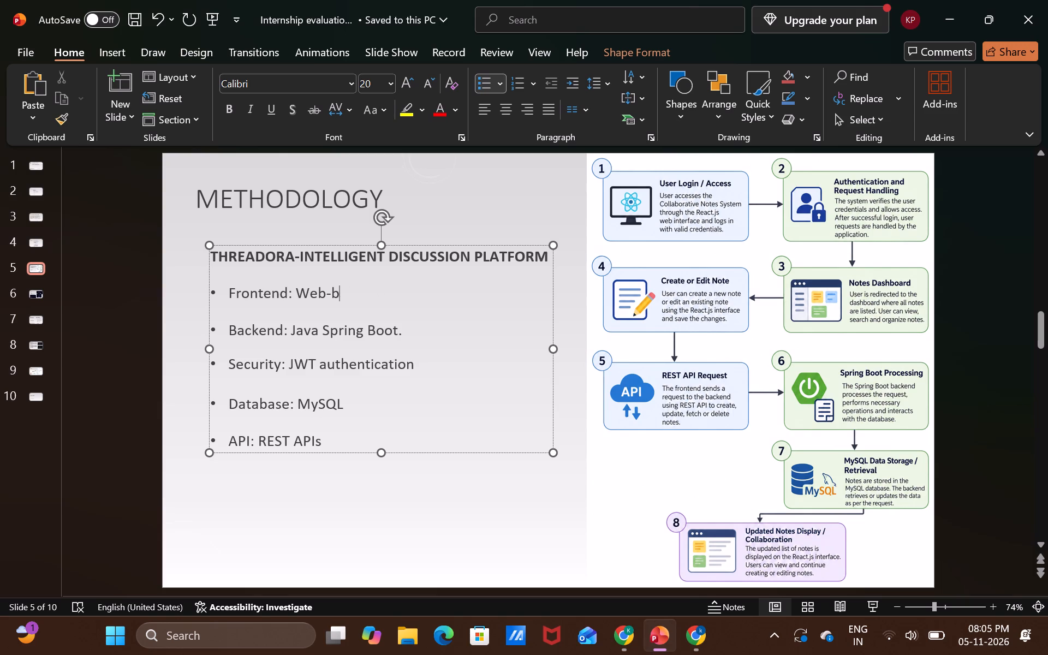
key(BackSpace)
key(BackSpace)
key(BackSpace)
key(BackSpace)
key(BackSpace)
text(React)
key(space)
text(18)
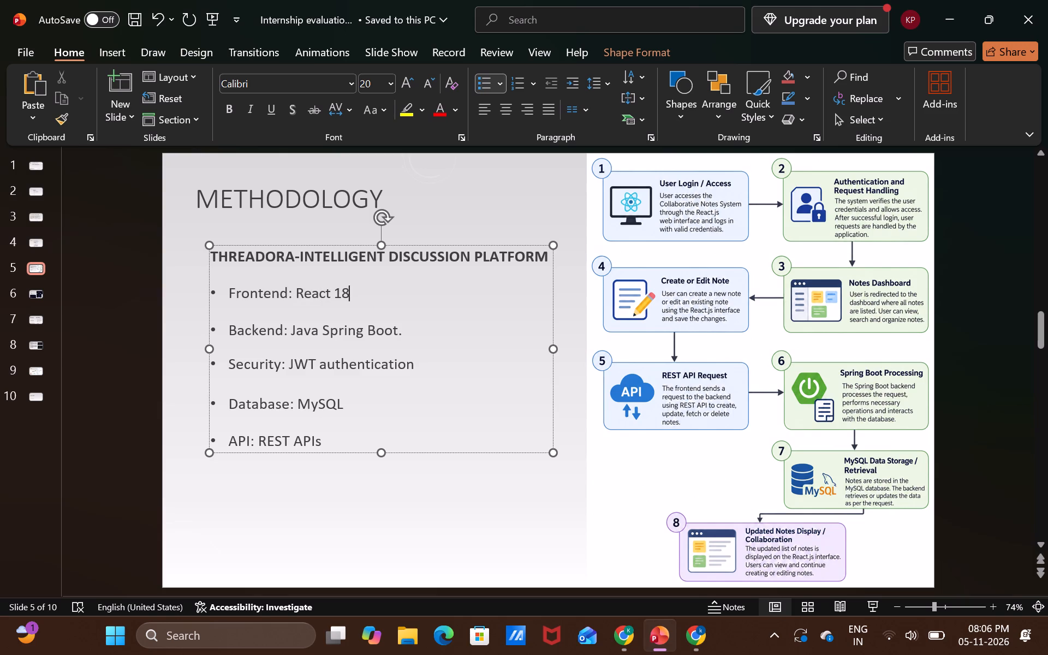
key(space)
text(+ vite)
key(Left)
key(Left)
key(Left)
key(BackSpace)
key(shift+v)
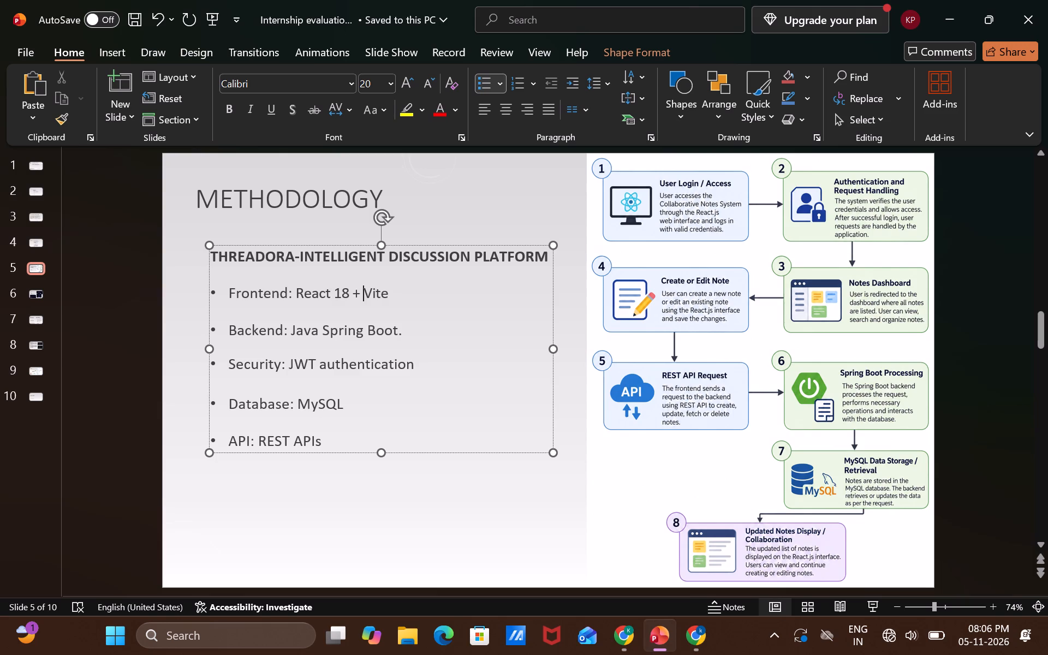
Change the Backend bullet on the Methodology slide to read "Backend: Node.js + Express.".
click(398, 333)
key(BackSpace)
key(BackSpace)
key(BackSpace)
key(BackSpace)
key(BackSpace)
key(BackSpace)
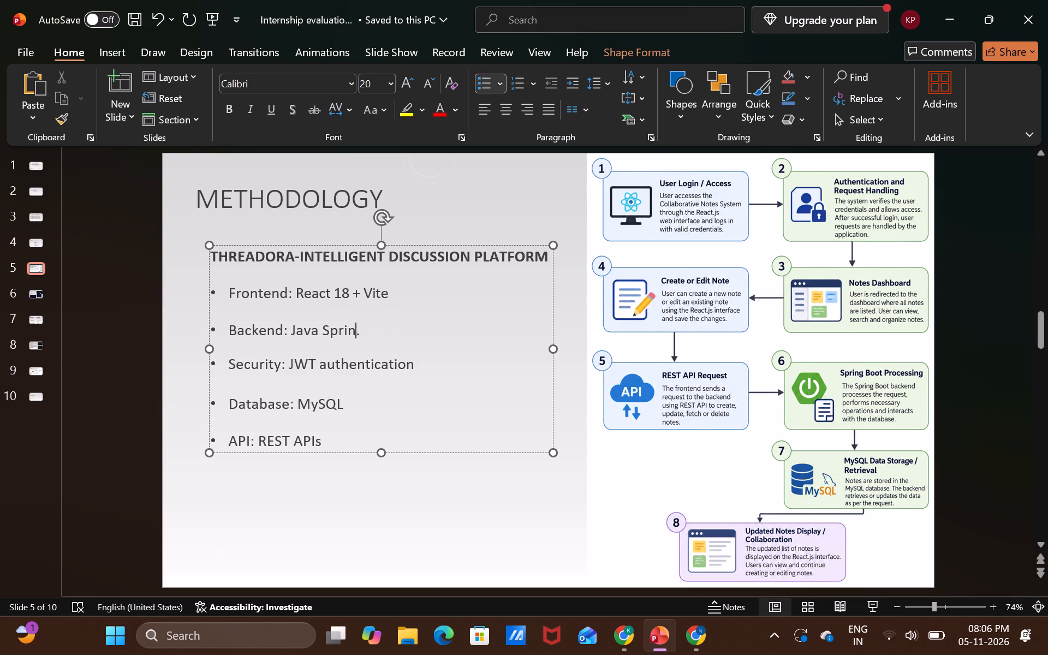
key(BackSpace)
key(BackSpace)
key(BackSpace)
key(BackSpace)
key(BackSpace)
key(BackSpace)
key(BackSpace)
key(BackSpace)
key(BackSpace)
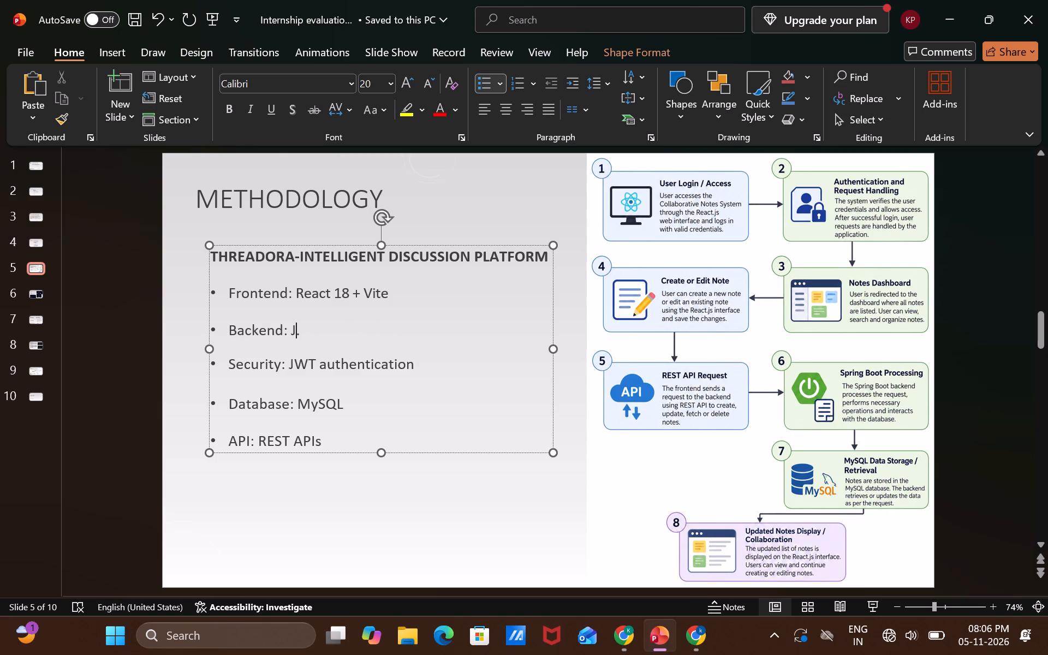
key(BackSpace)
text(Node.js)
key(space)
text(+)
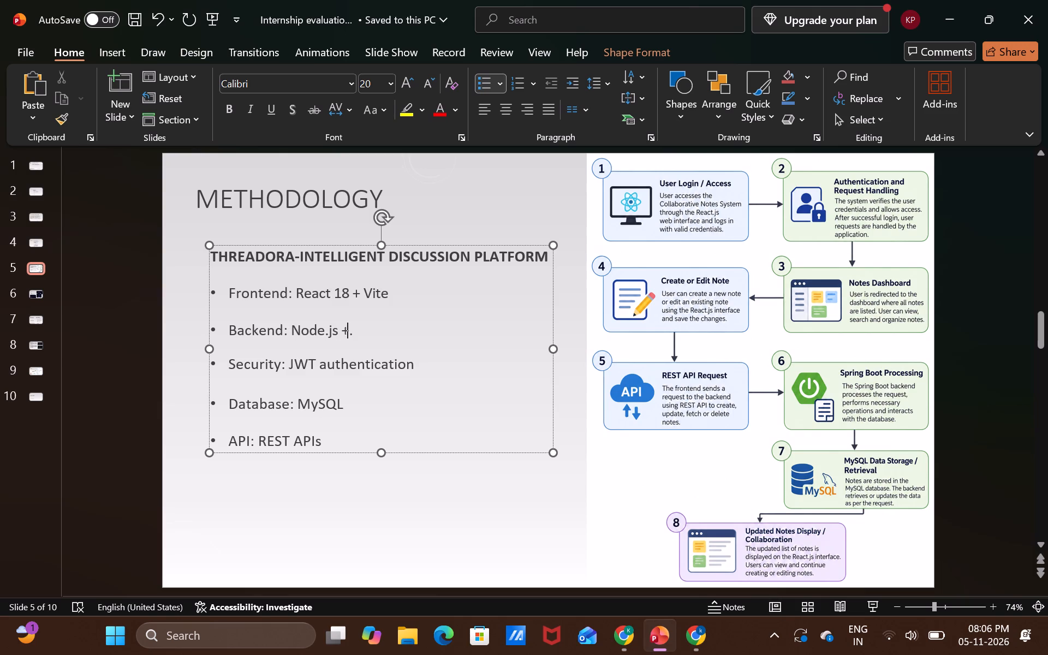
key(space)
text(Express)
Change the Database bullet on the Methodology slide to read "Database: MongoDB + Mongoose".
click(420, 366)
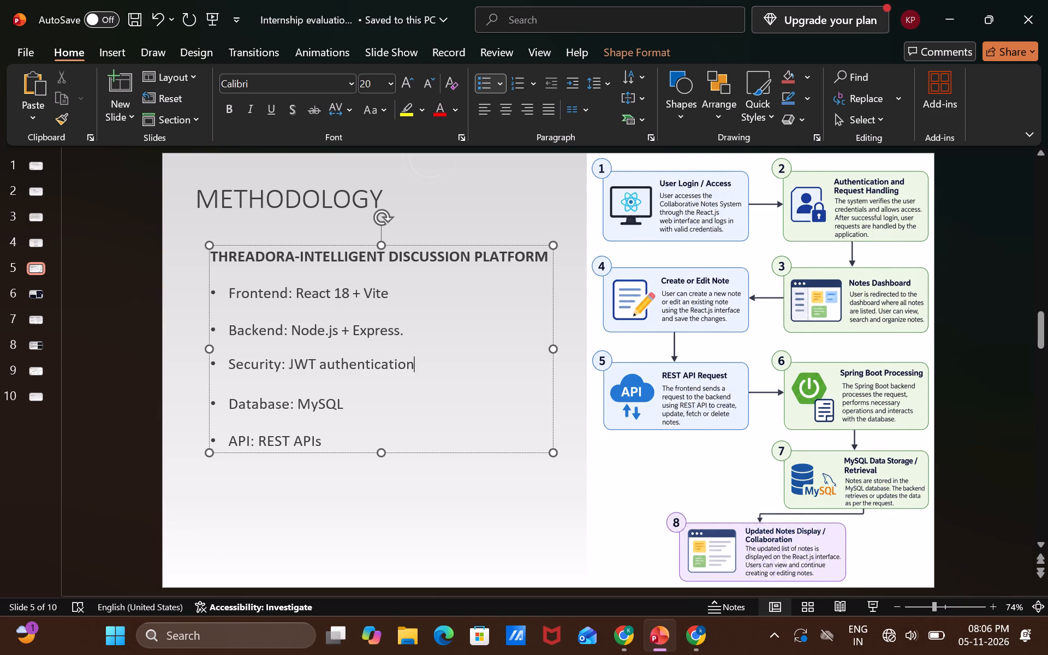
click(358, 410)
key(BackSpace)
key(BackSpace)
key(BackSpace)
key(BackSpace)
text(ongo)
text(DB)
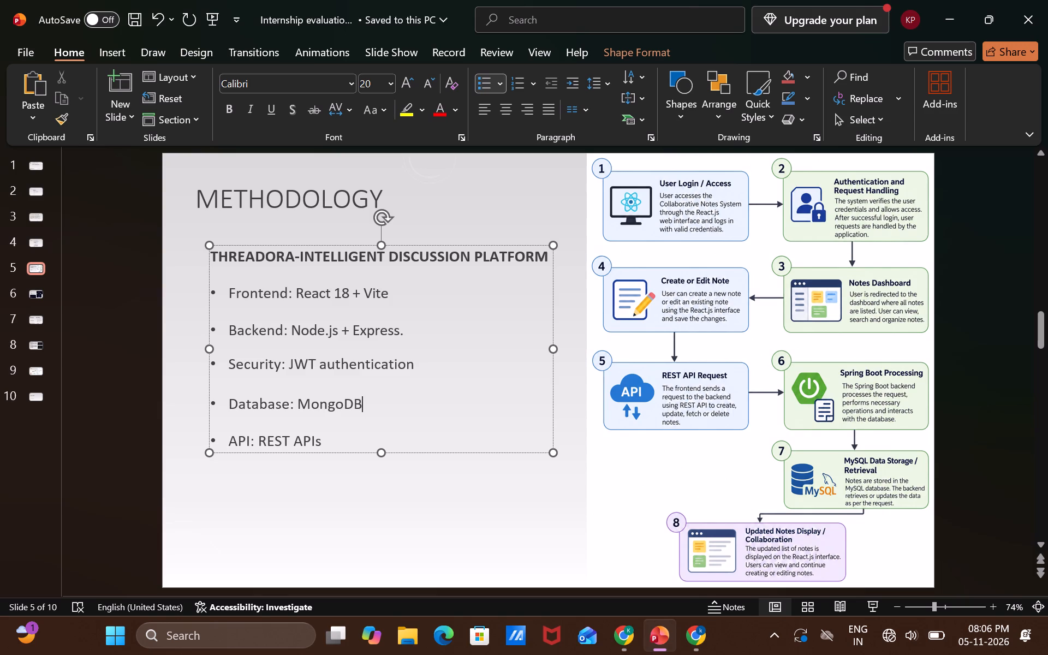
key(space)
text(+ Mongoose)
Replace the "Security" label of the third Methodology bullet with "Authentication".
click(281, 366)
key(BackSpace)
key(BackSpace)
key(BackSpace)
key(BackSpace)
key(BackSpace)
key(BackSpace)
key(BackSpace)
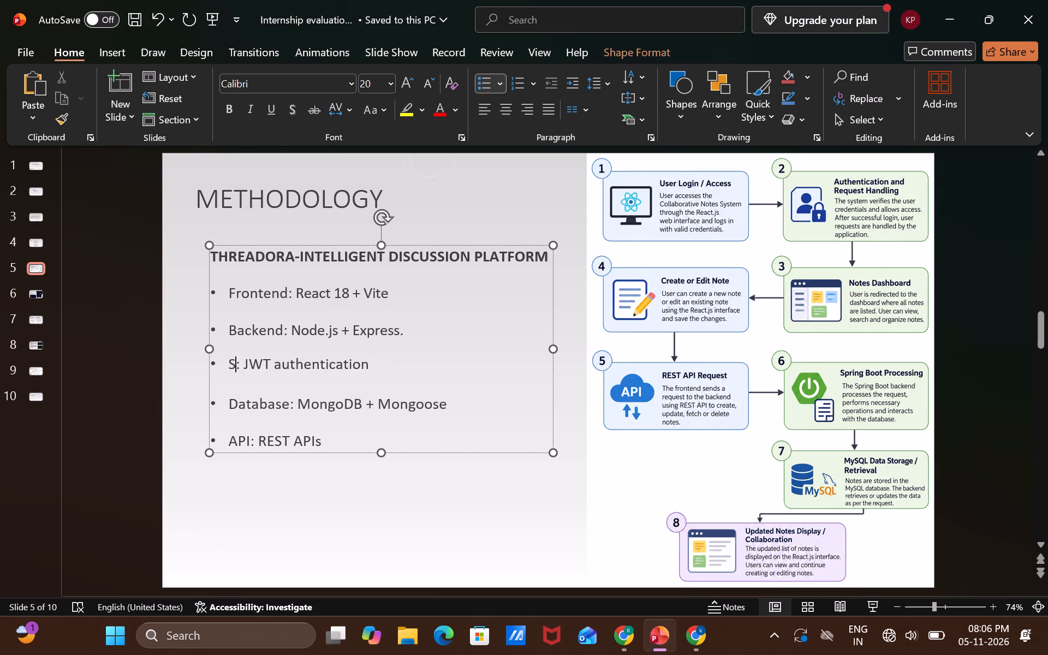
key(BackSpace)
text(Authentication)
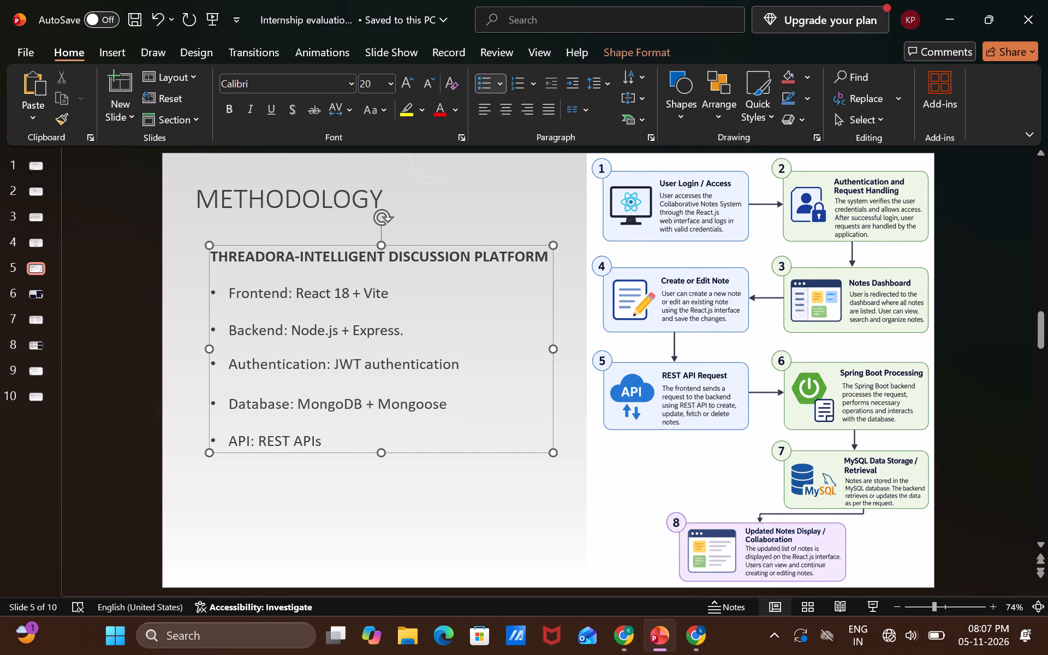
Change the text after the "Authentication:" label to "JWT + Google OAuth".
click(460, 366)
key(BackSpace)
key(BackSpace)
key(BackSpace)
key(BackSpace)
key(BackSpace)
key(BackSpace)
key(BackSpace)
key(BackSpace)
key(BackSpace)
key(BackSpace)
key(BackSpace)
key(BackSpace)
key(BackSpace)
key(BackSpace)
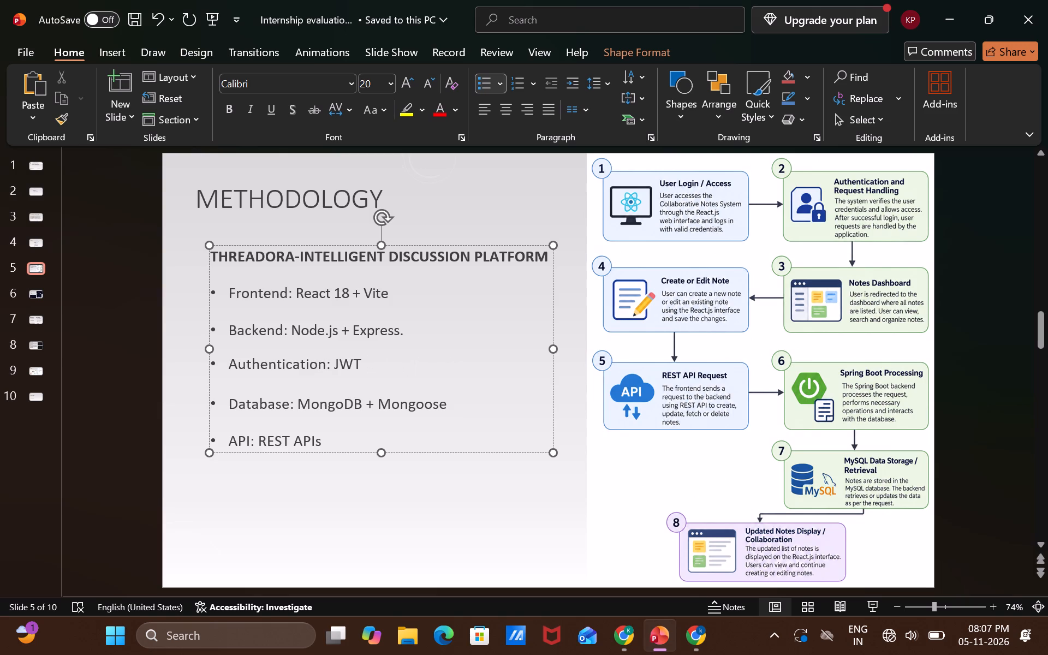
key(shift+plus)
key(space)
text(Go)
text(ogle)
key(space)
text(OAuth)
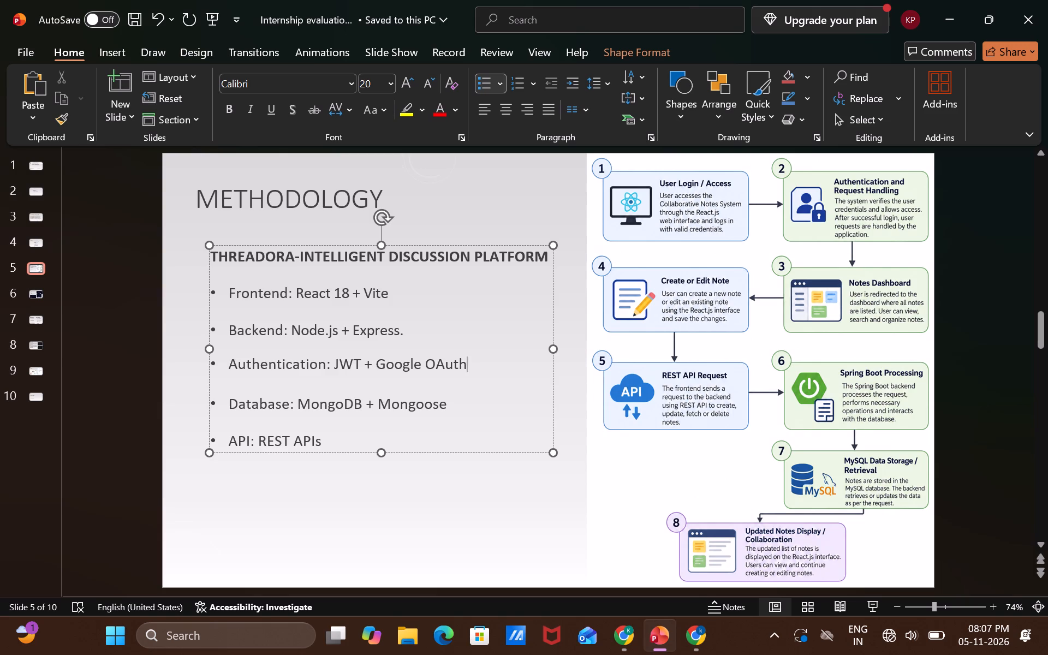
Change the API bullet on the Methodology slide to read "API: RESTful APIs".
click(289, 439)
text(ful)
Add a final bullet below the API line reading "Deployment: Vercel + Render + MongoDB Atlas".
click(352, 442)
key(Return)
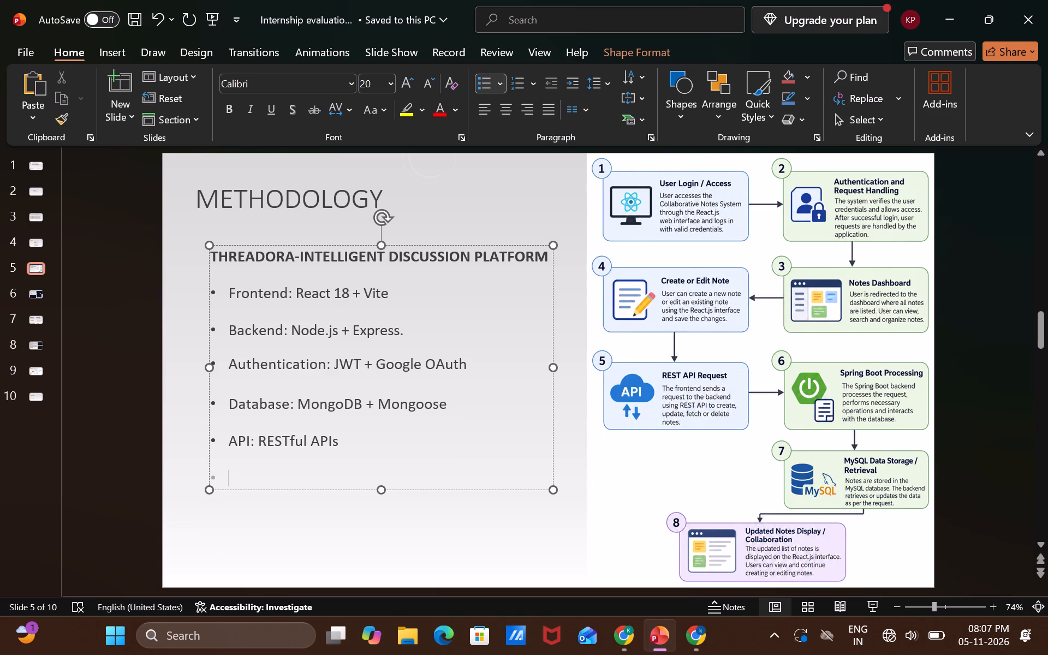
text(Deploymemn)
key(BackSpace)
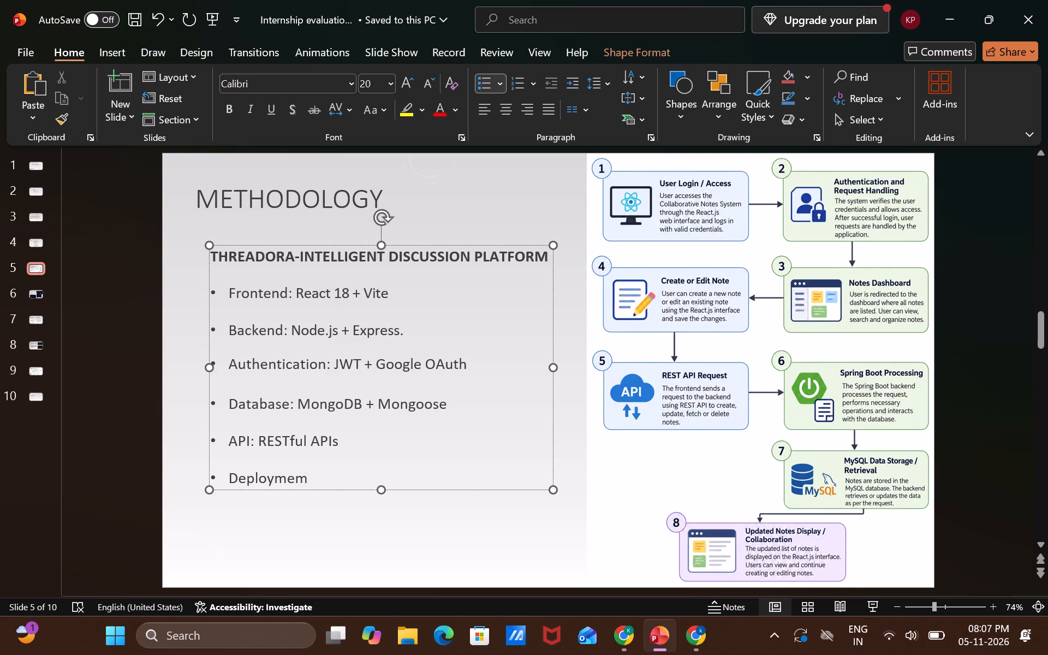
key(BackSpace)
text(nt)
key(shift+colon)
key(space)
text(Vercel)
key(space)
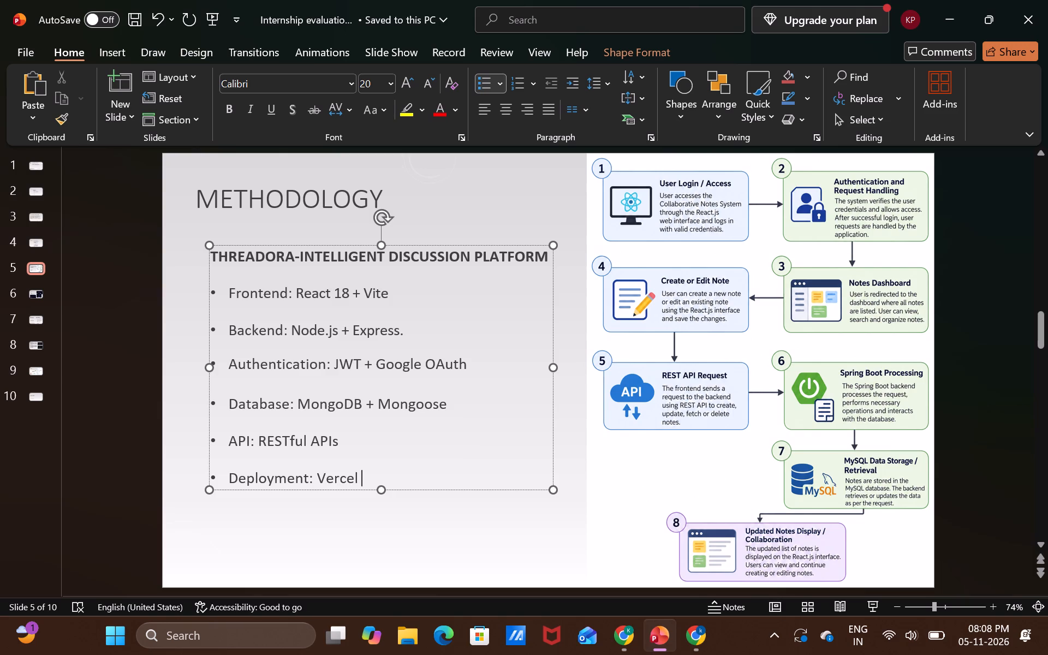
text(+ Render)
key(space)
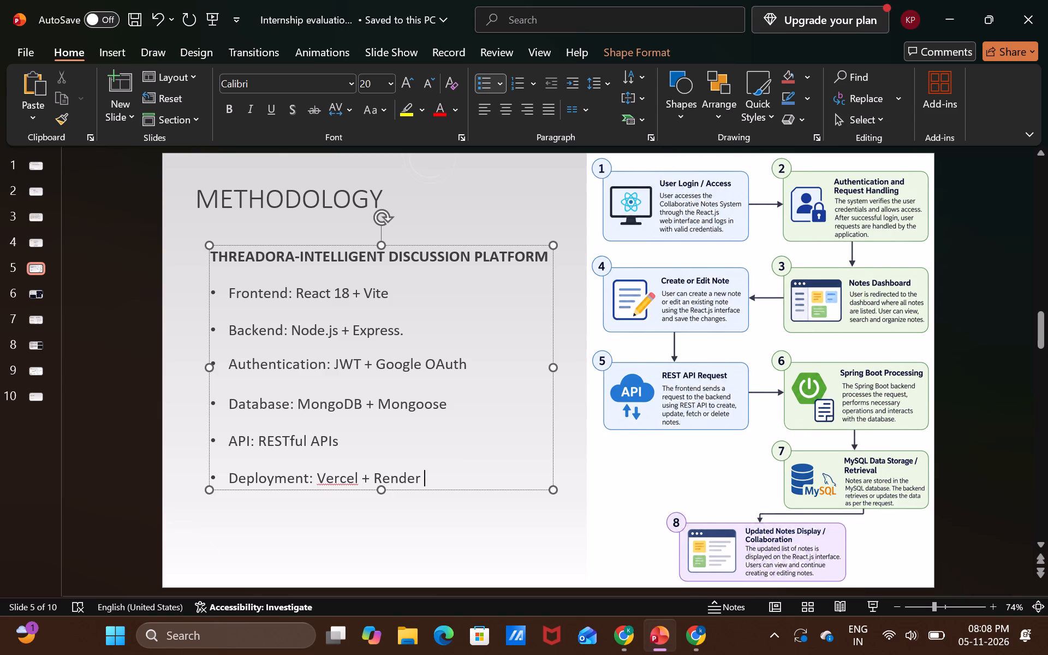
text(+)
key(space)
text(Mongo)
text(DB)
key(space)
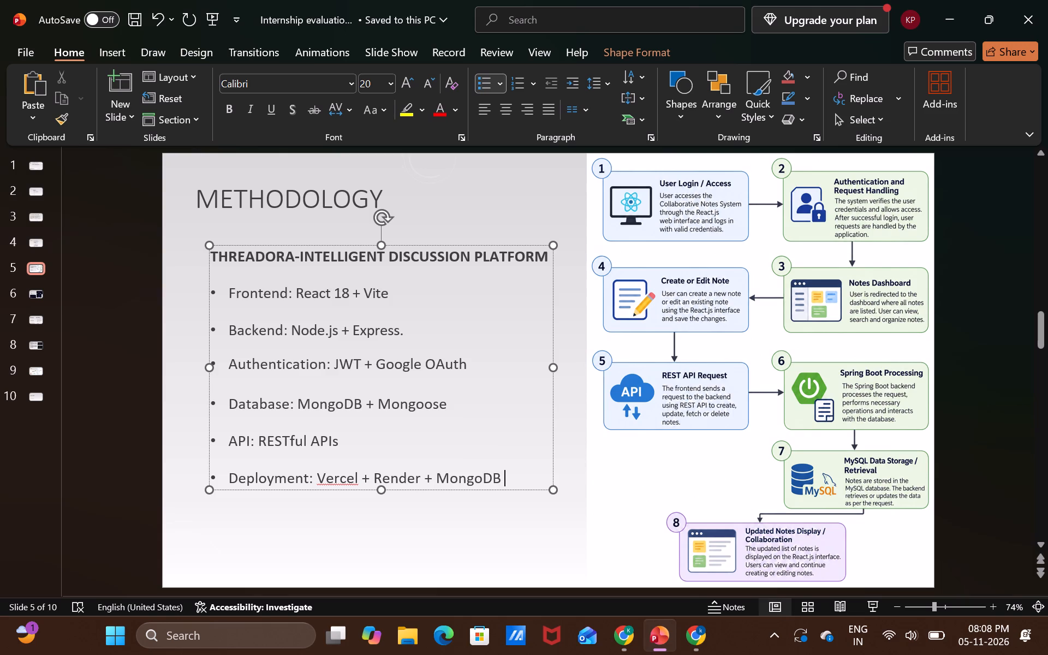
text(At)
text(las)
Shift the workflow diagram picture on the Methodology slide slightly toward the bullet text, keeping its height position.
drag(597, 165, 621, 175)
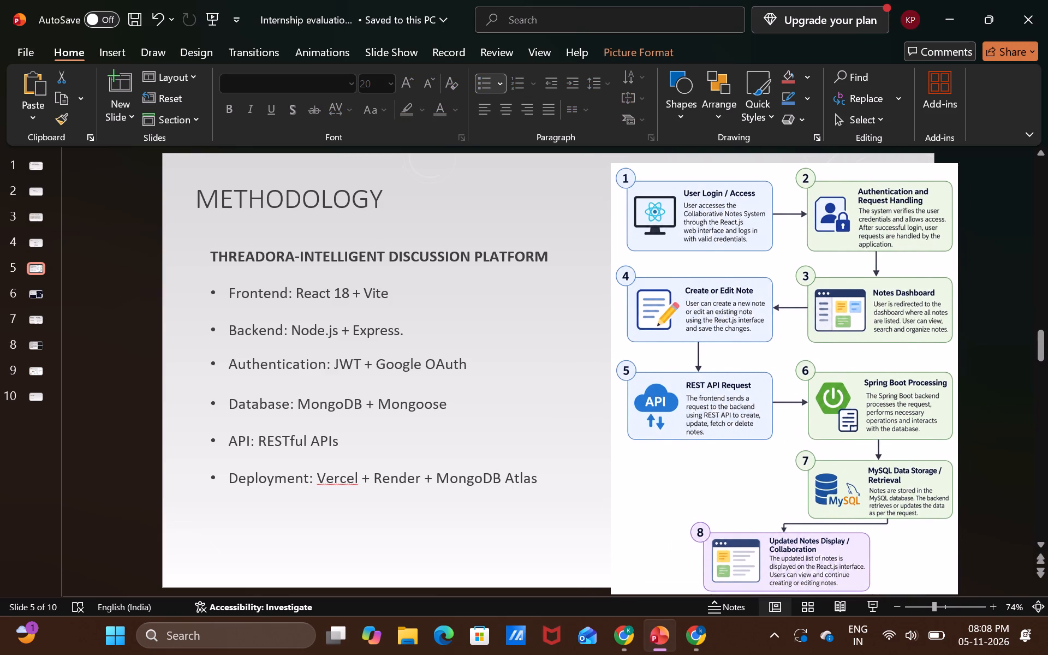
drag(621, 175, 591, 165)
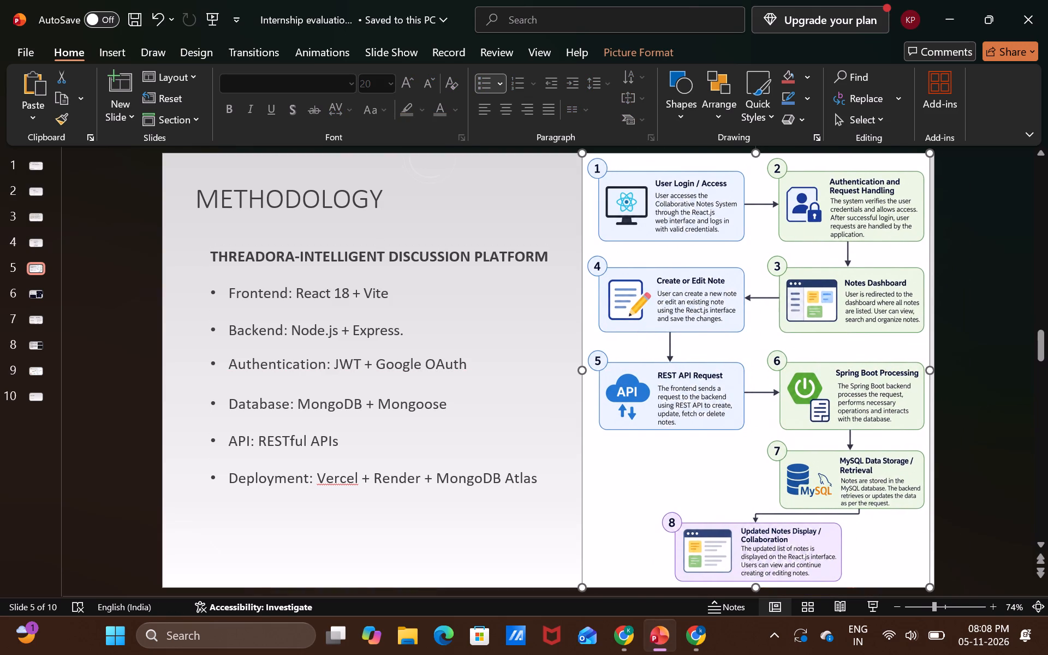
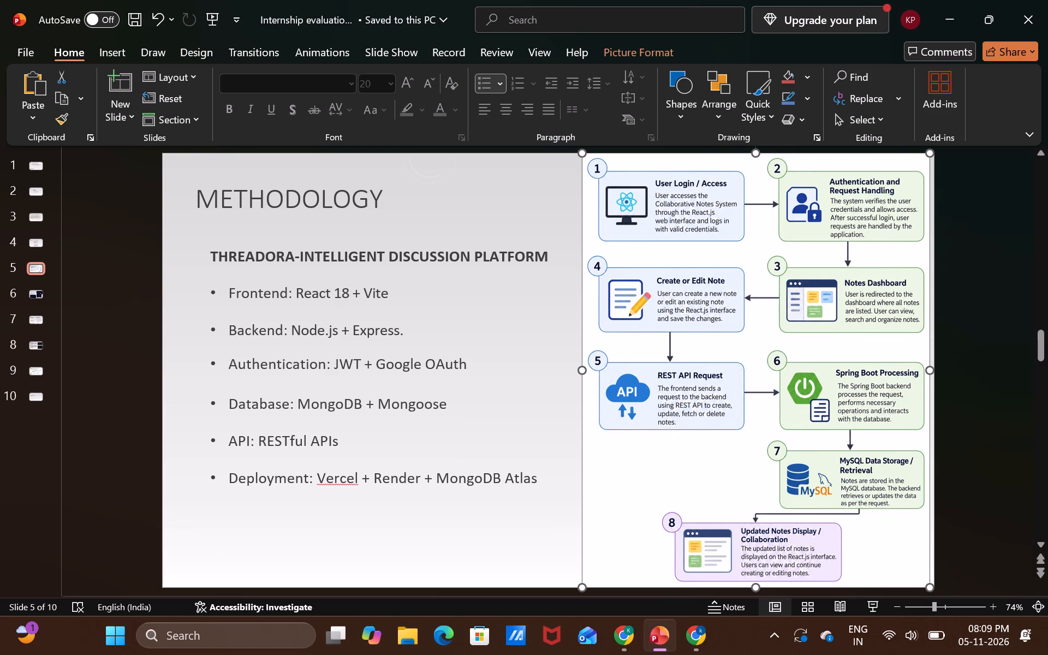
Cut the numbered workflow diagram picture from the Methodology slide.
click(590, 167)
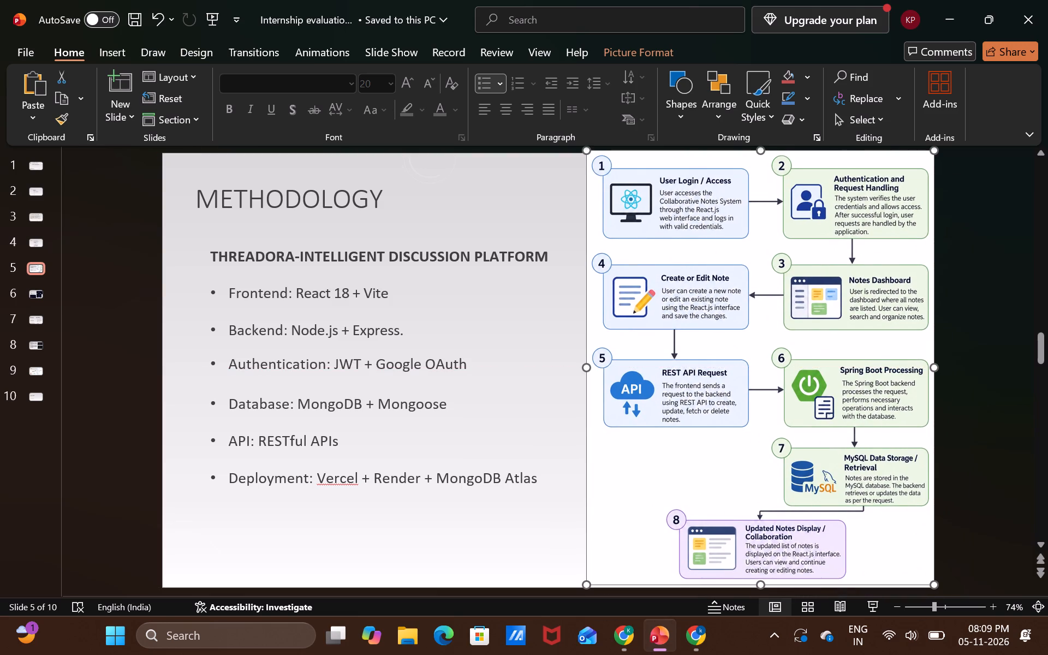
right_click(604, 176)
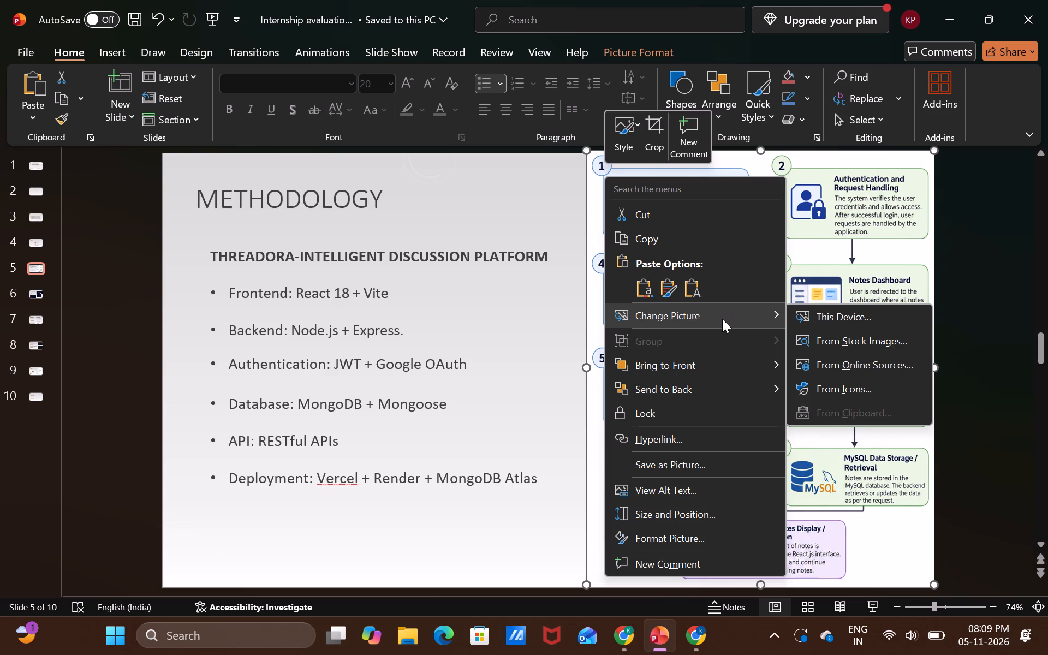
click(680, 217)
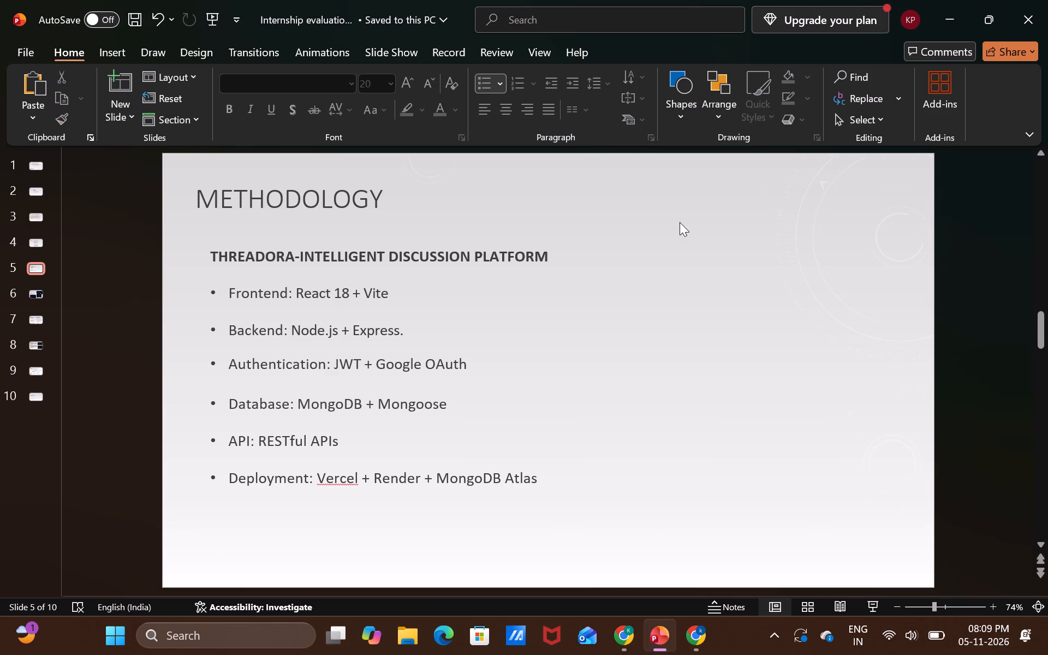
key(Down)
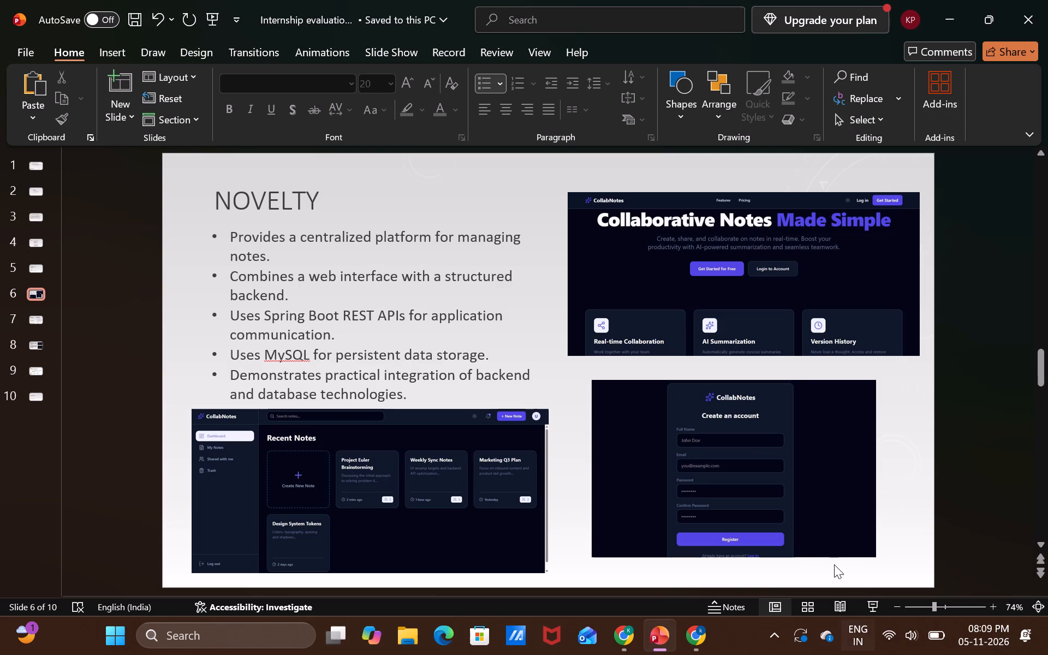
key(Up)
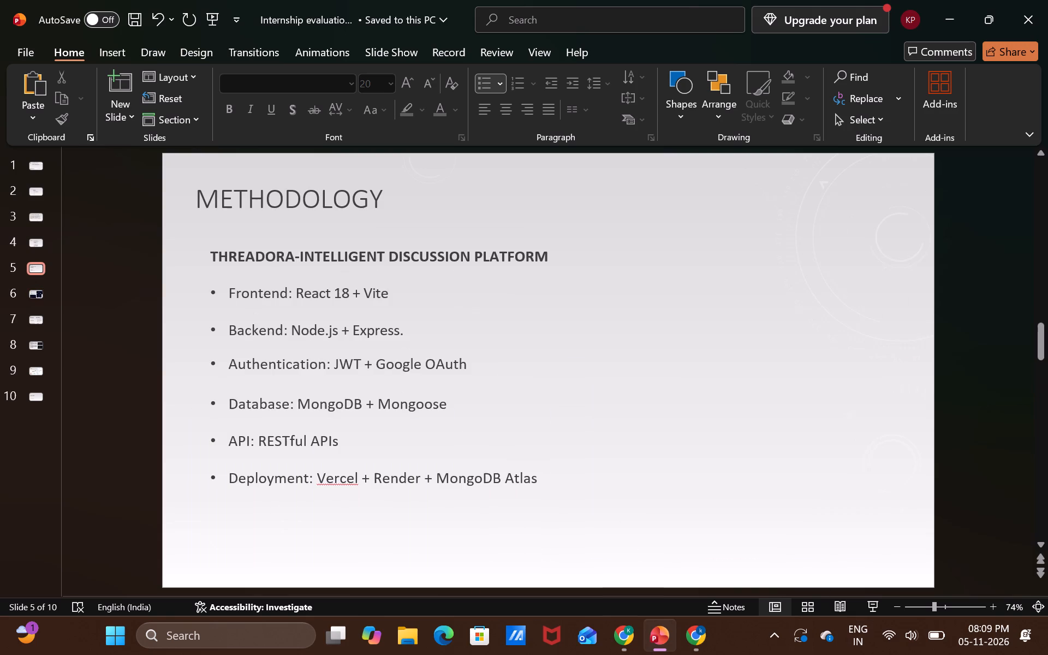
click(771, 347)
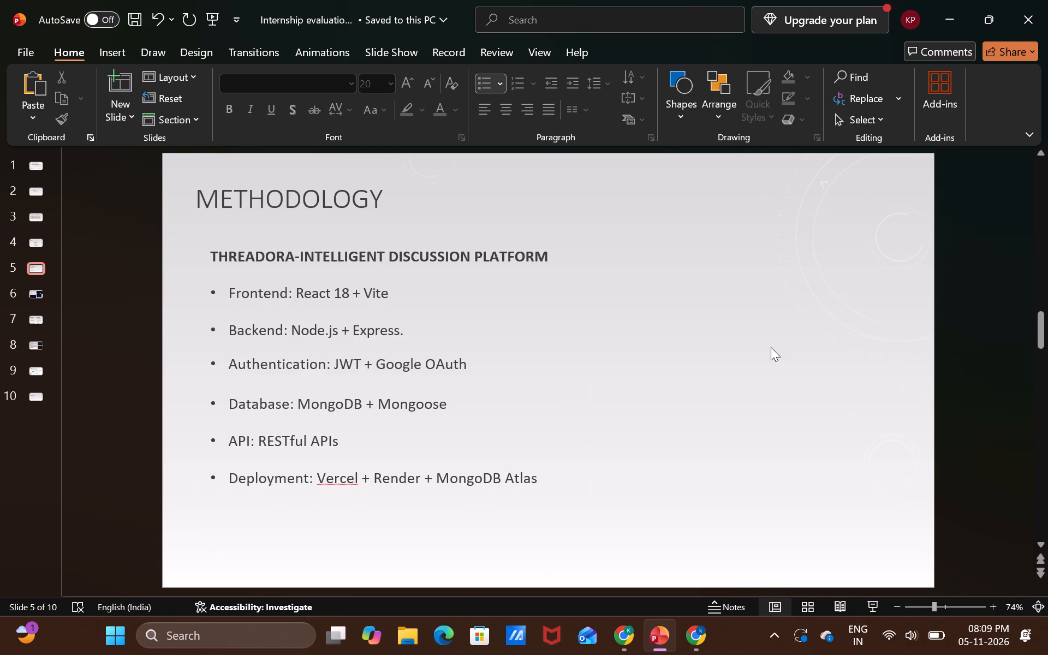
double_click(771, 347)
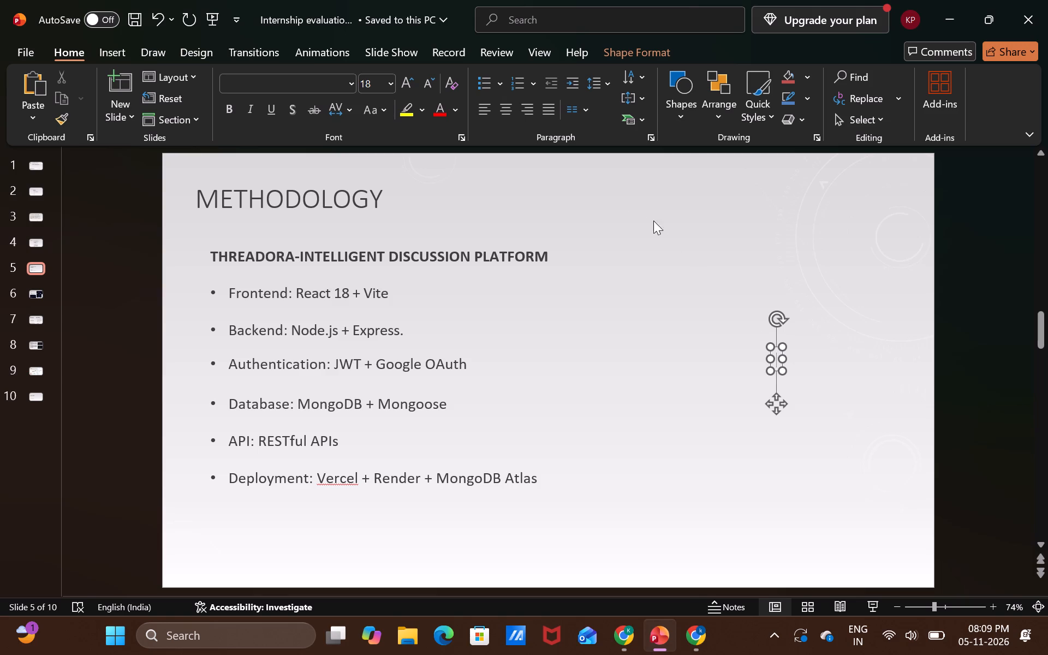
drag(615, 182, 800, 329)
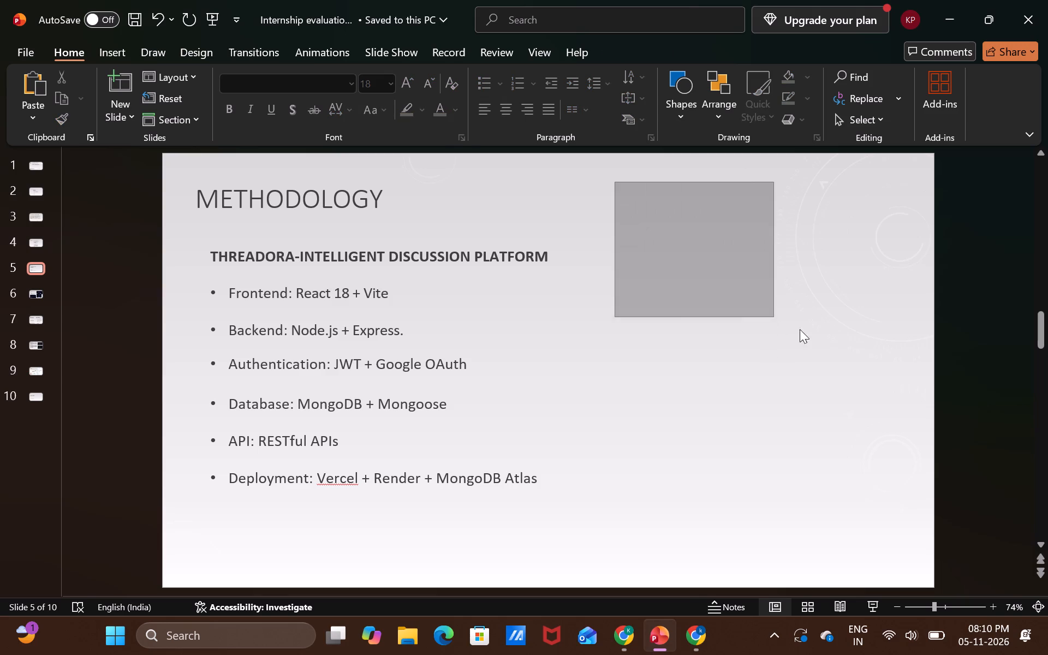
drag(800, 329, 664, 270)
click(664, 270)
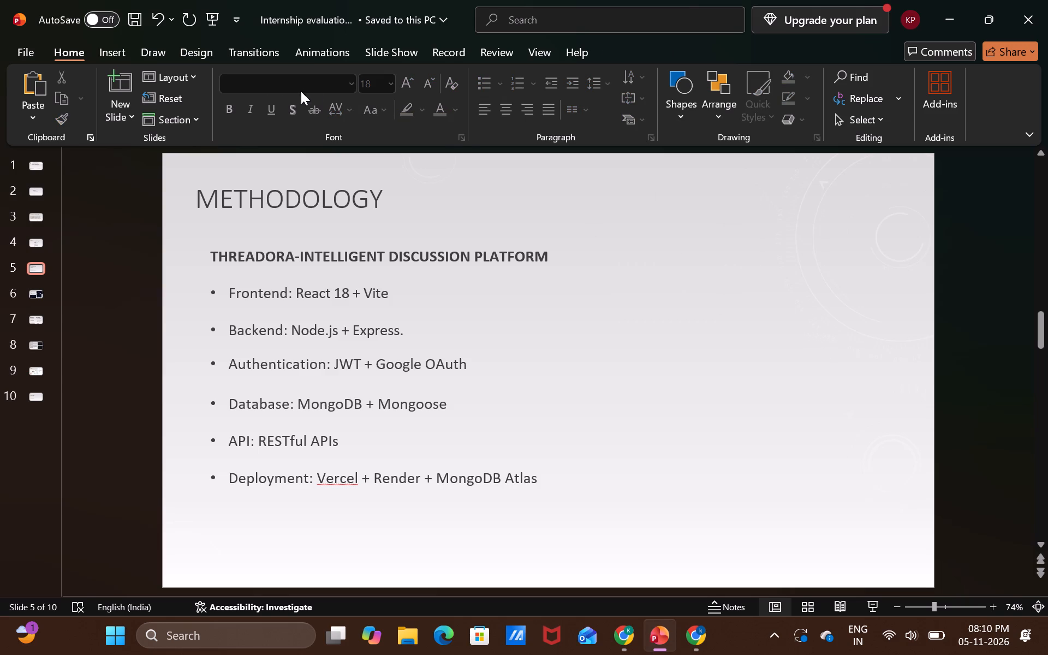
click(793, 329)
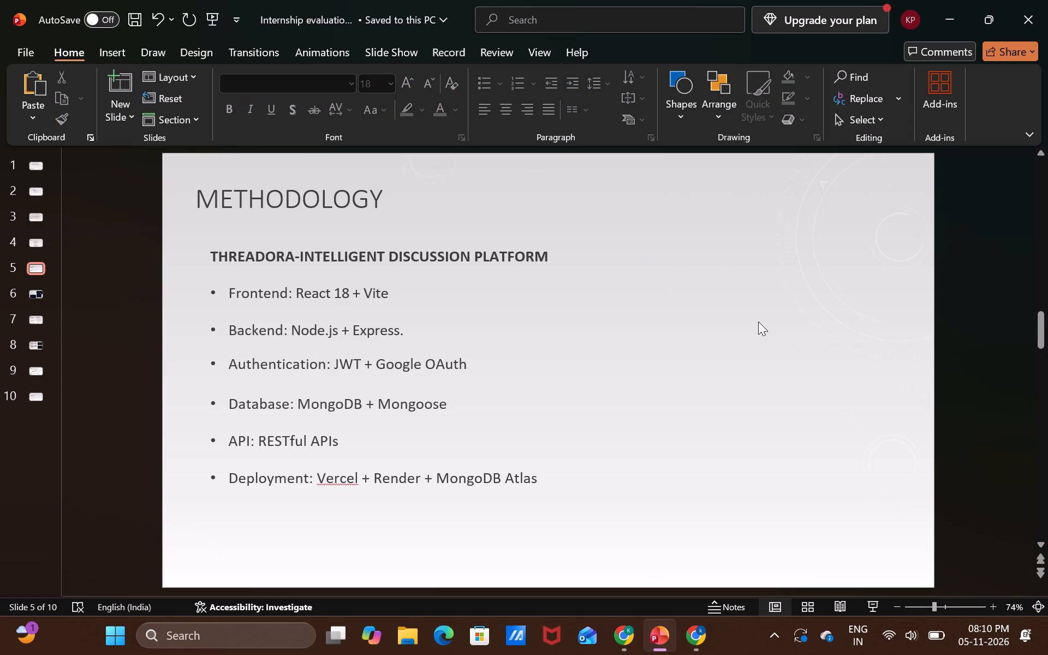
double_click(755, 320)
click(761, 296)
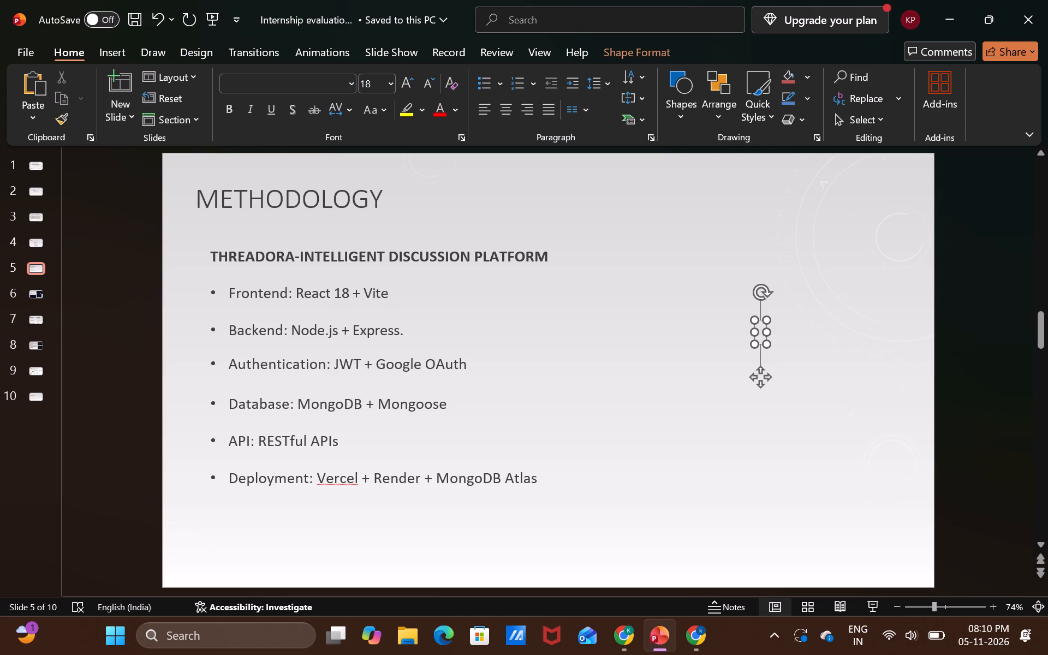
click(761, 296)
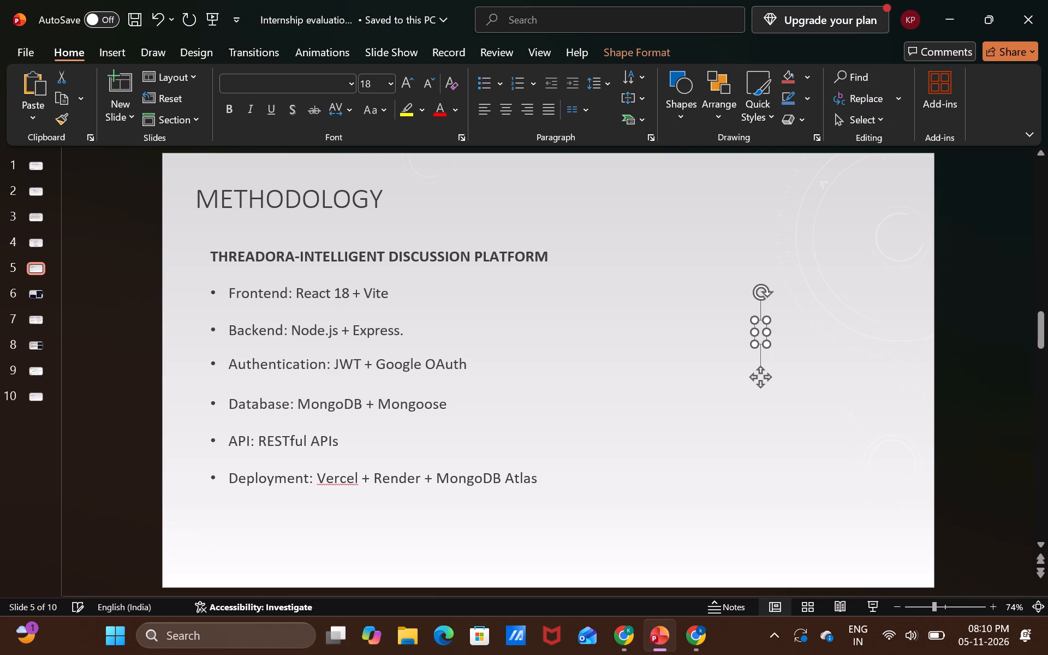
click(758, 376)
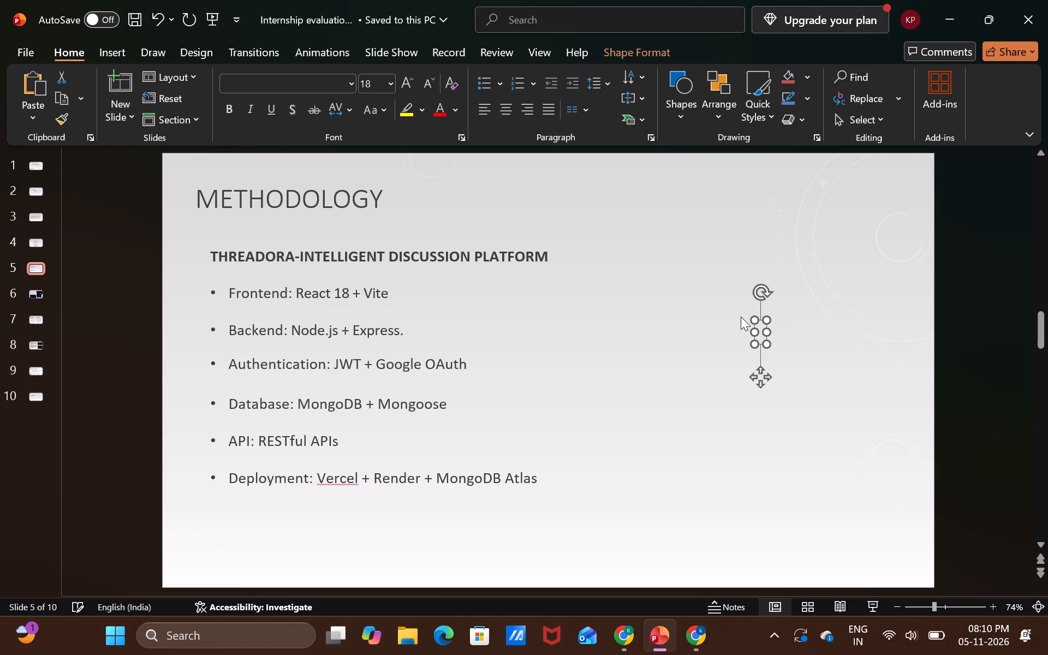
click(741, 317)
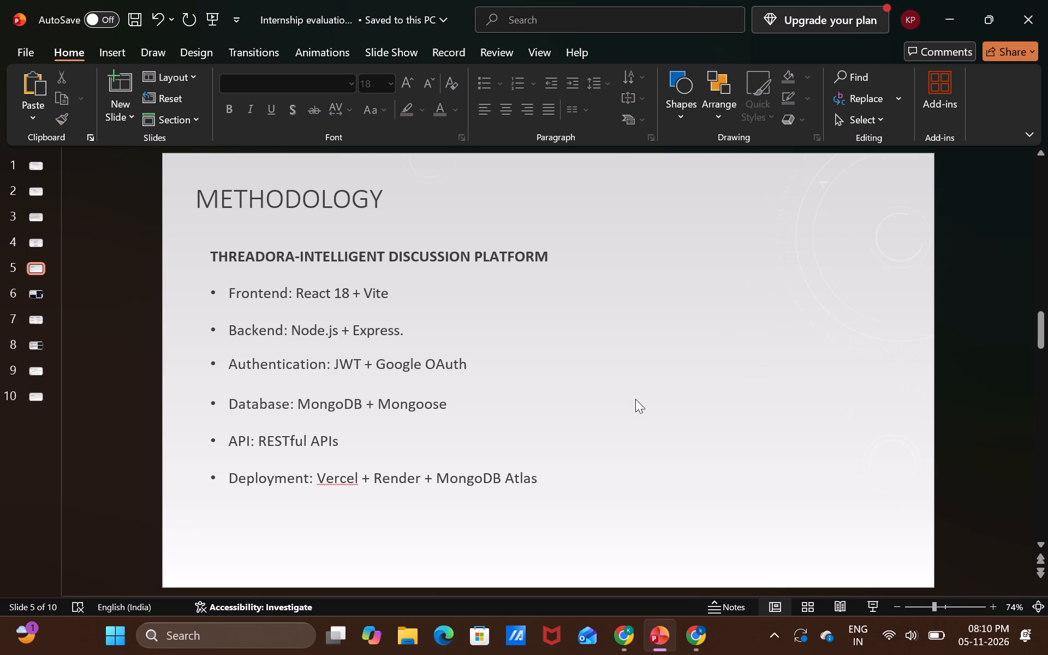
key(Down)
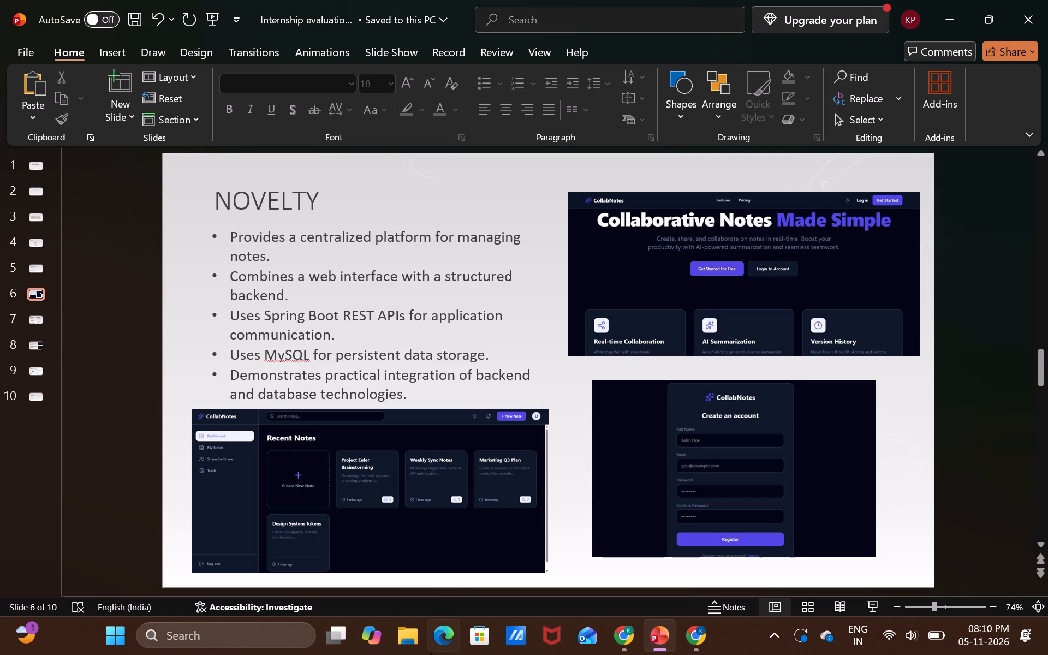
Switch to File Explorer and look through the Downloads folder for Threadora project material.
click(401, 638)
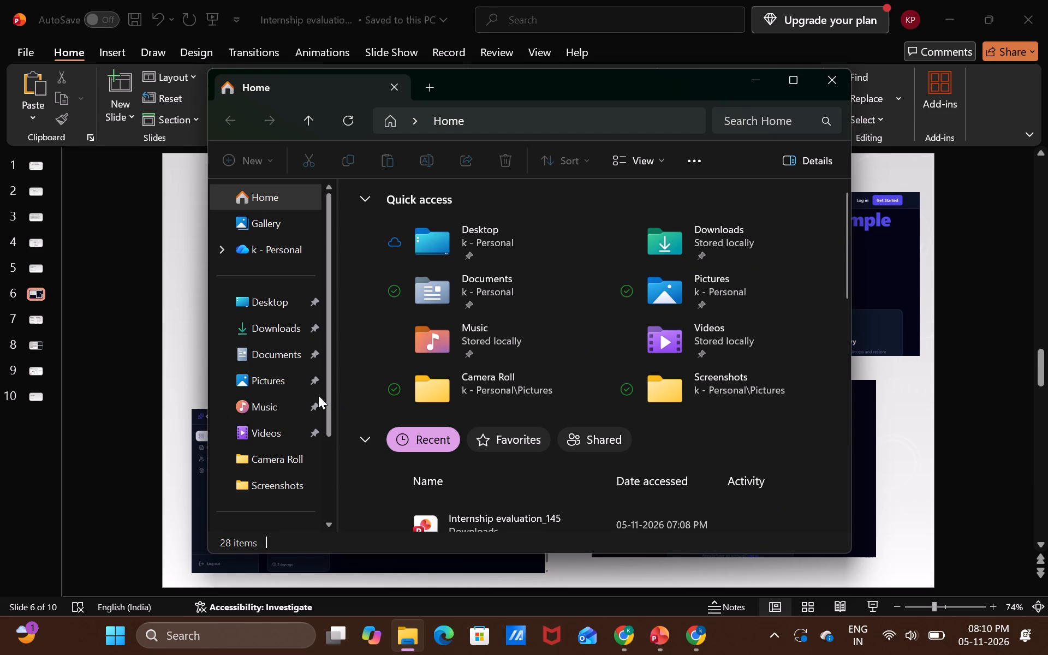
click(272, 320)
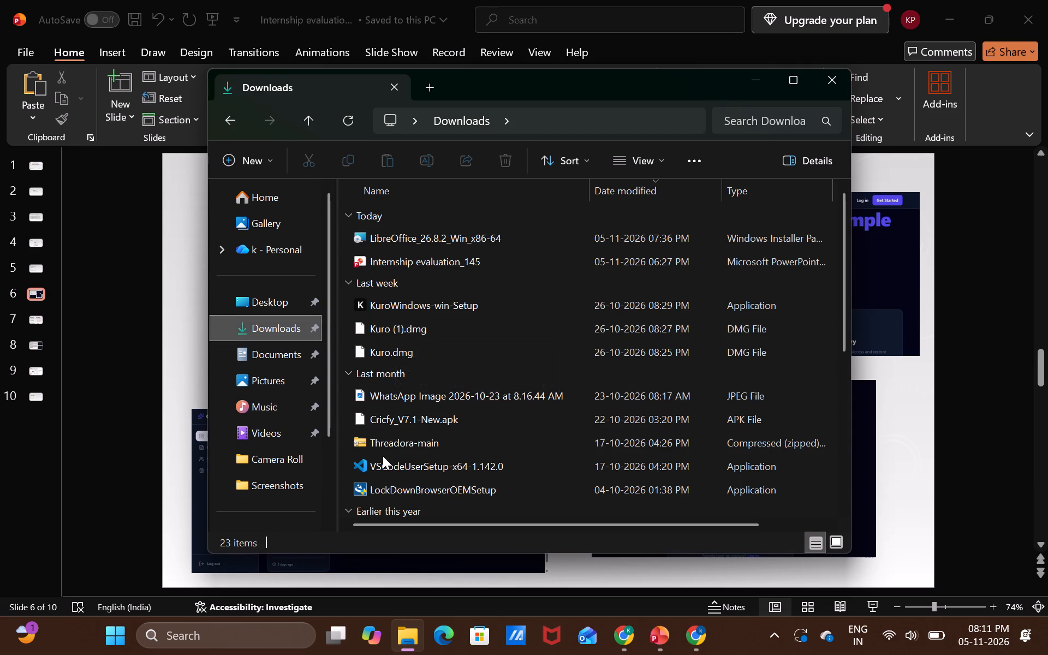
scroll(383, 456, down, 4)
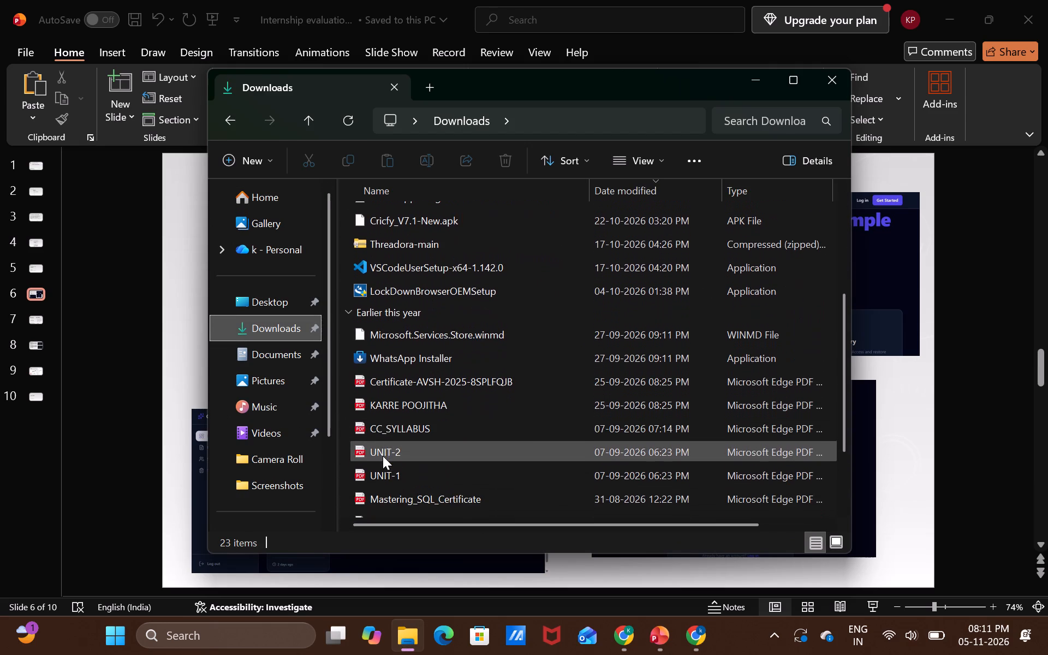
scroll(383, 456, down, 5)
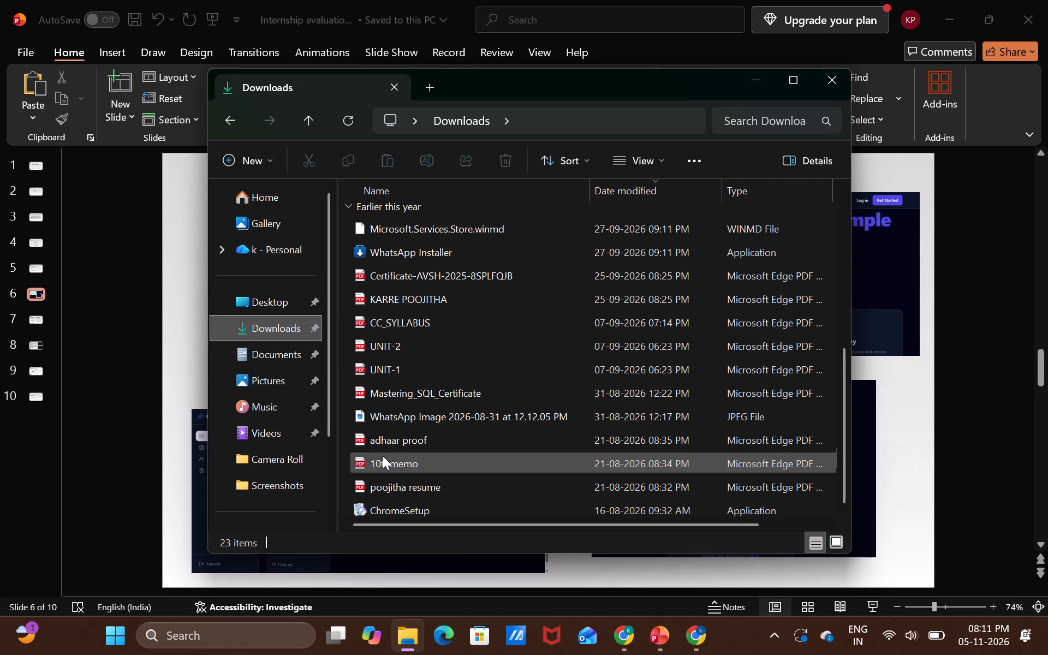
scroll(383, 456, up, 2)
scroll(383, 456, right, 1)
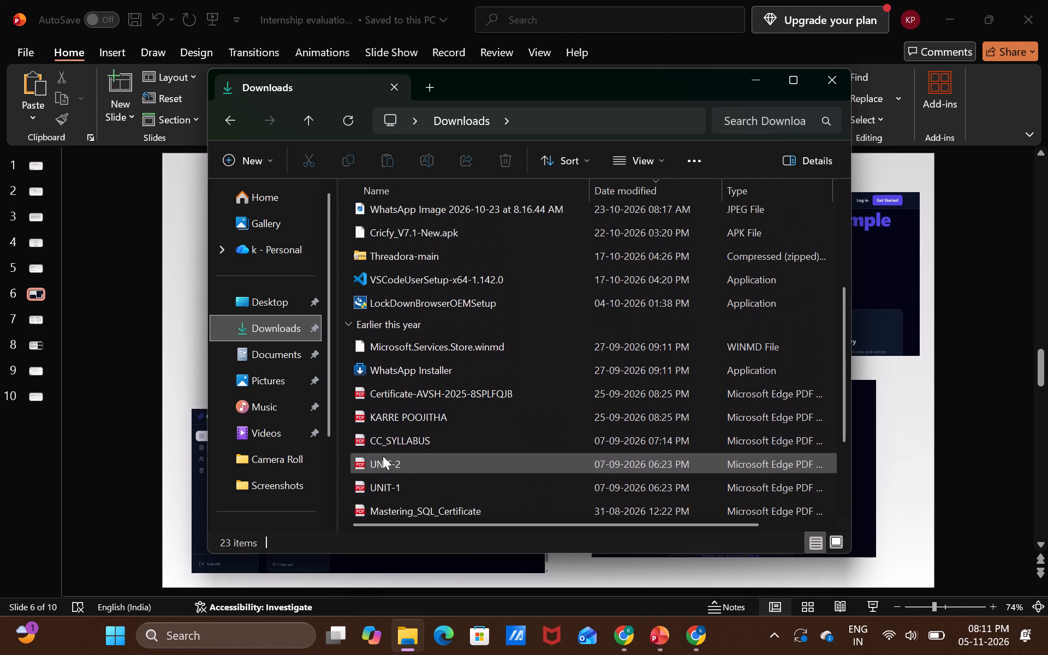
scroll(383, 456, right, 1)
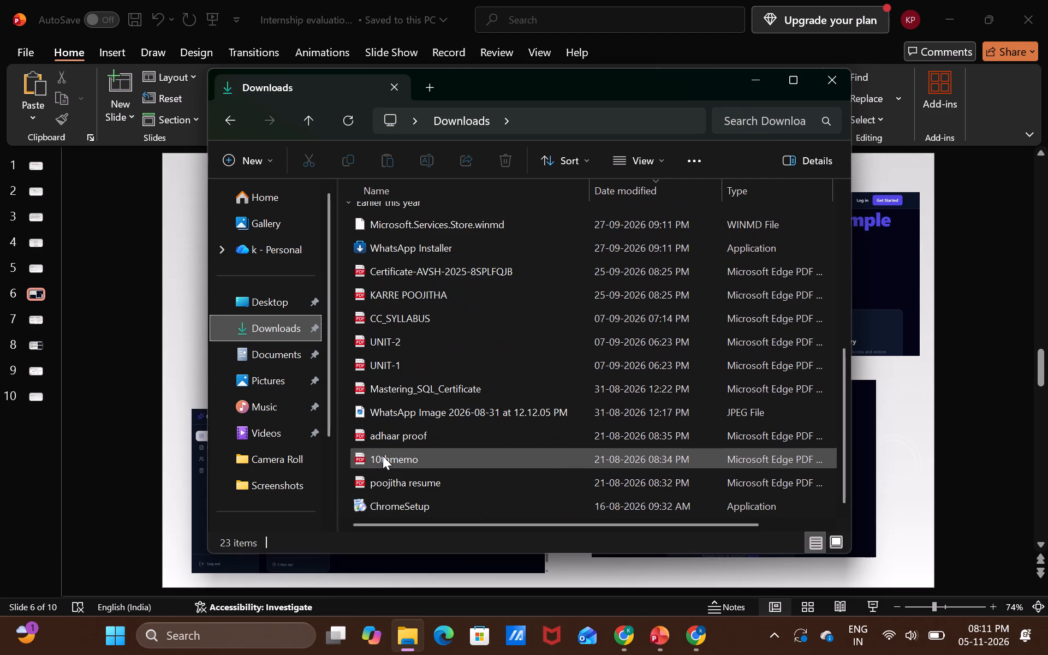
scroll(383, 456, up, 1)
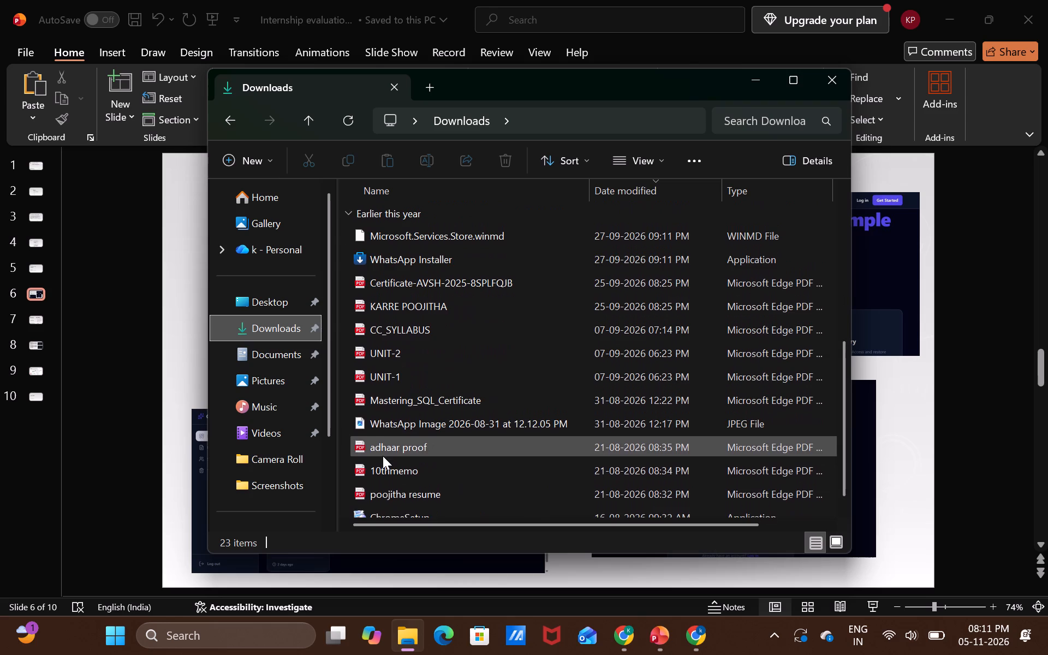
scroll(383, 456, up, 3)
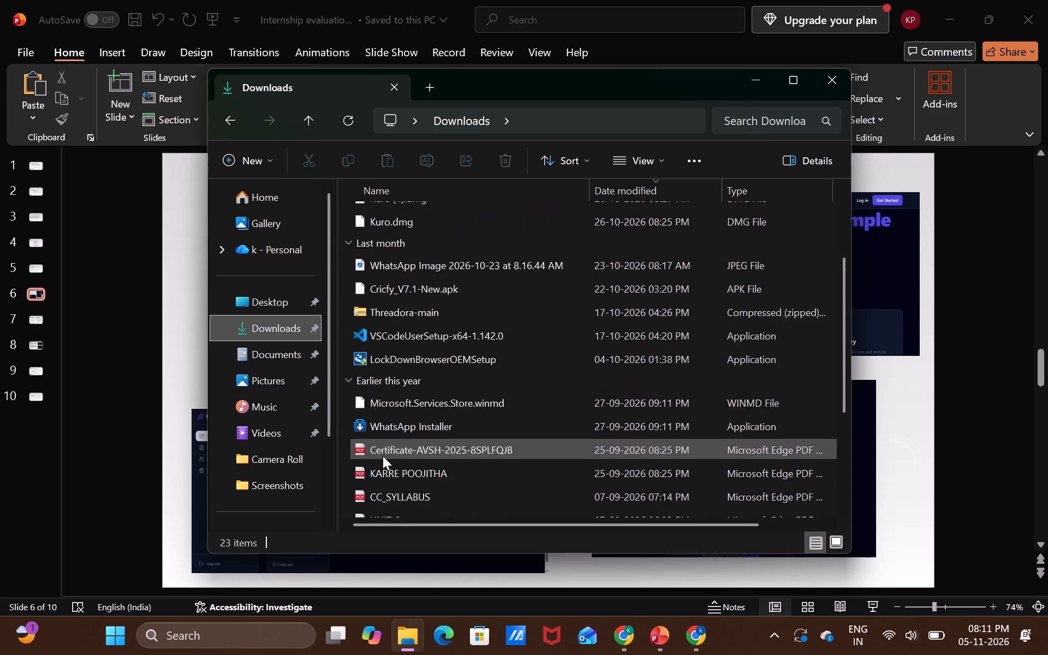
scroll(383, 456, up, 2)
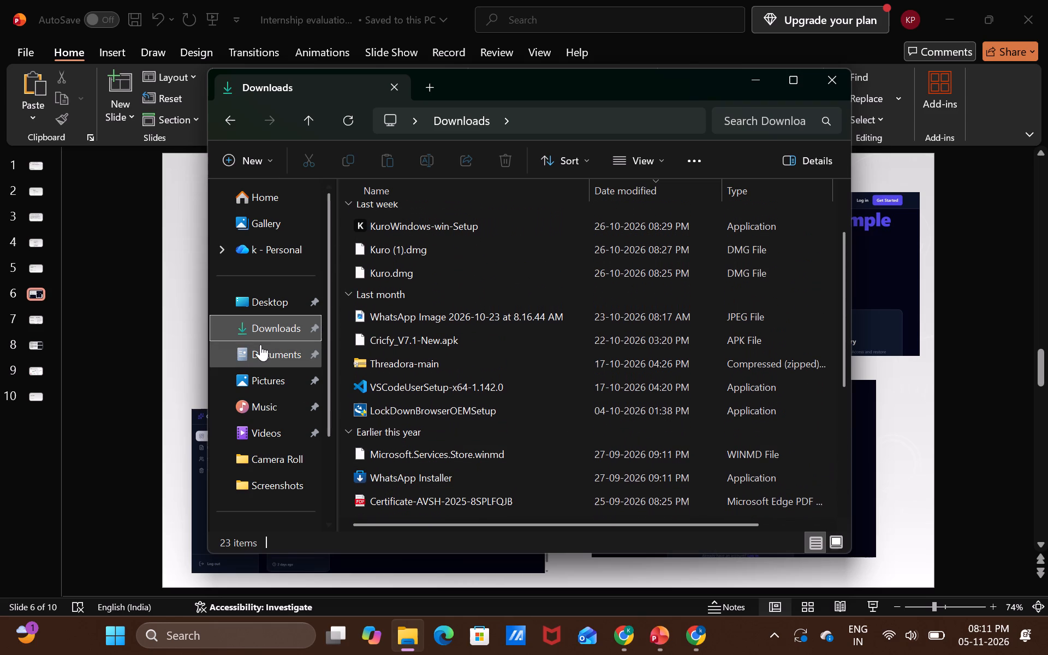
Open the Threadora_Presentation file from the Documents folder.
click(261, 346)
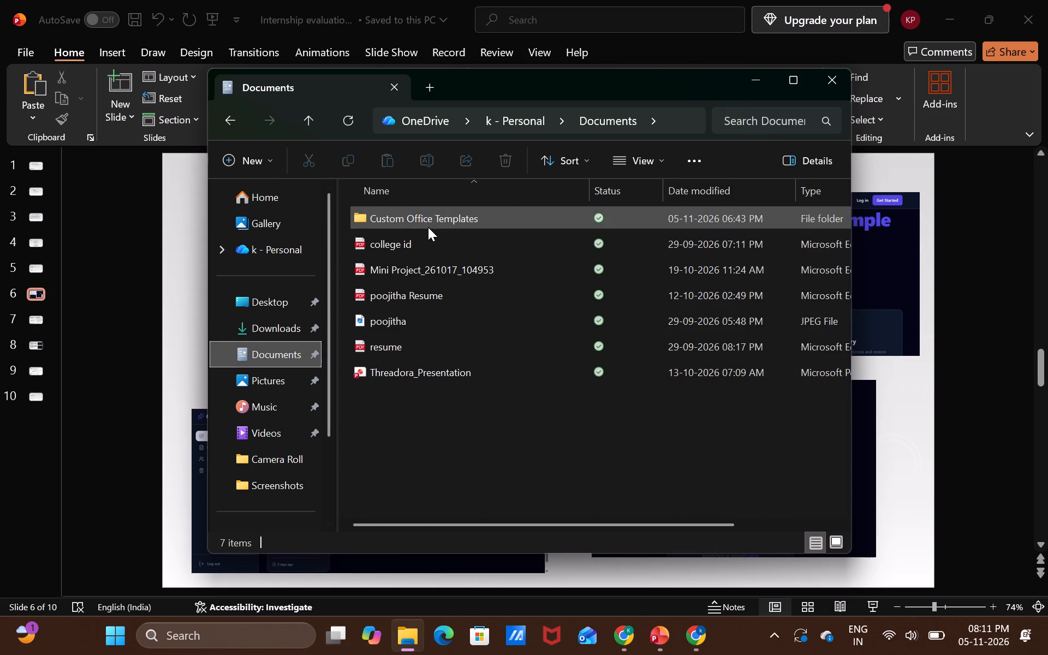
double_click(421, 375)
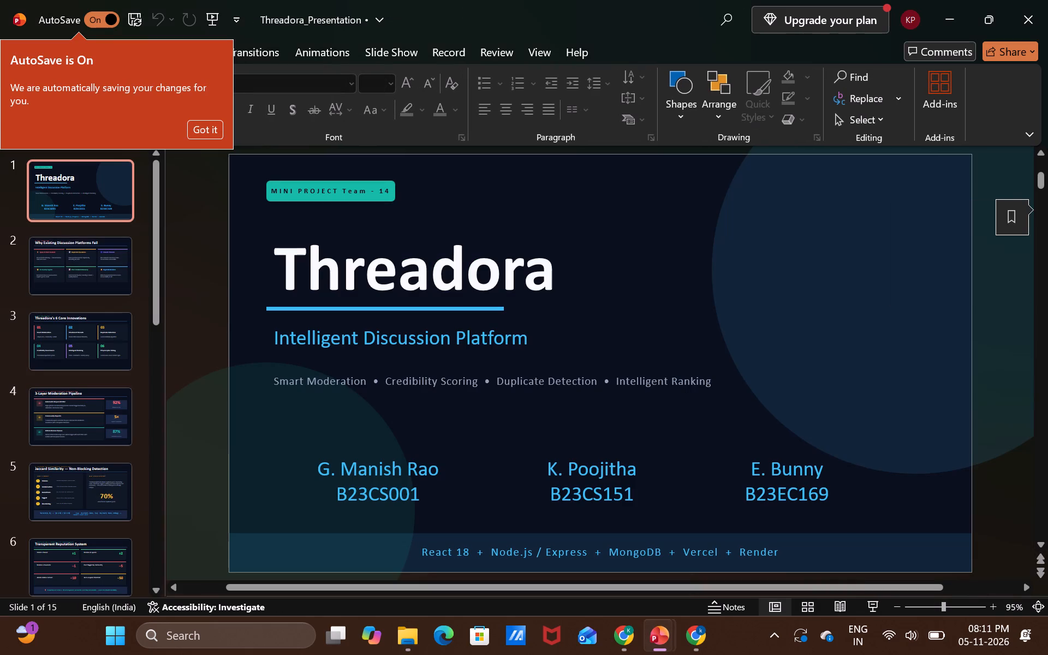
Look through the Threadora slides up to the last one for a system architecture or flow diagram.
scroll(82, 388, down, 1)
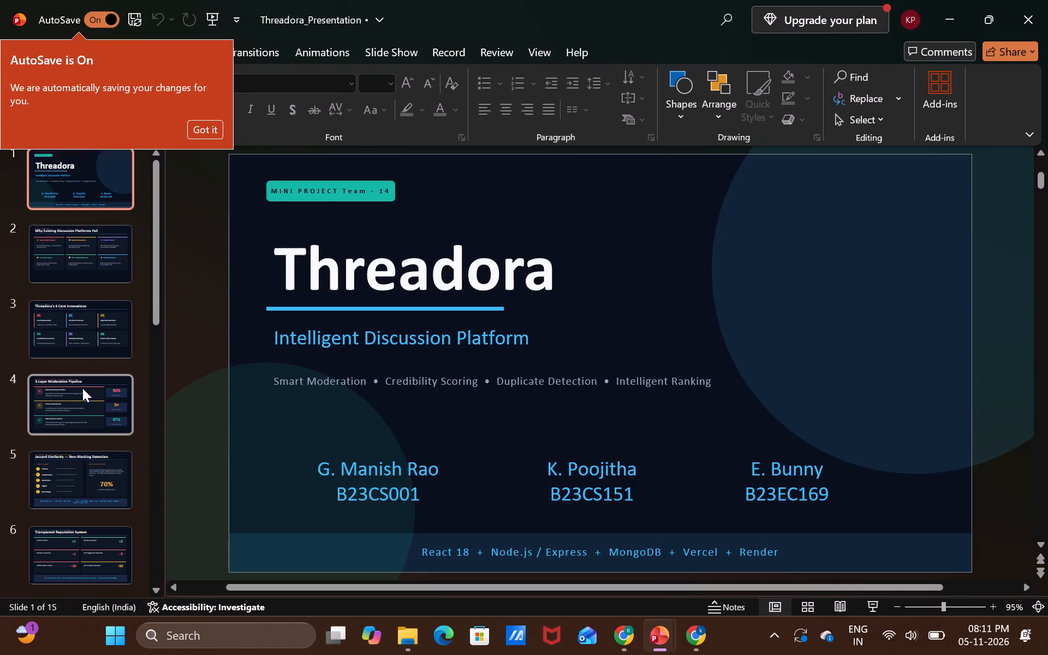
scroll(82, 388, down, 3)
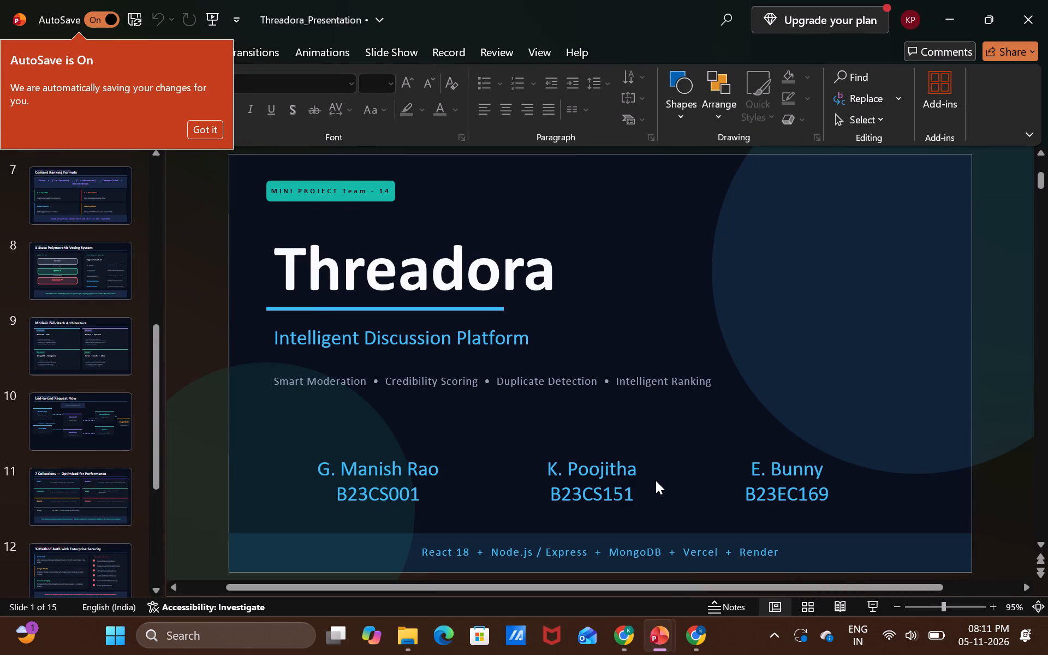
key(Down)
key(Down)
key(Down)
key(Down)
key(Down)
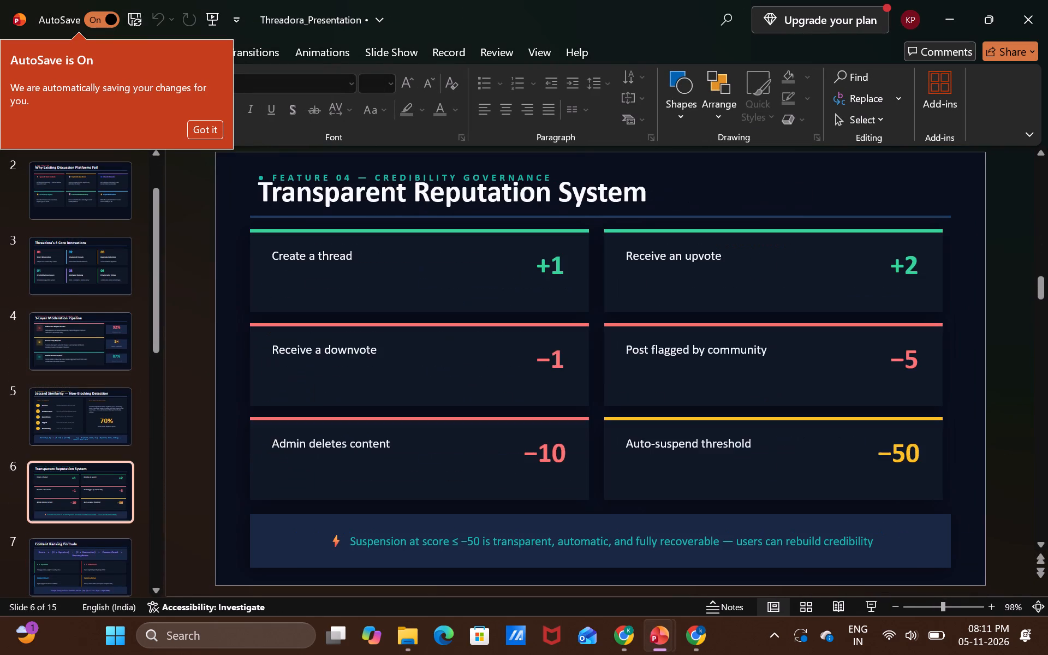
key(Down)
key(Down)
key(Down)
key(Down)
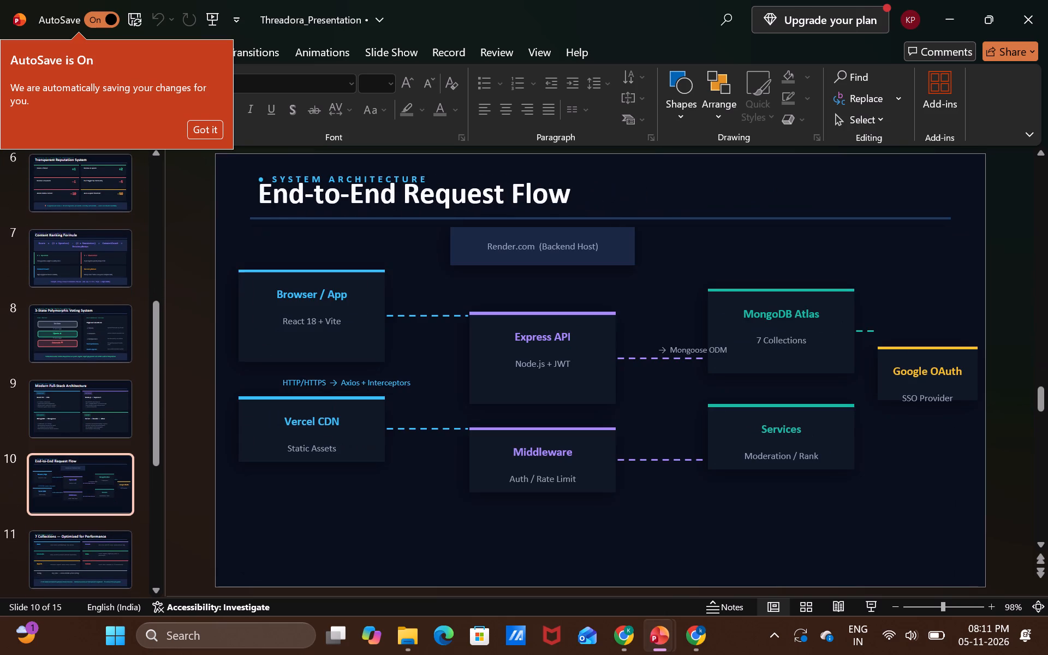
key(Down)
key(Down)
key(Down)
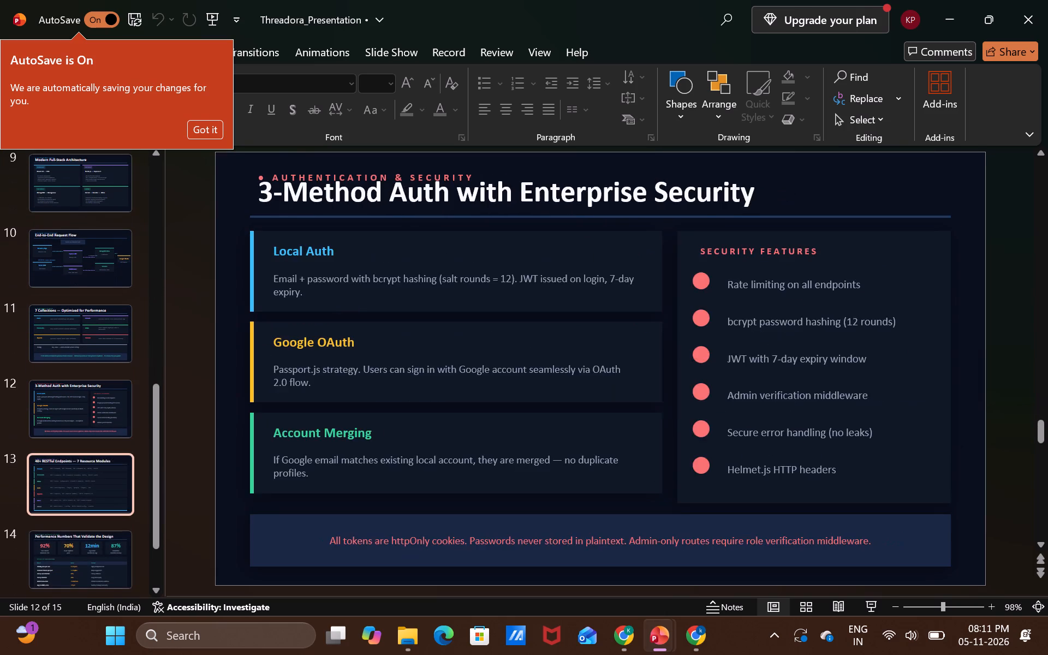
key(Down)
key(Down)
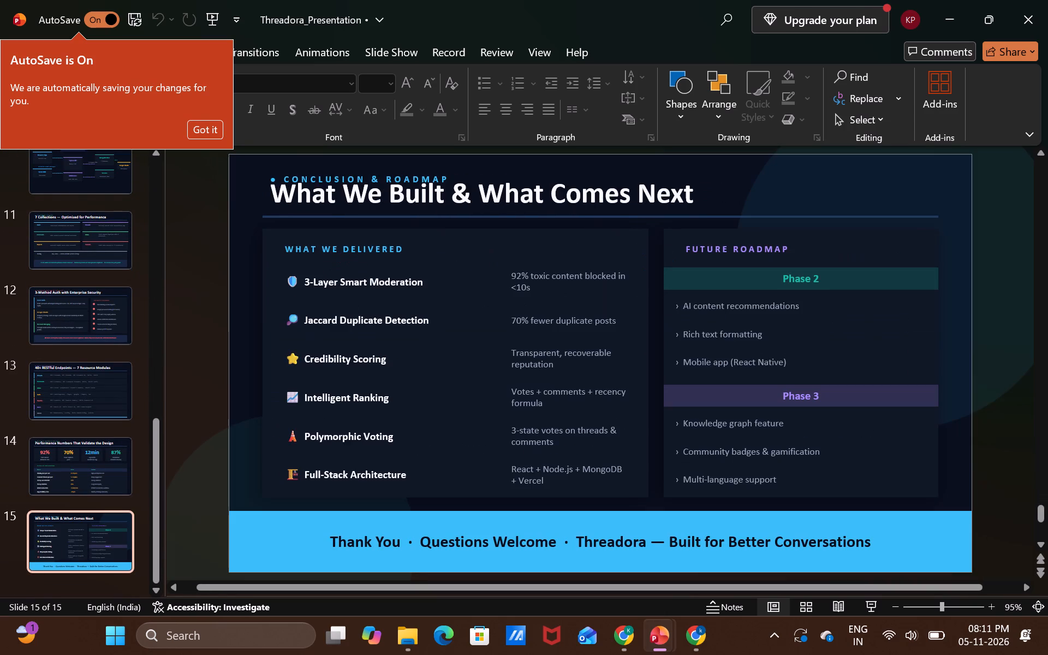
key(Down)
Go back to slide 10, End-to-End Request Flow, and capture a full-screen screenshot of it.
key(Up)
key(Up)
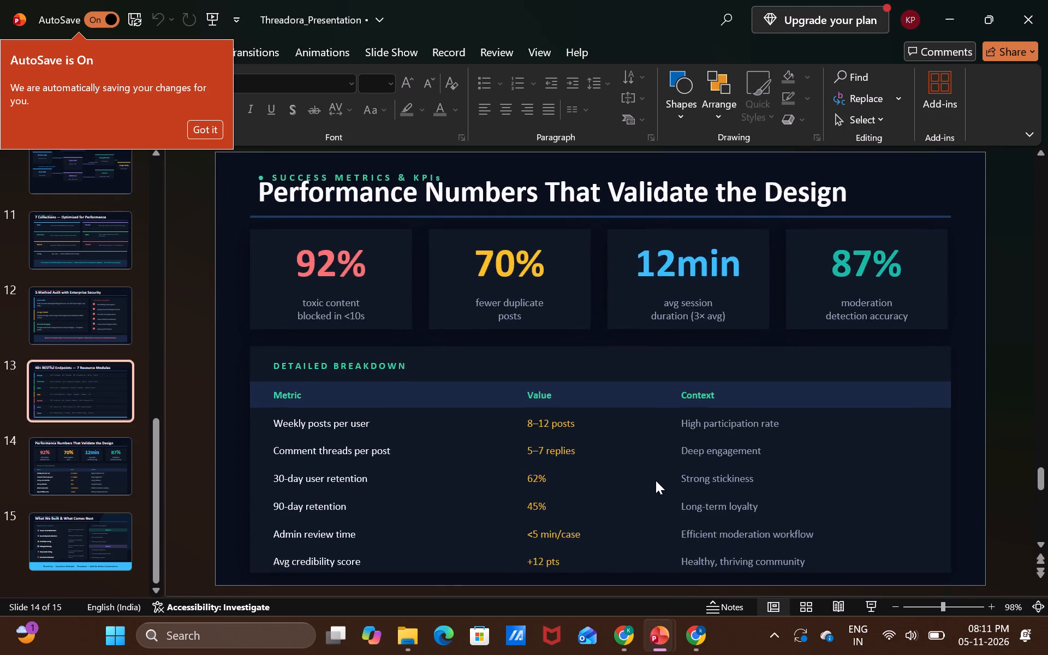
key(Up)
key(Up)
key(Up)
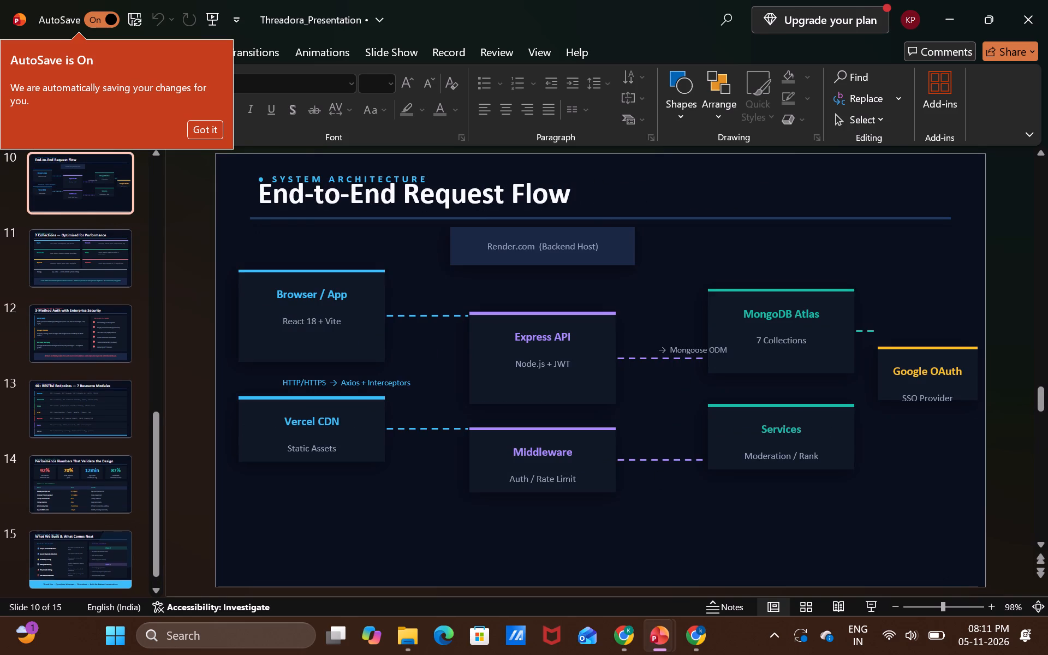
key(super+Print)
Switch to File Explorer and open Screenshot (23) from the Screenshots folder in Photos.
click(365, 557)
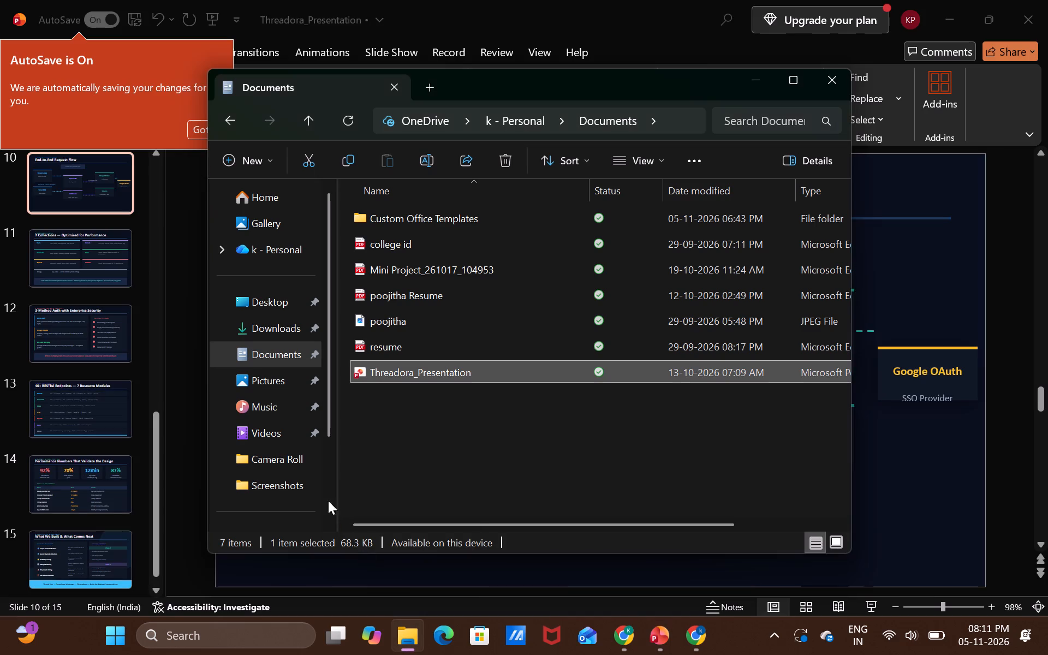
click(290, 486)
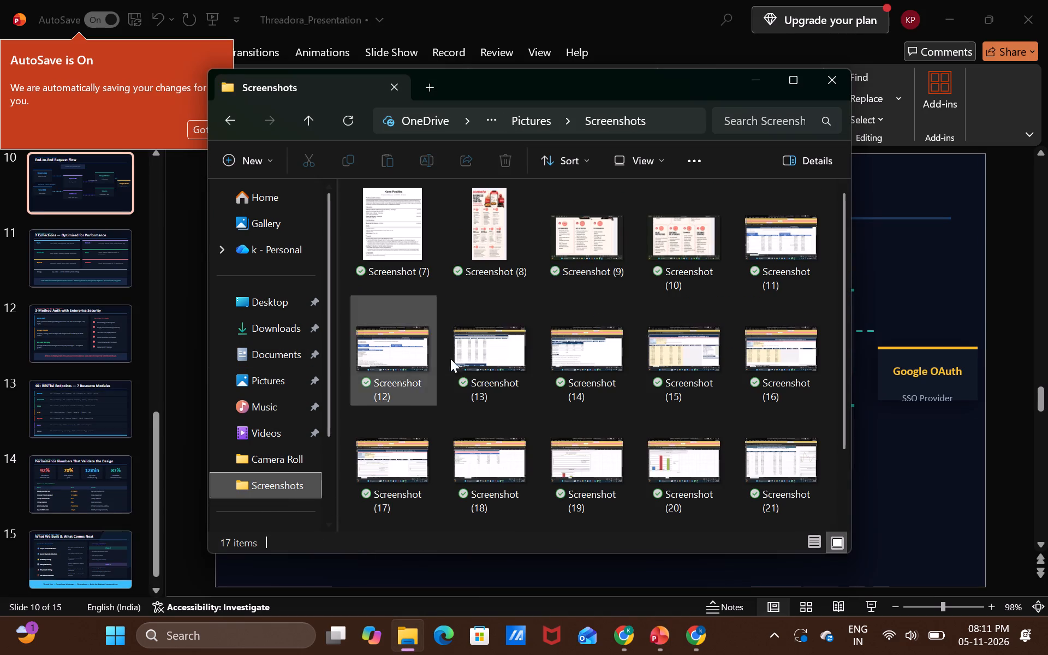
scroll(589, 416, down, 5)
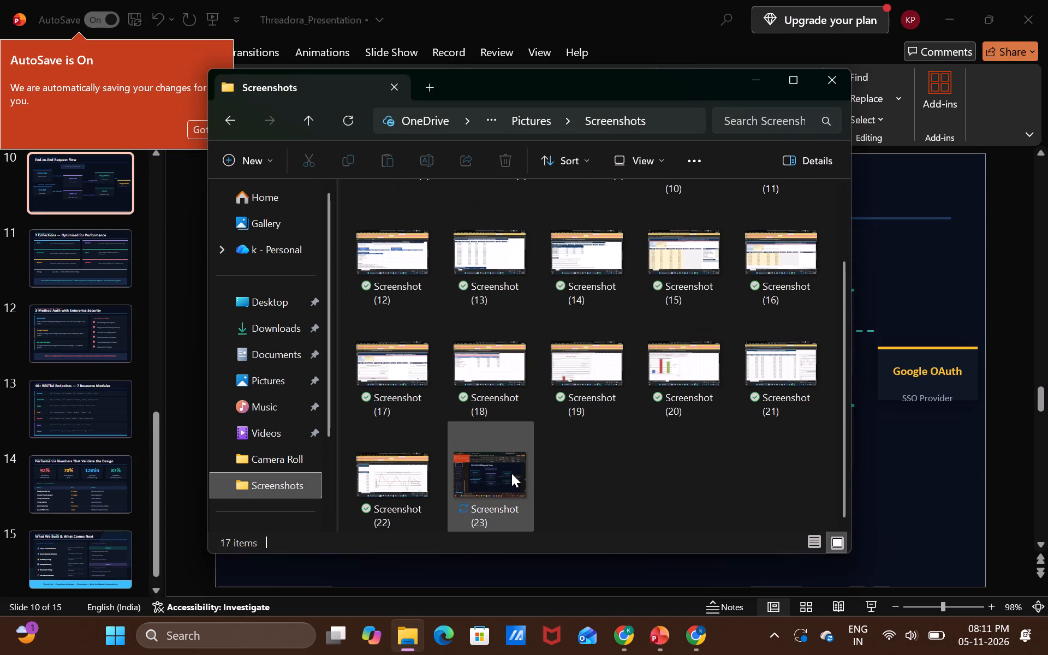
click(511, 473)
double_click(511, 473)
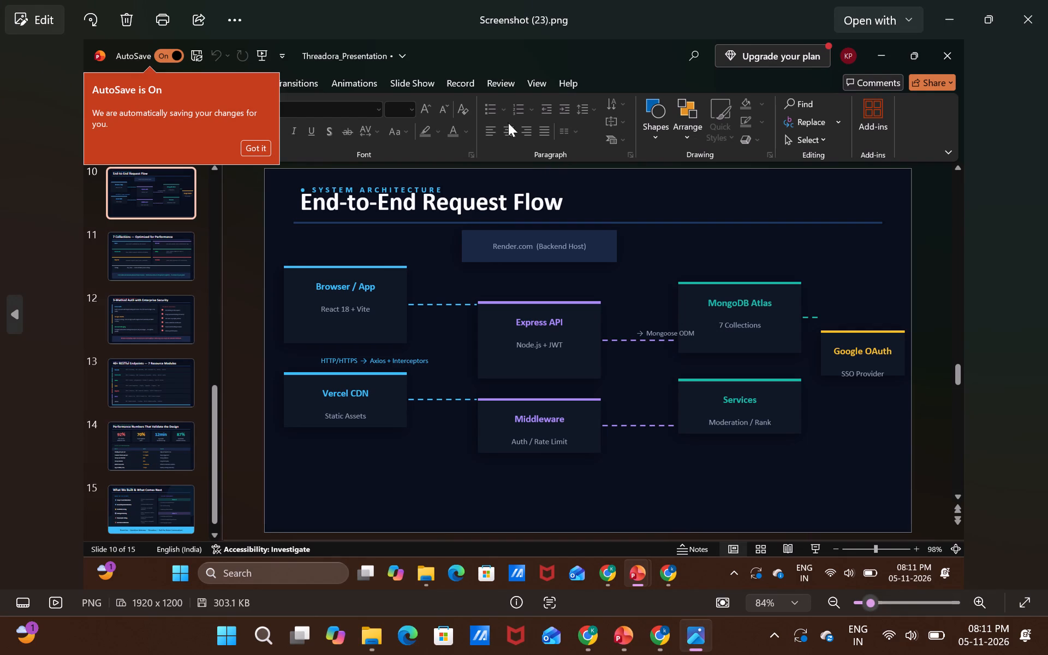
Crop Screenshot (23) to just the End-to-End Request Flow slide, about 1414 x 803 pixels, and save it over the original.
click(43, 17)
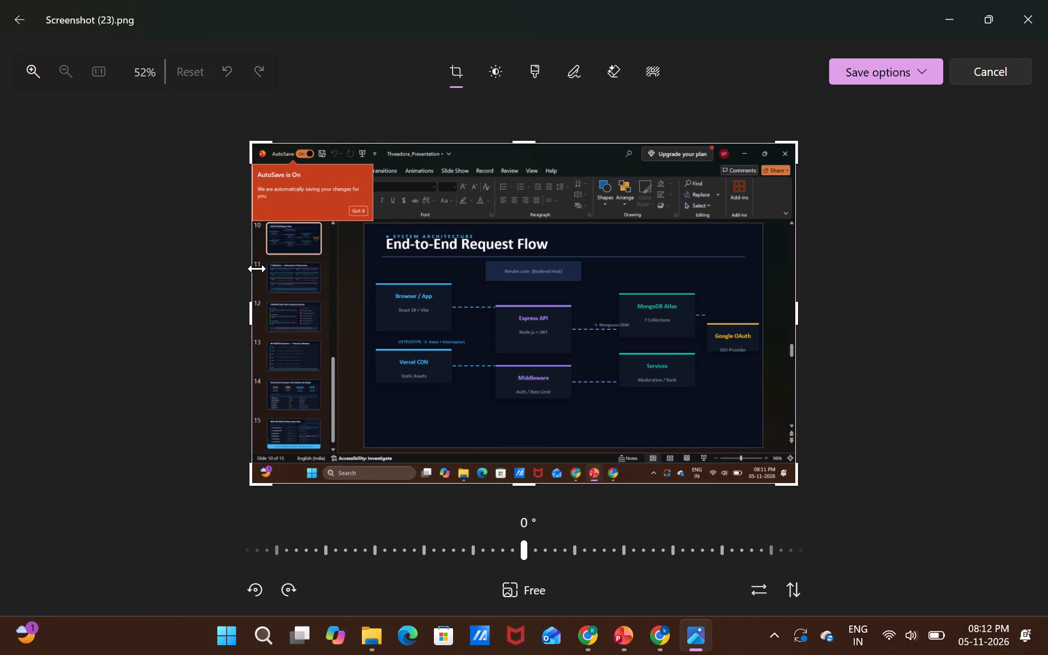
drag(247, 265, 251, 265)
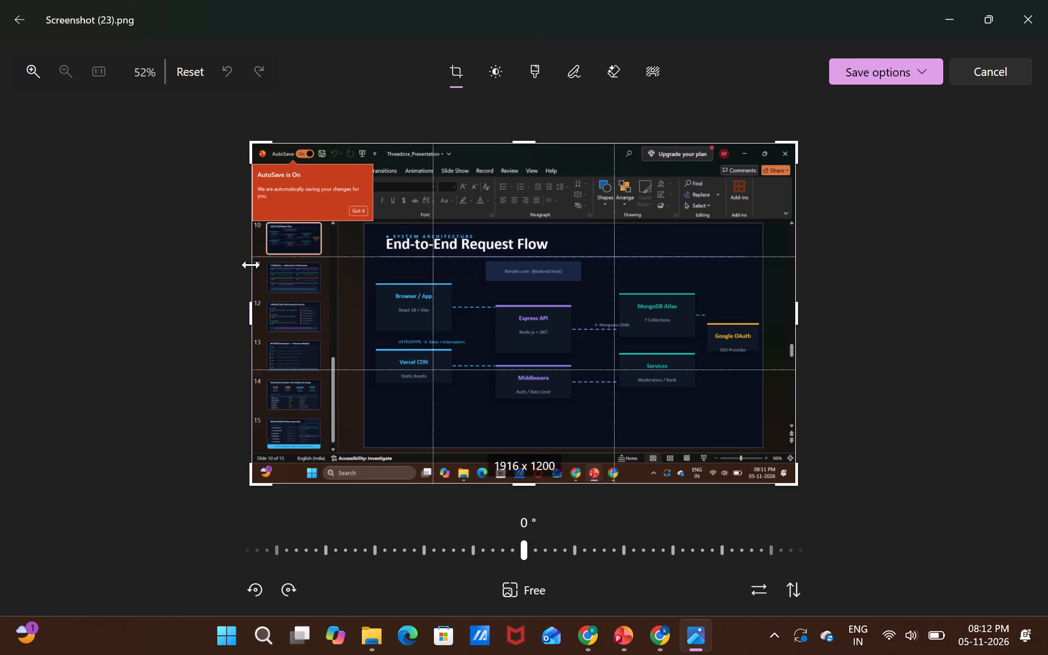
drag(251, 265, 357, 246)
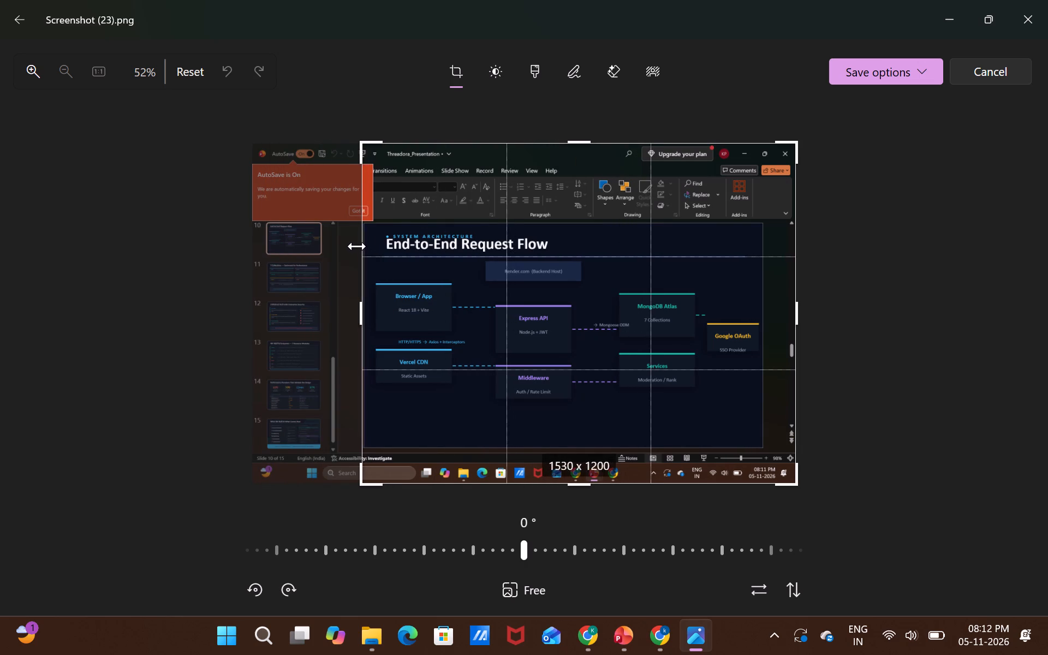
drag(357, 246, 359, 246)
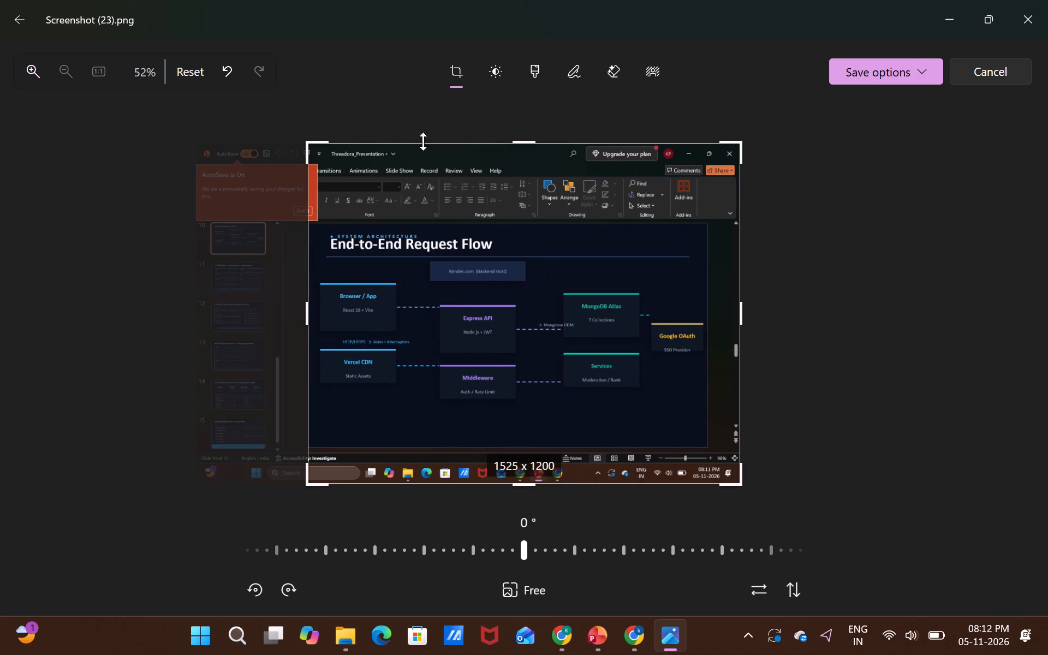
drag(431, 139, 433, 217)
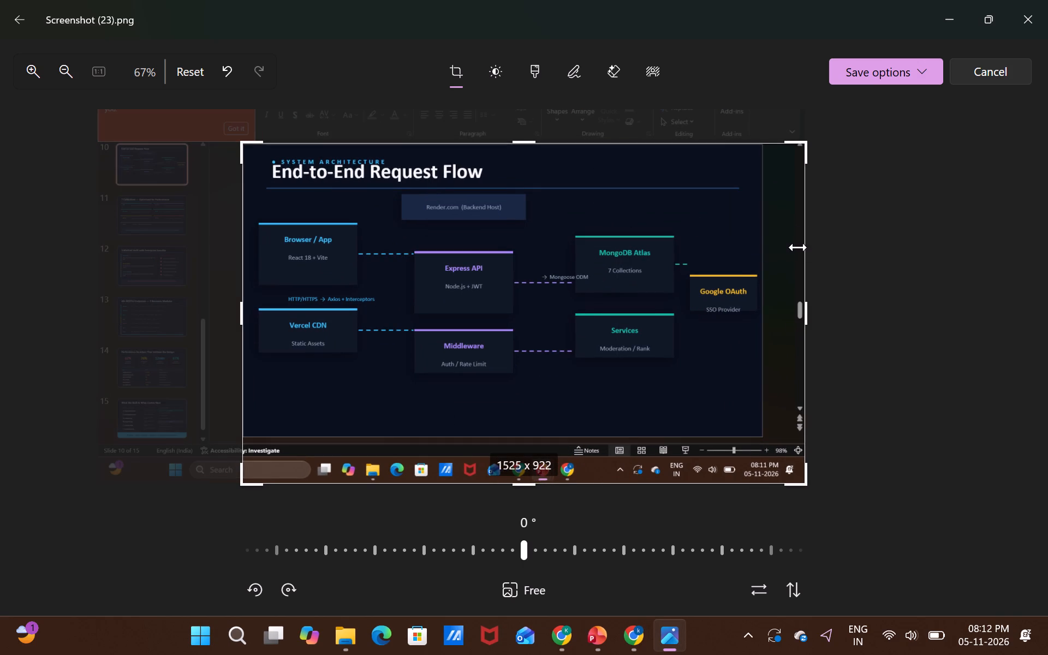
drag(803, 249, 770, 253)
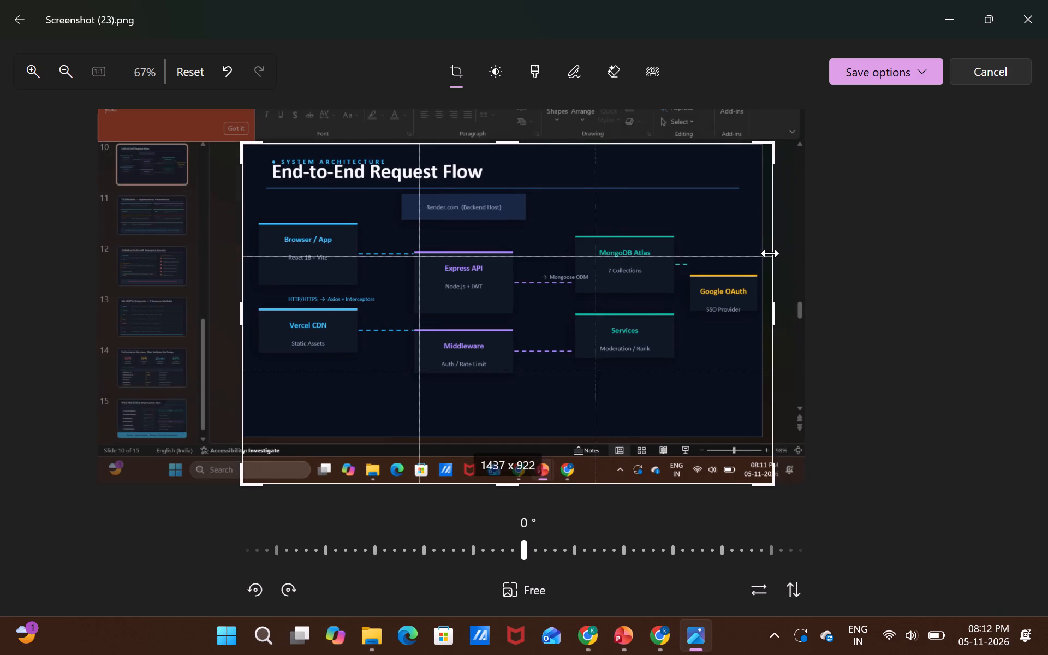
drag(770, 253, 763, 254)
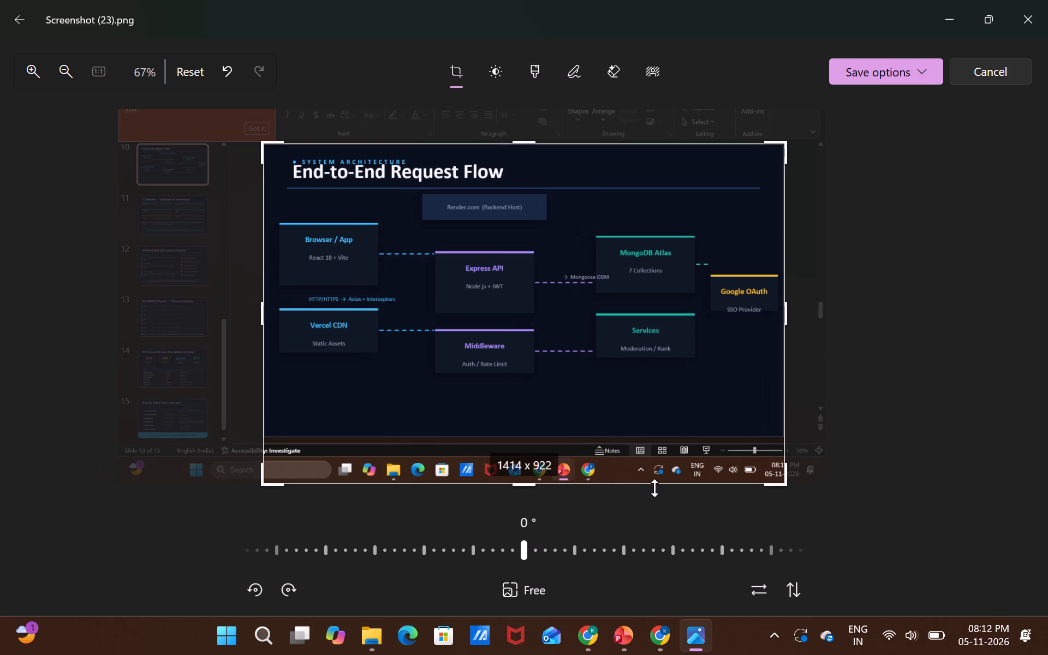
drag(653, 481, 653, 455)
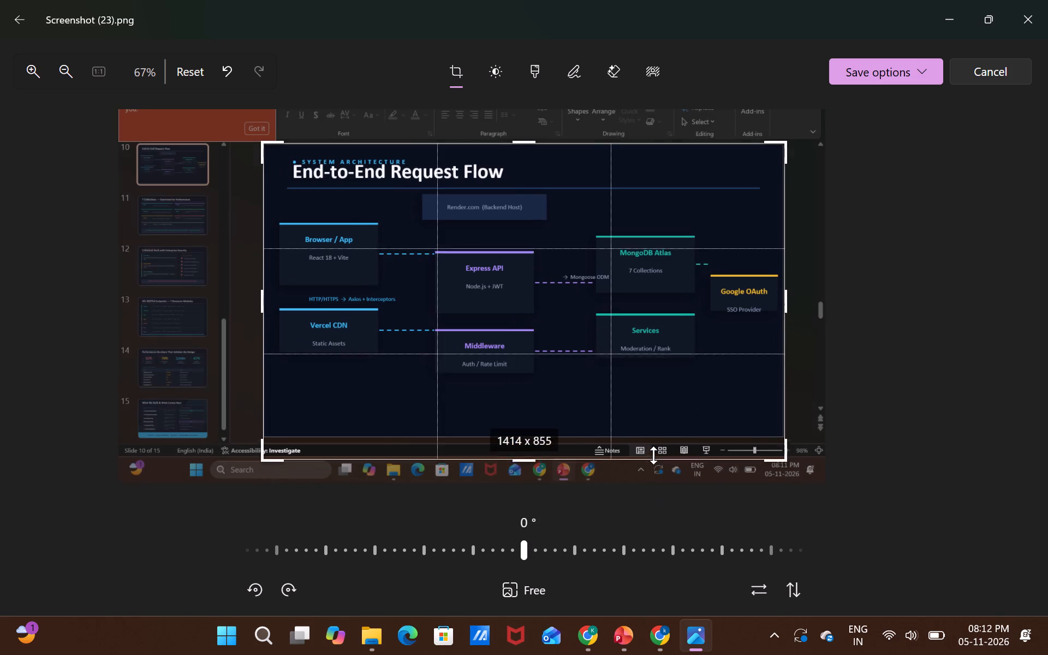
drag(653, 455, 653, 438)
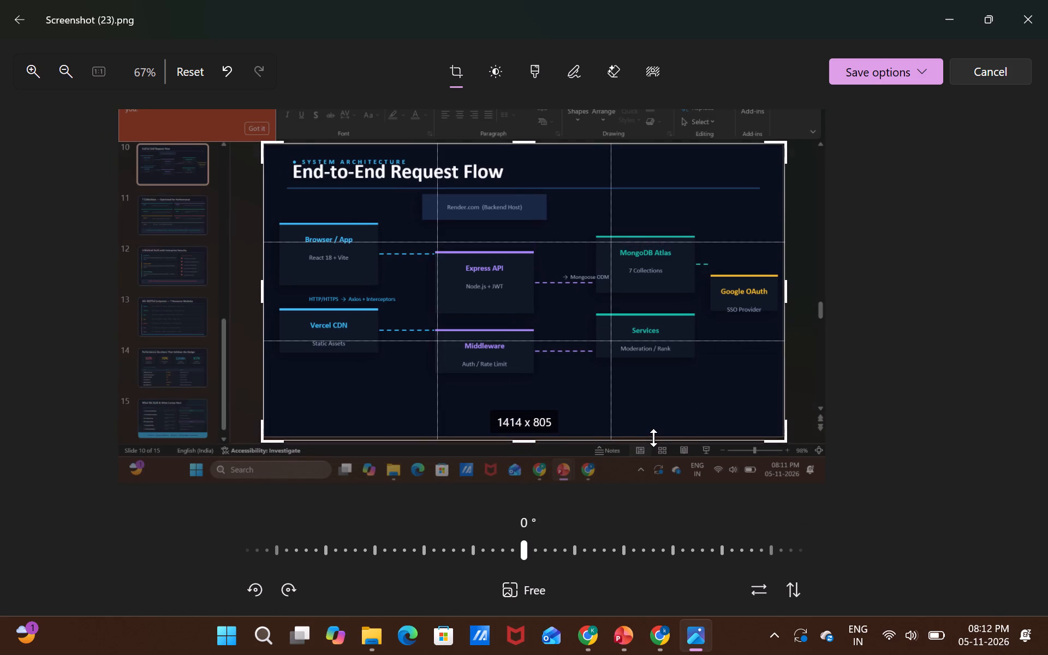
drag(653, 438, 652, 437)
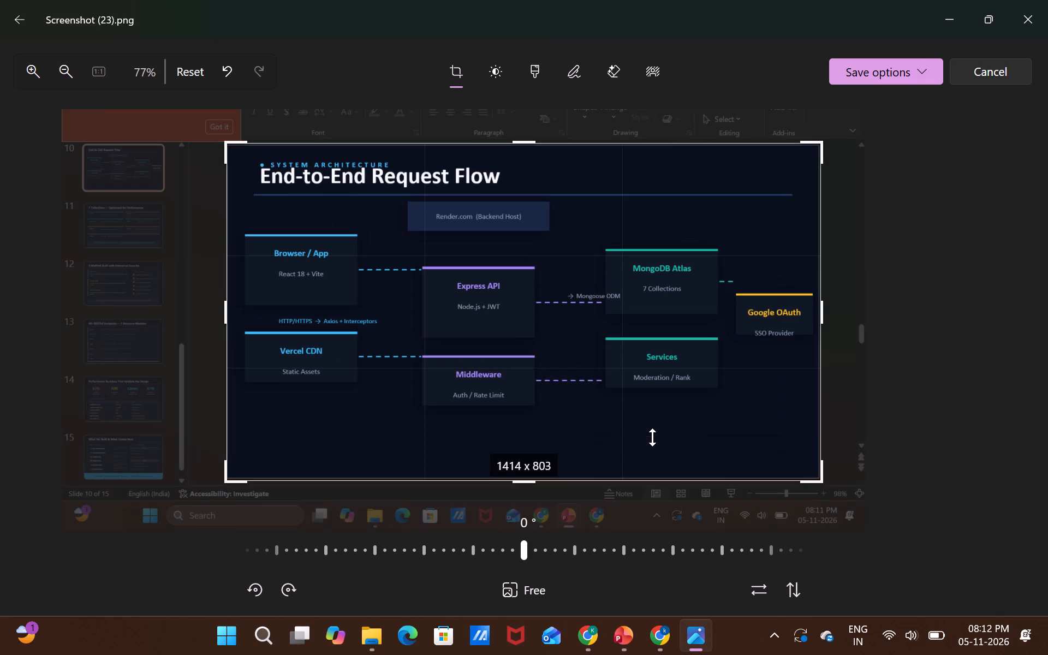
click(901, 70)
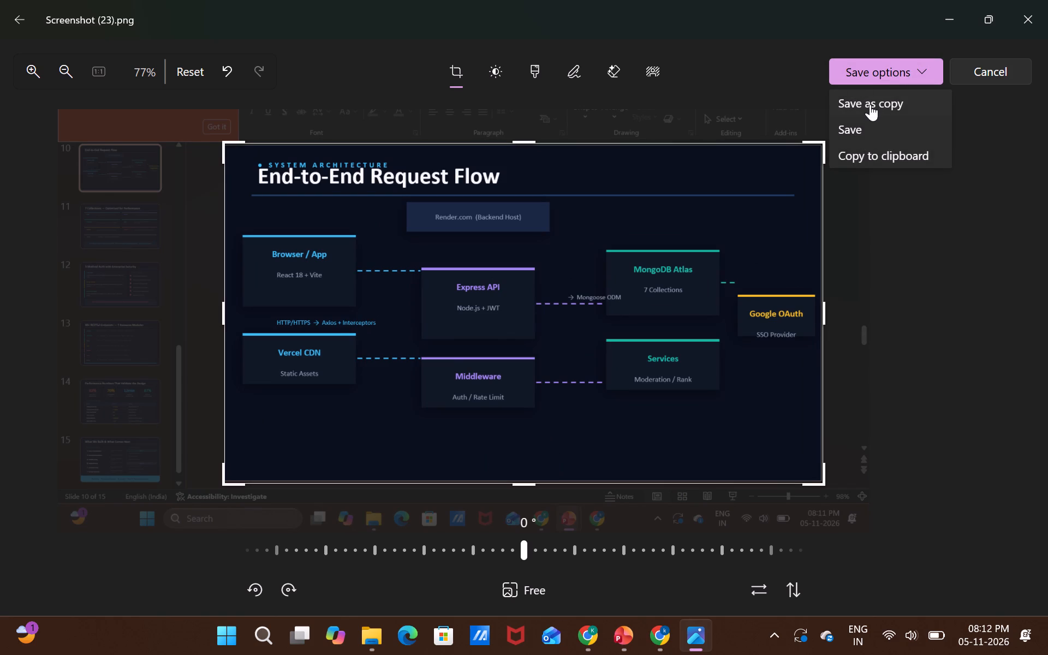
click(854, 129)
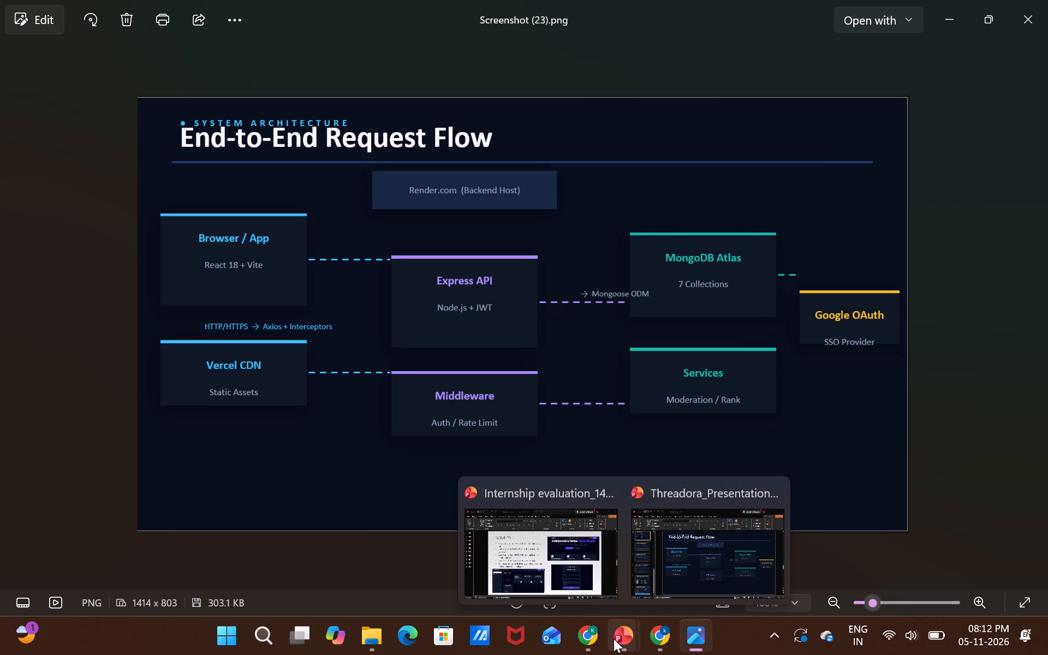
Switch to the Internship evaluation presentation and go to slide 5, Methodology.
click(562, 587)
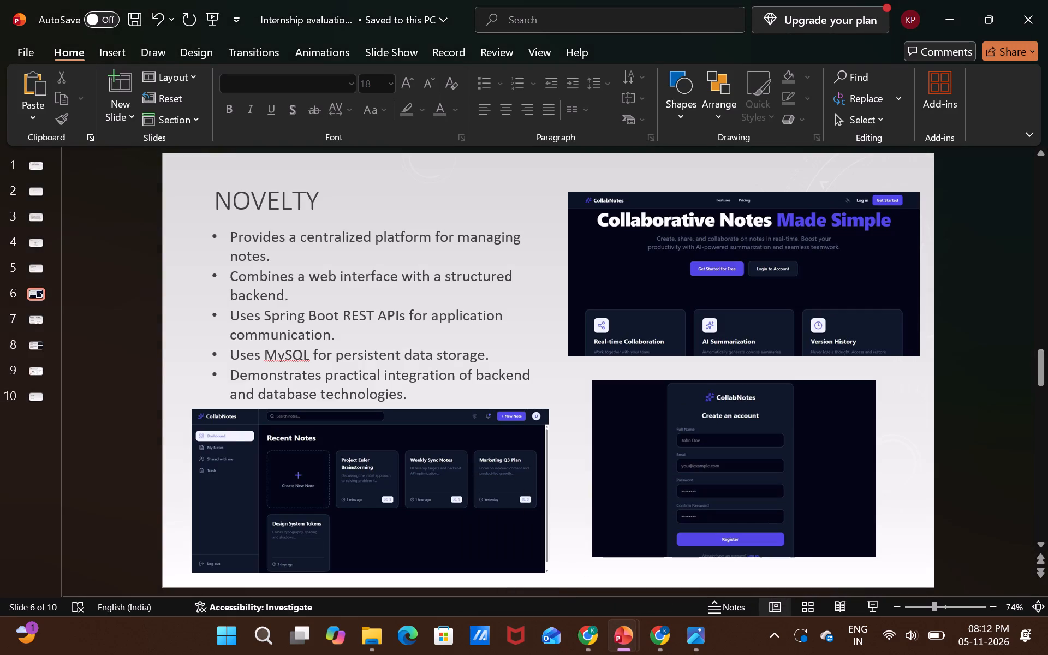
key(Up)
click(794, 352)
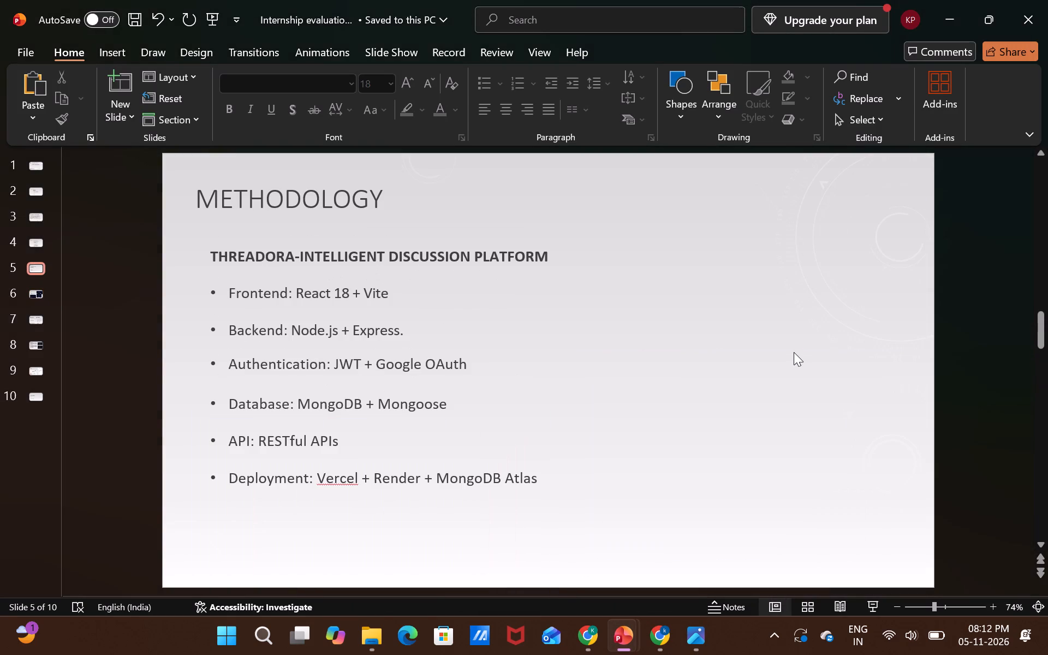
click(699, 325)
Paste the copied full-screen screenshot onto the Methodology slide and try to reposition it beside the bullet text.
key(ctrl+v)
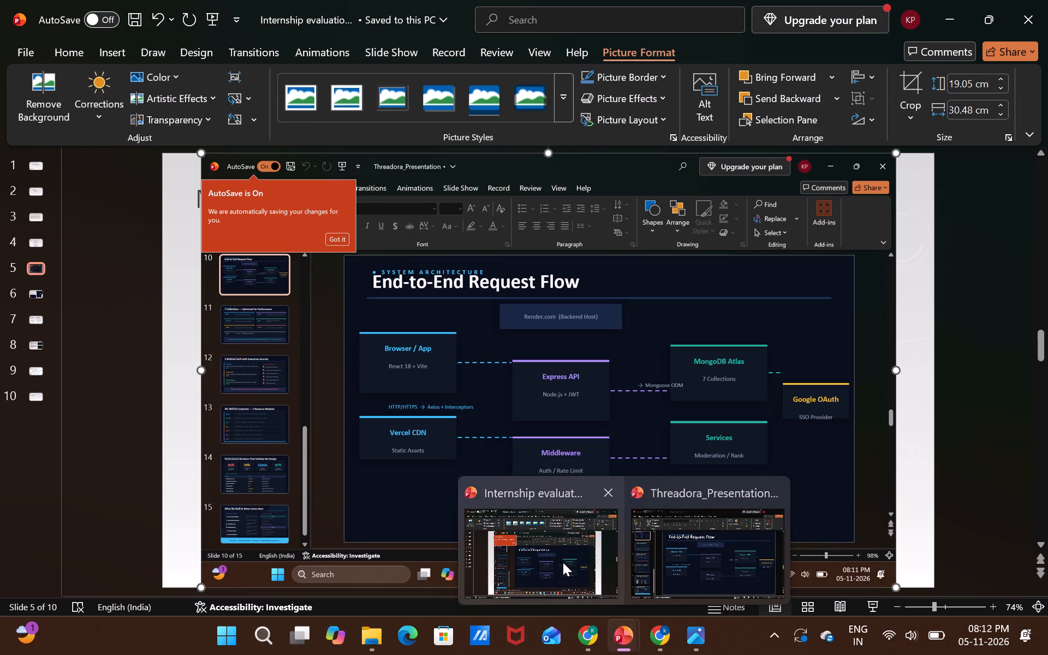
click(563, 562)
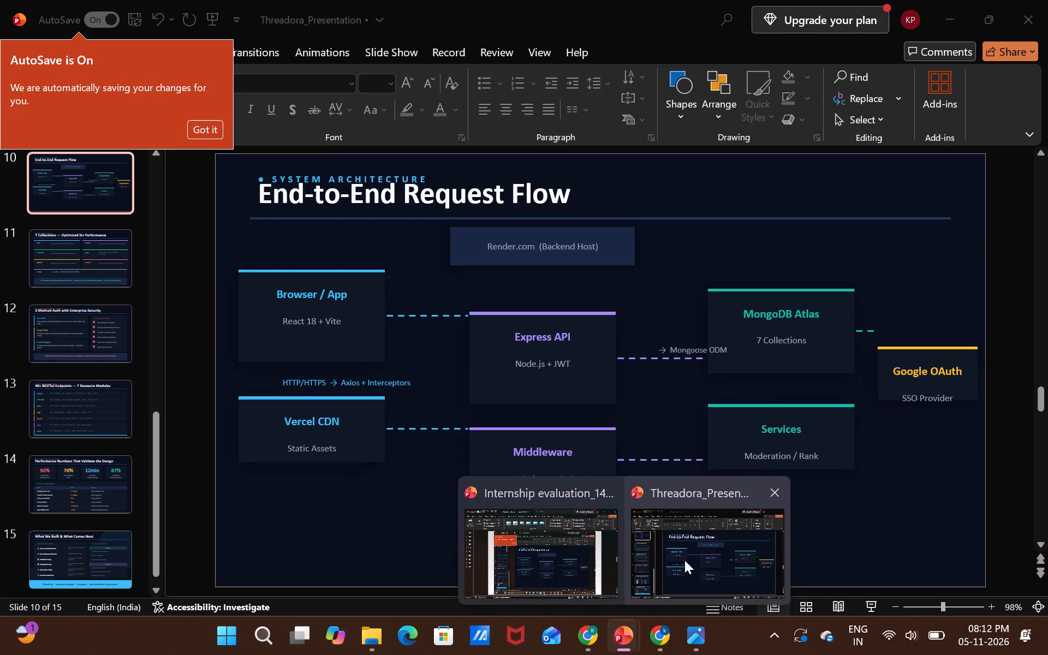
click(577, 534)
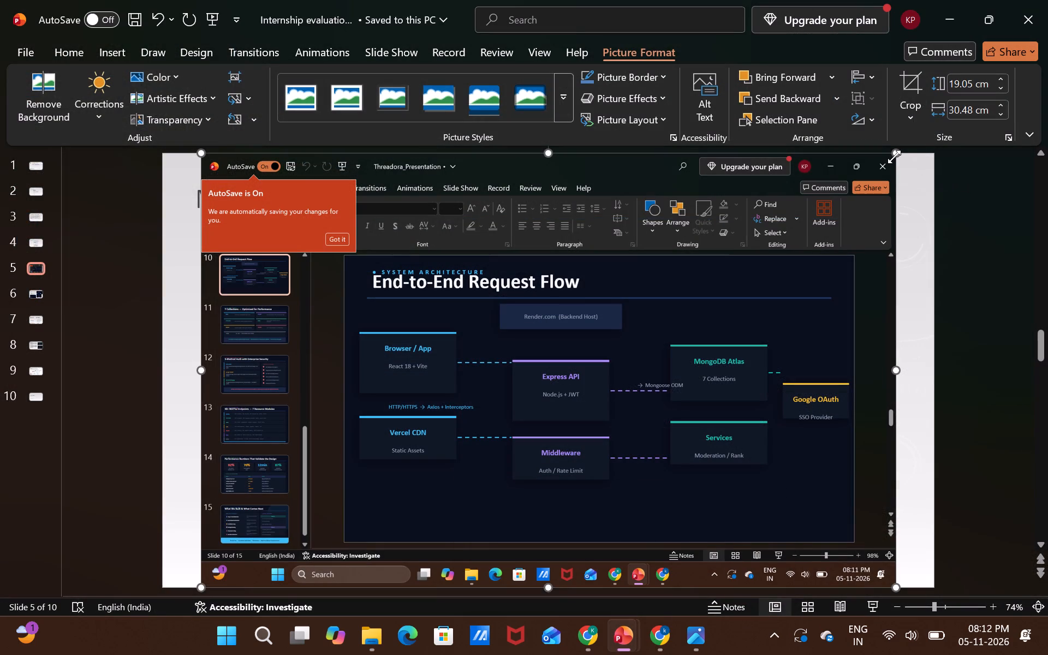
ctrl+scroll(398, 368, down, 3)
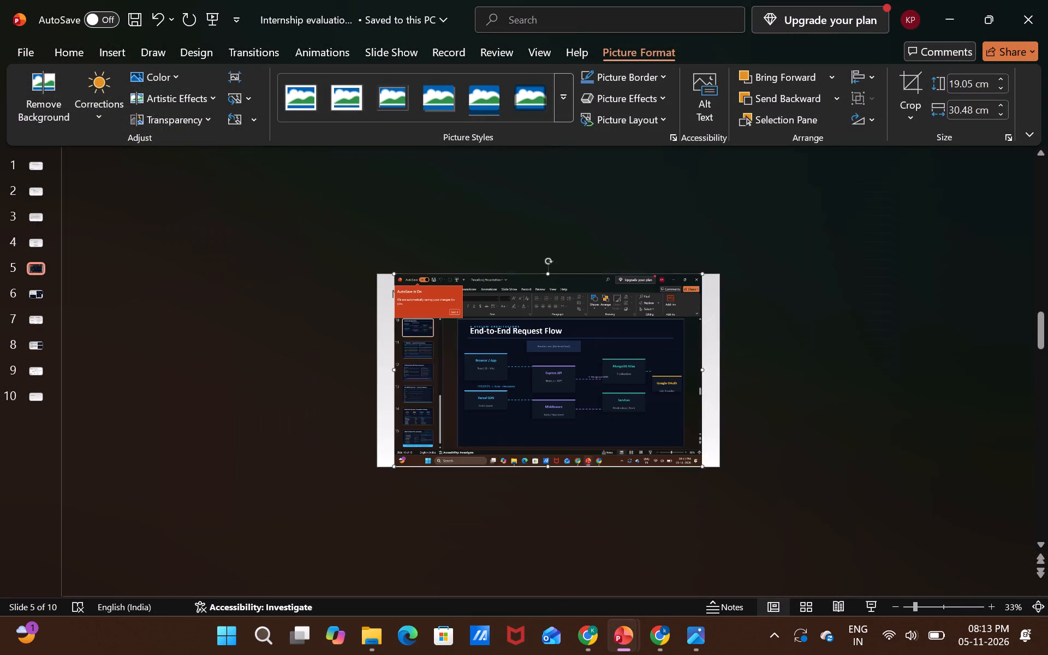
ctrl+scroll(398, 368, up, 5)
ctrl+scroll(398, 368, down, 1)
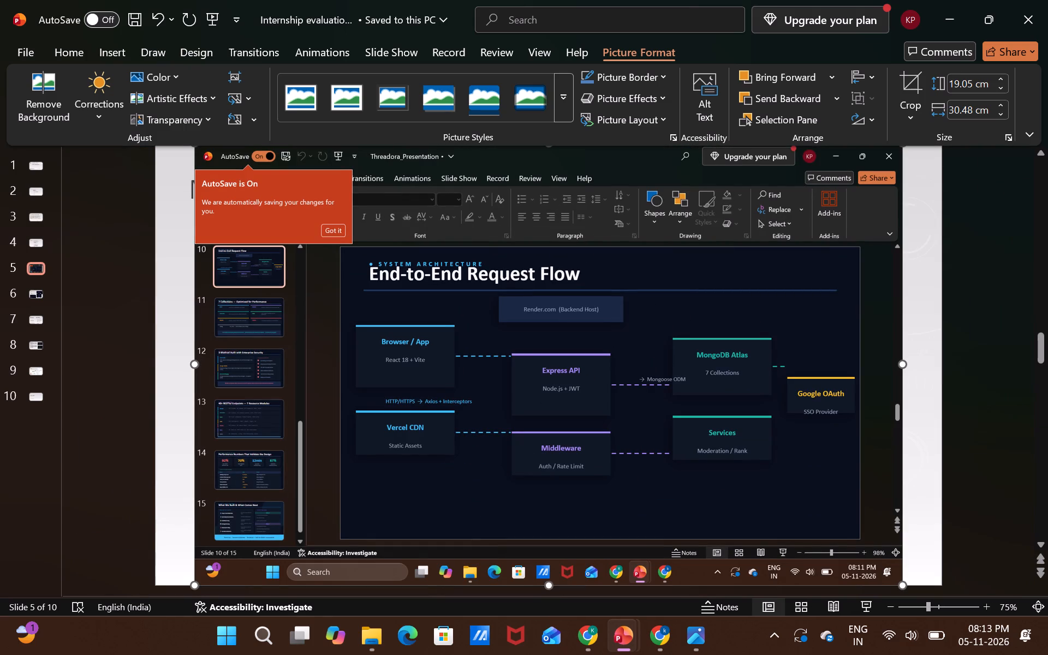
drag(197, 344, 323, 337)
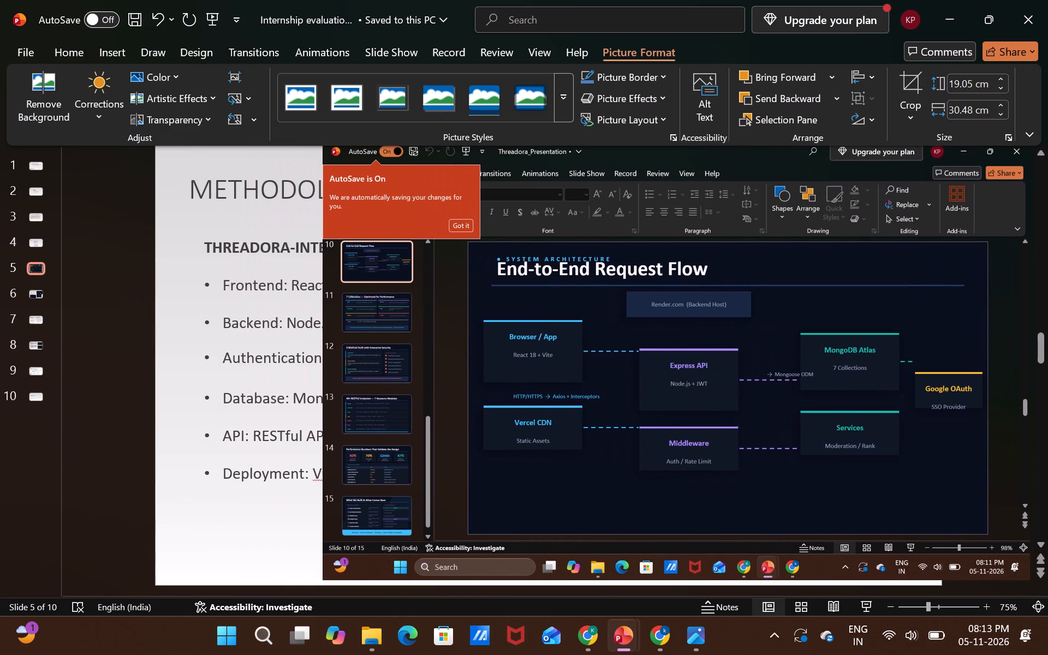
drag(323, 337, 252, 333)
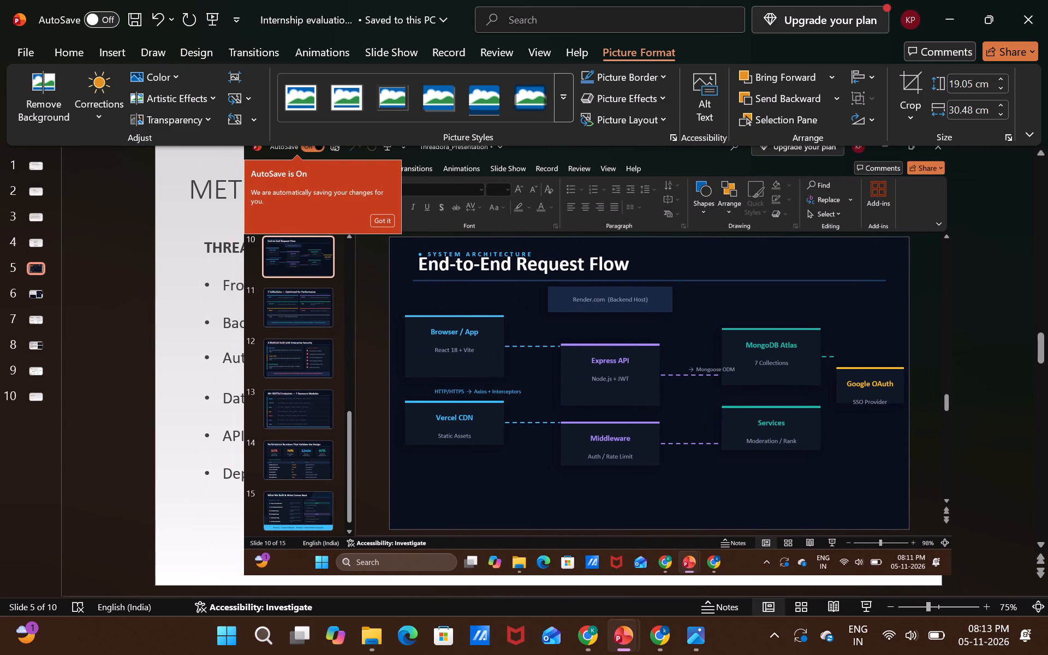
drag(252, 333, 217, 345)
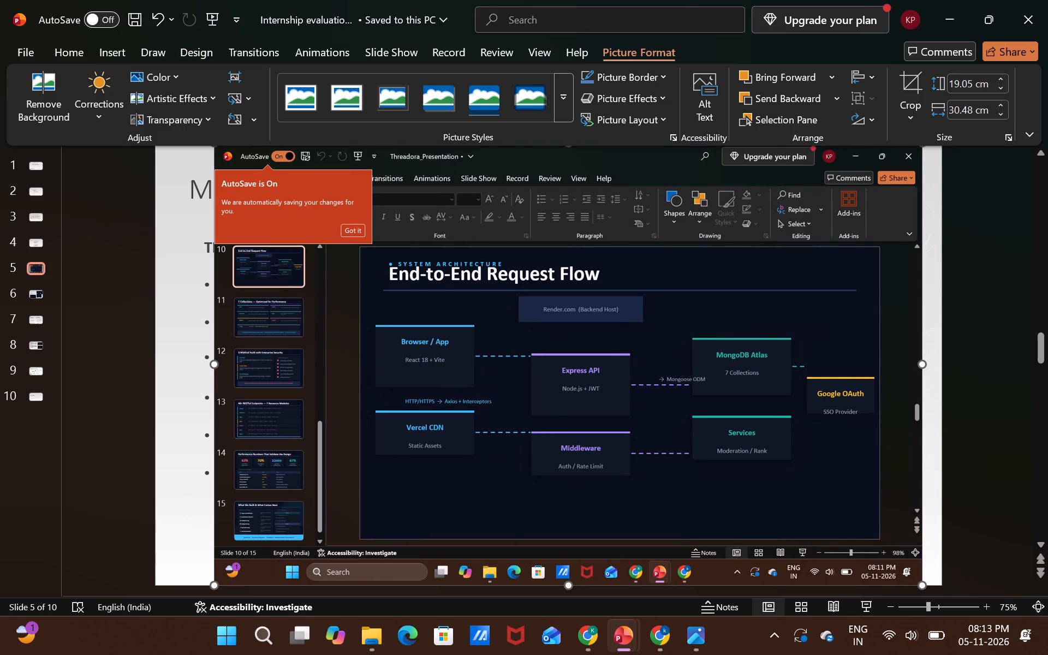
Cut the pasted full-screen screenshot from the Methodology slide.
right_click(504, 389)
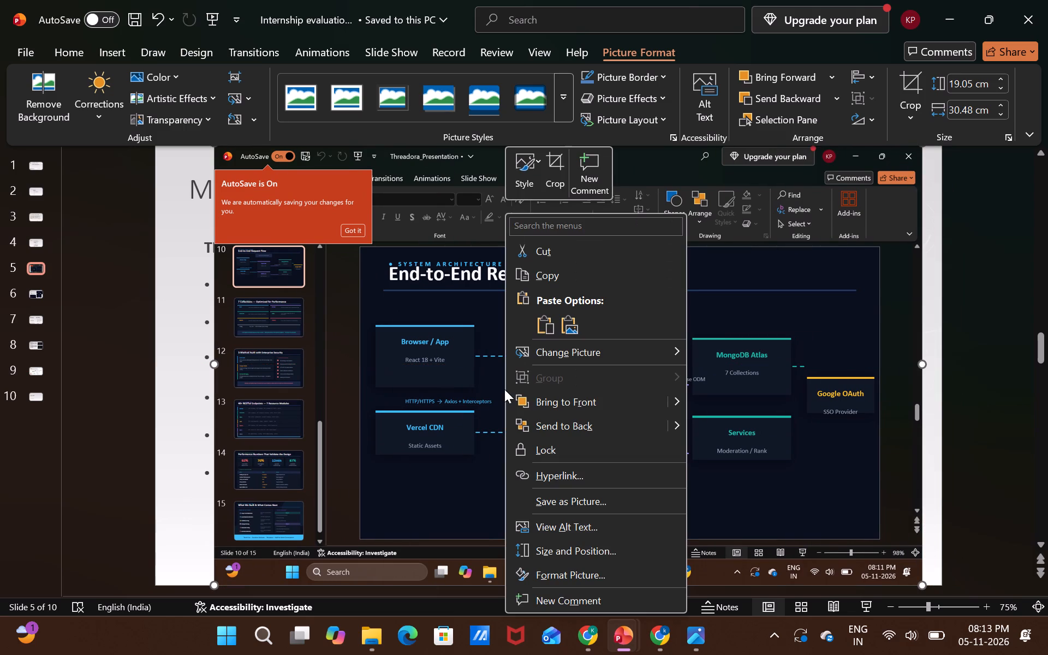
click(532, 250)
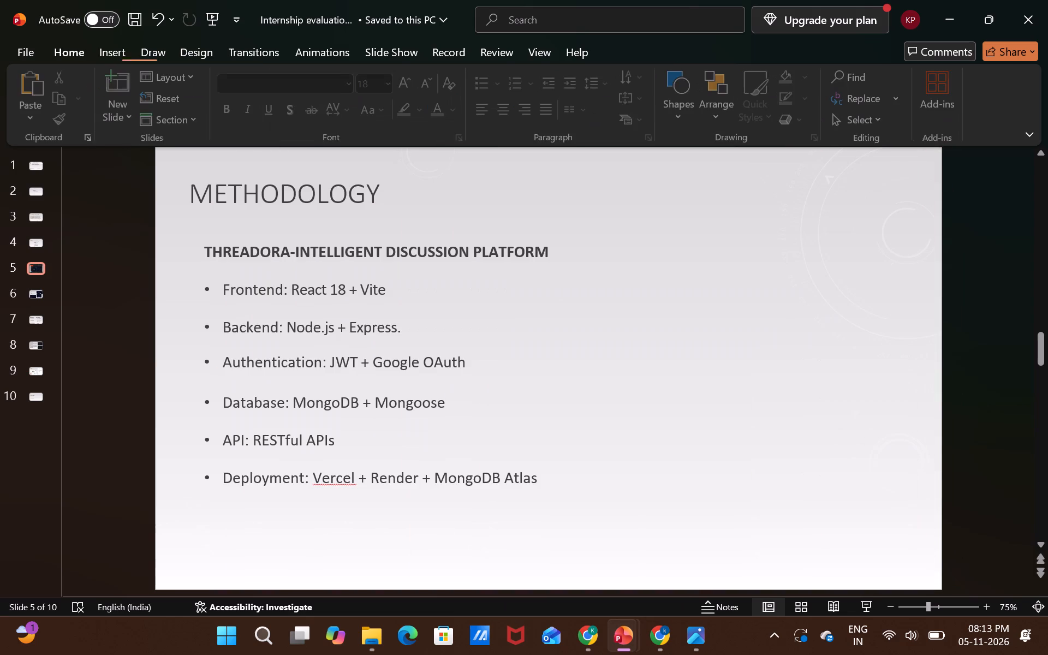
Change the Methodology slide's layout to Two Content.
right_click(717, 349)
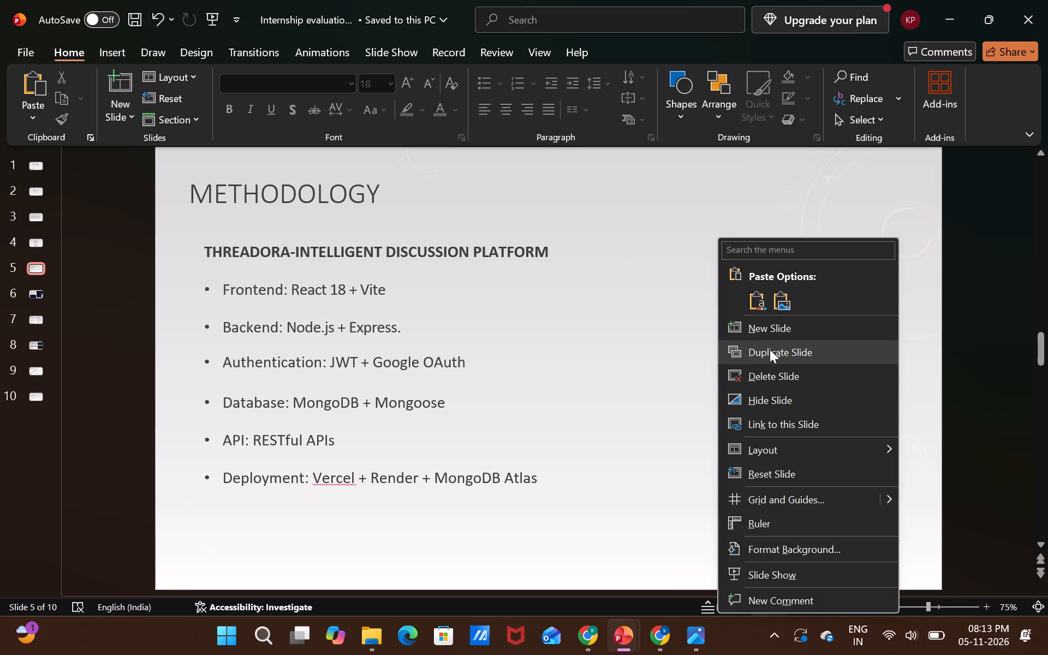
click(785, 280)
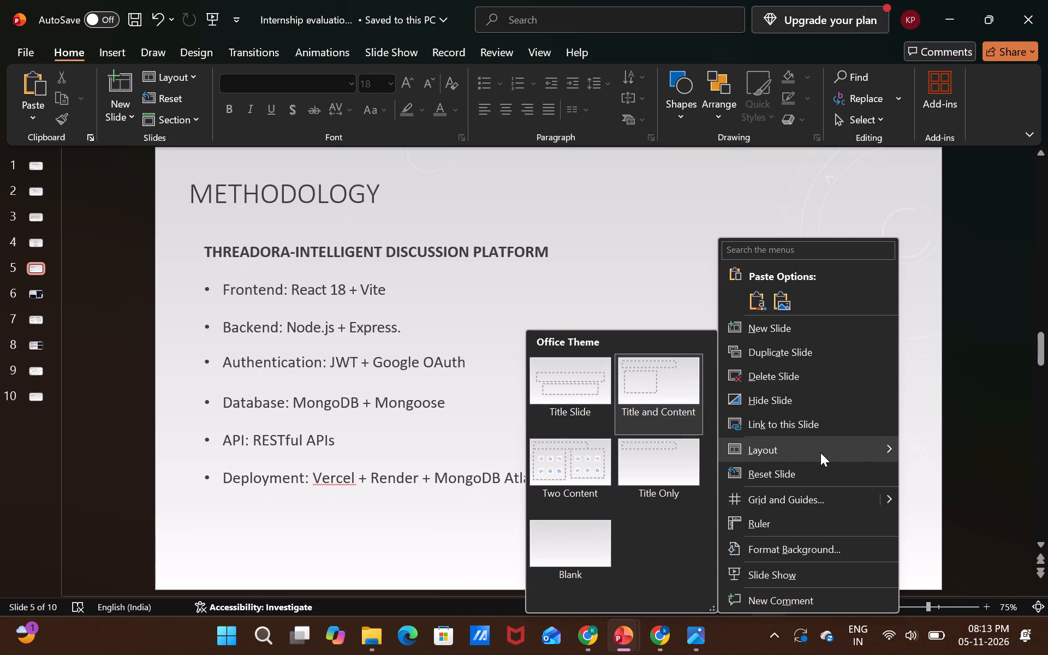
click(594, 455)
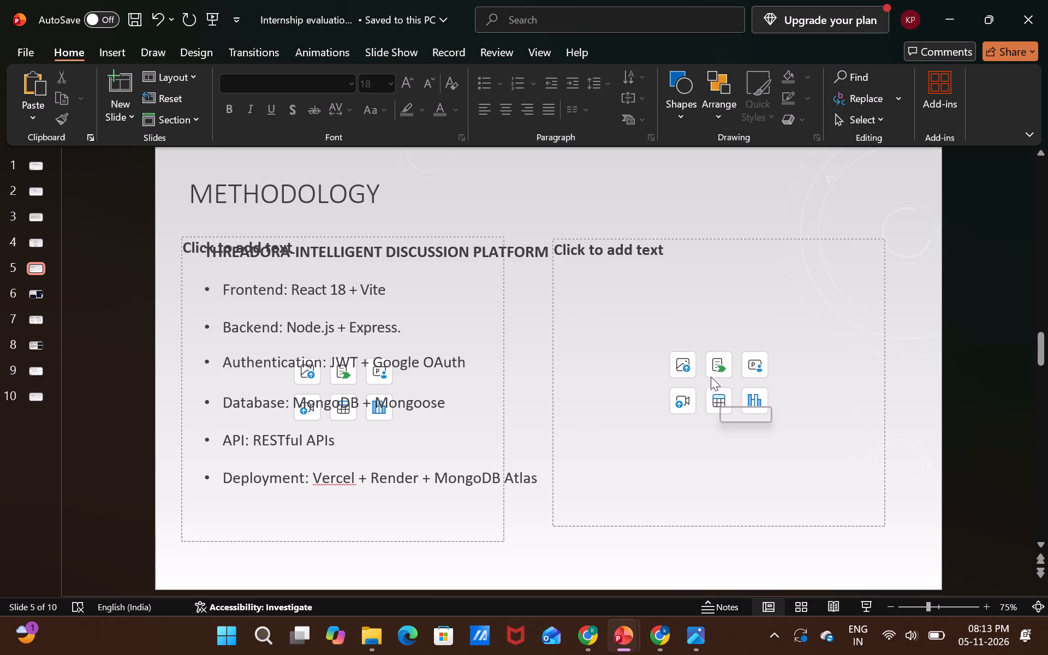
Insert the Screenshot (23) picture from the Screenshots folder into the empty content placeholder beside the Methodology bullets.
click(681, 363)
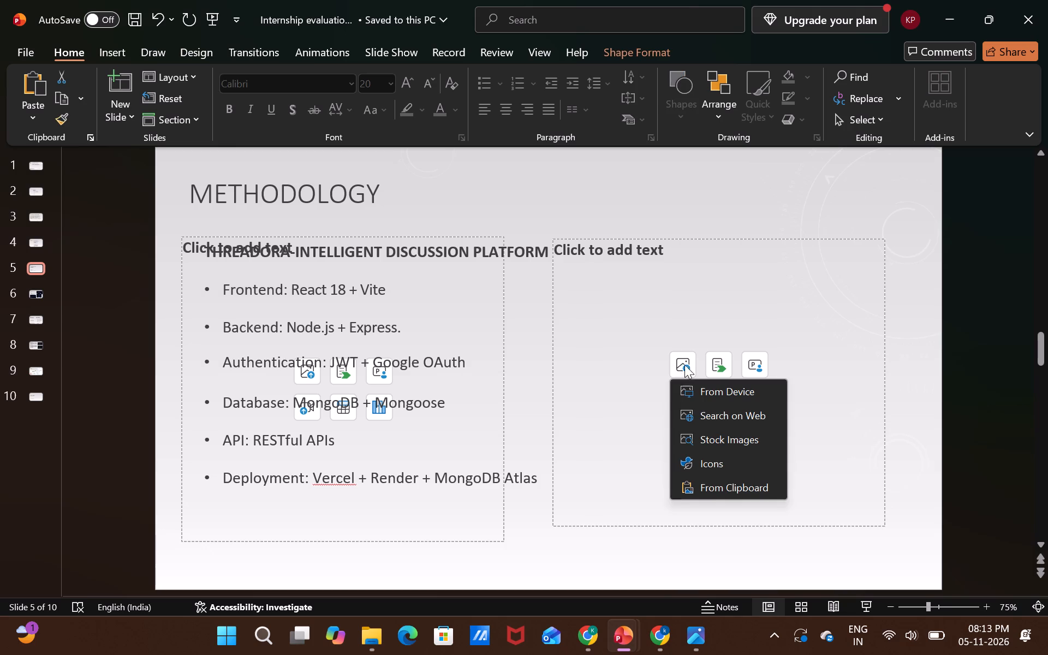
click(712, 389)
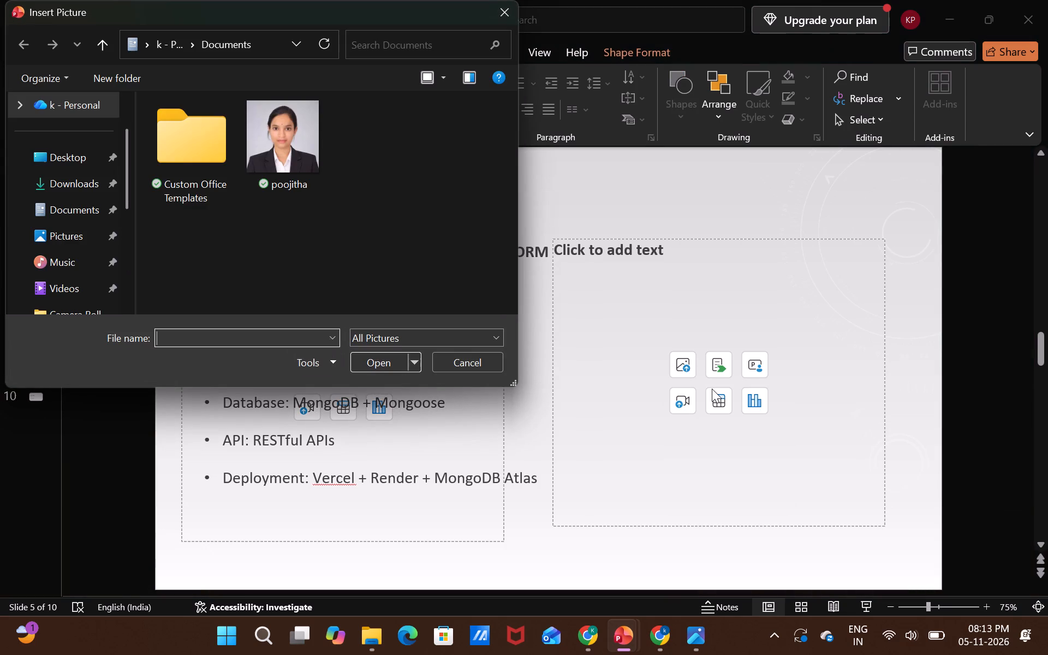
scroll(64, 234, down, 1)
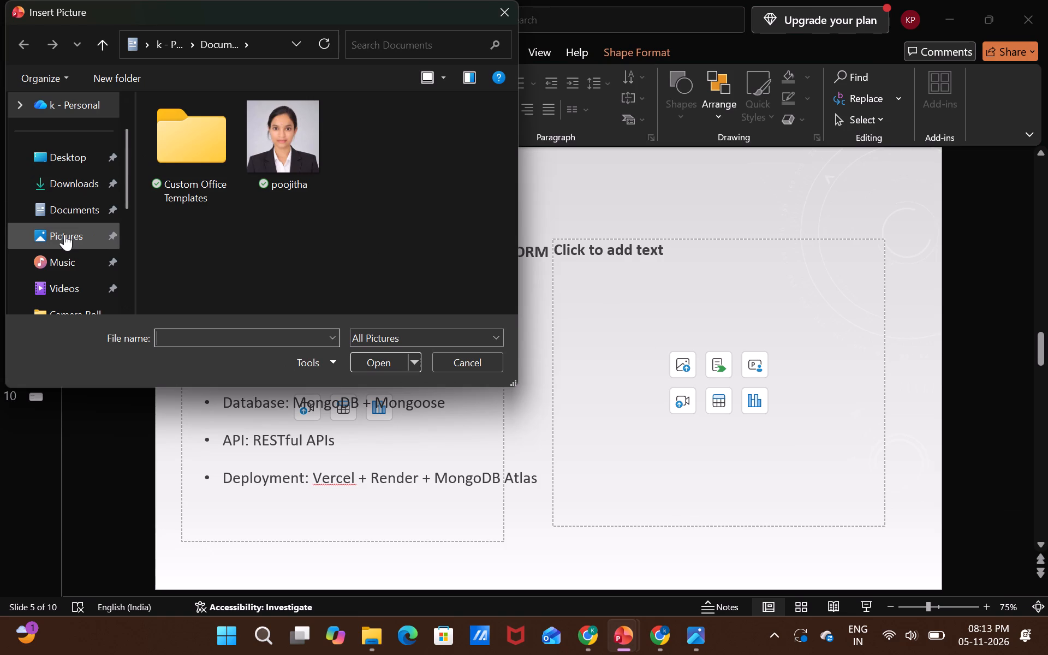
scroll(64, 234, down, 1)
click(74, 183)
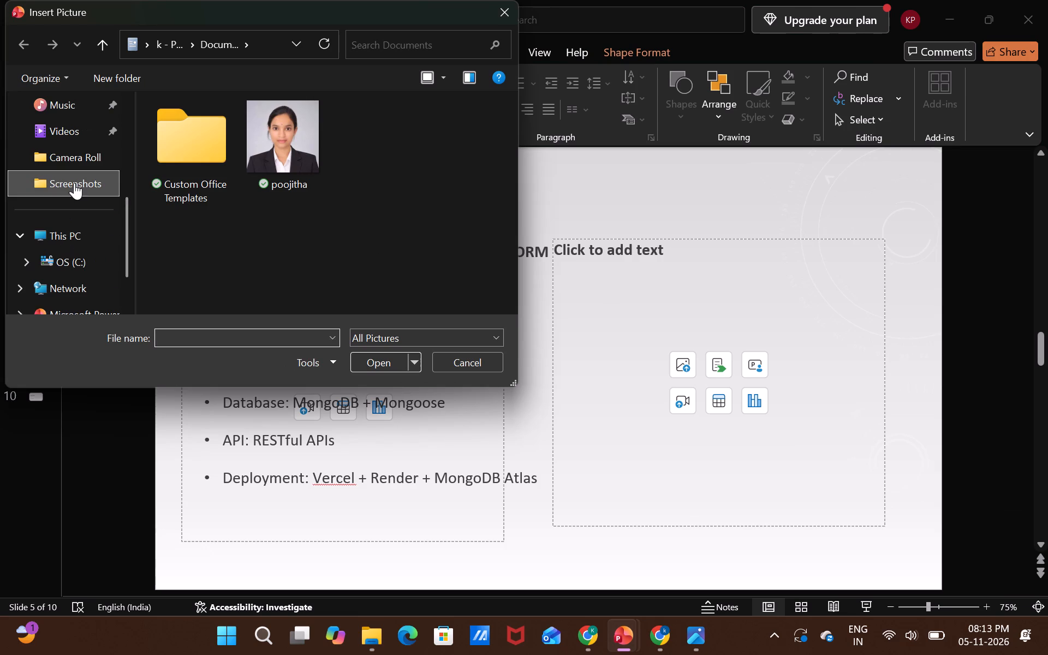
scroll(293, 223, down, 8)
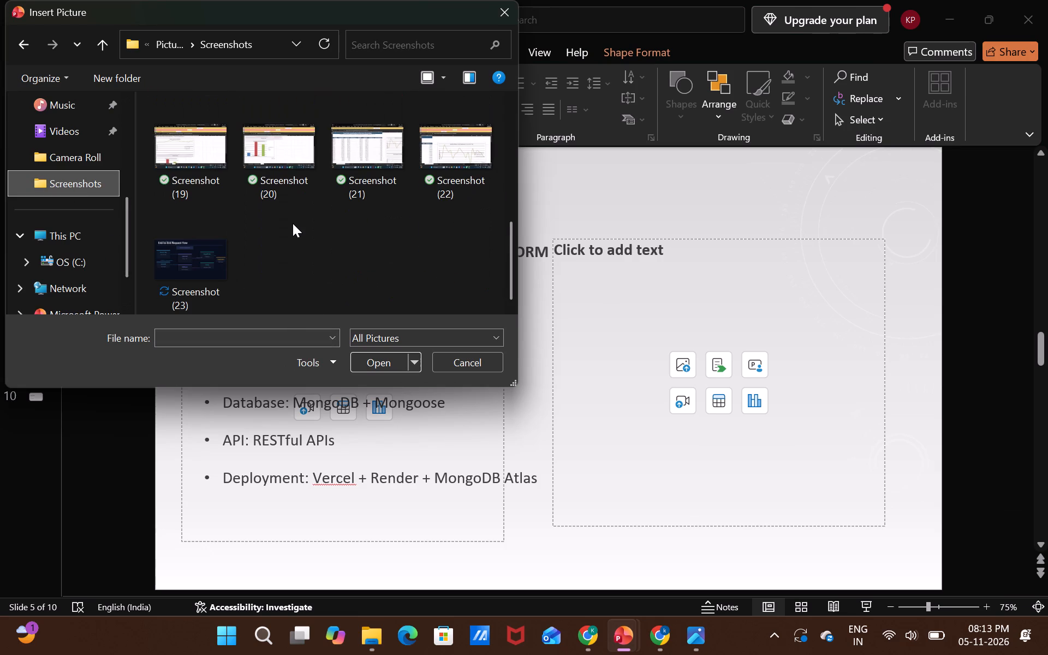
double_click(187, 264)
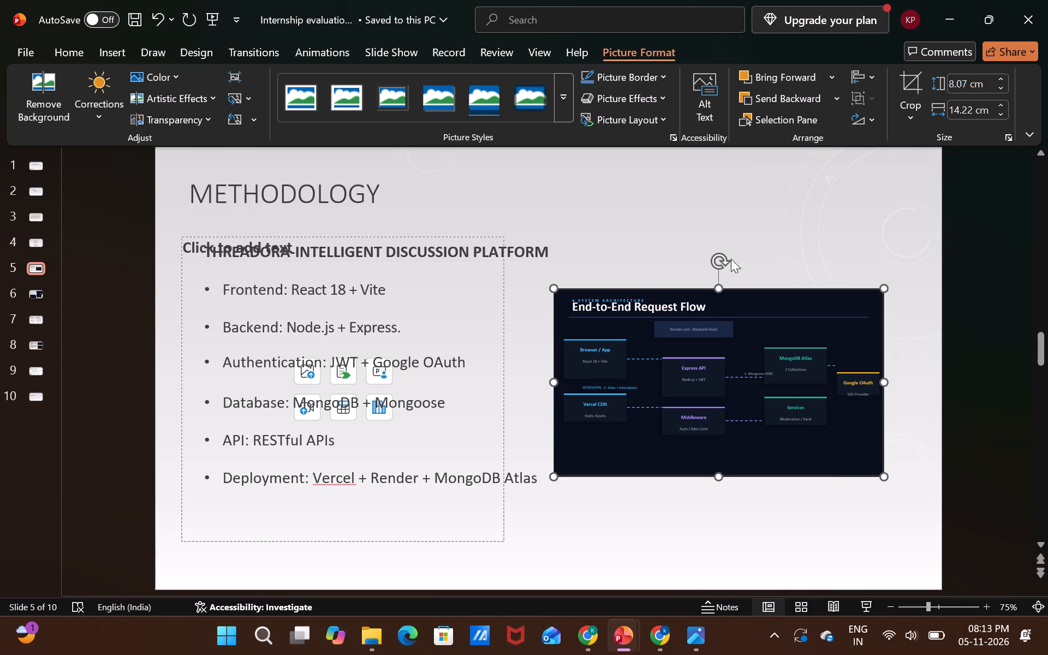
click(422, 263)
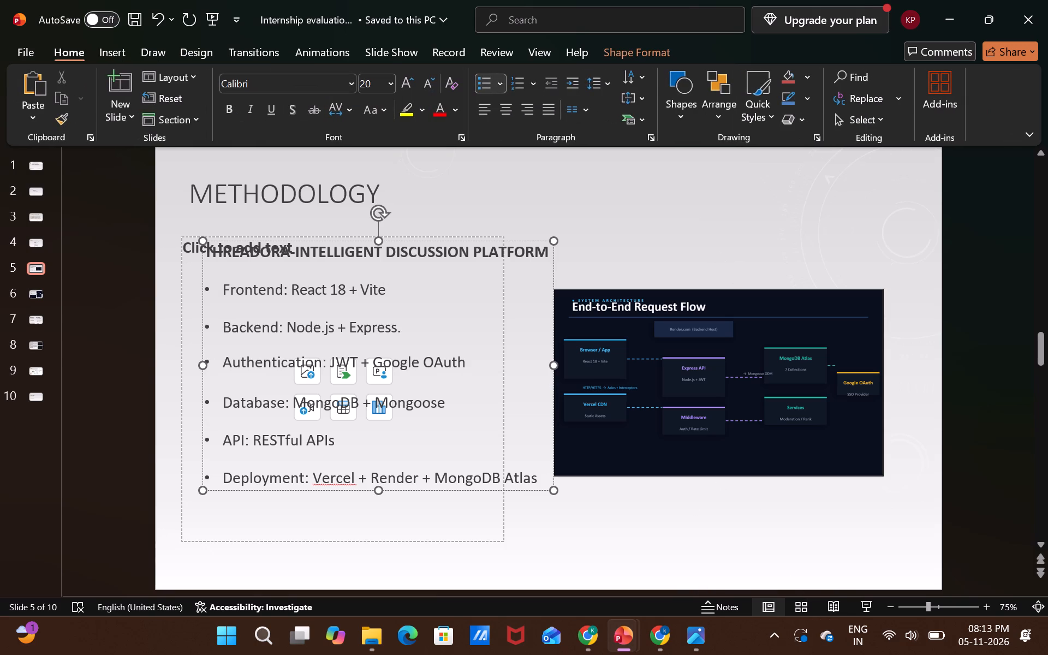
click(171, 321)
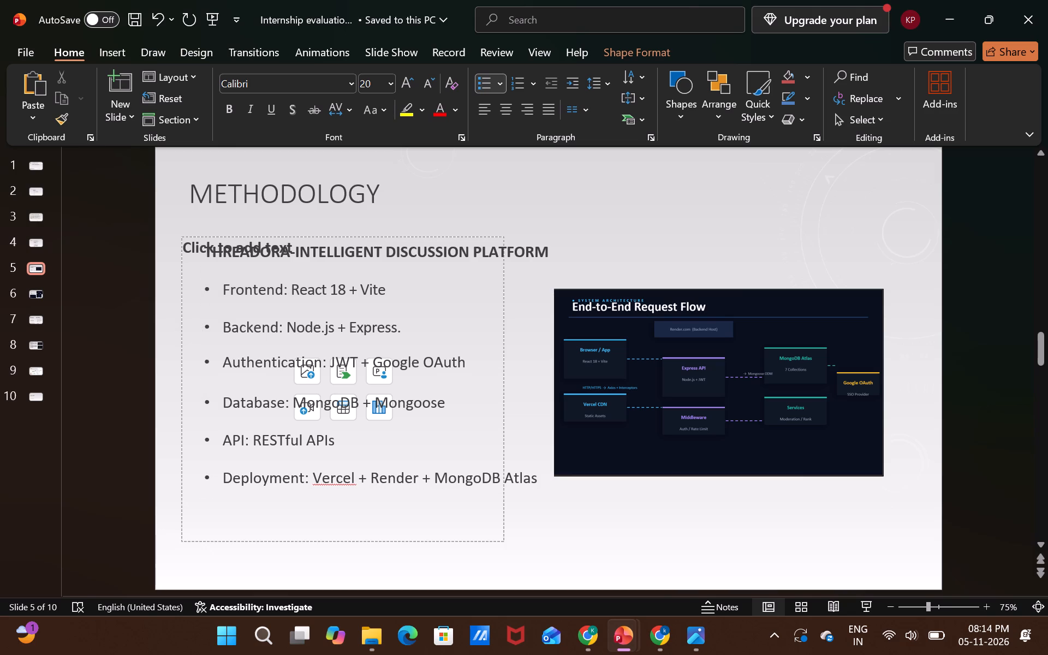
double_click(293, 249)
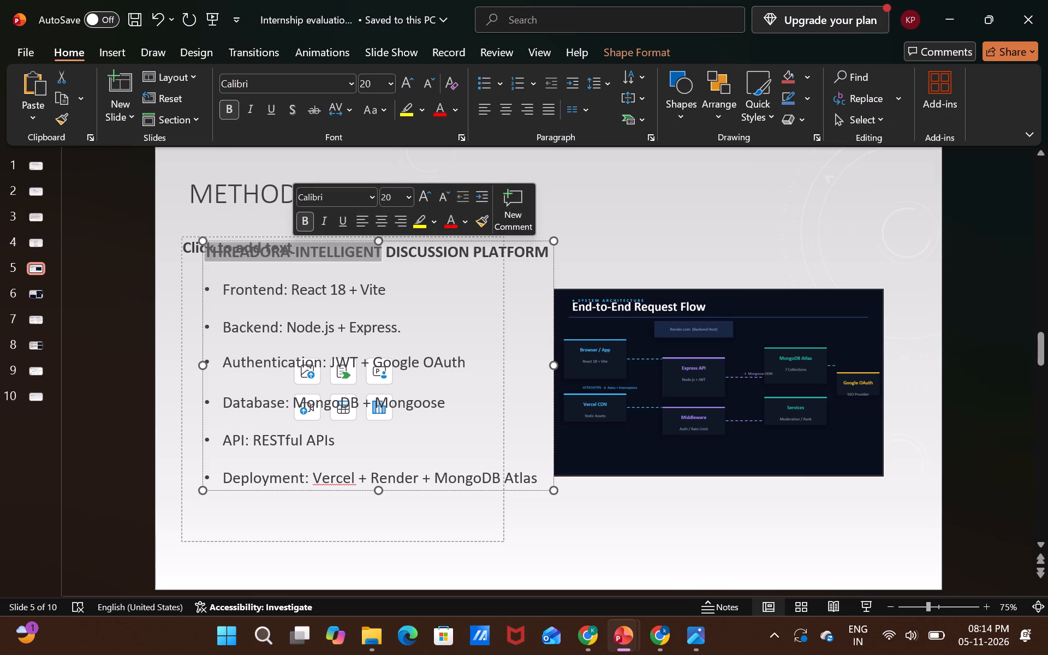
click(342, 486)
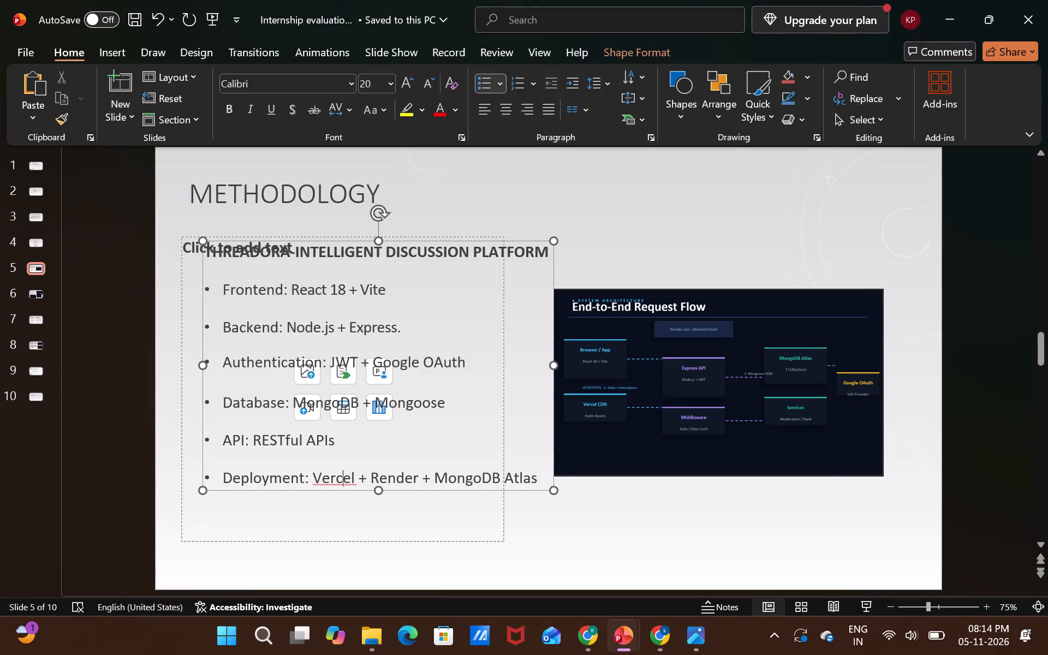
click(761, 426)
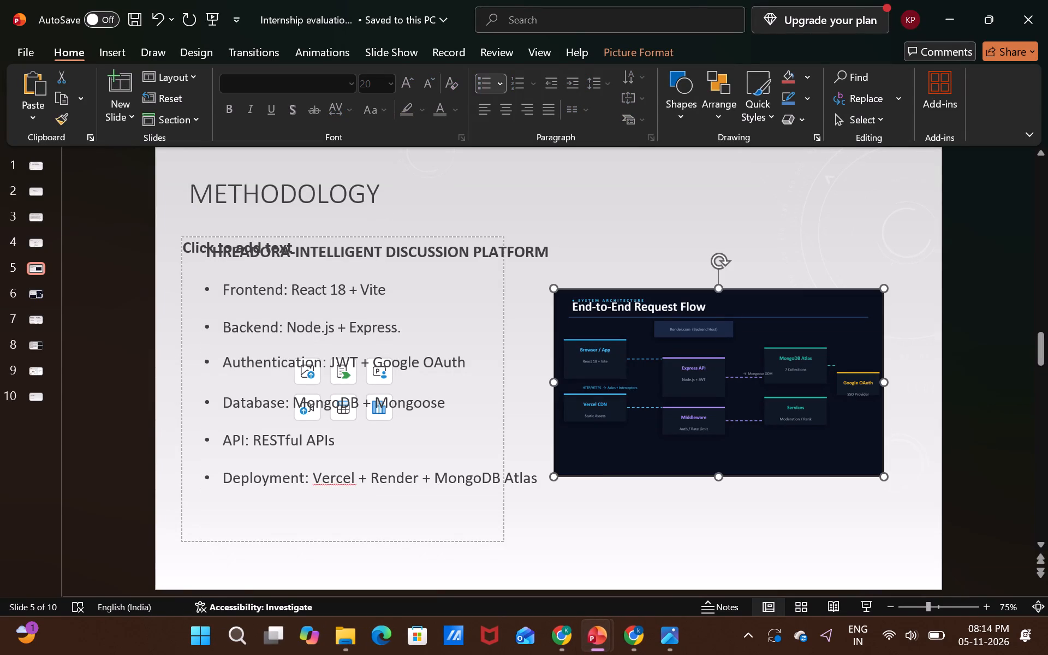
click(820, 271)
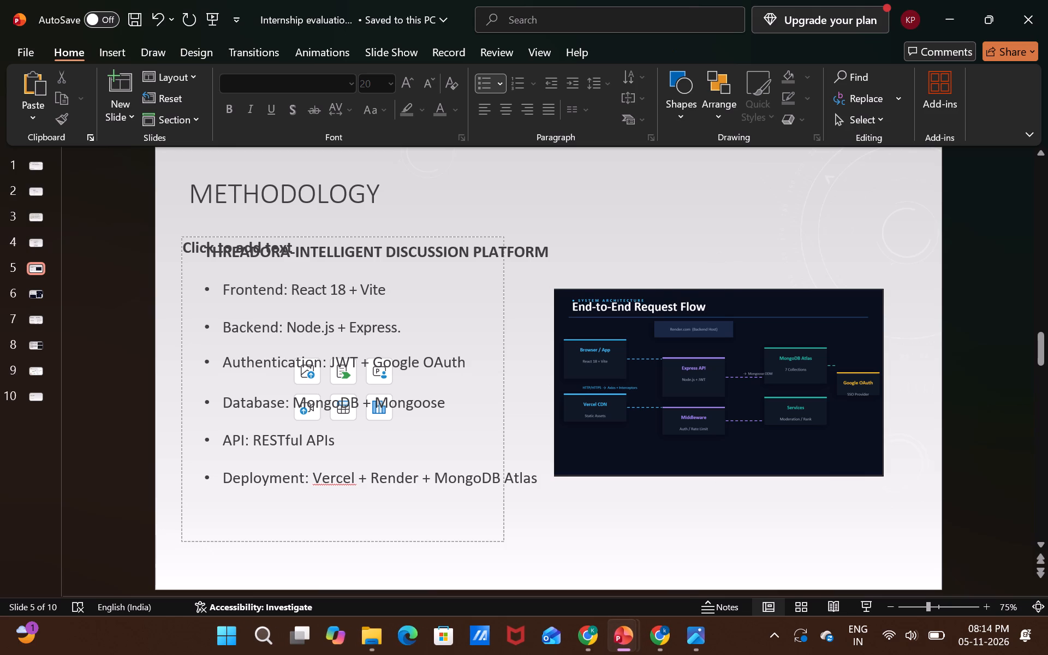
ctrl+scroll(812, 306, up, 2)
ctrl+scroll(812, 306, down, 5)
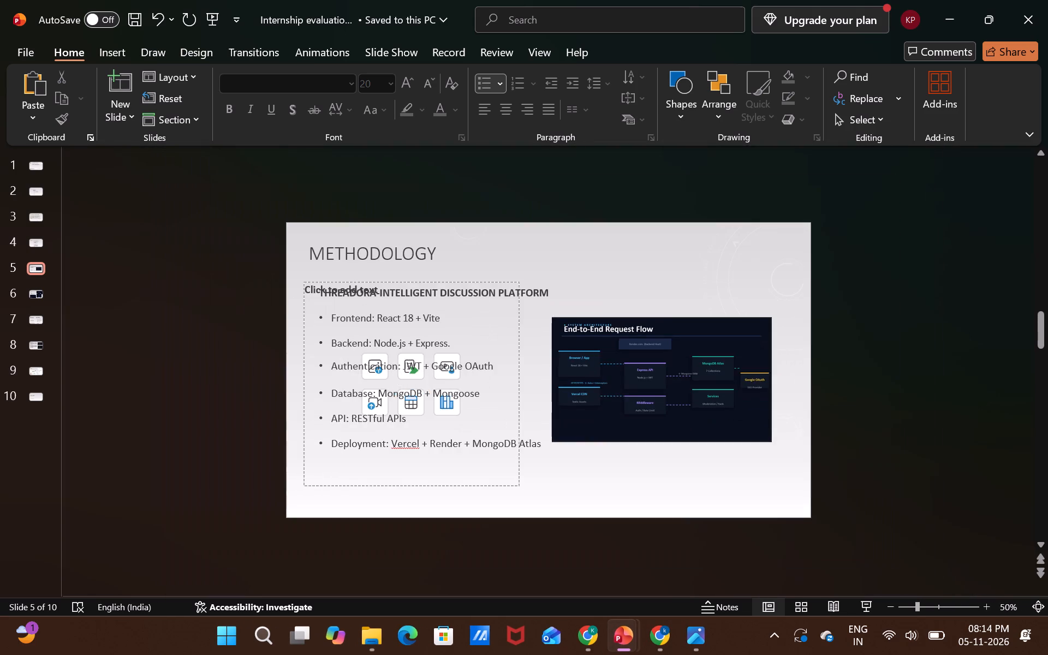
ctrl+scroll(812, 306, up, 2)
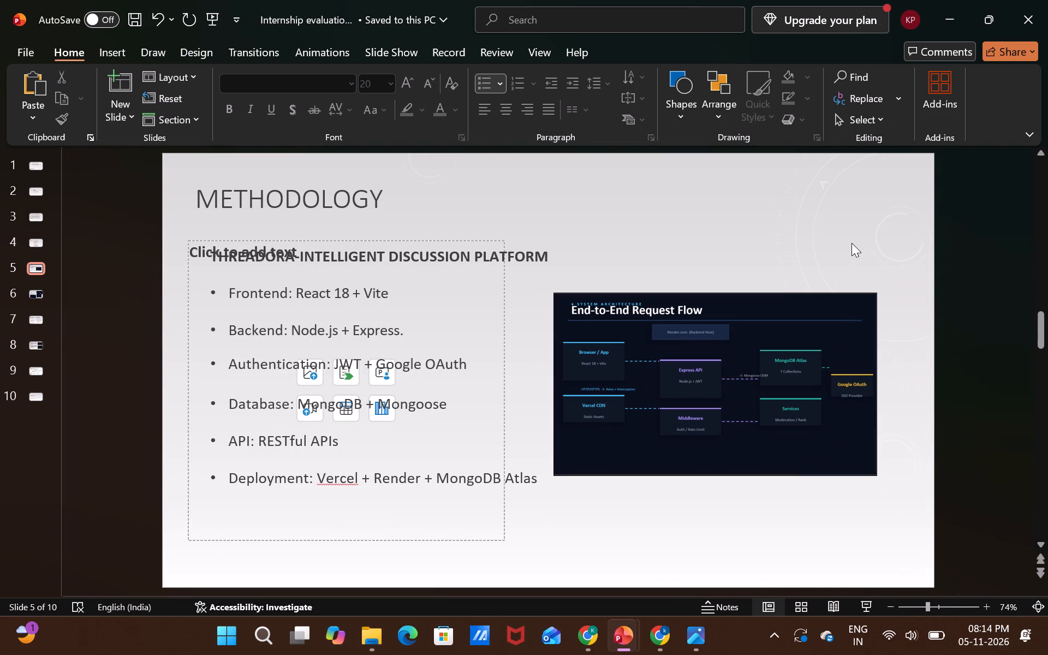
On slide 4, move the OBJECTIVES title up and across so it sits above the Threadora bullet list.
key(Up)
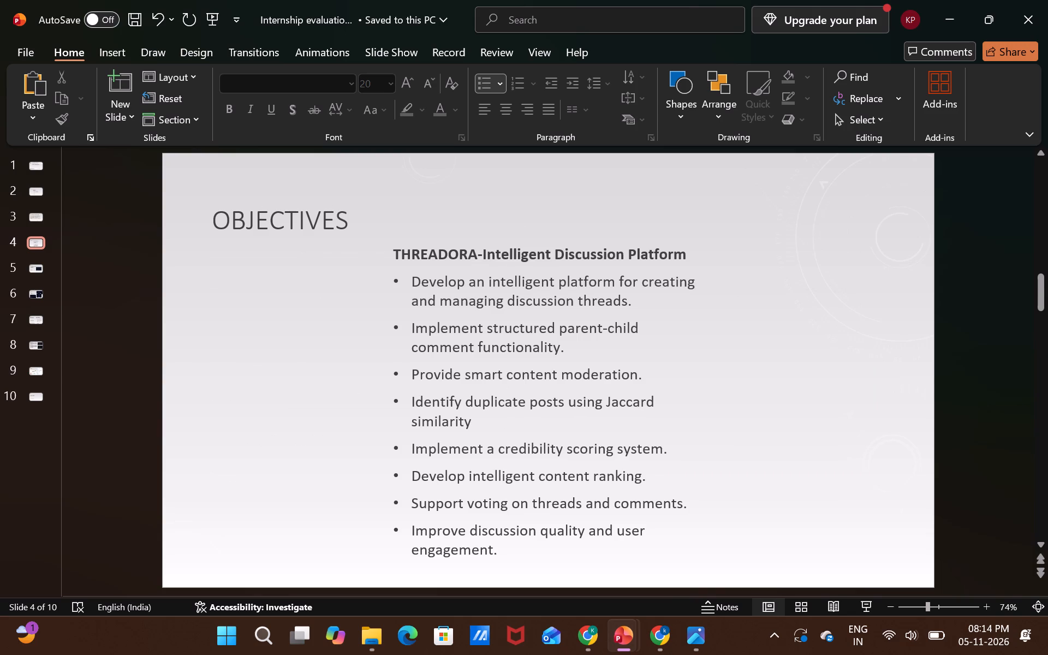
drag(324, 227, 360, 218)
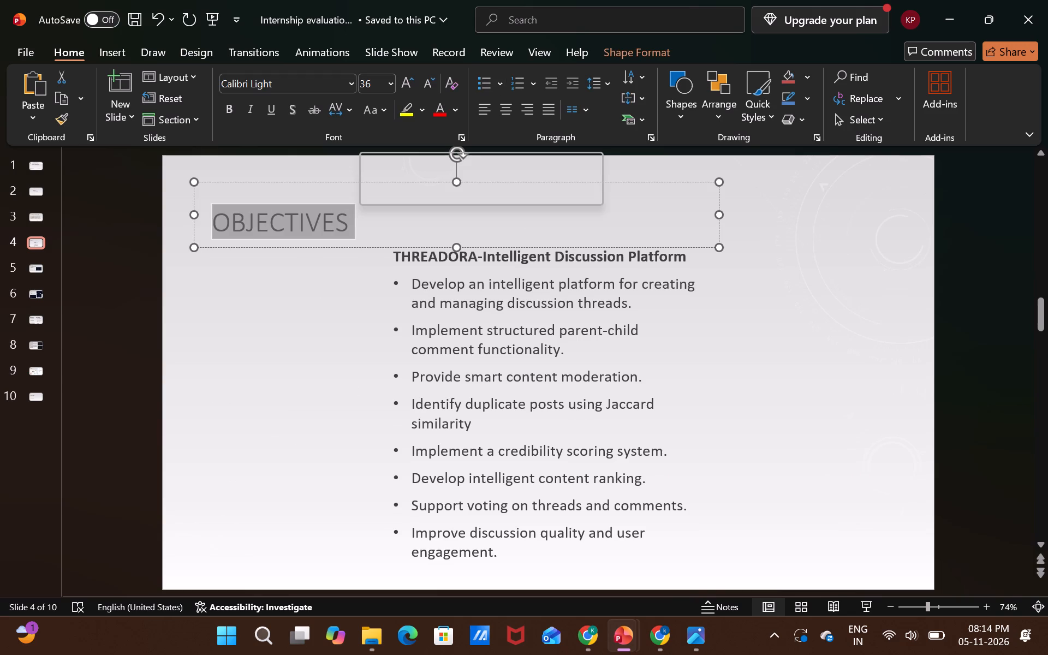
drag(685, 184, 728, 194)
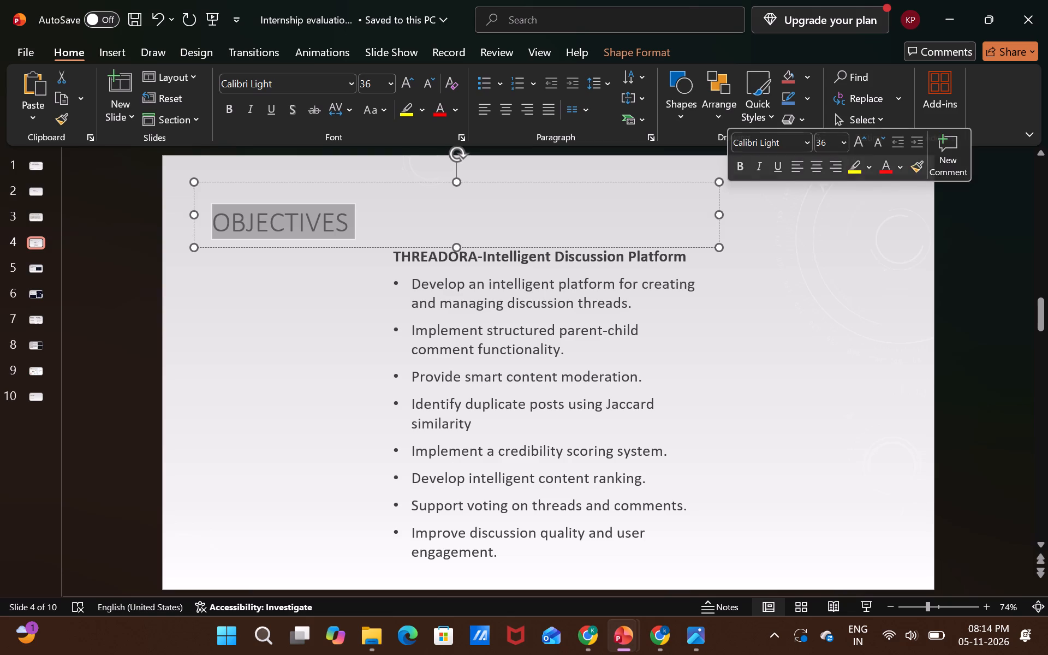
drag(719, 199, 925, 187)
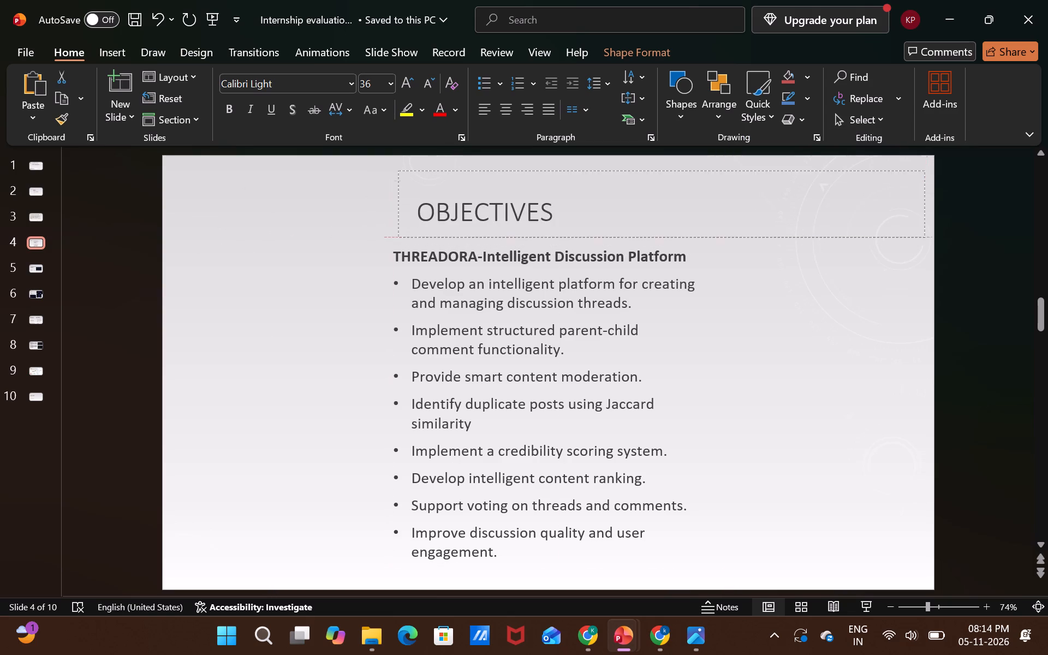
drag(925, 187, 934, 178)
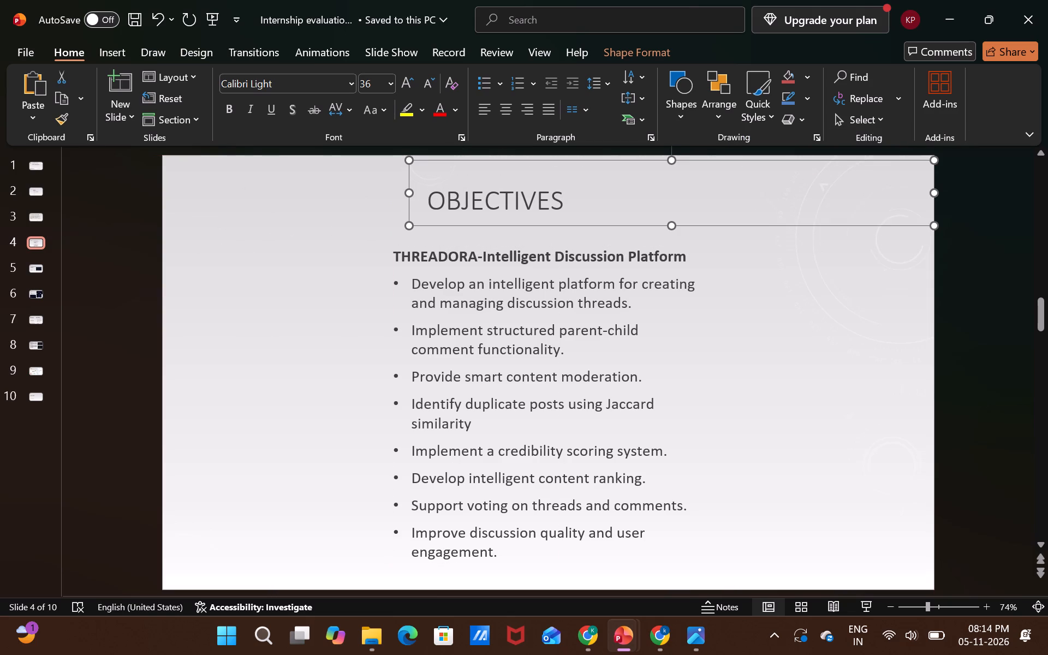
click(722, 194)
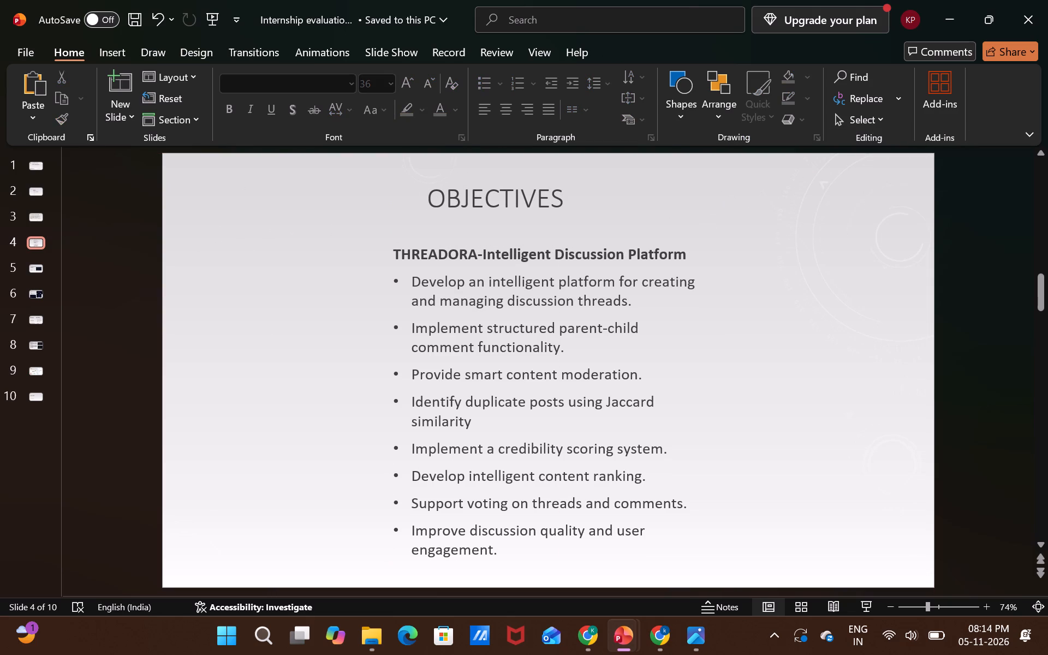
Return to slide 5, Methodology, and cut the text box holding the Threadora heading and technology bullets.
key(Down)
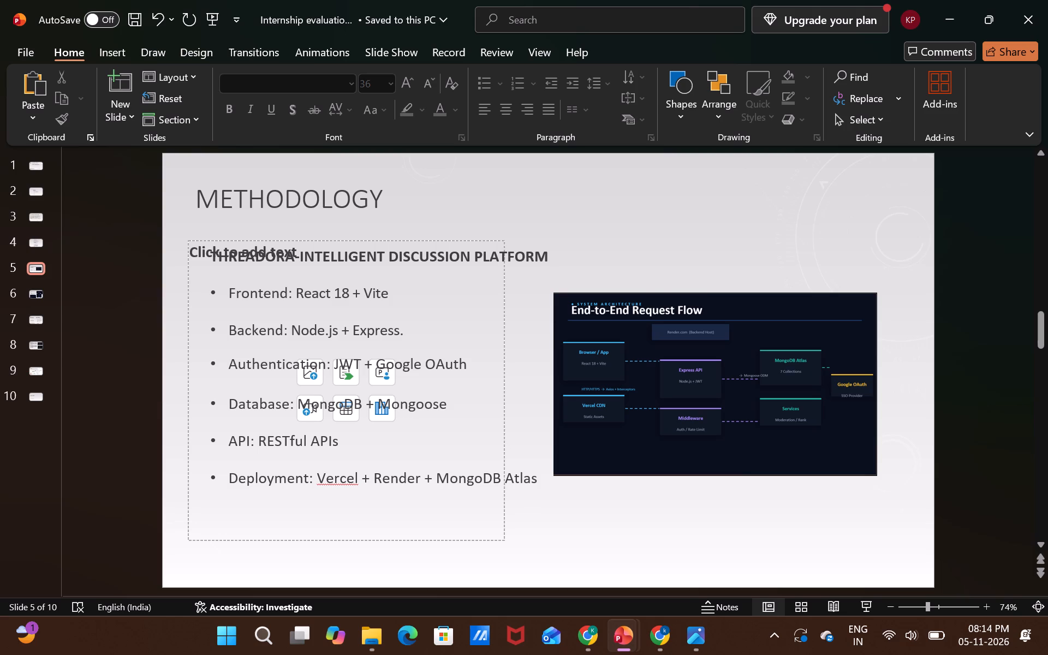
click(480, 416)
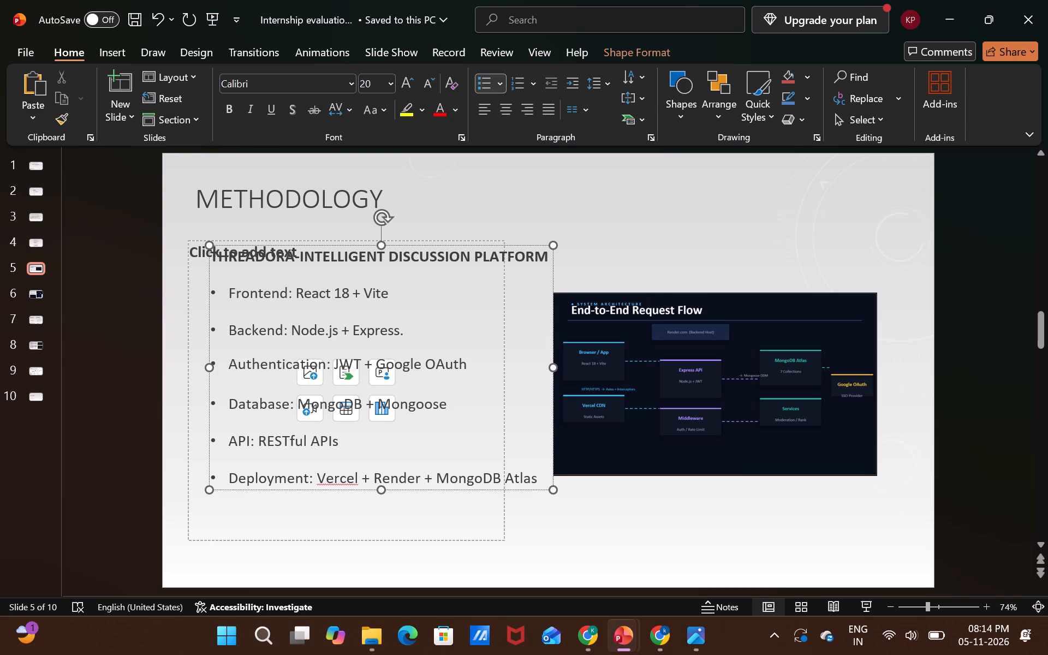
click(477, 237)
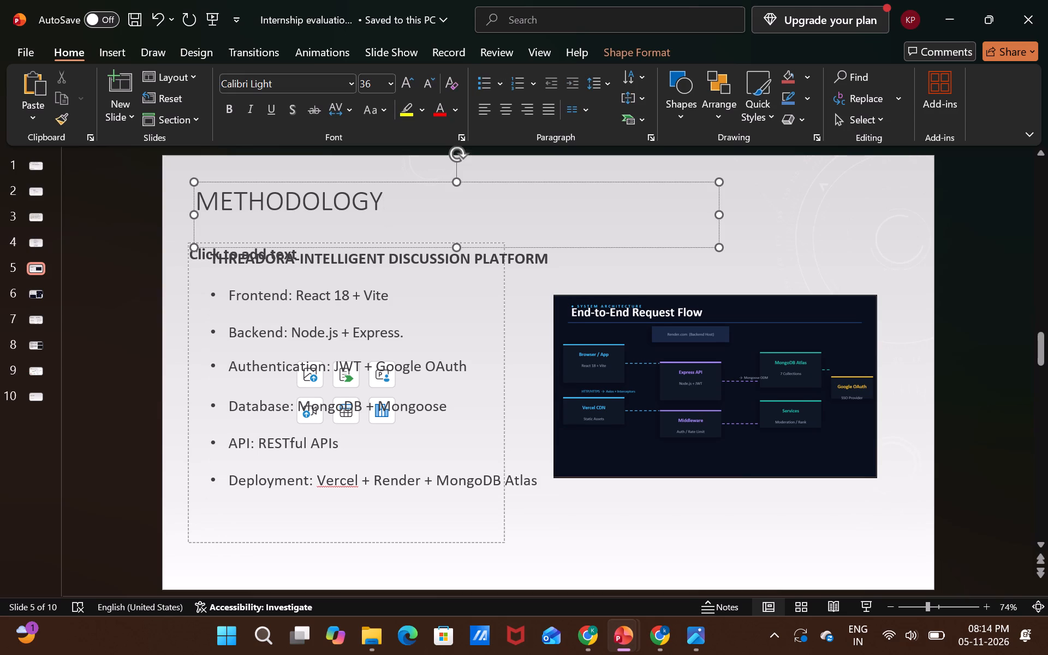
click(476, 538)
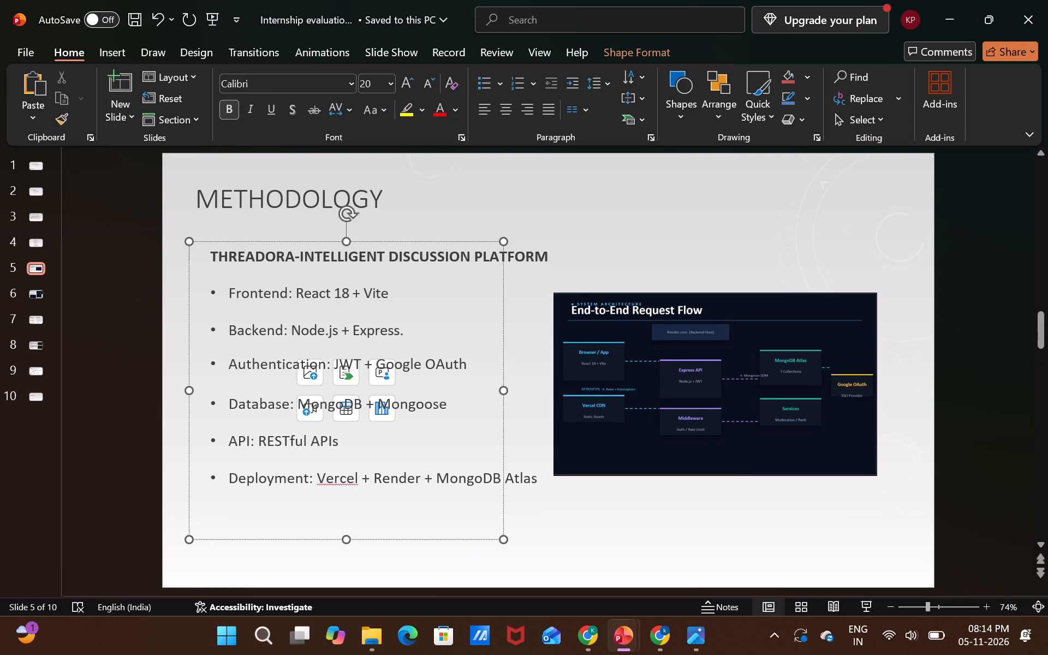
click(382, 372)
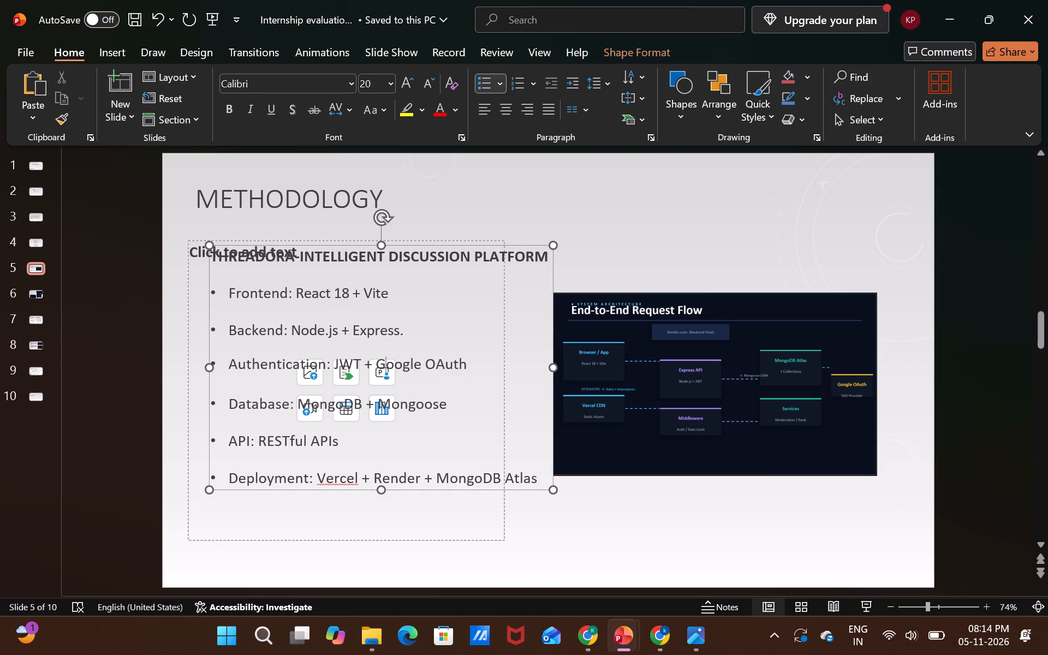
right_click(552, 277)
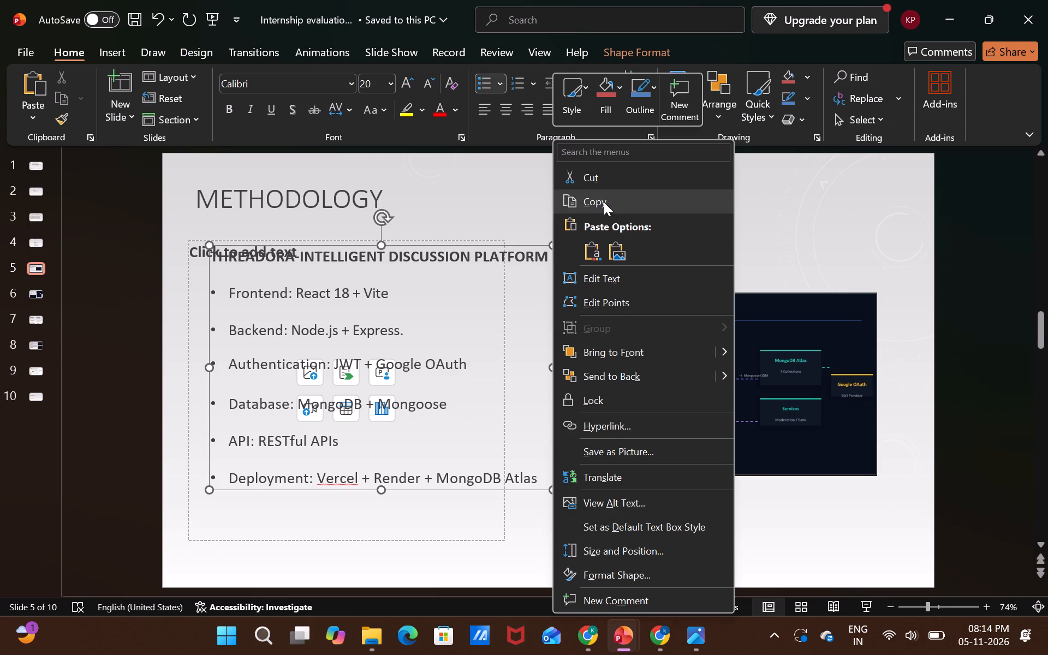
click(608, 176)
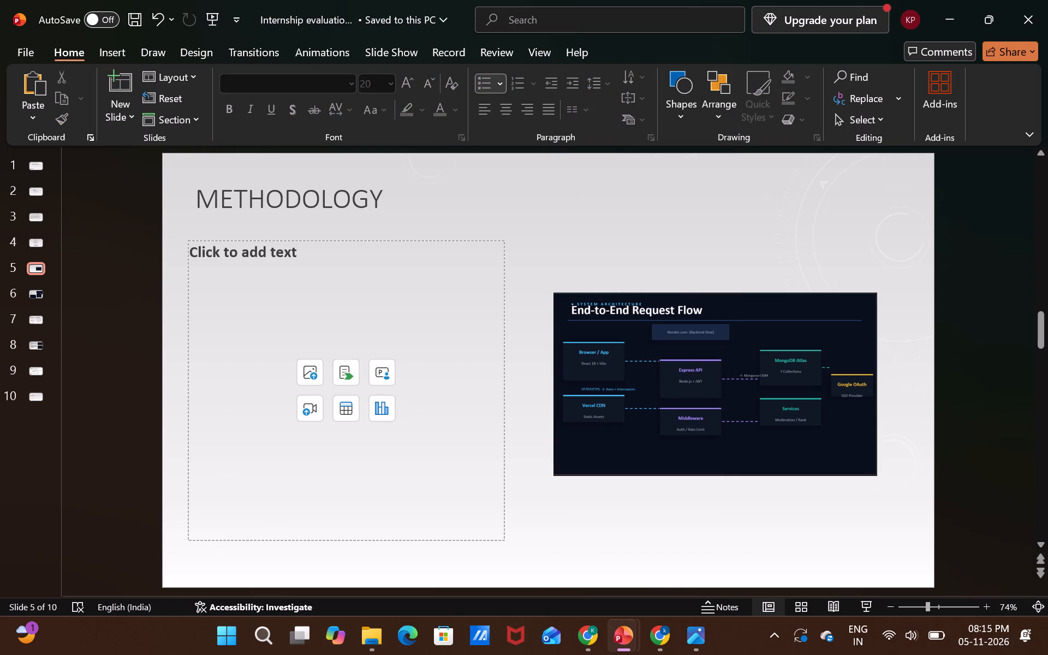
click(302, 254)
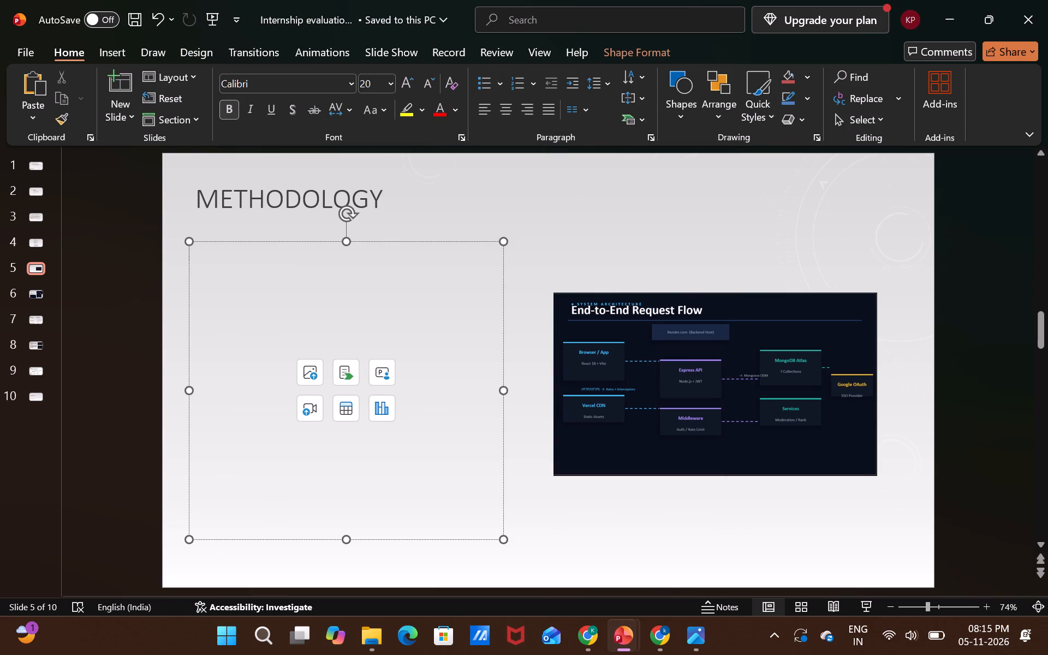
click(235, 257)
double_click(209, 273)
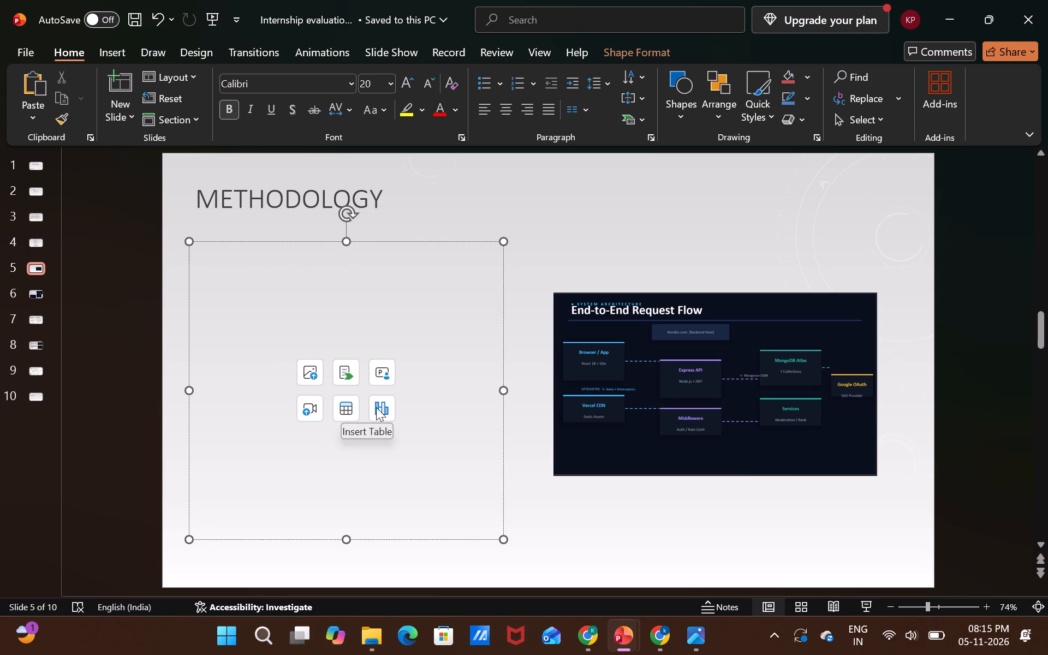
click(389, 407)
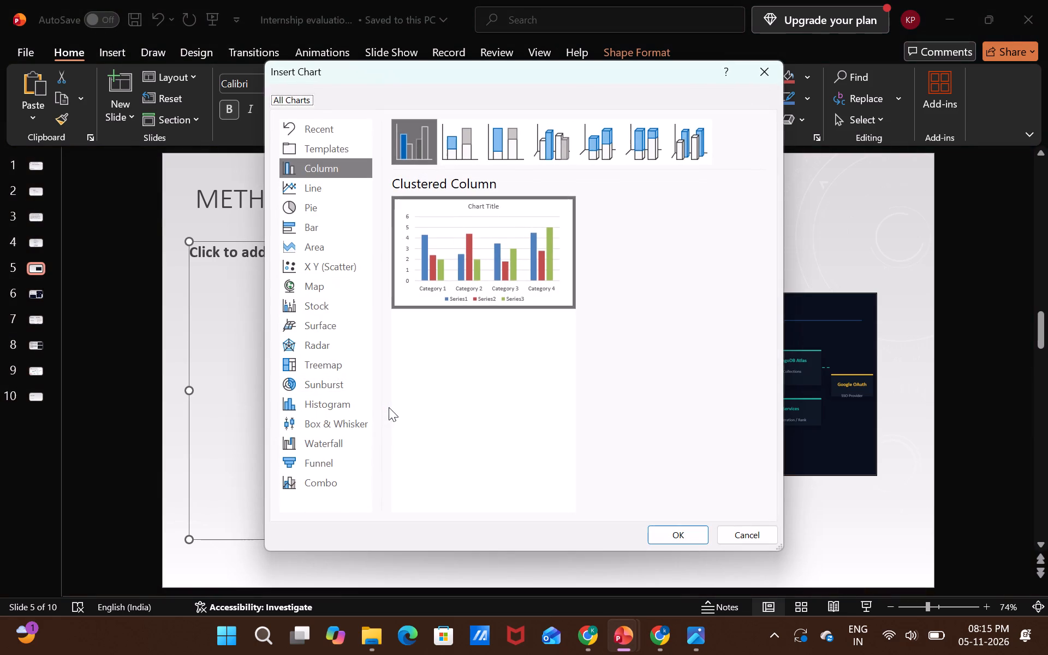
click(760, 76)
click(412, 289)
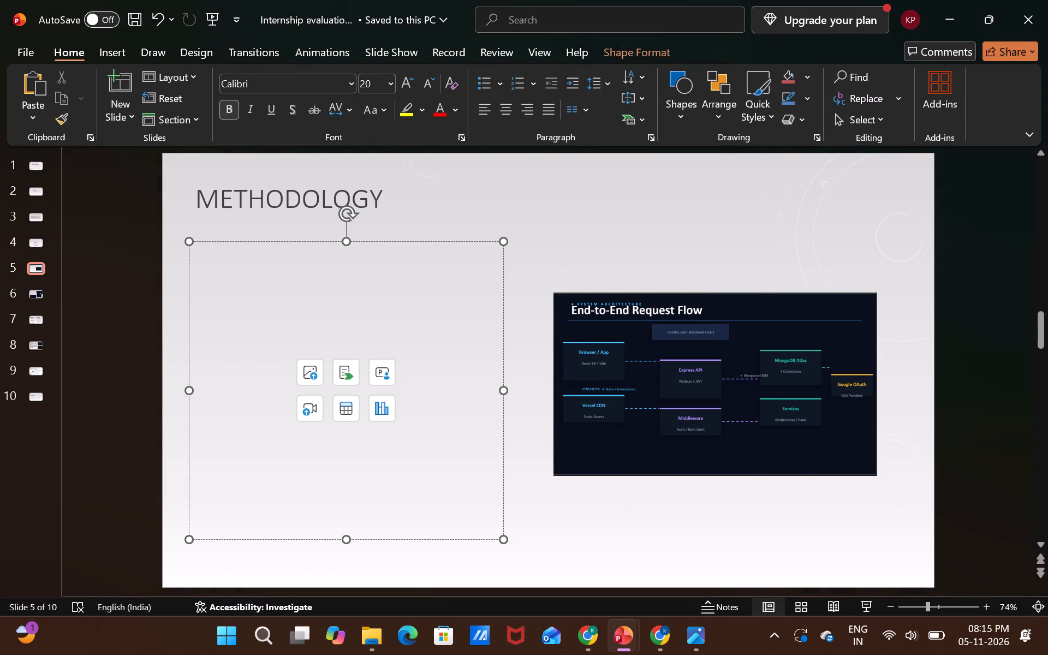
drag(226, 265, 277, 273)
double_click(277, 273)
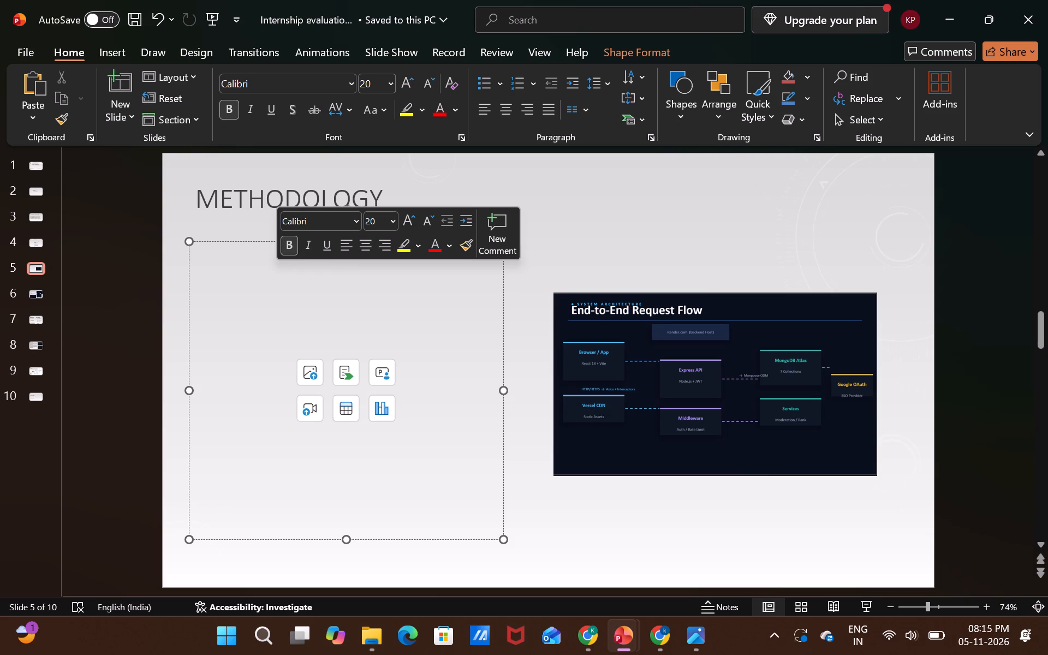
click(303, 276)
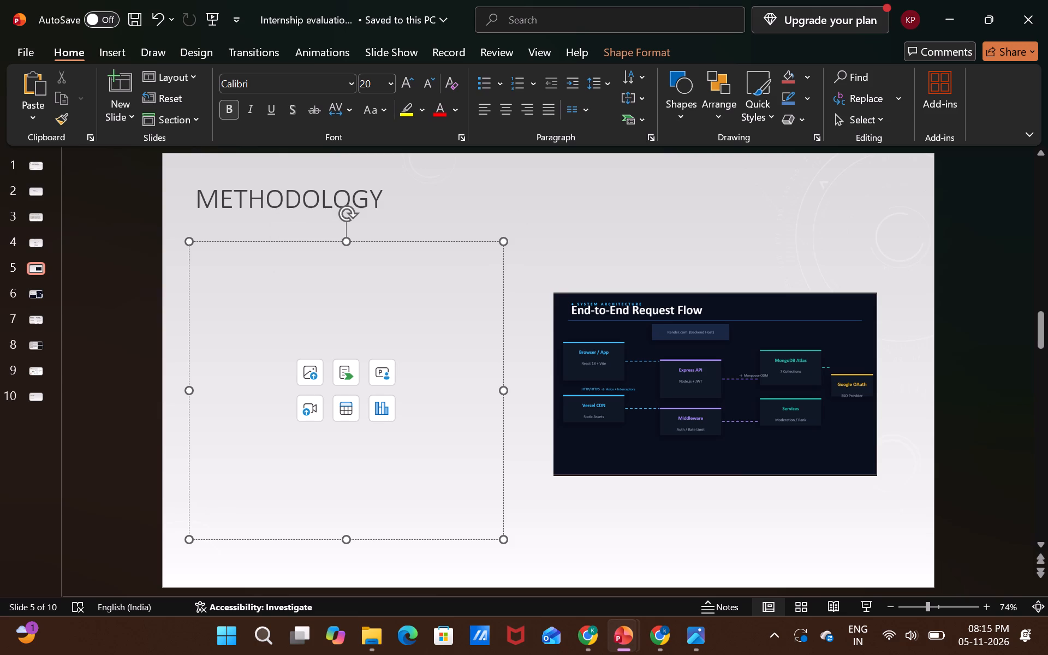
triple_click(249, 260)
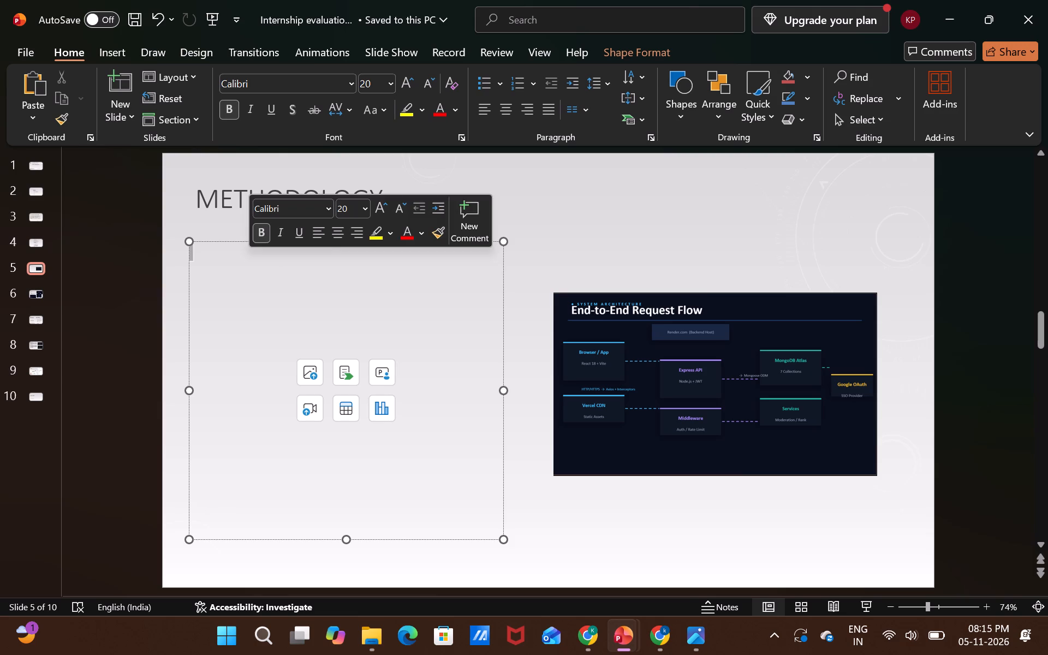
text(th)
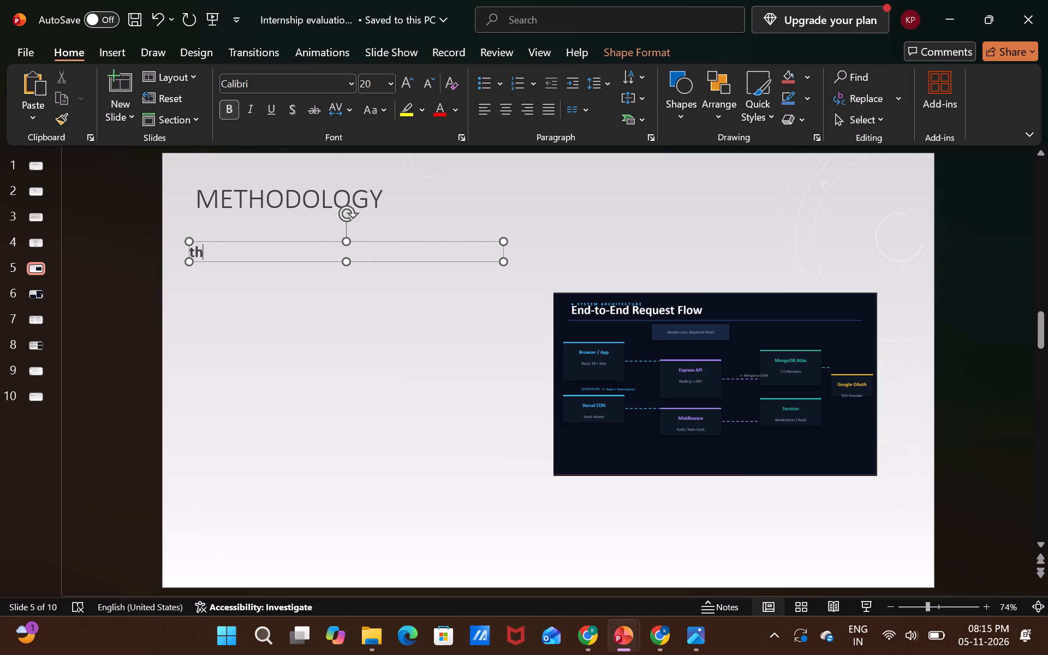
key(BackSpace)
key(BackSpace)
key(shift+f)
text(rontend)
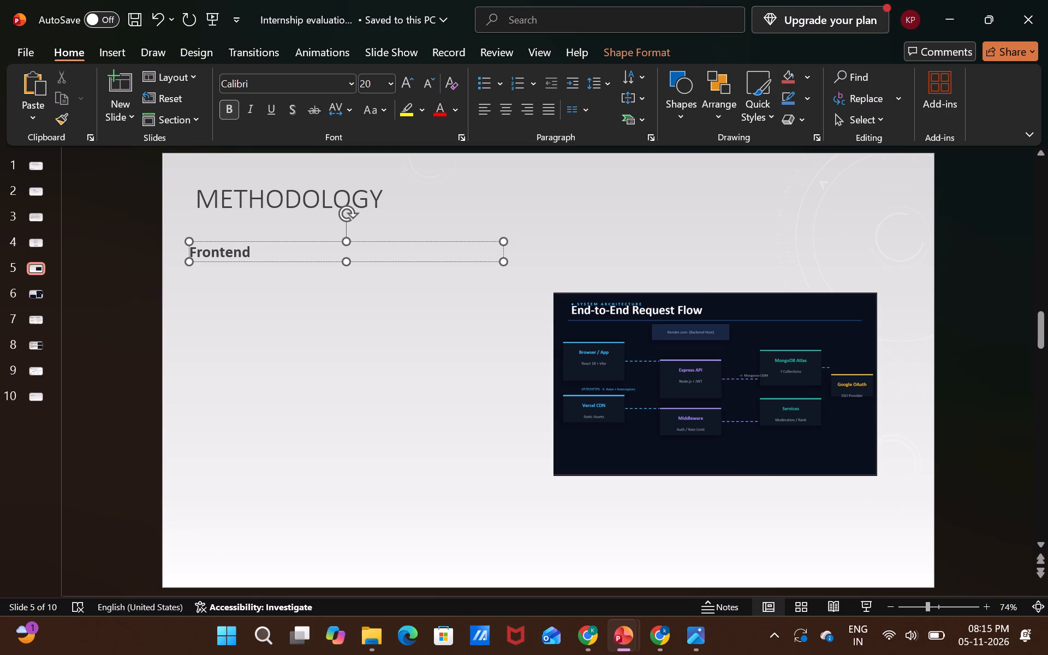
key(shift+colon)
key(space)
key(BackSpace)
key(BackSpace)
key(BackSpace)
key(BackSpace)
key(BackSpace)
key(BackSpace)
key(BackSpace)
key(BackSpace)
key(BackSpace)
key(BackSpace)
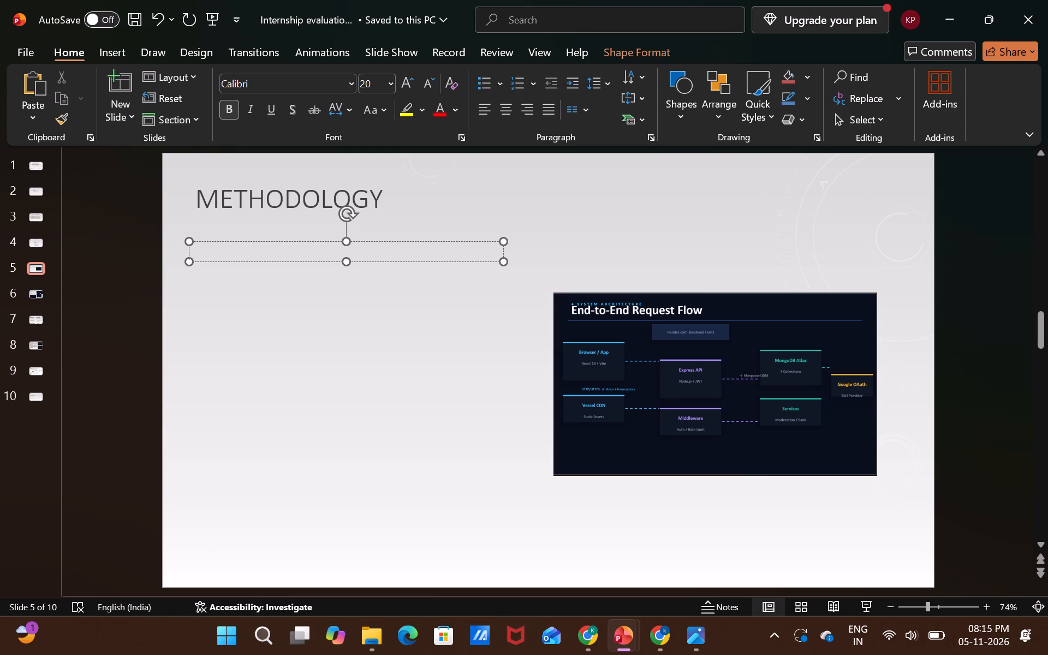
Enter the heading THREADORA in the empty content placeholder under the METHODOLOGY title.
key(shift+t)
key(h)
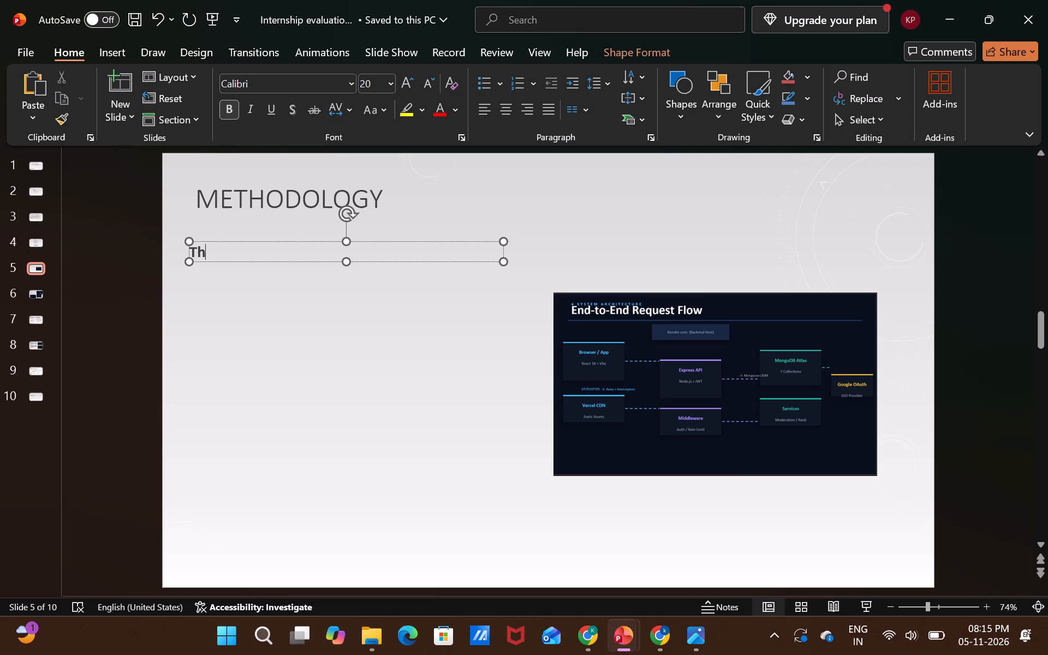
key(BackSpace)
text(HREADOR)
key(shift+a)
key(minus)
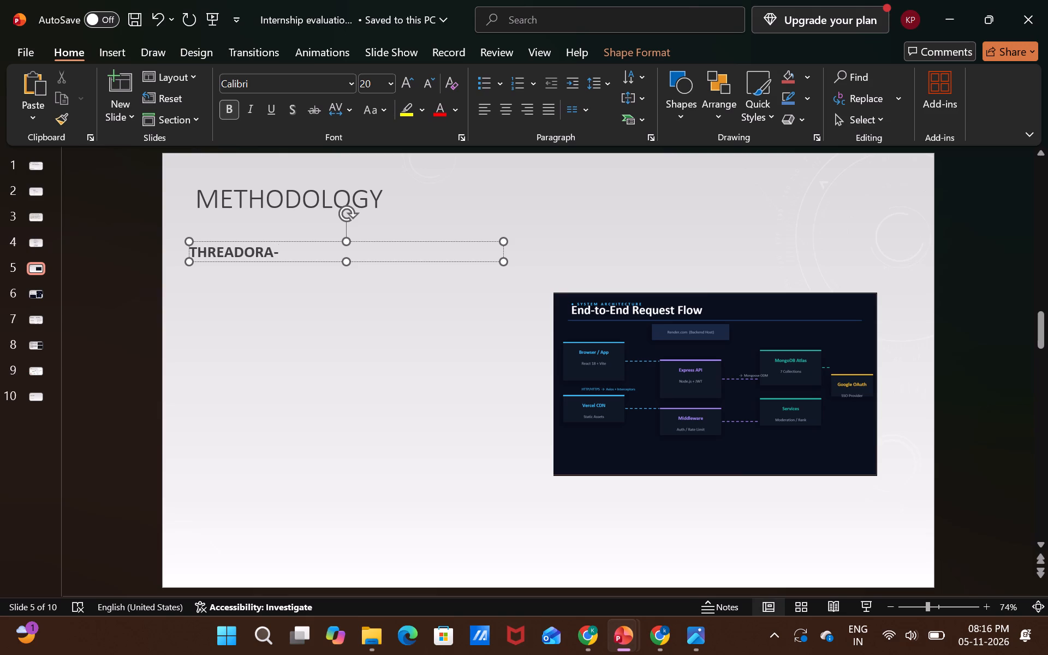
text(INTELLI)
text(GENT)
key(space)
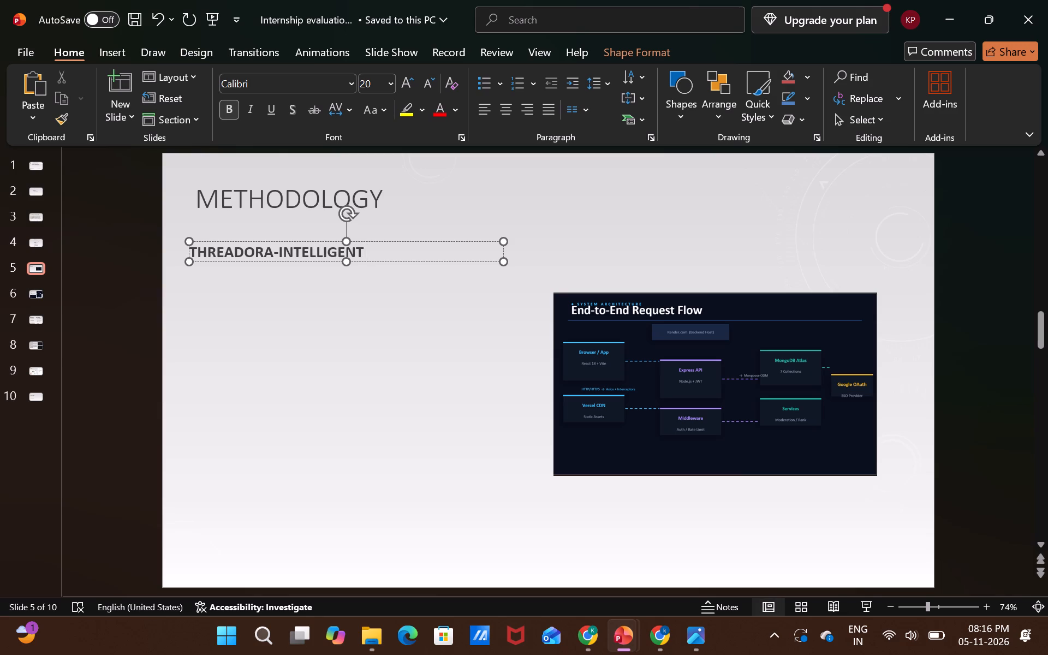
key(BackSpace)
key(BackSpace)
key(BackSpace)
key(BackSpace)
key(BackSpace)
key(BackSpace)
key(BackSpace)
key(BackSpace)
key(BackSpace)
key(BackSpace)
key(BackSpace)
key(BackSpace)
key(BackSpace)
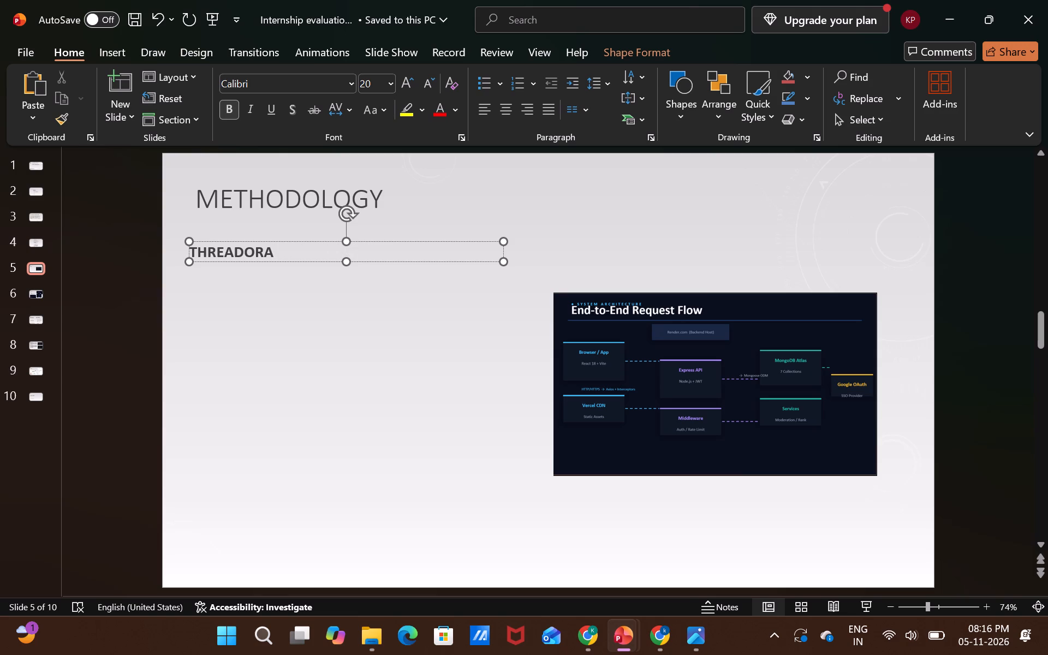
Add three empty lines below the THREADORA heading, with italic turned on for the text there.
key(Return)
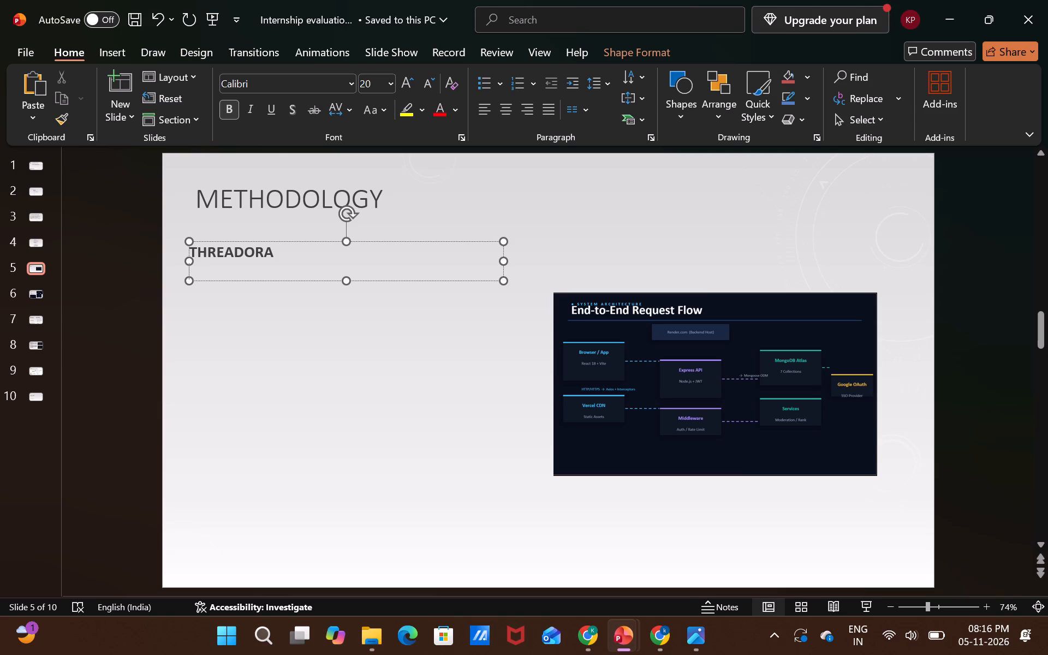
click(251, 104)
click(240, 267)
key(Return)
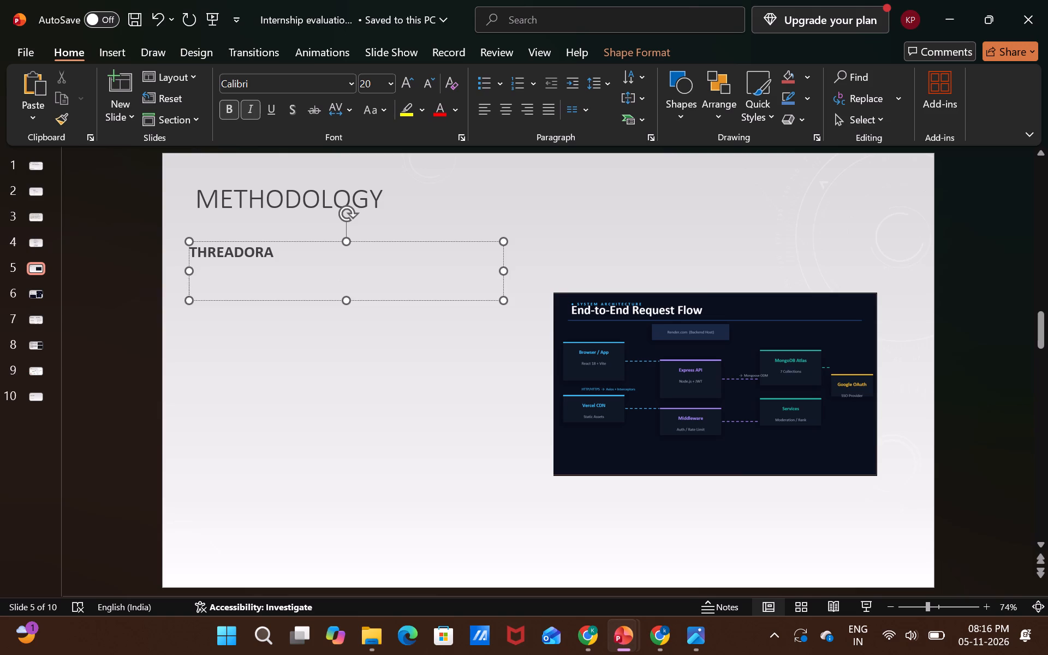
key(Return)
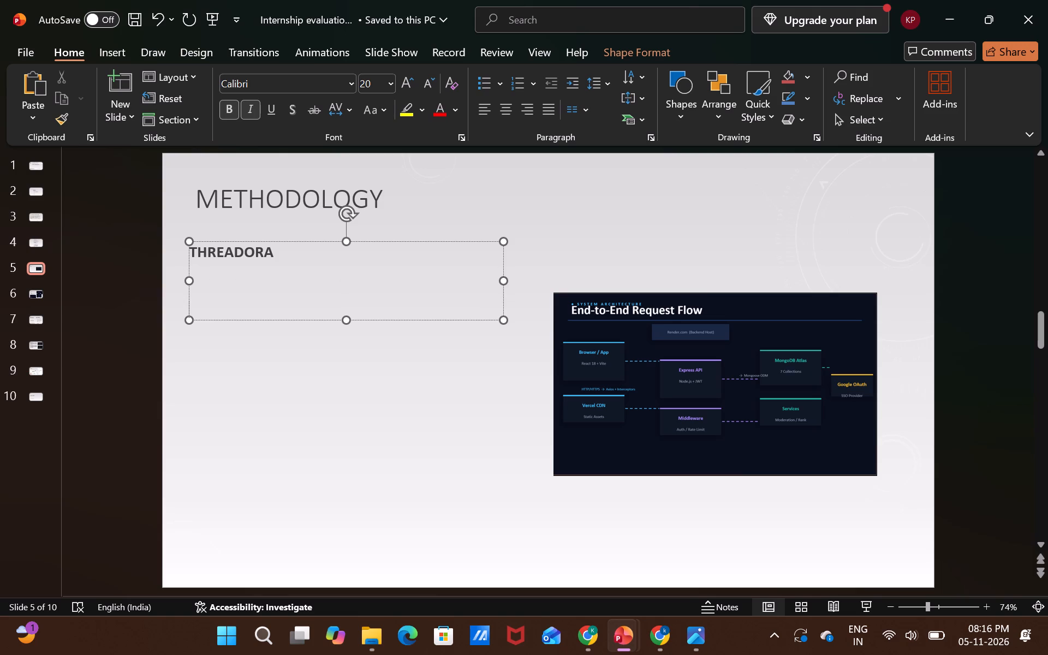
click(211, 287)
text(re)
key(BackSpace)
key(BackSpace)
Set the formatting of the second empty line below THREADORA to underlined and bold as well as italic.
click(230, 103)
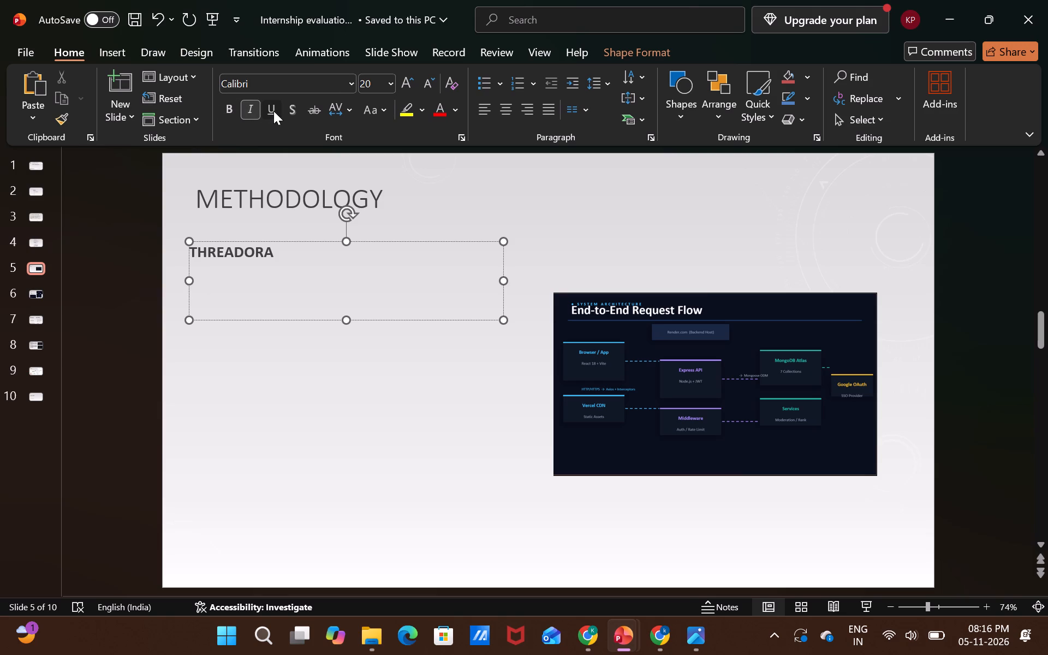
click(273, 111)
click(204, 293)
key(f)
key(BackSpace)
click(230, 108)
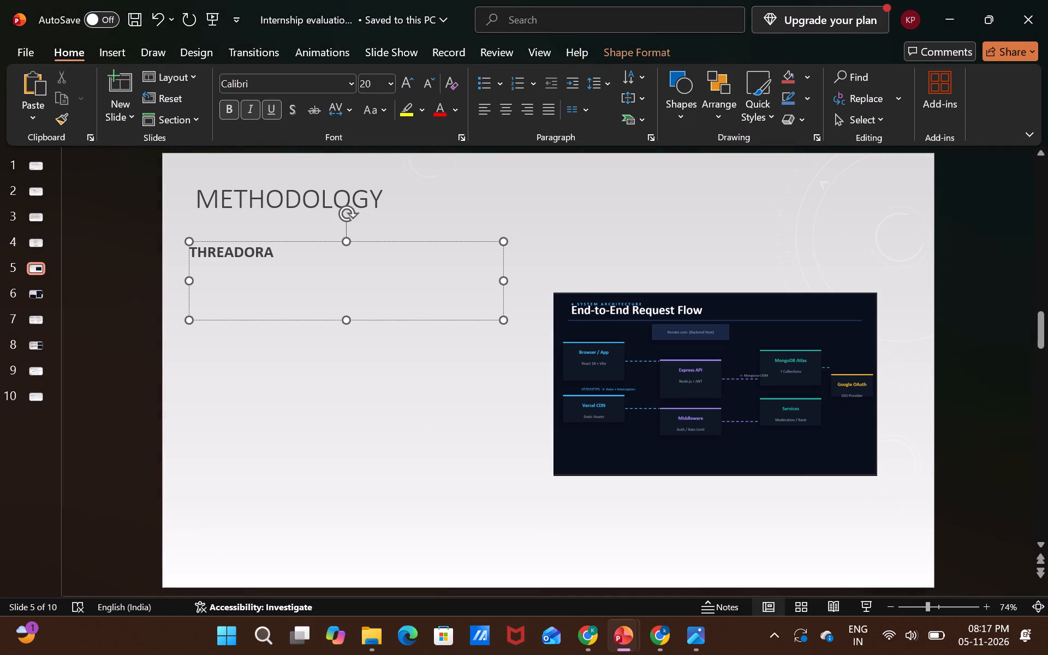
key(ctrl+v)
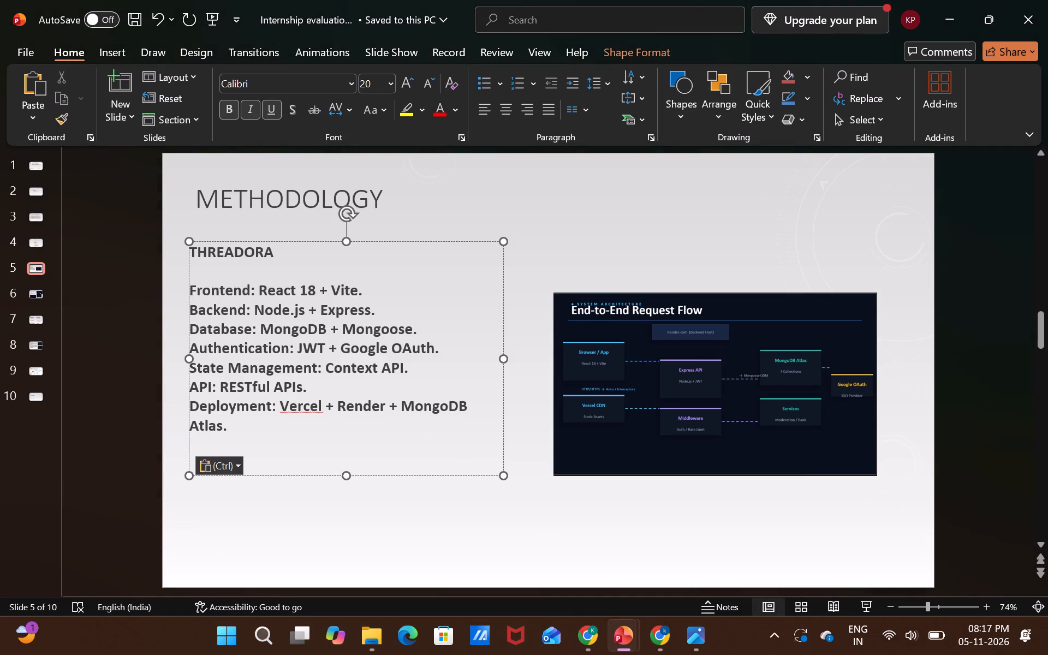
Delete the word "Atlas." from the end of the Deployment line so it ends with MongoDB.
click(223, 430)
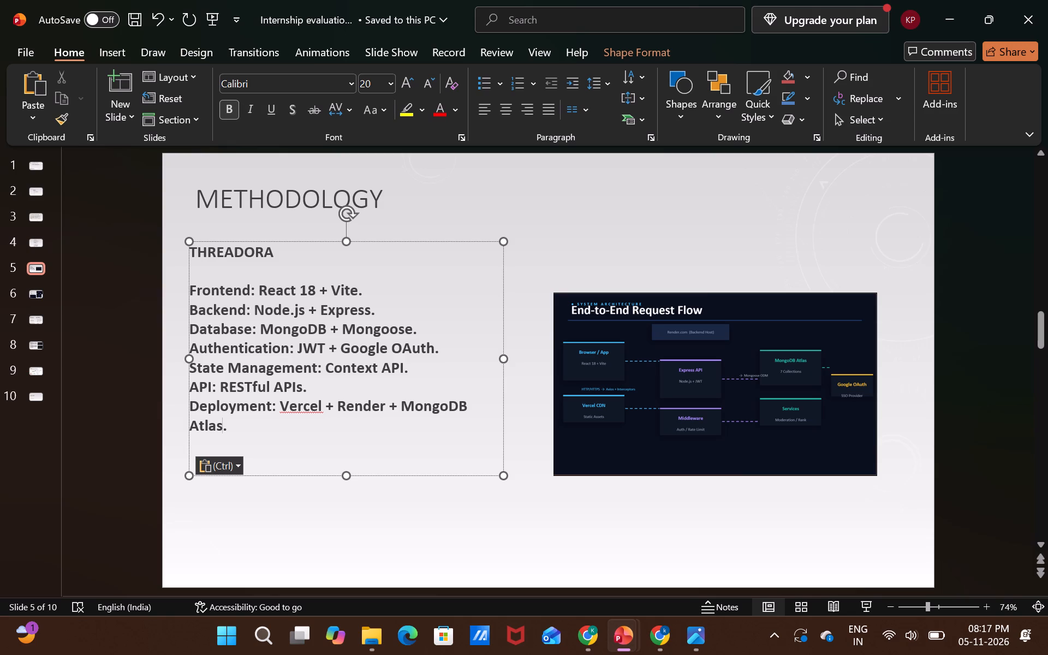
click(228, 431)
key(BackSpace)
key(BackSpace)
key(BackSpace)
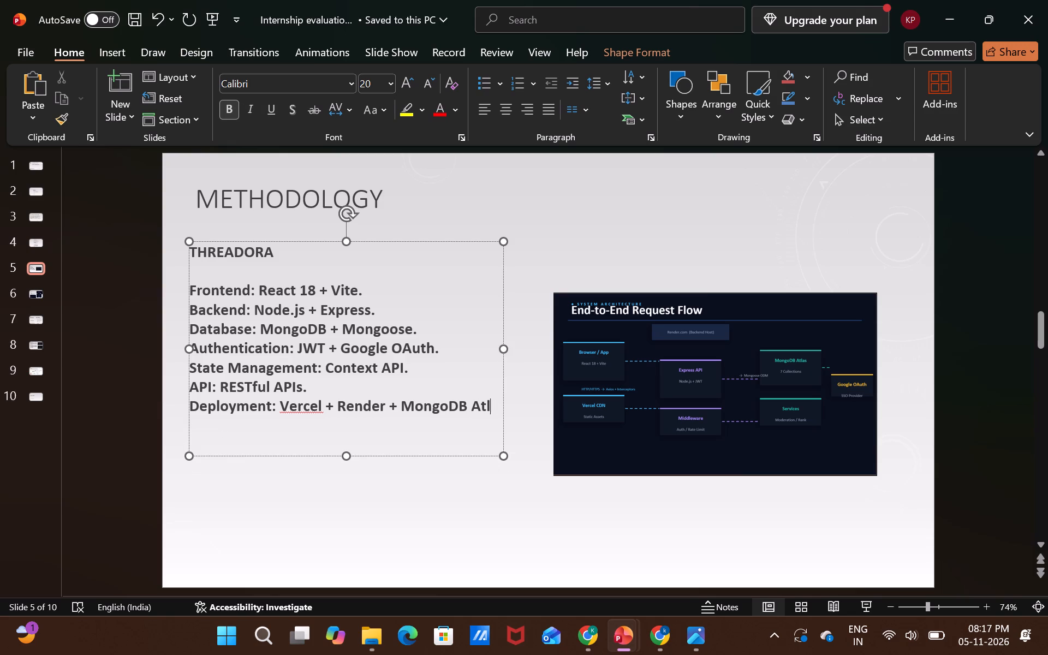
key(BackSpace)
key(BackSpace)
key(BackSpace)
key(BackSpace)
click(447, 568)
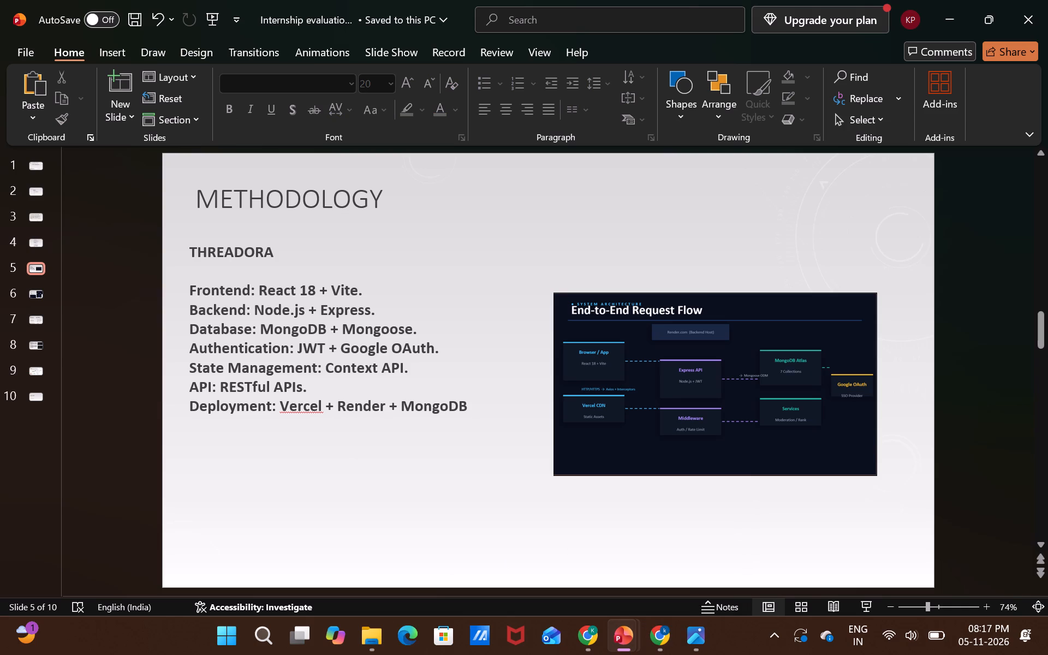
Go to the NOVELTY slide, slide 6.
key(Down)
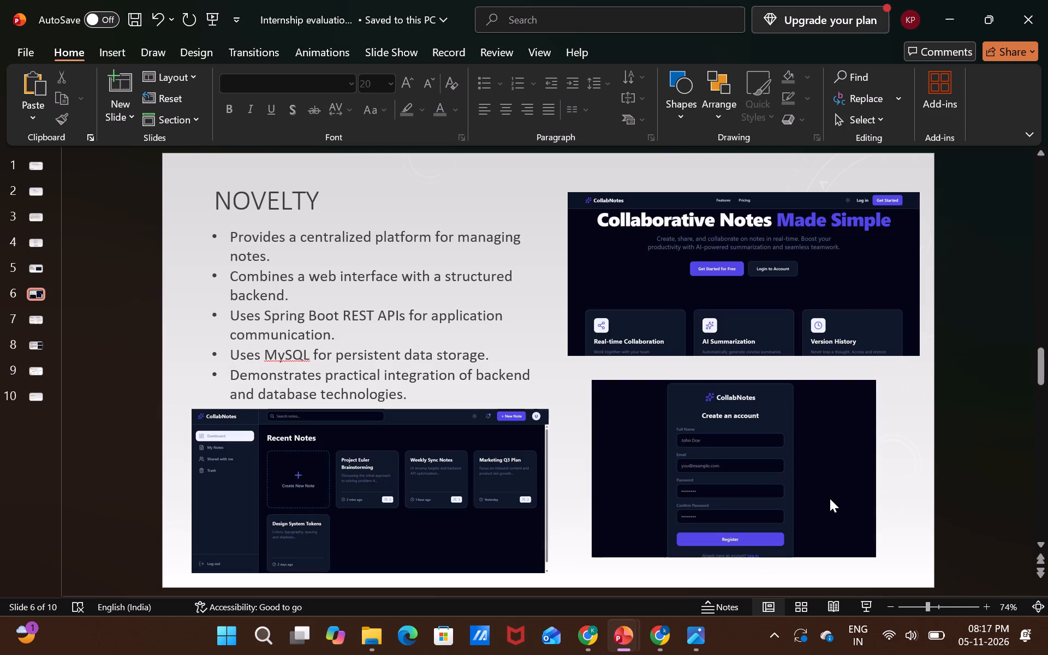
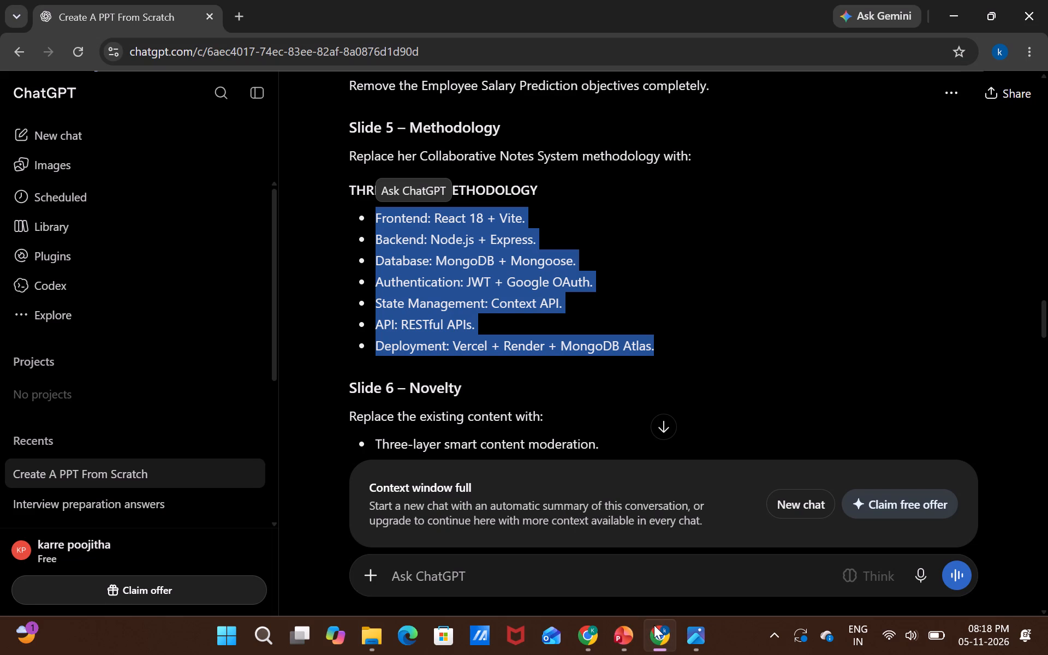
Switch to the Chrome window showing the Threadora home page and capture a full-screen screenshot of it.
click(586, 650)
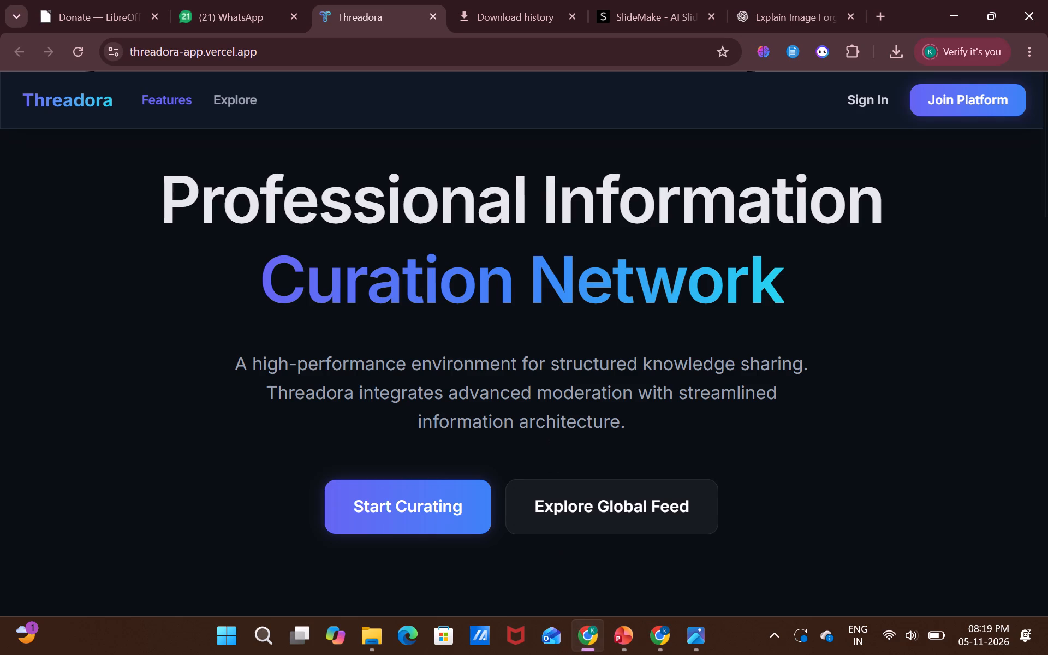
key(super+Print)
Open Screenshot (24) from the Screenshots folder in Photos, crop off the browser bars and taskbar to about 1920 x 999, and save it.
click(372, 635)
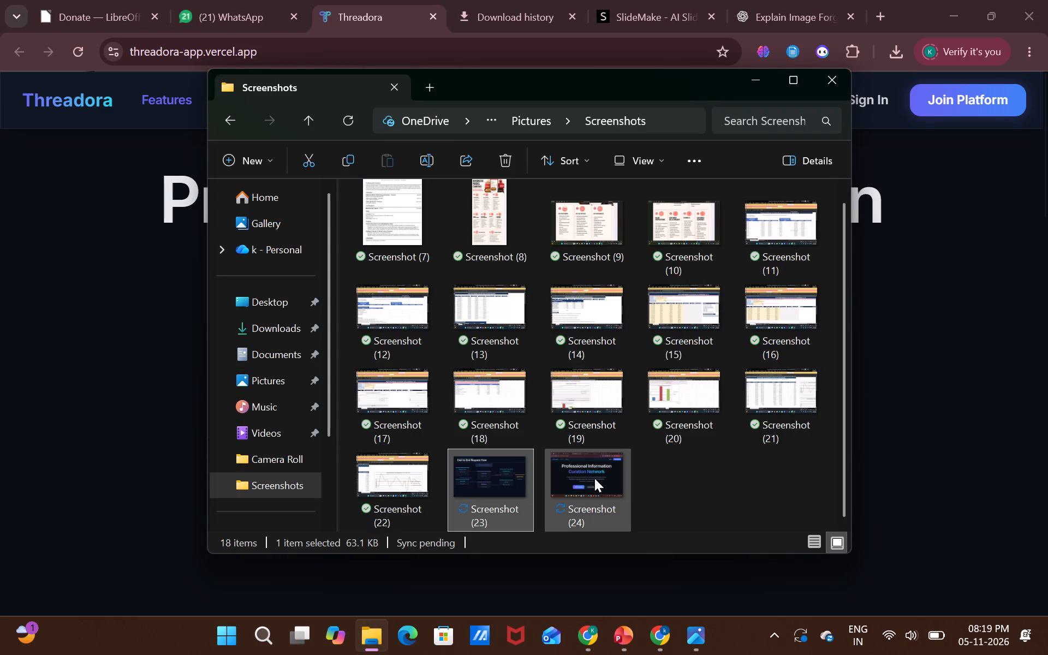
click(594, 478)
double_click(594, 478)
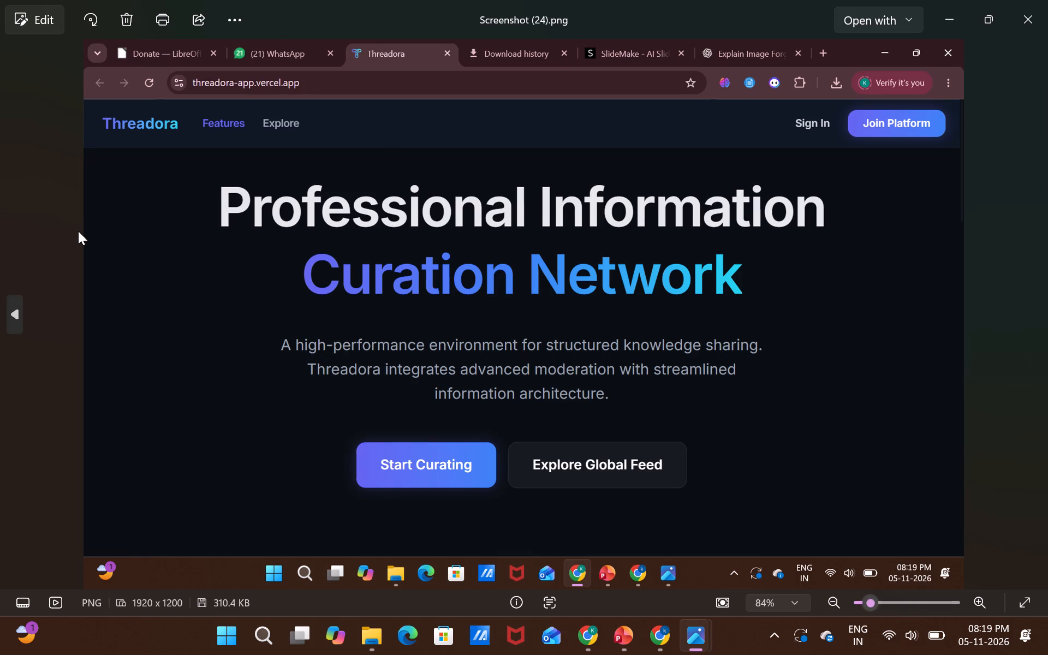
click(37, 27)
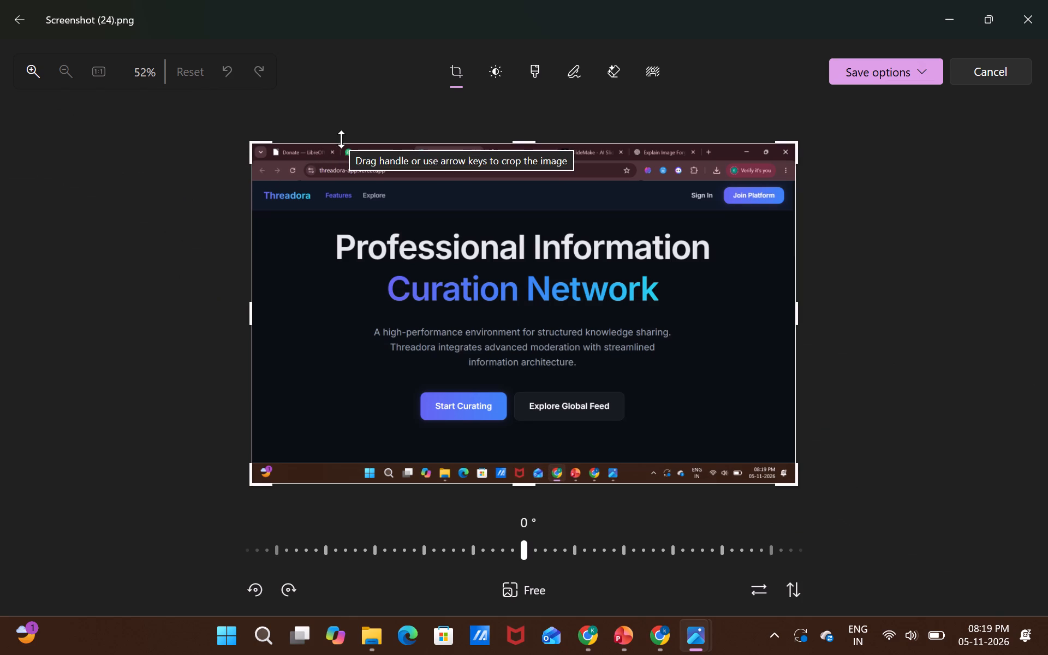
drag(341, 139, 347, 174)
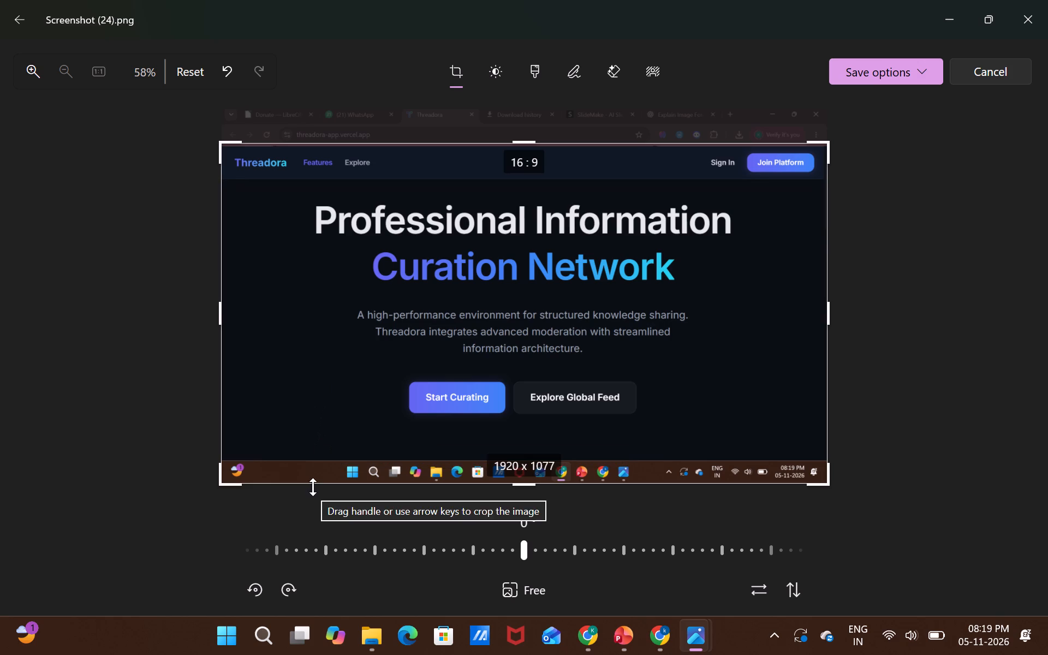
drag(313, 487, 320, 463)
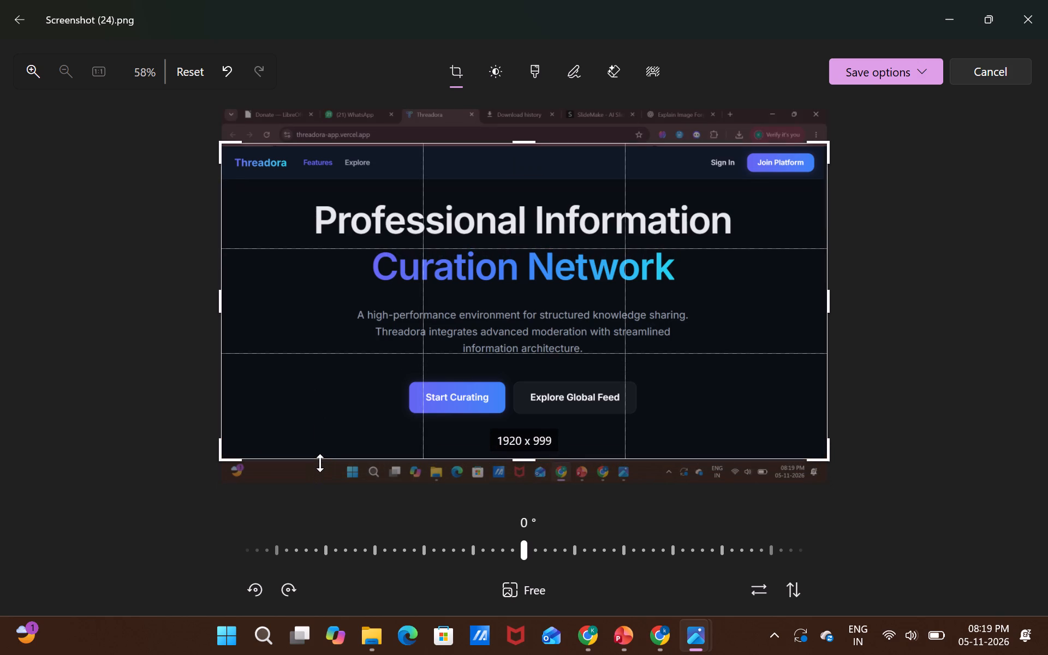
drag(320, 463, 320, 463)
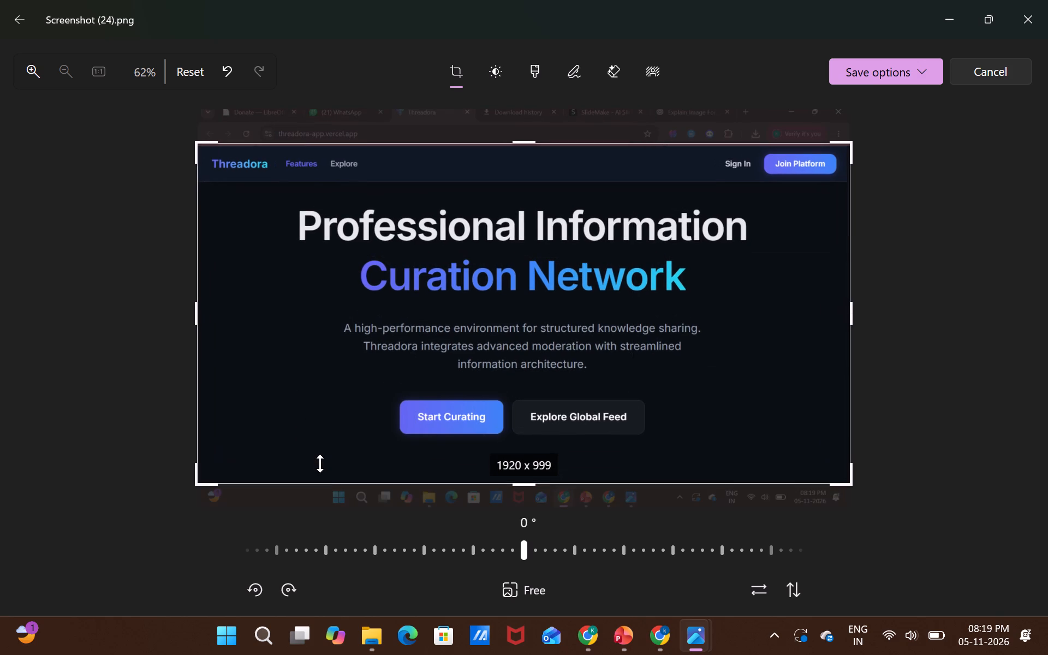
click(886, 78)
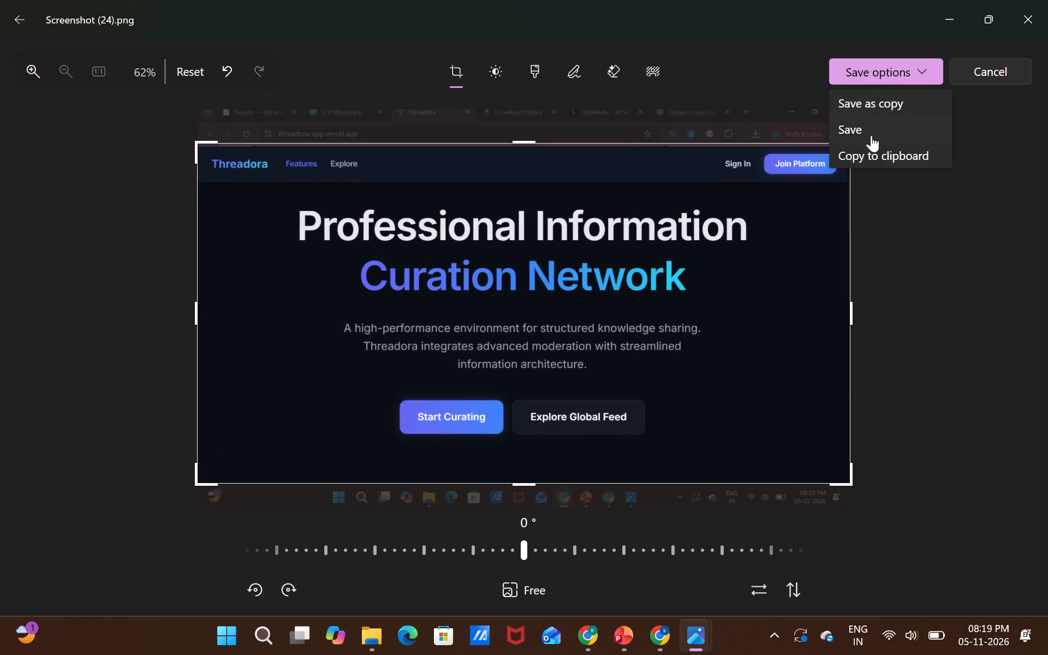
click(862, 129)
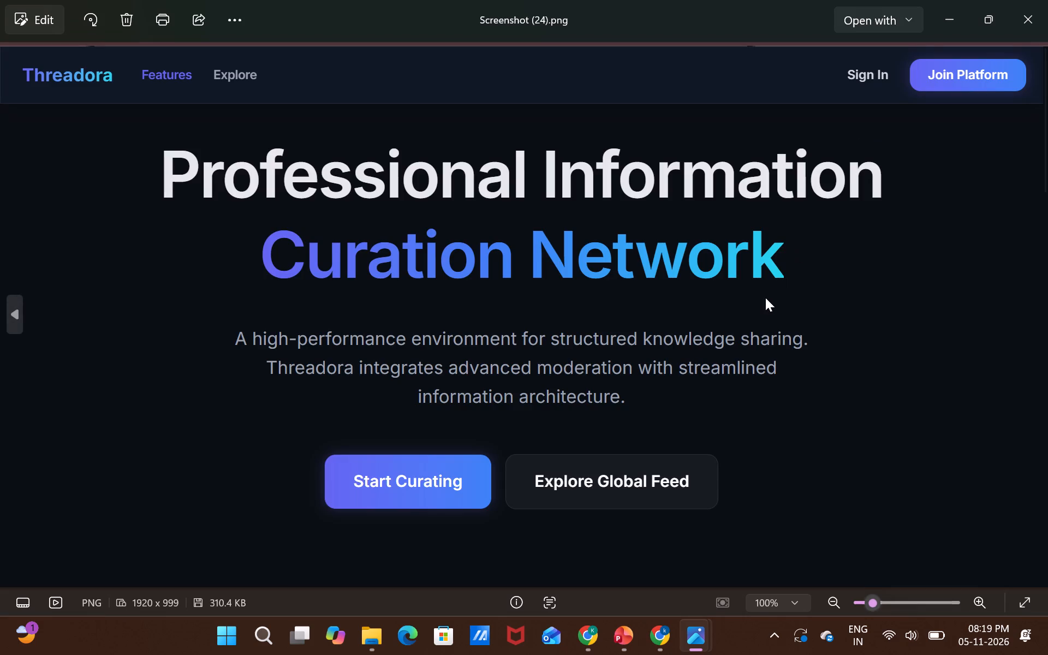
Switch to PowerPoint and replace the "Collaborative Notes Made Simple" picture on the NOVELTY slide with Screenshot (24) from this device.
click(624, 634)
click(590, 590)
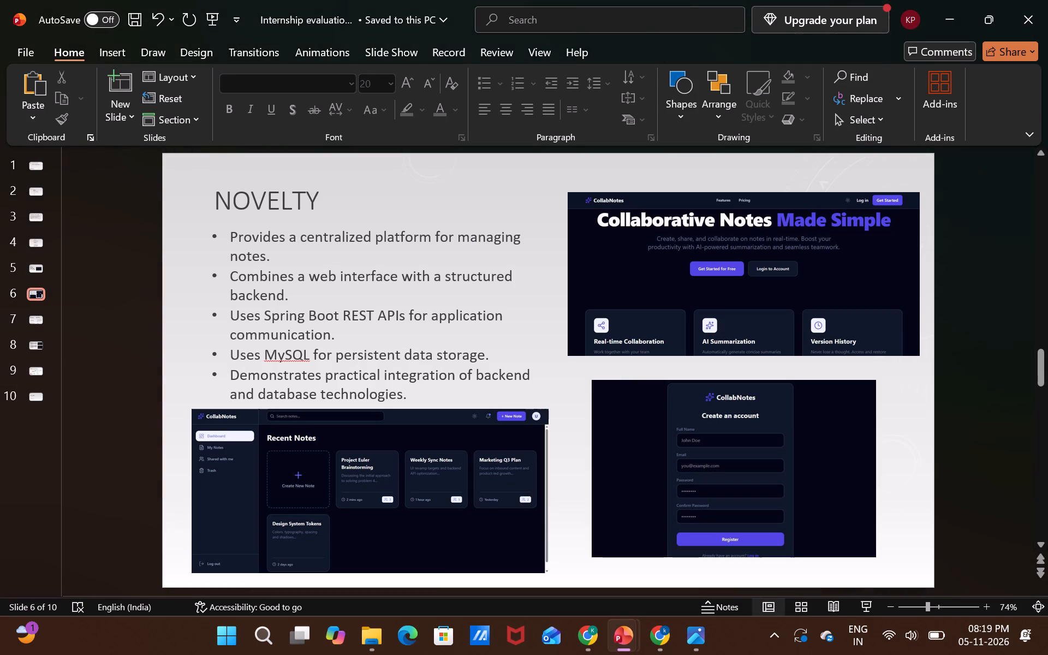
right_click(900, 236)
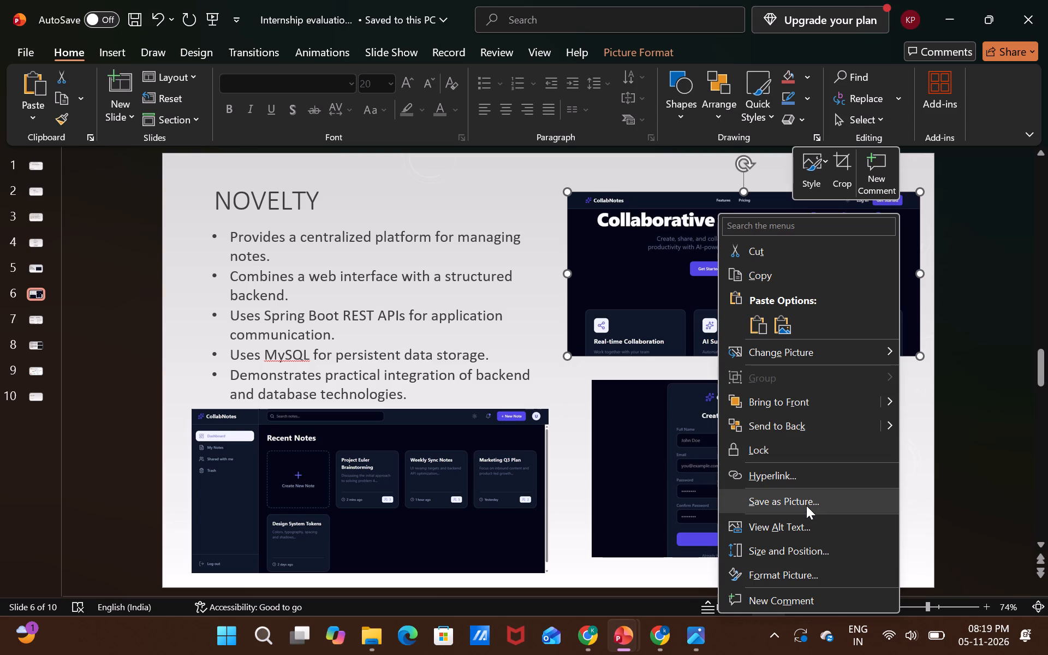
click(845, 346)
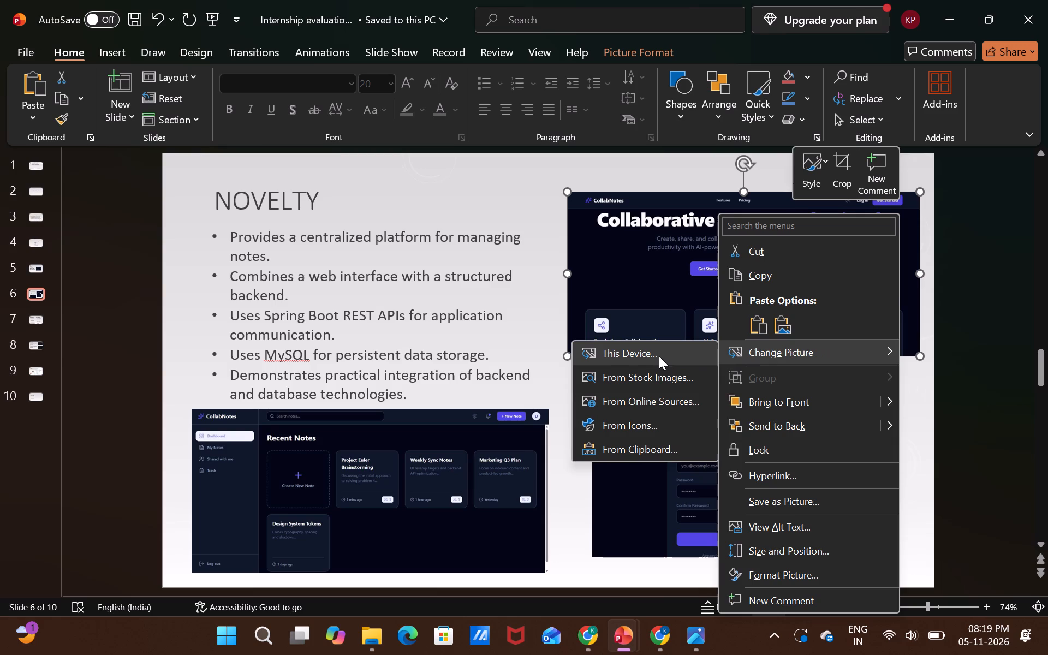
click(651, 354)
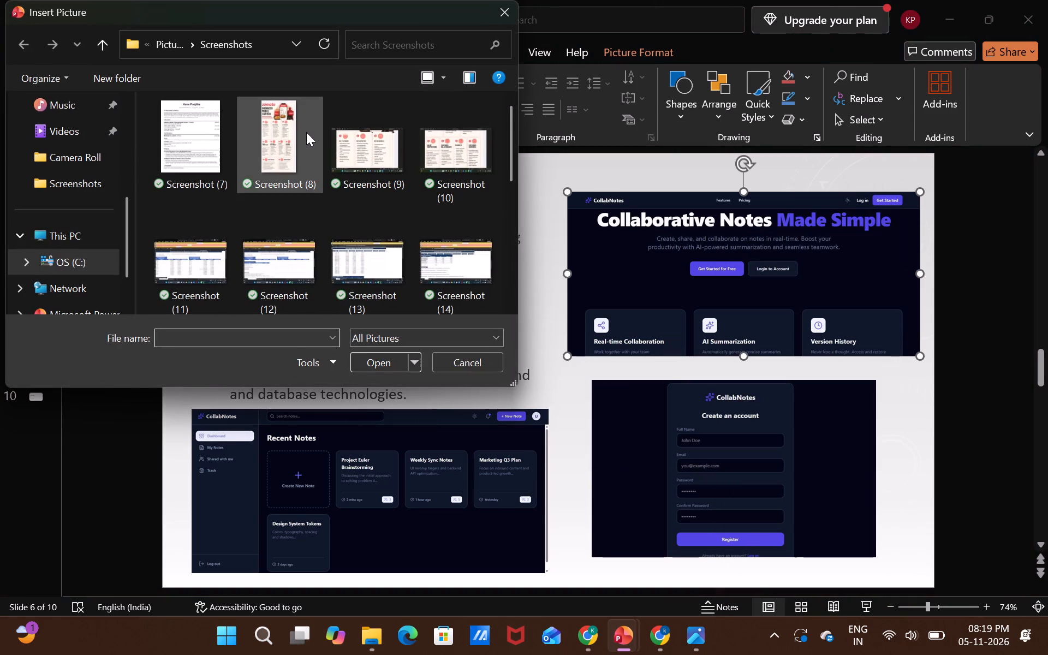
scroll(280, 222, down, 4)
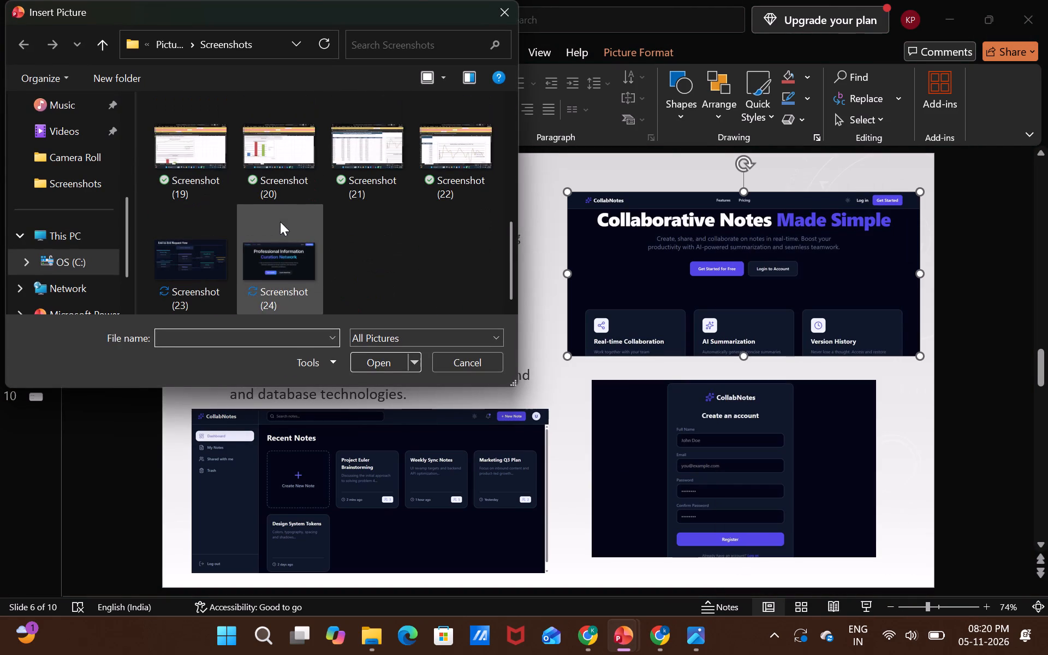
double_click(281, 256)
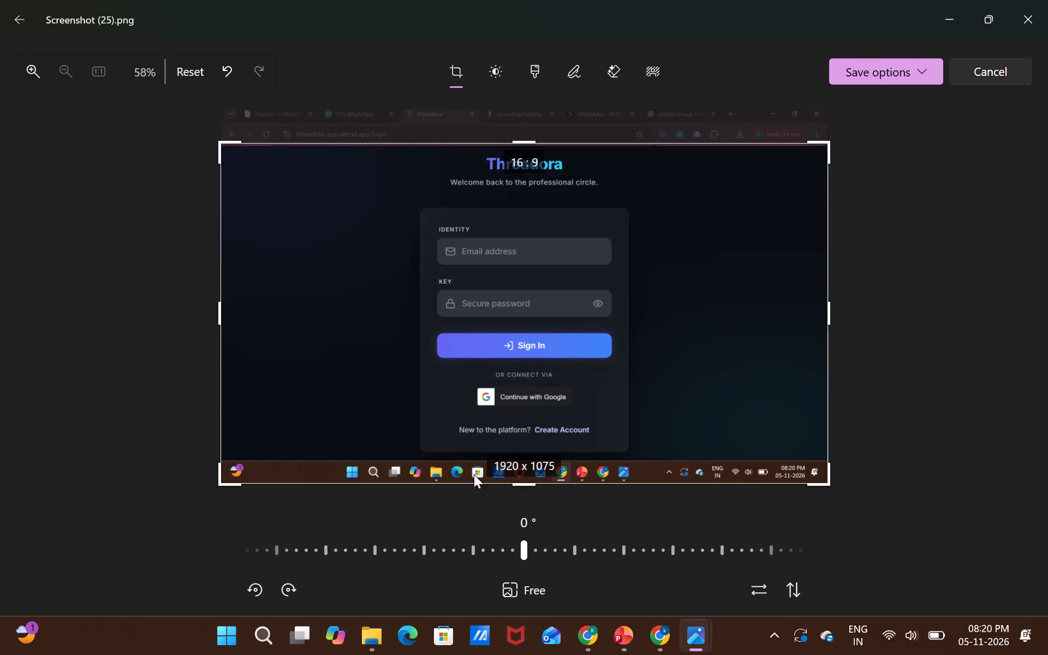
Crop the taskbar off the Threadora sign-in image, Screenshot (25), in Photos to about 1920 x 995 and save over the original.
drag(474, 485, 479, 460)
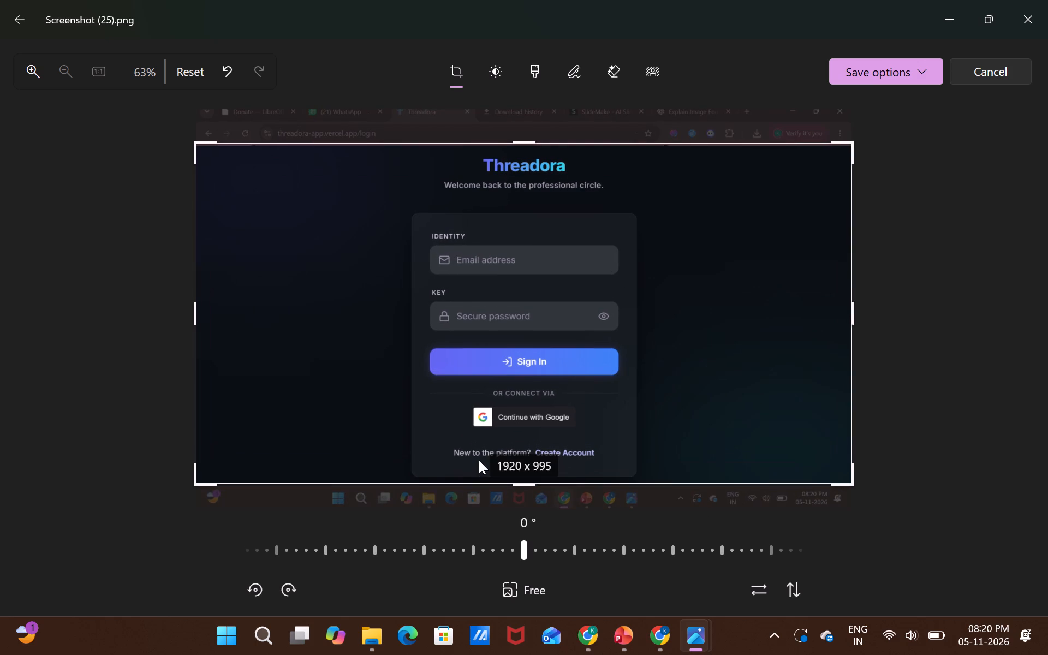
click(877, 73)
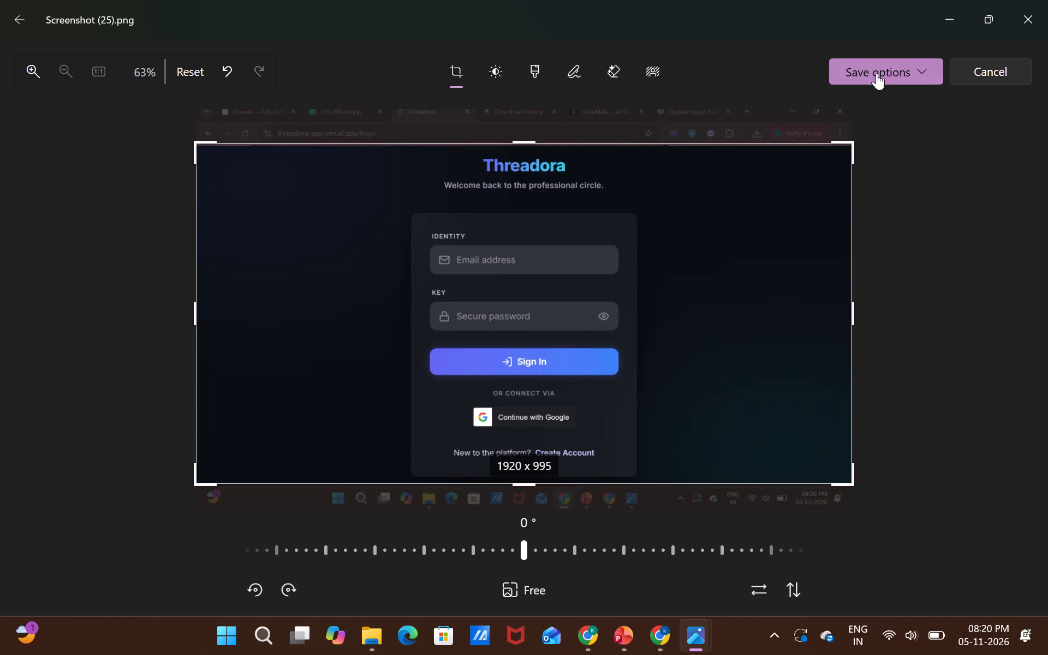
click(866, 129)
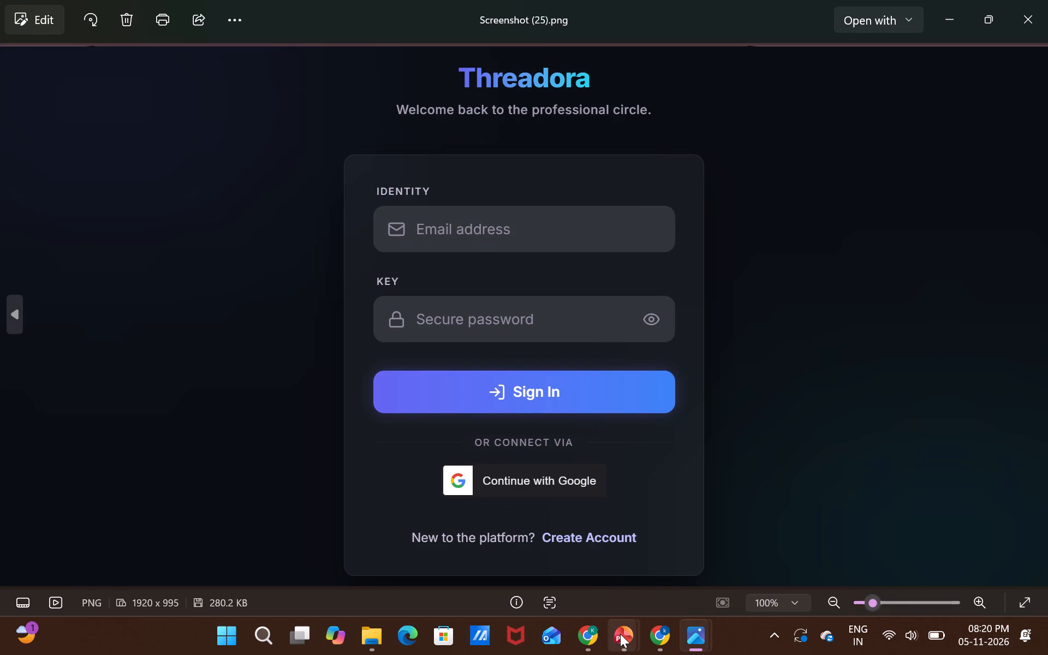
Switch to PowerPoint and start replacing the CollabNotes "Create an account" picture on the NOVELTY slide with an image from this device.
click(580, 575)
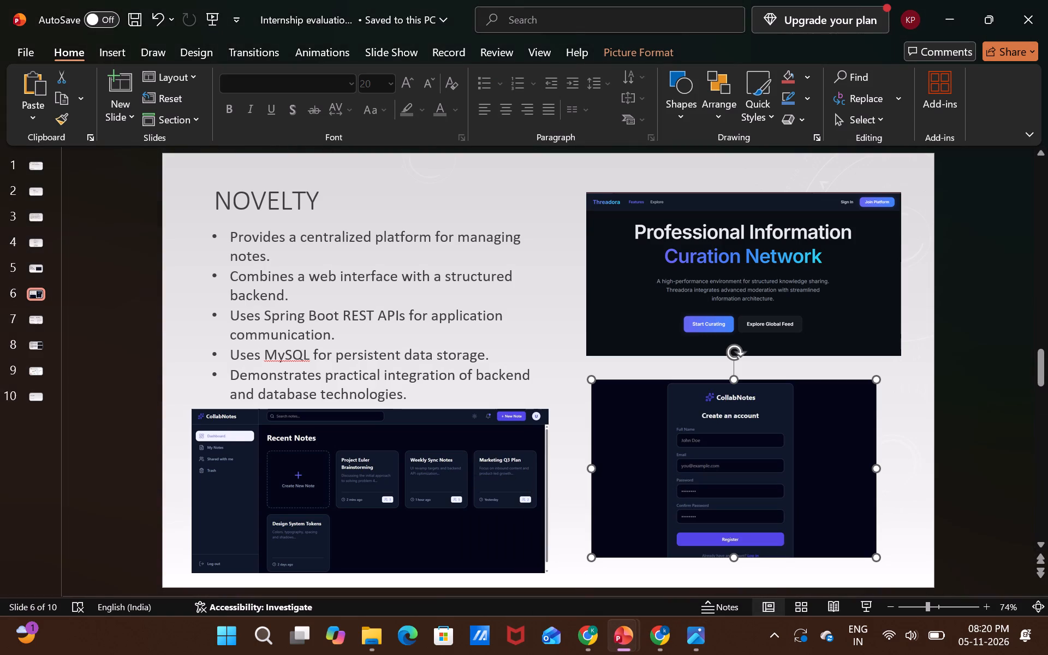
right_click(832, 411)
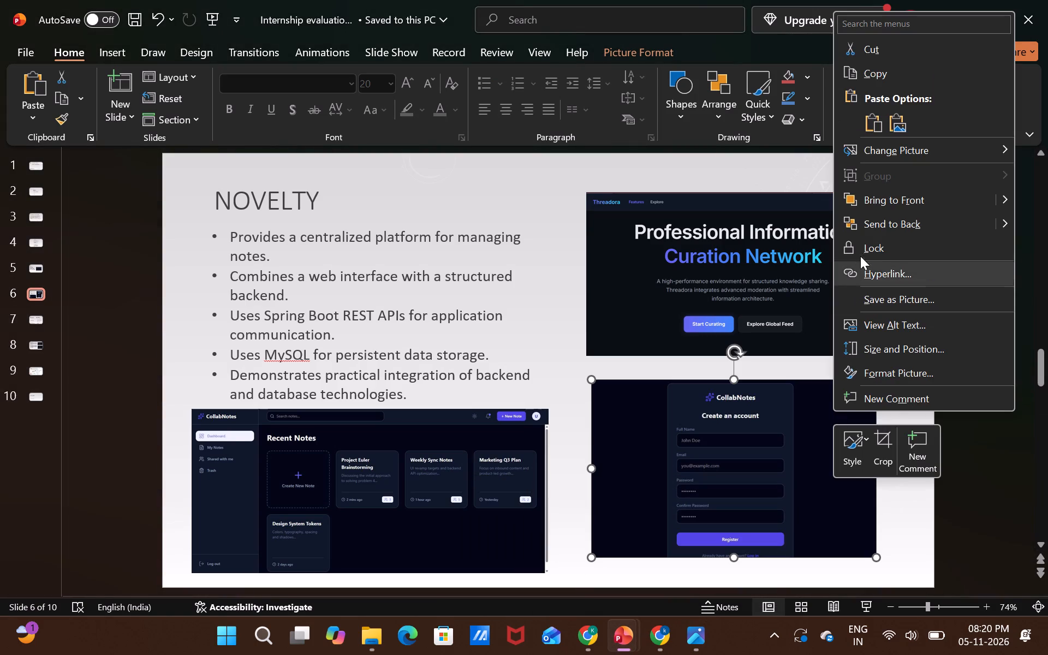
click(882, 154)
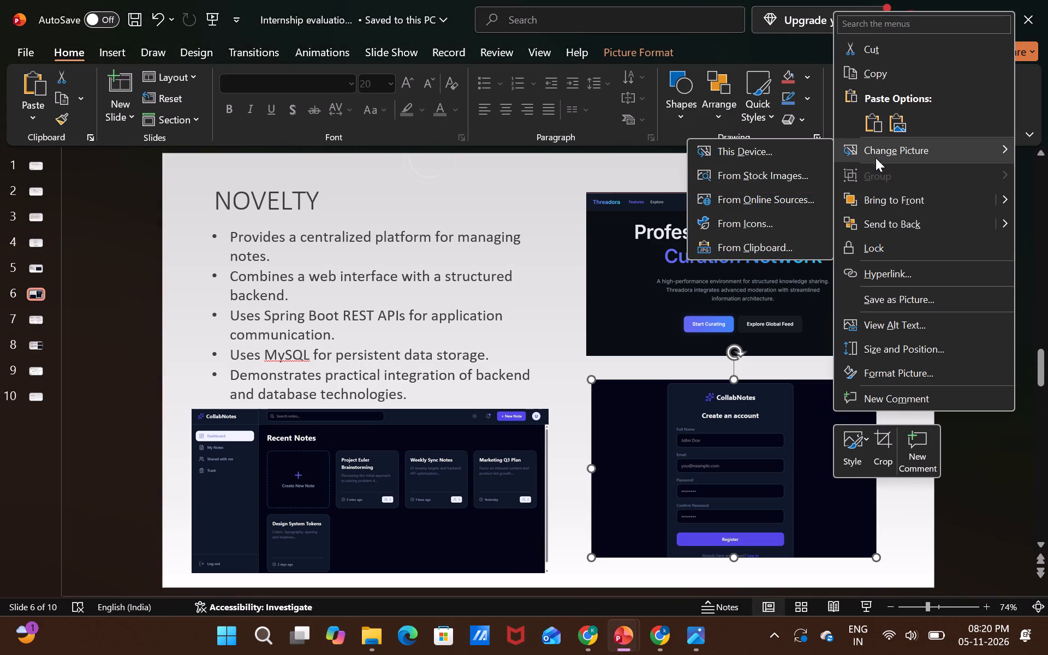
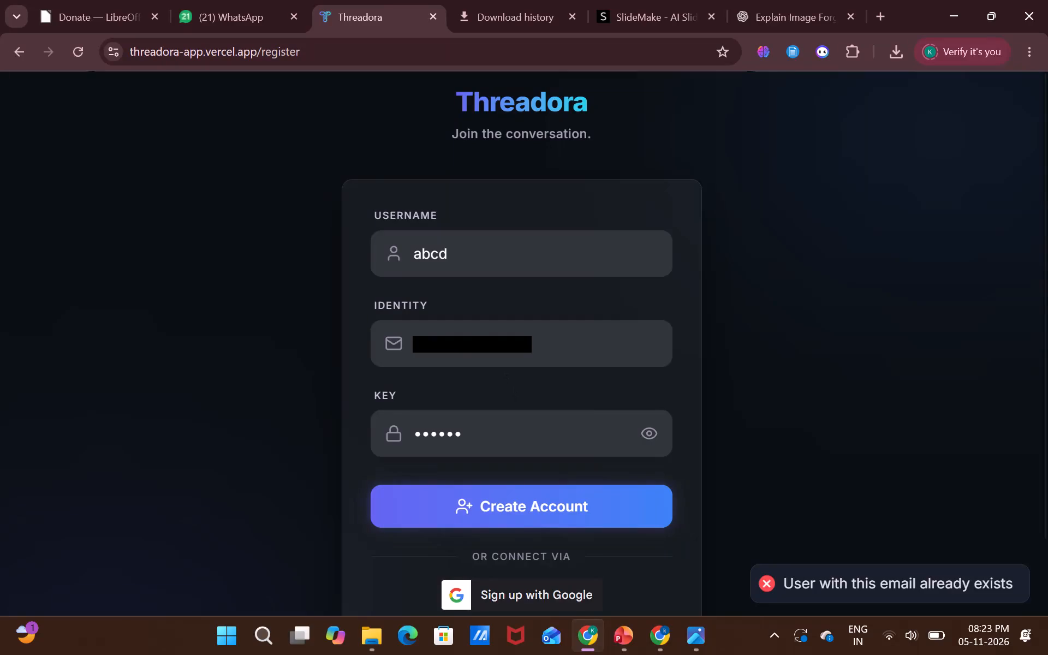
Create a Threadora account by extending the identity email entry and setting the username to "abcdef".
click(446, 342)
text(ef)
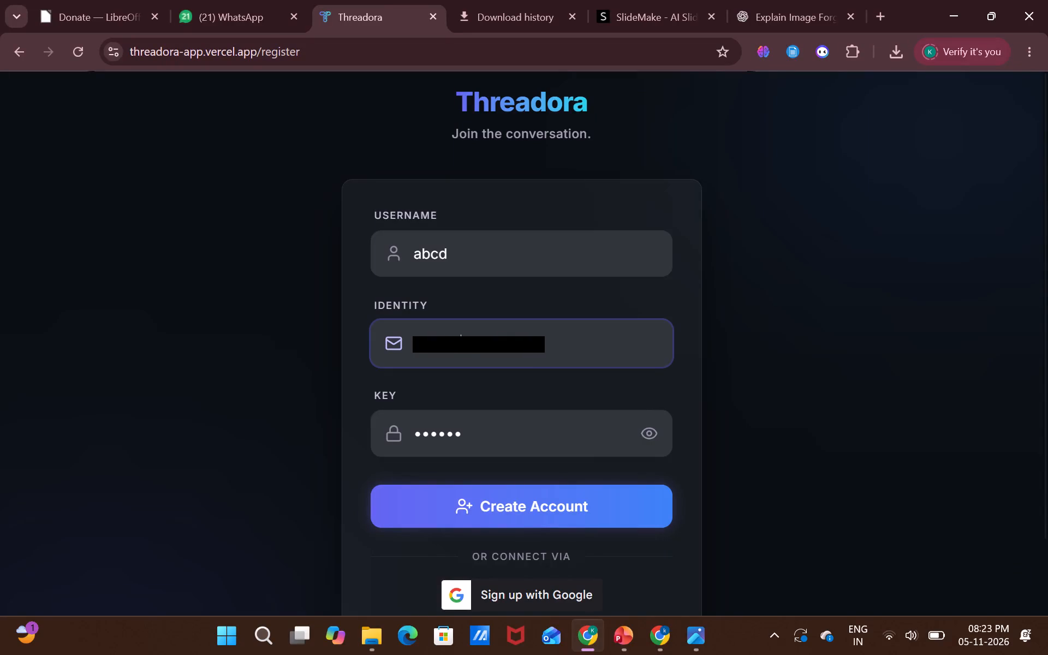
click(498, 506)
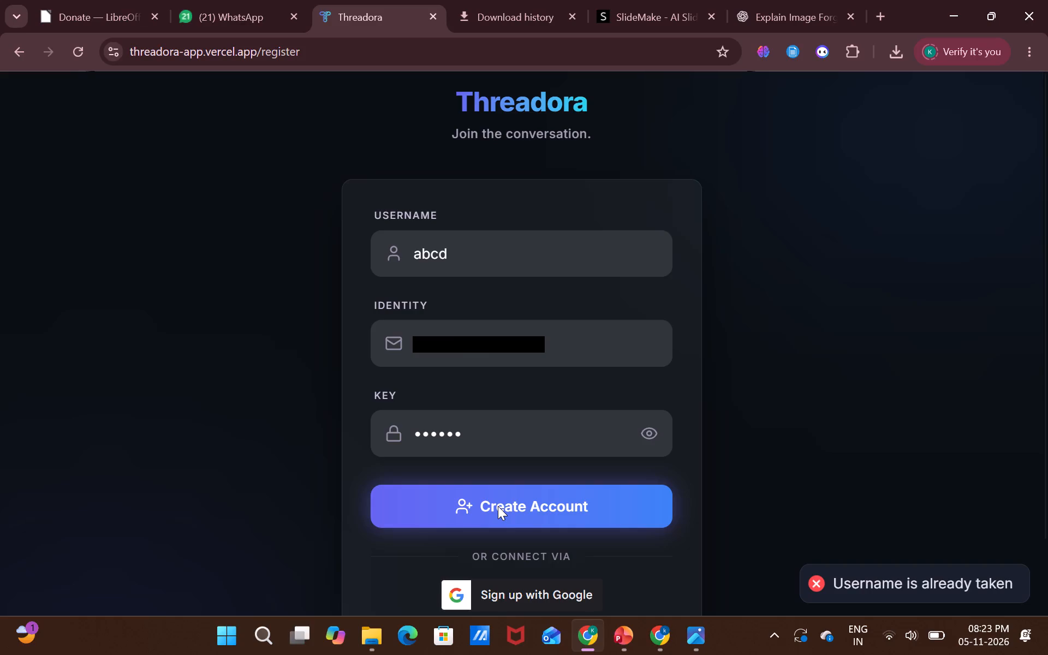
click(449, 259)
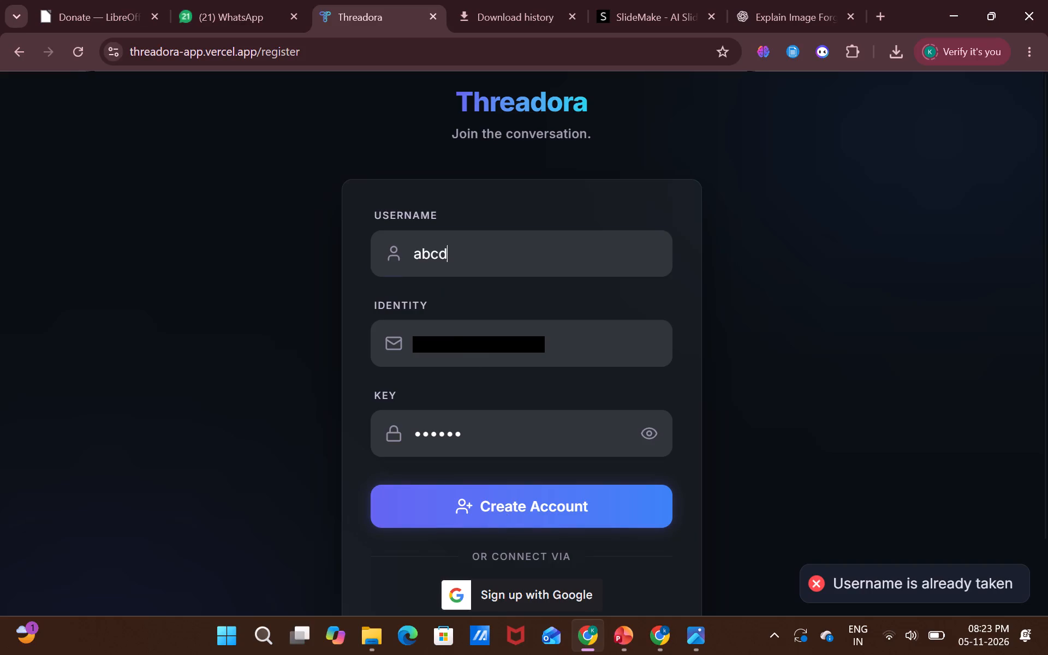
text(ef)
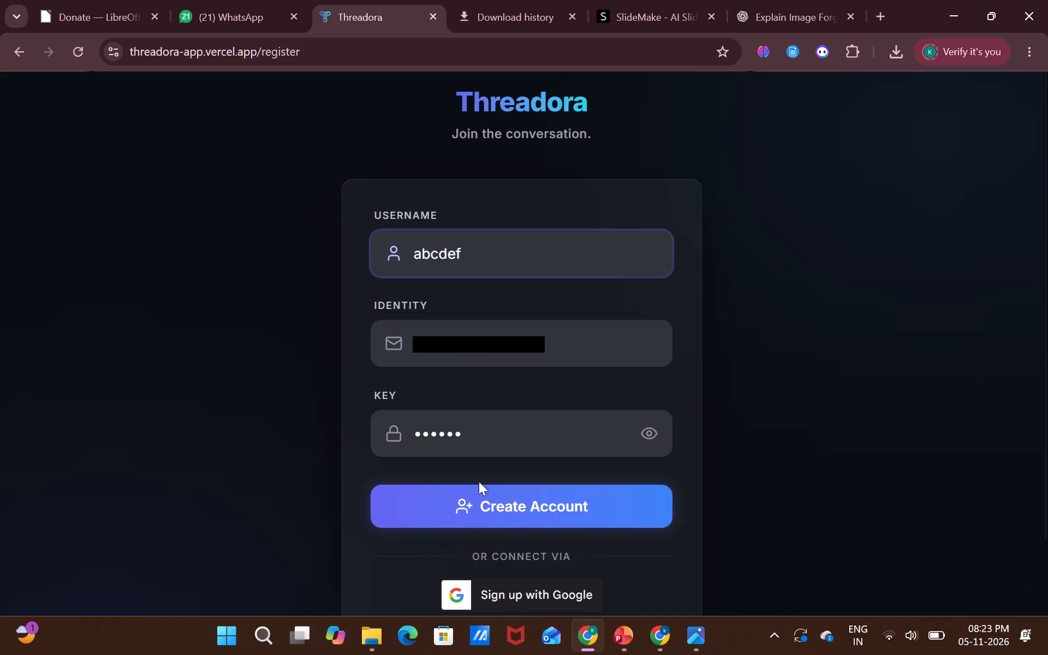
click(488, 503)
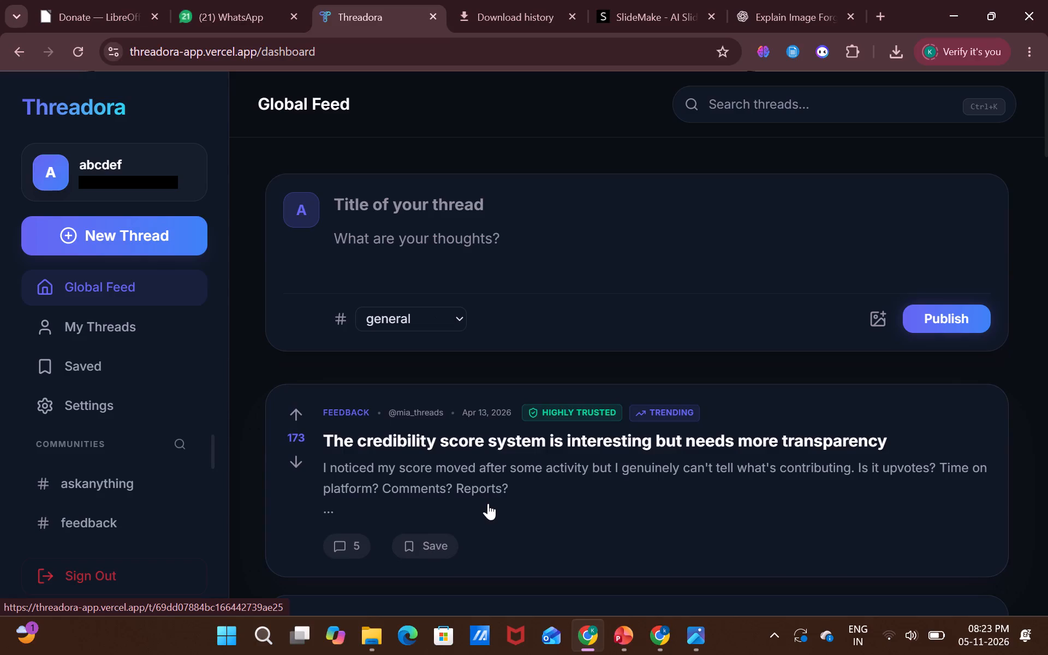
Capture a full-screen screenshot of Threadora's Global Feed dashboard to file.
key(super+Print)
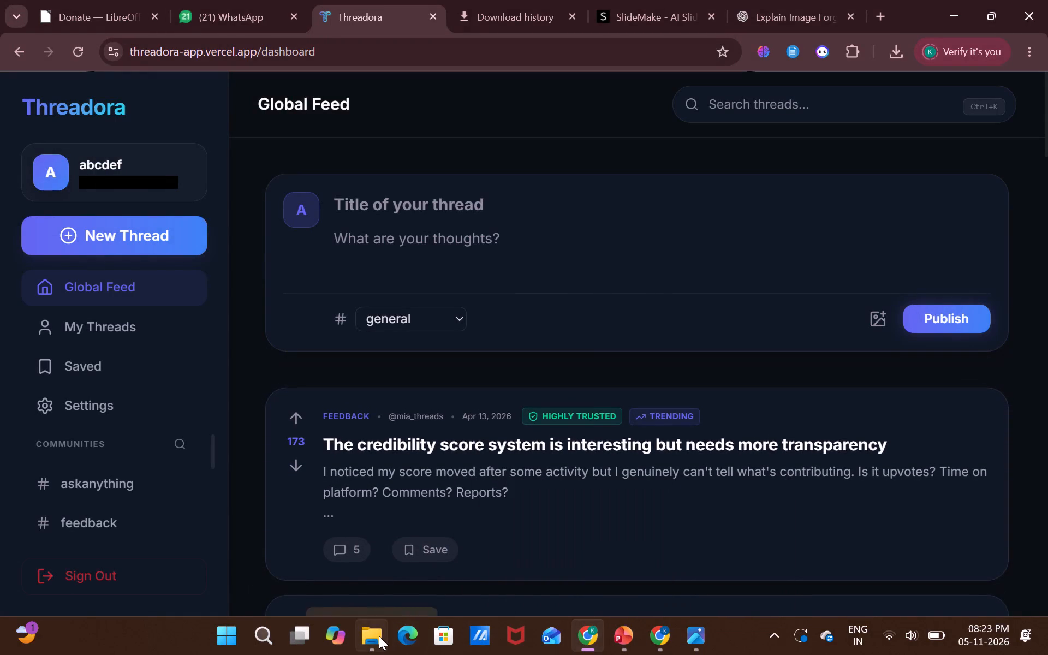
Open Screenshot (26) from the Screenshots folder in Photos, crop off the browser bars and taskbar to about 1920 x 955, and save over the original.
click(378, 570)
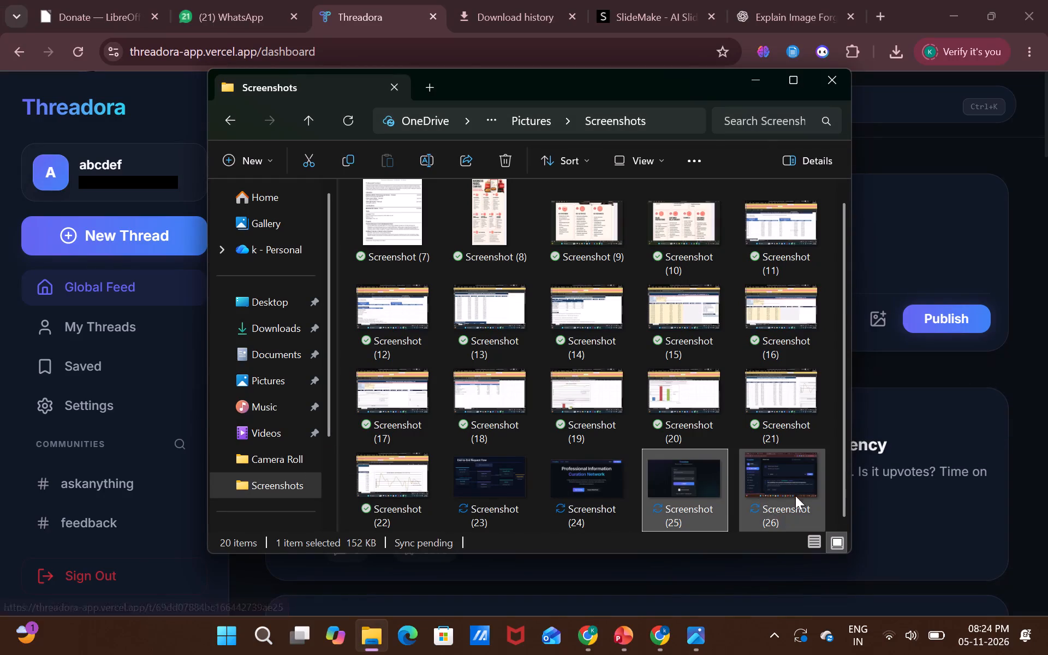
double_click(800, 493)
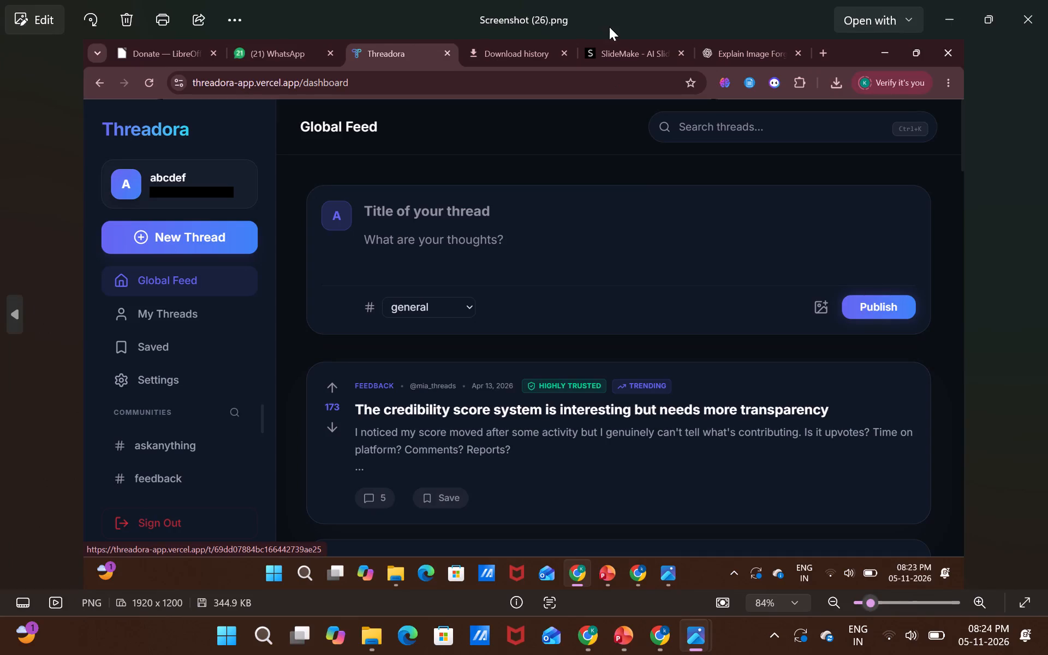
click(32, 17)
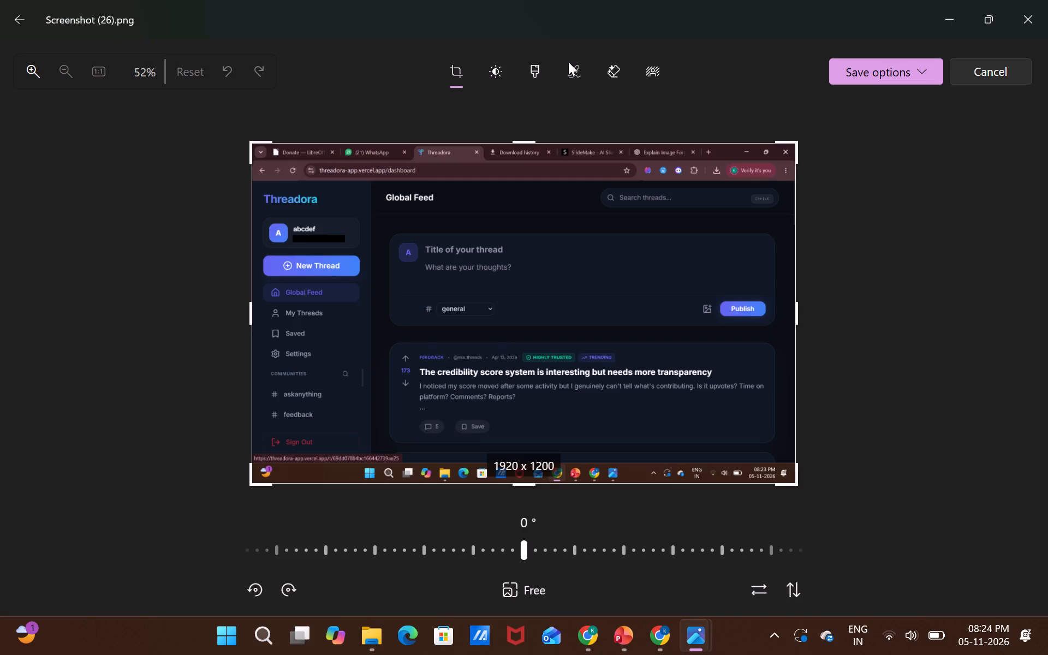
drag(523, 144, 526, 162)
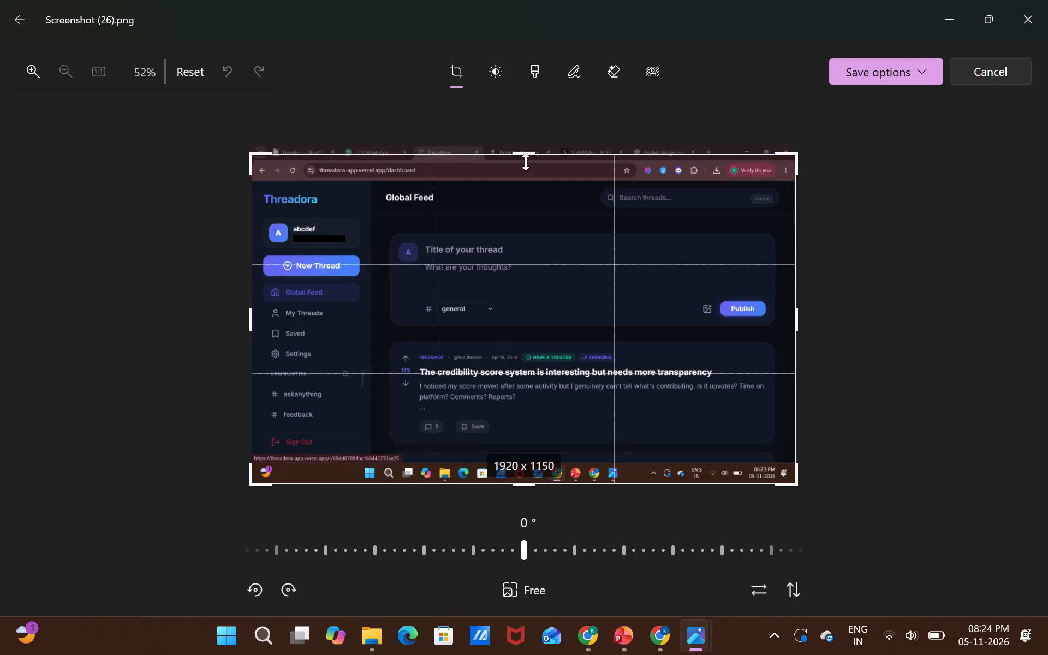
drag(526, 162, 529, 183)
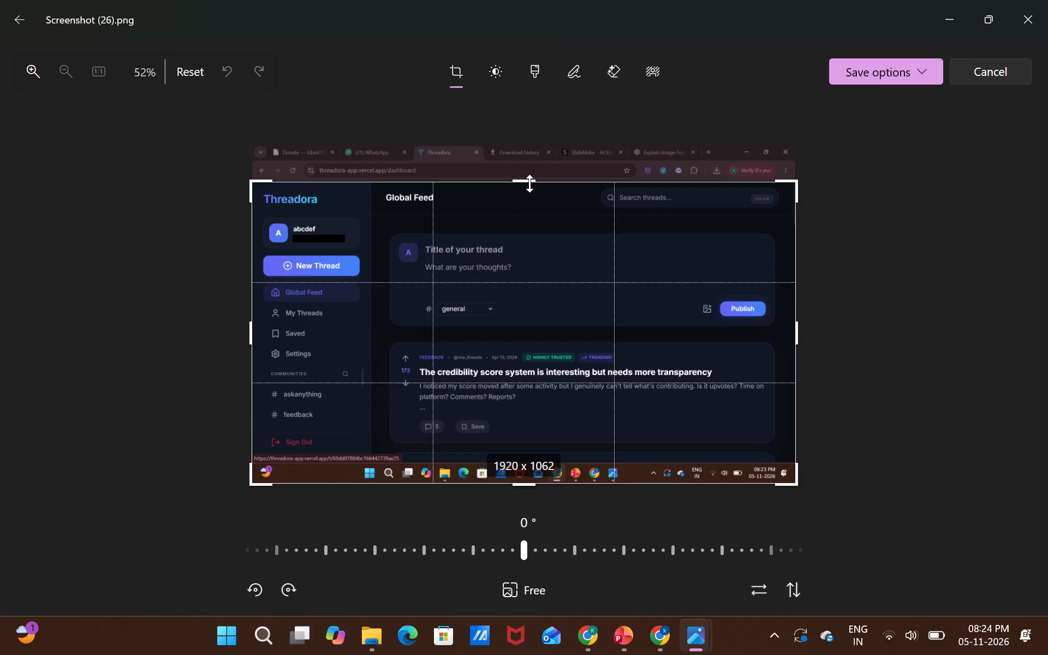
drag(529, 183, 528, 181)
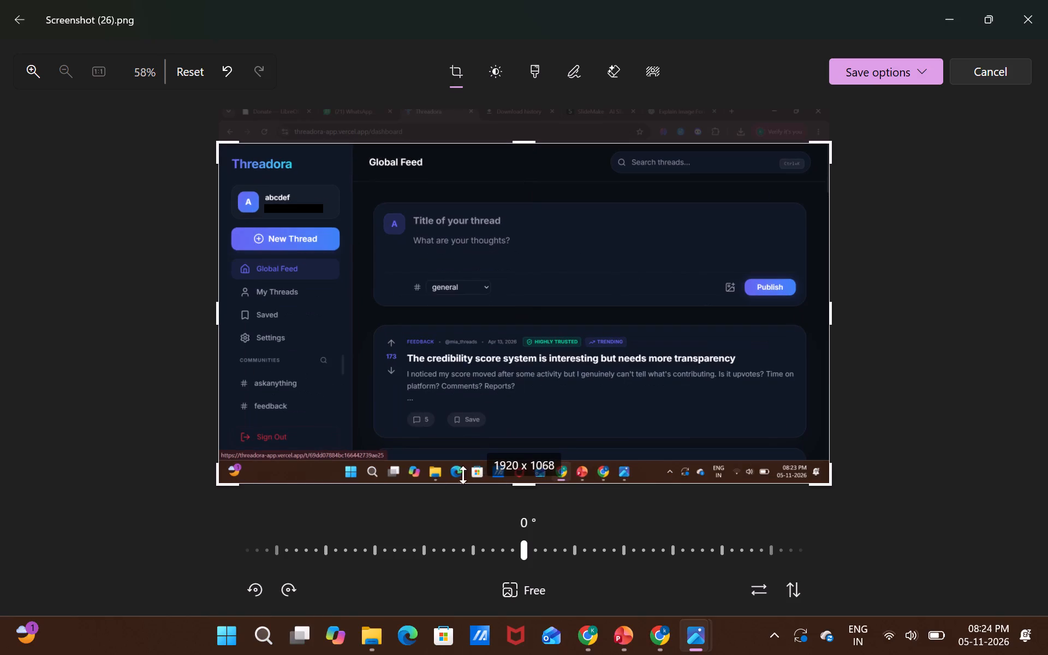
drag(457, 484, 457, 448)
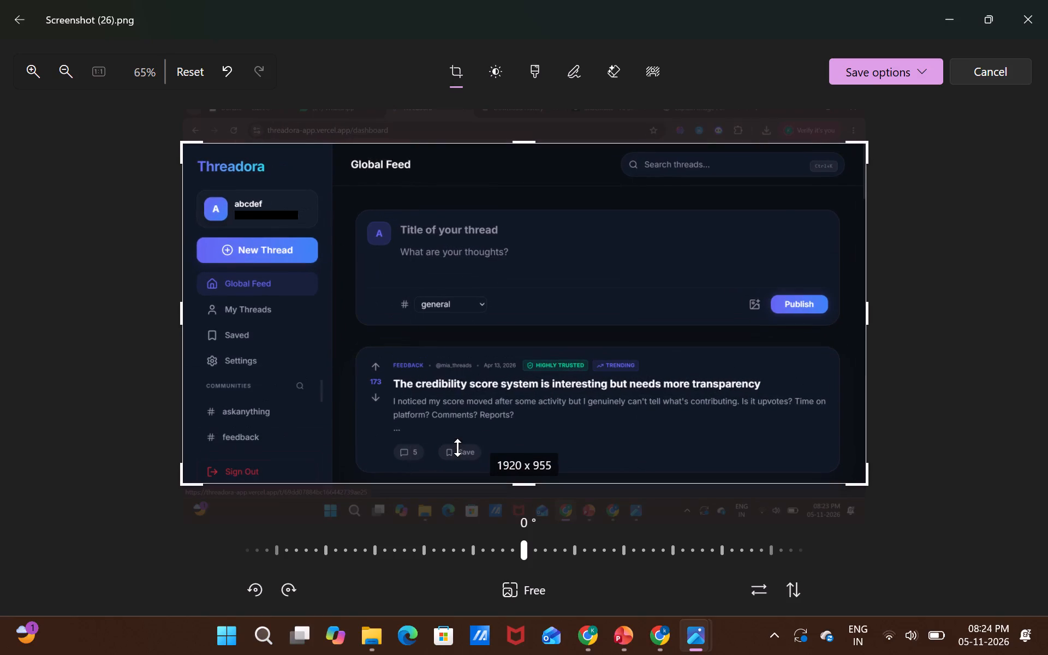
click(892, 69)
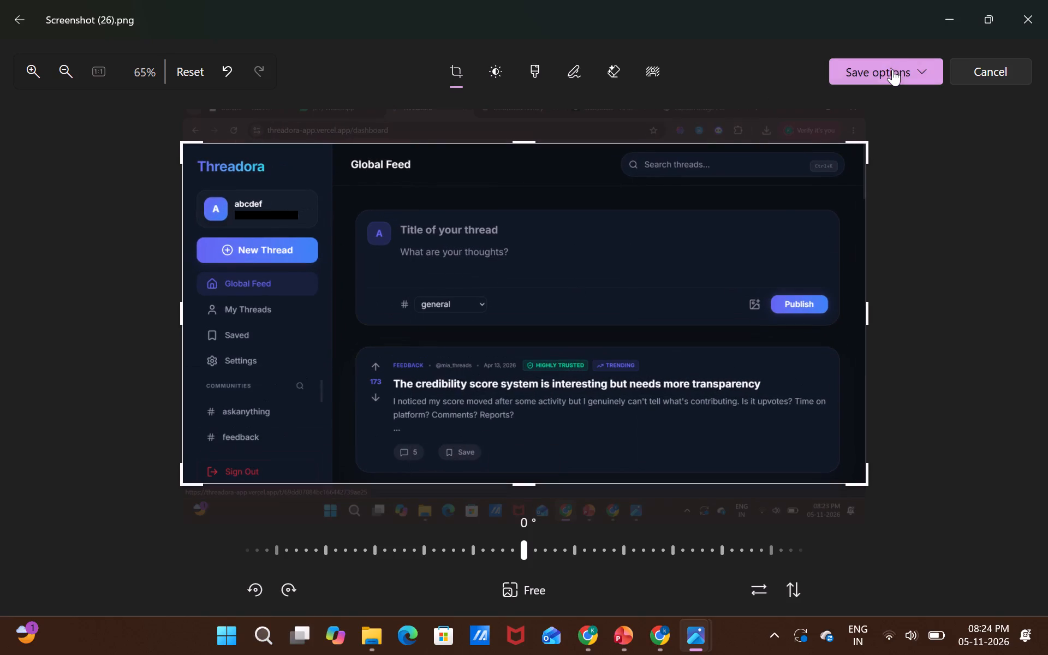
click(875, 121)
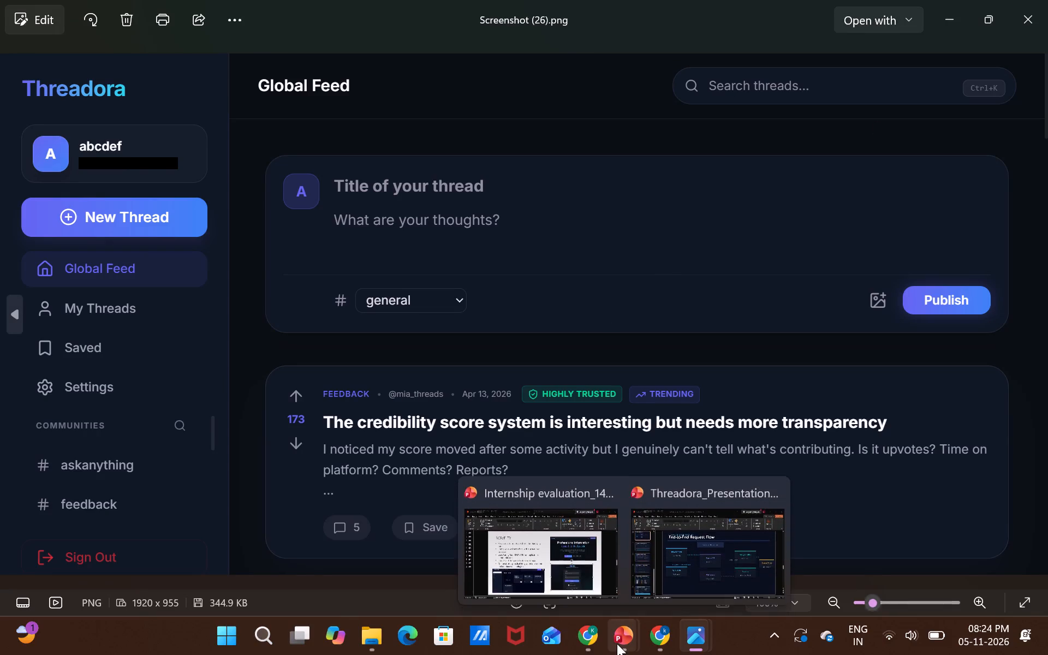
Switch to the internship evaluation in PowerPoint and replace the CollabNotes "Recent Notes" picture on the NOVELTY slide with Screenshot (26) from this device.
click(572, 573)
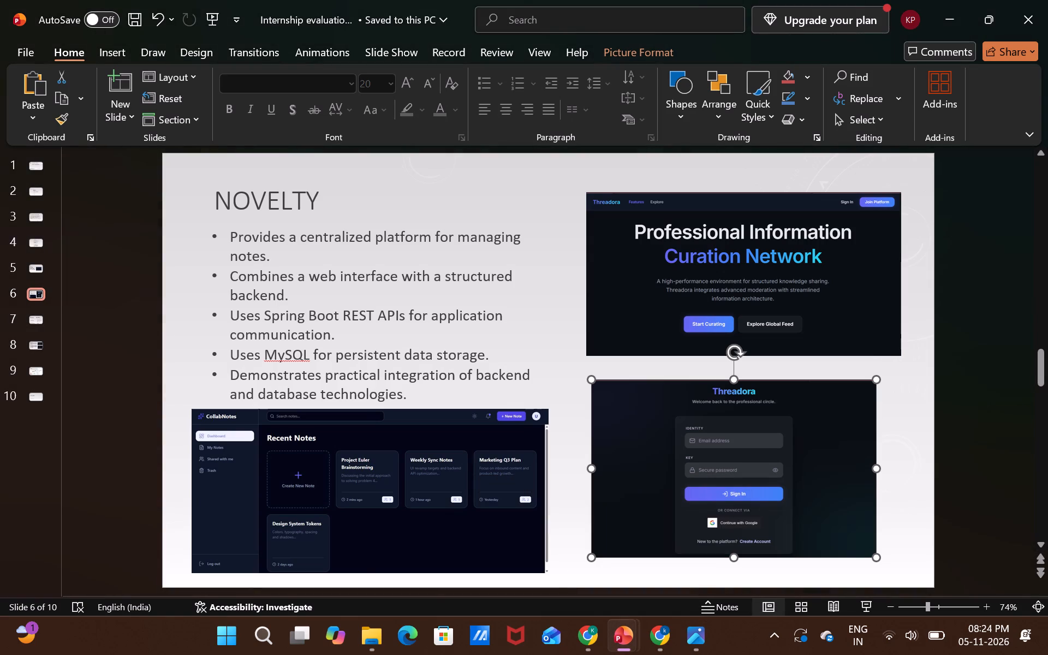
right_click(450, 516)
click(491, 257)
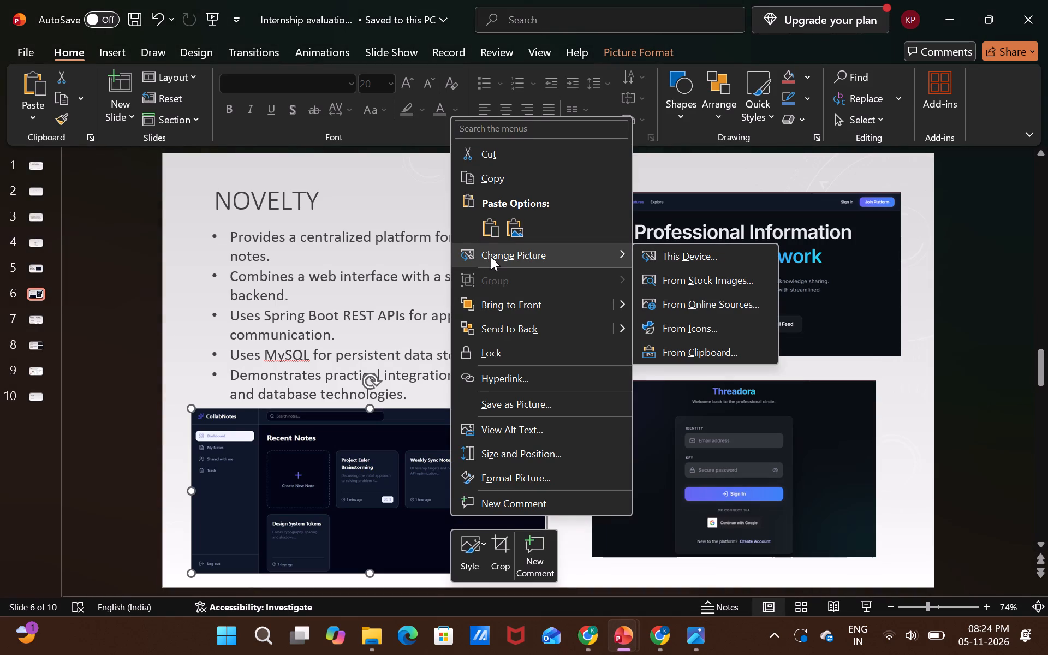
click(665, 255)
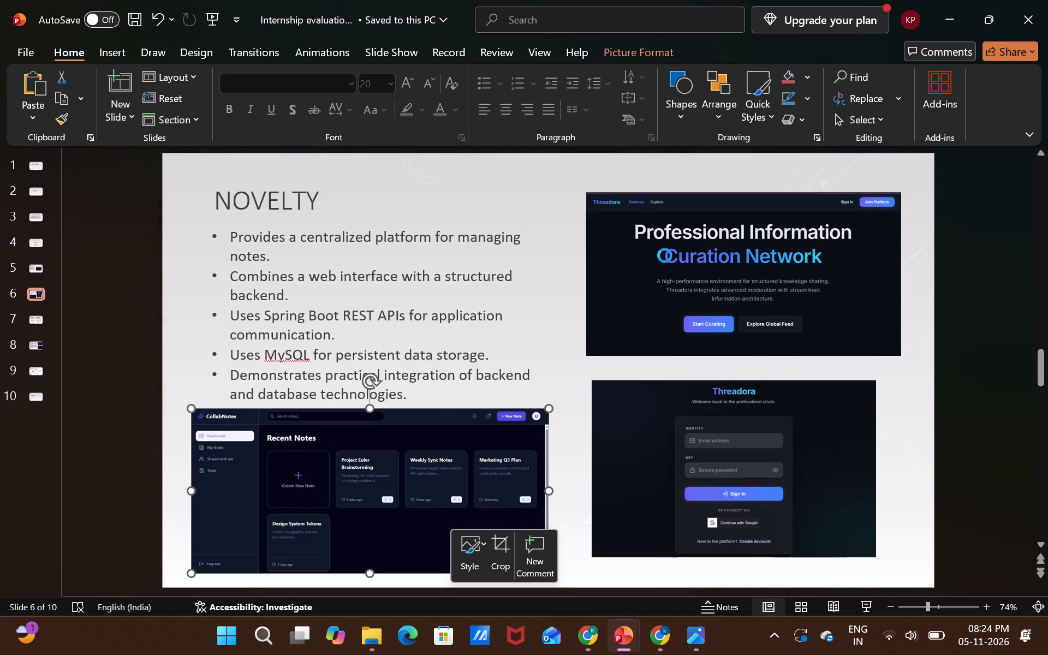
scroll(438, 236, down, 5)
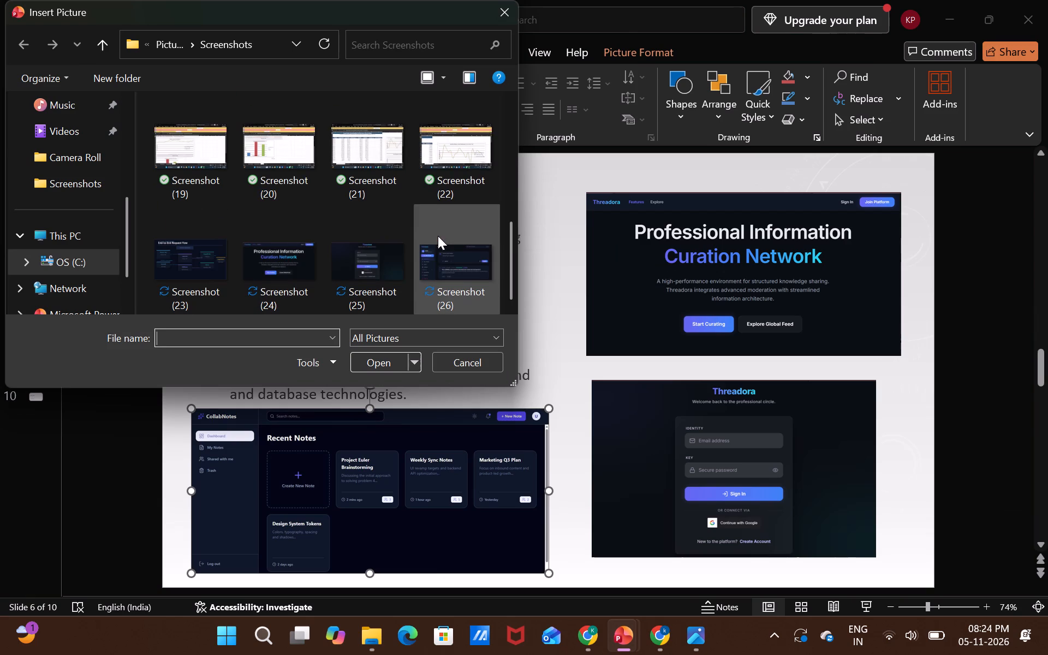
double_click(440, 260)
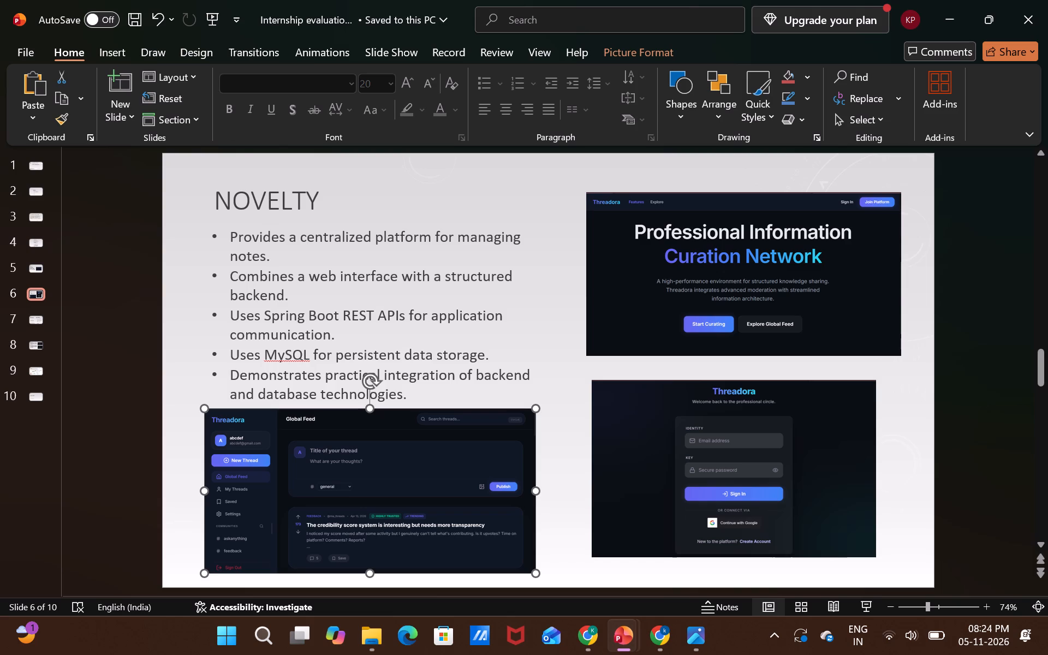
Replace the first NOVELTY bullet's text with "Three layer smart content moderation", keeping the full stop.
drag(230, 237, 260, 255)
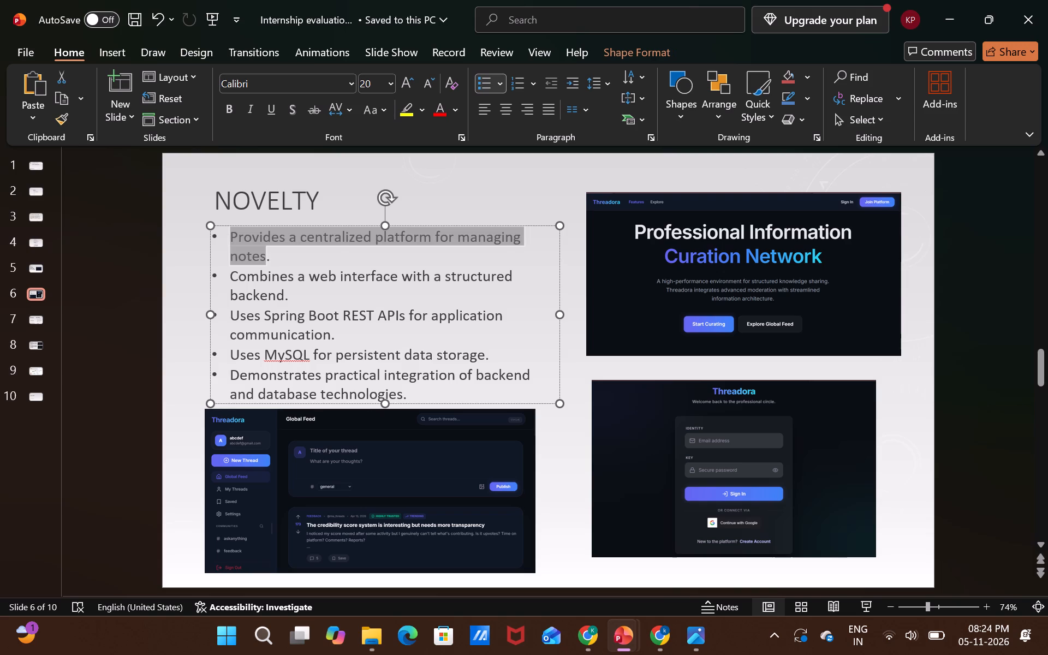
drag(260, 255, 261, 255)
key(BackSpace)
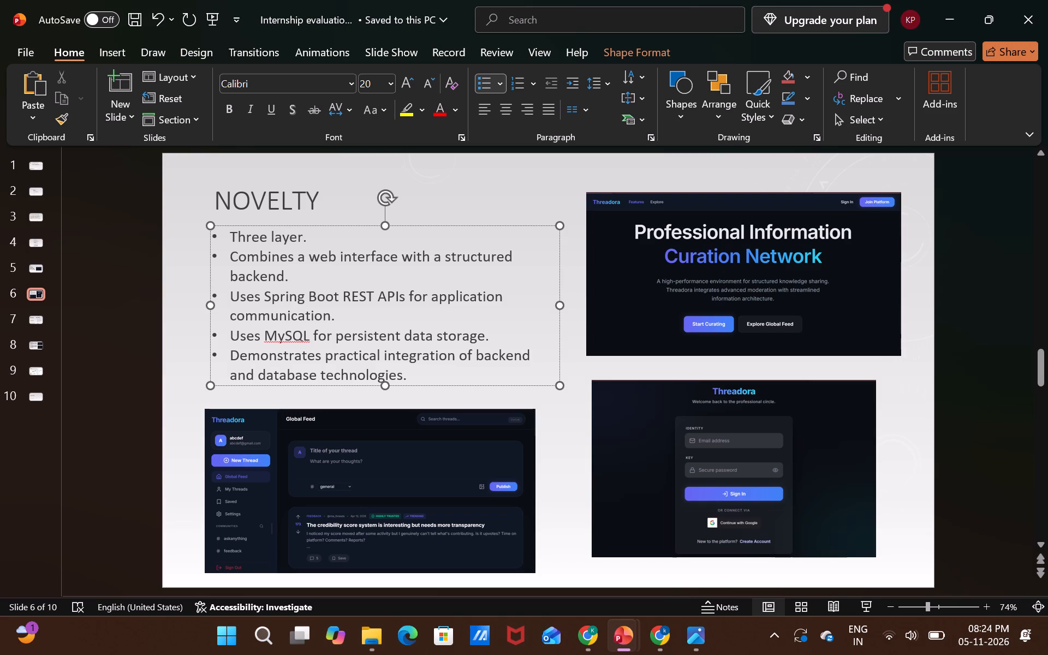
key(space)
text(smart content)
key(space)
text(moderation)
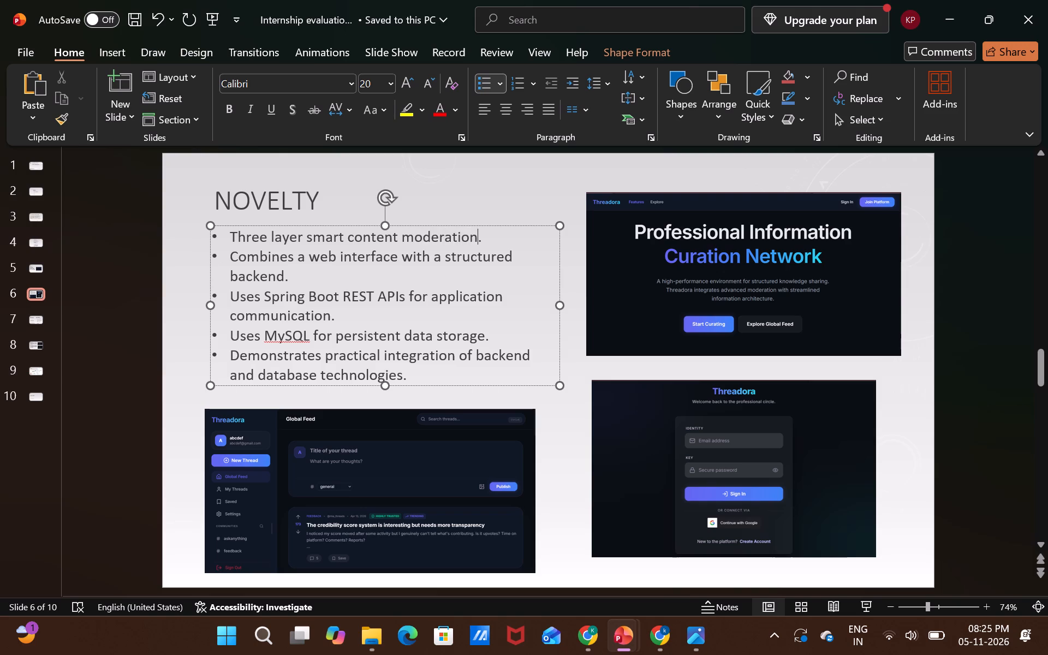
Replace the second NOVELTY bullet, about the web interface and structured backend, with "Structured parent child comment hierarchy".
drag(230, 255, 279, 279)
key(BackSpace)
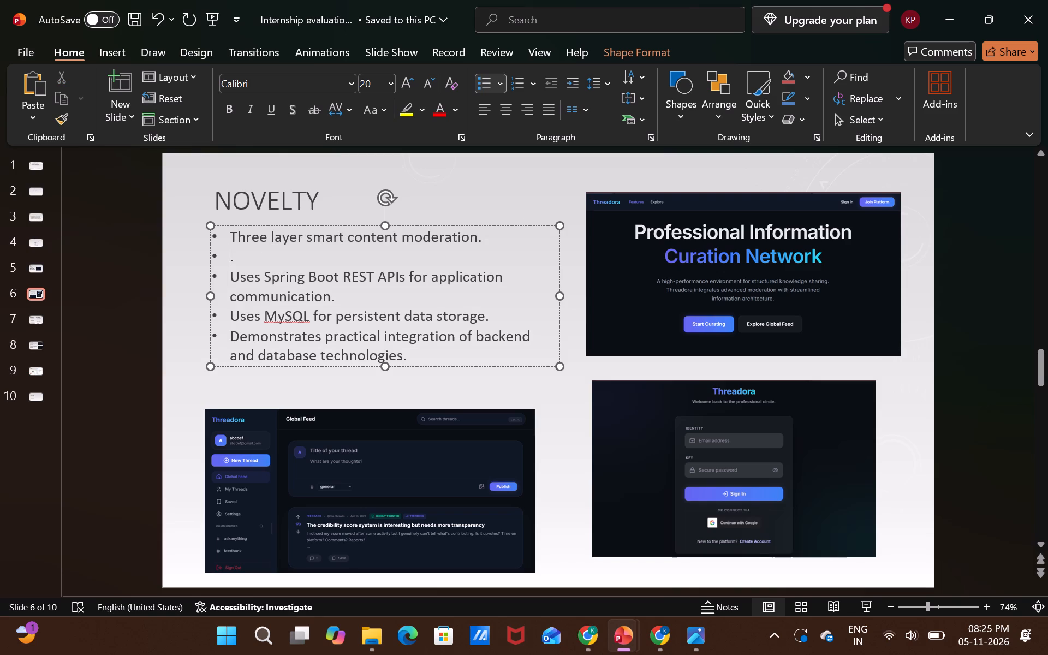
text(Structured parent child)
key(space)
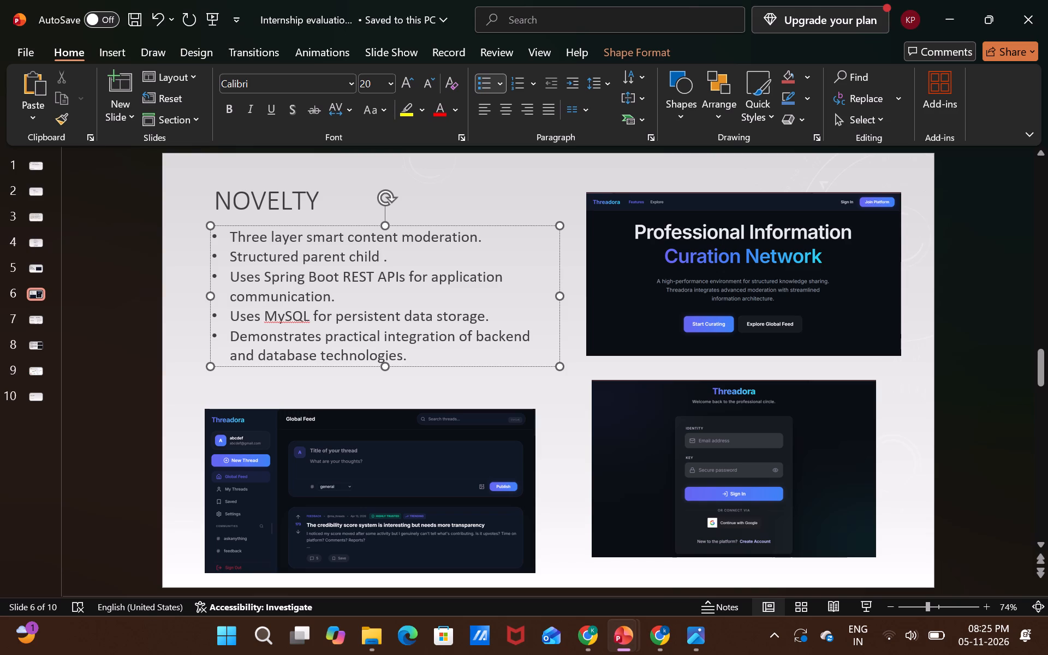
text(comment h)
key(i)
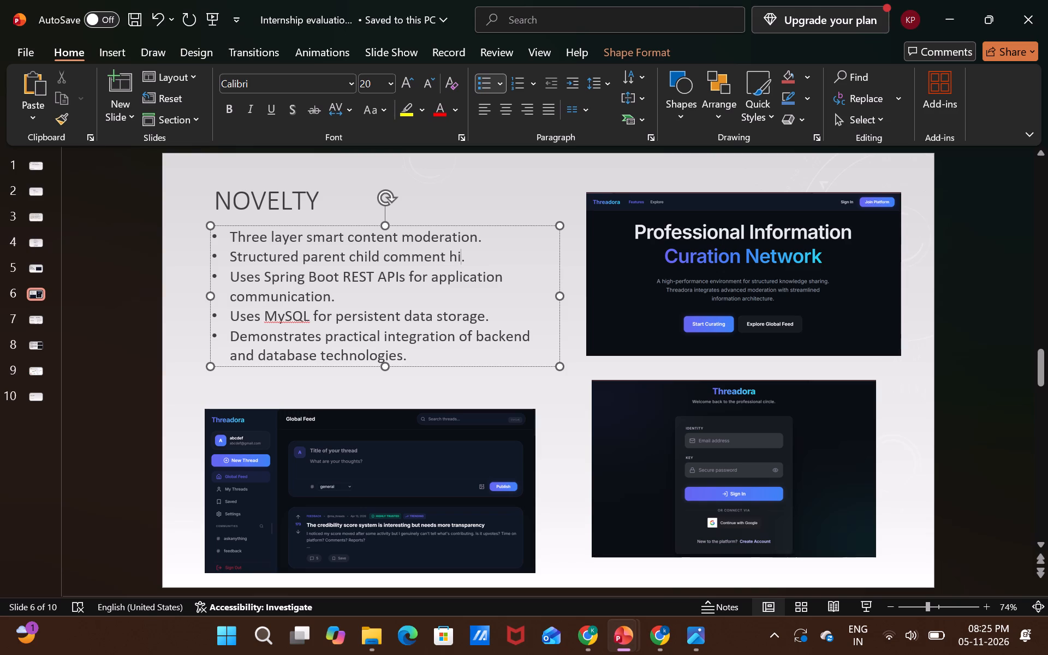
text(erarchy)
Replace the Spring Boot REST APIs bullet on the NOVELTY slide with "Jaccard similarity based duplicate detection".
drag(231, 277, 312, 296)
key(BackSpace)
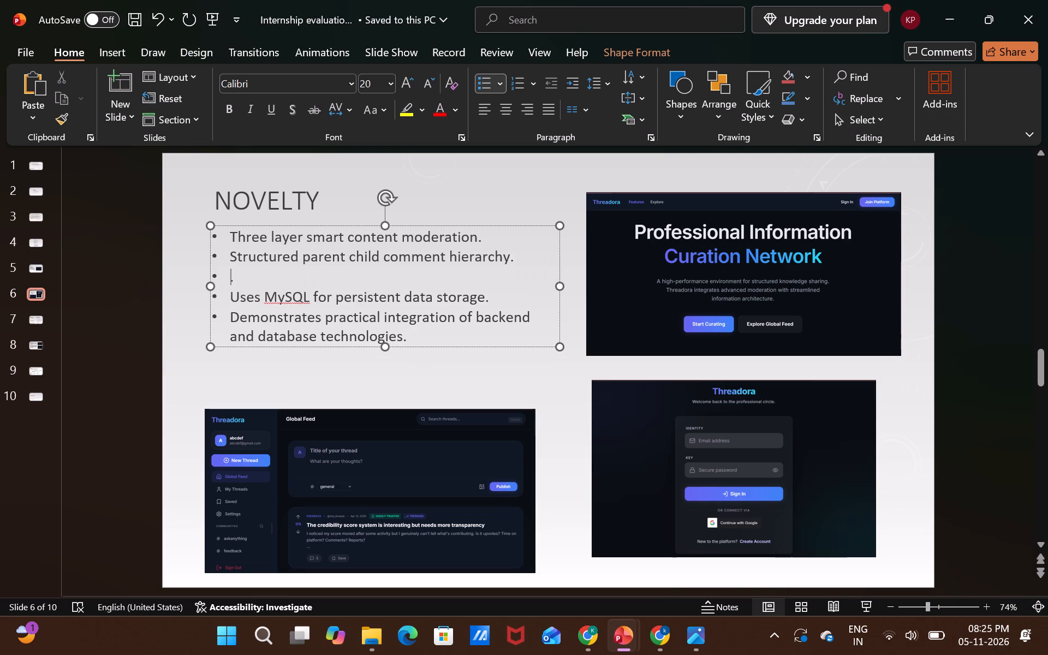
text(Jaccard similarity)
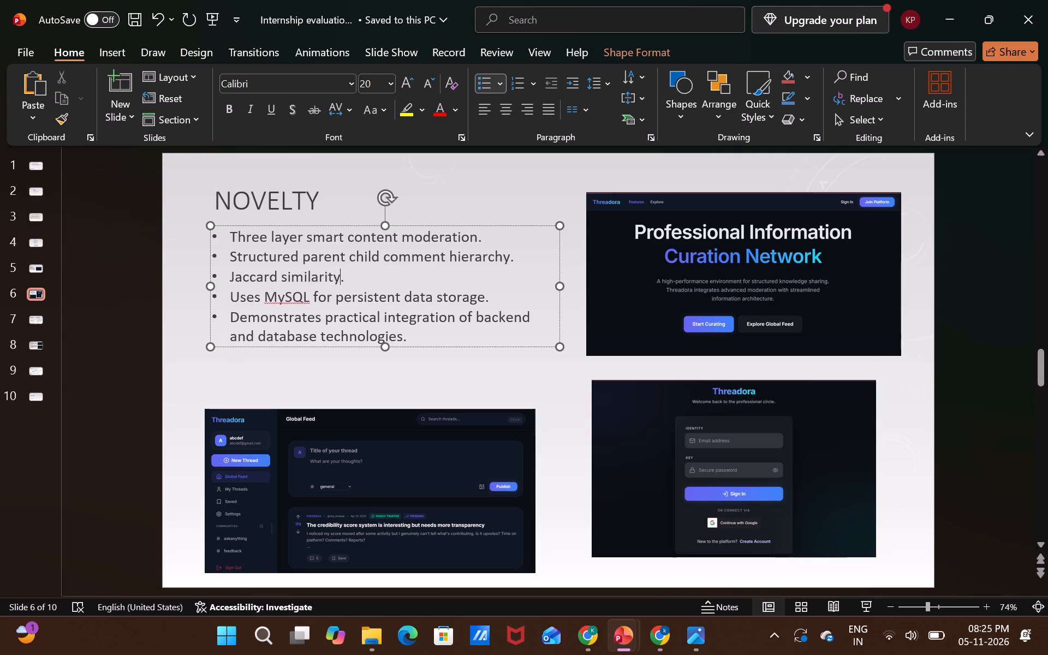
key(space)
text(based duplicate)
key(space)
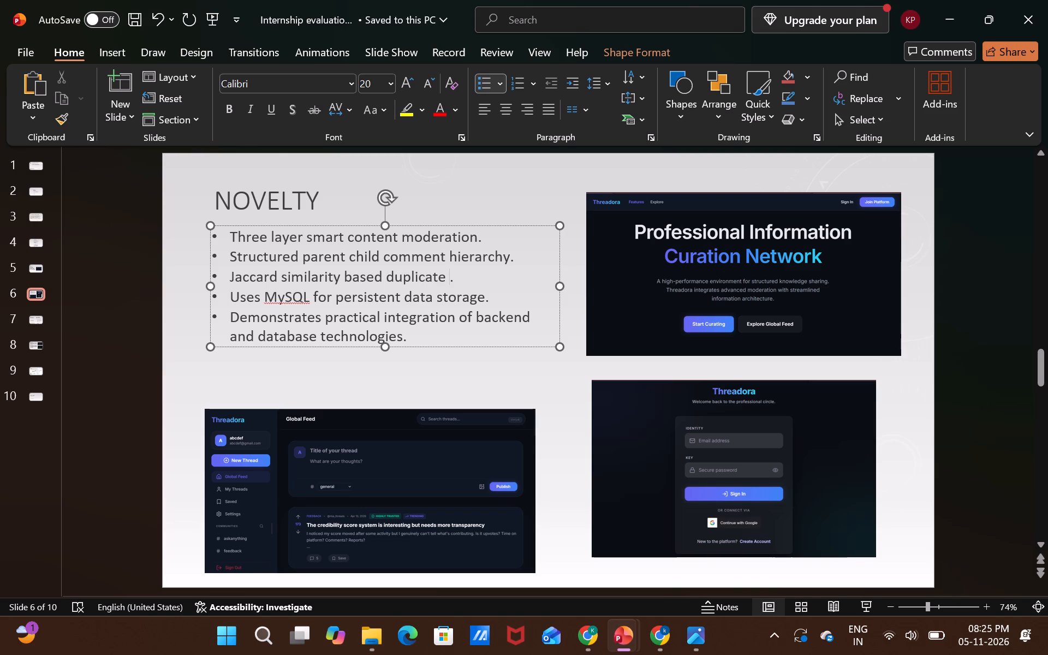
text(detect)
key(u)
key(BackSpace)
text(ion)
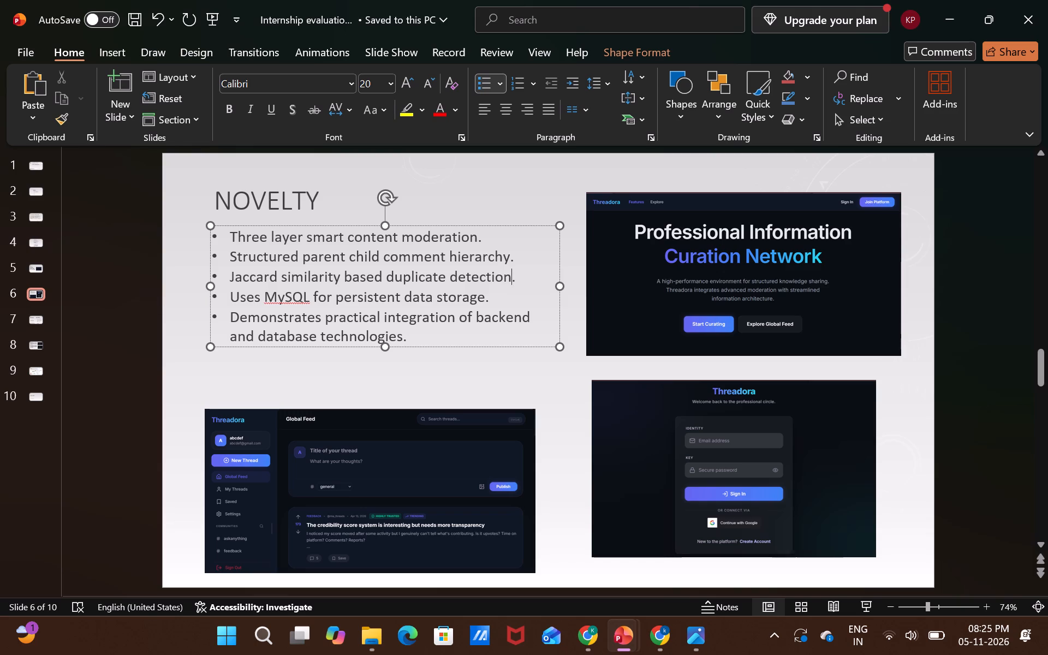
Replace the MySQL data storage bullet on the NOVELTY slide with "Transpearent credibility and reputation system", keeping the full stop.
drag(231, 295, 431, 296)
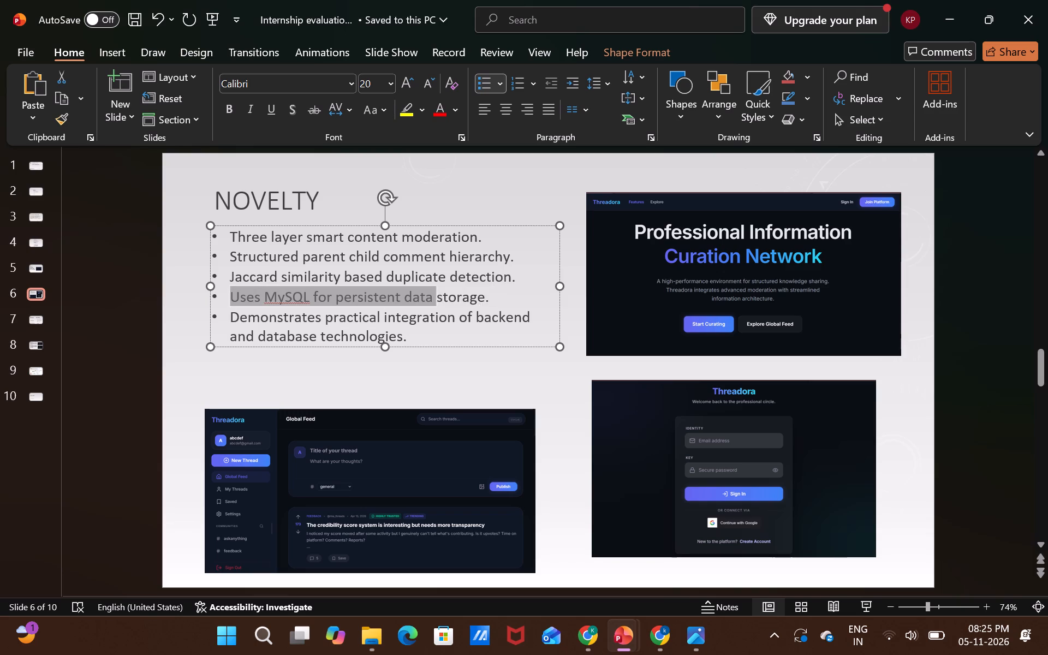
drag(431, 296, 472, 295)
key(BackSpace)
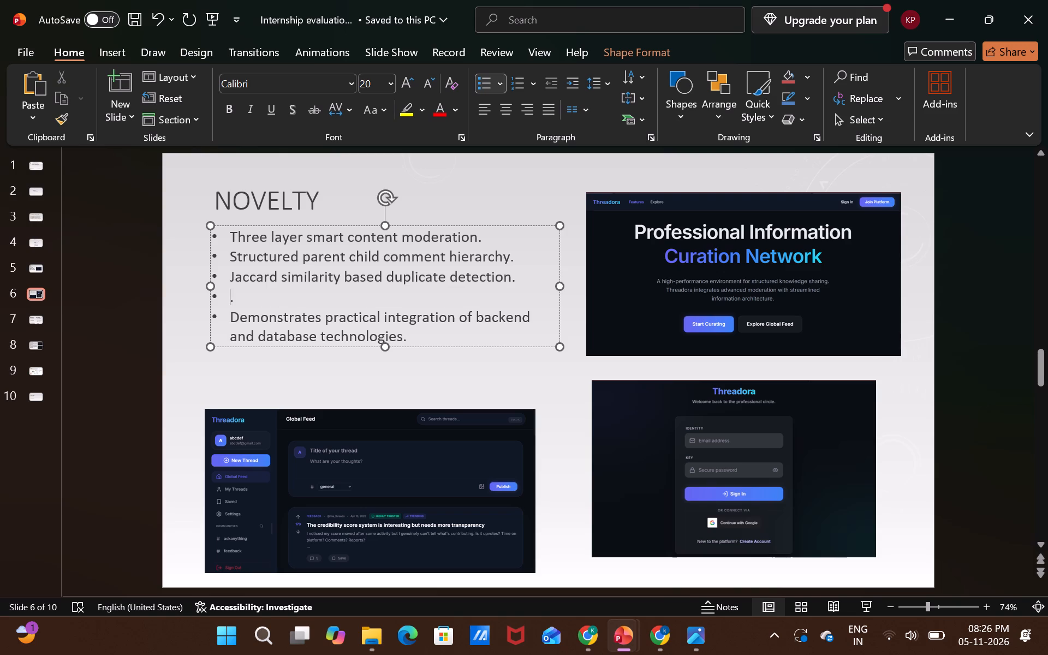
text(Transper)
key(BackSpace)
text(arent)
key(space)
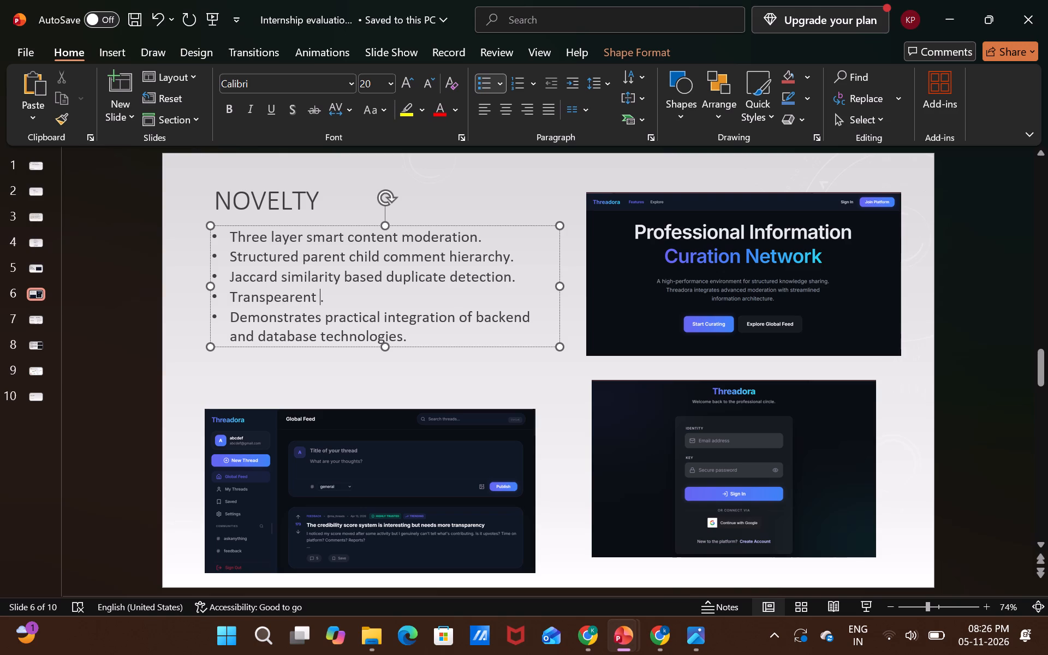
text(cred)
text(ibility)
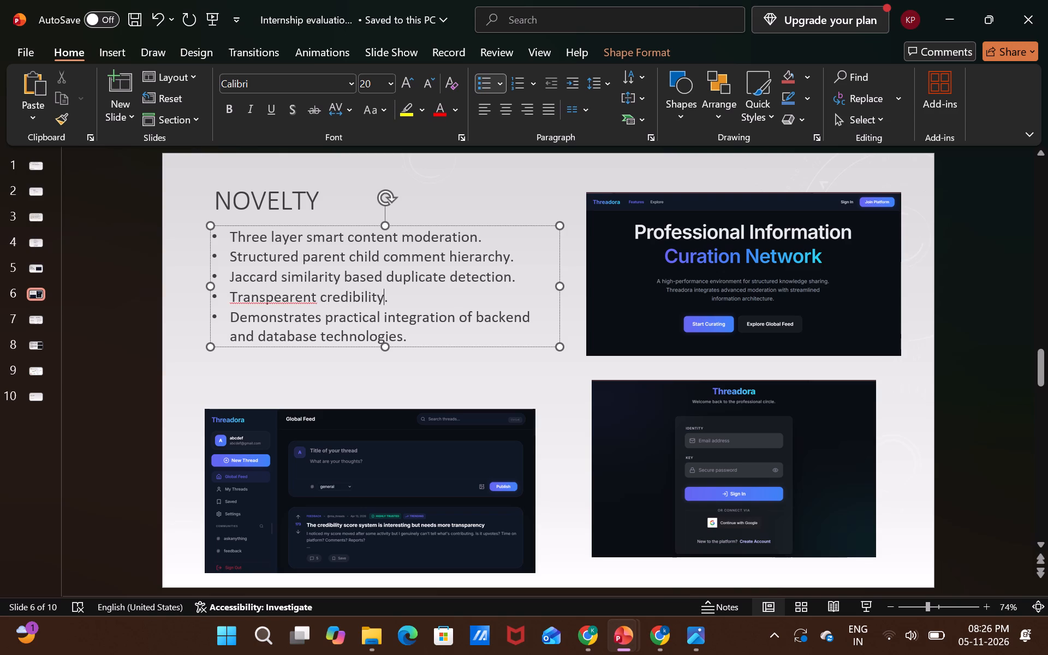
key(space)
text(and reputatio)
text(n system)
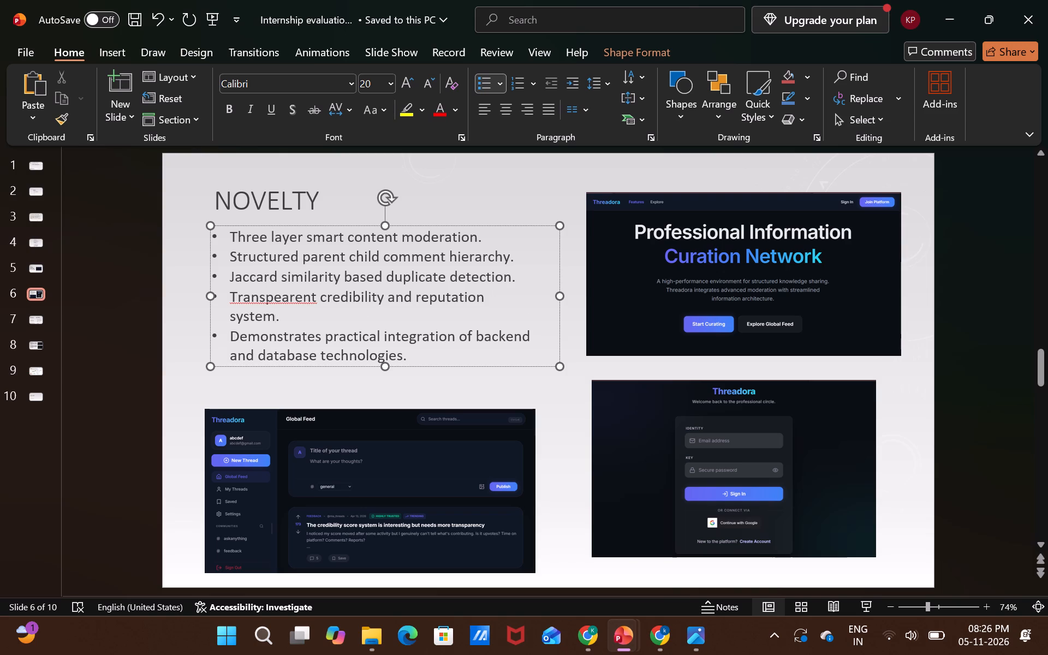
Replace the last NOVELTY bullet, about backend and database integration, with "Intelligent ranking based on votes ,comments and recency", keeping the full stop.
drag(231, 335, 390, 366)
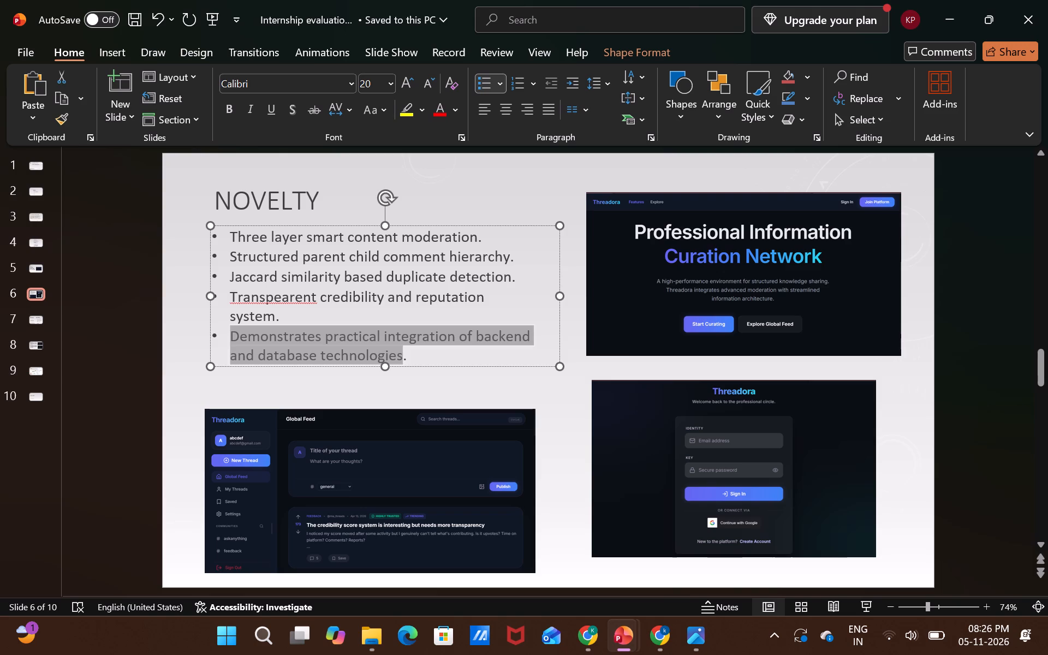
drag(390, 366, 390, 366)
key(BackSpace)
text(Intelligent)
key(space)
text(ranking)
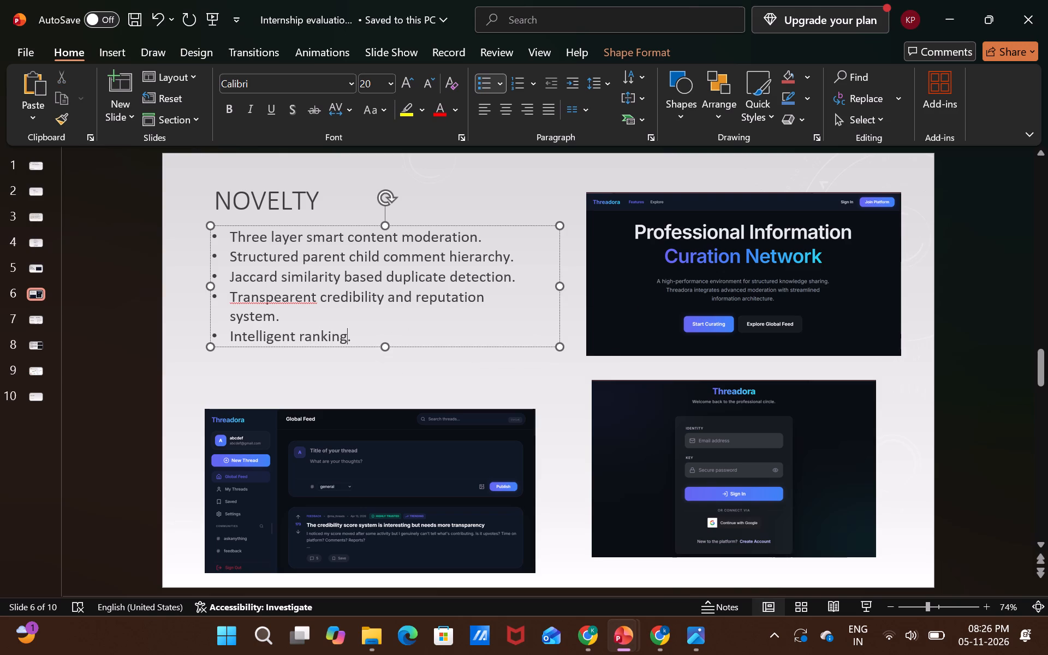
key(space)
text(based)
key(space)
text(on votes)
key(space)
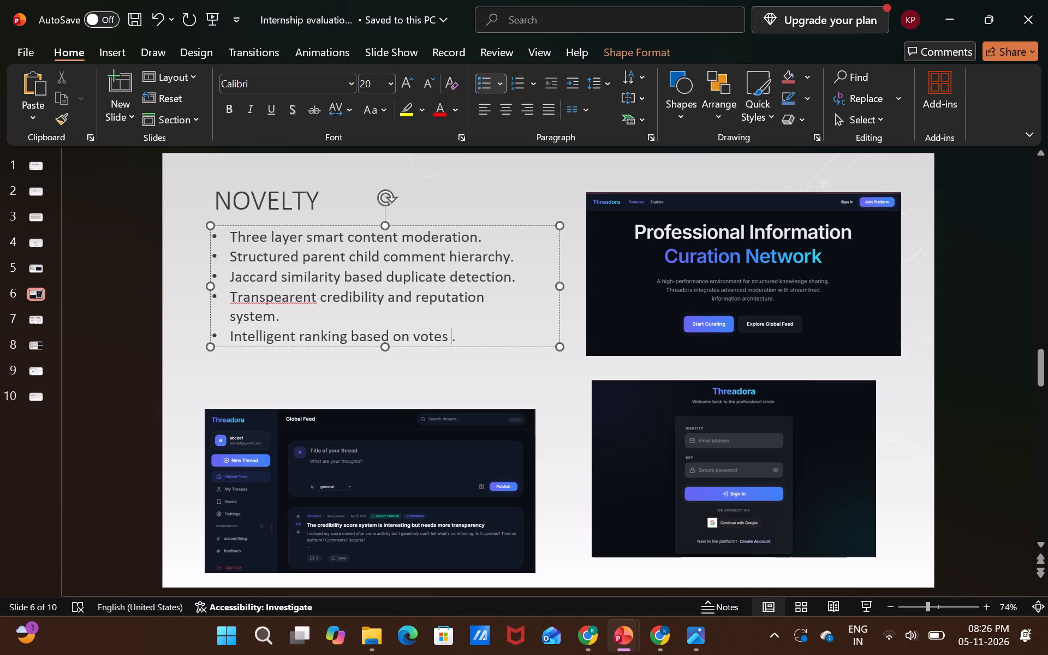
text(,commen)
text(ts and recency)
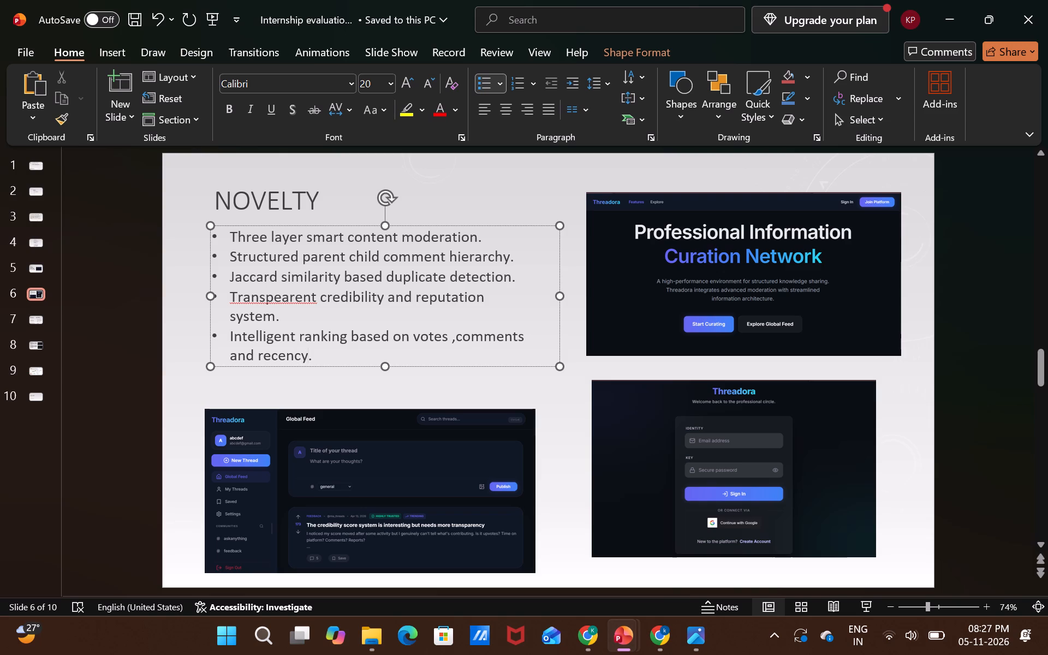
Add a sixth bullet at the end of the NOVELTY list reading "Polymorphic voting across threads and comments".
key(Right)
key(Return)
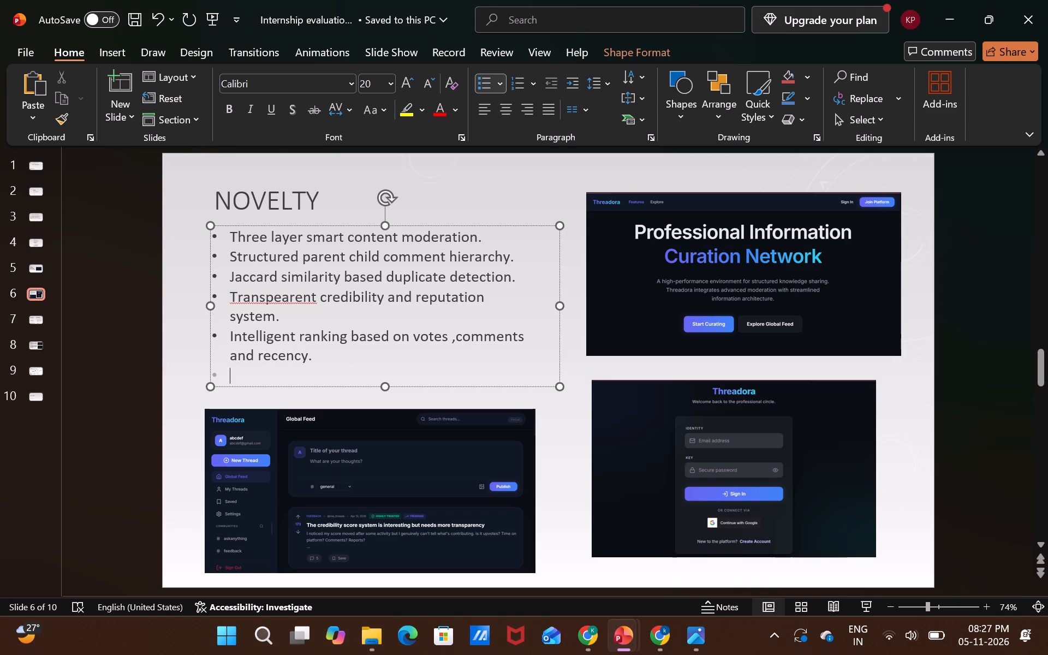
text(Polymorphic)
key(space)
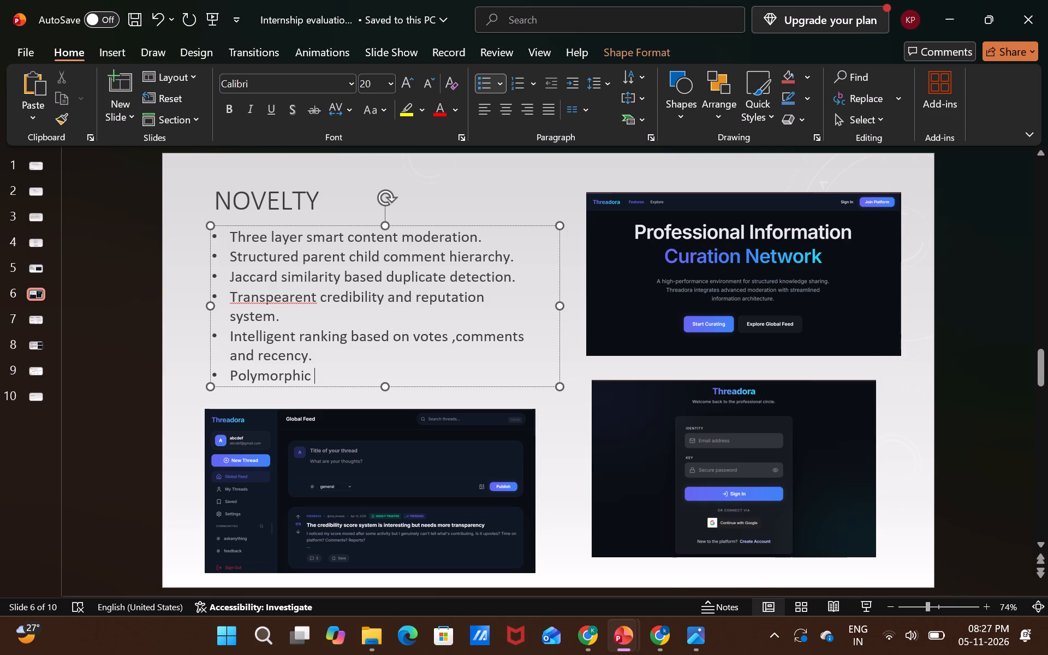
text(voting across)
key(space)
text(threads)
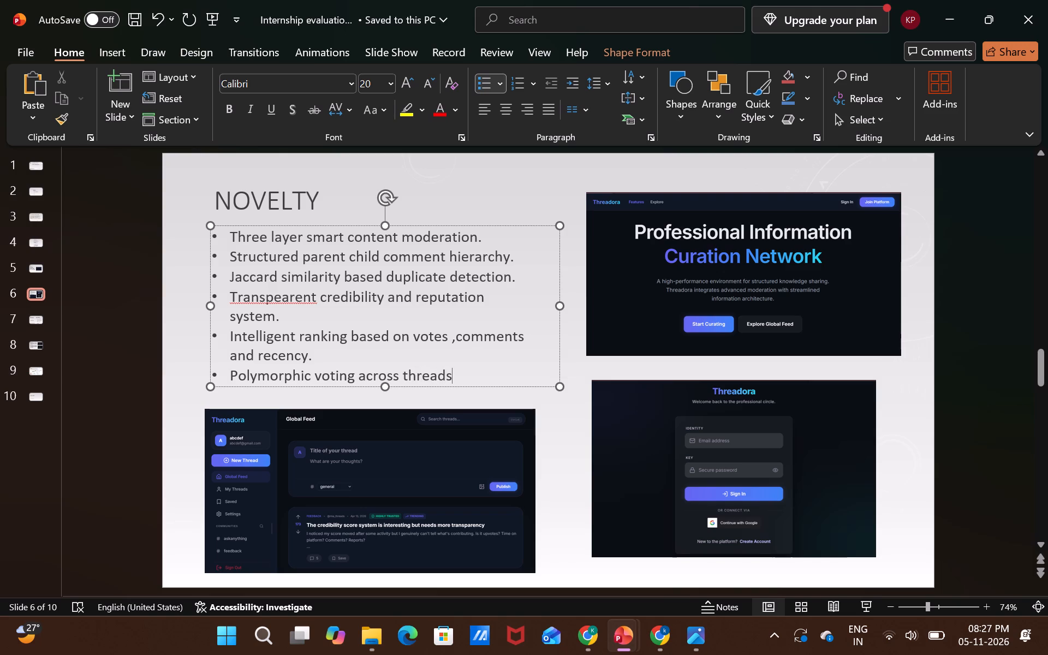
key(space)
text(and comments)
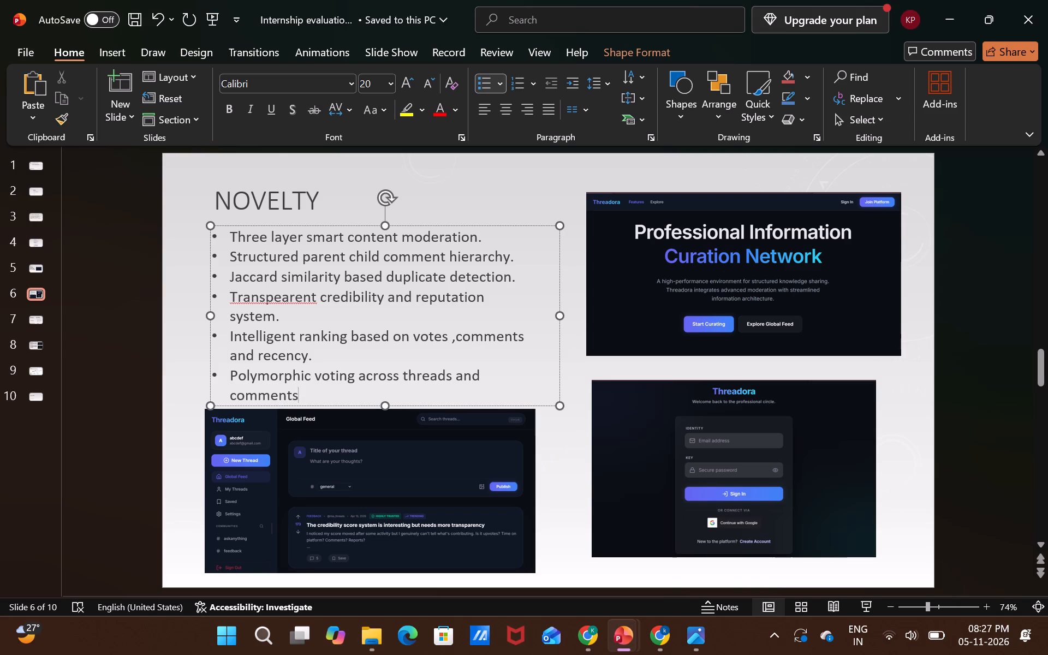
click(705, 521)
click(564, 528)
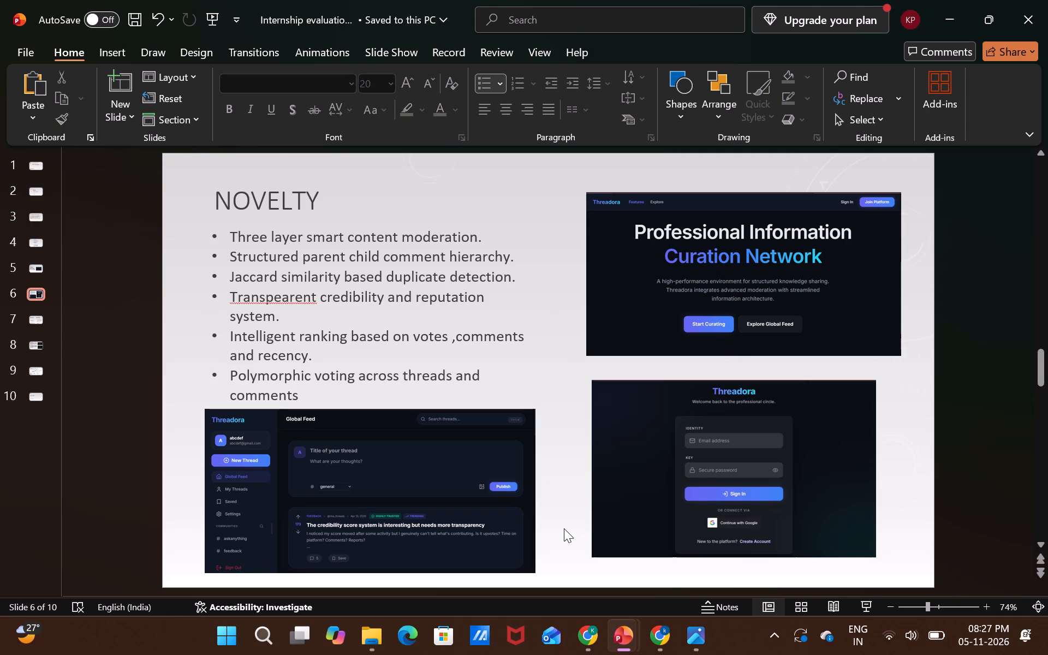
Delete all the Employee Salary Prediction text, including its merits and demerits, from the MERITS AND DEMERITS slide.
key(Down)
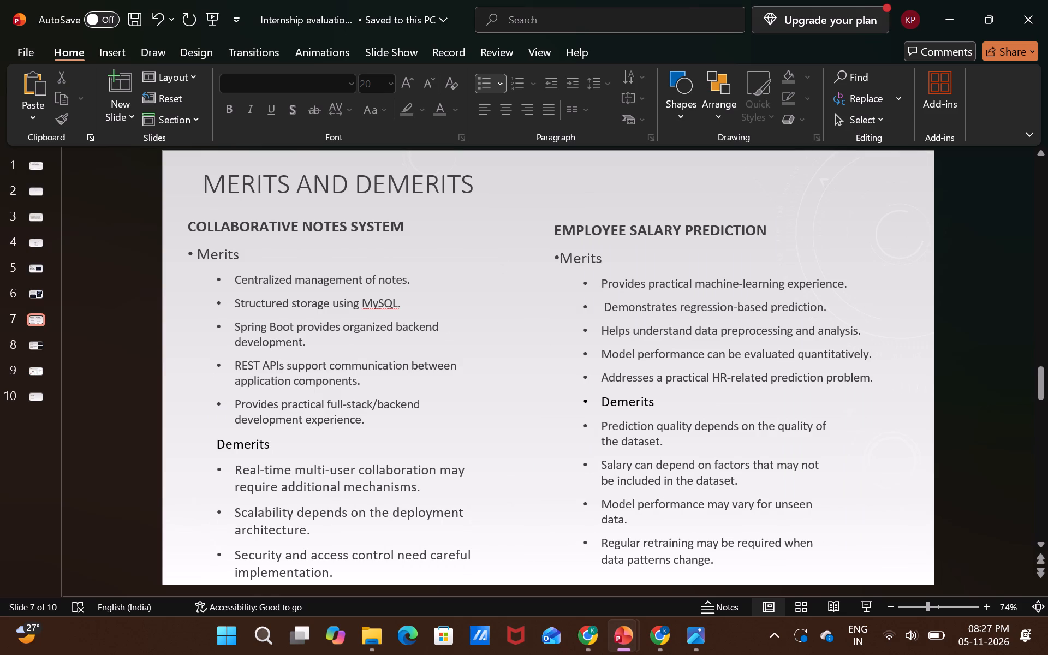
drag(554, 228, 779, 493)
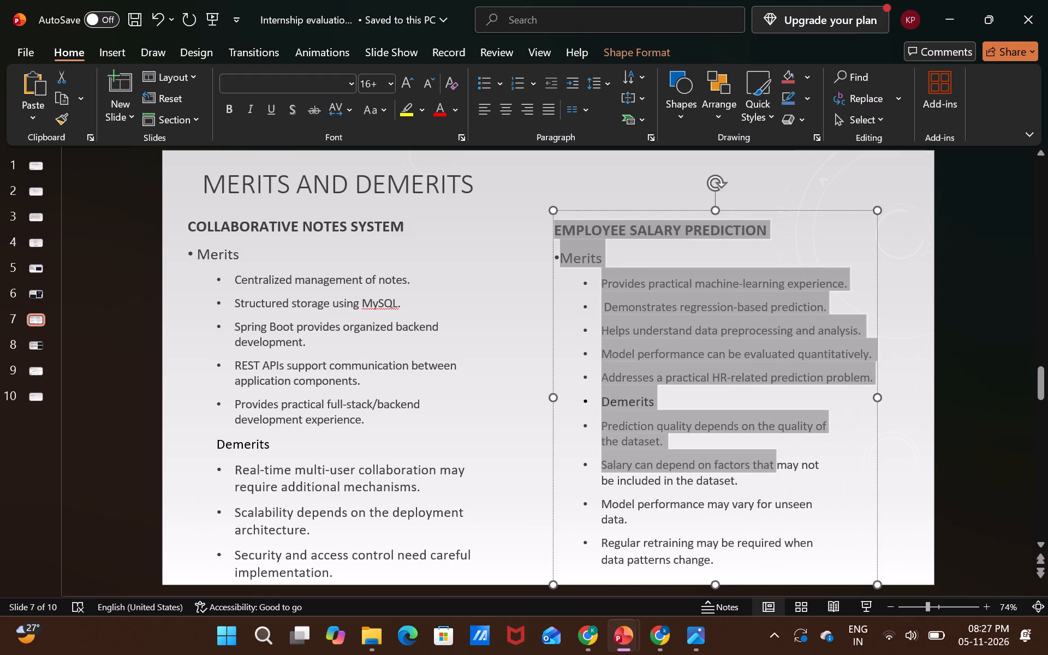
drag(779, 493, 801, 563)
key(BackSpace)
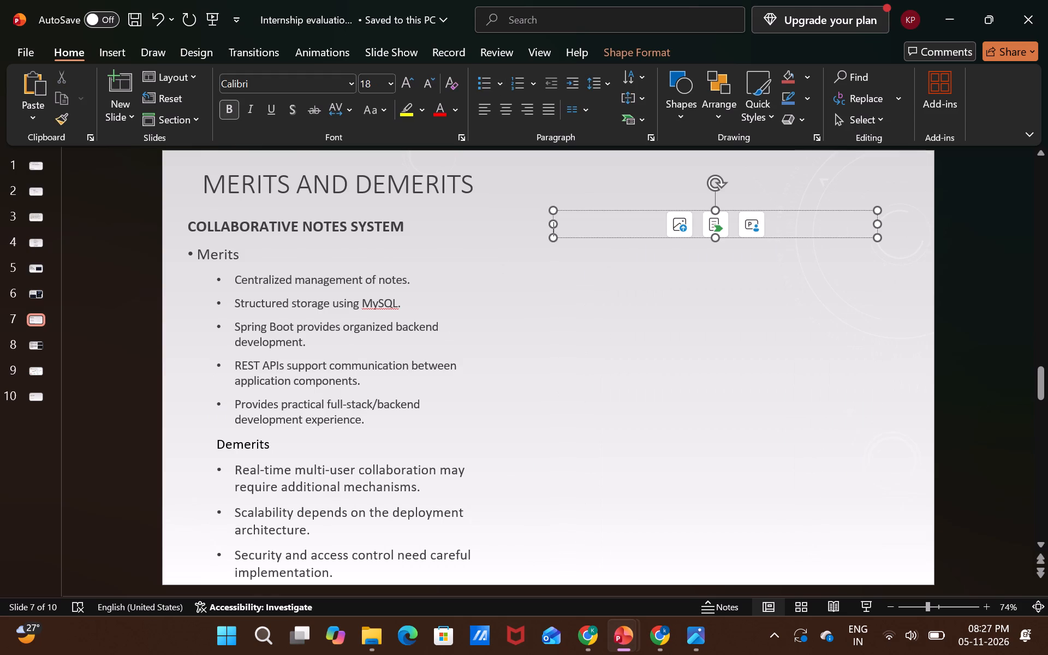
Delete the "COLLABORATIVE NOTES SYSTEM" heading above the merits list on the MERITS AND DEMERITS slide.
click(327, 224)
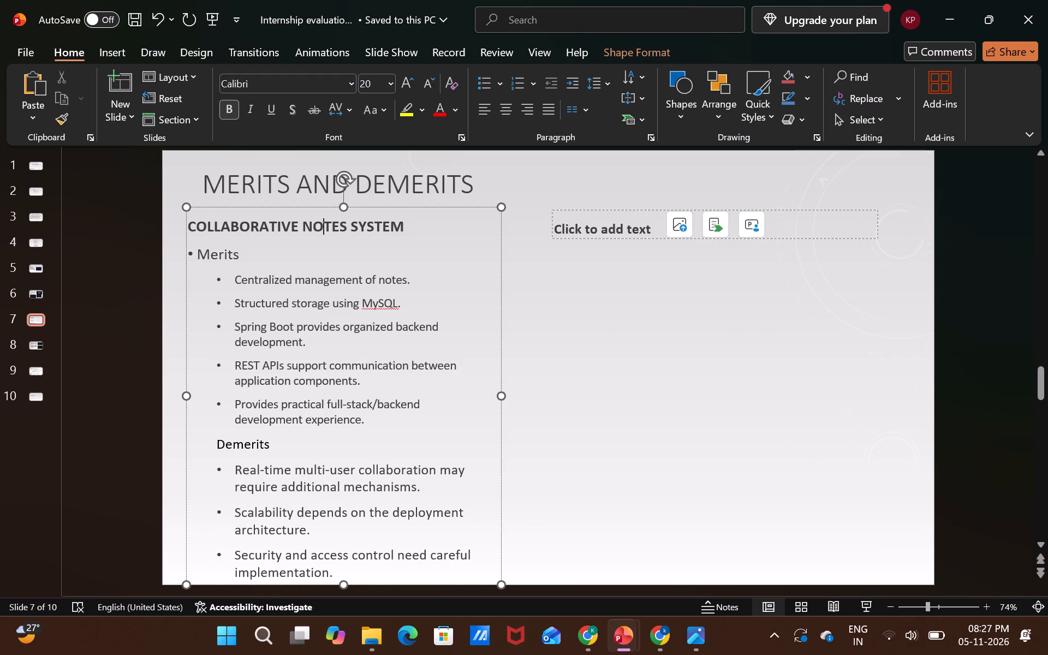
click(361, 235)
drag(195, 226, 243, 225)
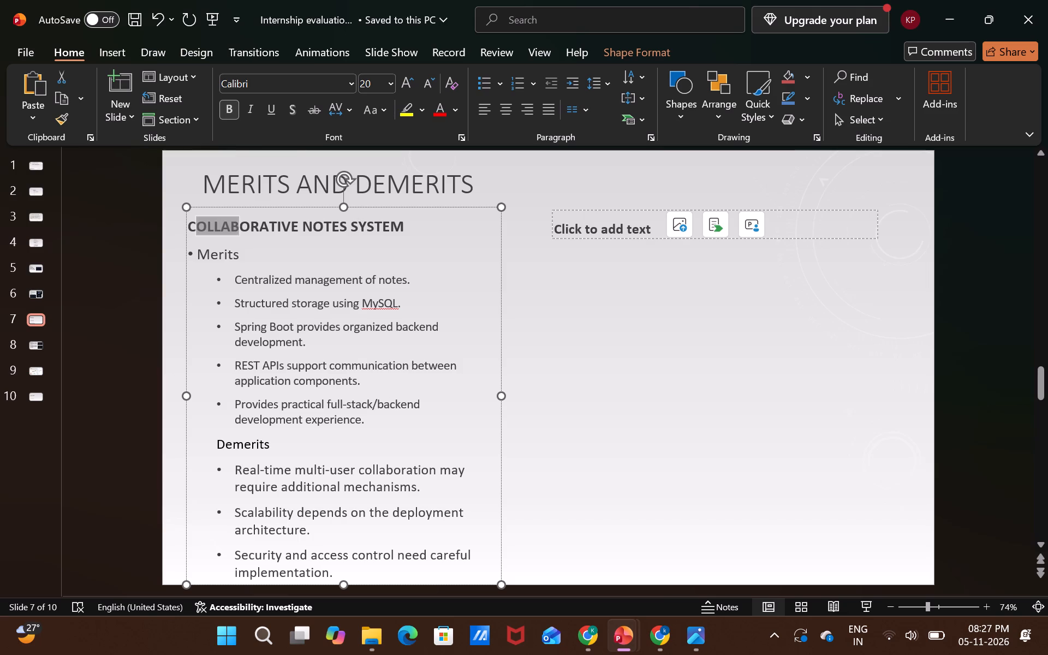
drag(243, 225, 189, 224)
drag(189, 224, 352, 226)
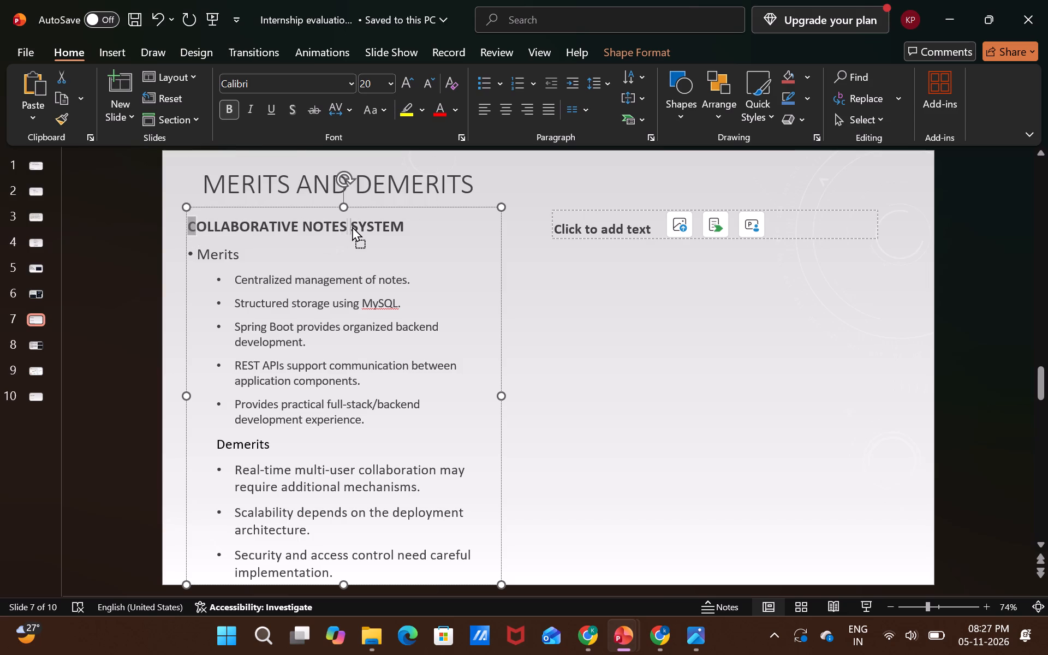
drag(352, 226, 297, 223)
click(297, 223)
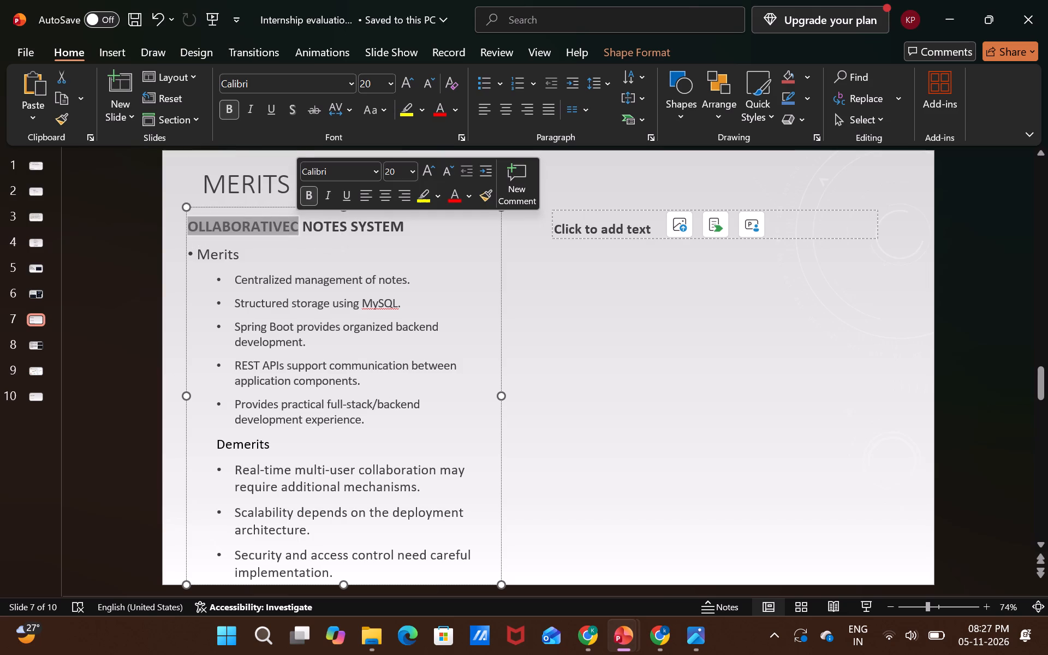
click(406, 229)
key(BackSpace)
key(BackSpace)
key(BackSpace)
key(BackSpace)
key(BackSpace)
key(BackSpace)
key(BackSpace)
key(BackSpace)
key(BackSpace)
key(BackSpace)
key(BackSpace)
key(BackSpace)
key(BackSpace)
key(BackSpace)
key(BackSpace)
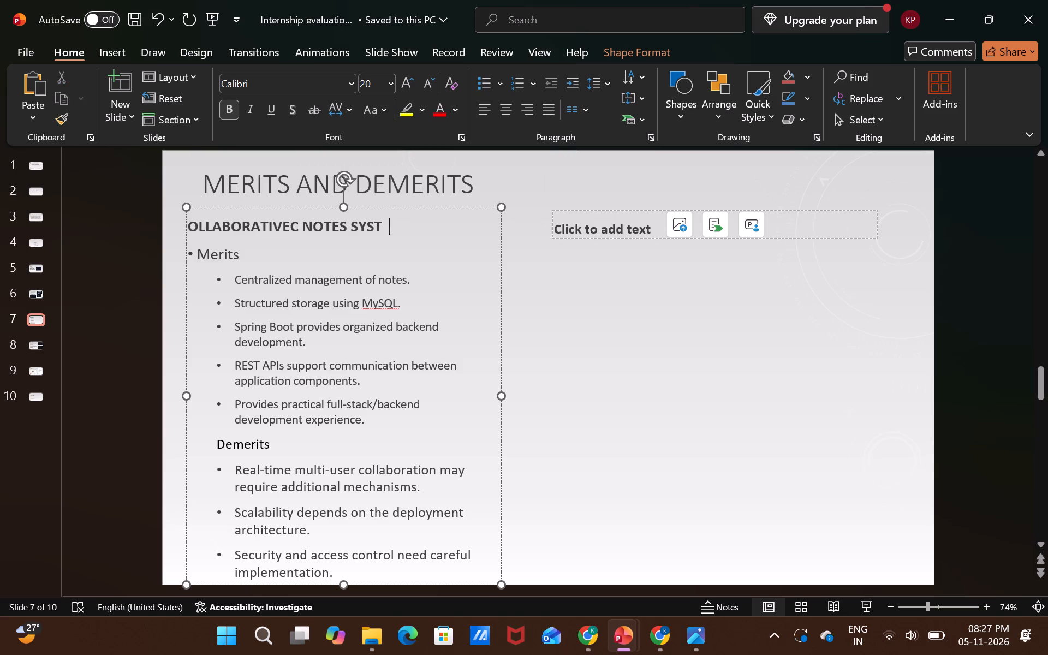
key(BackSpace)
key(BackSpace)
key(BackSpace)
key(BackSpace)
key(BackSpace)
key(BackSpace)
key(BackSpace)
key(BackSpace)
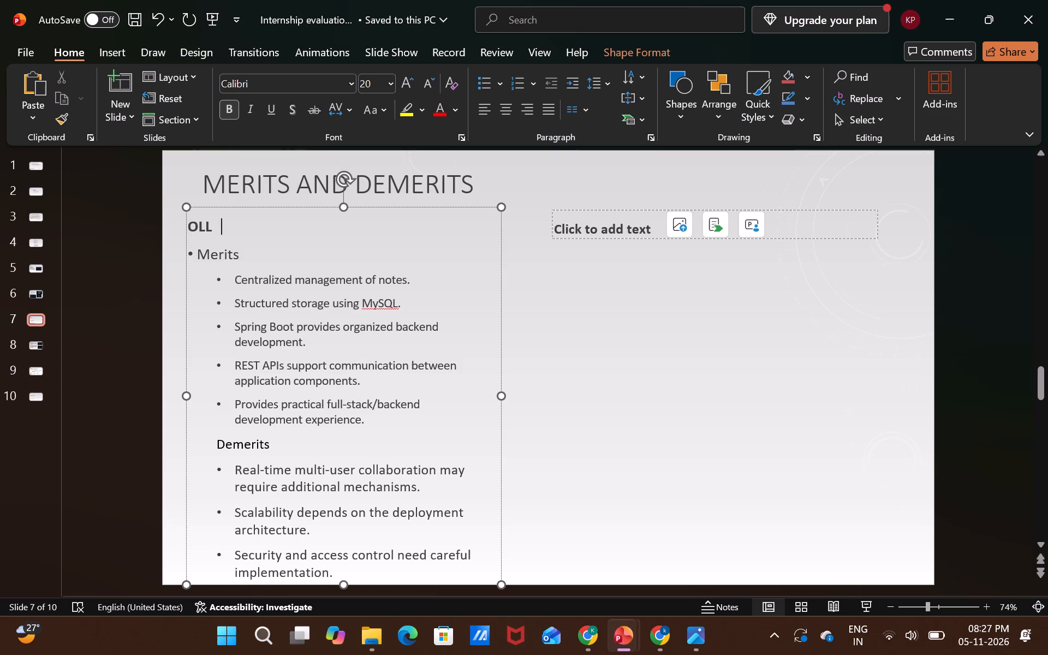
key(BackSpace)
key(BackSpace)
key(BackSpace)
key(BackSpace)
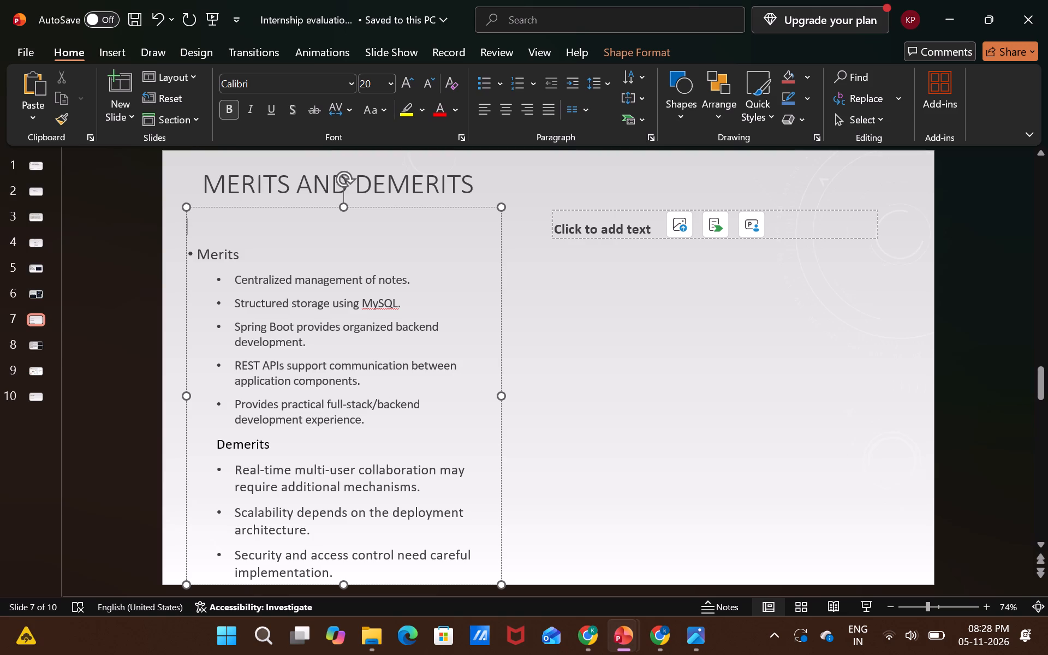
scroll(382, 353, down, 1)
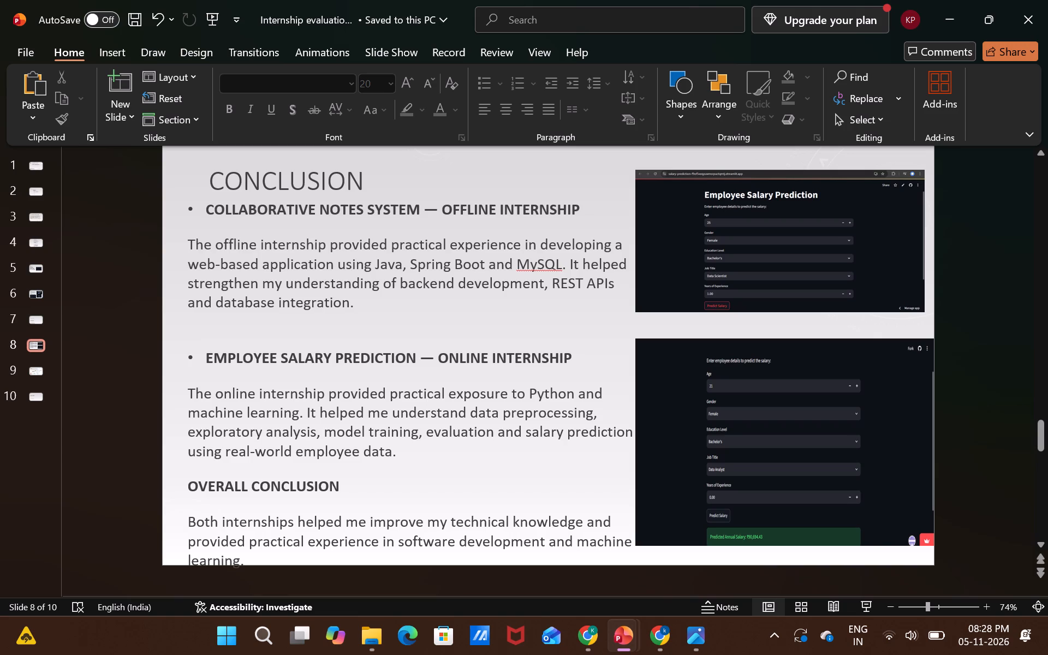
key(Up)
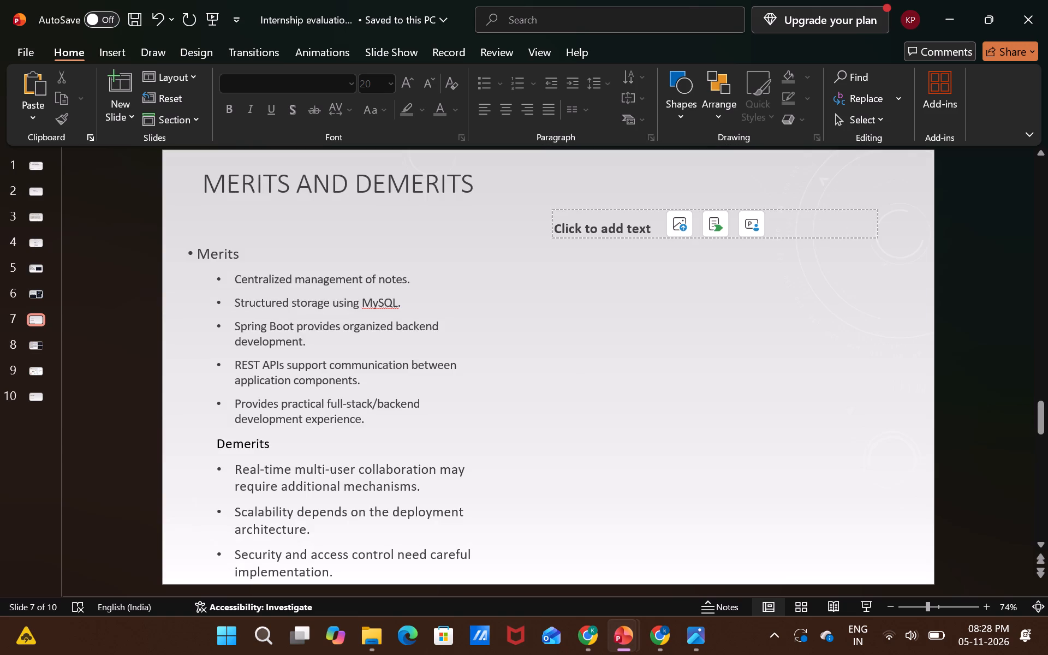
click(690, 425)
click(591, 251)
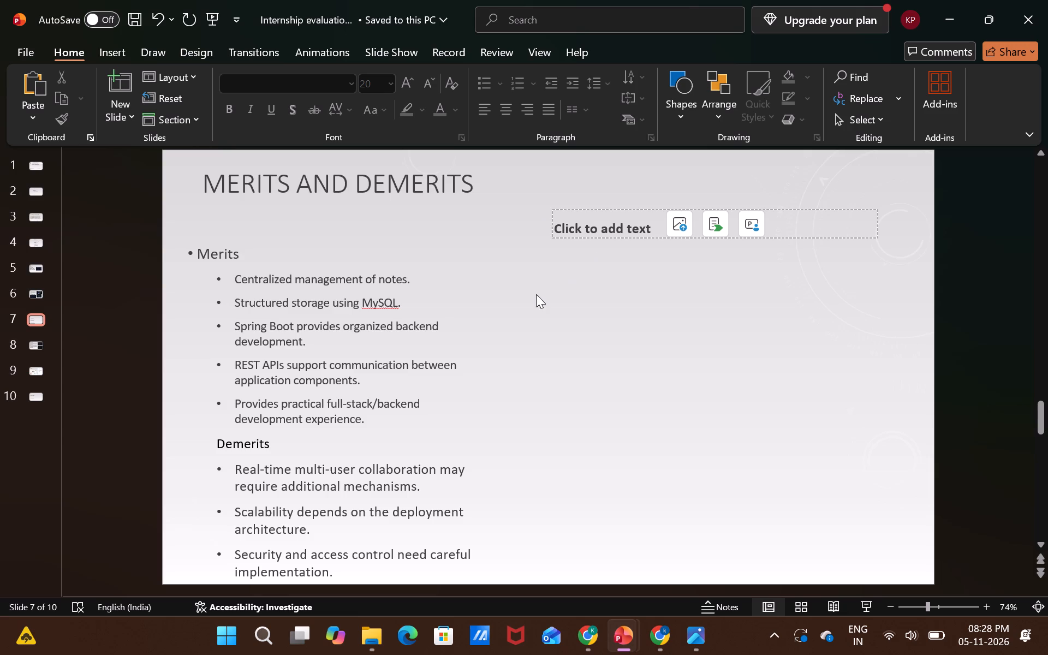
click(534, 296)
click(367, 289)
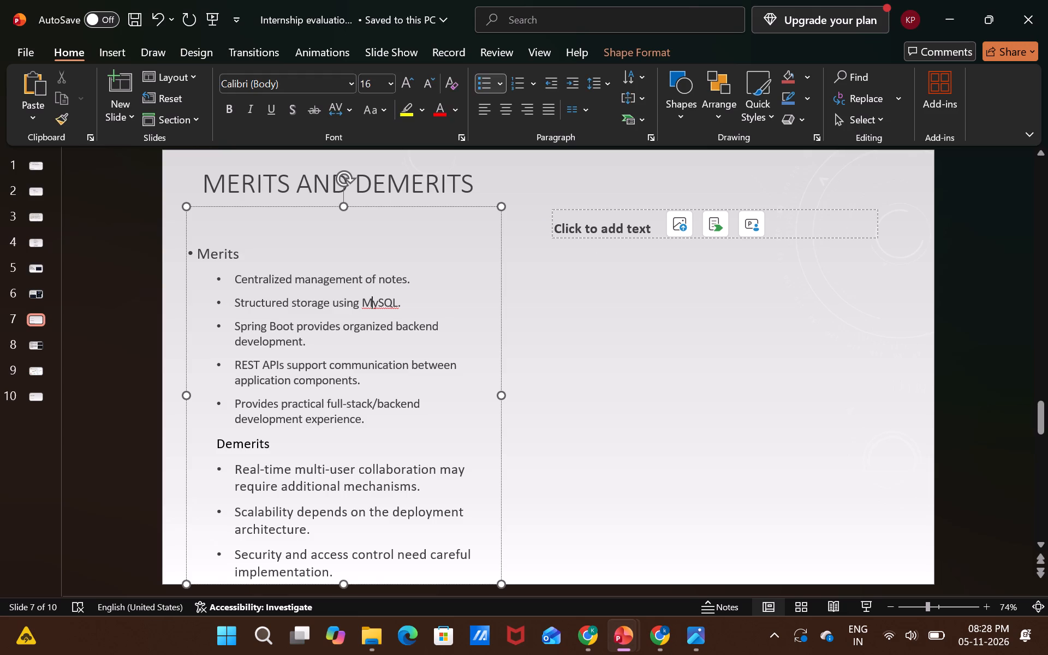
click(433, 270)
Reword the first merit to read "Centralized platform for online discussions", keeping its full stop.
key(Left)
key(BackSpace)
key(BackSpace)
key(BackSpace)
key(BackSpace)
key(BackSpace)
key(BackSpace)
key(BackSpace)
key(BackSpace)
key(BackSpace)
key(BackSpace)
key(BackSpace)
key(BackSpace)
key(BackSpace)
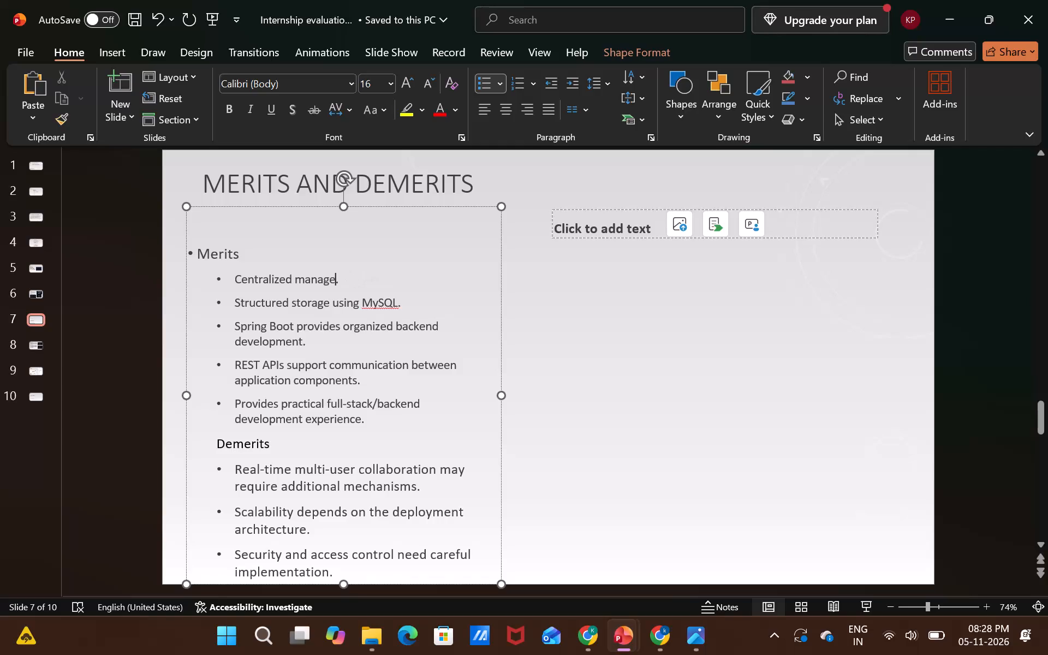
key(BackSpace)
key(BackSpace)
key(BackSpace)
key(BackSpace)
key(BackSpace)
key(BackSpace)
text(platform)
key(space)
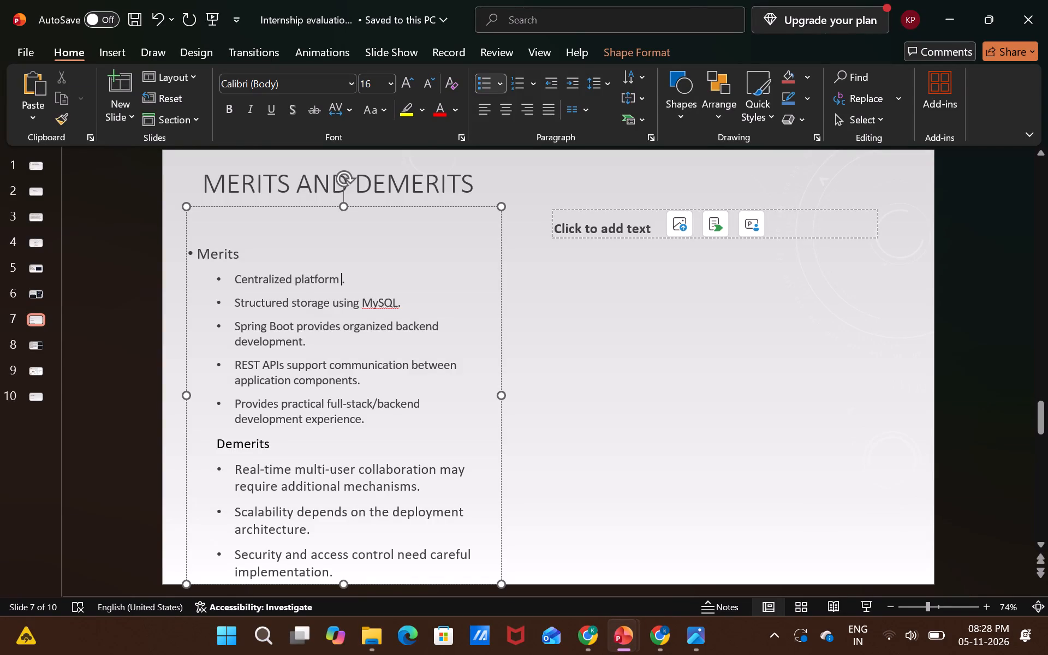
text(for online)
key(space)
text(discussions)
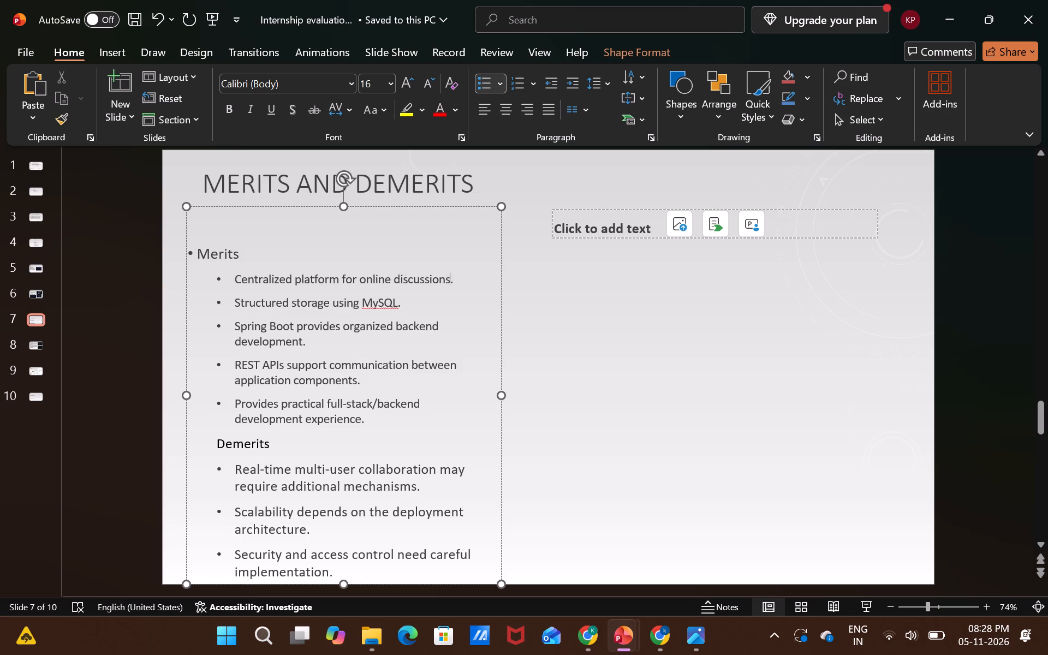
Reword the second merit, about structured MySQL storage, to read "Structured conversations using nested comments", keeping its full stop.
click(397, 301)
key(BackSpace)
key(BackSpace)
key(BackSpace)
key(BackSpace)
key(BackSpace)
key(BackSpace)
key(BackSpace)
key(BackSpace)
key(BackSpace)
key(BackSpace)
key(BackSpace)
key(BackSpace)
key(BackSpace)
key(BackSpace)
key(BackSpace)
key(BackSpace)
key(BackSpace)
key(BackSpace)
key(BackSpace)
key(BackSpace)
key(space)
text(conversations)
key(space)
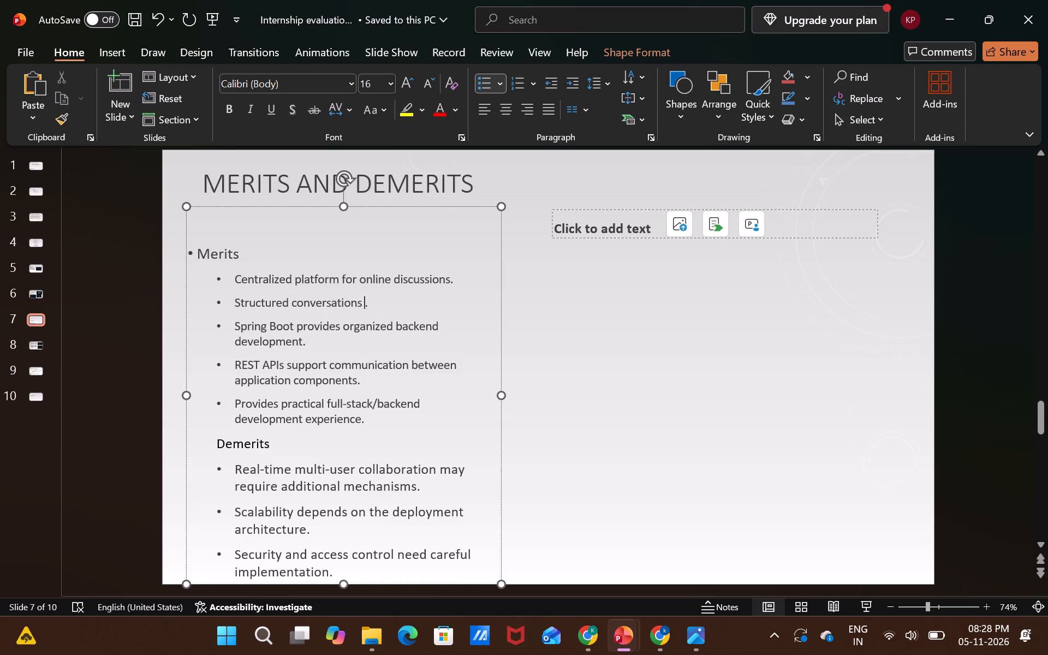
text(using nested comments)
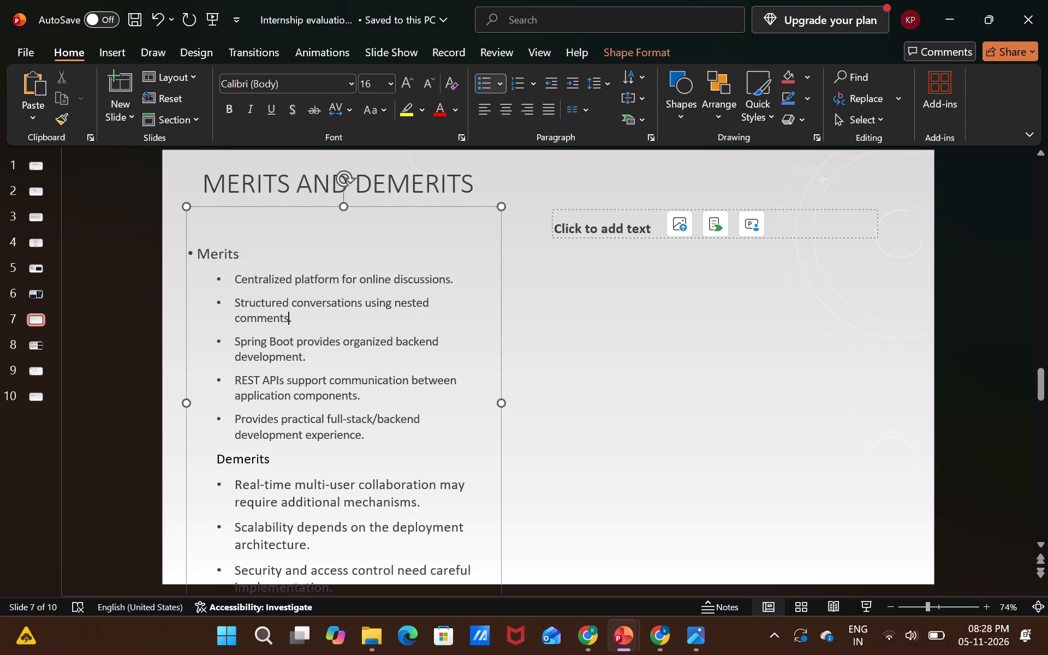
Replace the third merit, about Spring Boot backend development, with "Smart moderation helps control", keeping its full stop.
drag(235, 342, 297, 357)
key(BackSpace)
text(Smart)
key(space)
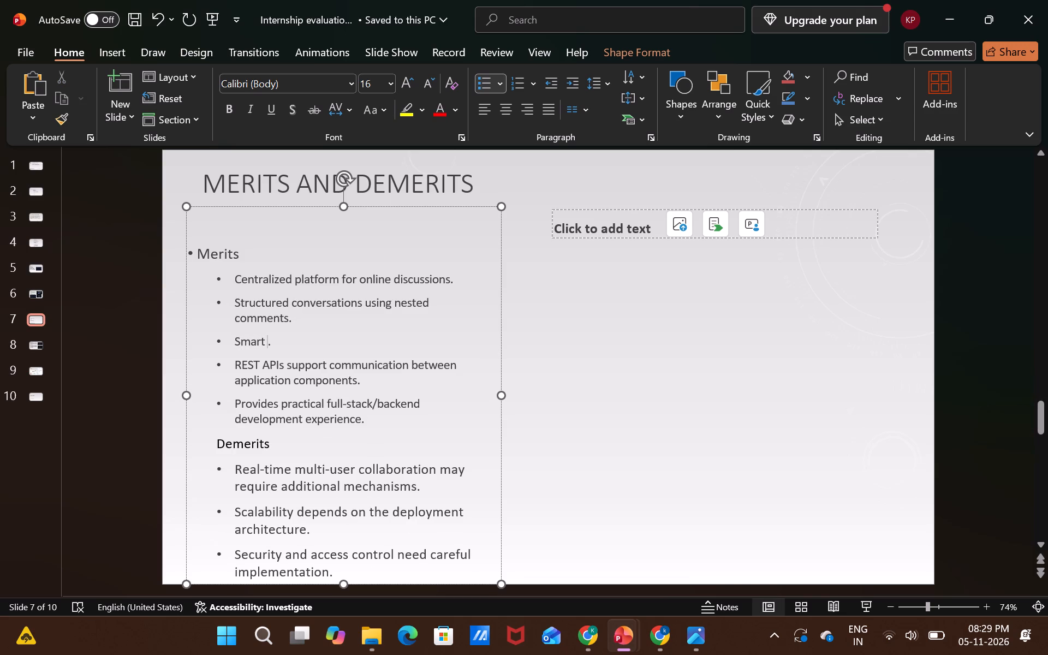
text(moderation)
key(space)
text(help)
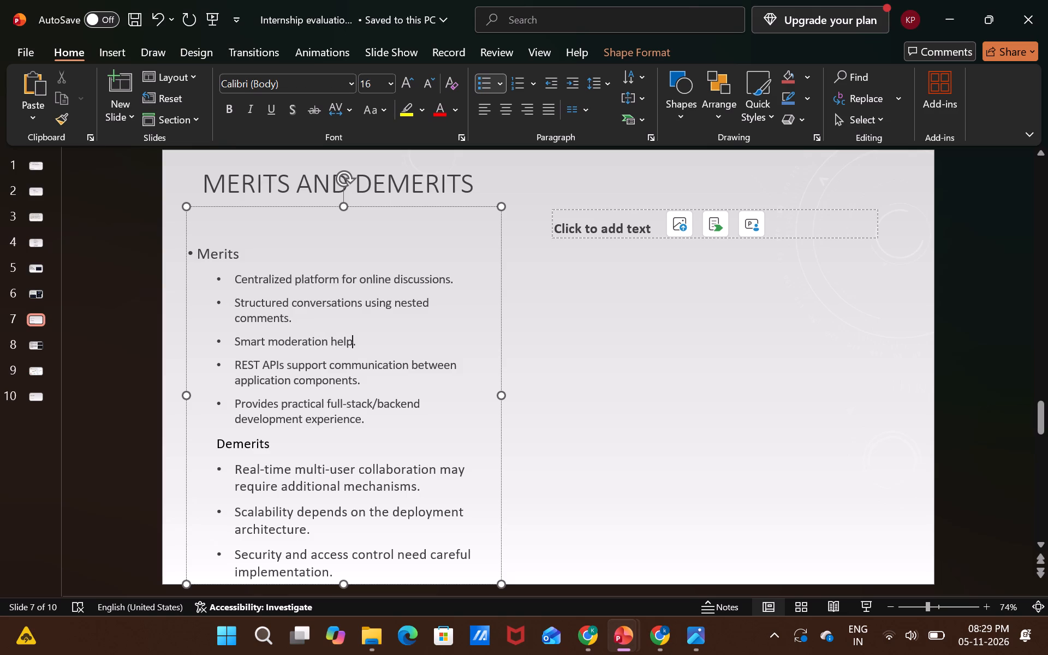
text(s control)
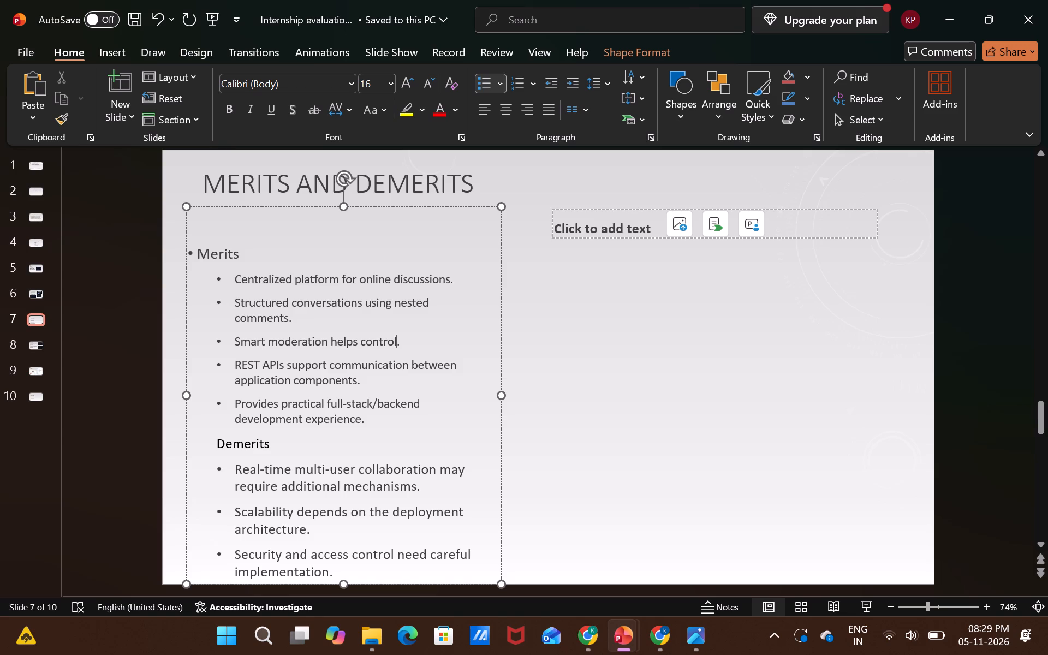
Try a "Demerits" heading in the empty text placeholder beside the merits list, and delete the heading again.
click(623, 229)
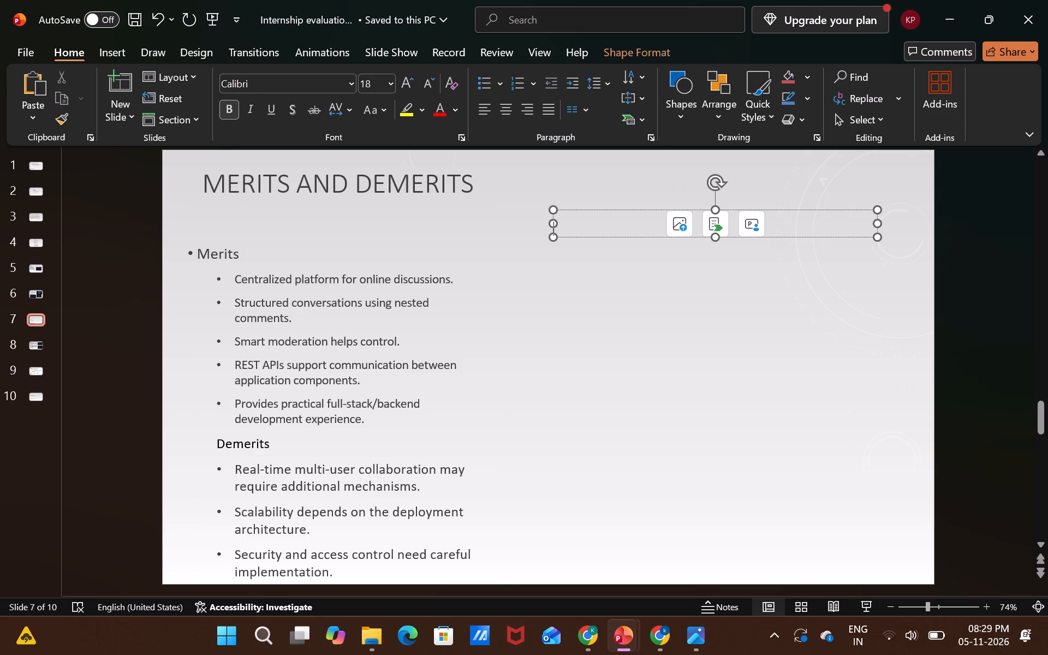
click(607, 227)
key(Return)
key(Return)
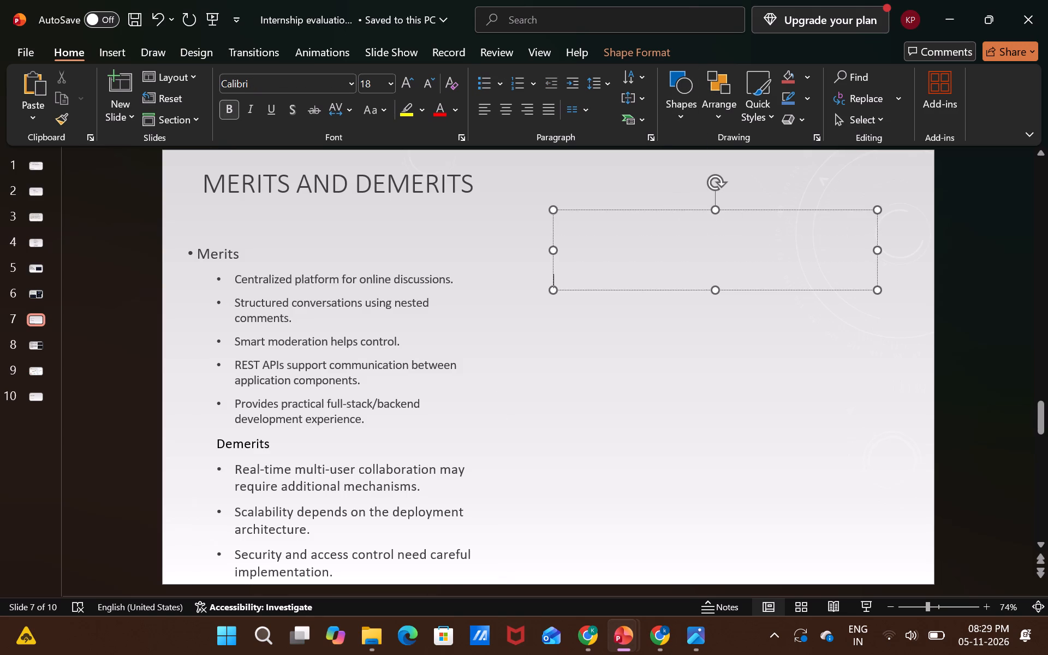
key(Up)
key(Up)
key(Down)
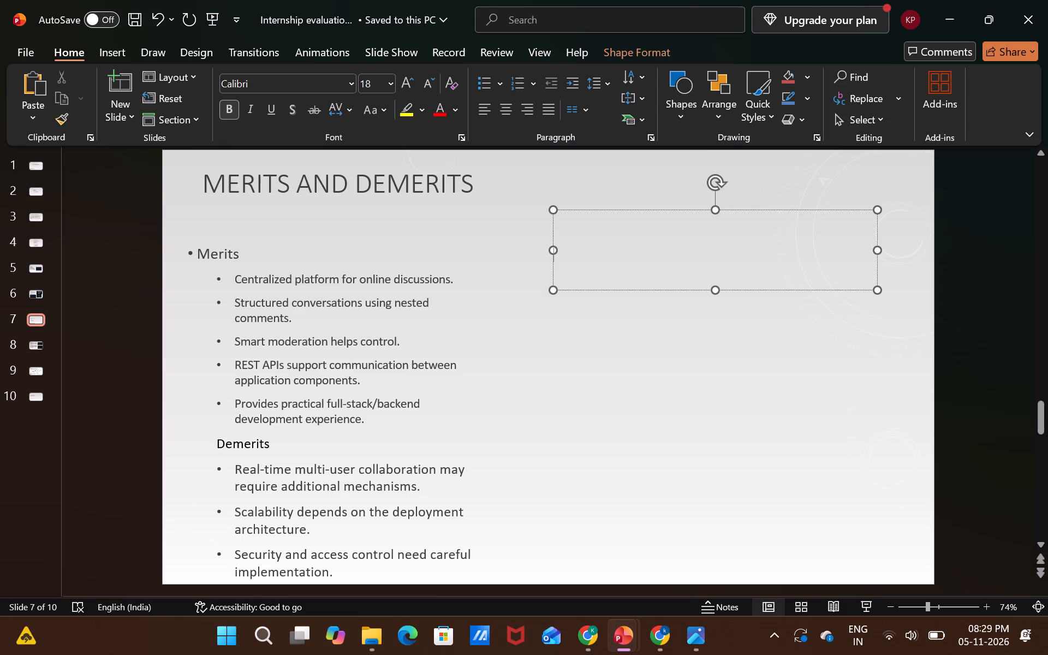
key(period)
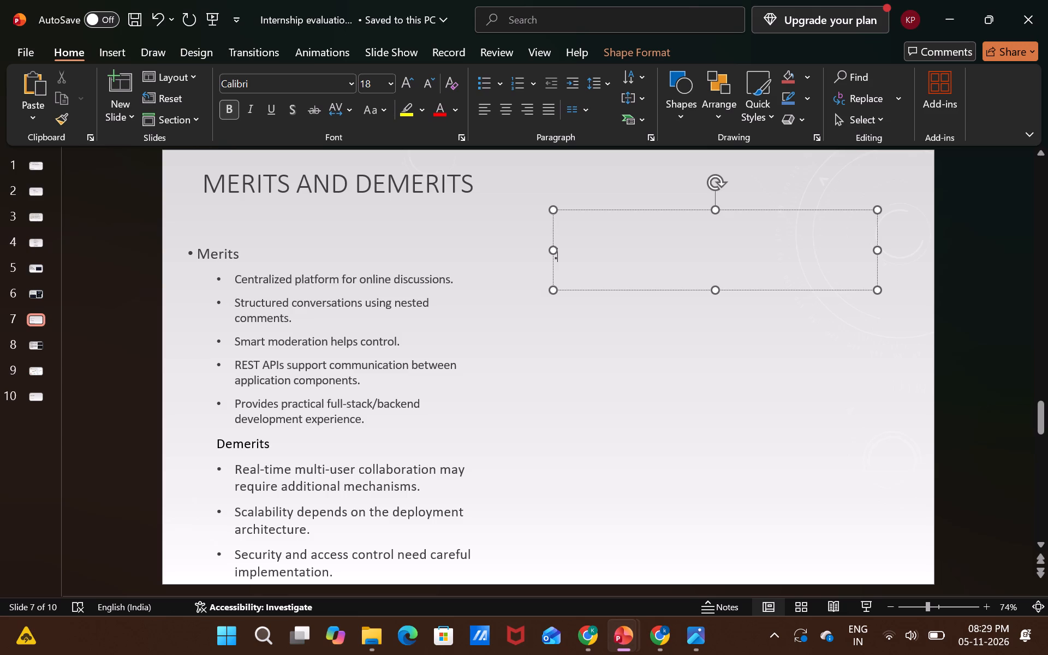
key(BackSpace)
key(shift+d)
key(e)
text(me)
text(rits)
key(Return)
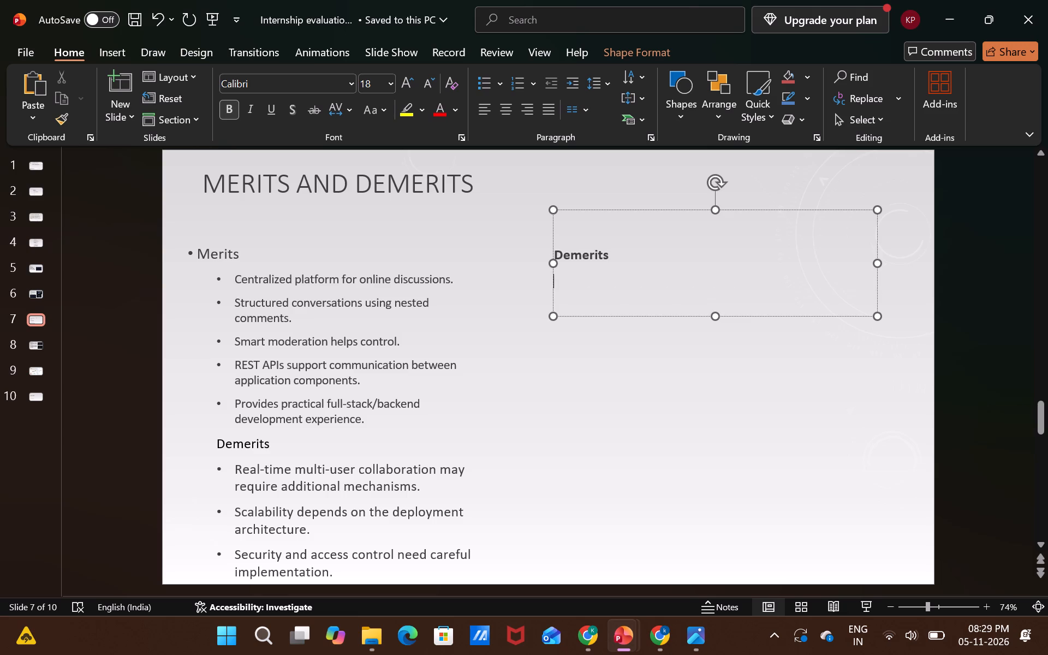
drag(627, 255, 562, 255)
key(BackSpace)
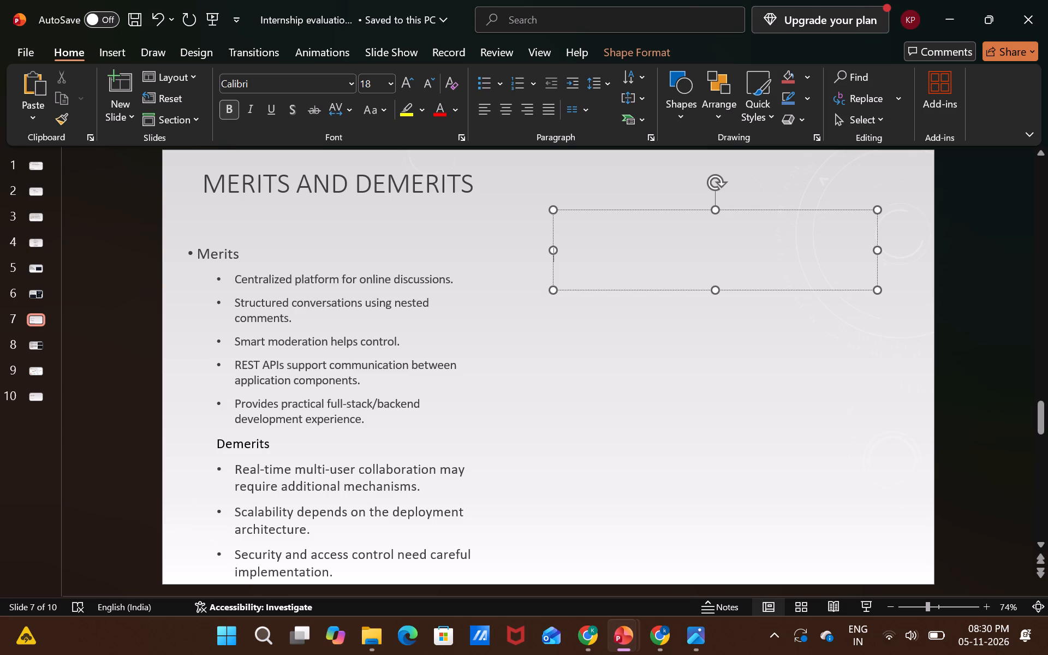
Extend the smart moderation merit with "spam and inappropriate content" before its full stop.
click(396, 341)
key(space)
text(spam)
key(space)
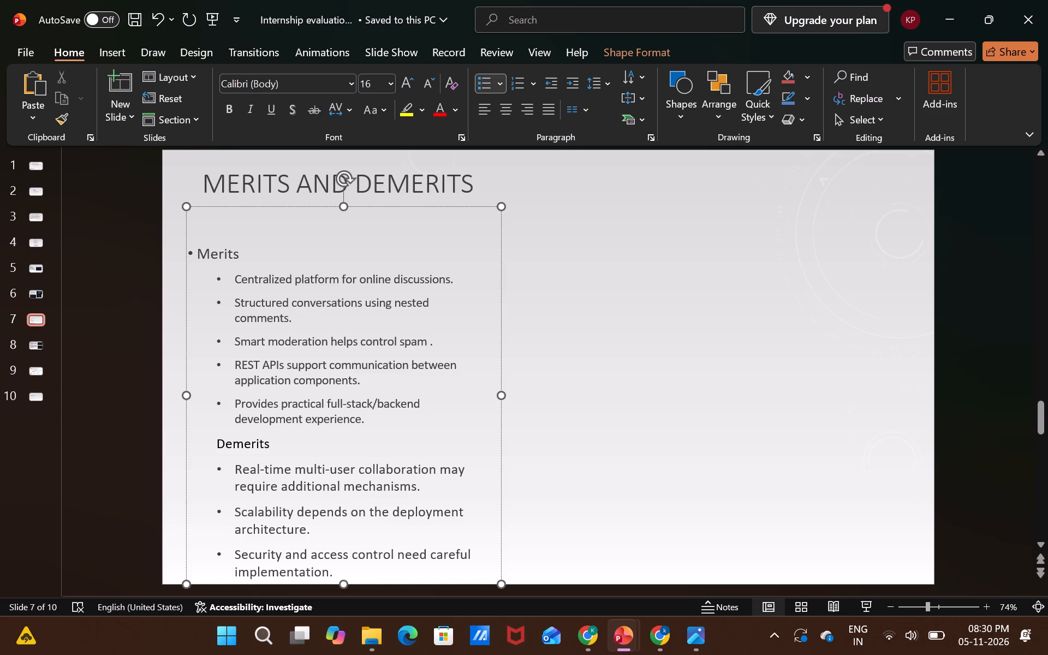
text(and inap)
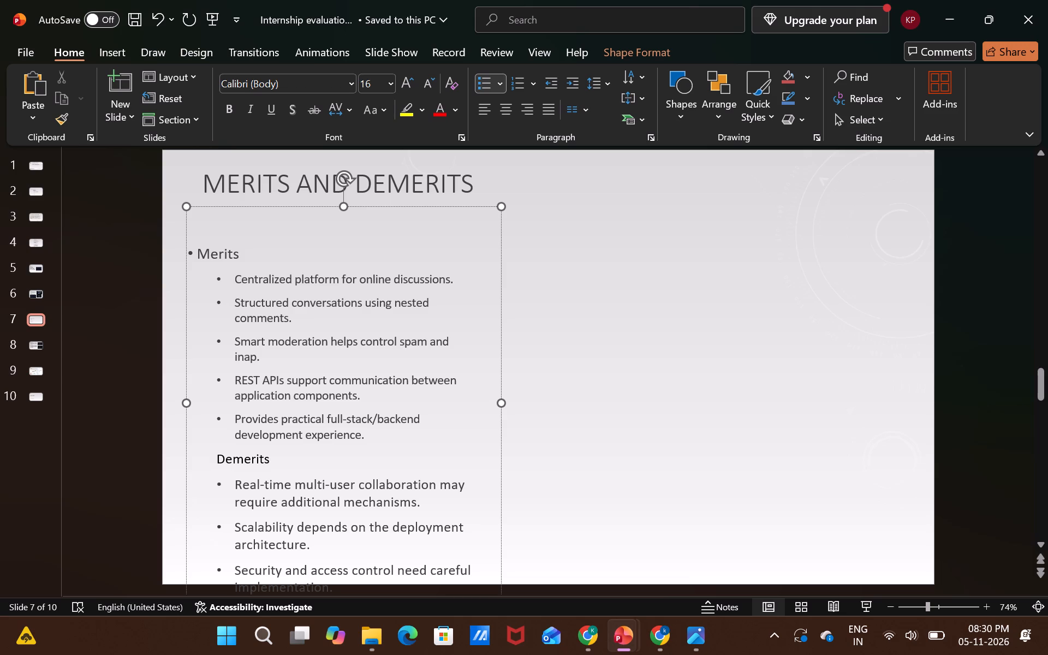
key(p)
text(rop)
text(riate)
key(space)
text(conte)
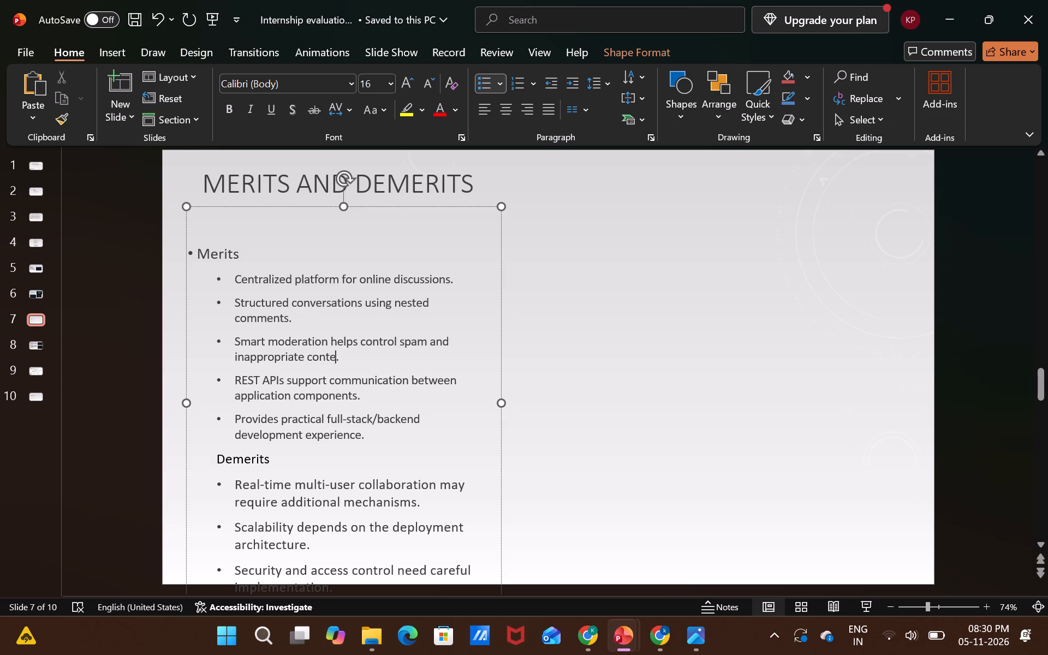
text(nt)
Replace the fourth merit, about REST APIs, with "Duplicate detection reduces repeated questions", keeping its full stop.
drag(237, 385, 277, 391)
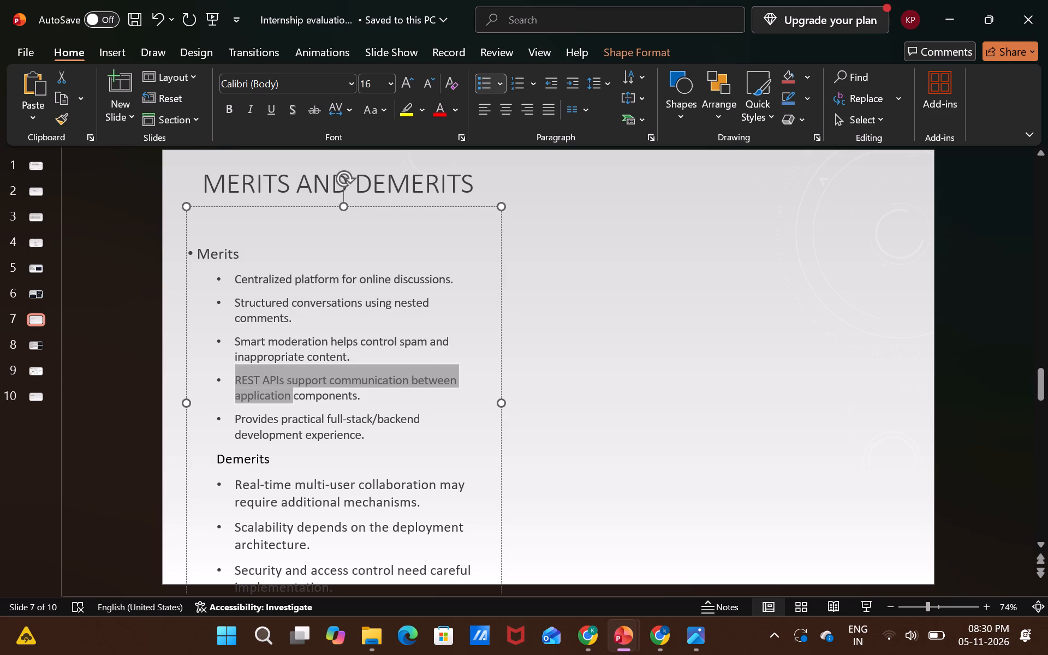
drag(277, 391, 349, 392)
key(BackSpace)
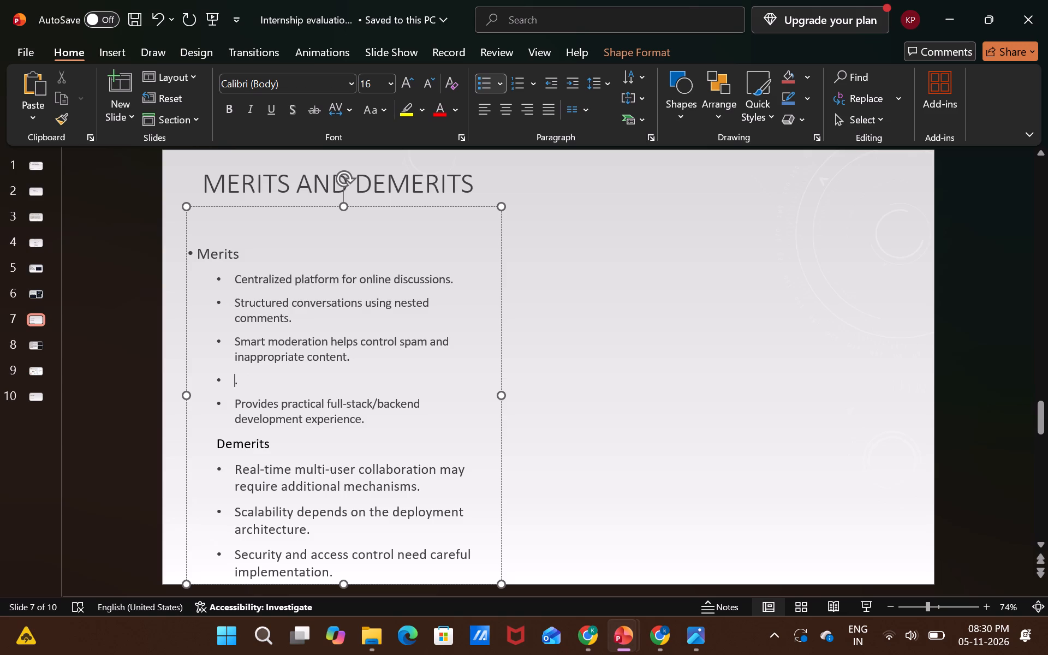
text(Duplicate)
key(space)
text(detection)
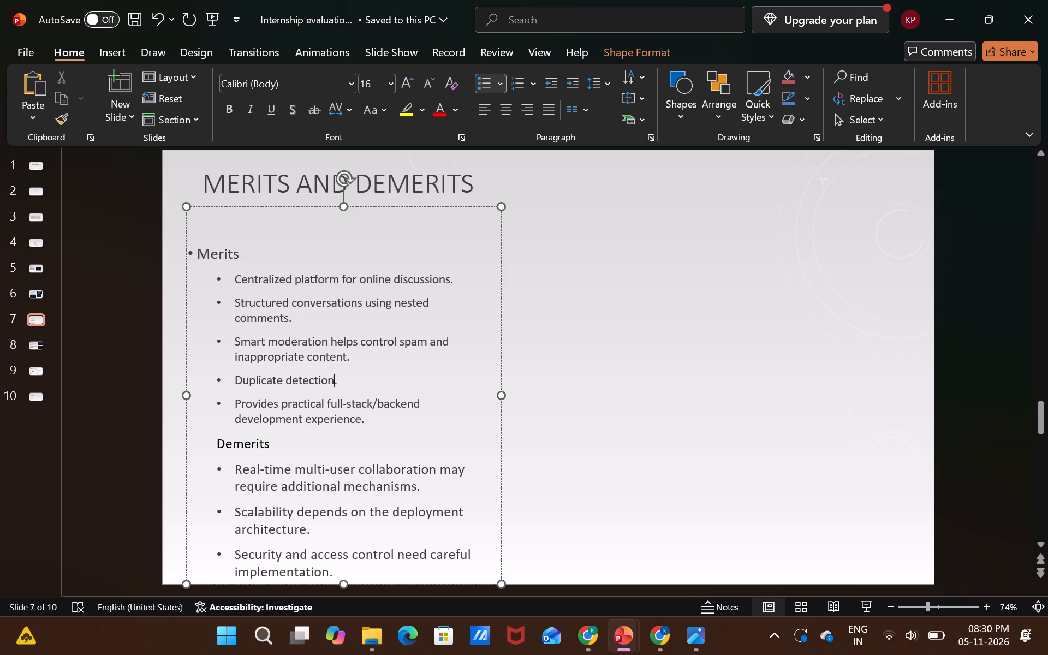
key(space)
text(reduces)
key(space)
text(repeated questions)
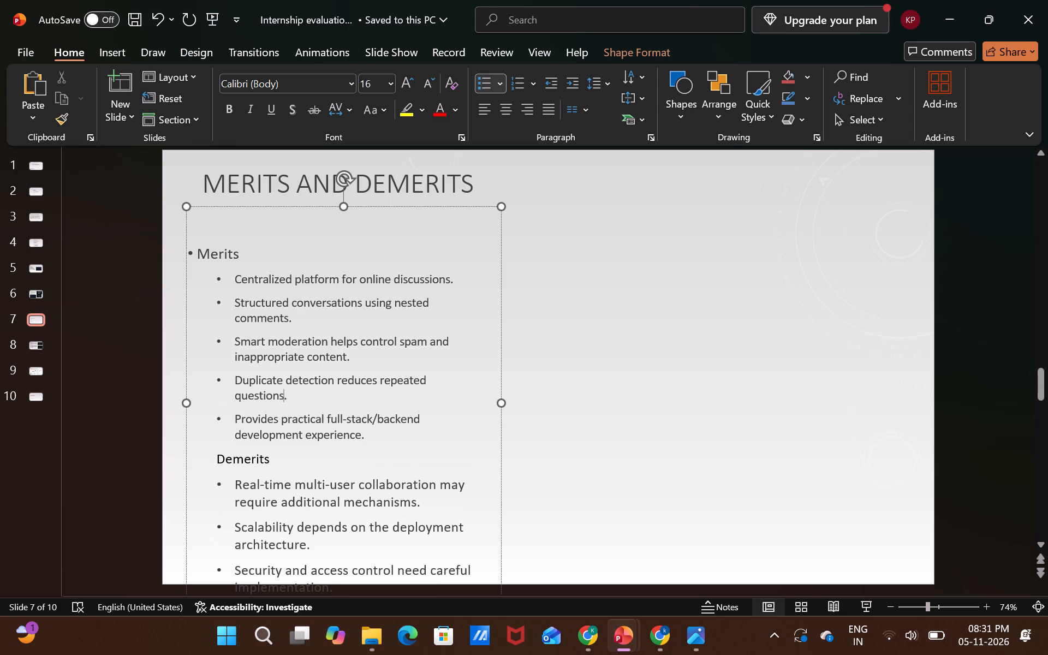
Replace the fifth merit, about practical full-stack/backend experience, with "Credibility scoring encourages responsible participation", keeping its full stop.
drag(231, 420, 346, 431)
key(BackSpace)
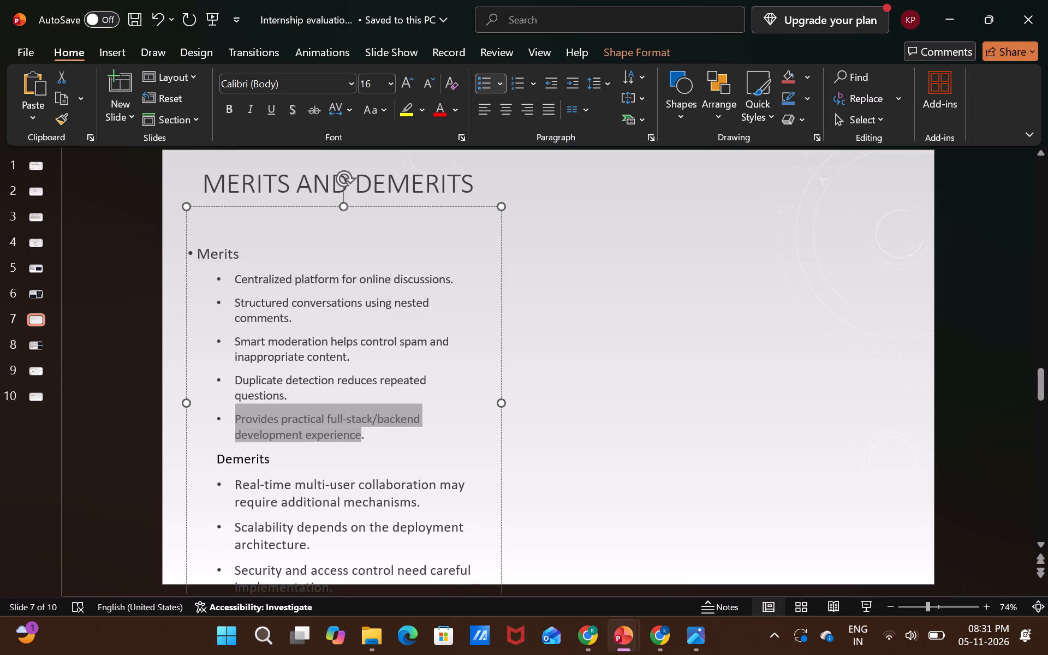
key(shift+c)
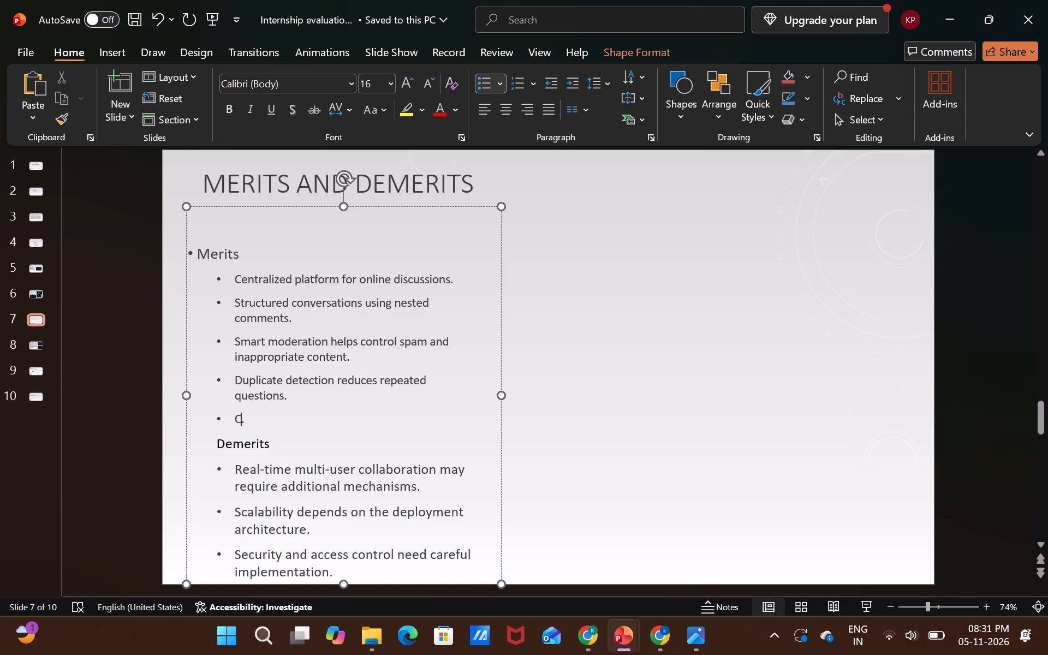
text(re)
text(dibility scoring)
key(space)
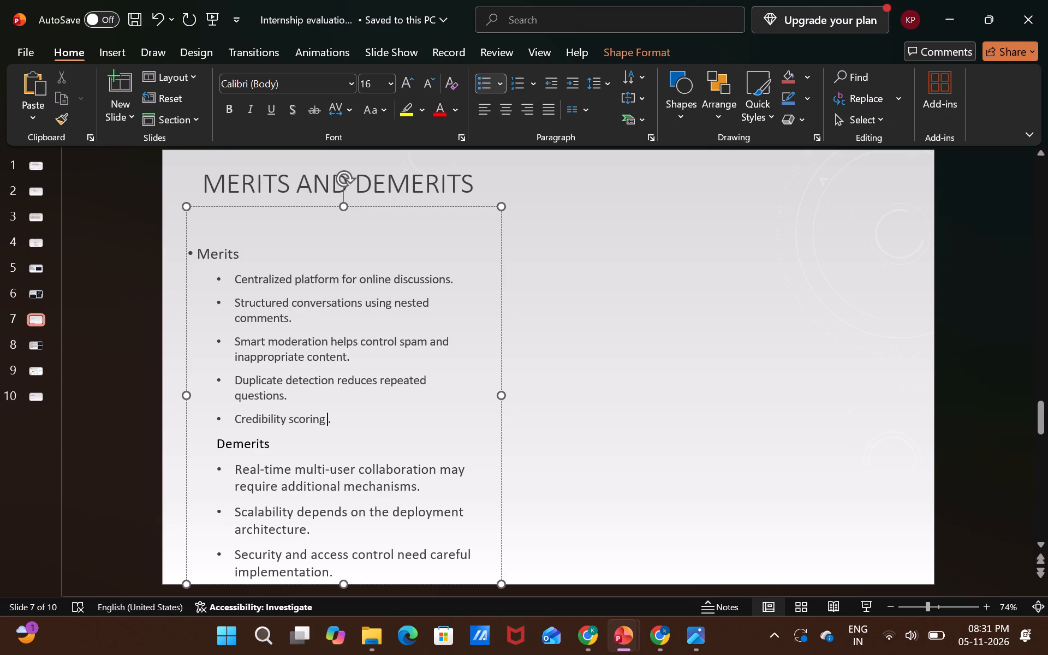
text(encourages)
key(space)
text(responsible)
key(space)
text(participation)
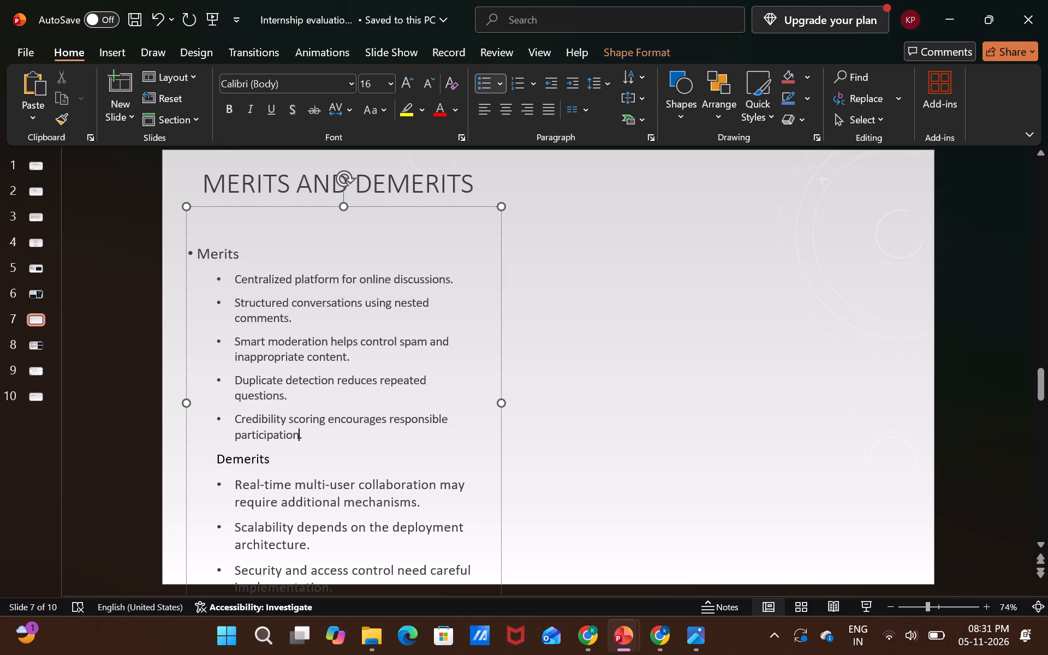
Delete the third demerit, about security and access control, from the Merits and Demerits slide.
scroll(365, 504, down, 1)
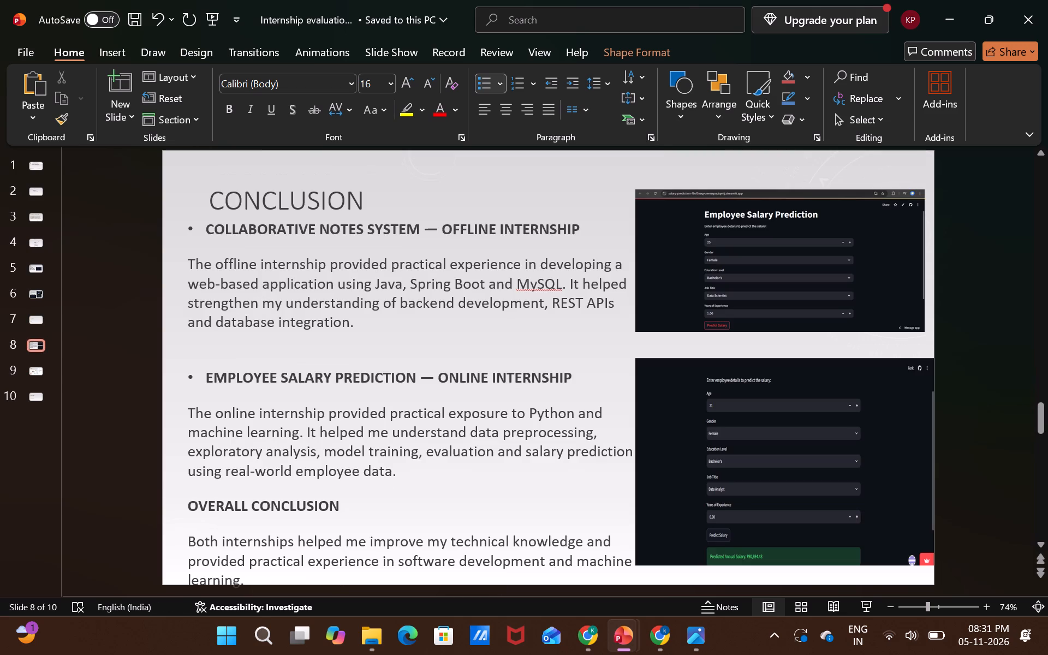
key(Up)
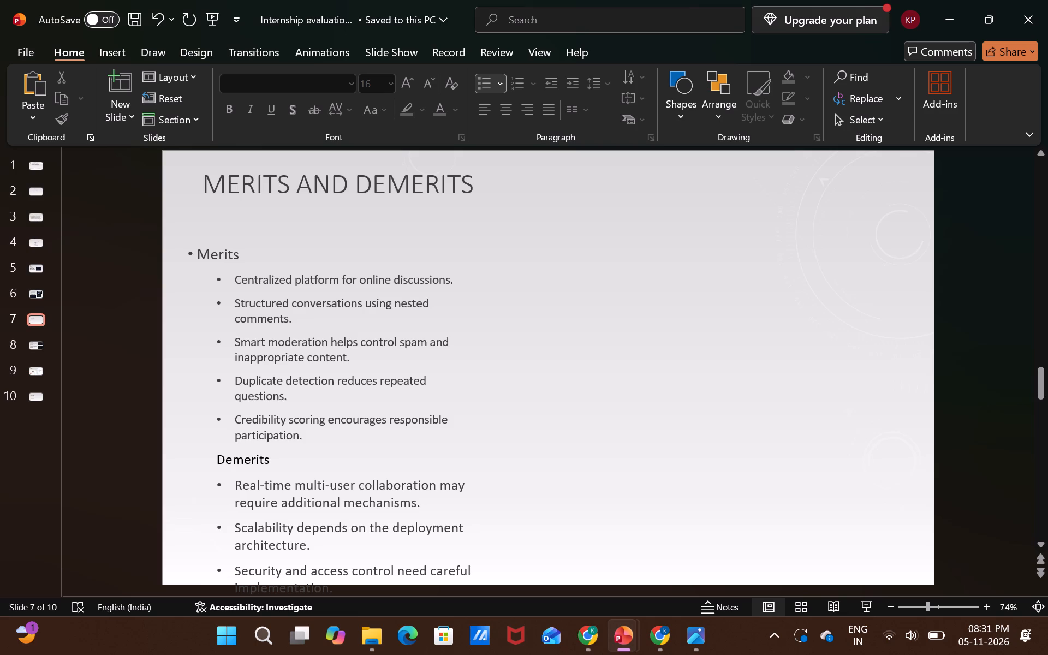
drag(216, 573, 294, 577)
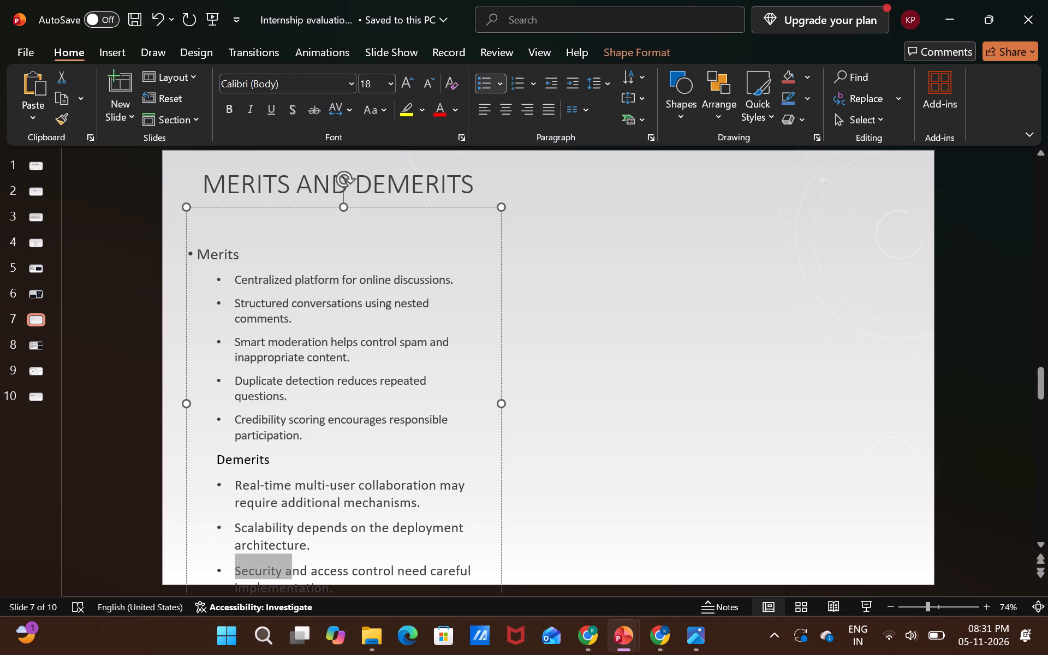
drag(294, 577, 333, 587)
key(BackSpace)
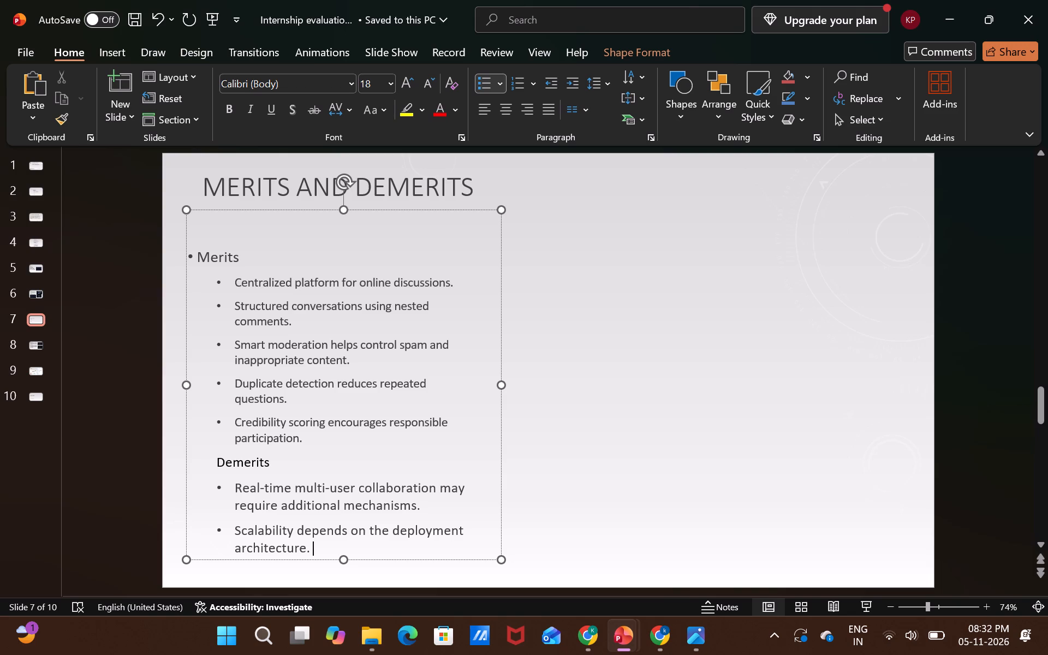
Replace the second demerit, about scalability, with "Requires continuous maintenance and security updates", keeping its full stop.
drag(234, 528, 285, 543)
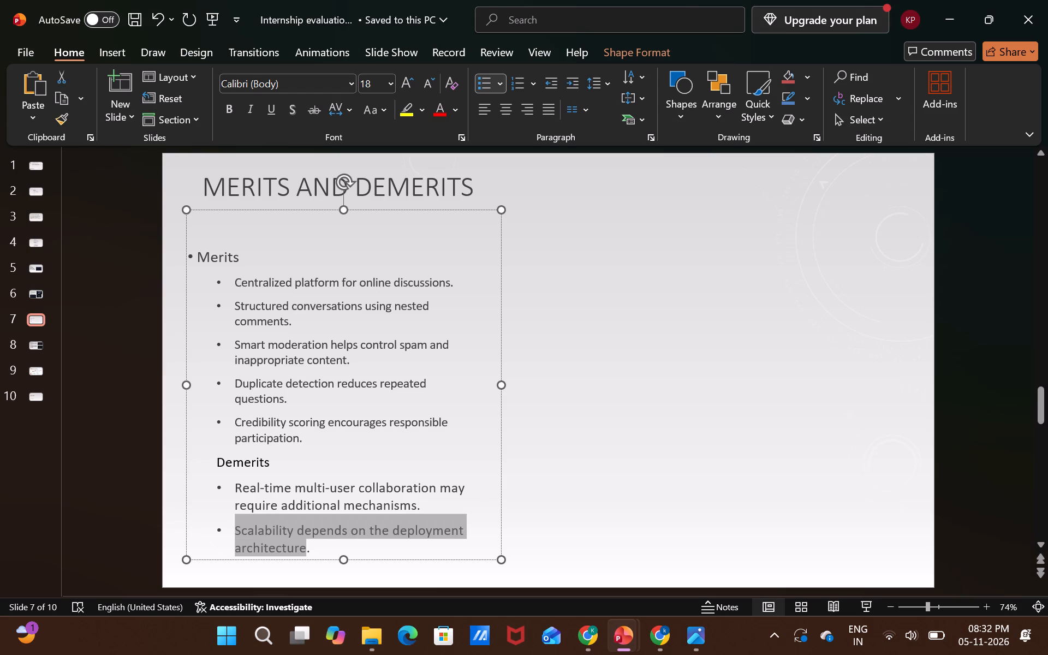
drag(285, 543, 303, 547)
key(BackSpace)
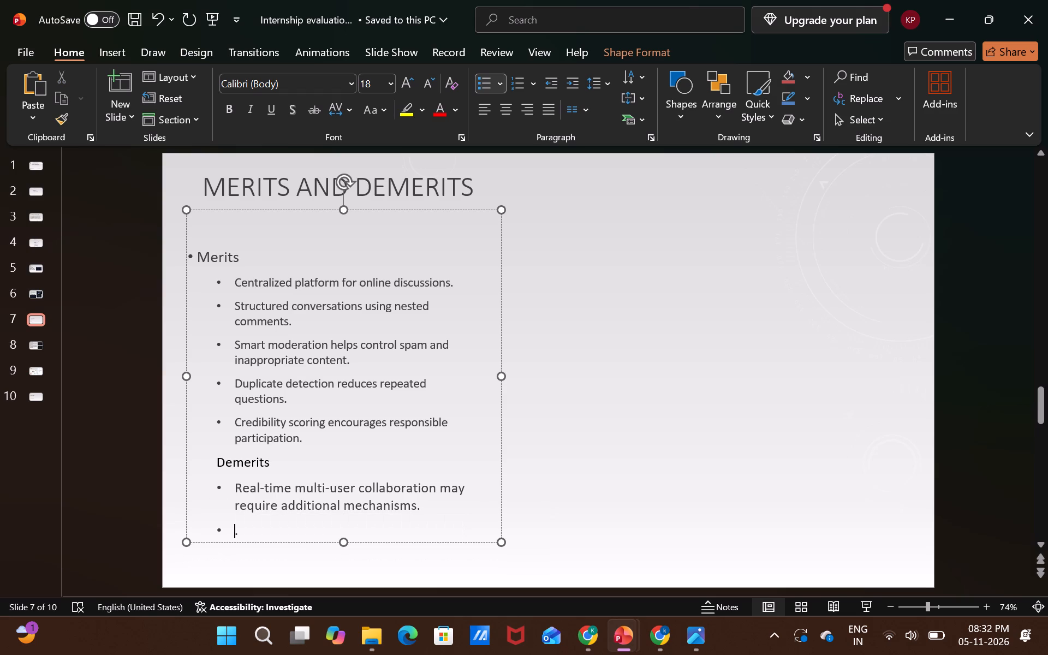
text(Requ)
text(ires)
key(space)
text(continuous)
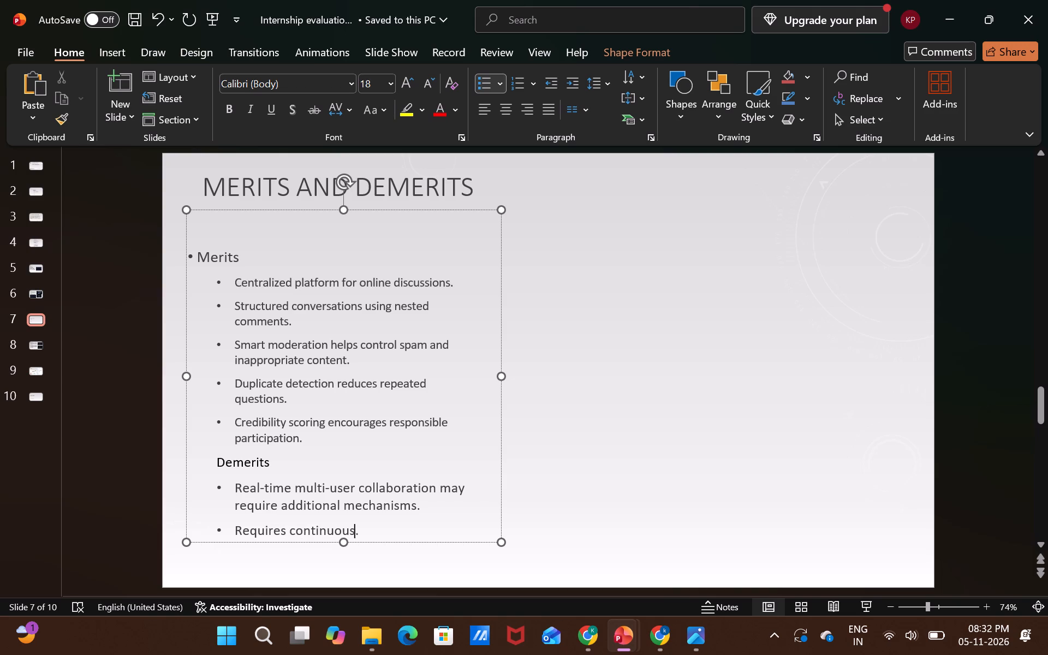
key(space)
text(main)
text(te)
text(nance)
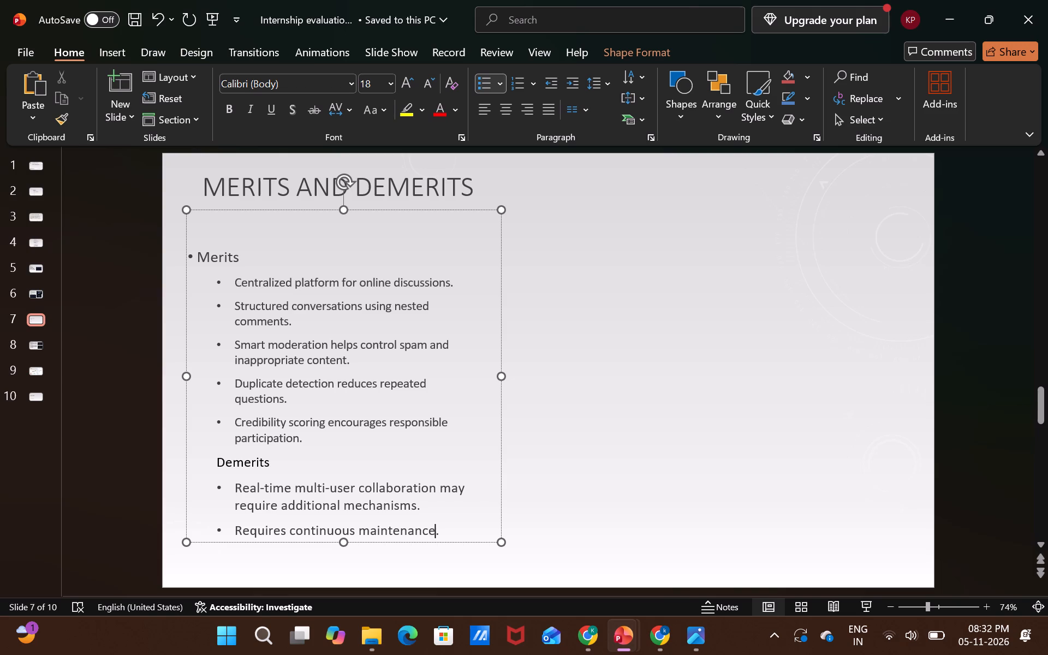
key(space)
text(and security)
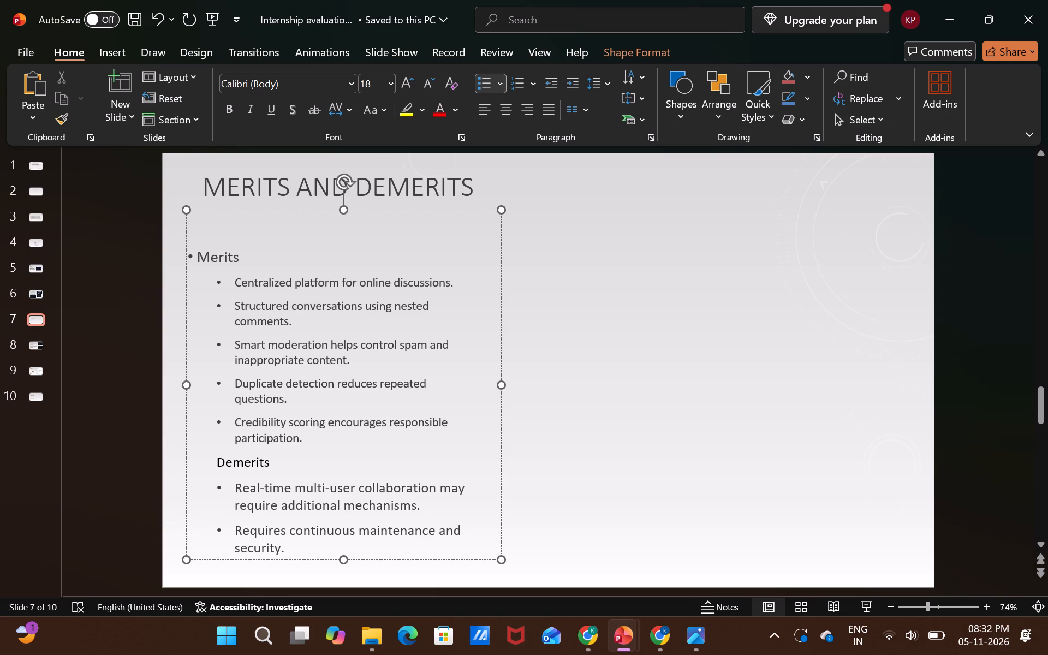
key(space)
text(updates)
Replace the first demerit, about real-time collaboration, with "Jaccard similarity may not identify duplicates with very different wording", keeping its full stop.
drag(237, 490, 402, 505)
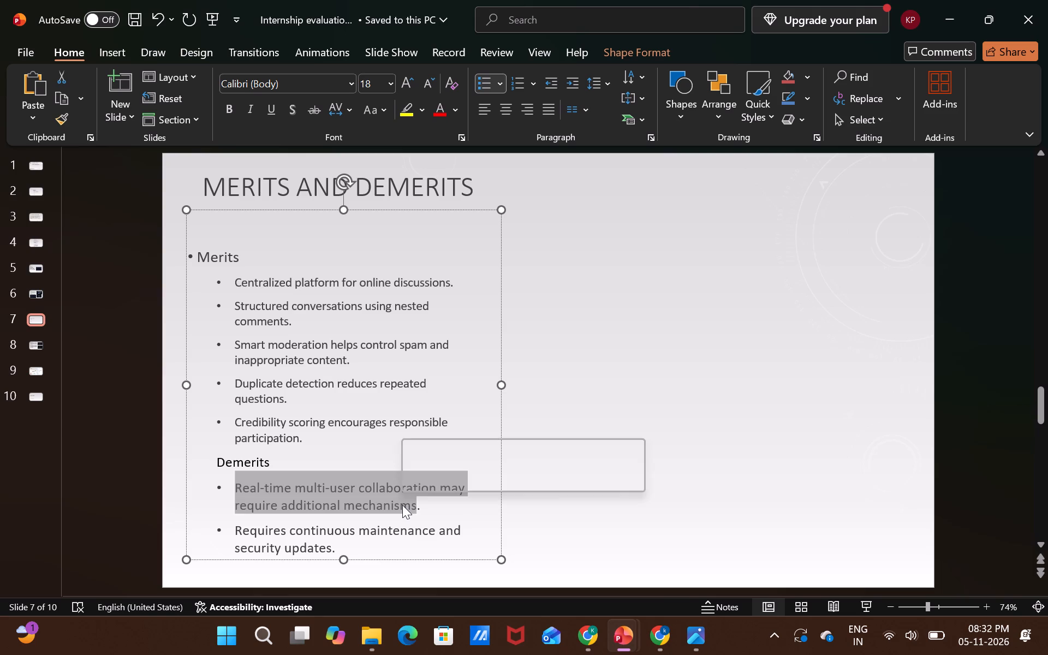
key(BackSpace)
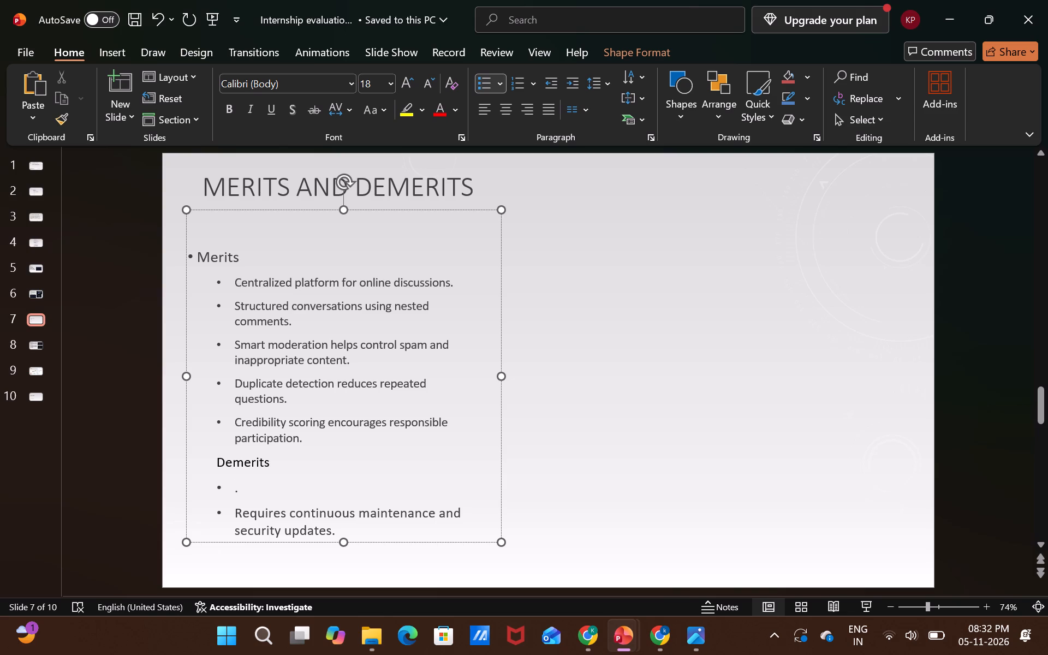
text(Jacca)
text(rd)
key(space)
text(similarity)
key(space)
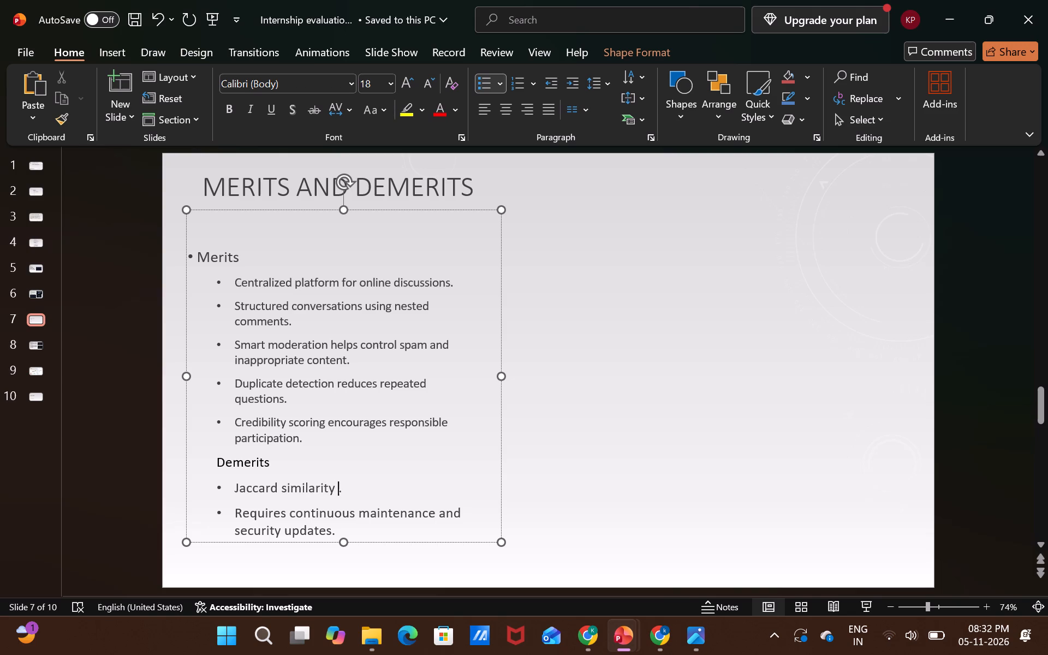
text(may not identify)
key(space)
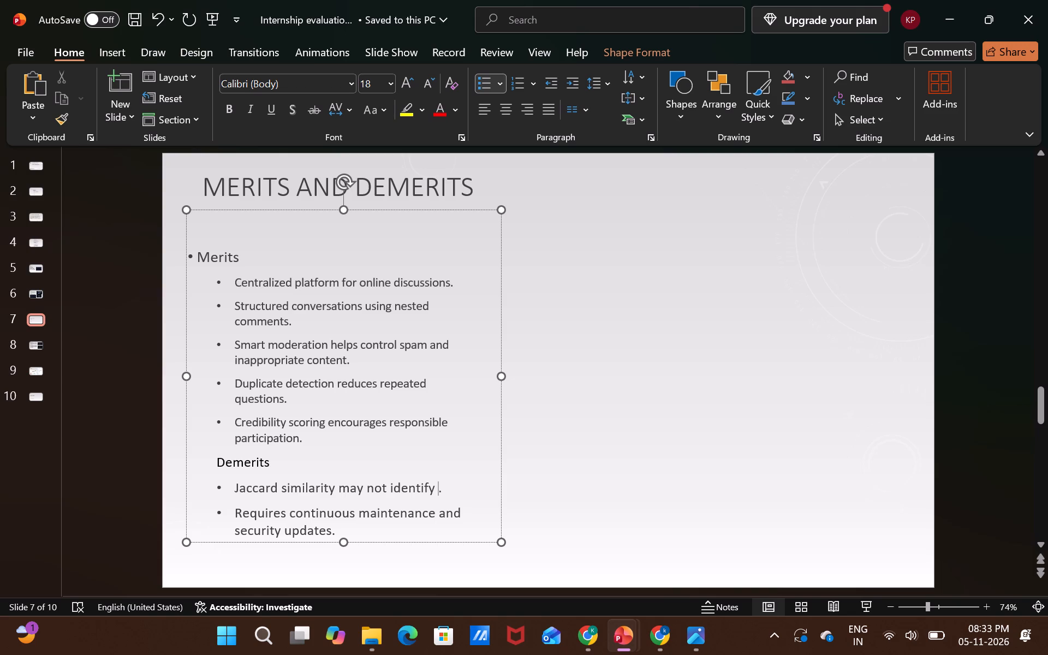
text(duplicate)
key(s)
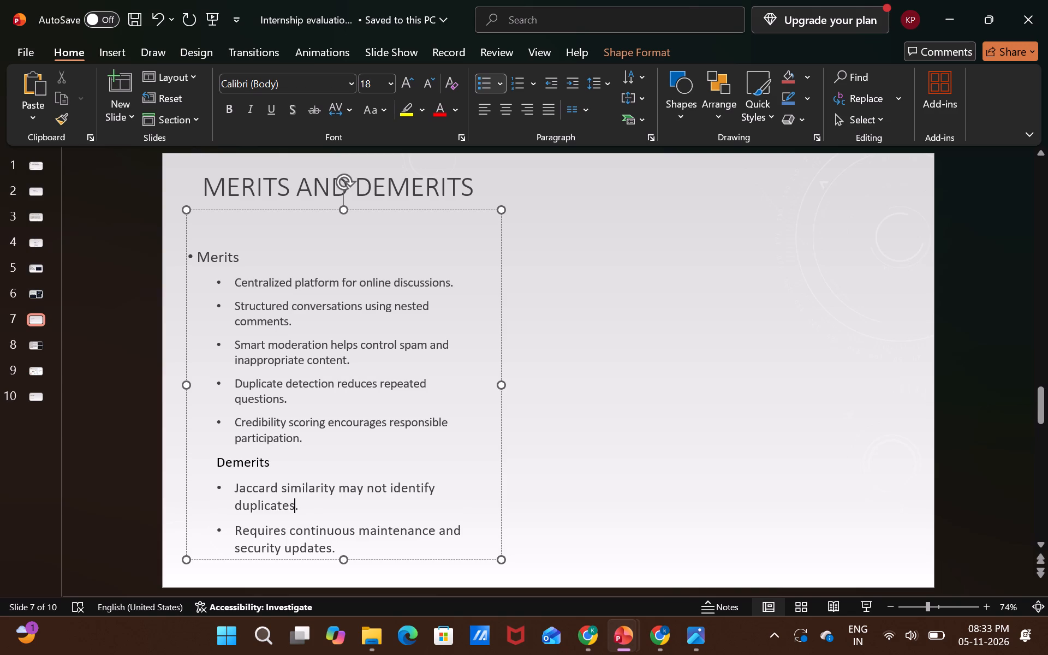
key(space)
text(with very)
key(space)
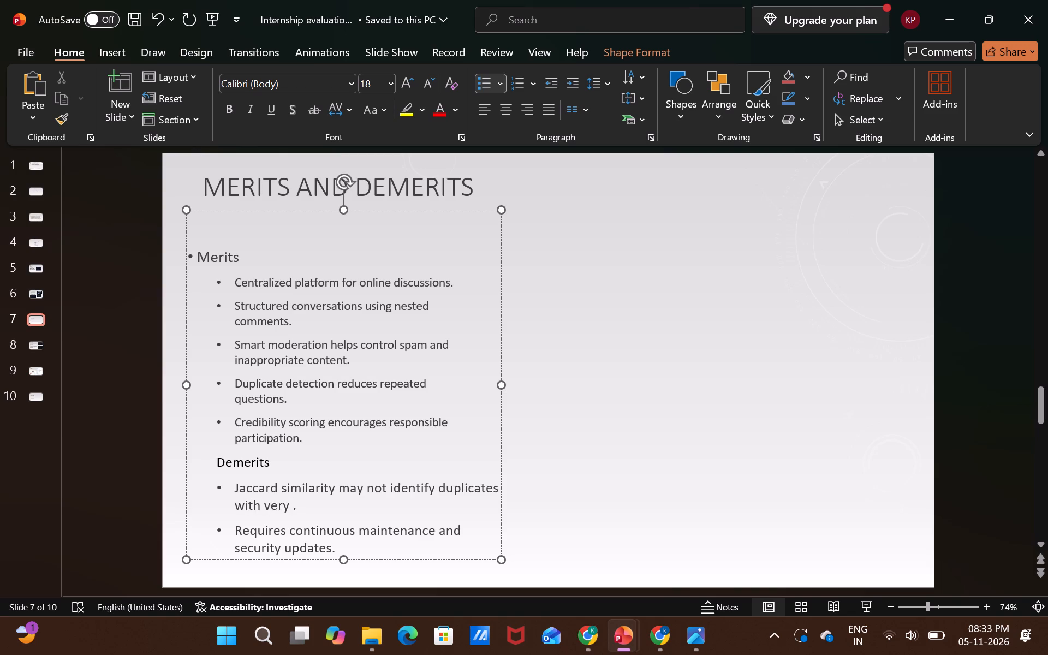
text(different wording)
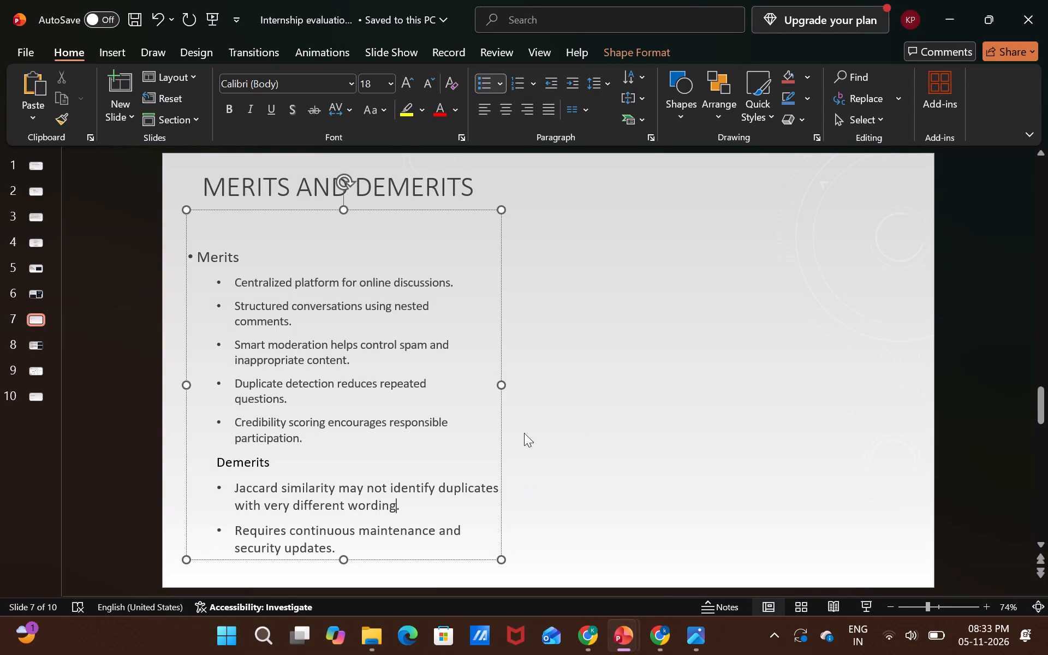
click(820, 496)
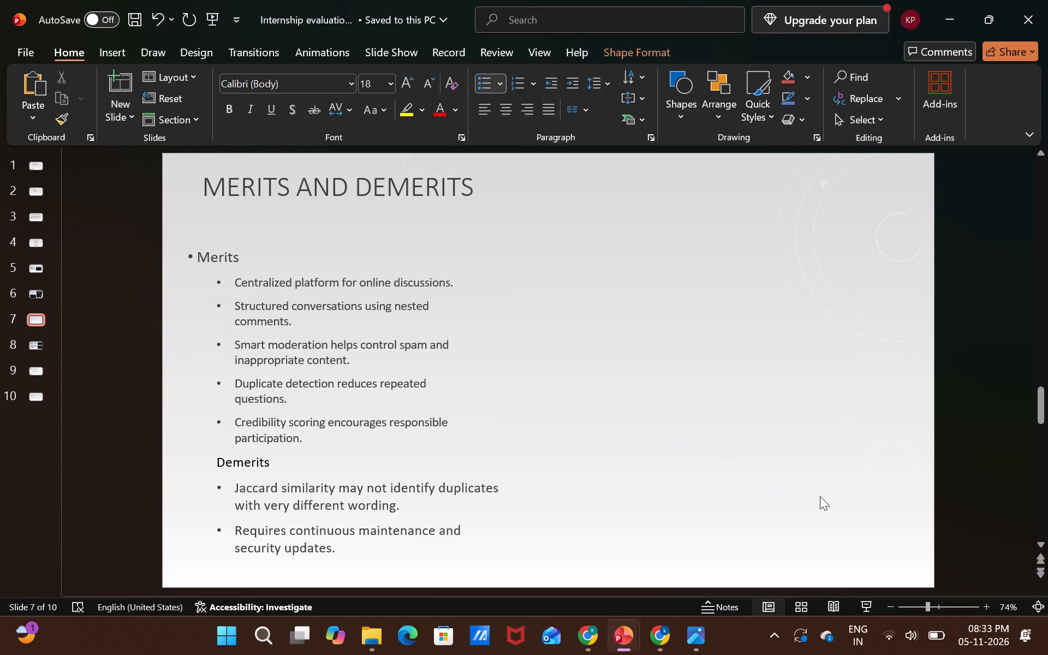
On the Conclusion slide, move the body text box slightly up and closer to the slide's left edge.
key(Down)
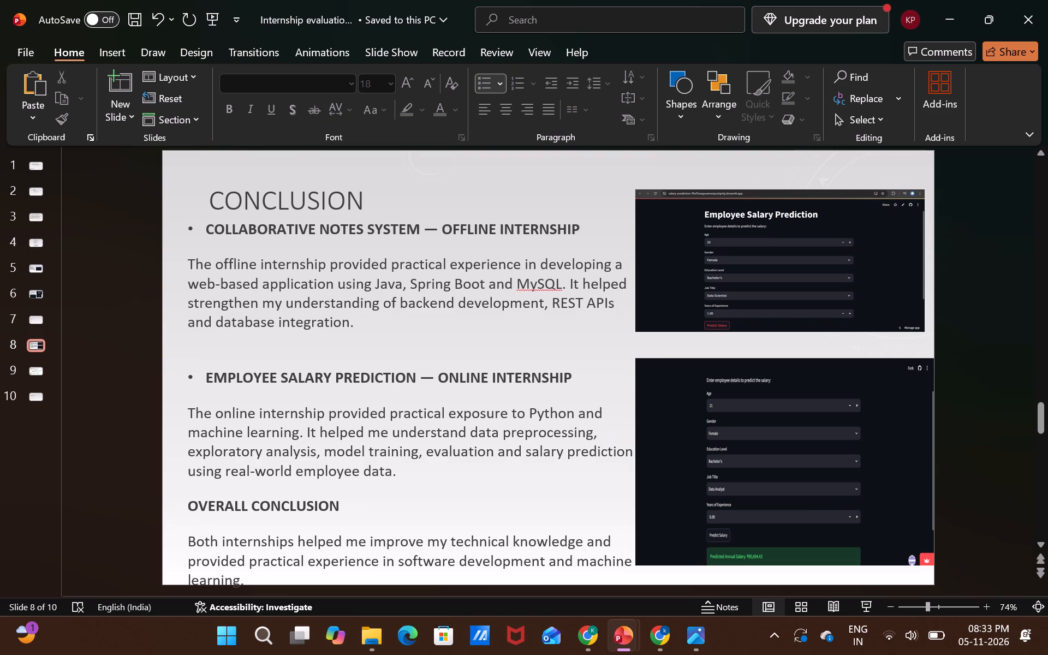
drag(187, 375, 205, 374)
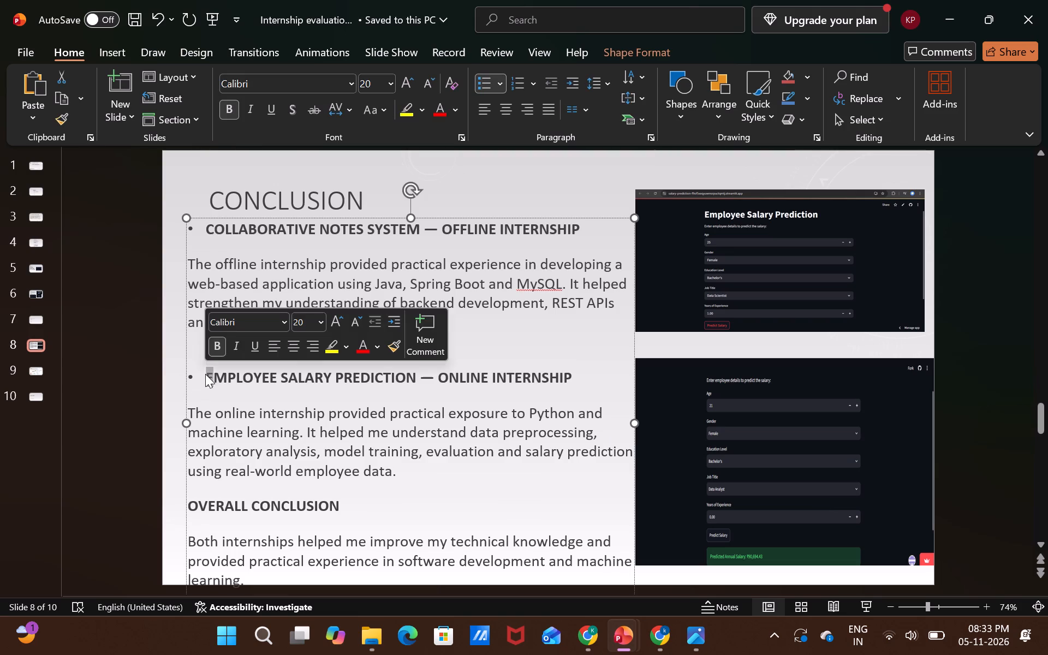
click(355, 441)
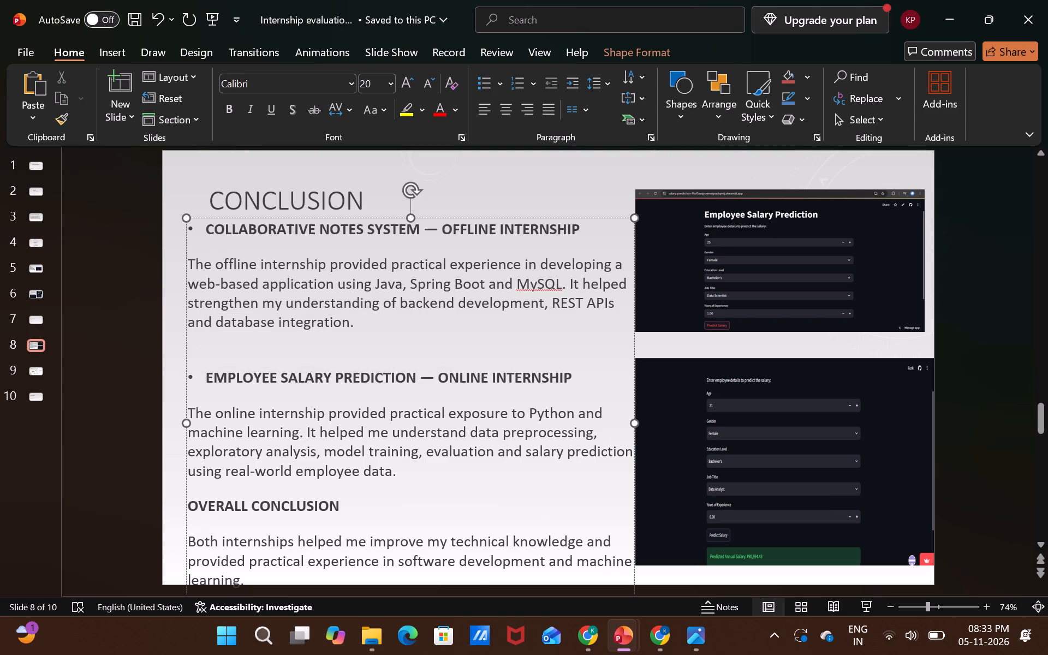
drag(188, 502, 188, 474)
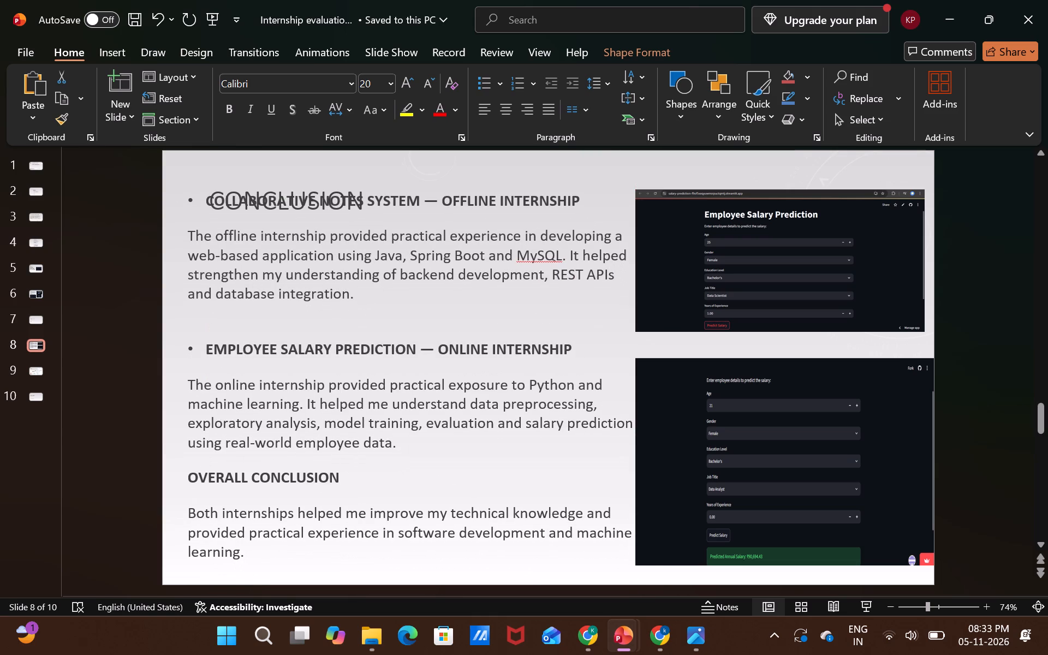
drag(188, 474, 184, 493)
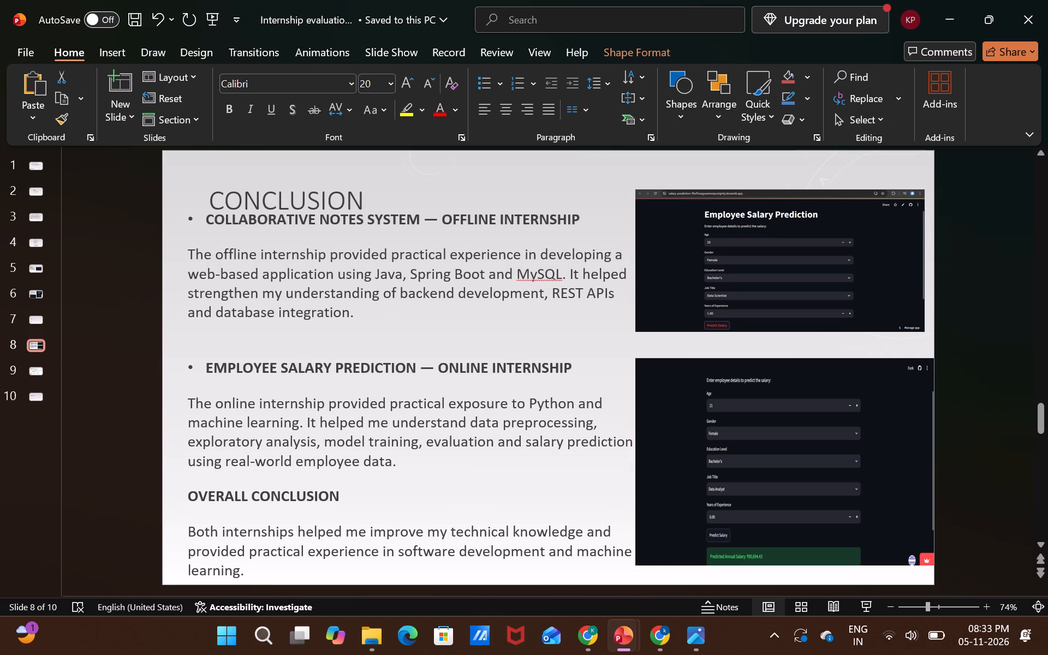
drag(184, 493, 178, 492)
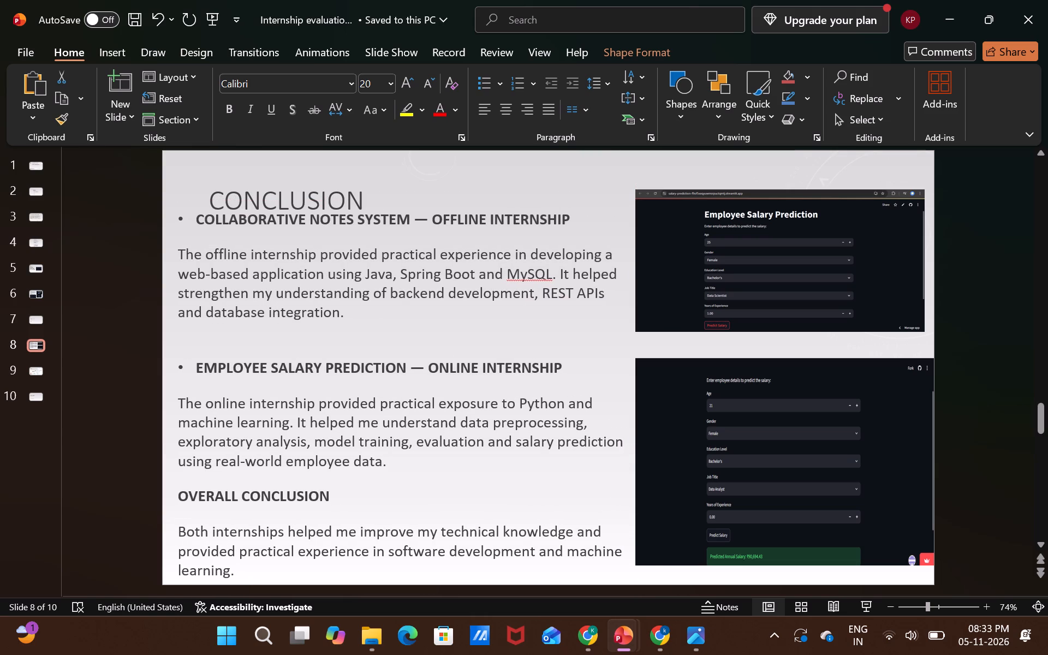
drag(178, 492, 180, 492)
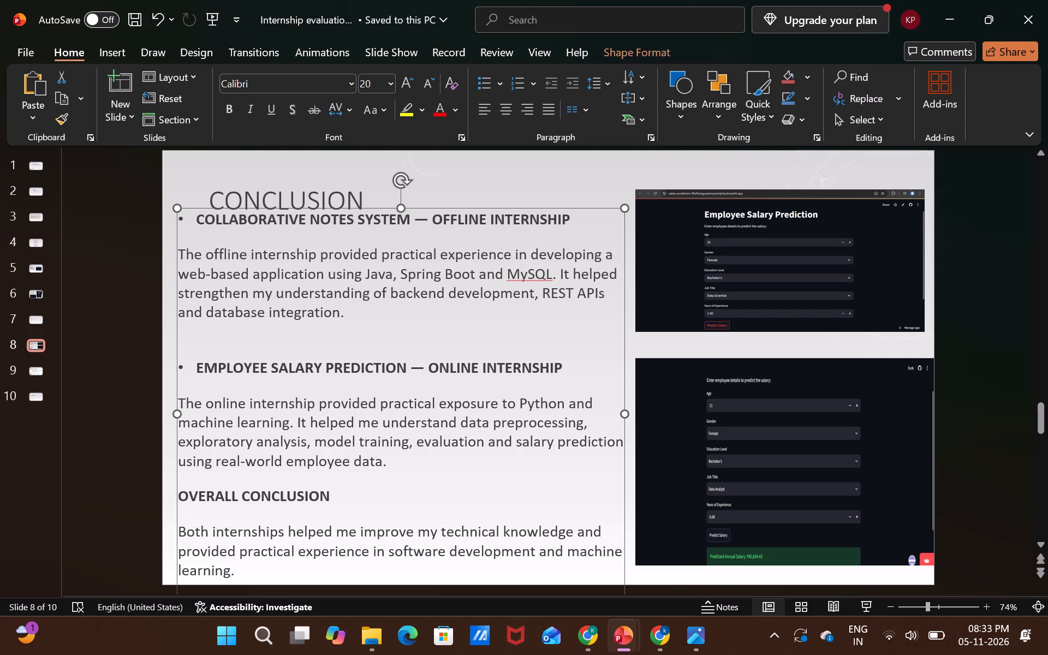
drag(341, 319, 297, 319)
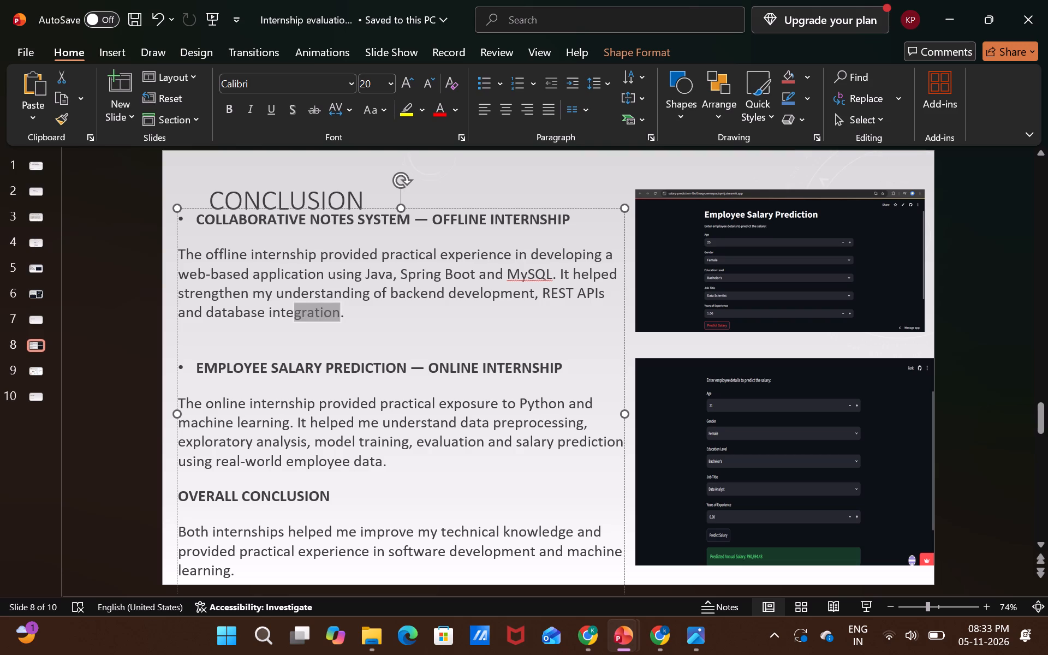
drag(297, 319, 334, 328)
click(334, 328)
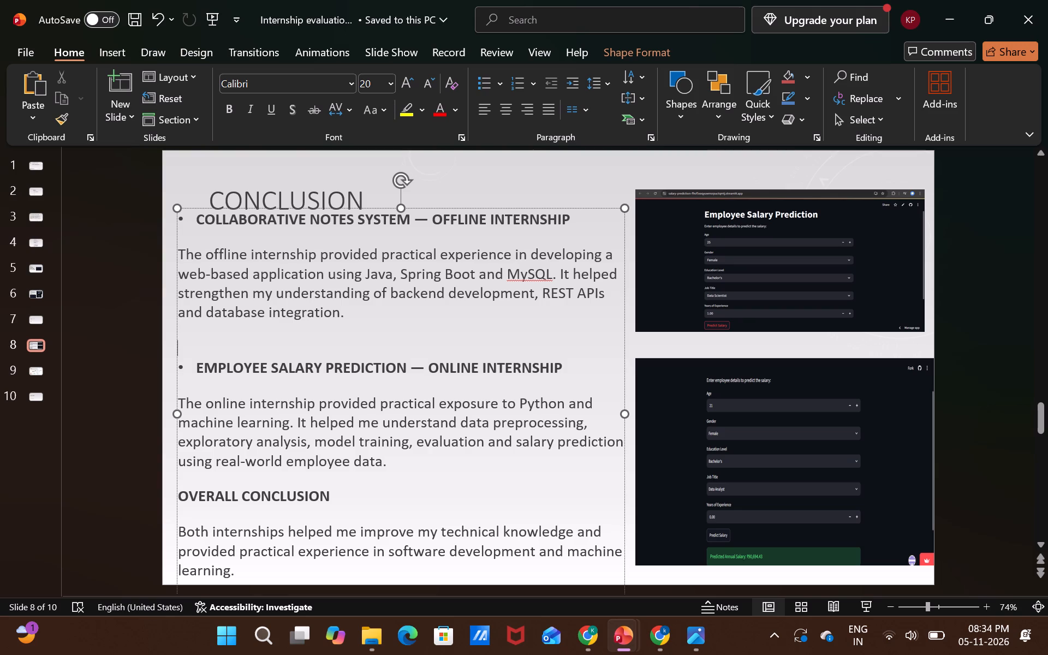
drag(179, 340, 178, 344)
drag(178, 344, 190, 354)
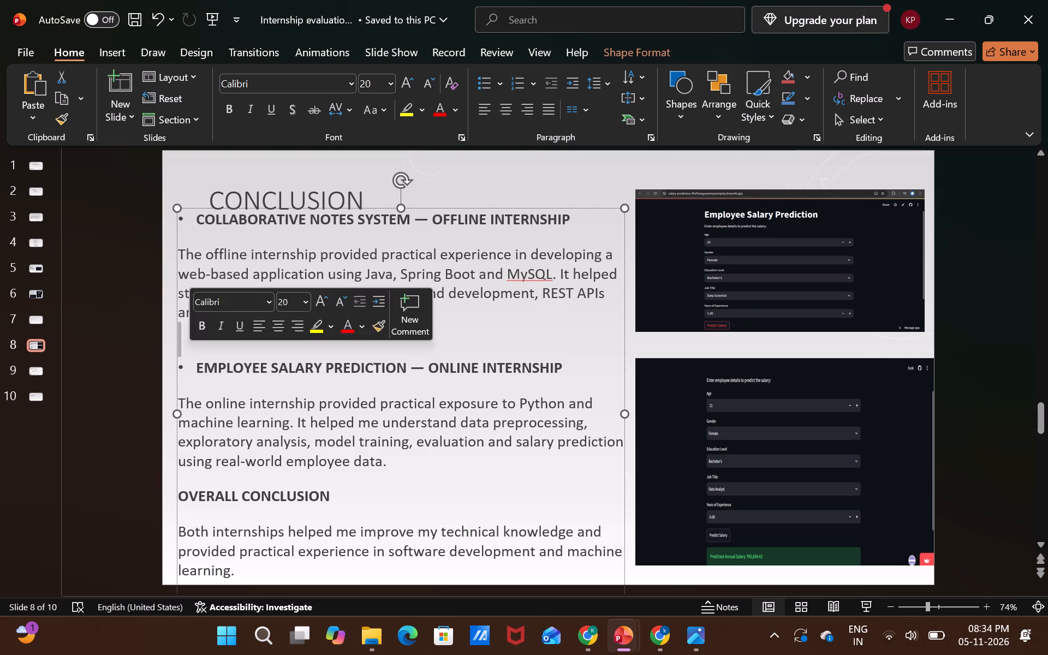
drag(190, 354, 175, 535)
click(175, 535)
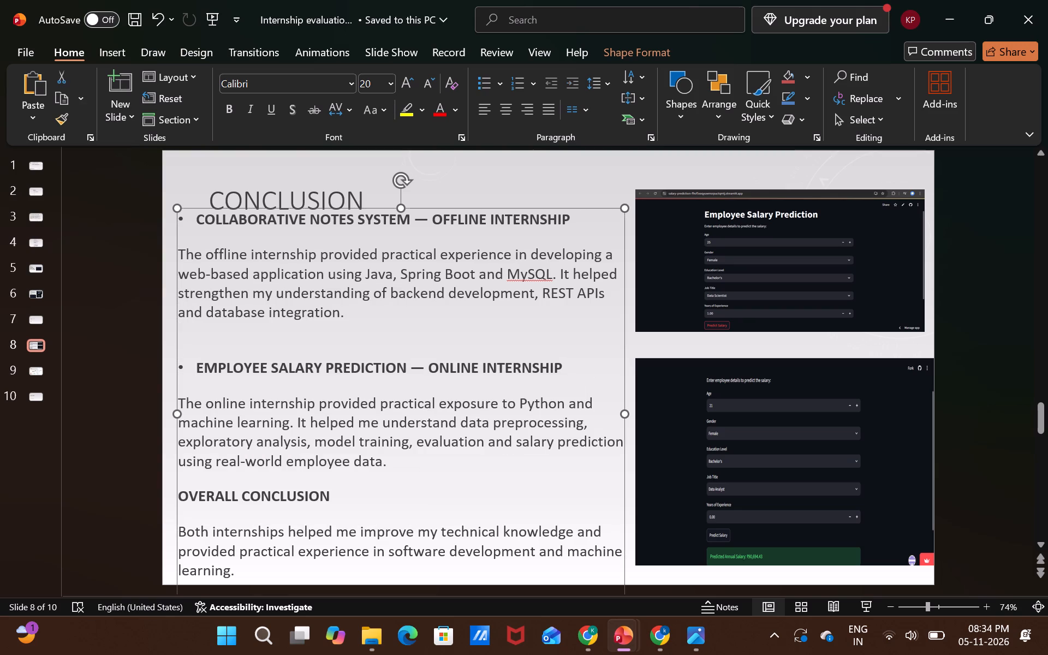
Nudge the Conclusion slide's body text box a little further toward the slide's left edge.
drag(174, 483, 171, 483)
drag(171, 483, 166, 485)
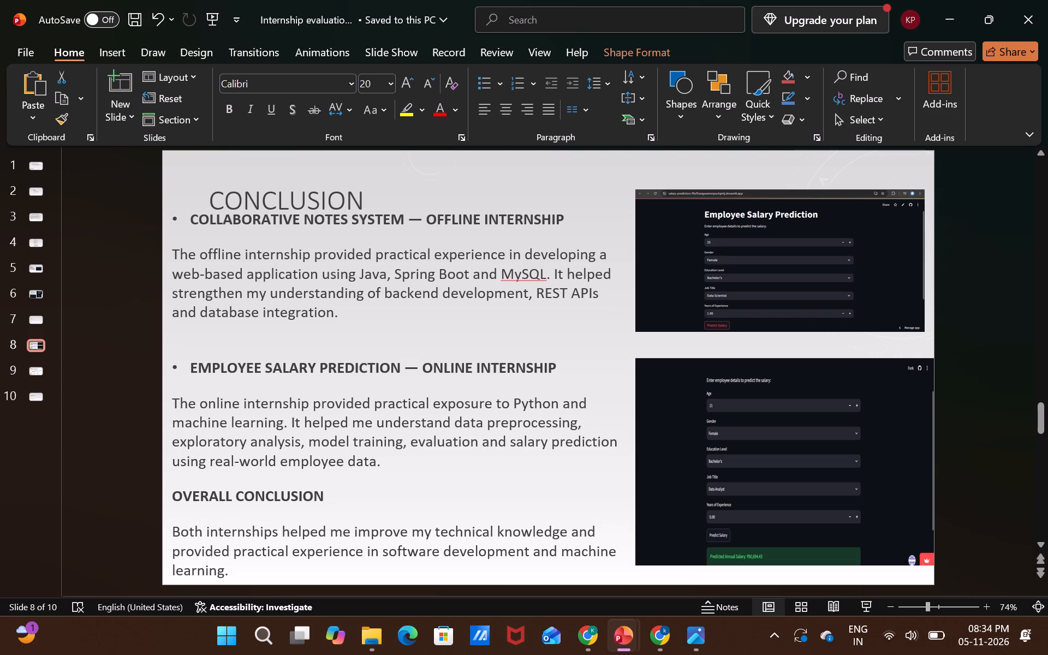
drag(166, 485, 169, 489)
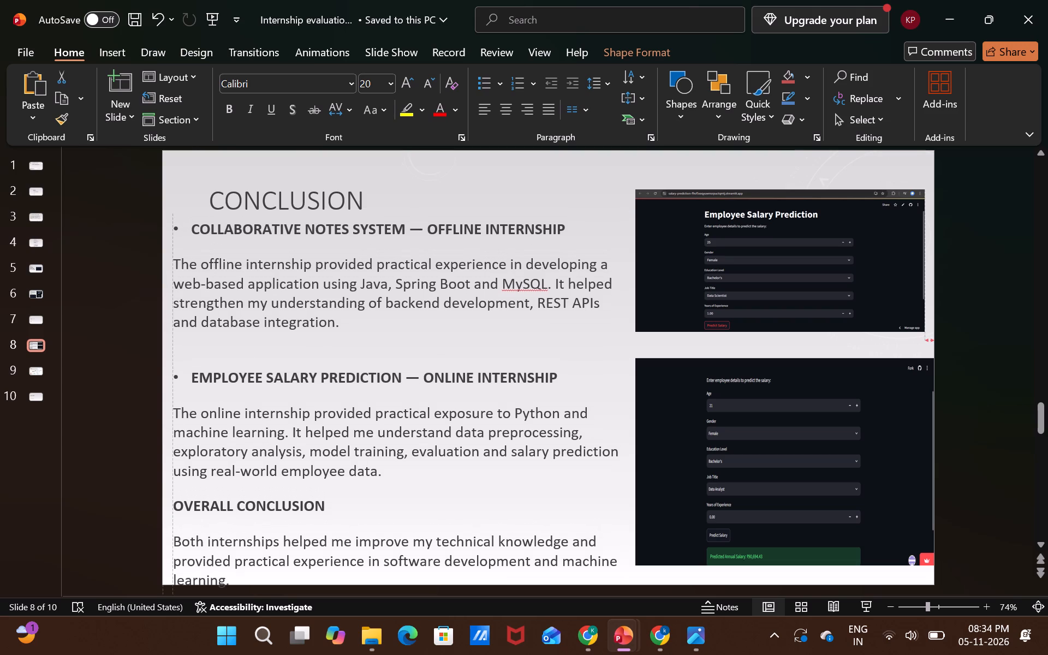
drag(169, 489, 168, 491)
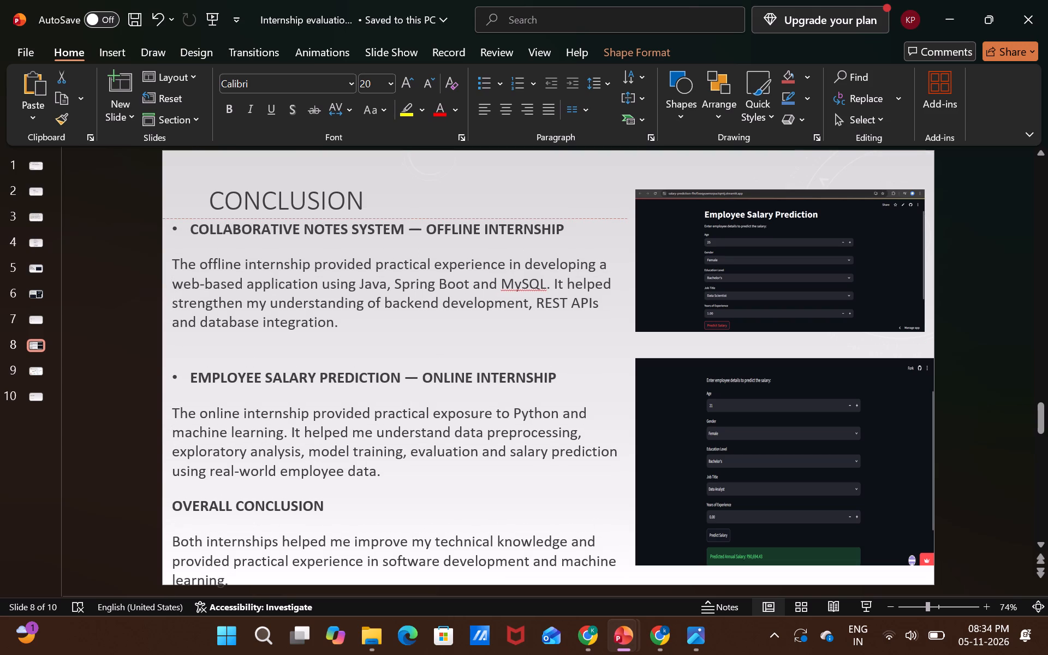
drag(168, 491, 168, 487)
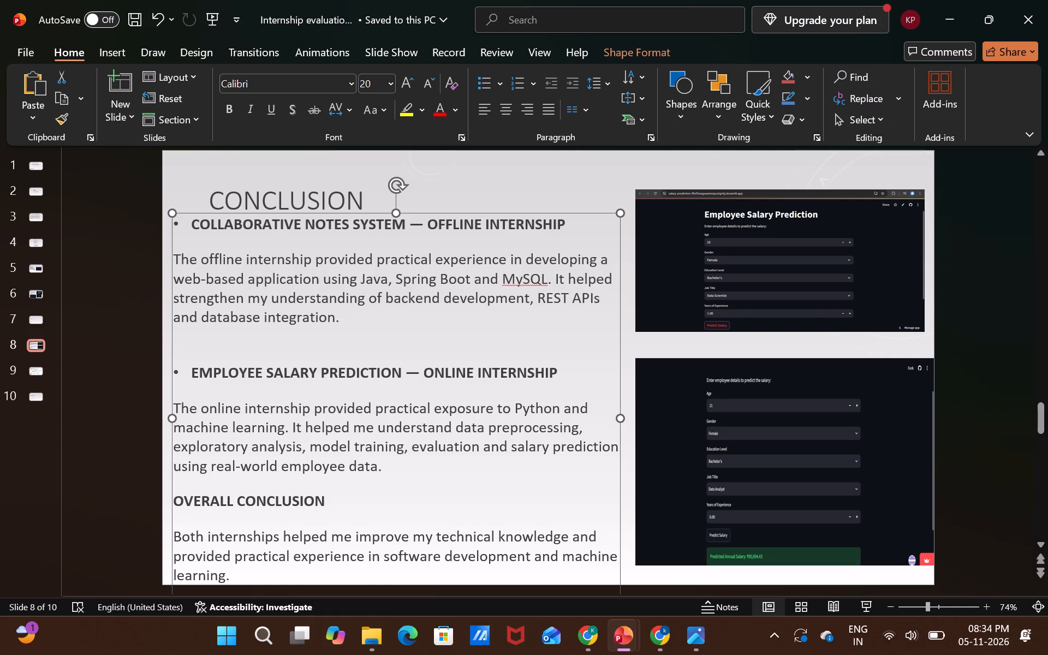
Move the "Conclusion" title up and to the right, clear of the body text's first heading.
drag(326, 204, 328, 198)
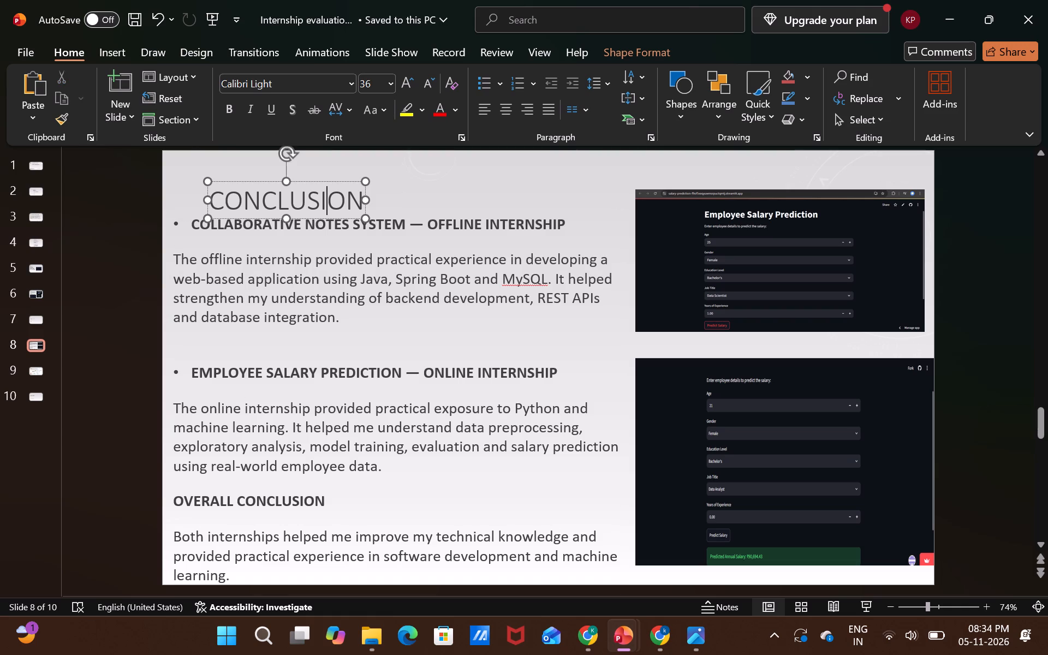
drag(328, 198, 350, 181)
drag(350, 181, 400, 156)
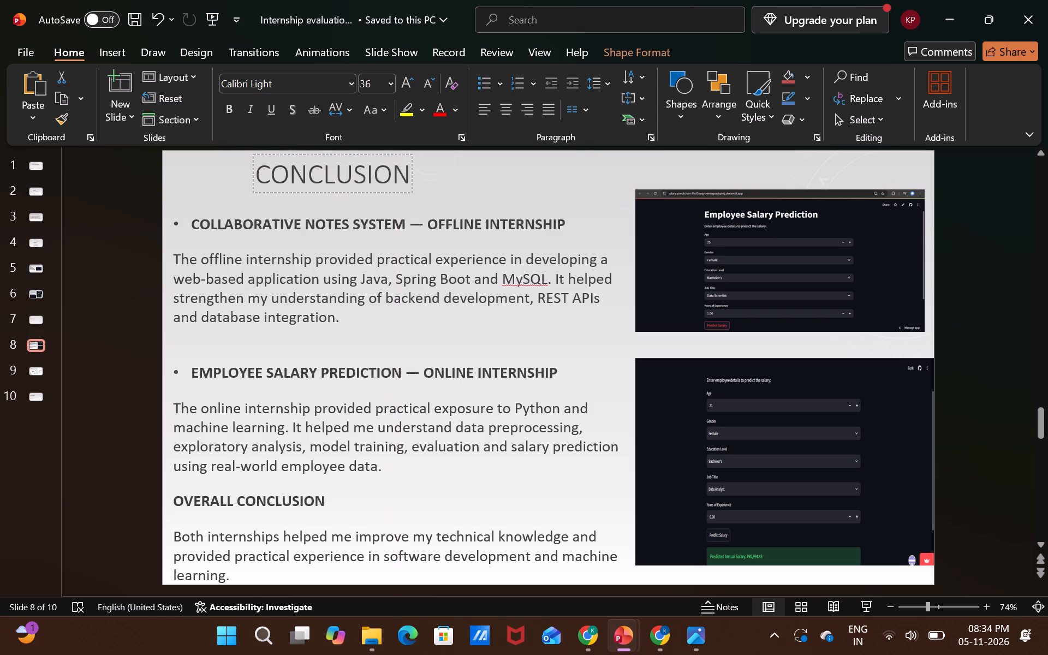
drag(400, 156, 405, 159)
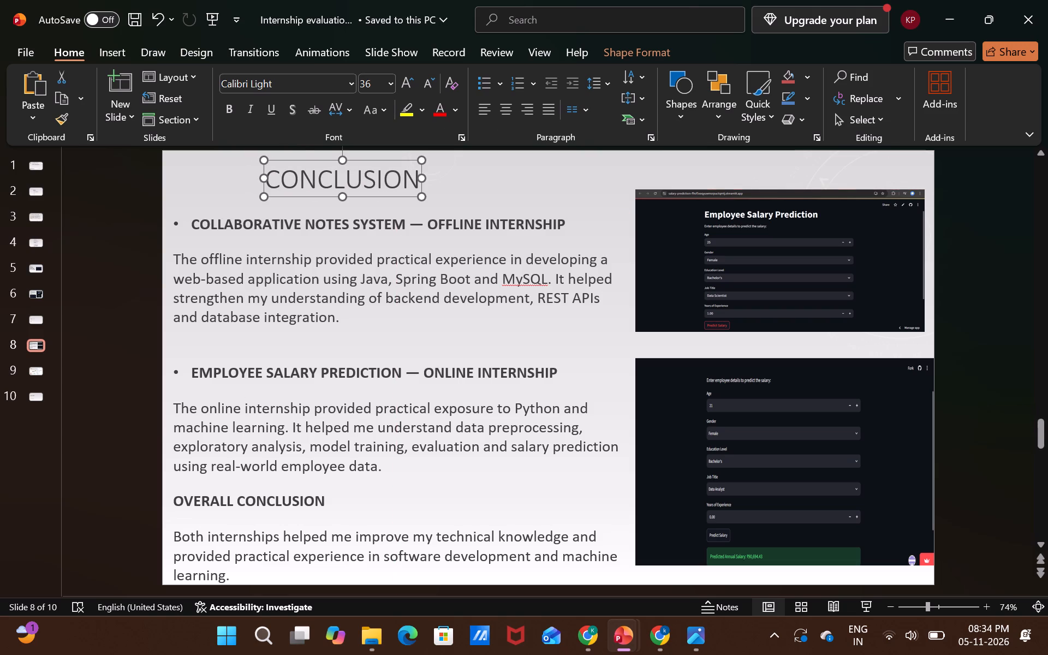
Move the Conclusion slide's body text box slightly up so it sits just below the title.
drag(278, 309, 274, 259)
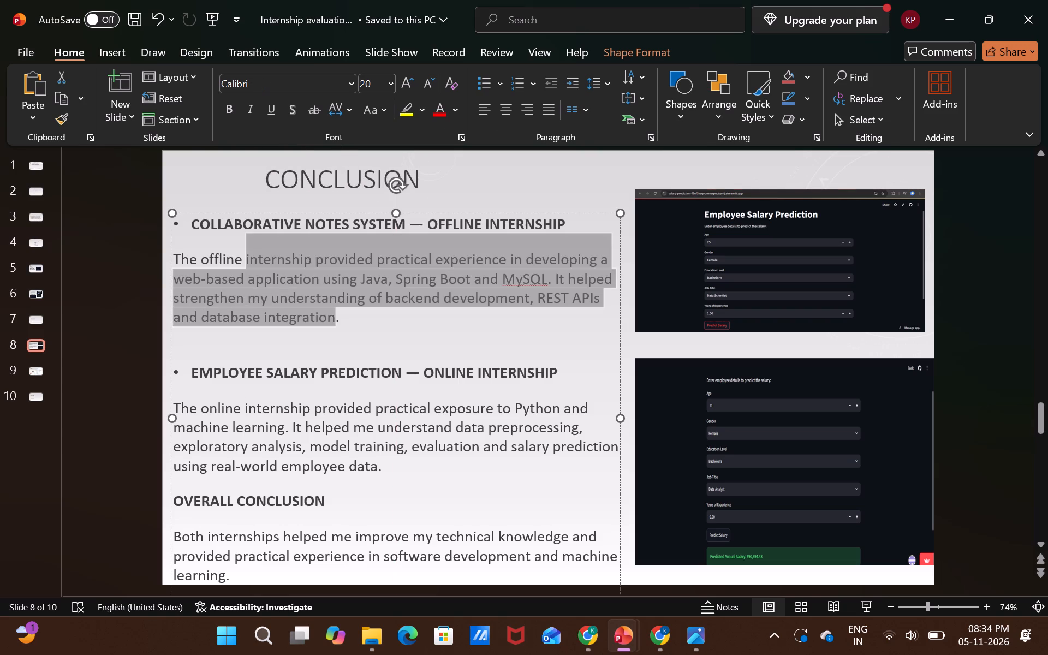
drag(274, 259, 272, 308)
click(272, 308)
drag(207, 212, 205, 203)
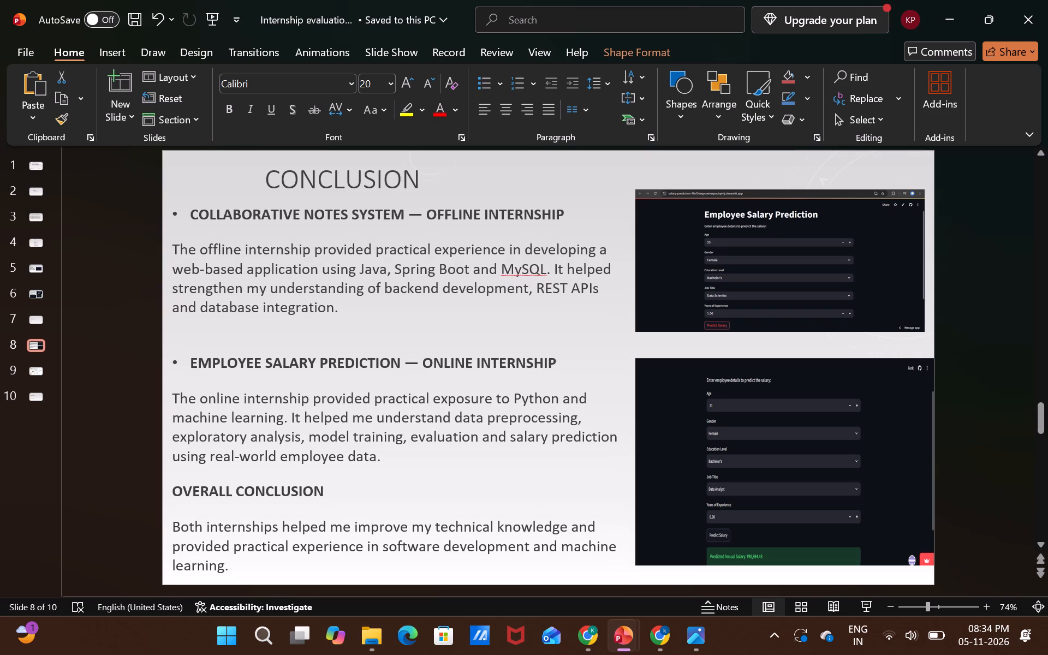
drag(205, 203, 205, 201)
drag(205, 201, 206, 201)
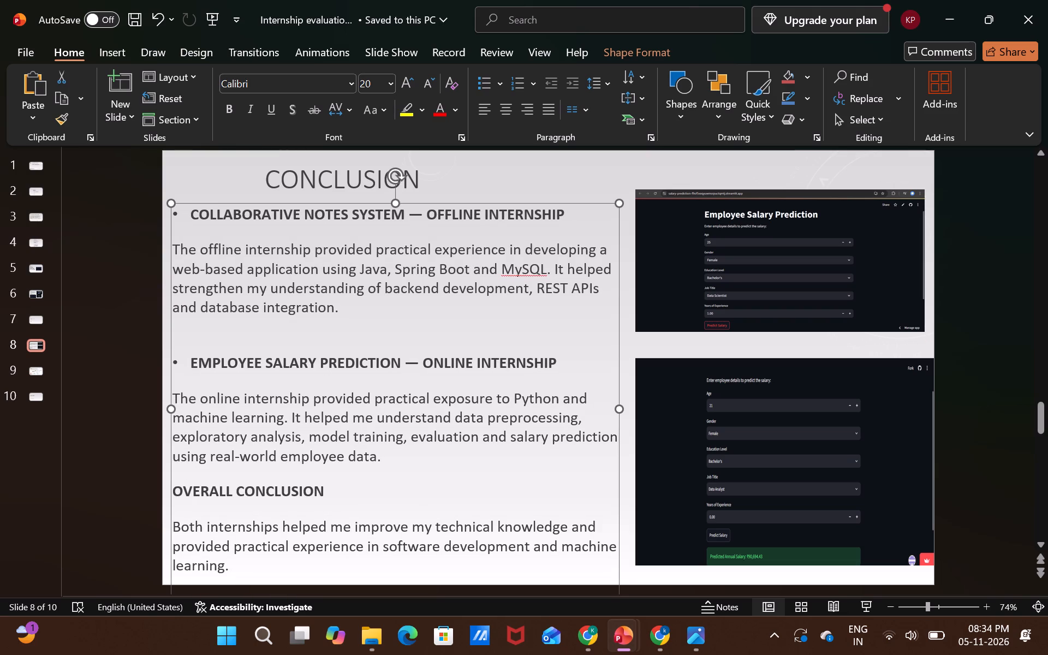
click(170, 499)
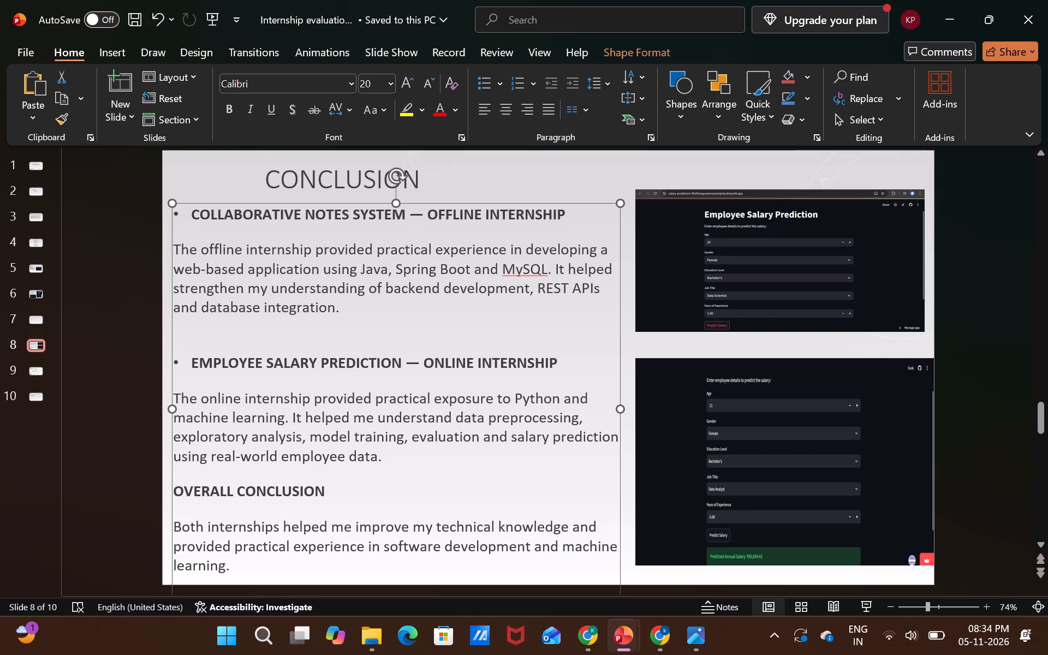
click(353, 314)
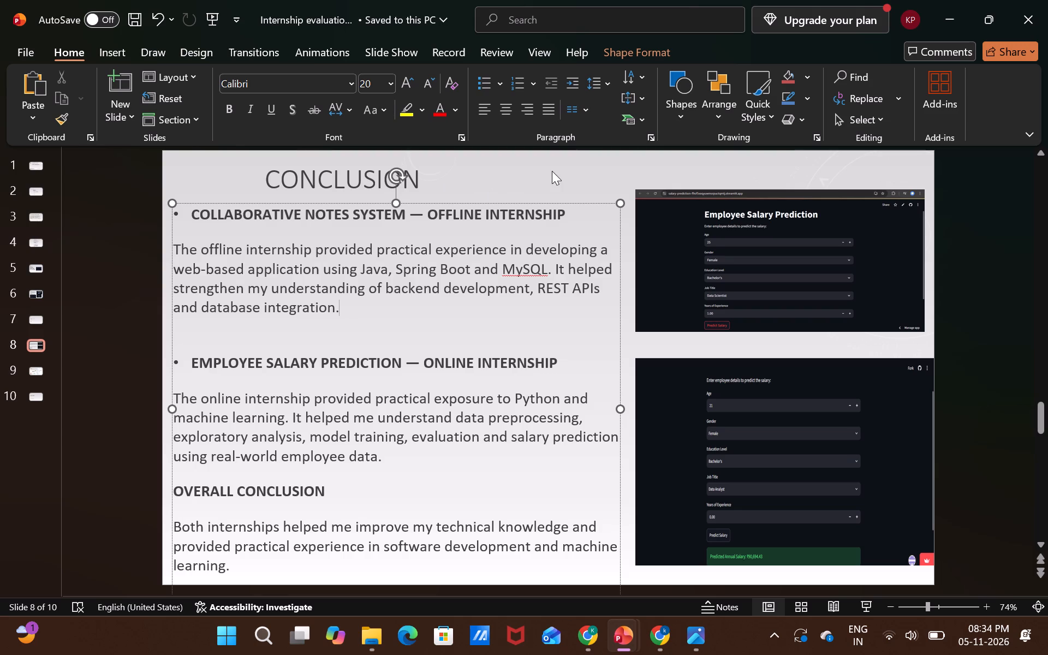
Delete the "Collaborative Notes System — Offline Internship" heading from the Conclusion slide.
drag(562, 213, 214, 216)
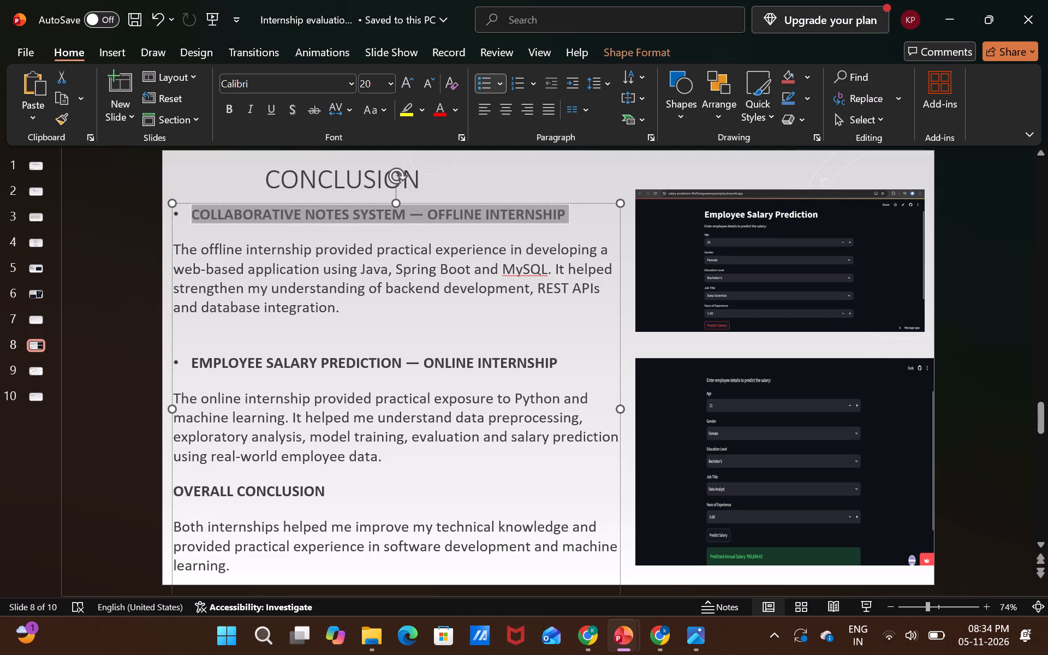
drag(214, 216, 205, 215)
key(BackSpace)
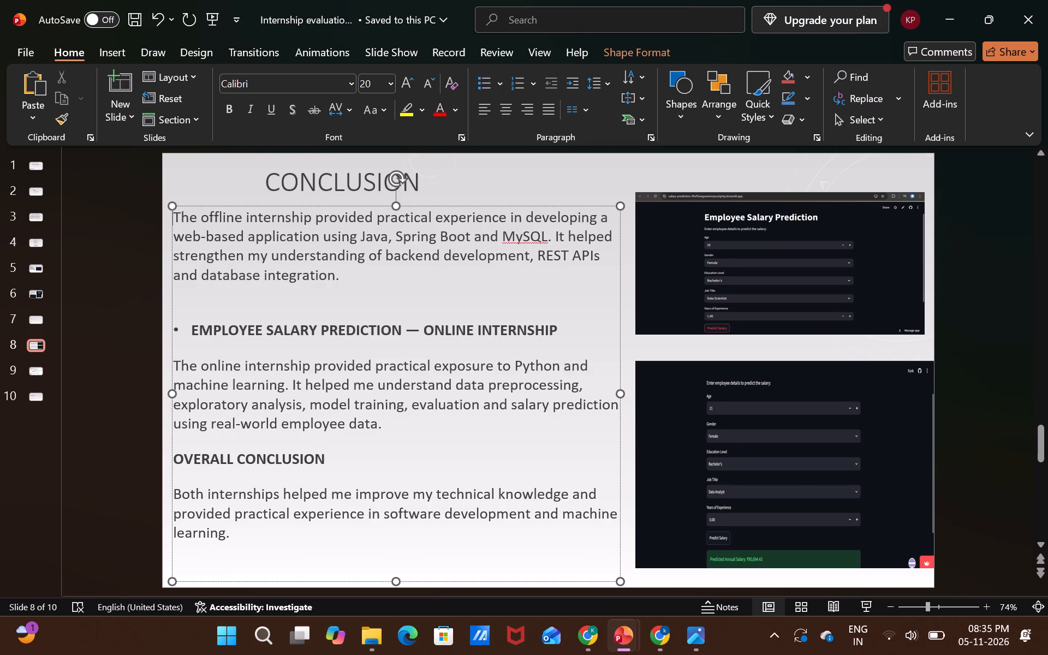
Delete the offline internship paragraph, its leftover full stop and the extra blank line beneath it on the Conclusion slide.
drag(176, 216, 331, 278)
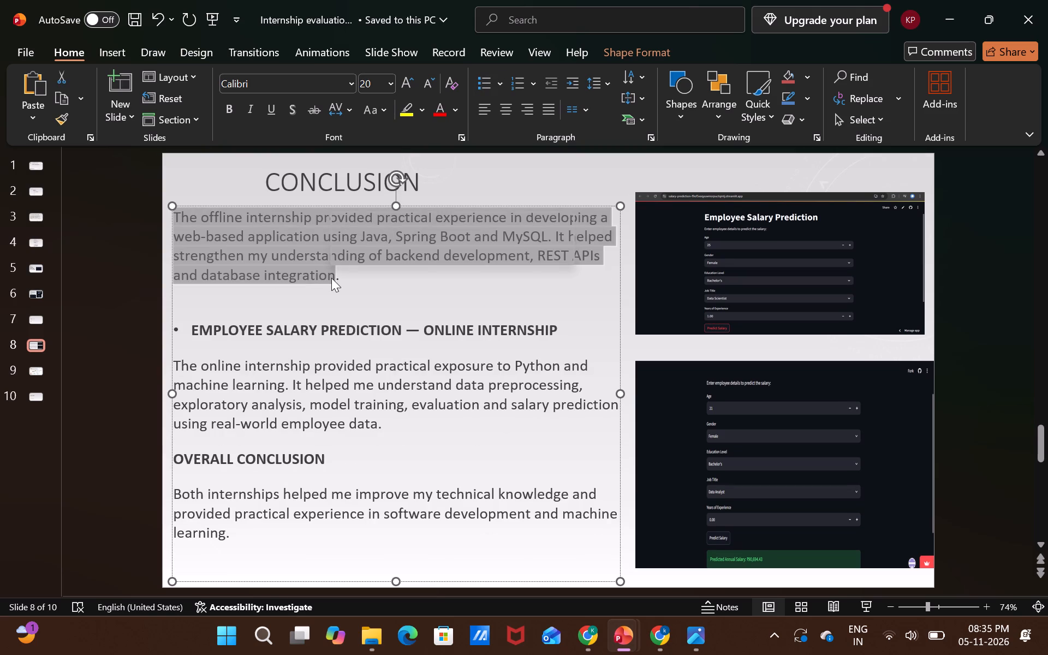
key(BackSpace)
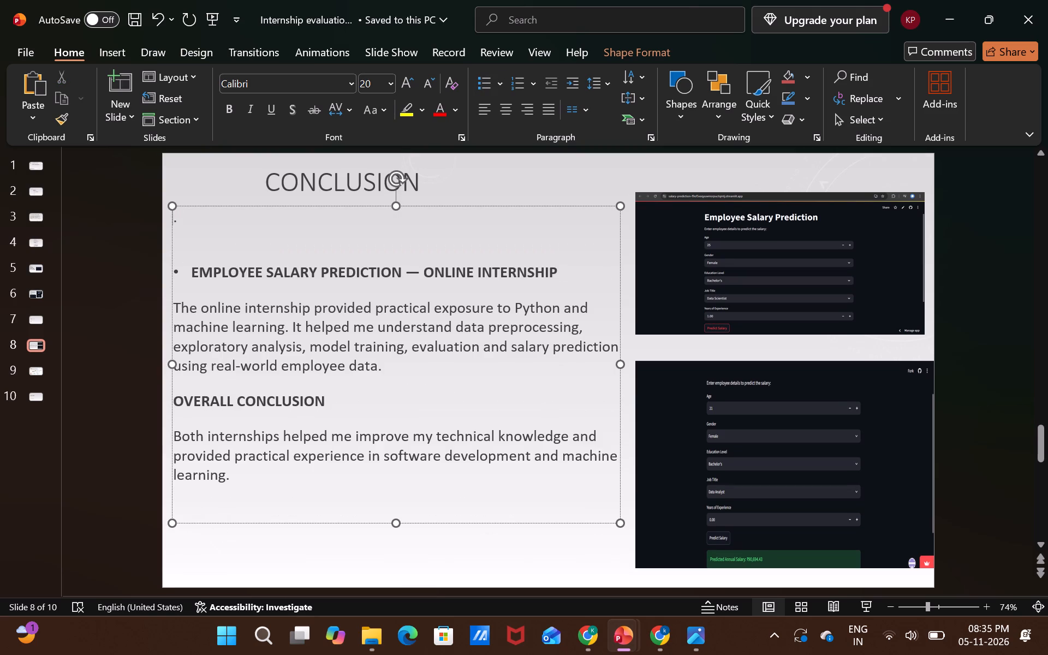
click(200, 224)
key(BackSpace)
click(185, 248)
key(BackSpace)
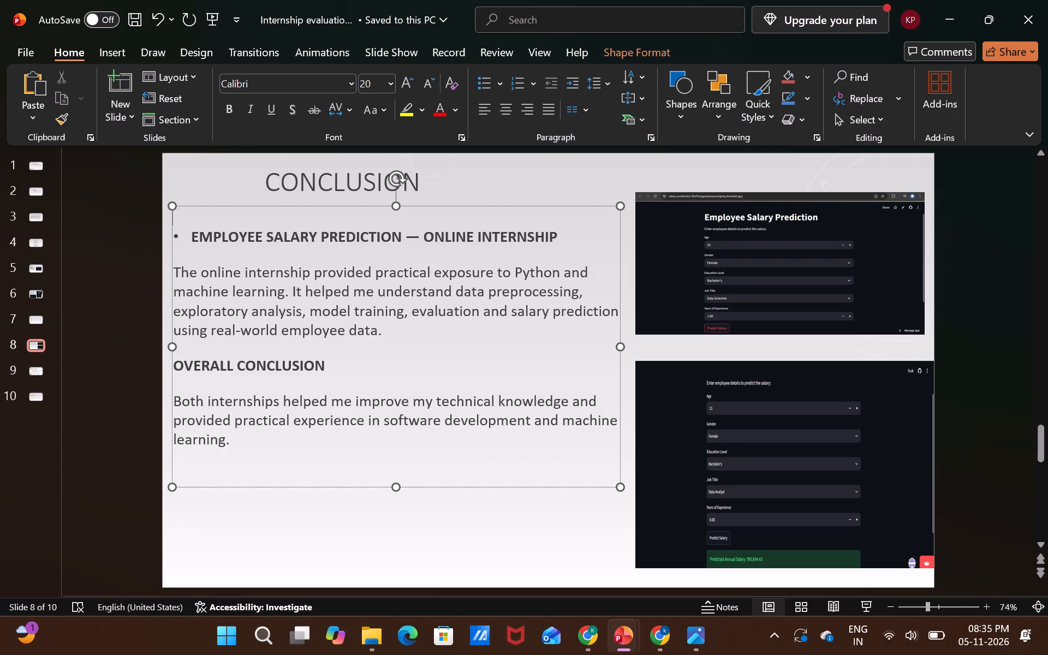
Replace the "Employee Salary Prediction — Online Internship" heading on the Conclusion slide with "THREADORA-INTELLIGENT DISCUSSION PLATFORM".
click(561, 235)
key(BackSpace)
key(BackSpace)
key(BackSpace)
key(BackSpace)
key(BackSpace)
key(BackSpace)
key(BackSpace)
key(BackSpace)
key(BackSpace)
key(BackSpace)
key(BackSpace)
key(BackSpace)
key(BackSpace)
key(BackSpace)
key(BackSpace)
key(BackSpace)
key(BackSpace)
key(BackSpace)
key(BackSpace)
key(BackSpace)
key(BackSpace)
key(BackSpace)
key(BackSpace)
key(BackSpace)
key(BackSpace)
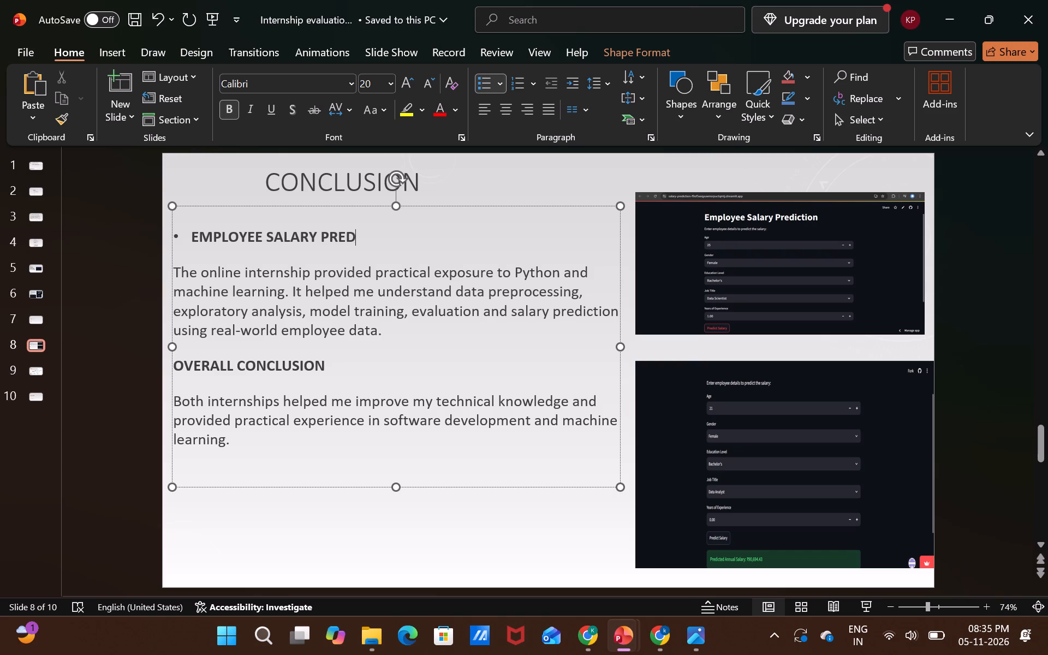
key(BackSpace)
key(BackSpace)
key(BackSpace)
key(BackSpace)
key(BackSpace)
key(BackSpace)
key(BackSpace)
key(BackSpace)
key(BackSpace)
key(BackSpace)
key(BackSpace)
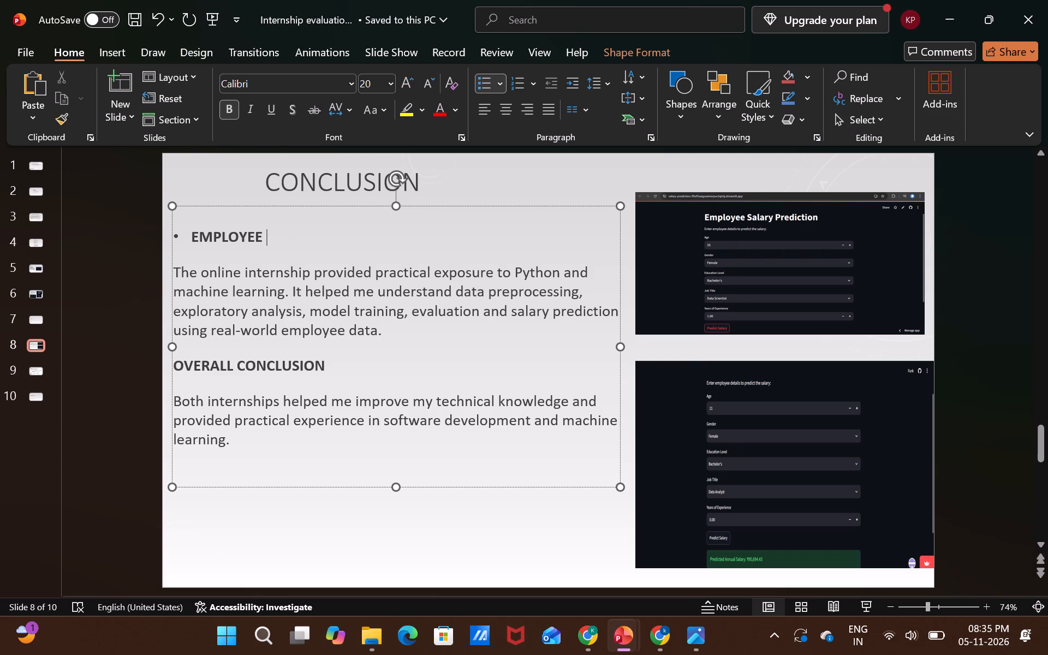
key(BackSpace)
key(BackSpace)
key(BackSpace)
key(BackSpace)
key(BackSpace)
key(BackSpace)
key(BackSpace)
key(BackSpace)
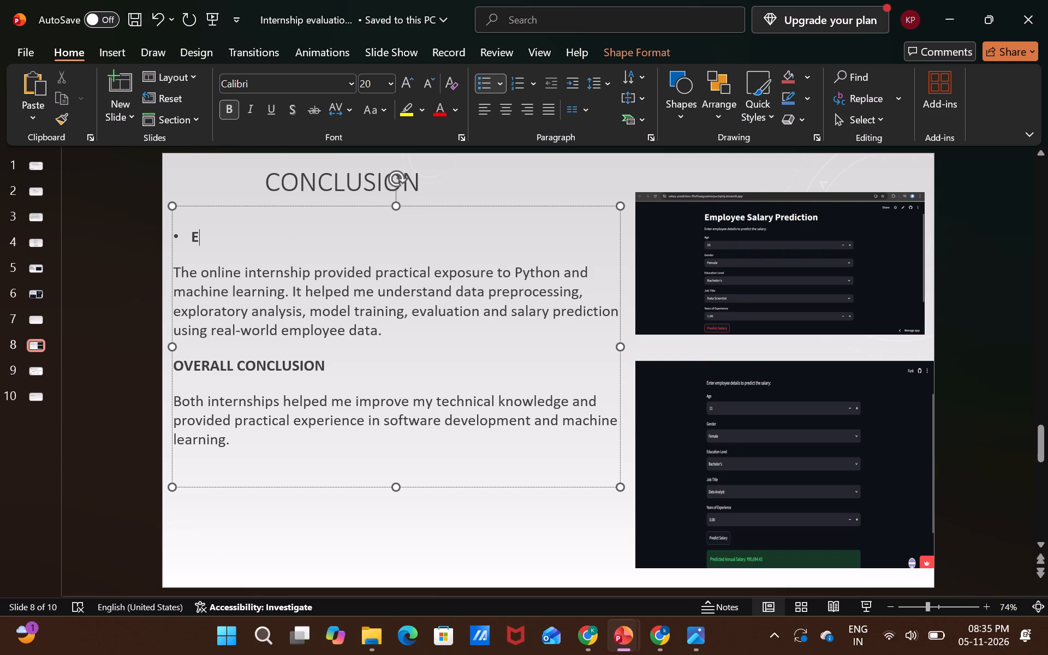
key(shift+t)
key(Left)
key(BackSpace)
key(Right)
text(READORA)
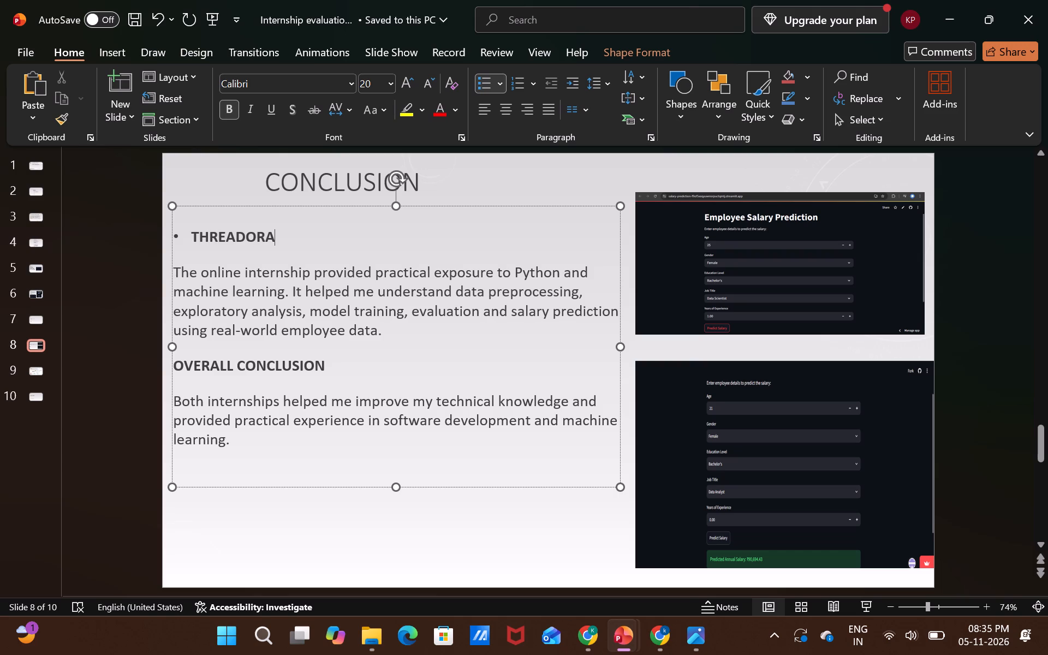
text(-INTE)
text(LLIGENT DISCUSSION)
key(space)
text(PLATFORM)
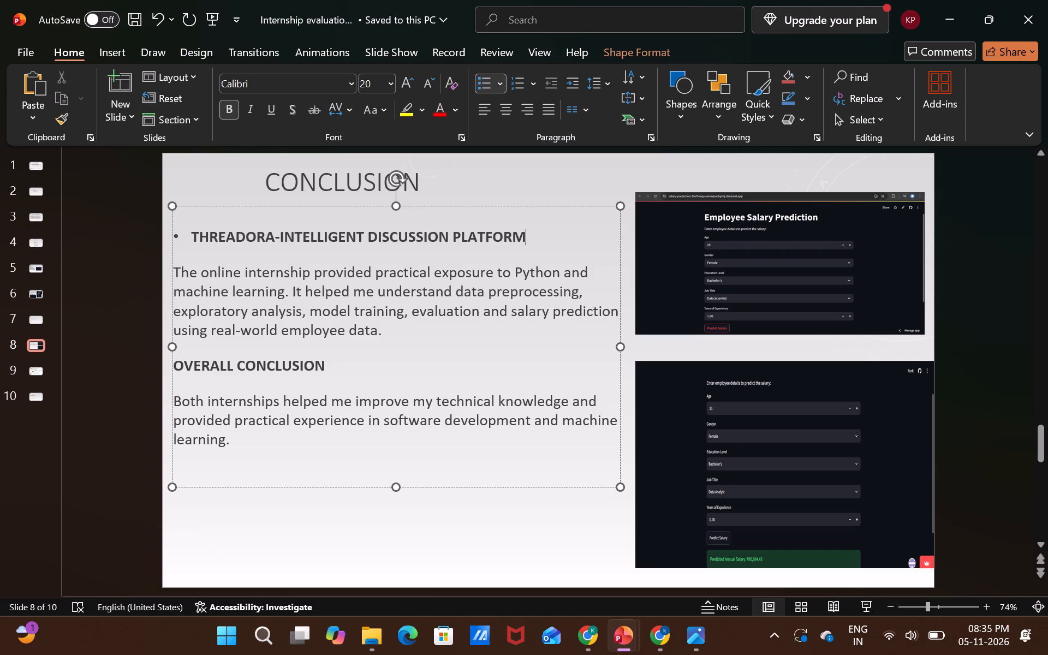
Delete the online internship paragraph's text under the Threadora heading, keeping only its opening "The" and the full stop.
click(180, 267)
drag(201, 273, 371, 326)
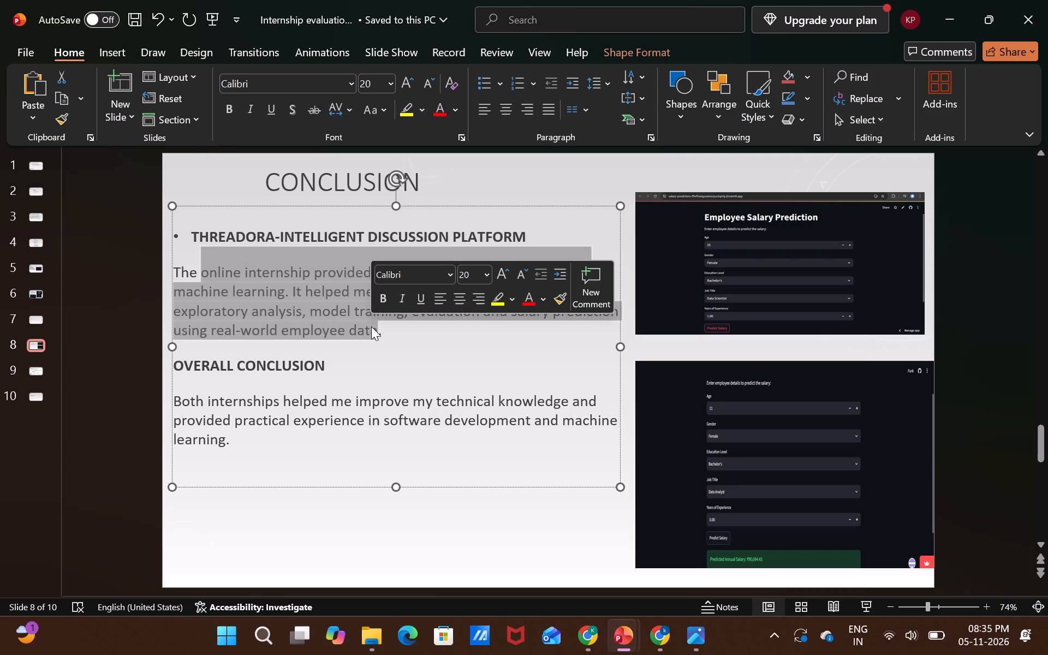
key(BackSpace)
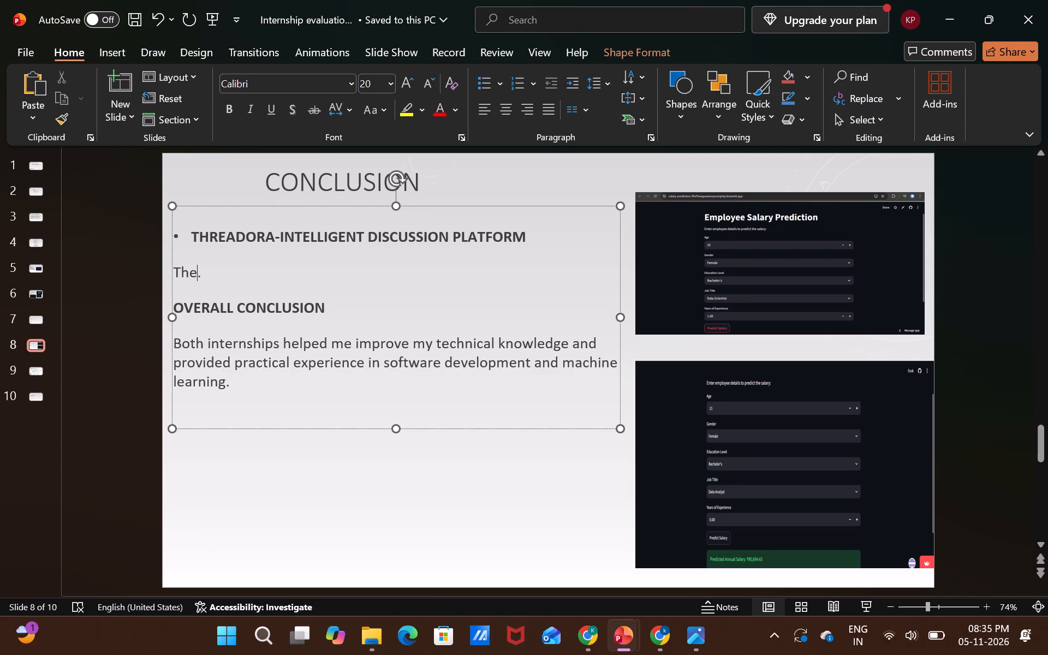
Write the new paragraph under the Threadora heading, continuing after "The" with "offline project developed to provide".
key(space)
key(o)
key(BackSpace)
text(oo)
key(BackSpace)
text(ffline project)
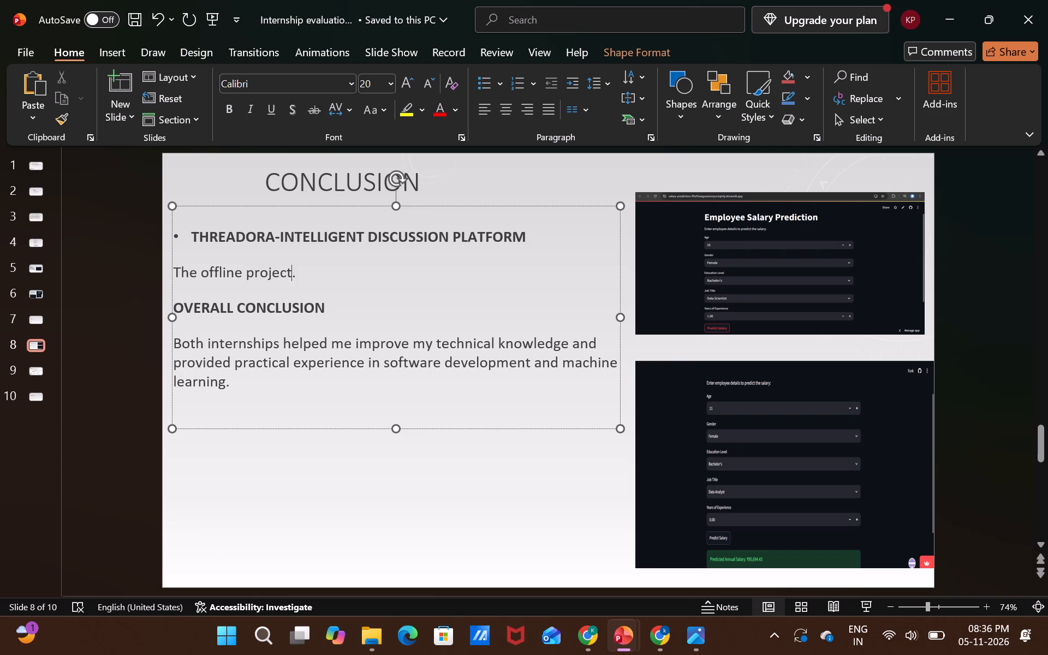
key(space)
text(developed)
key(space)
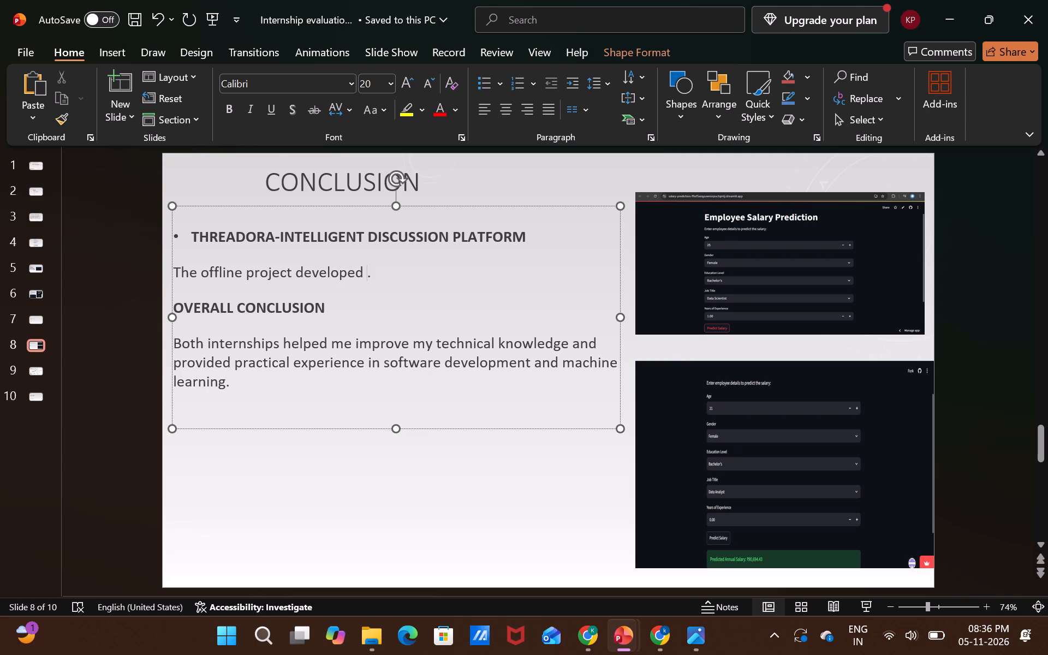
text(to provide)
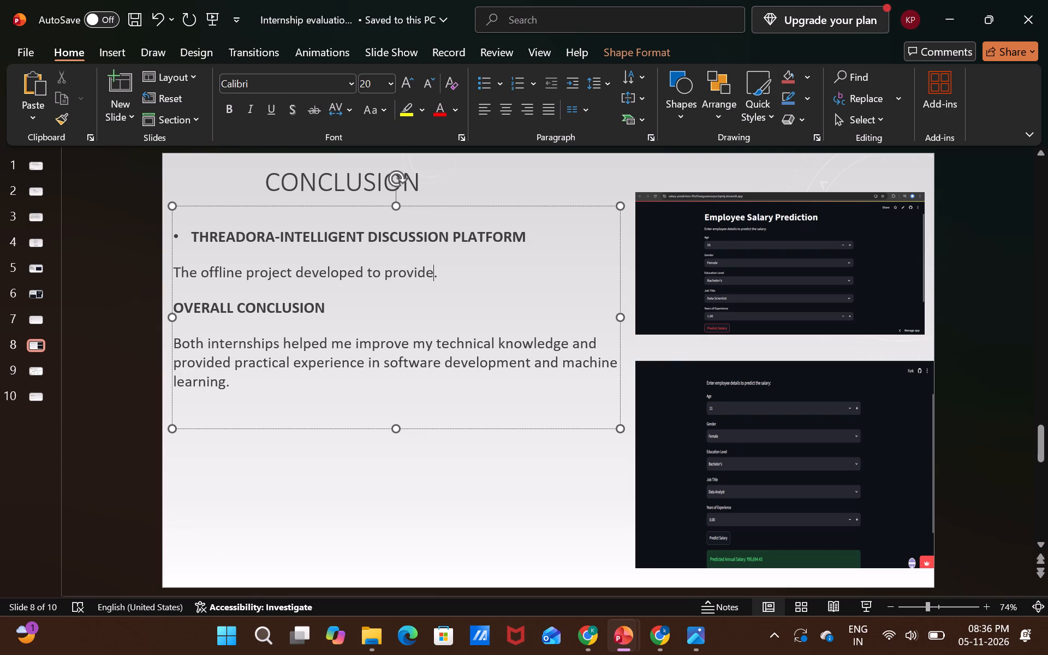
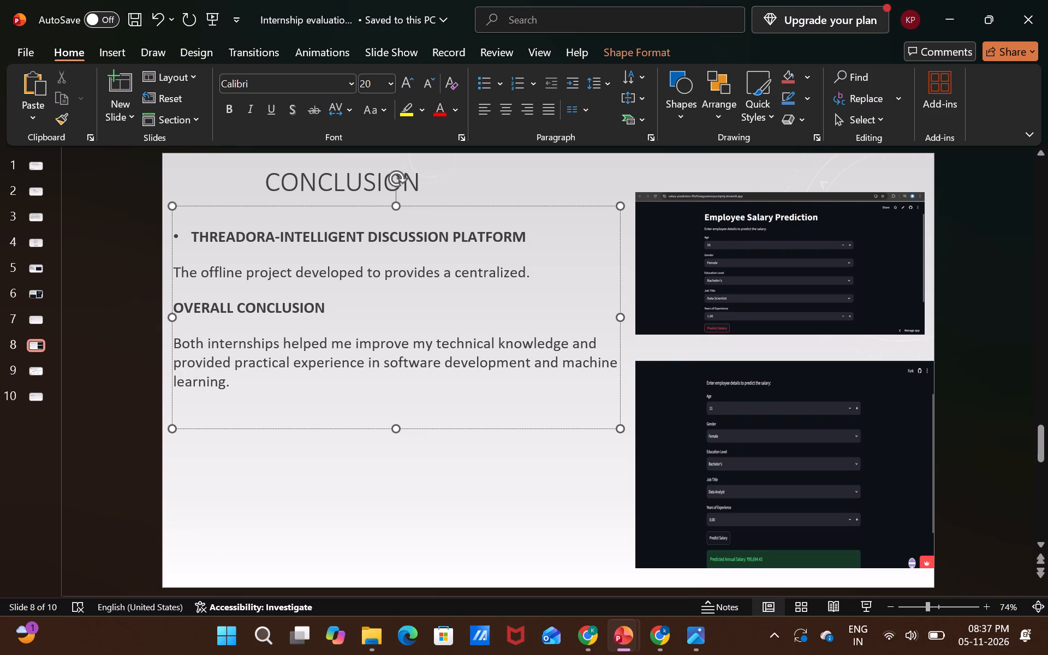
Continue the Threadora paragraph's sentence after "centralized" with "platform for organized and interactive discussions".
key(space)
text(platform)
key(space)
text(fo)
text(r organized)
key(space)
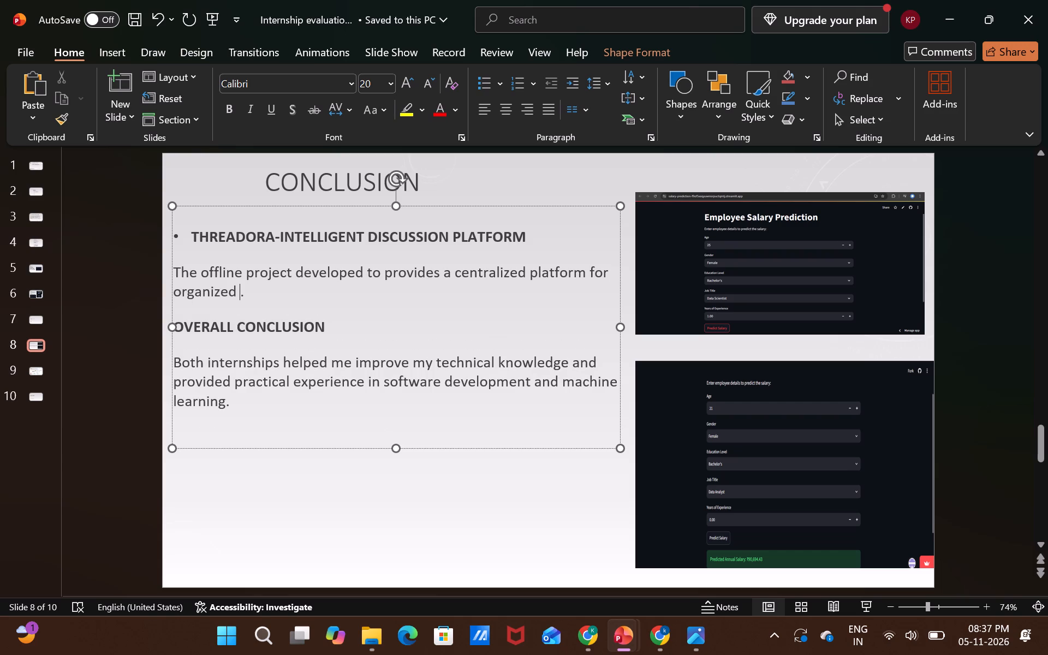
text(and interactive)
key(space)
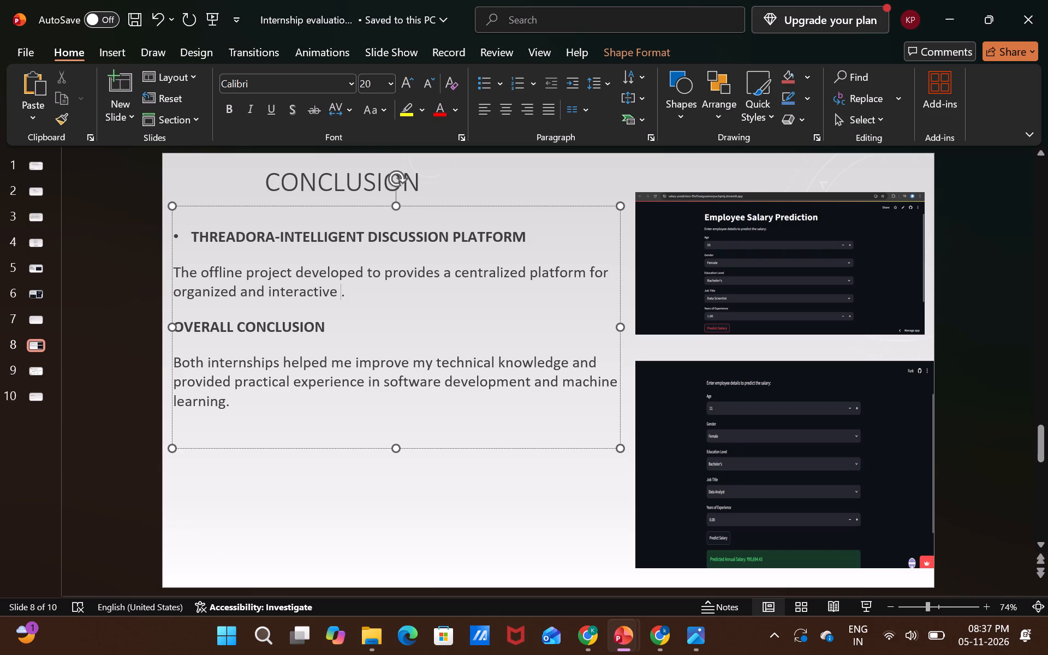
text(discussions)
Extend the Threadora paragraph's sentence after "discussions" with "and it also supports thread creation".
key(space)
text(and it)
key(space)
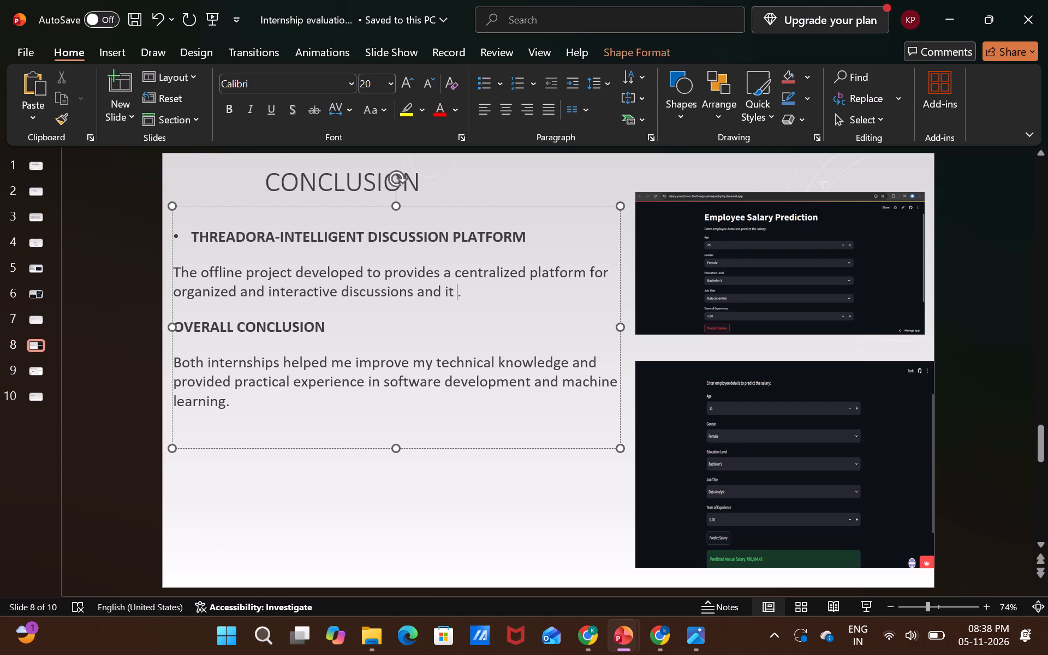
text(also supports)
key(space)
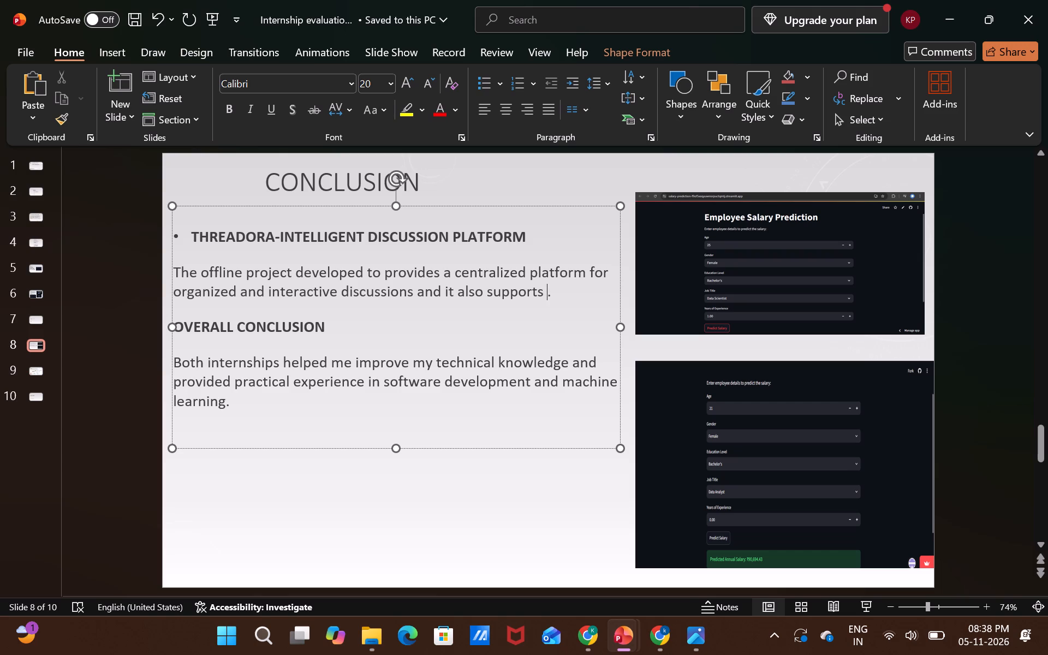
text(thread)
key(space)
text(creation)
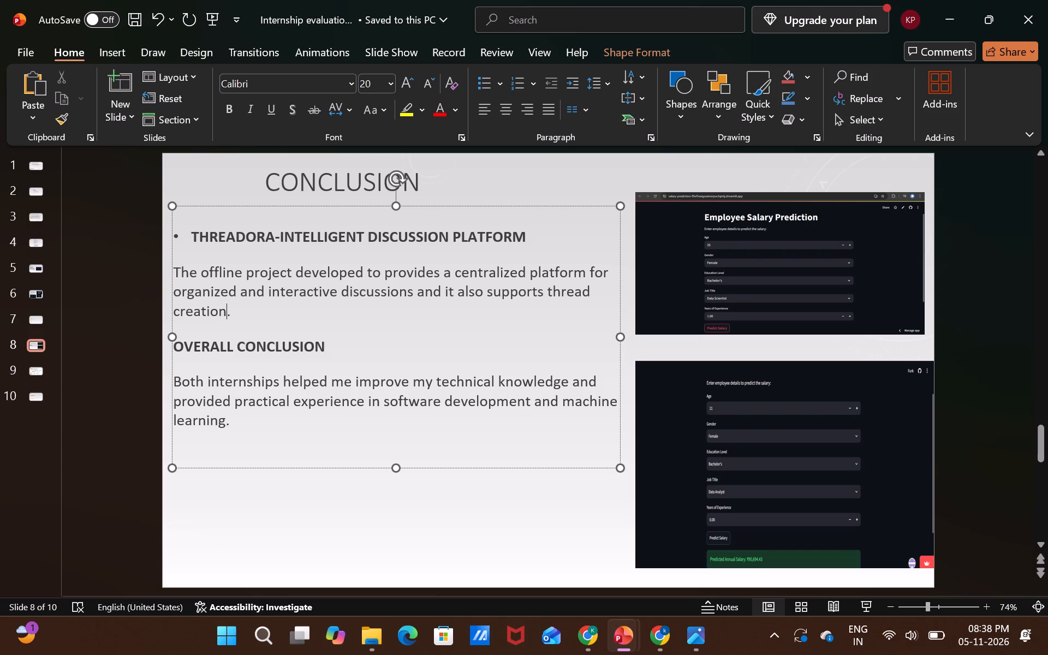
Complete the list of supported features after "thread creation" with ",nested comments ,voting and reporting", before the full stop.
key(comma)
text(nested)
key(space)
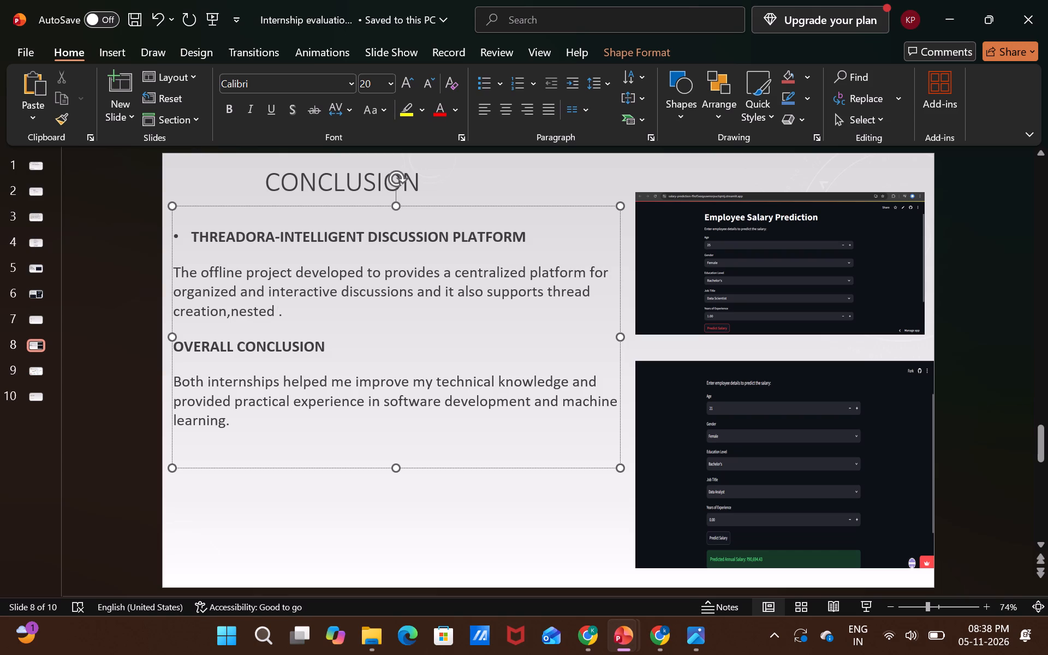
text(commentrs)
key(BackSpace)
key(BackSpace)
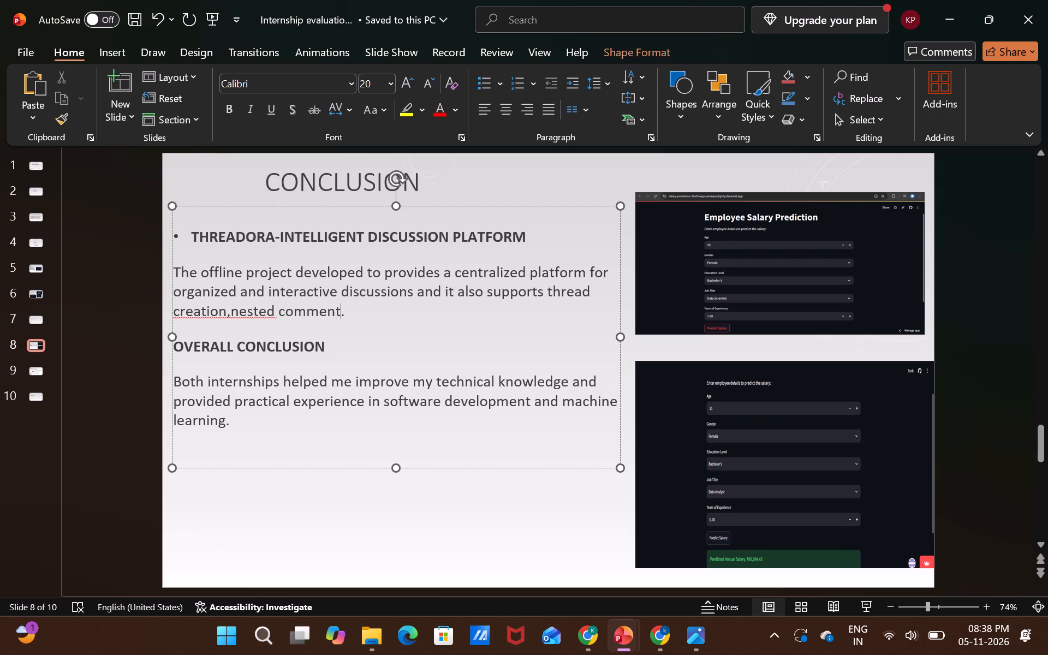
text(s)
key(space)
key(comma)
text(voti)
text(ng)
key(space)
text(and reporting)
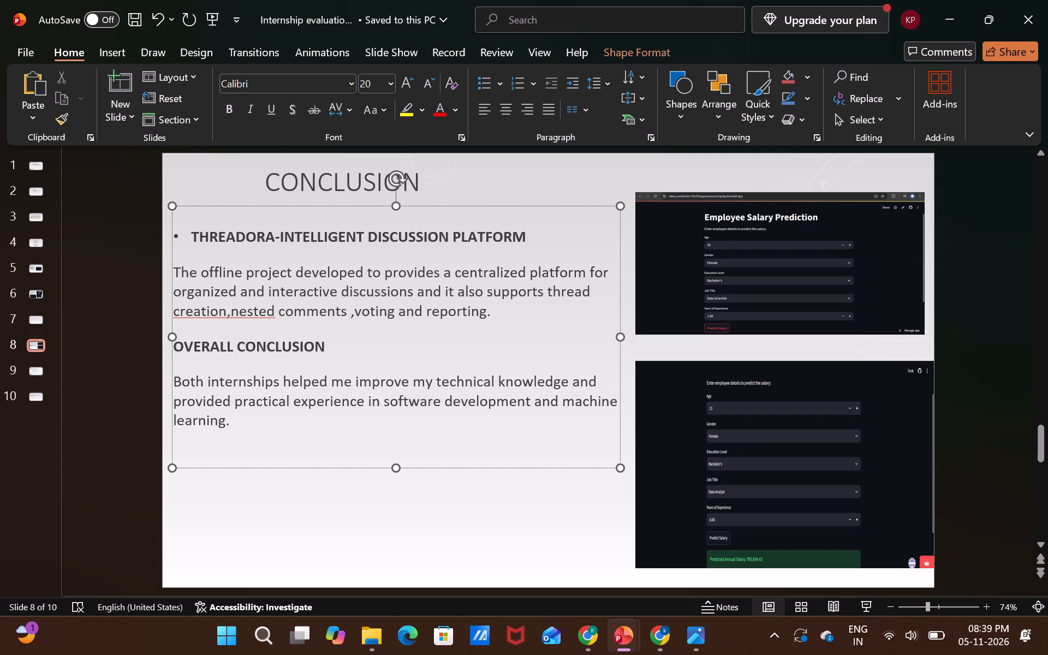
Add a second sentence to the Threadora paragraph after its full stop: "The project demonstrates the development of a full-stack web application.".
key(Right)
text(The)
key(space)
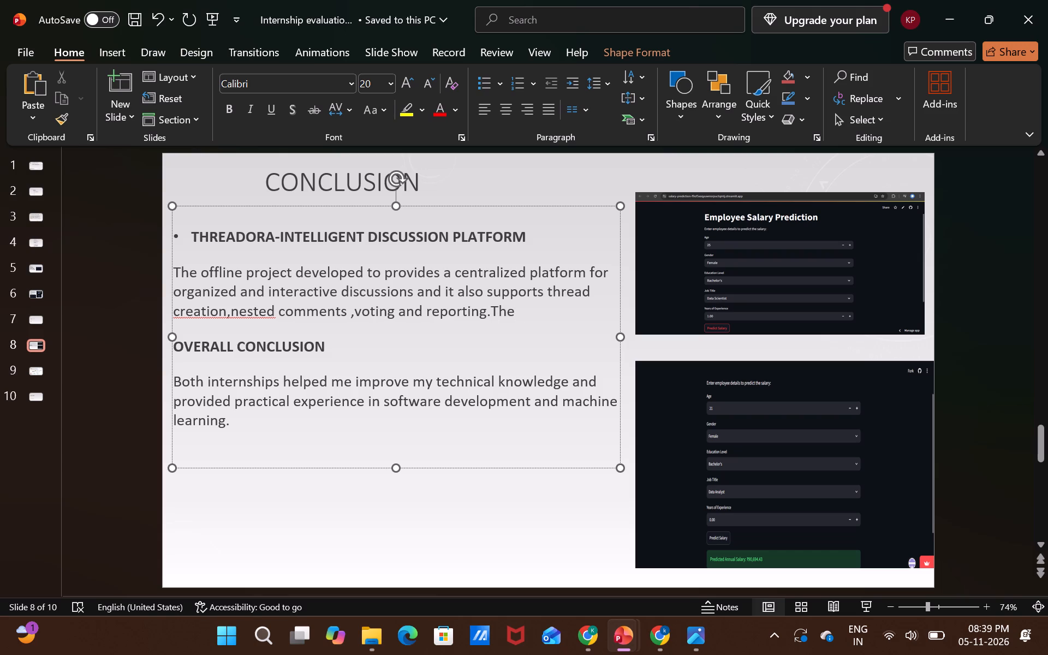
text(project)
key(space)
text(demonstrates)
key(space)
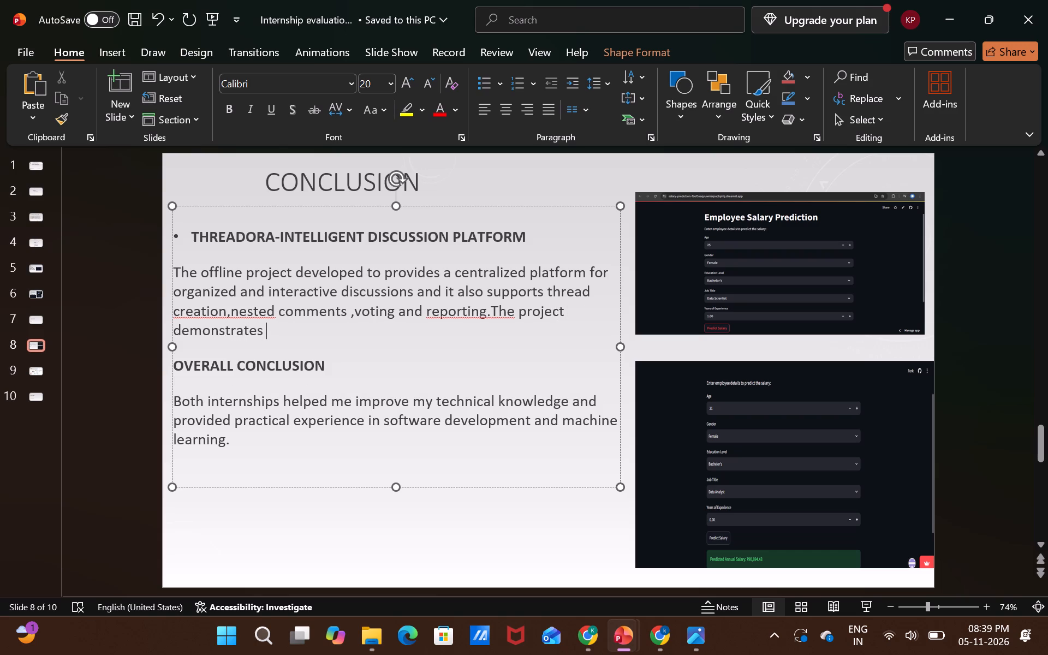
text(the development)
key(space)
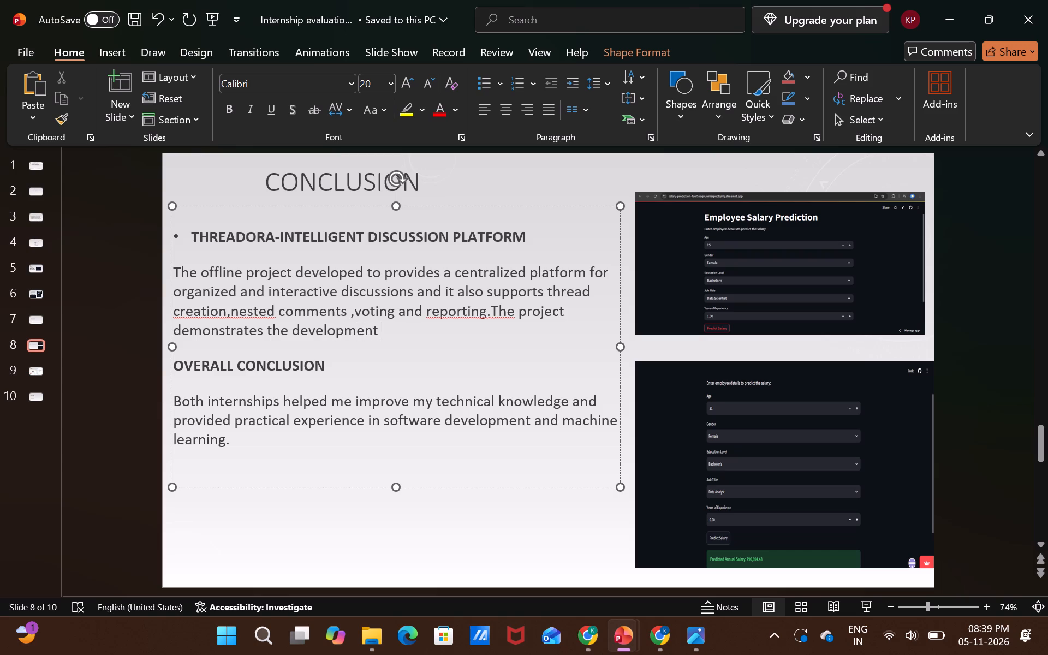
text(of a)
key(space)
text(full)
text(-stack)
key(space)
text(web application)
key(period)
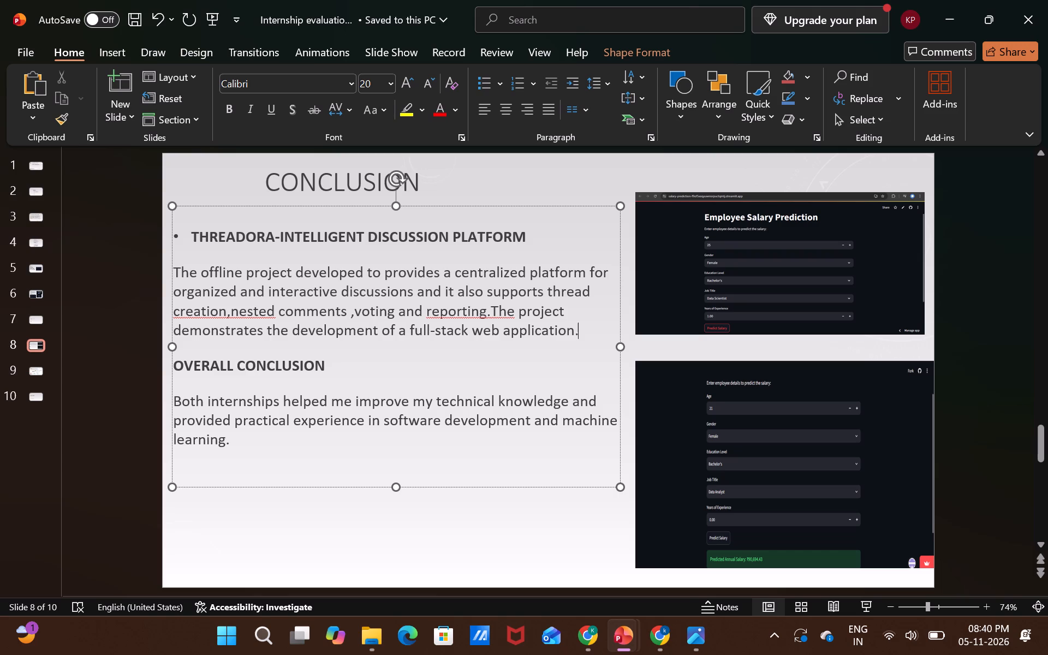
Replace the Overall Conclusion paragraph with "The project provided practical exposure to full-stack application development", keeping the final full stop.
drag(182, 402, 221, 445)
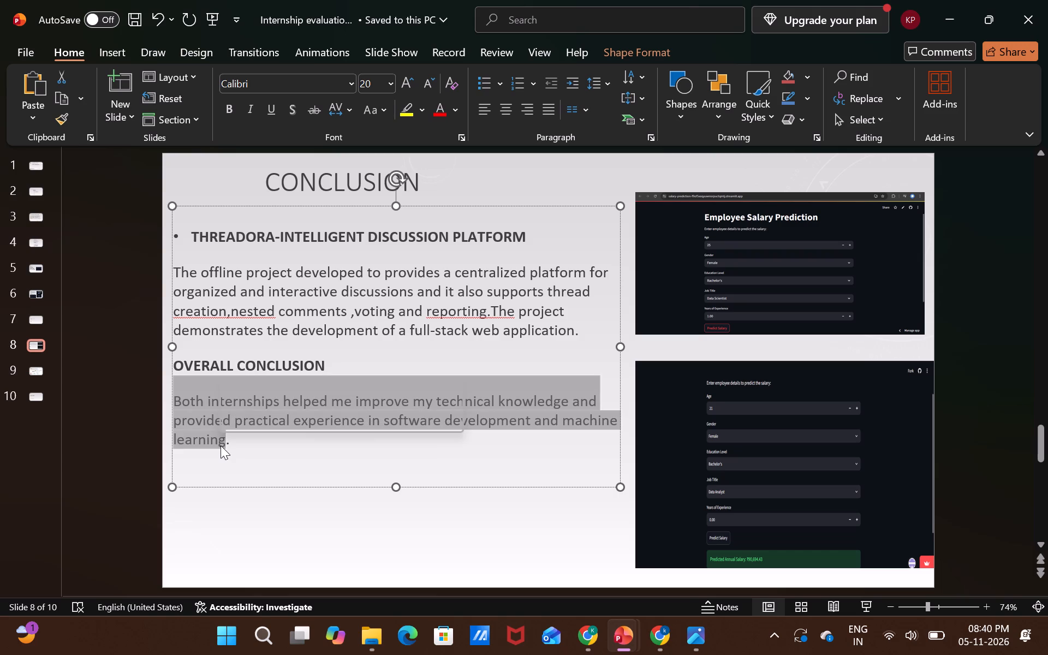
key(BackSpace)
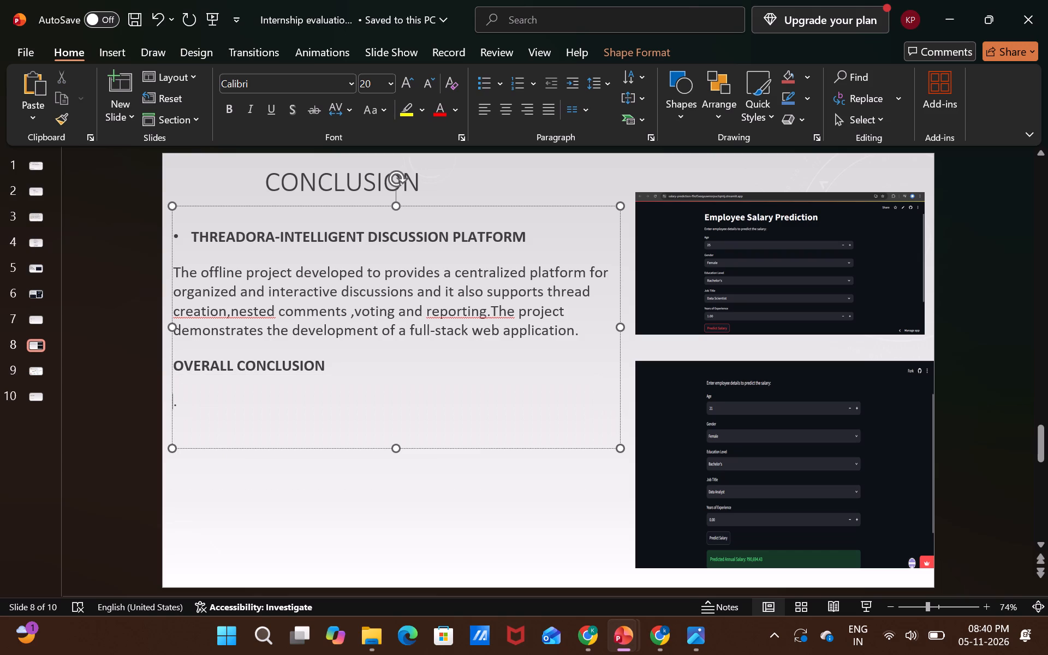
text(The)
key(space)
text(project)
key(space)
text(provided)
key(space)
text(practical)
key(space)
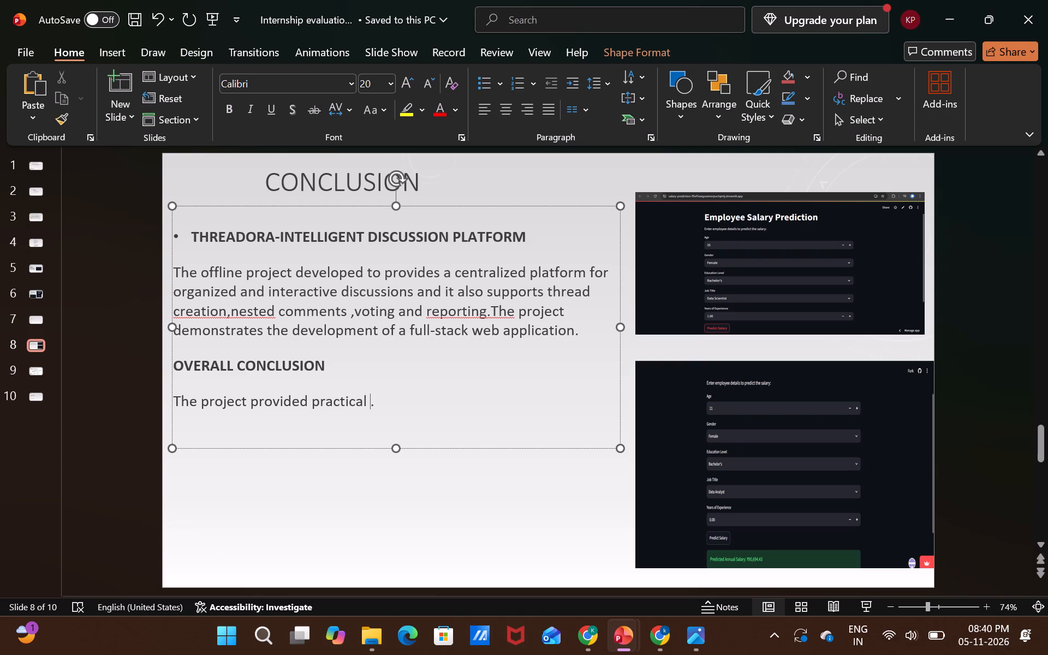
text(exposure)
key(space)
text(to full)
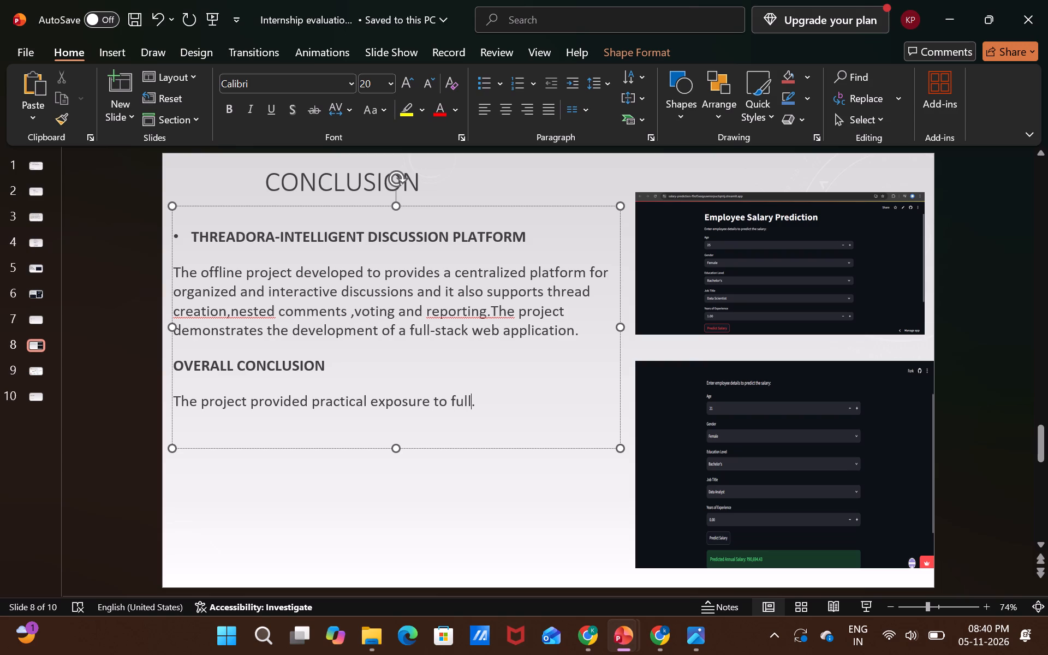
text(-stack application)
key(space)
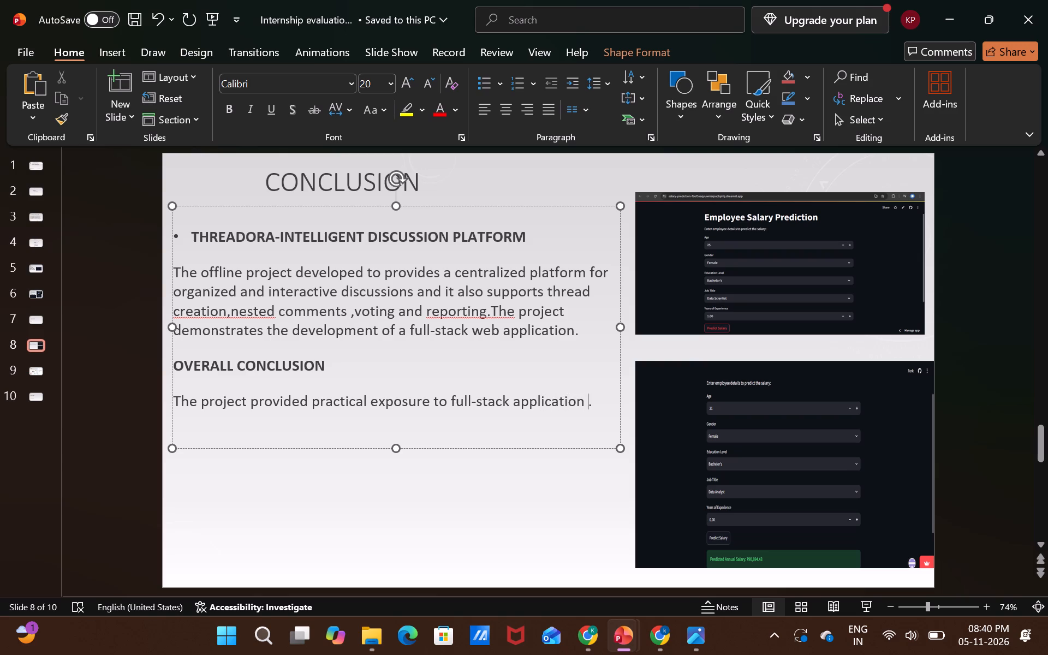
text(development)
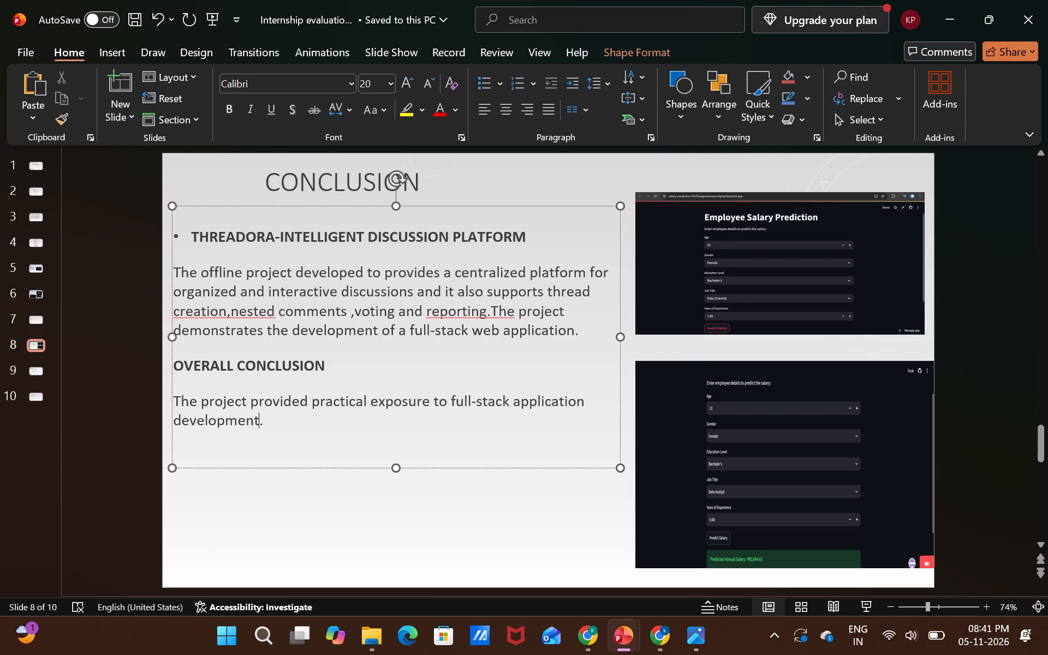
Extend the Overall Conclusion sentence after "development" with "using React,Node.js,Express and MongoDB", before the full stop.
key(space)
text(using)
key(space)
text(React)
text(,Node)
text(.js)
key(comma)
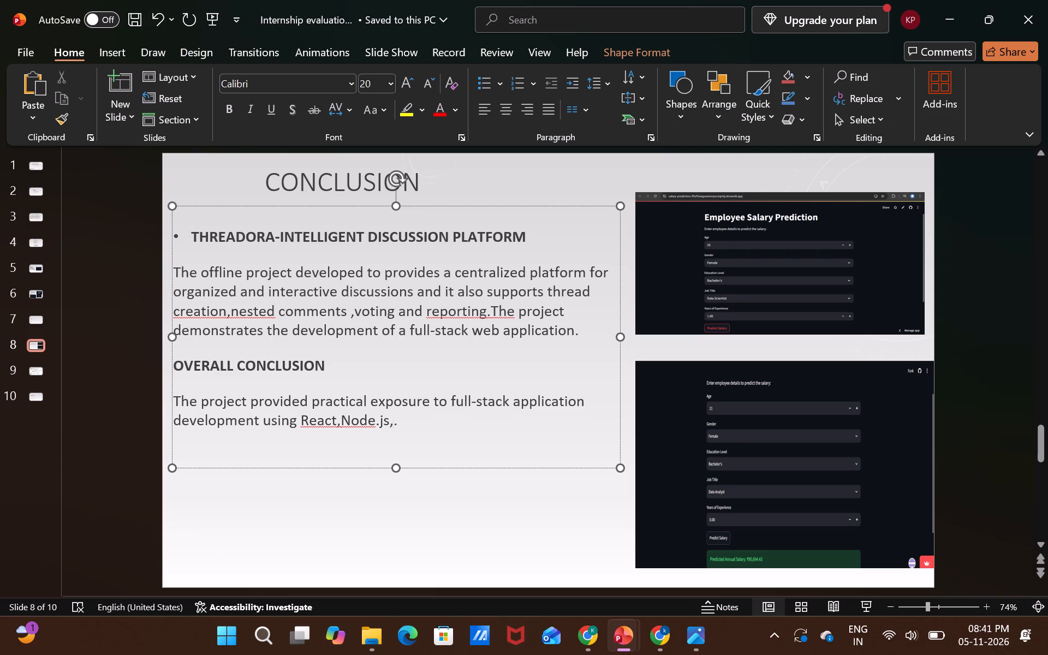
text(Express)
key(space)
text(and Mon)
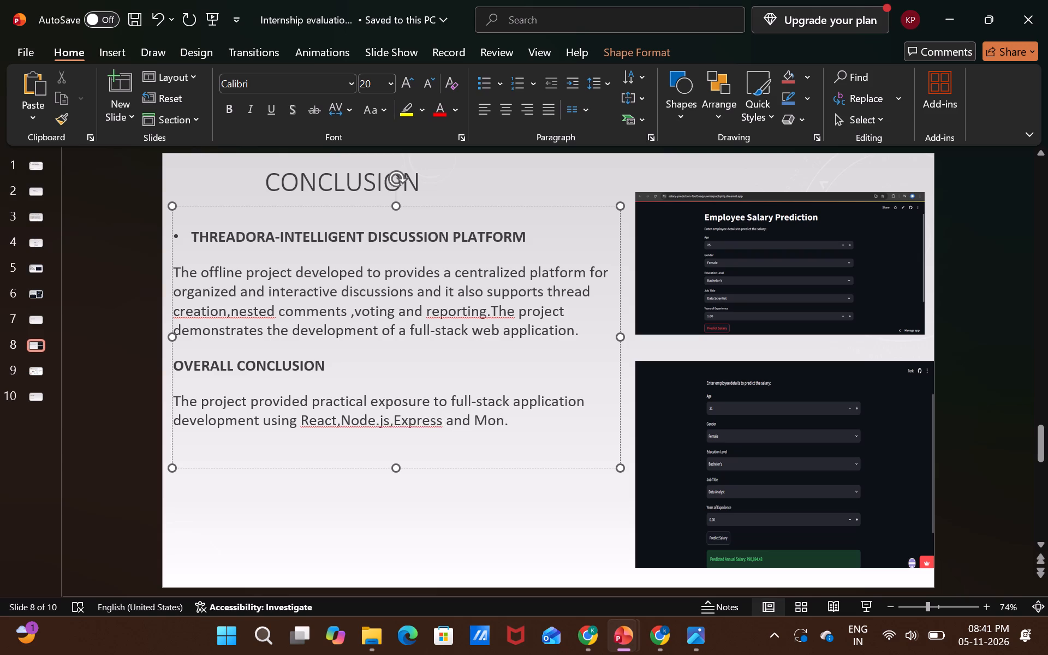
text(go)
text(DB)
key(period)
key(BackSpace)
Start a second Overall Conclusion sentence after the full stop: "It helped demonstrate the integration of frontend".
key(Right)
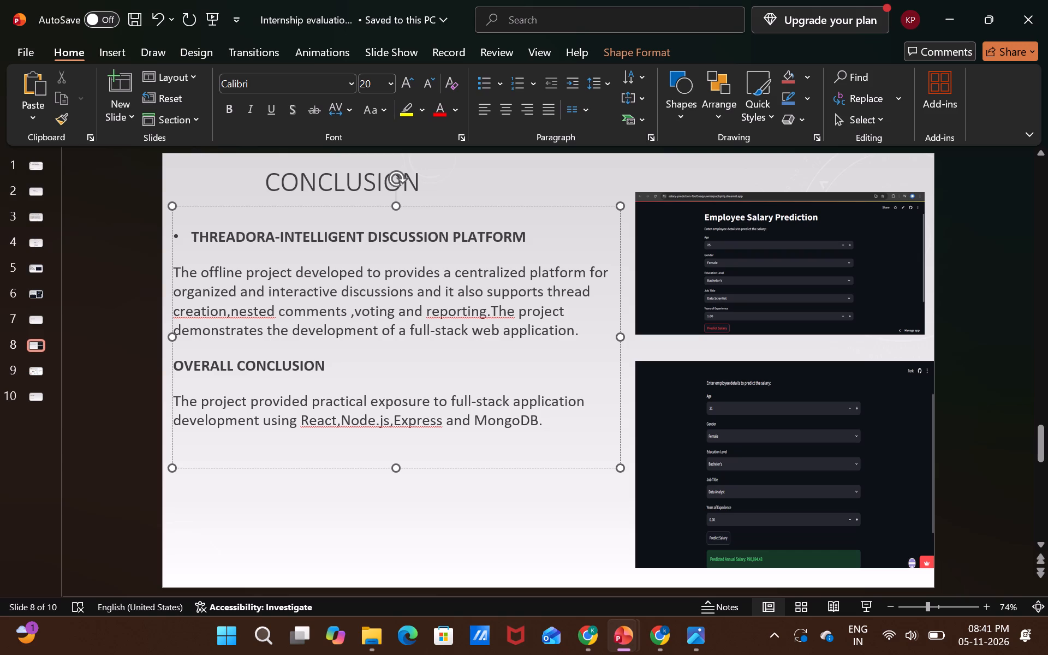
text(It)
key(space)
text(helped)
key(space)
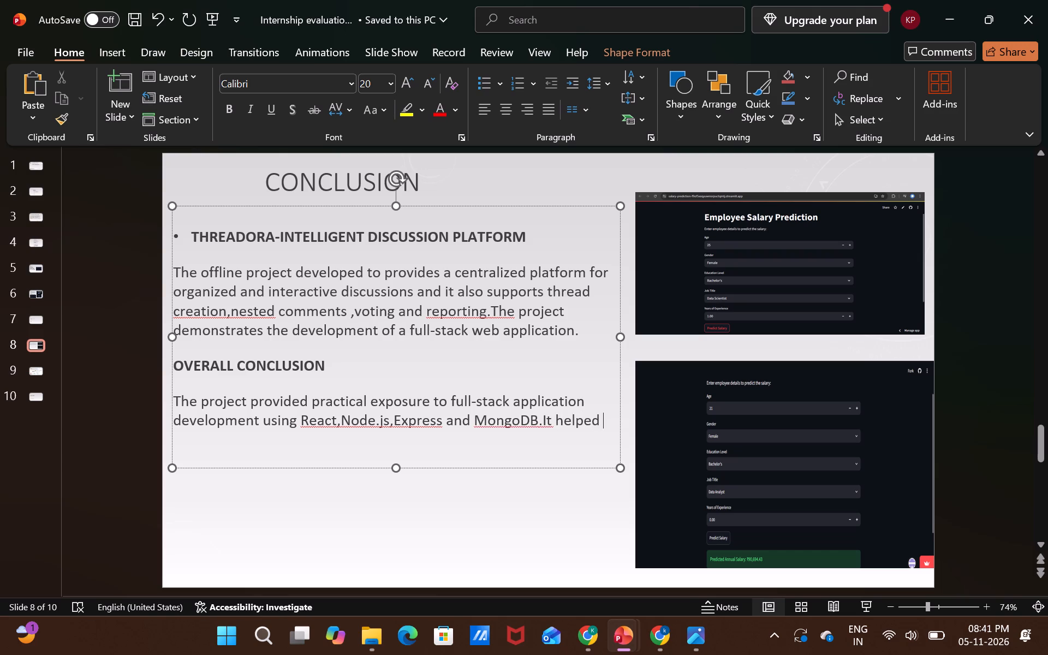
text(demonstrate)
key(space)
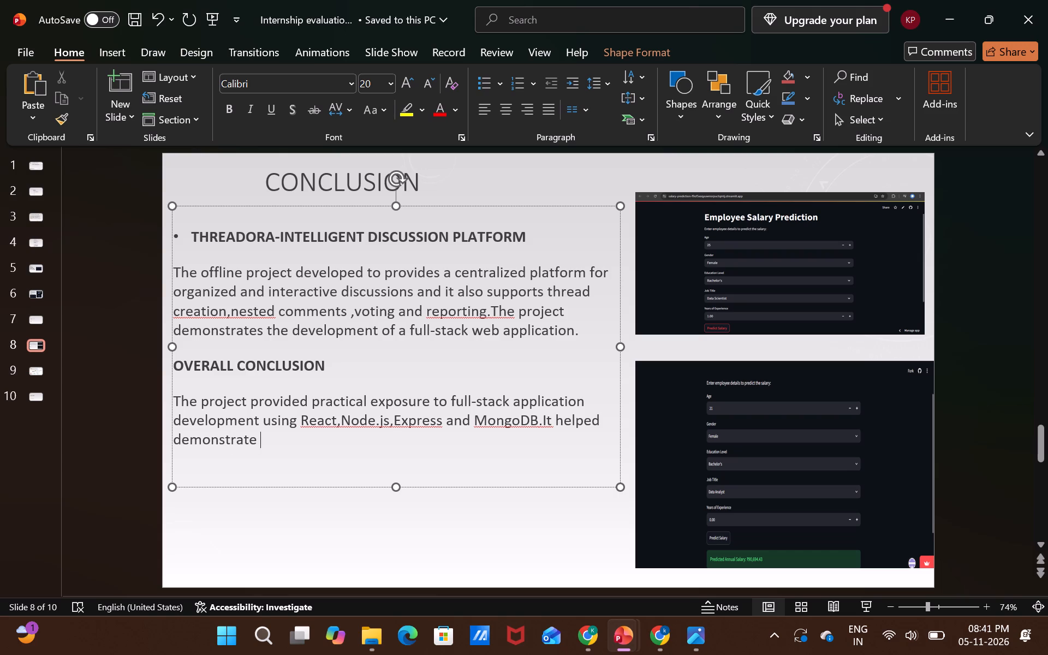
text(the)
key(space)
text(integration)
key(space)
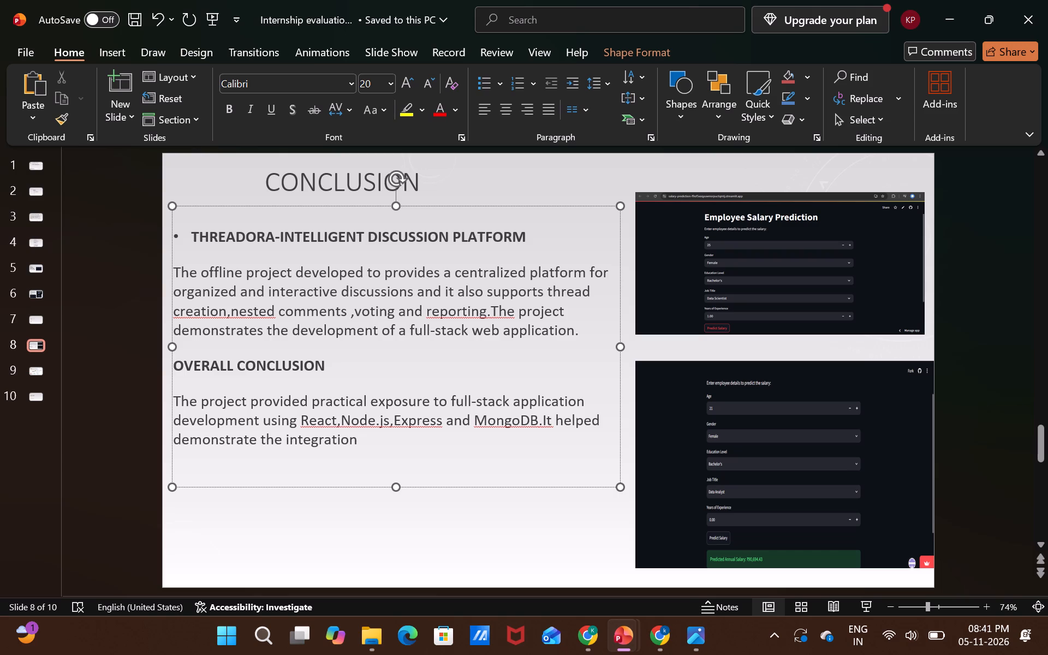
text(of frontend)
Complete the second Overall Conclusion sentence after "frontend" with ",backend,database and authentication technologies.".
text(,backend)
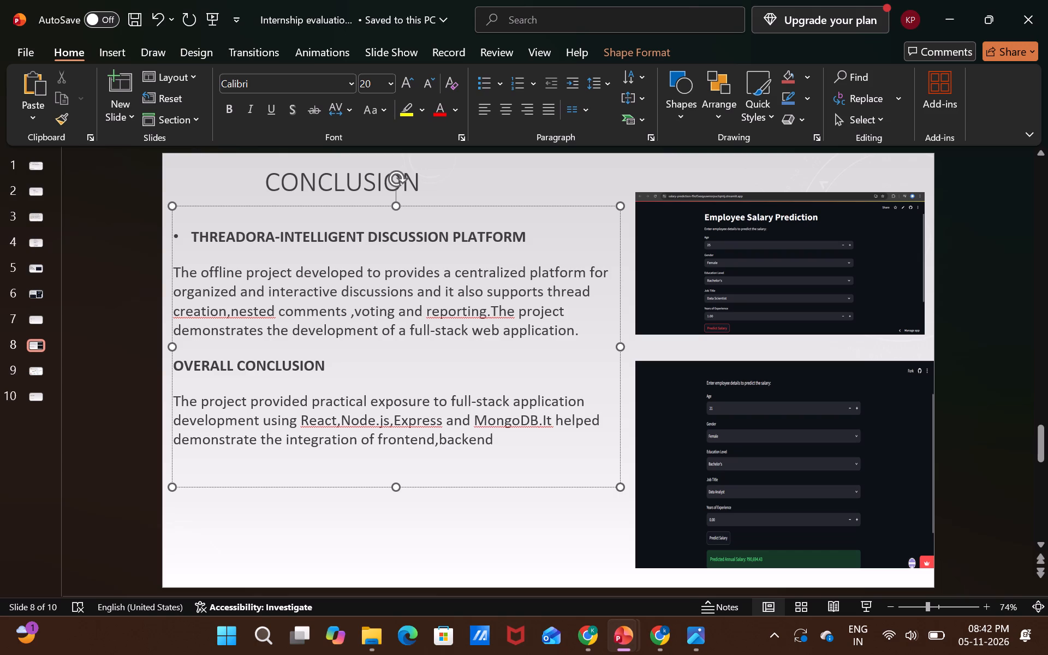
key(comma)
text(databse)
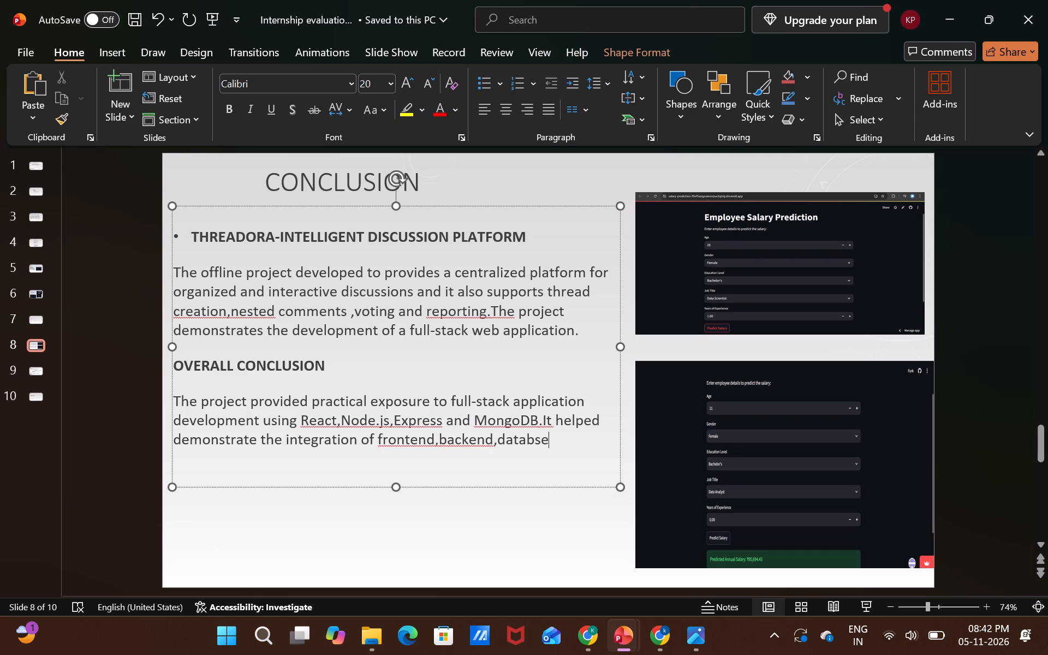
key(BackSpace)
key(BackSpace)
text(ase)
key(space)
text(and)
key(space)
text(authe)
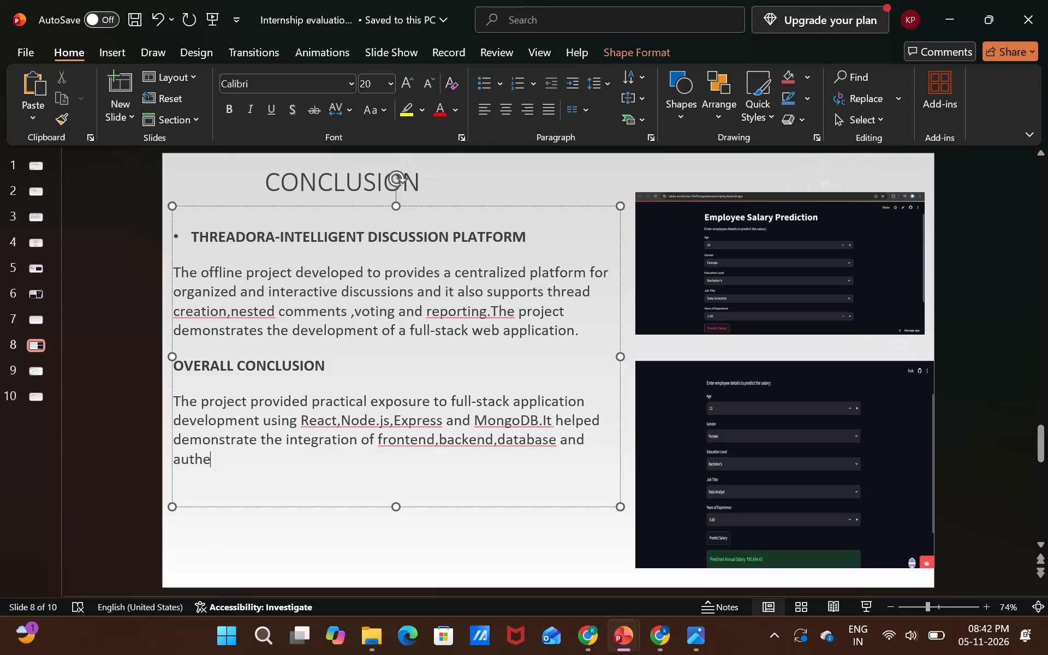
text(ntication)
key(space)
text(technologies)
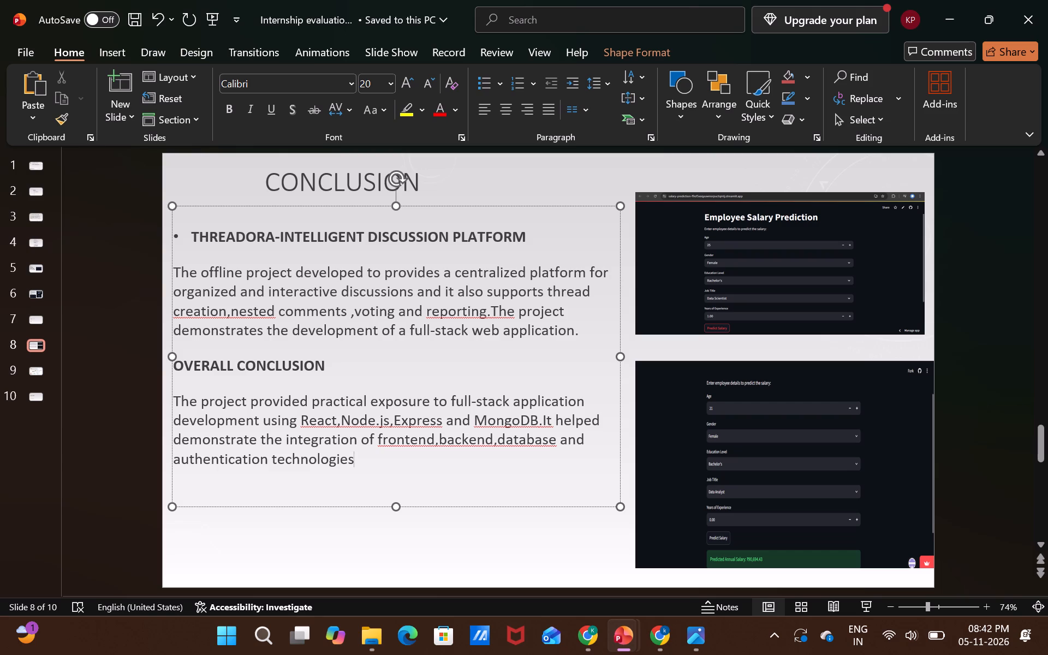
key(period)
Nudge the Conclusion slide's body text box down slightly and deselect it.
click(576, 506)
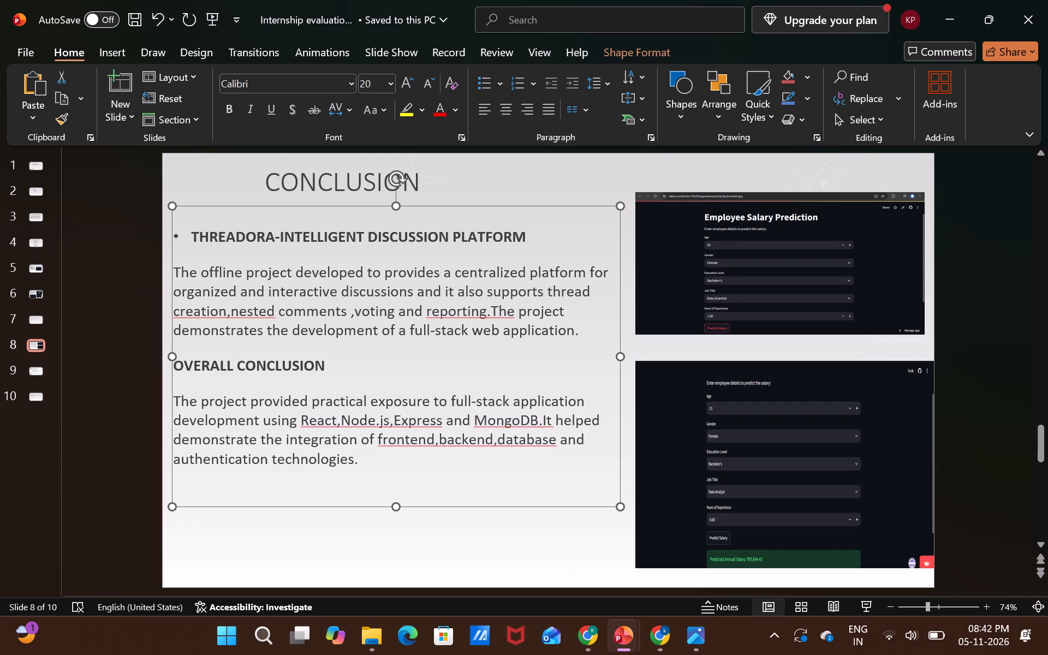
key(Down)
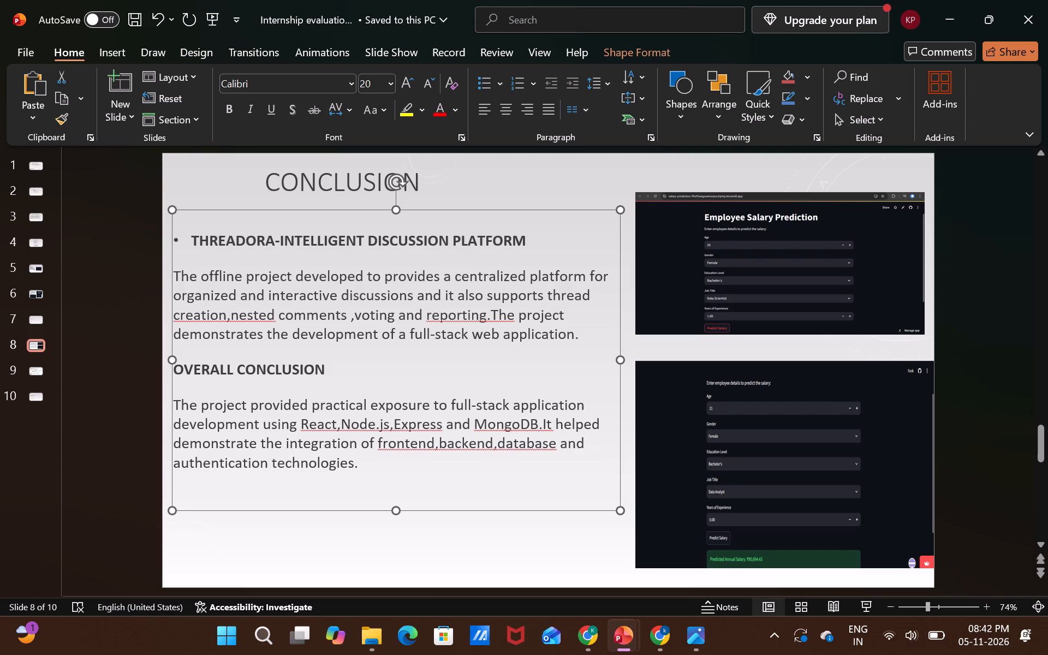
click(556, 534)
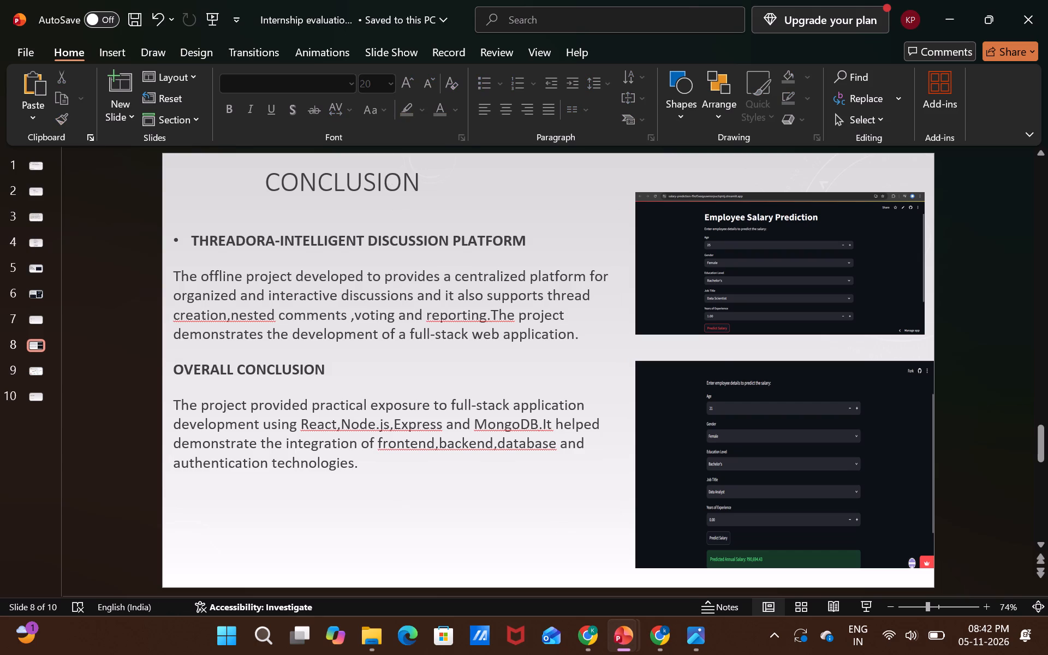
Cut both Employee Salary Prediction screenshots from the Conclusion slide.
right_click(873, 249)
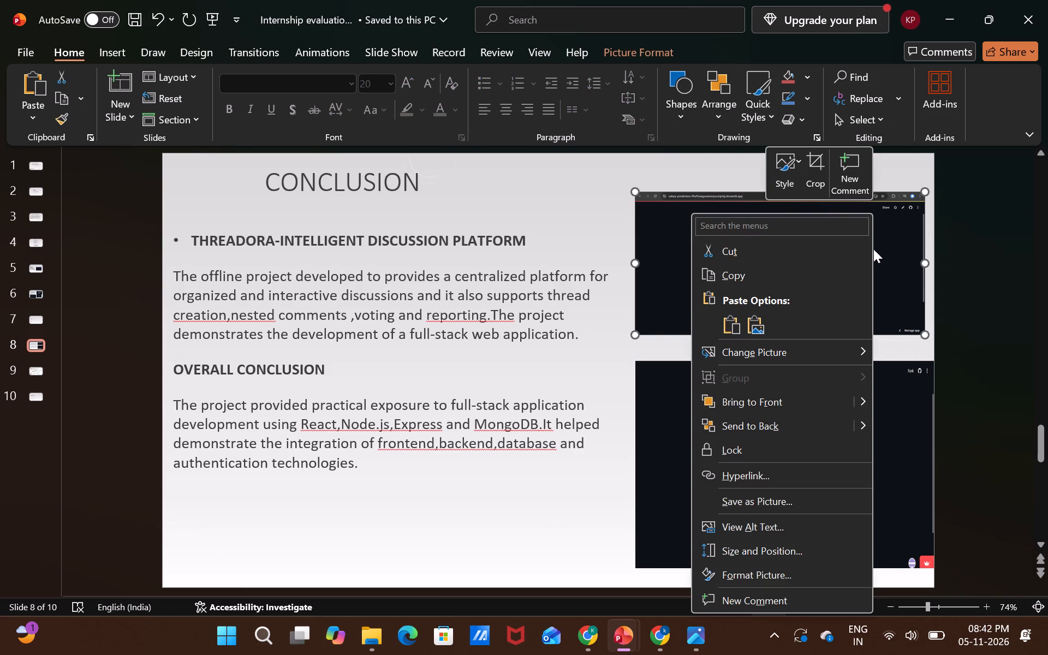
click(772, 261)
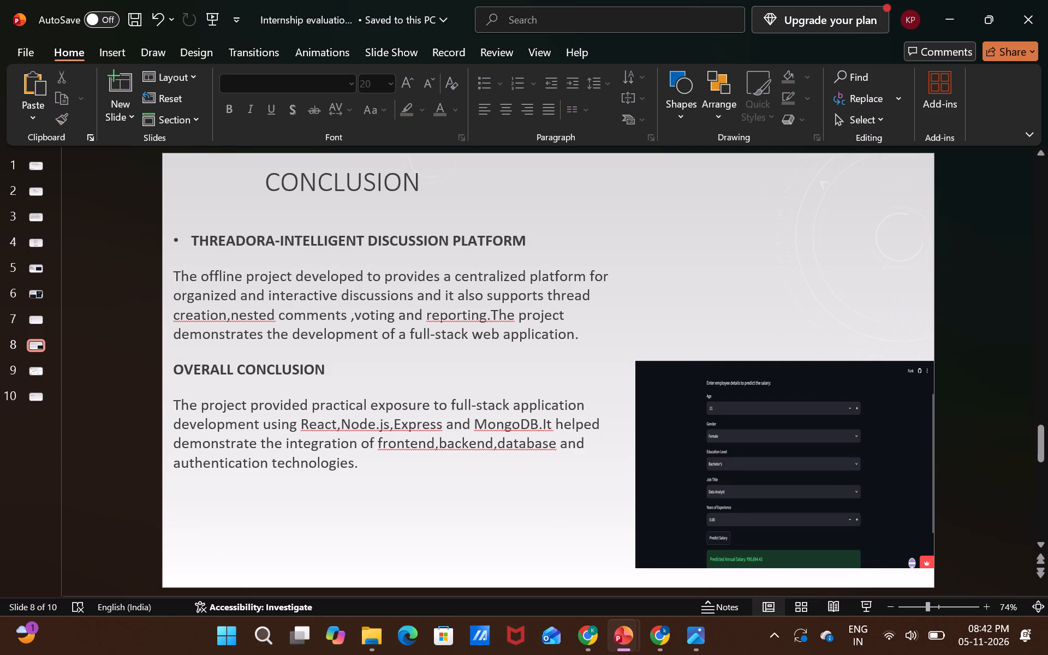
right_click(818, 436)
click(862, 72)
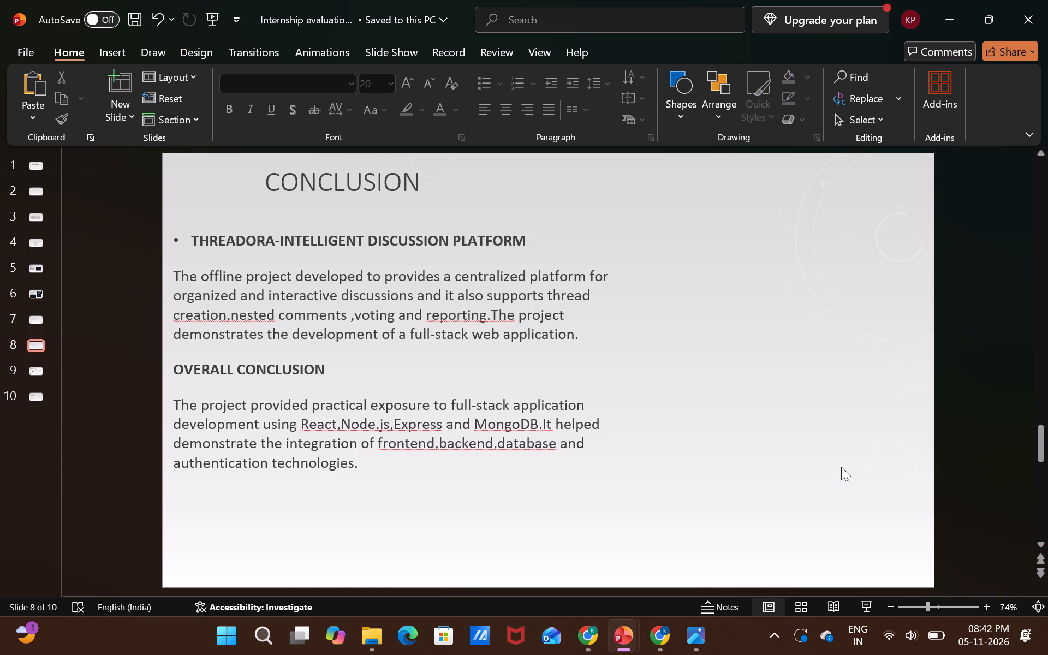
Go to the Certificates slide.
key(Down)
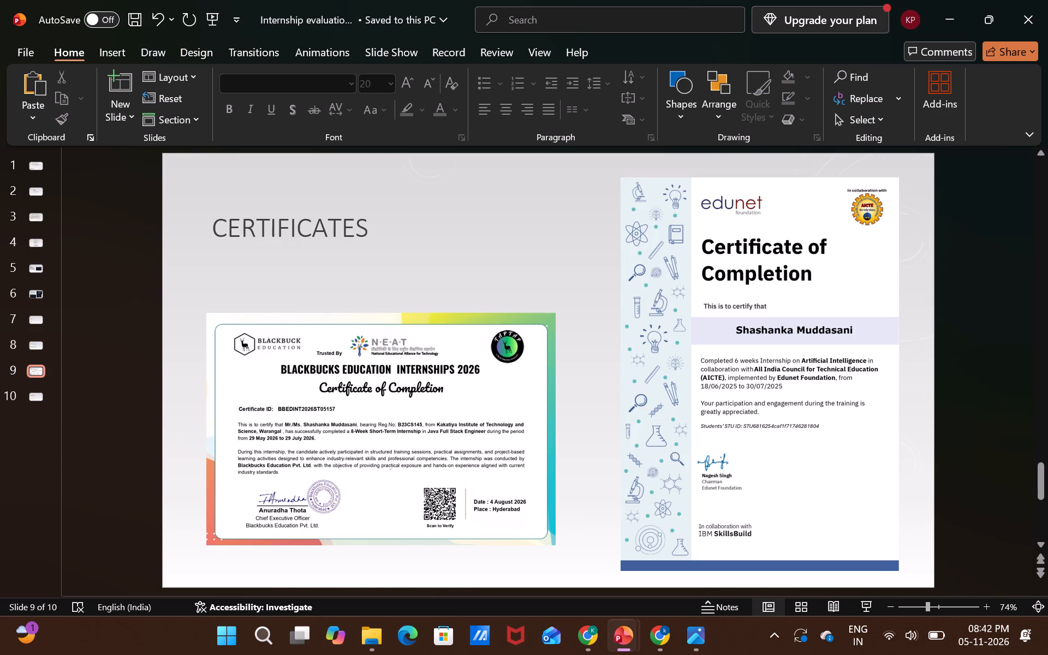
Cut the Edunet Foundation certificate image from the Certificates slide.
right_click(765, 287)
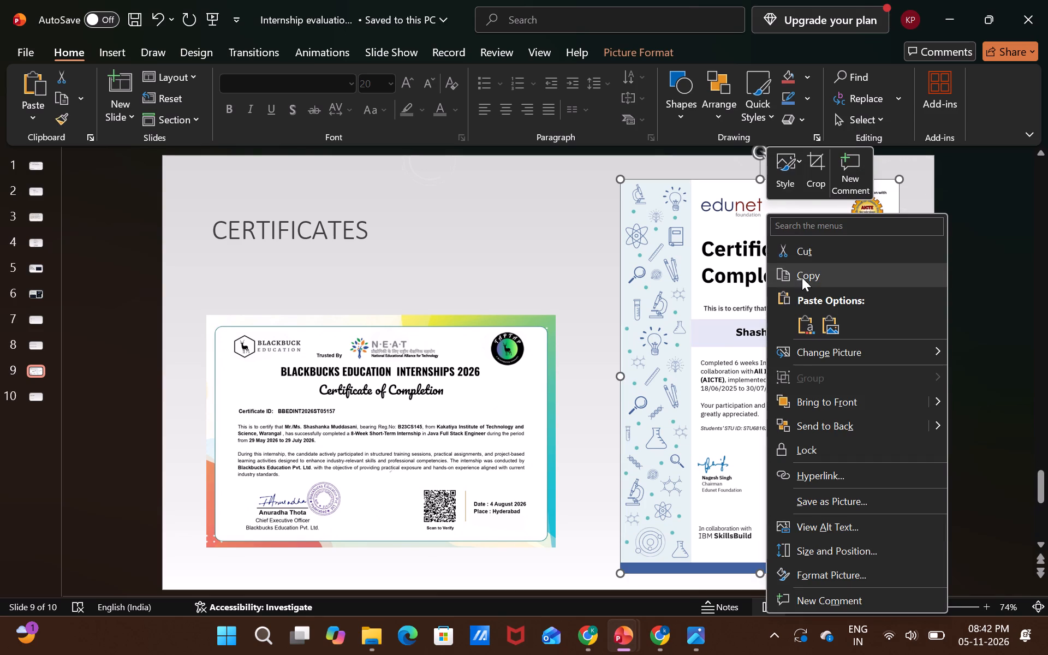
click(818, 252)
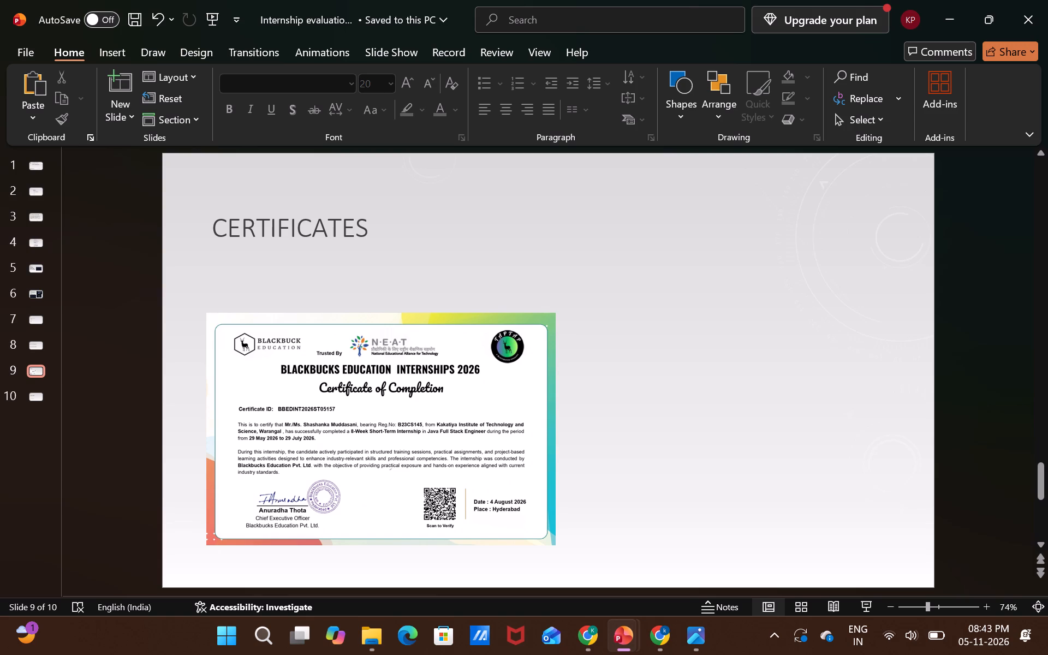
Switch to Google Chrome and open a new blank browser tab.
click(587, 636)
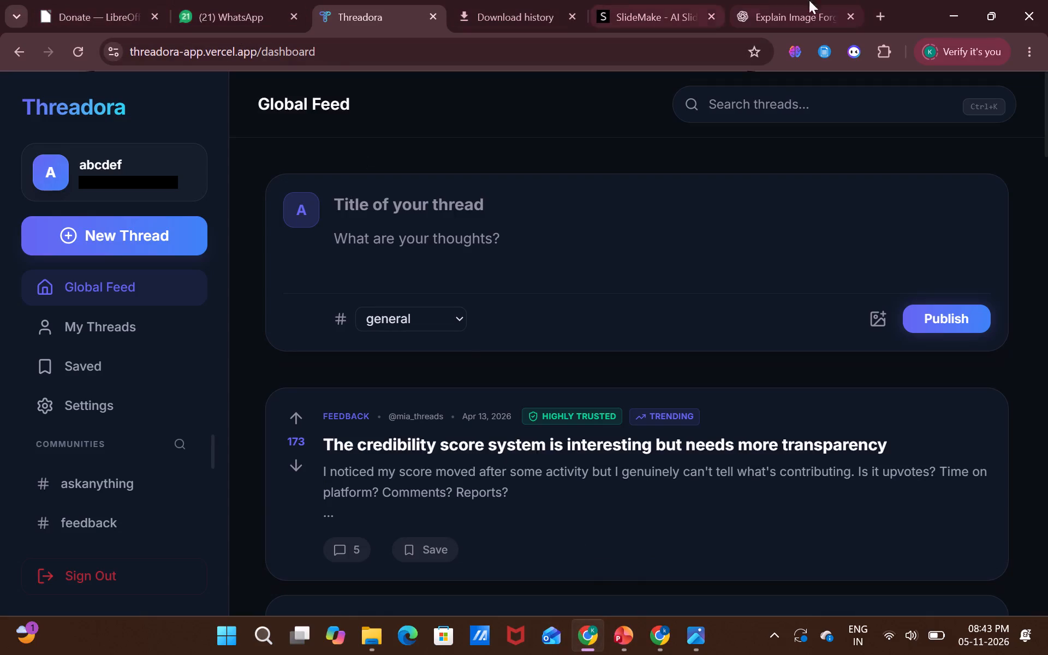
click(878, 10)
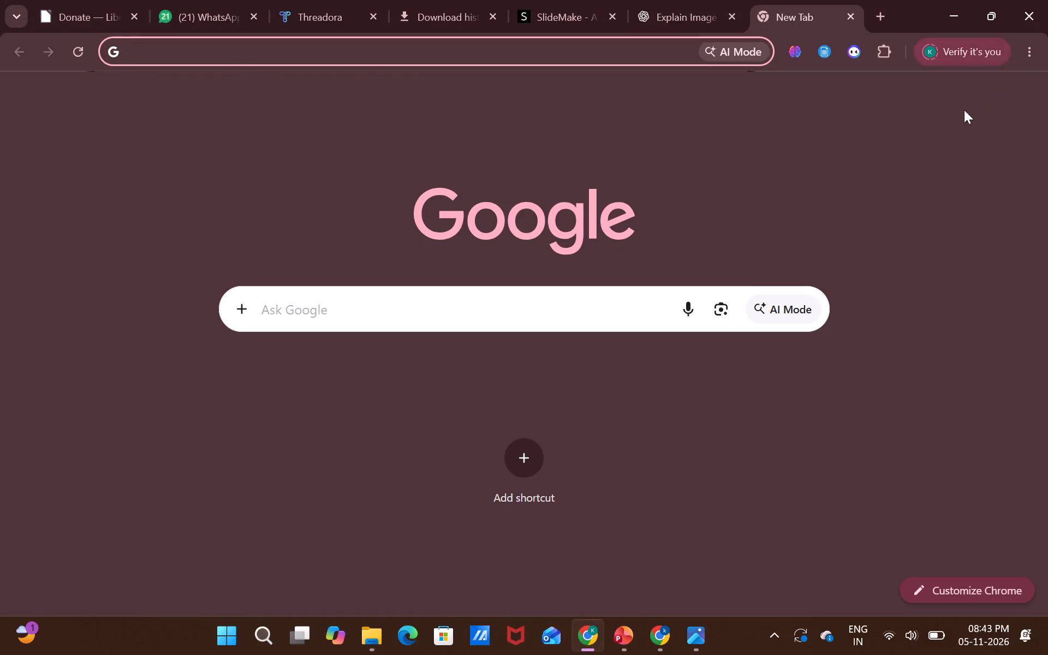
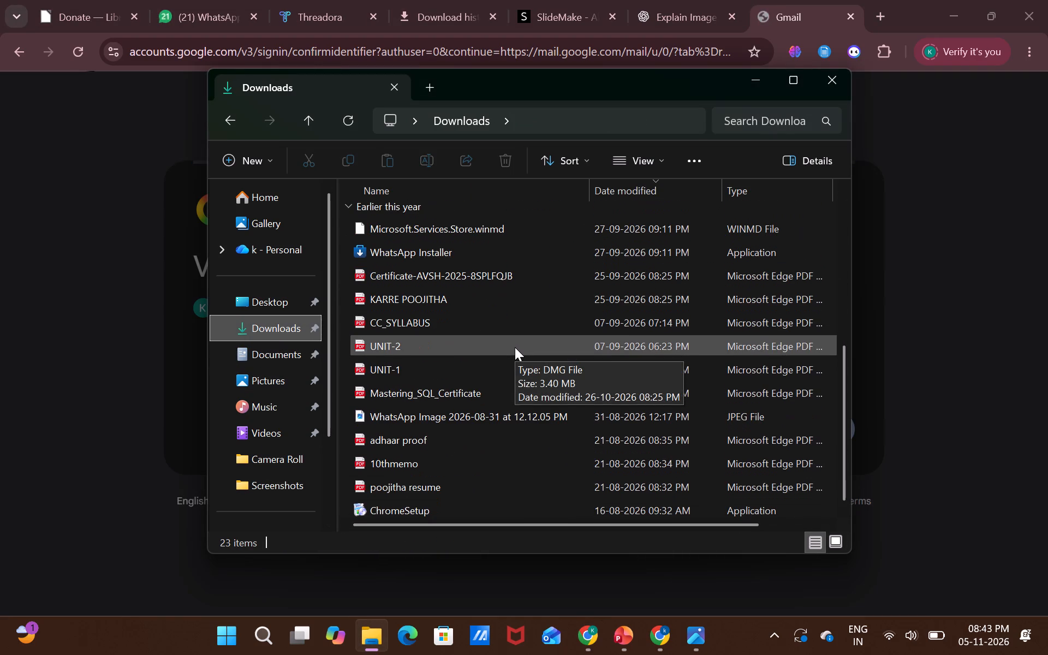
Open the Blackbucks Education internship completion certificate PDF, the file named after the student, from the Downloads folder.
scroll(515, 347, down, 4)
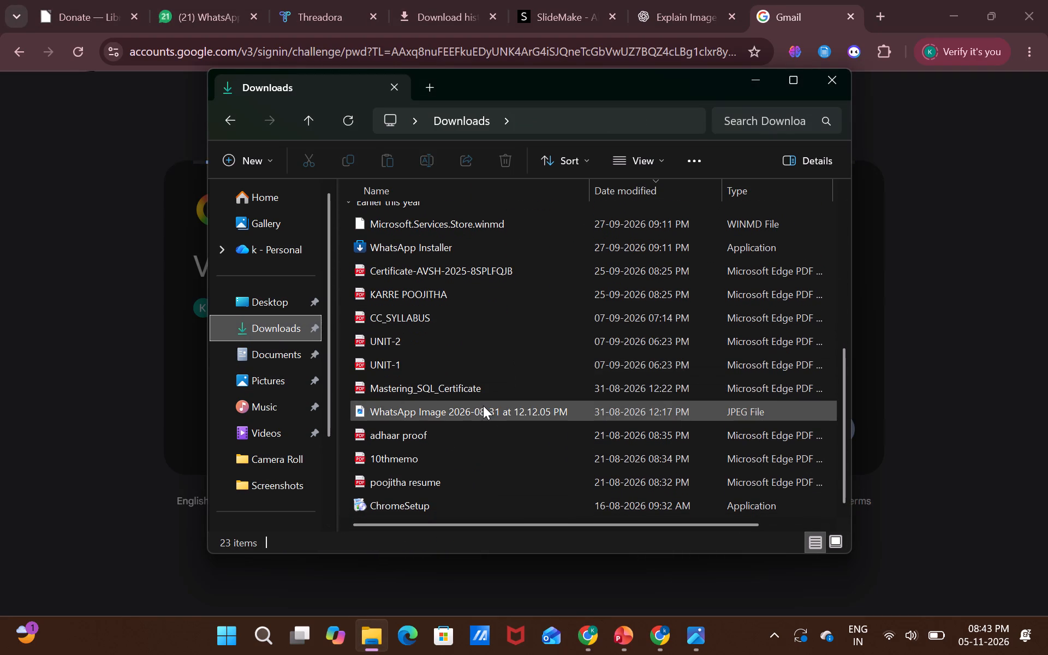
double_click(496, 294)
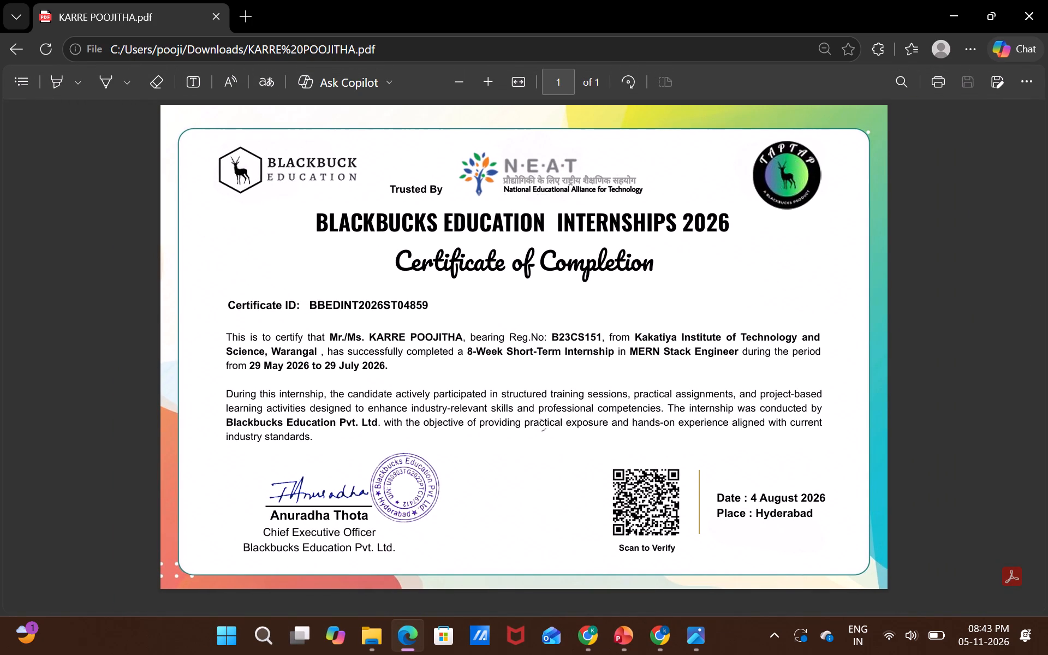
Capture a full-screen screenshot of the completion certificate PDF and open Screenshot (27) from the Screenshots folder.
key(super+Print)
click(366, 638)
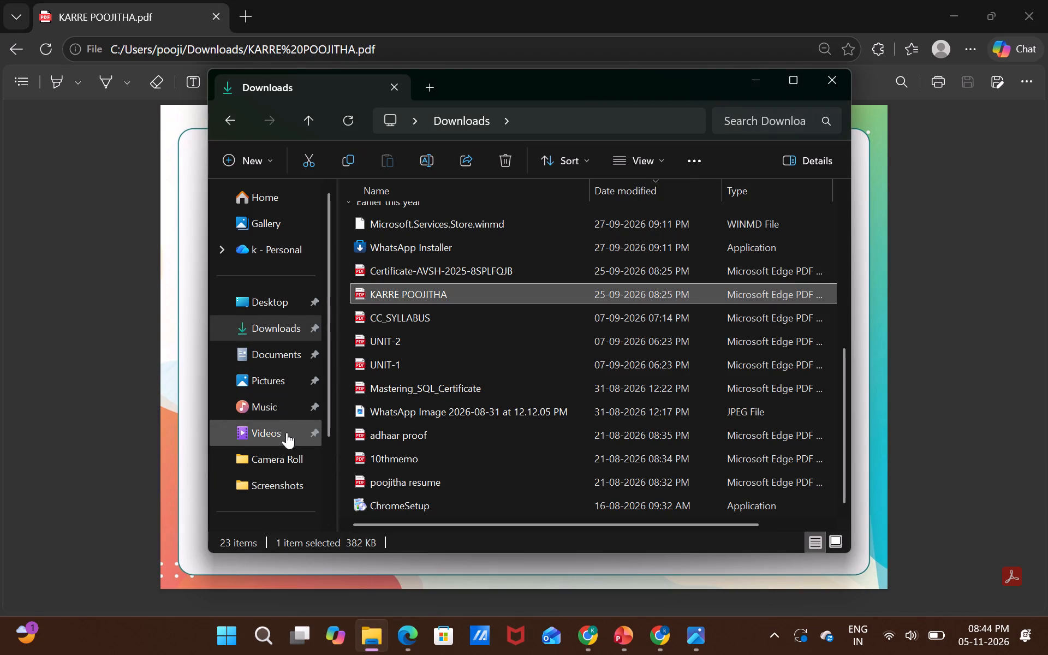
click(284, 478)
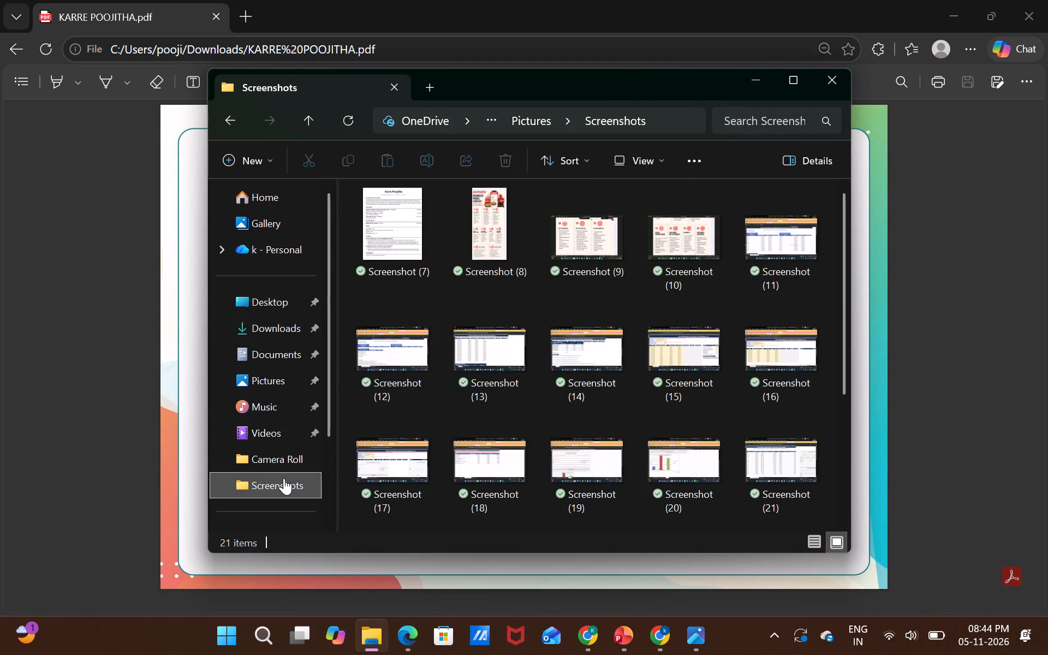
scroll(431, 449, down, 6)
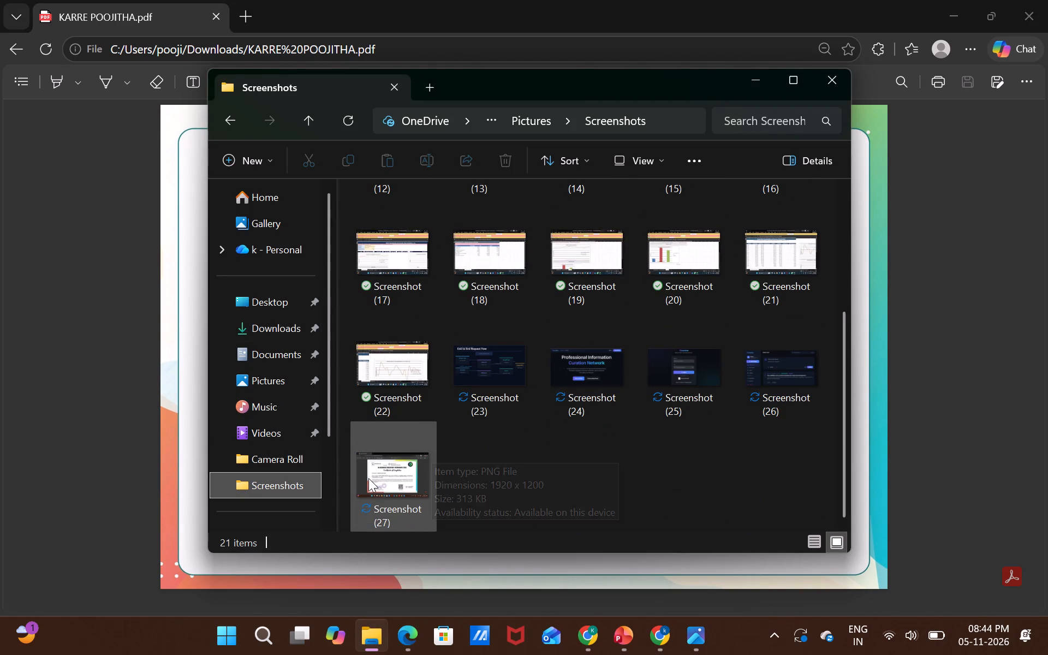
double_click(368, 478)
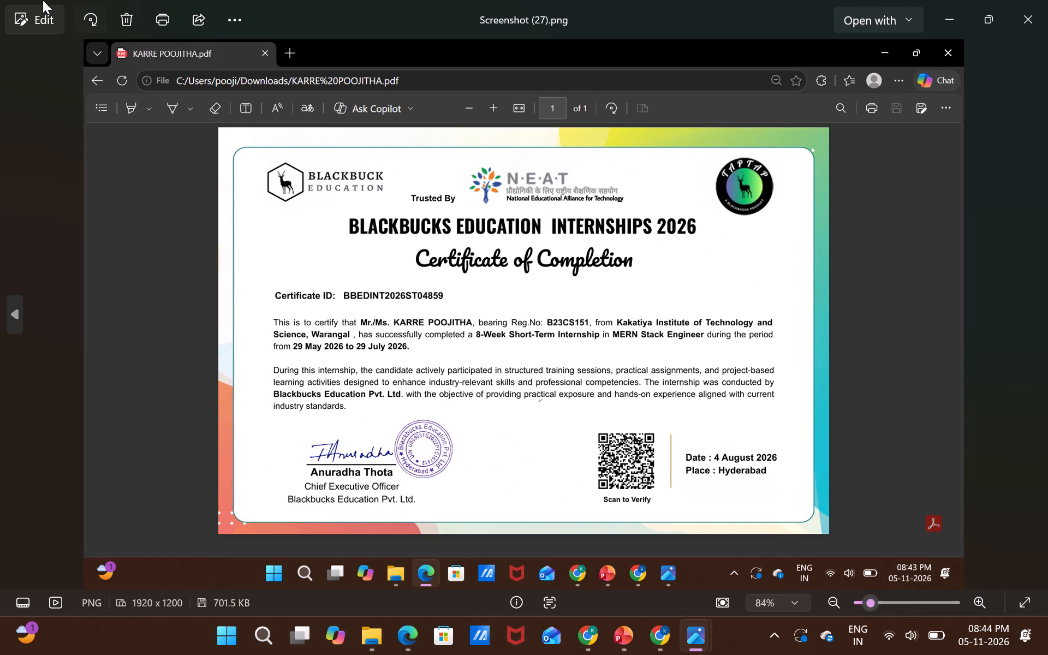
Crop Screenshot (27) to the certificate's borders, about 1330 x 900 pixels, and save it over the original.
click(34, 32)
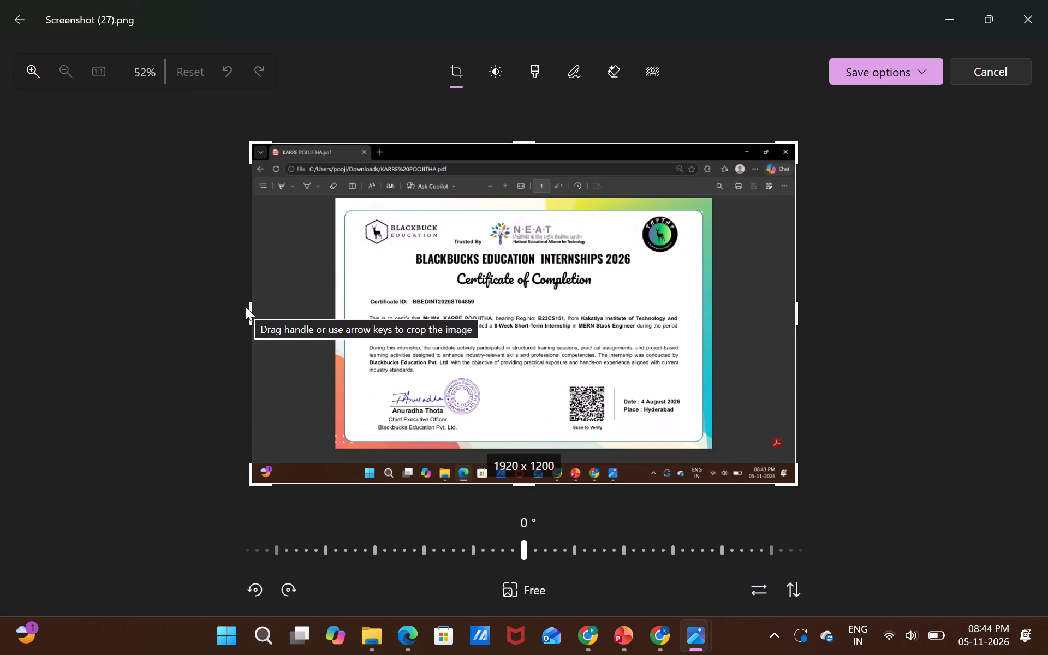
drag(254, 289, 341, 281)
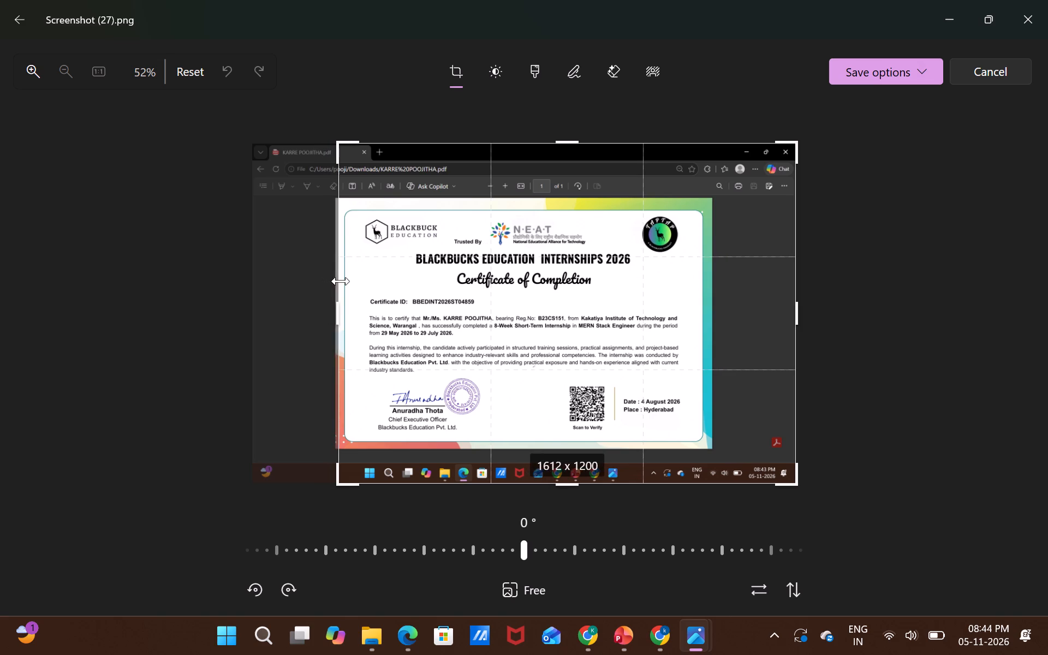
drag(341, 281, 337, 283)
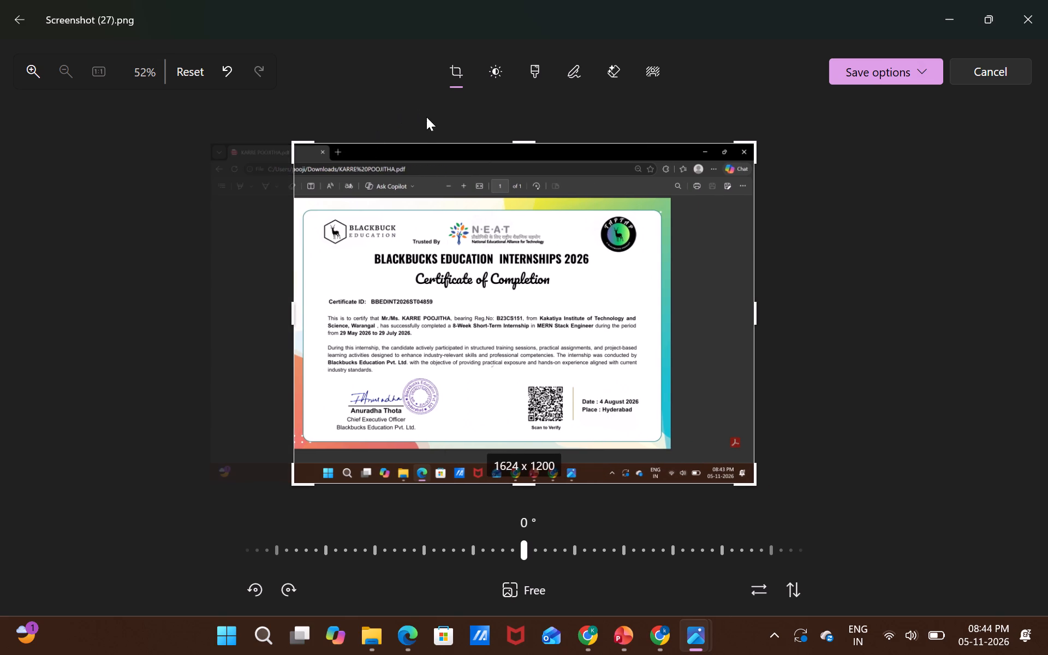
drag(424, 141, 427, 194)
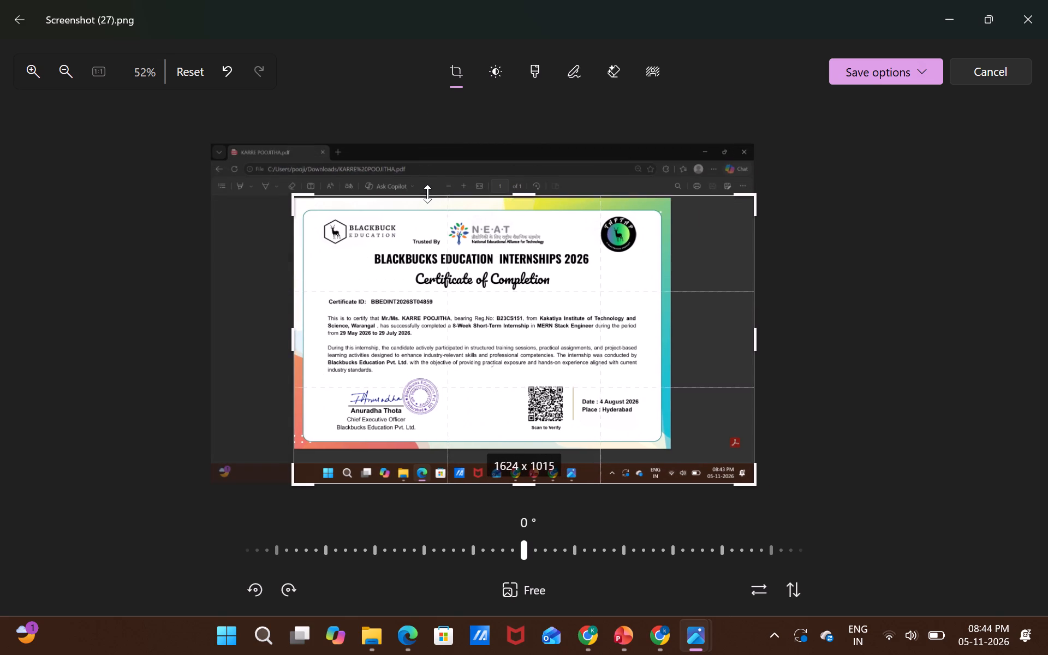
drag(427, 194, 425, 196)
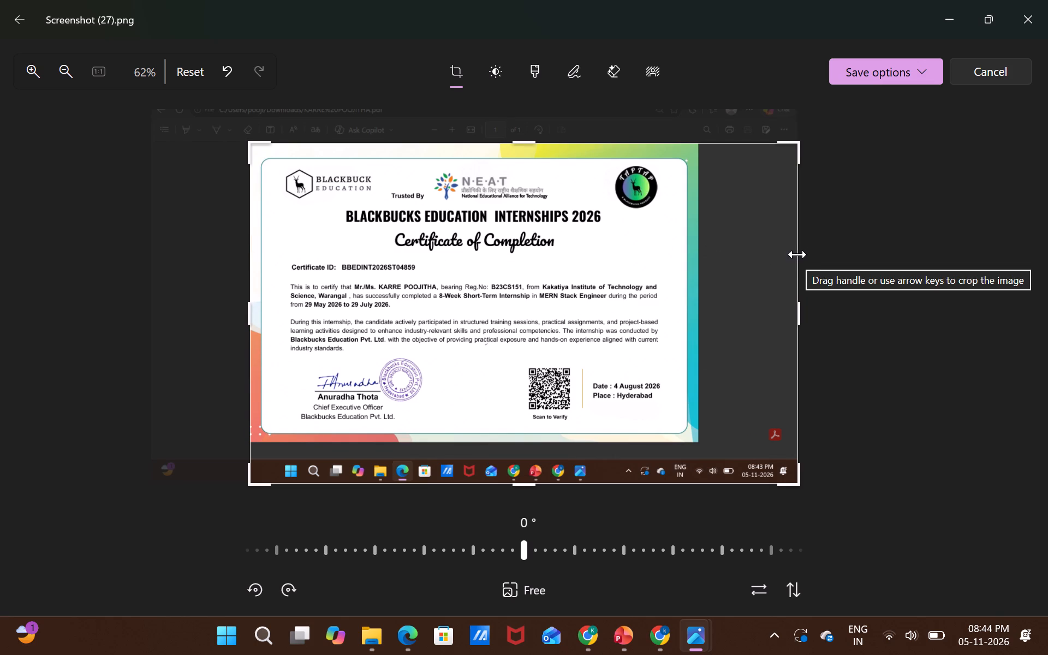
drag(797, 254, 689, 260)
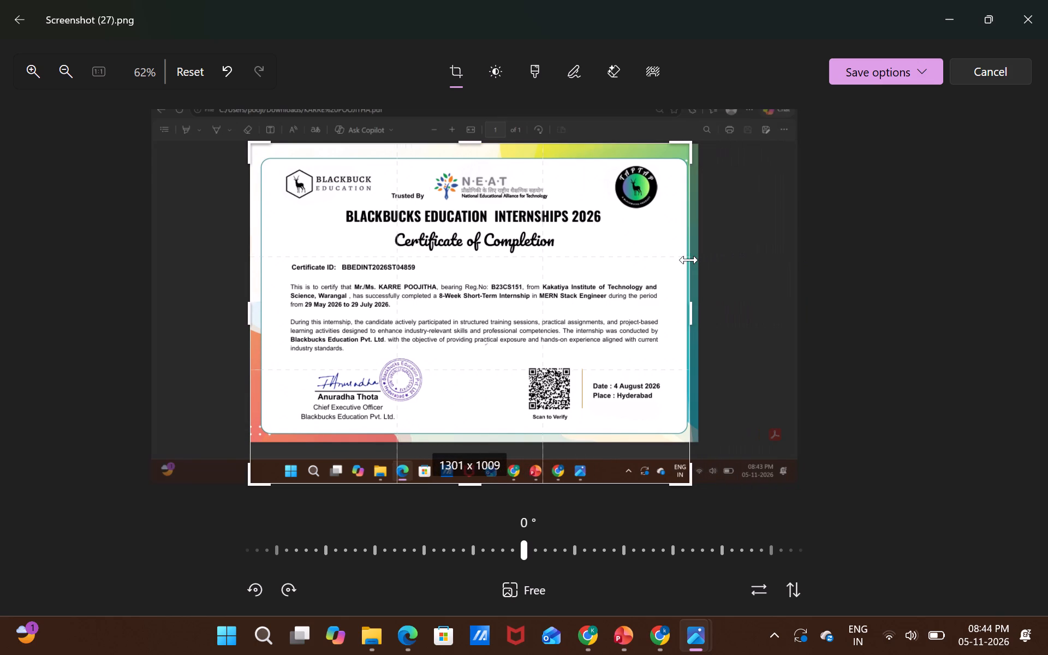
drag(689, 260, 699, 259)
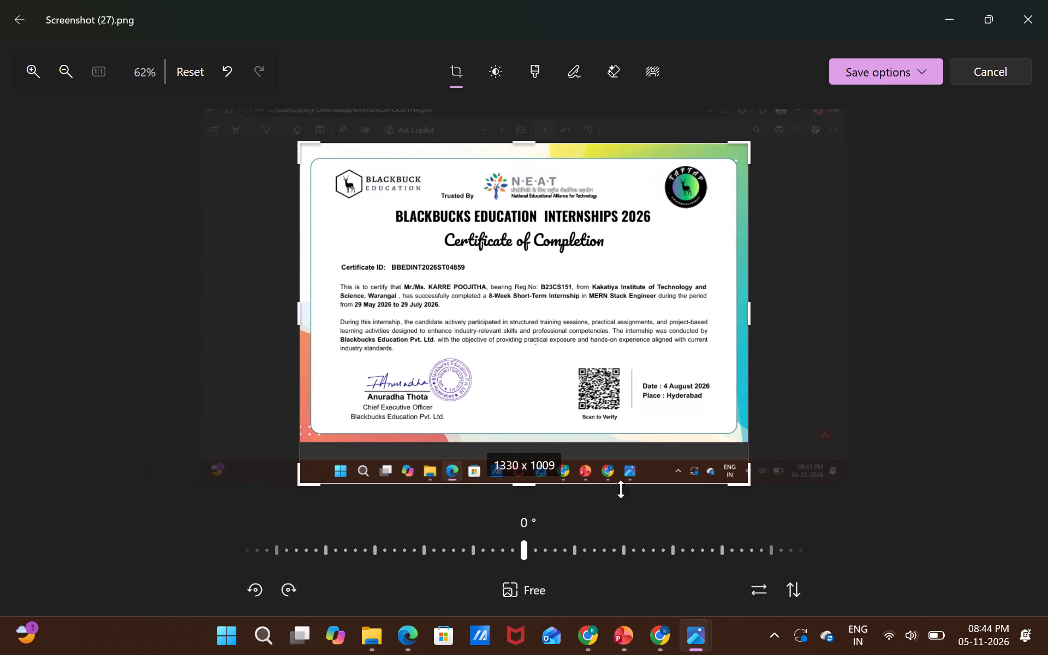
click(609, 486)
drag(609, 486, 613, 449)
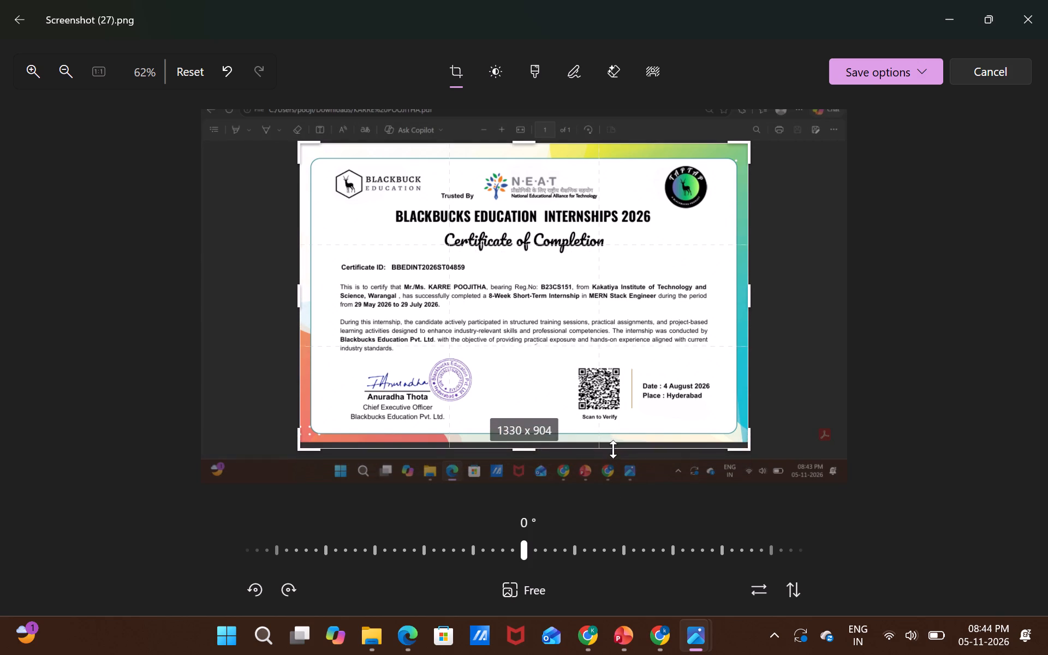
drag(613, 449, 613, 447)
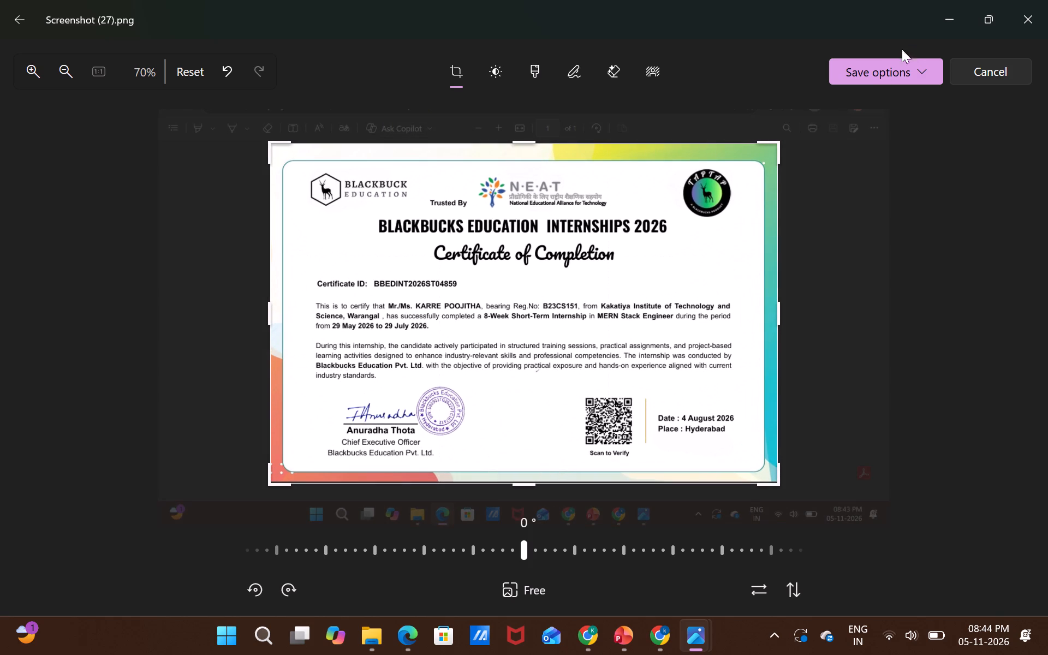
click(897, 63)
click(882, 129)
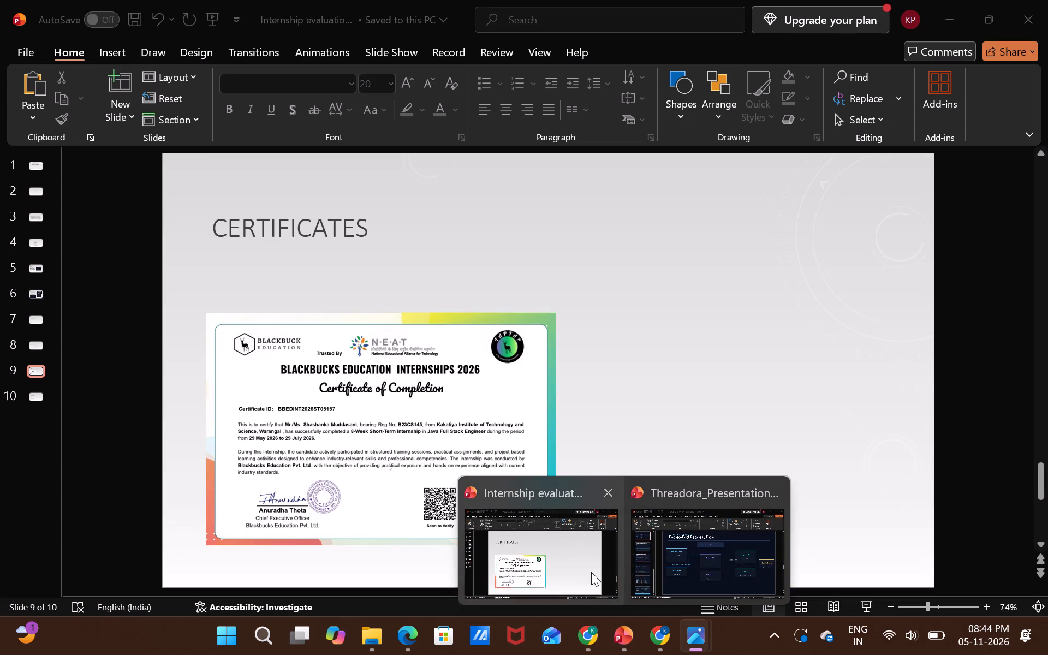
Switch to the Internship evaluation presentation in PowerPoint at its Certificates slide.
click(591, 572)
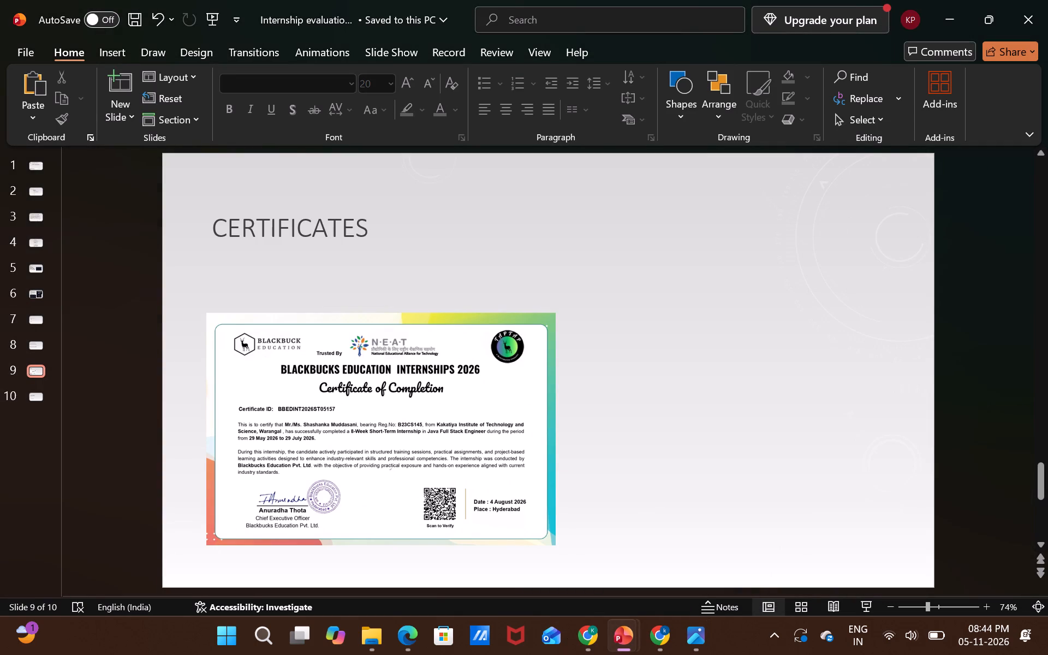
click(498, 434)
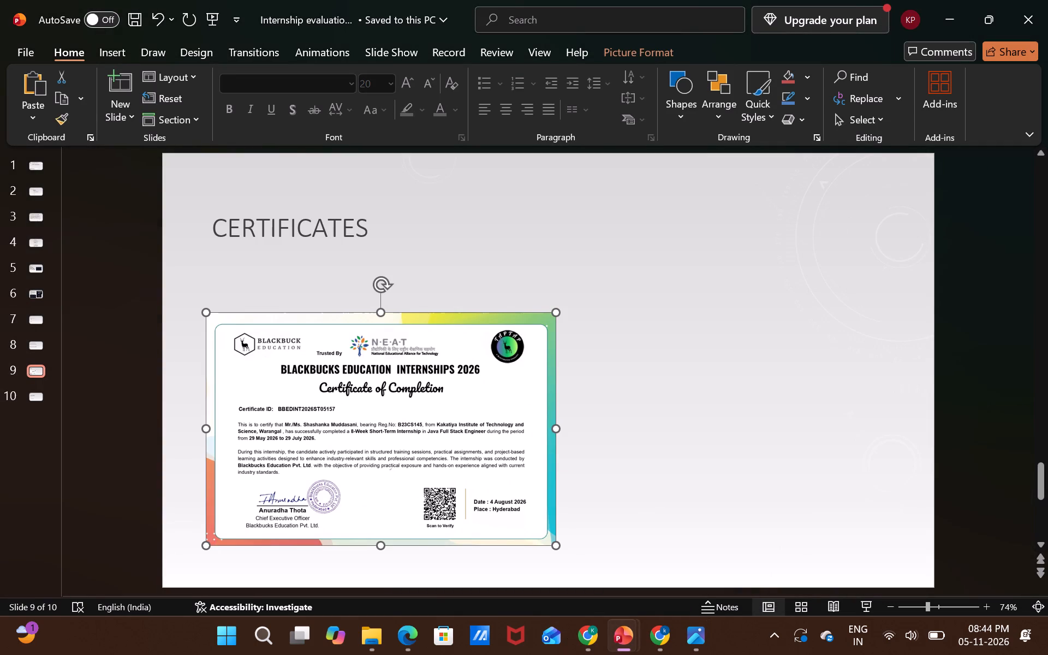
ctrl+scroll(498, 434, up, 3)
ctrl+scroll(498, 434, down, 2)
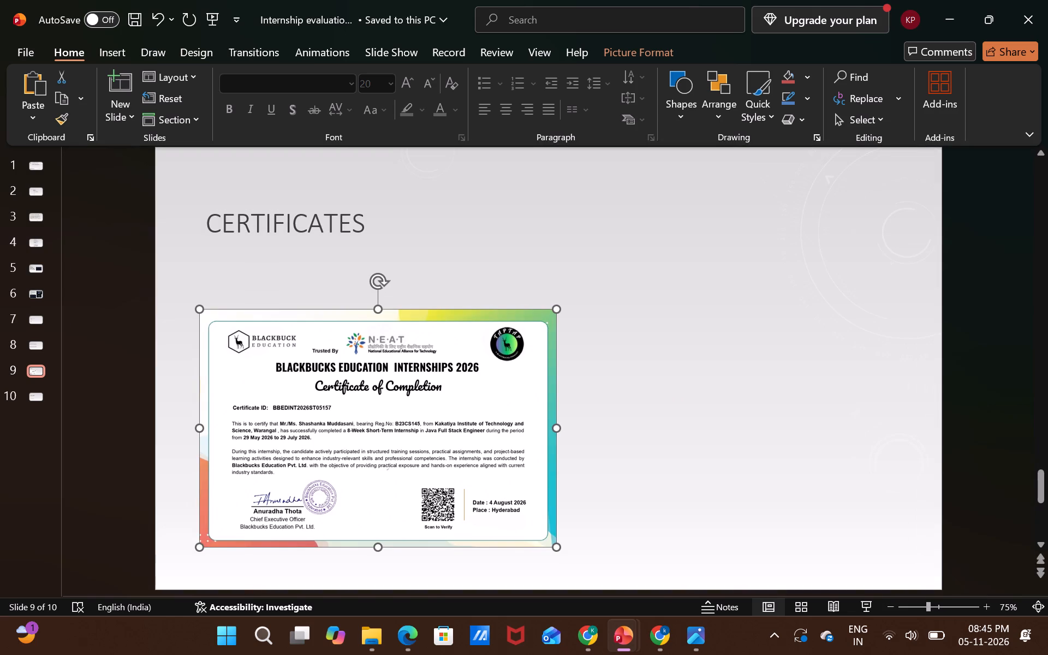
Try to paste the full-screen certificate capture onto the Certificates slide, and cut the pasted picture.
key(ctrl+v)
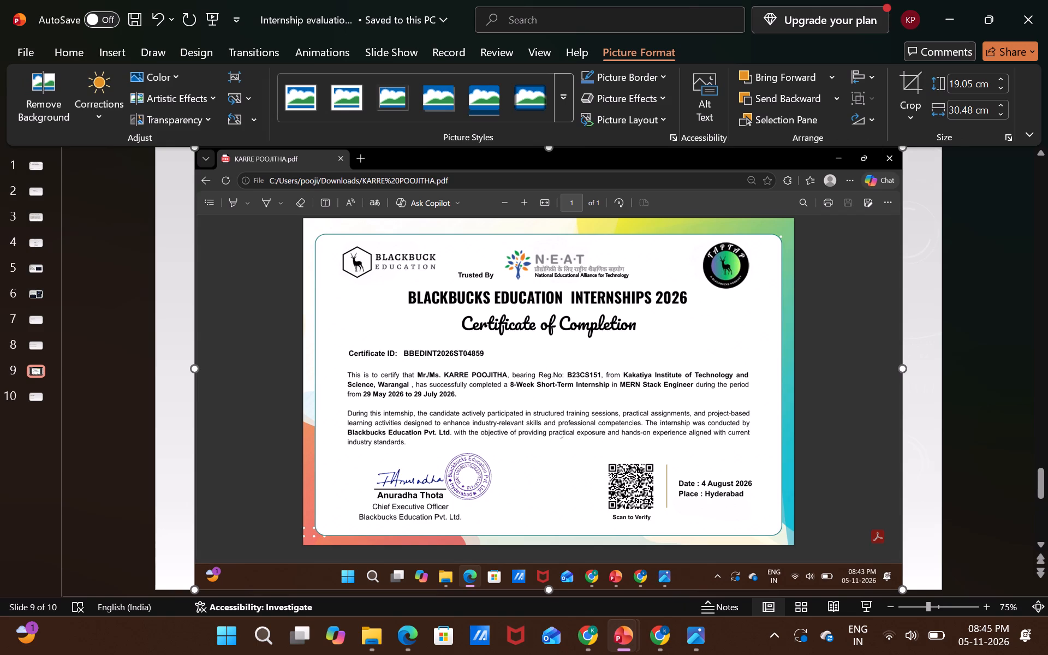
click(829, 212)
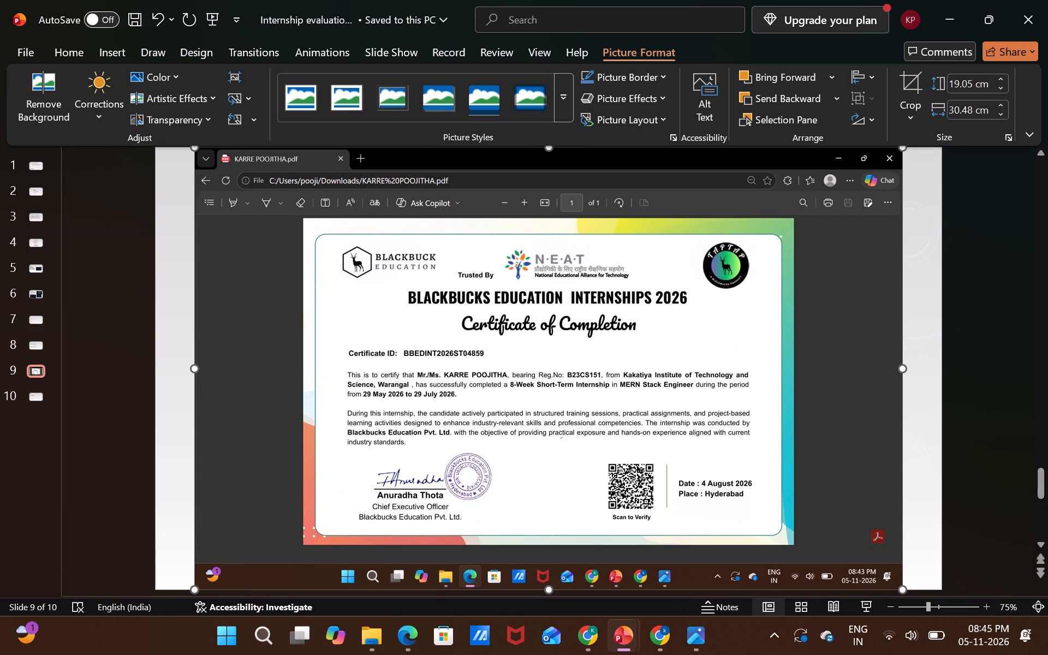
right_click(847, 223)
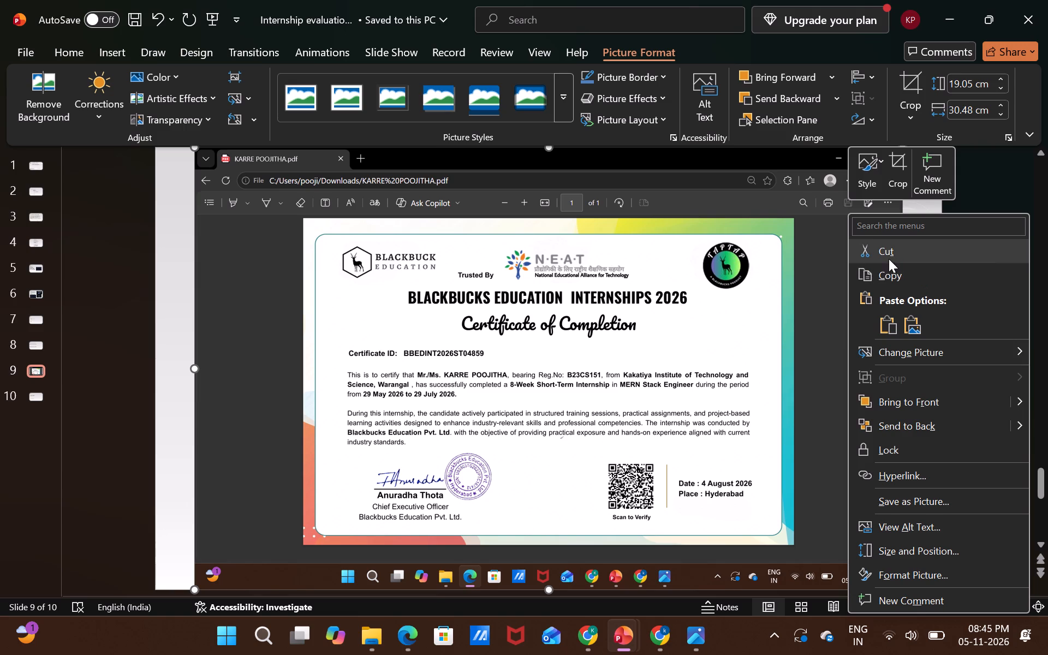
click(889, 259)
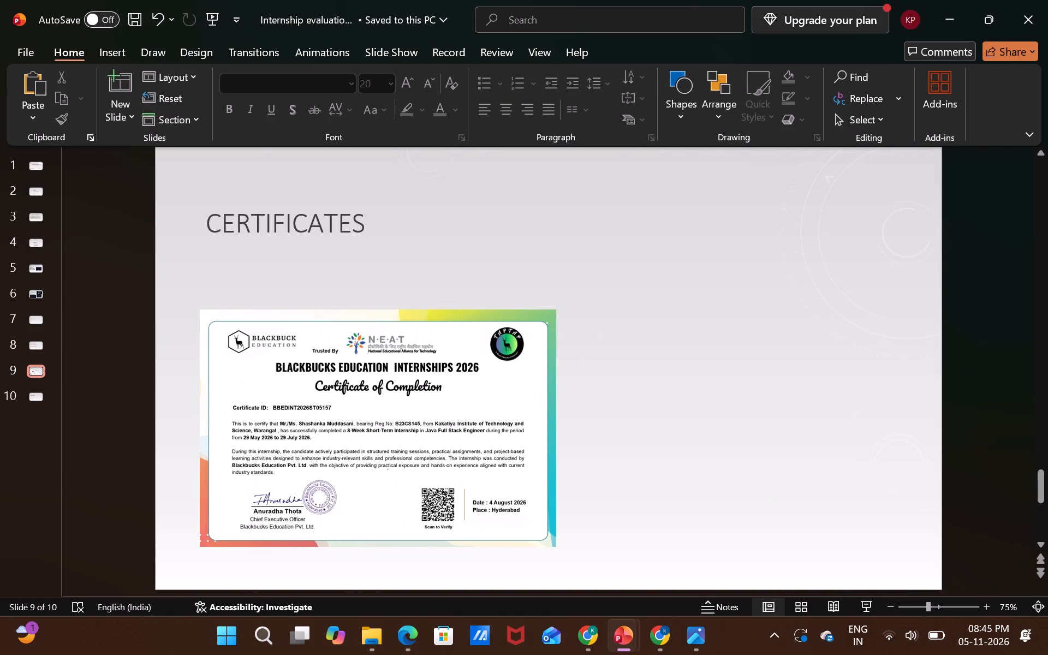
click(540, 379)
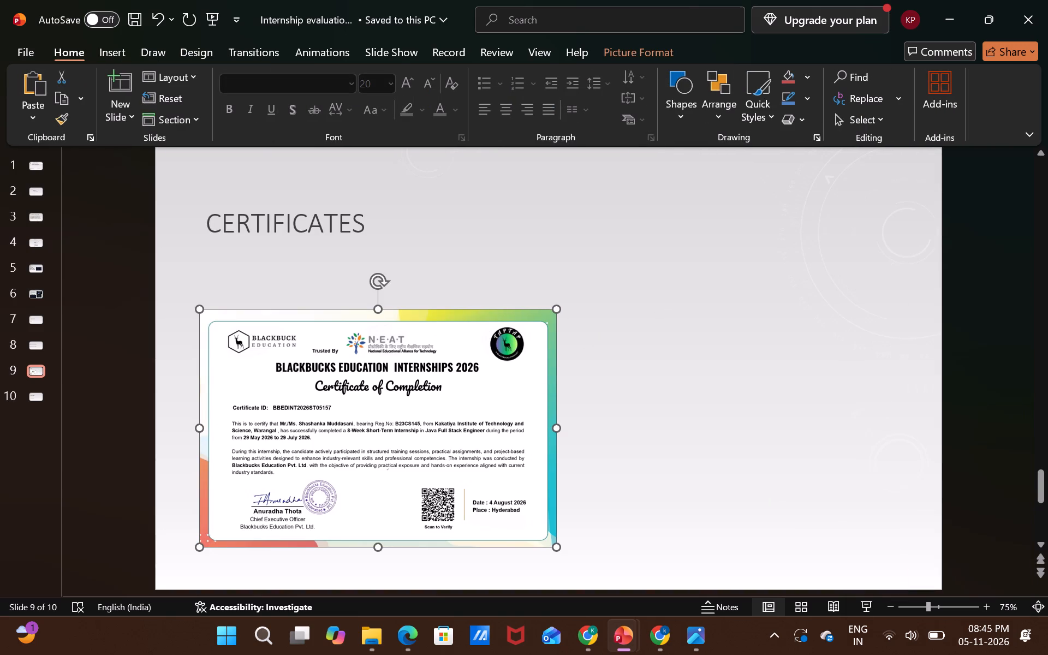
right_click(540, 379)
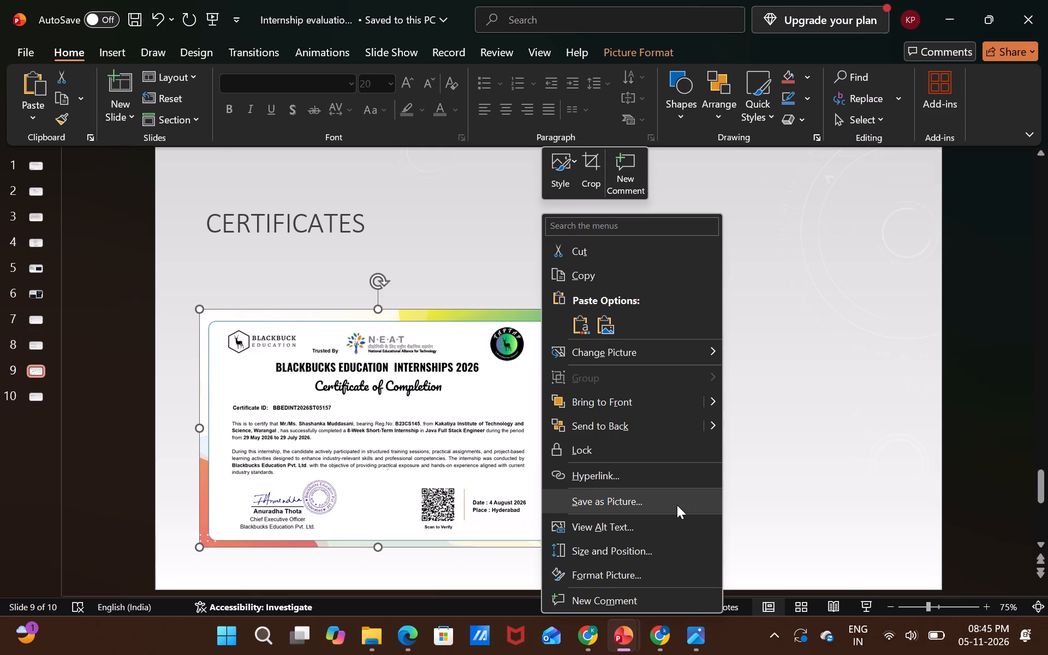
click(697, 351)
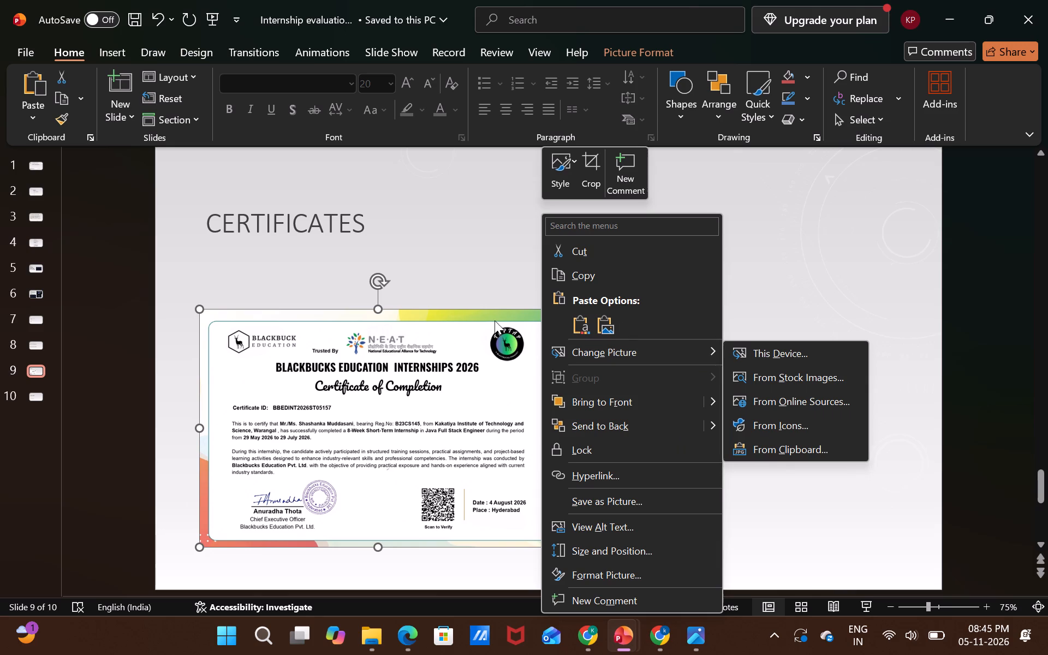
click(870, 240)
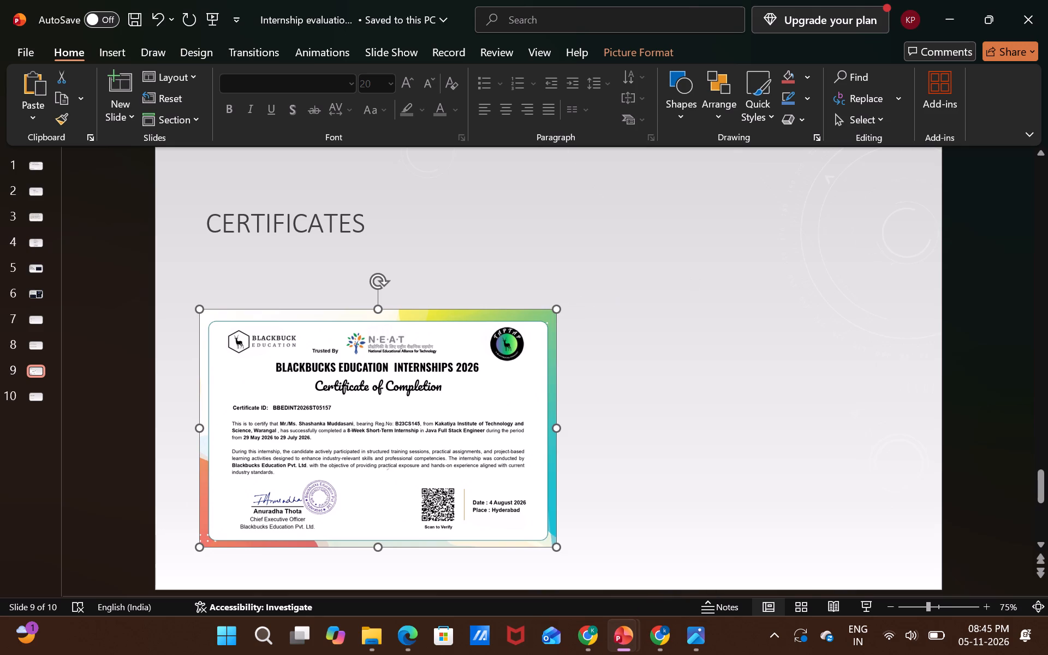
Move the existing certificate picture to the middle of the Certificates slide, below the title.
drag(534, 348, 677, 311)
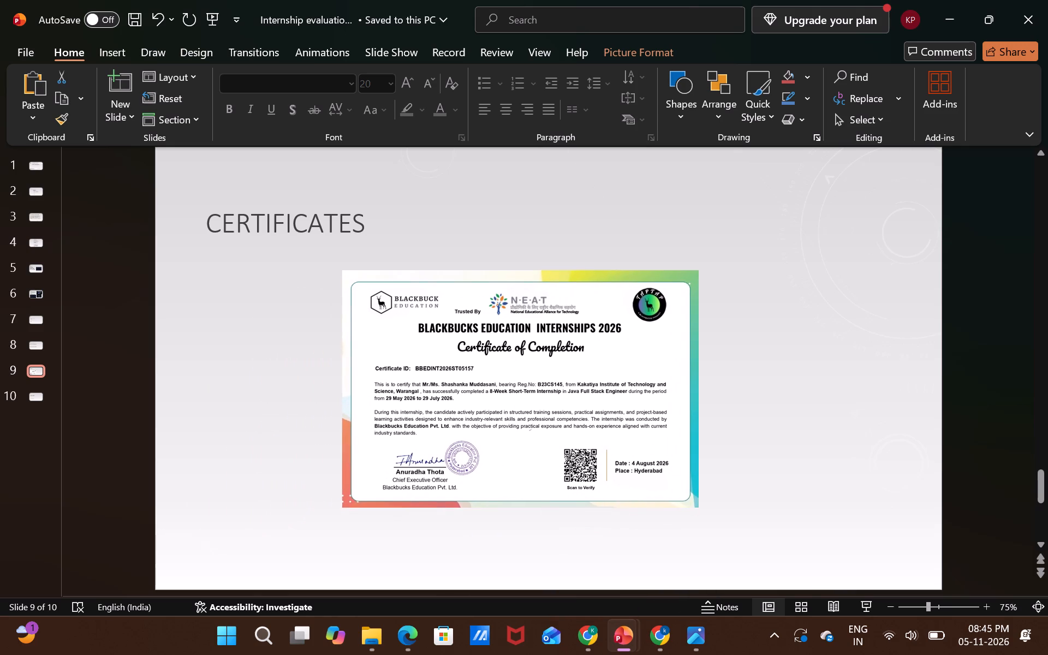
drag(677, 311, 699, 311)
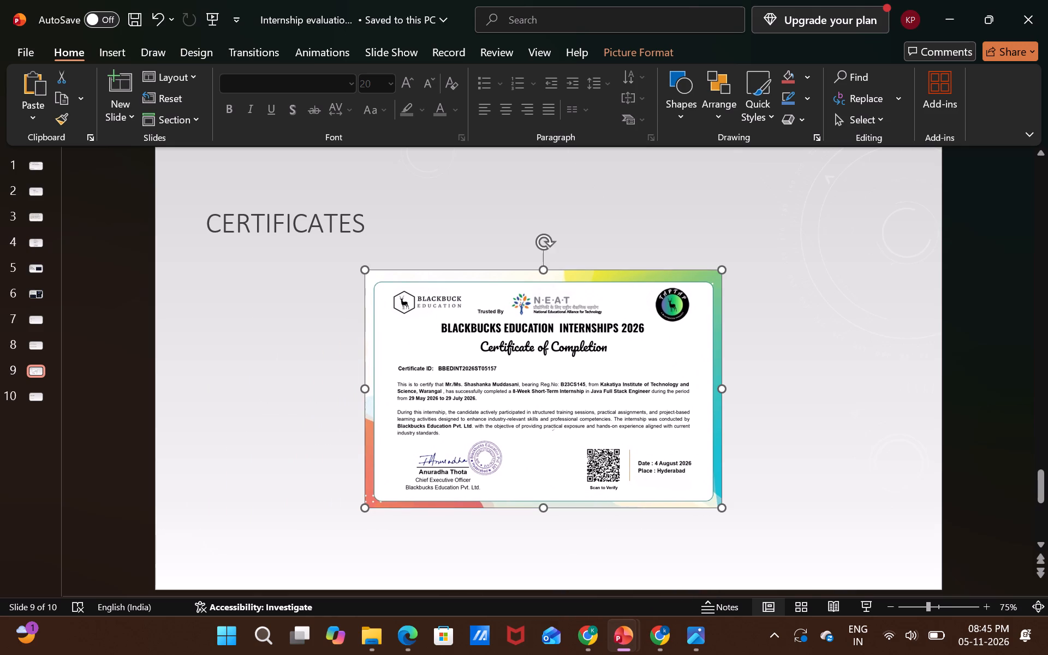
Replace the certificate picture on the Certificates slide with Screenshot (27) from this device, and deselect it.
click(699, 311)
right_click(699, 311)
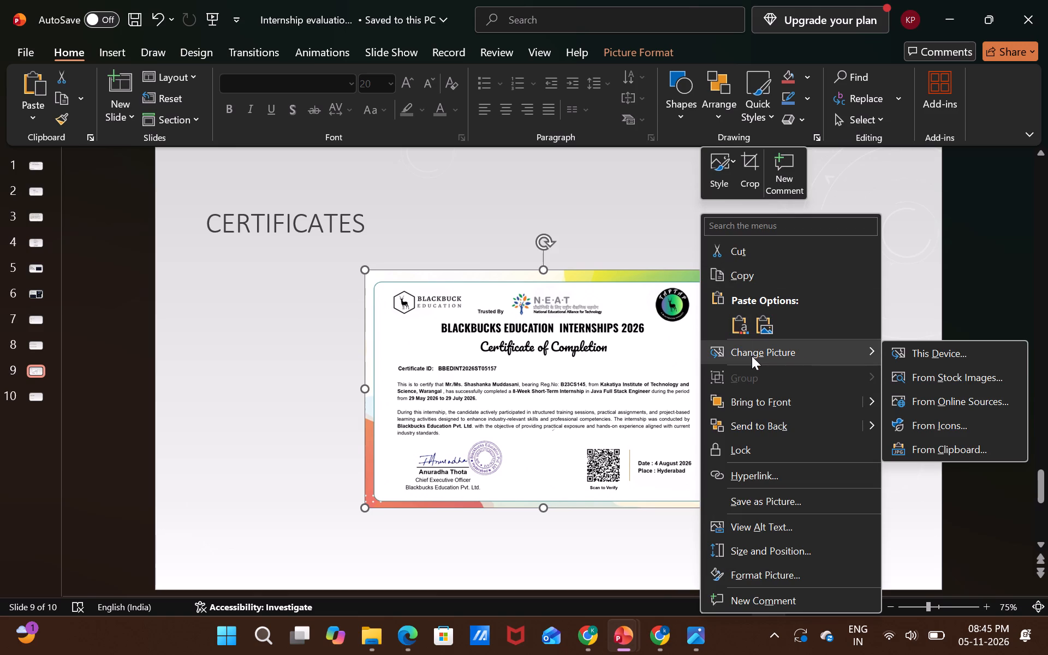
click(752, 356)
click(902, 361)
scroll(400, 194, down, 2)
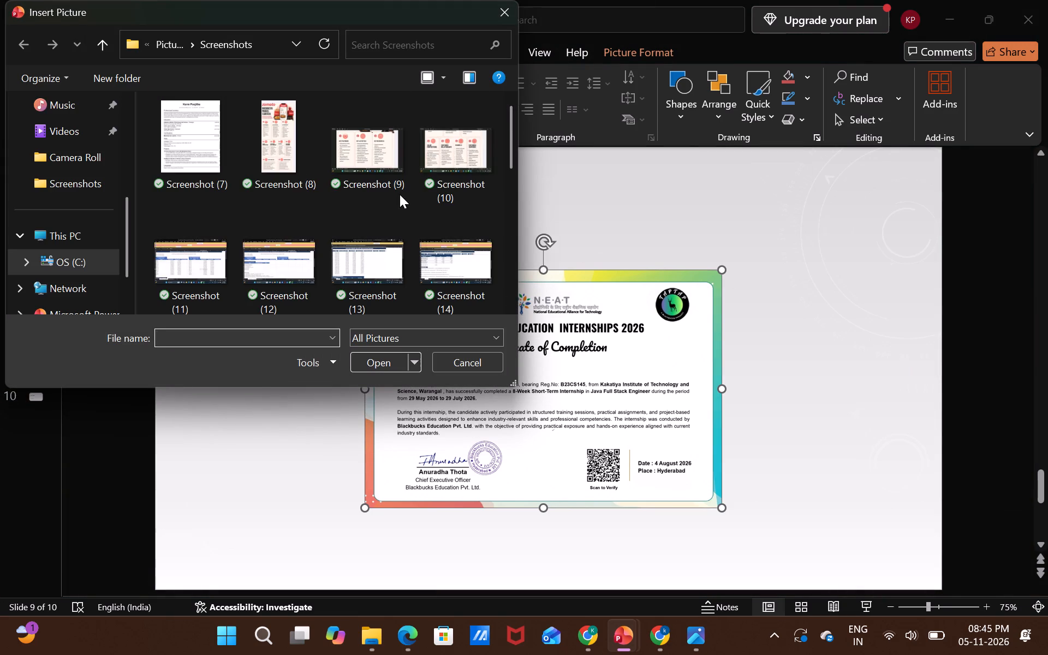
scroll(400, 194, down, 7)
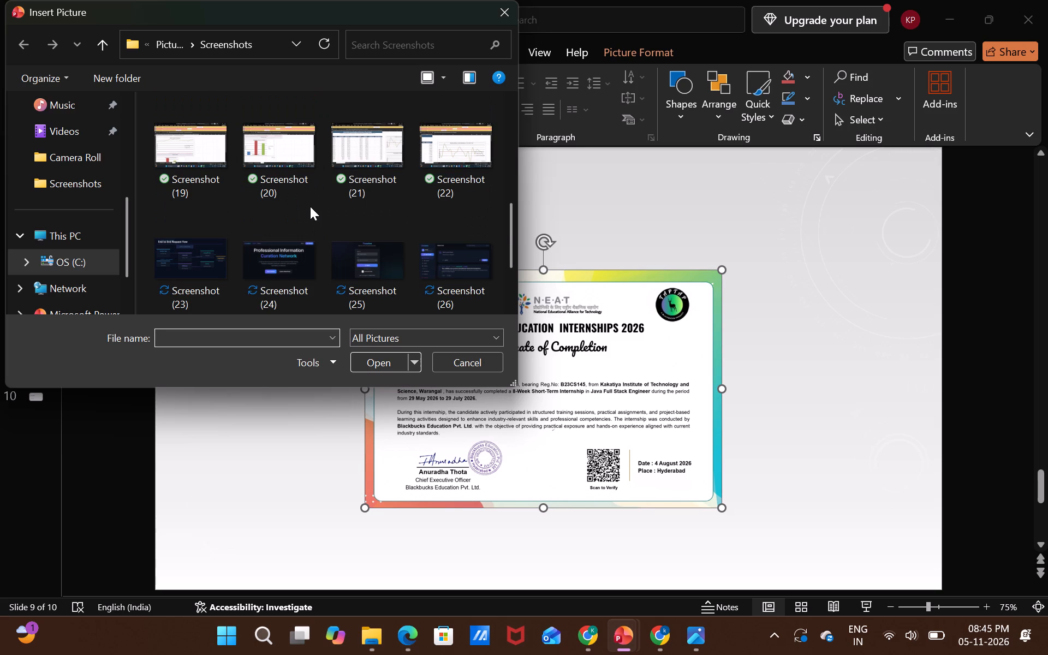
scroll(310, 206, down, 3)
double_click(213, 252)
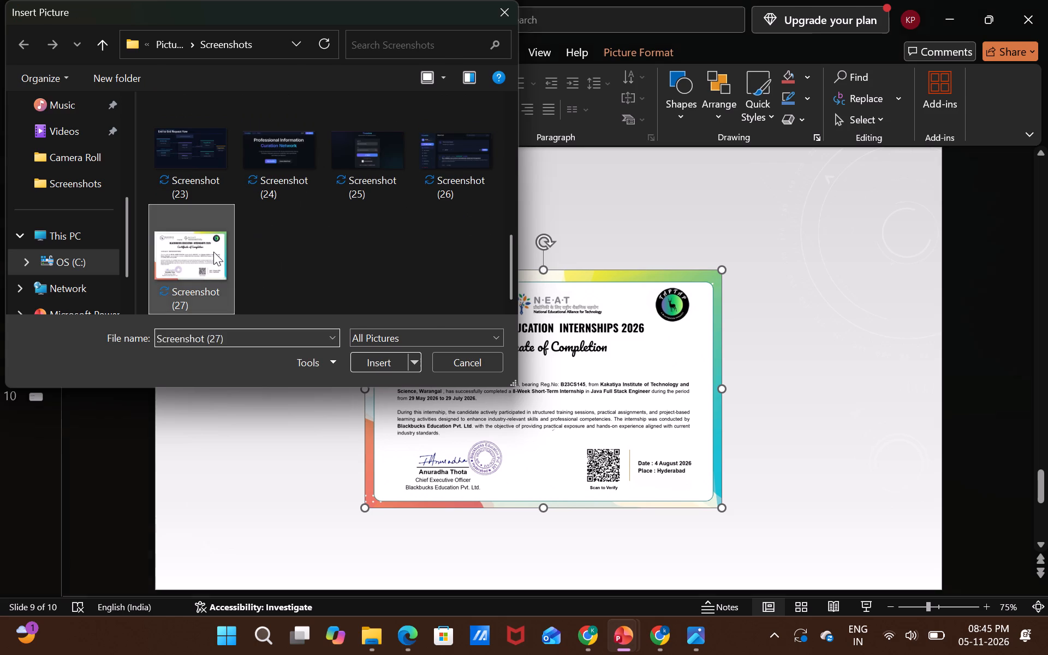
click(754, 265)
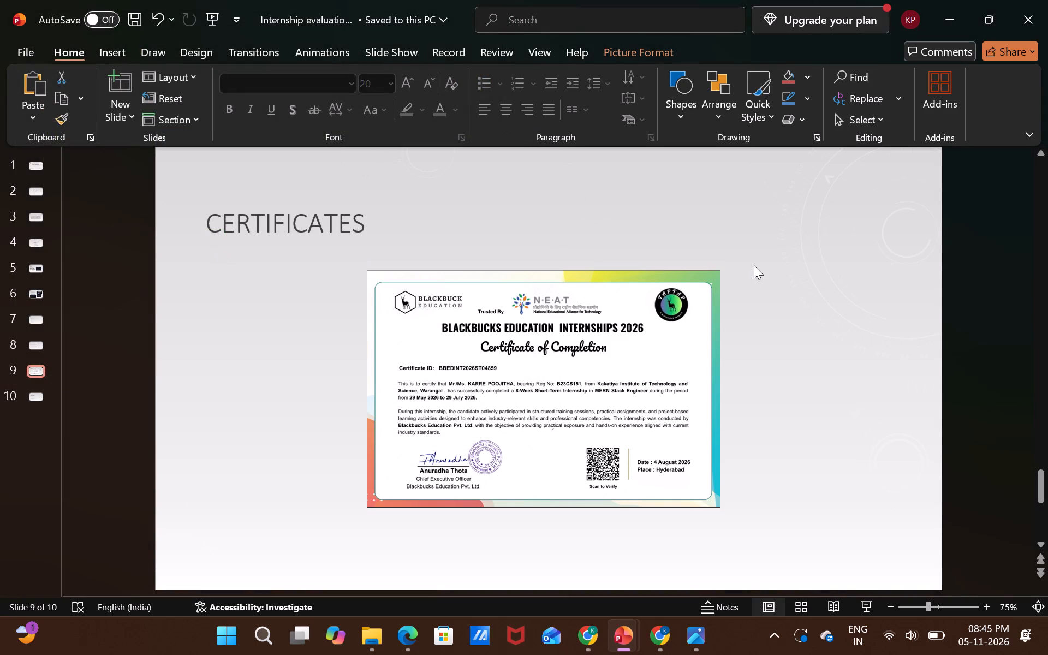
Delete the RFC 7519 – JSON Web Token (JWT) bullet from the References slide.
scroll(951, 327, down, 2)
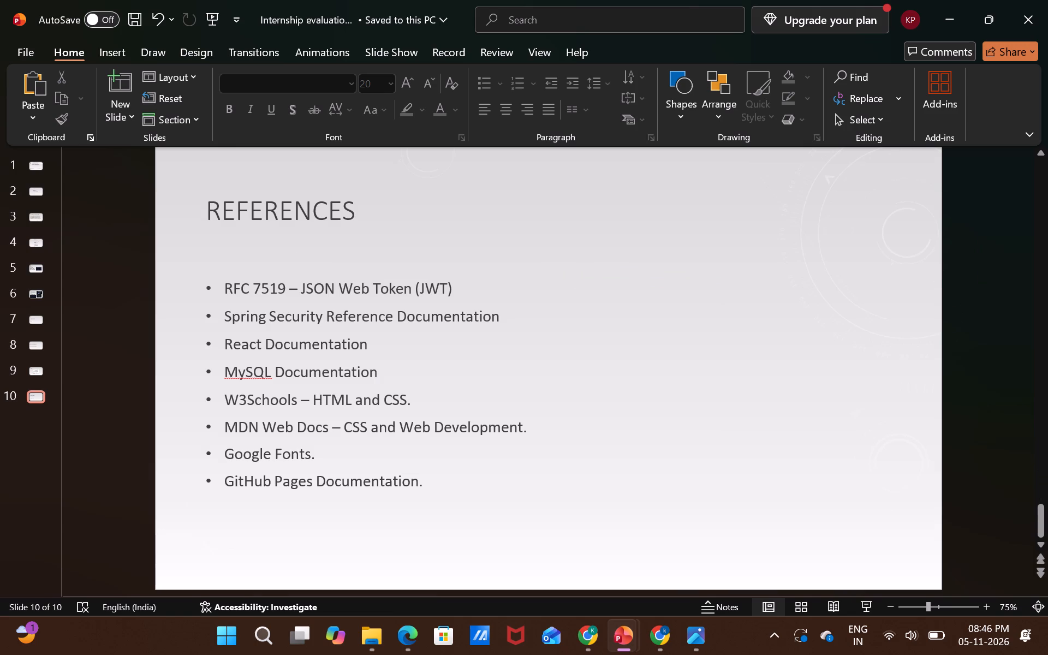
drag(229, 286, 458, 284)
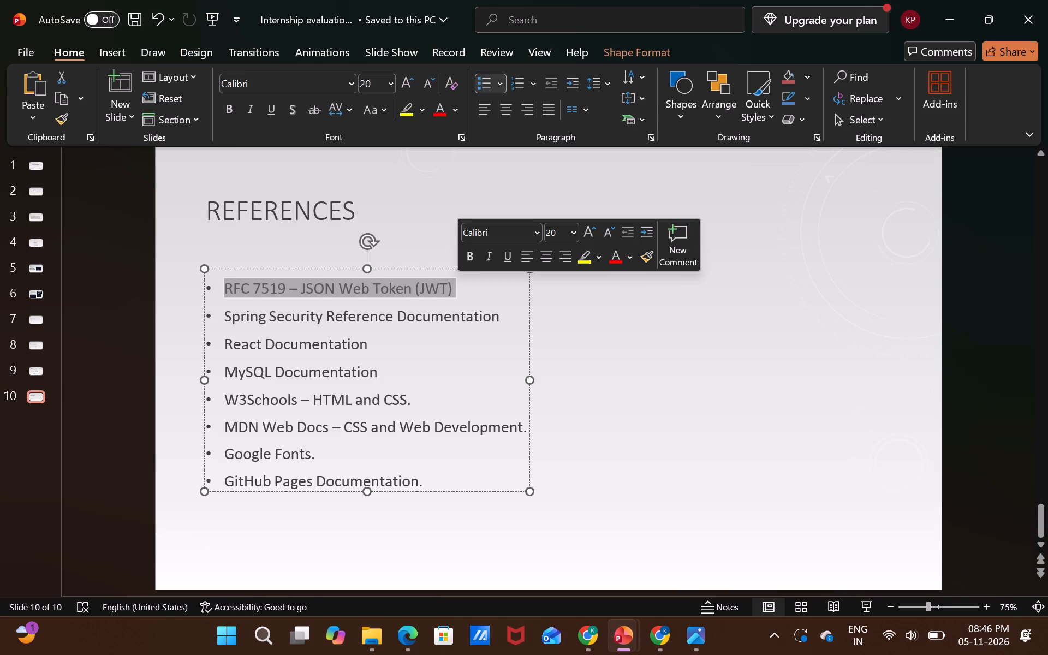
key(BackSpace)
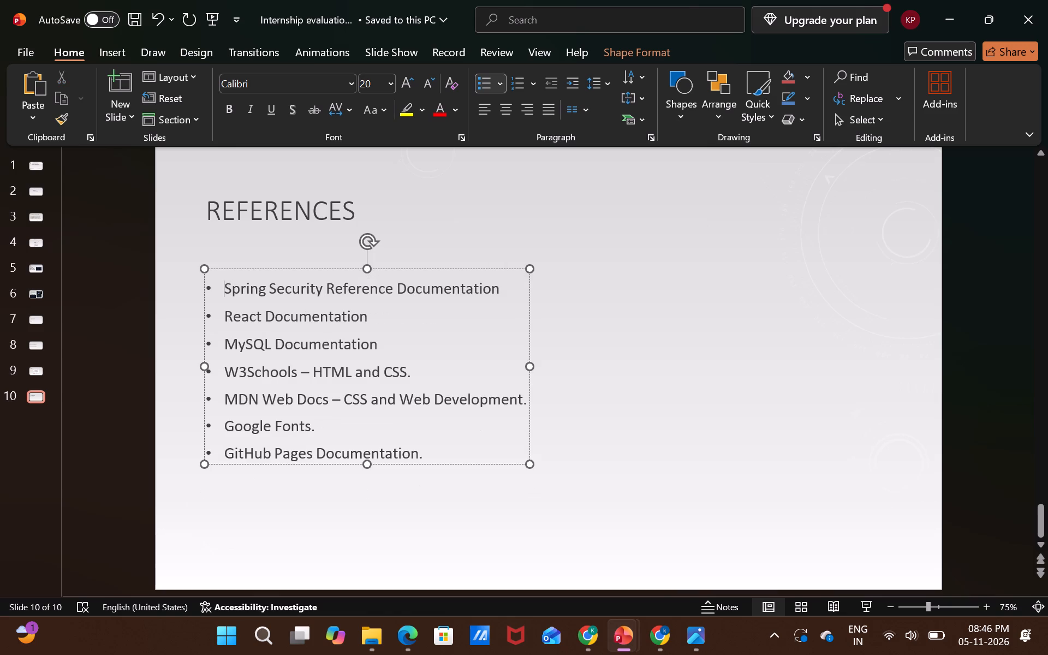
Clear the Spring Security Reference Documentation text and its bullet, leaving an empty first line in the references list.
click(502, 289)
key(BackSpace)
key(BackSpace)
key(BackSpace)
key(BackSpace)
key(BackSpace)
key(BackSpace)
key(BackSpace)
key(BackSpace)
key(BackSpace)
key(BackSpace)
key(BackSpace)
key(BackSpace)
key(BackSpace)
key(BackSpace)
key(BackSpace)
key(BackSpace)
key(BackSpace)
key(BackSpace)
key(BackSpace)
key(BackSpace)
key(BackSpace)
key(BackSpace)
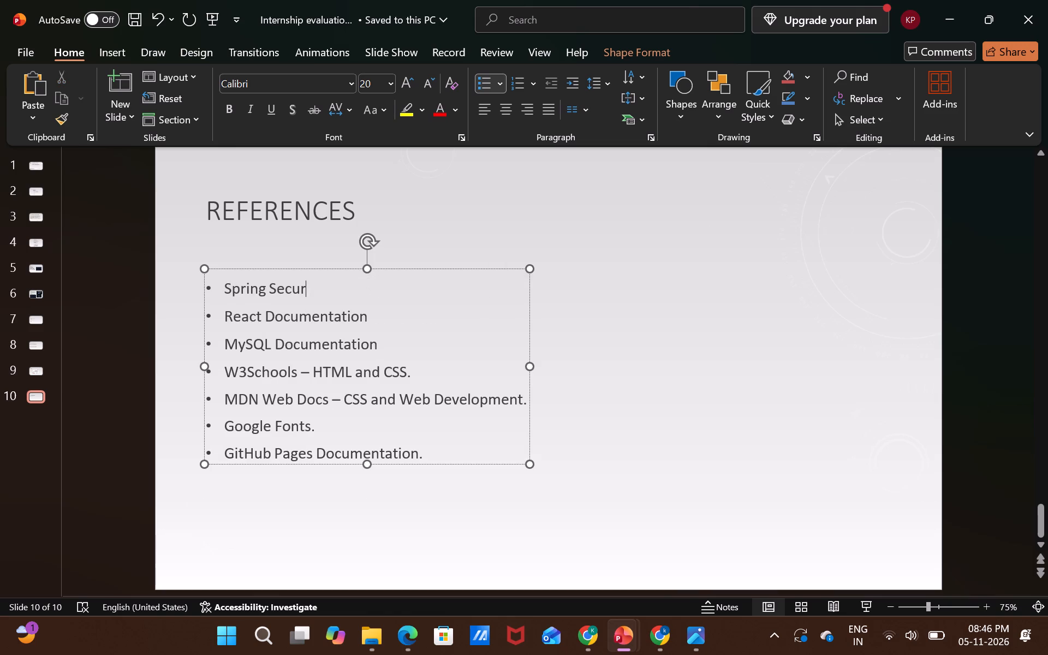
key(BackSpace)
key(BackSpace)
key(BackSpace)
key(BackSpace)
key(BackSpace)
key(BackSpace)
key(BackSpace)
key(BackSpace)
key(BackSpace)
key(BackSpace)
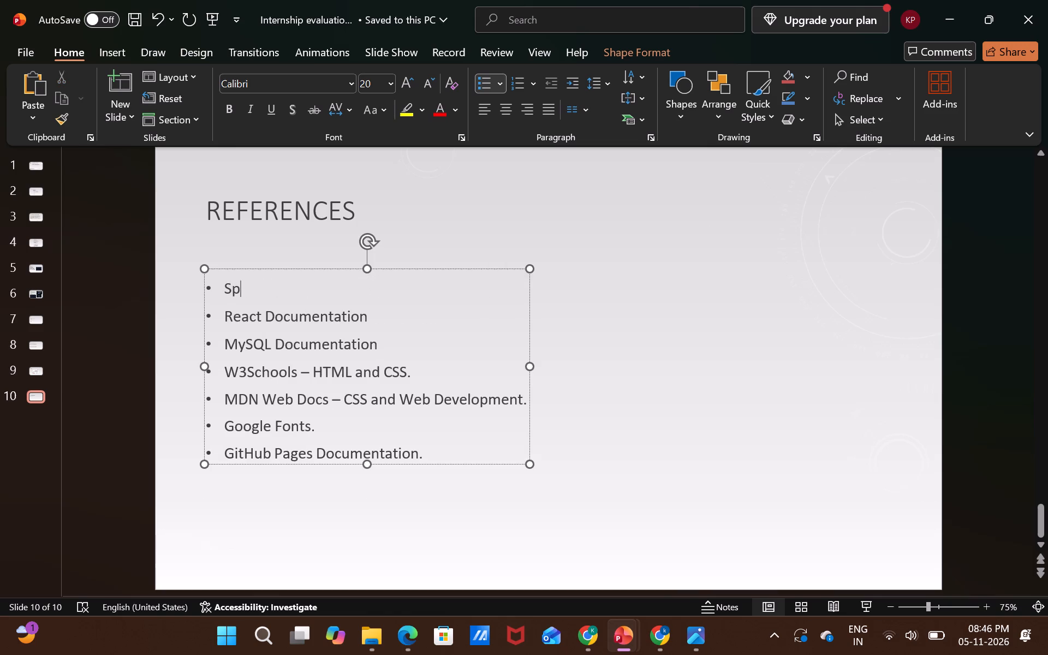
key(BackSpace)
key(BackSpace)
key(BackSpace)
key(BackSpace)
key(Down)
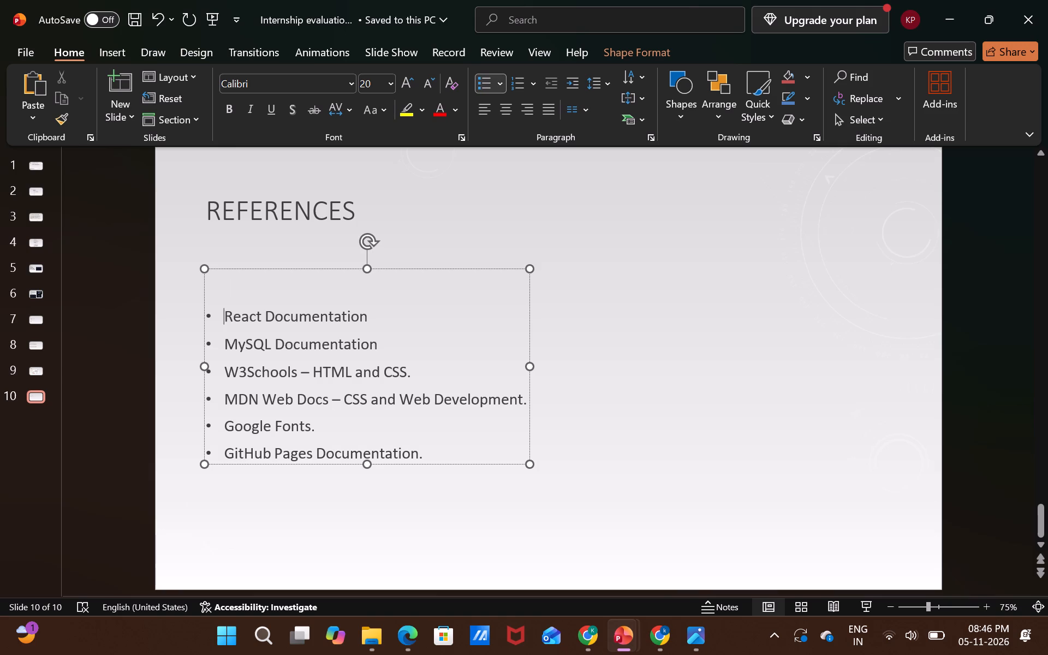
key(Up)
key(period)
key(BackSpace)
Replace MySQL with Node.js in the references list so the entry reads "Node.js Documentation".
click(274, 344)
key(BackSpace)
key(BackSpace)
key(BackSpace)
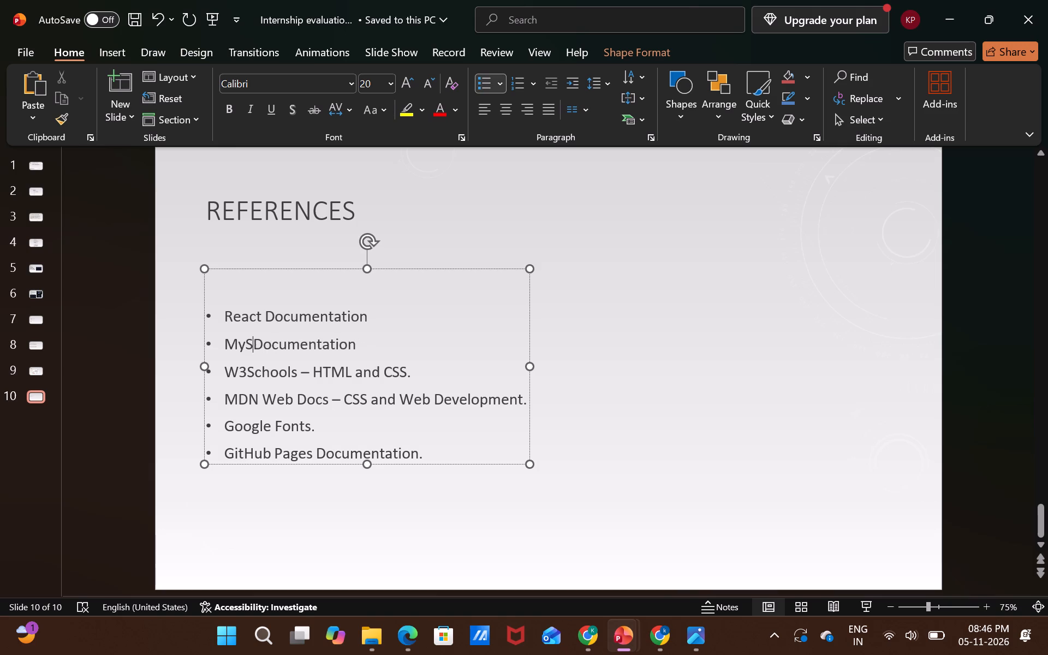
key(BackSpace)
key(BackSpace)
key(BackSpace)
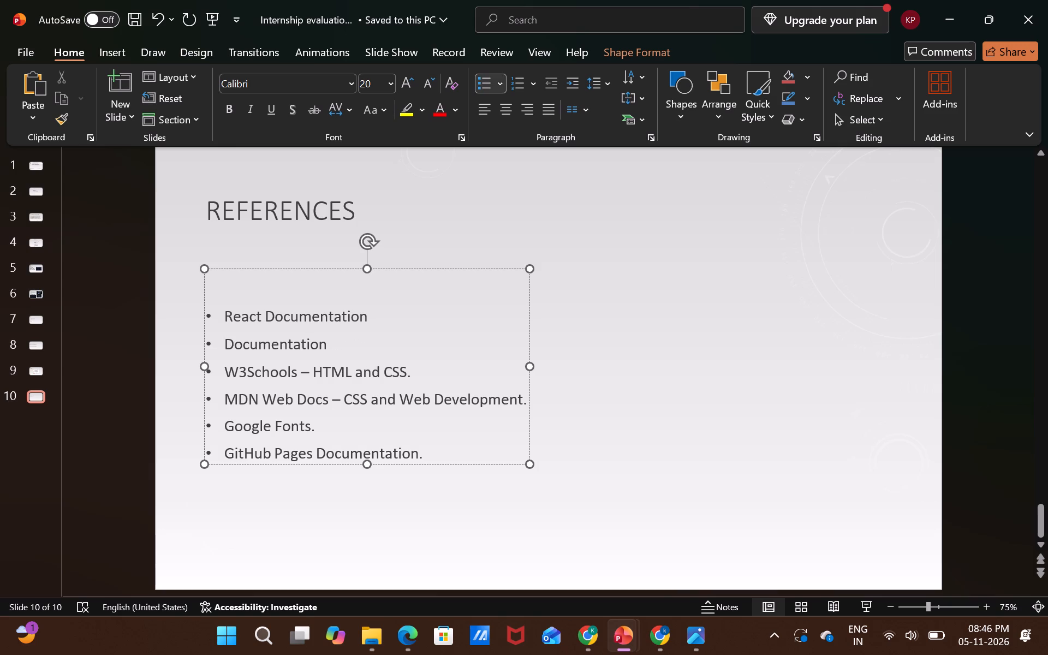
text(Node.js)
key(space)
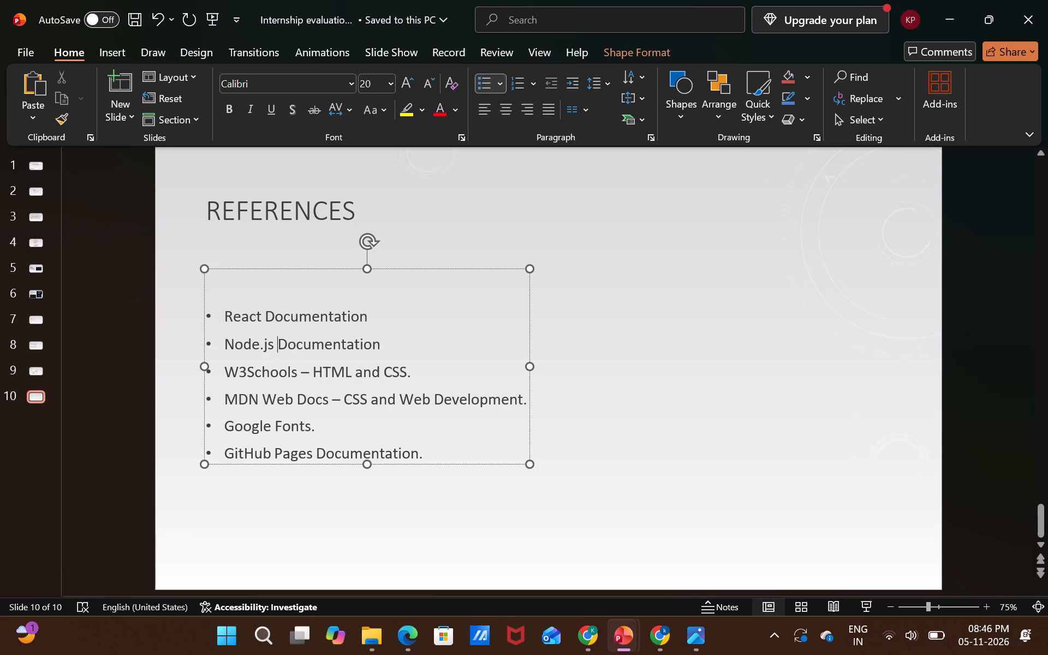
Replace the W3Schools – HTML and CSS reference with "W3 schools", without a closing period.
click(408, 372)
key(BackSpace)
key(BackSpace)
key(BackSpace)
key(BackSpace)
key(BackSpace)
key(BackSpace)
key(BackSpace)
key(BackSpace)
key(BackSpace)
key(BackSpace)
key(BackSpace)
key(BackSpace)
key(BackSpace)
key(BackSpace)
key(BackSpace)
key(BackSpace)
key(BackSpace)
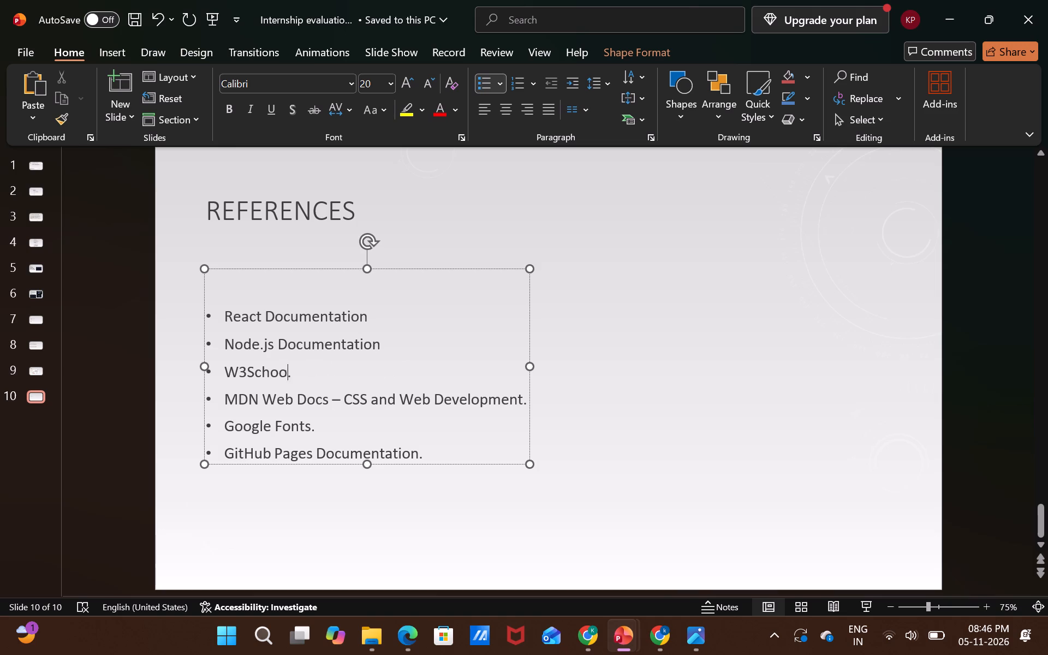
key(BackSpace)
key(BackSpace)
key(BackSpace)
key(BackSpace)
key(BackSpace)
key(BackSpace)
key(BackSpace)
text(W3 schools)
key(Right)
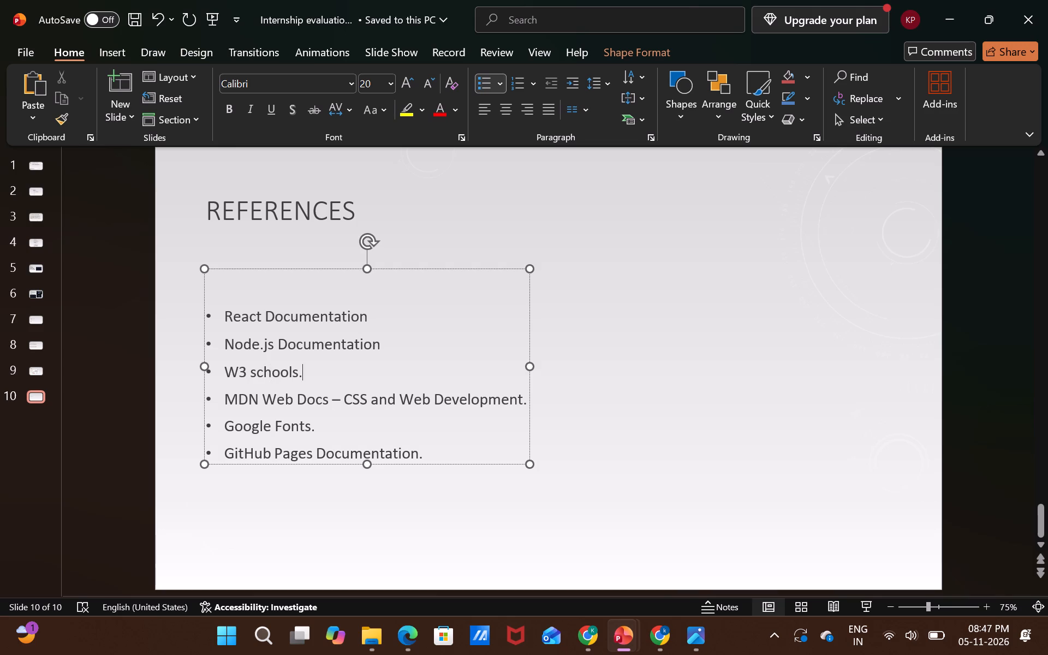
key(BackSpace)
Replace the MDN Web Docs – CSS and Web Development reference with "Express.js Documentation".
drag(229, 400, 485, 405)
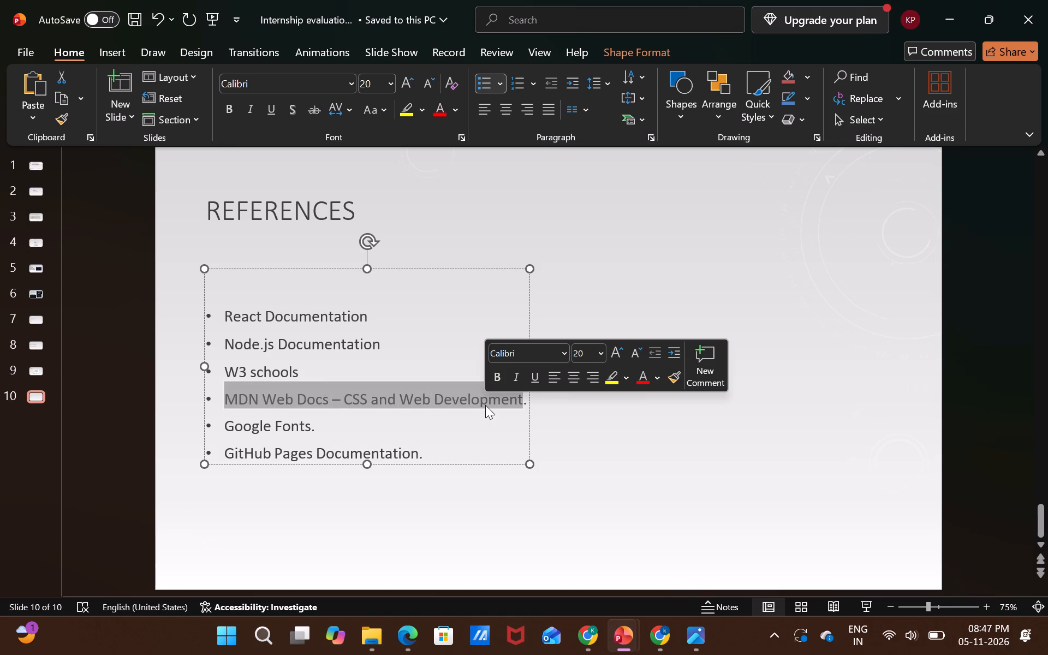
key(BackSpace)
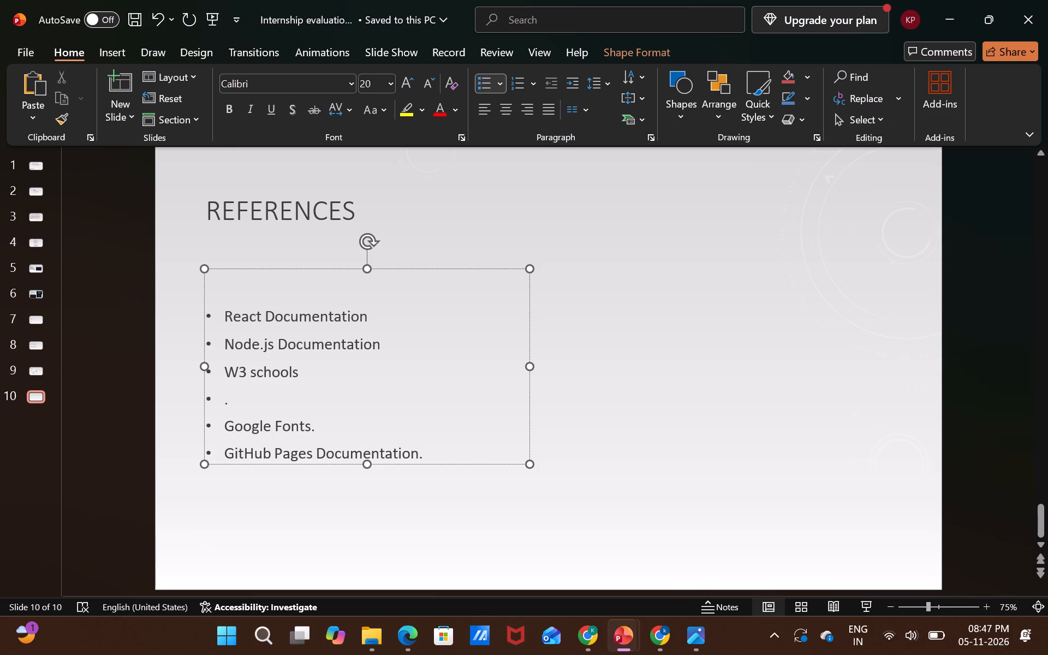
text(Express)
key(Right)
text(js)
key(space)
text(Docu)
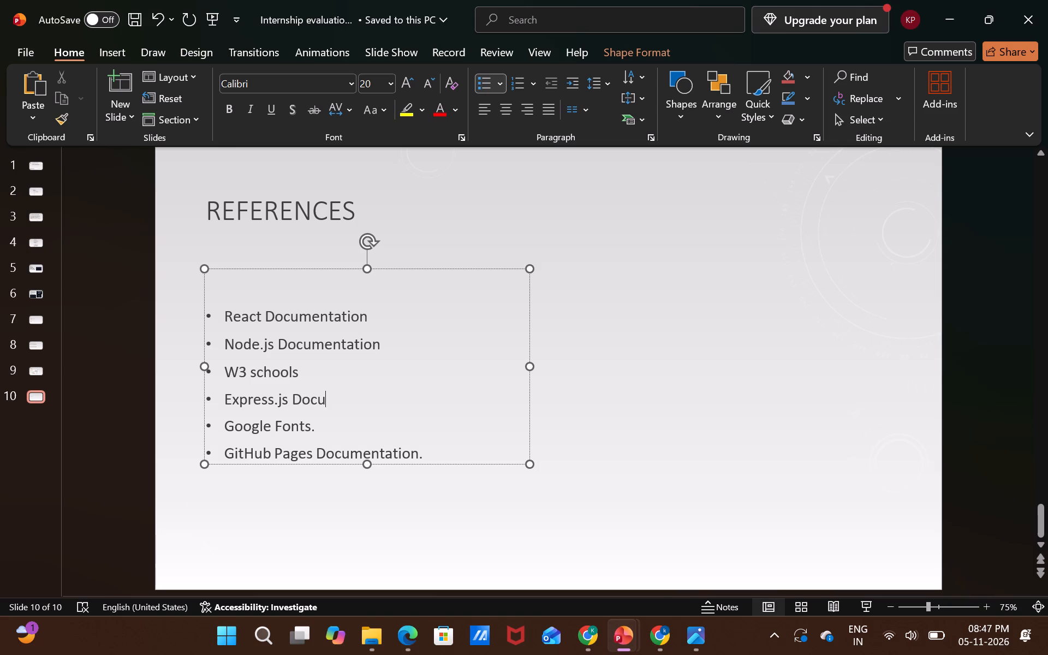
text(mentation)
Add "MongoDB Documentation" and "Mongoose Documentation" as new bullets below the Express.js reference.
key(Return)
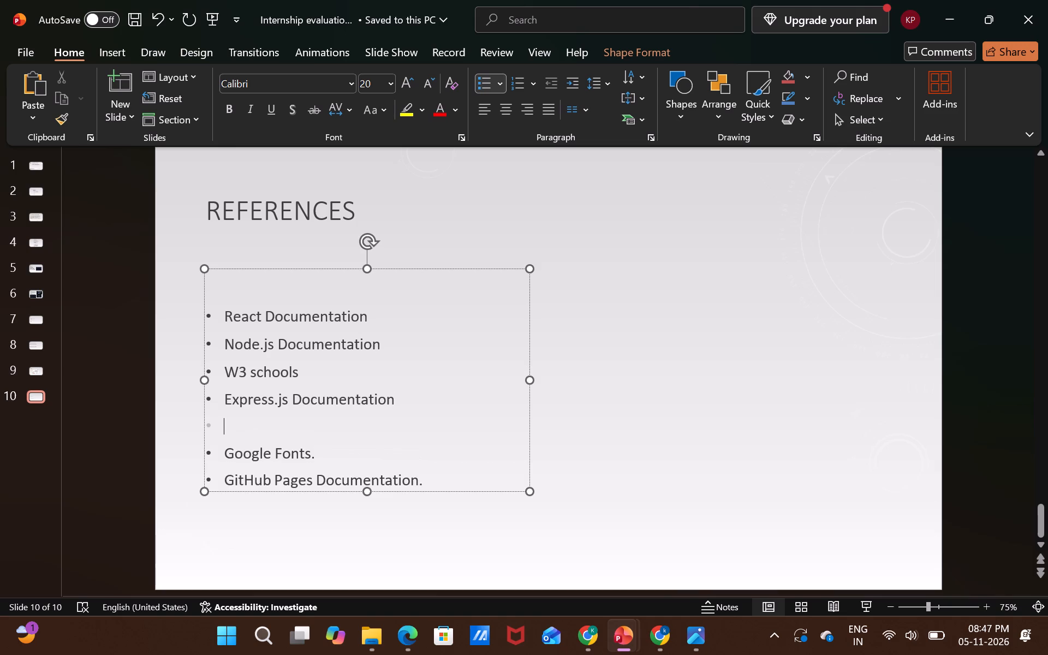
text(Mon)
text(go)
key(shift+d)
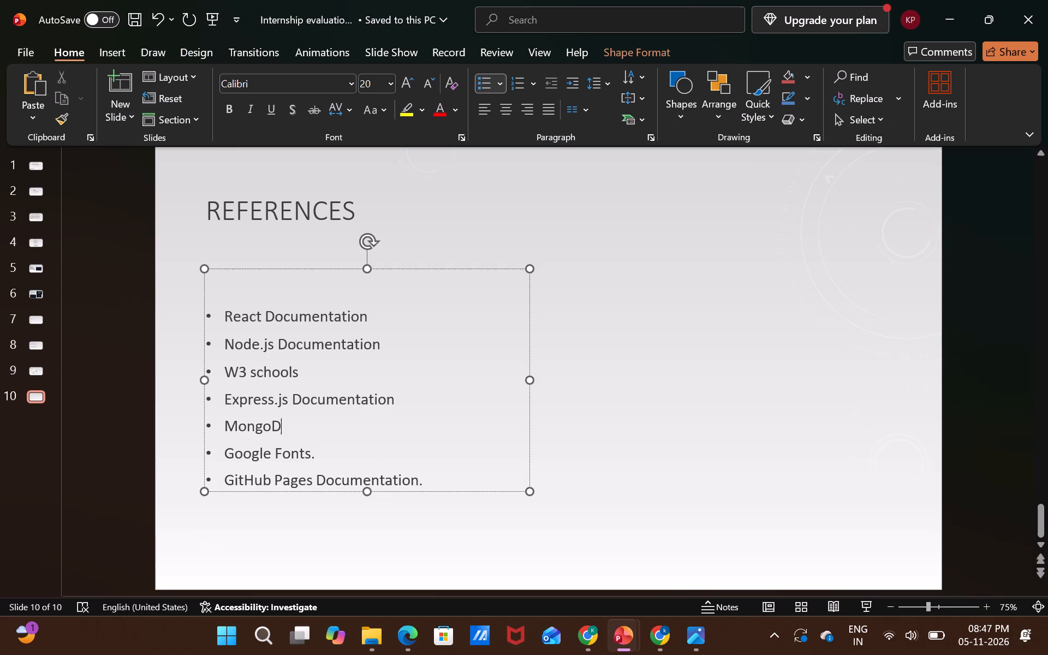
text(B)
key(space)
text(Documentation)
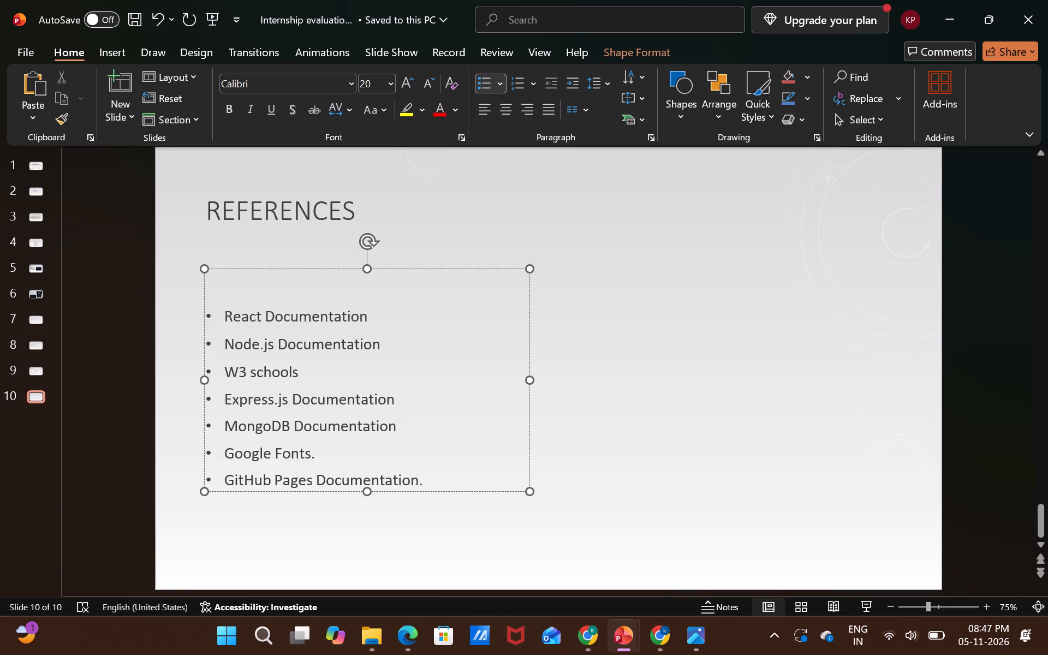
key(Return)
text(Mongoose Documentation)
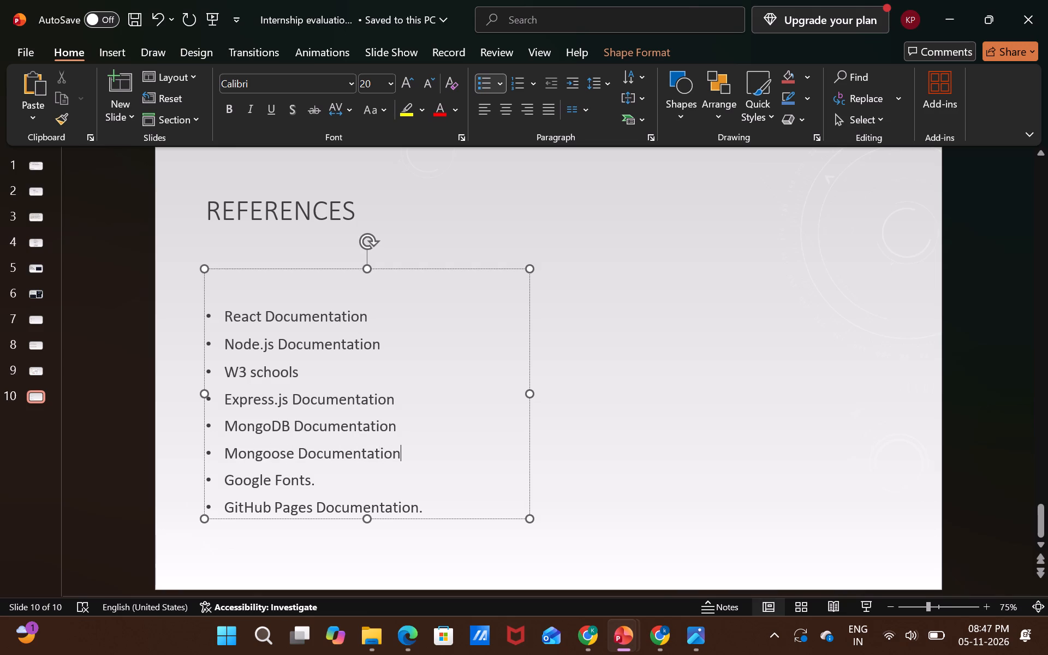
Replace the Google Fonts reference with "JSON Web Token(JWT) – RFC 7519", without a closing period.
click(309, 483)
key(BackSpace)
key(BackSpace)
key(BackSpace)
key(BackSpace)
key(BackSpace)
key(BackSpace)
key(BackSpace)
key(BackSpace)
key(BackSpace)
key(BackSpace)
key(BackSpace)
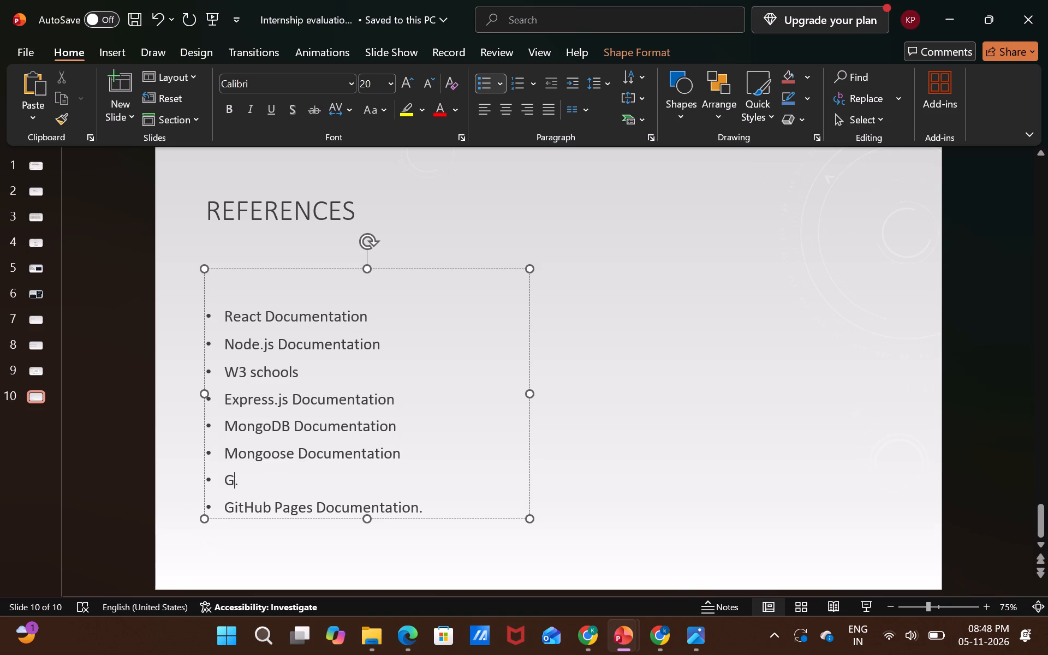
key(BackSpace)
text(JSON)
key(space)
key(w)
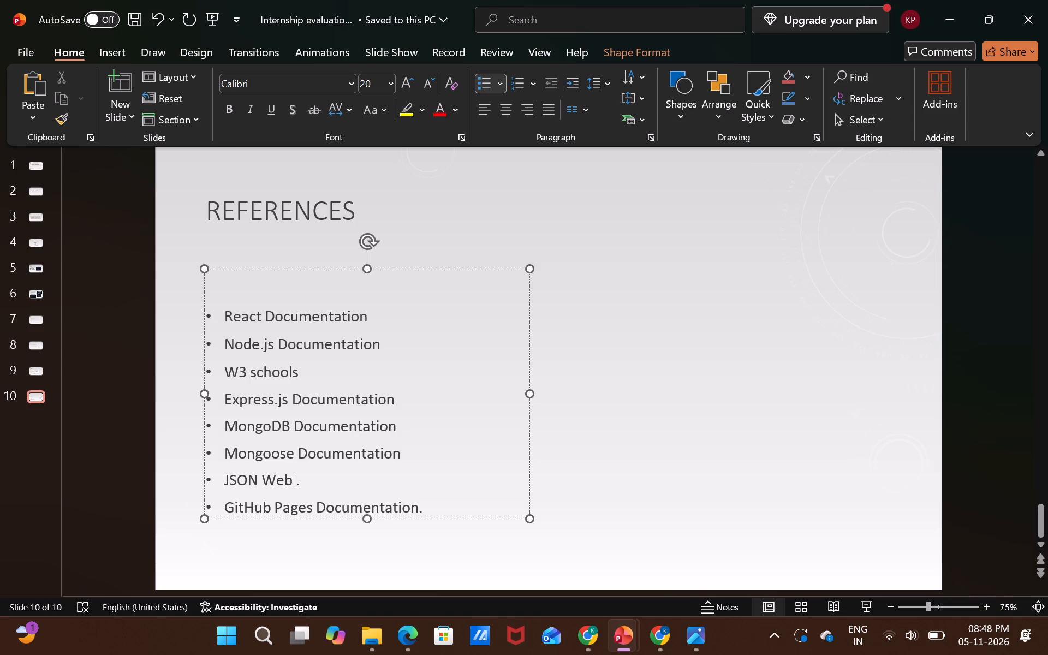
key(t)
text(oken)
key(shift+parenleft)
text(JWY)
key(BackSpace)
key(t)
key(shift+parenright)
key(space)
text(-)
key(space)
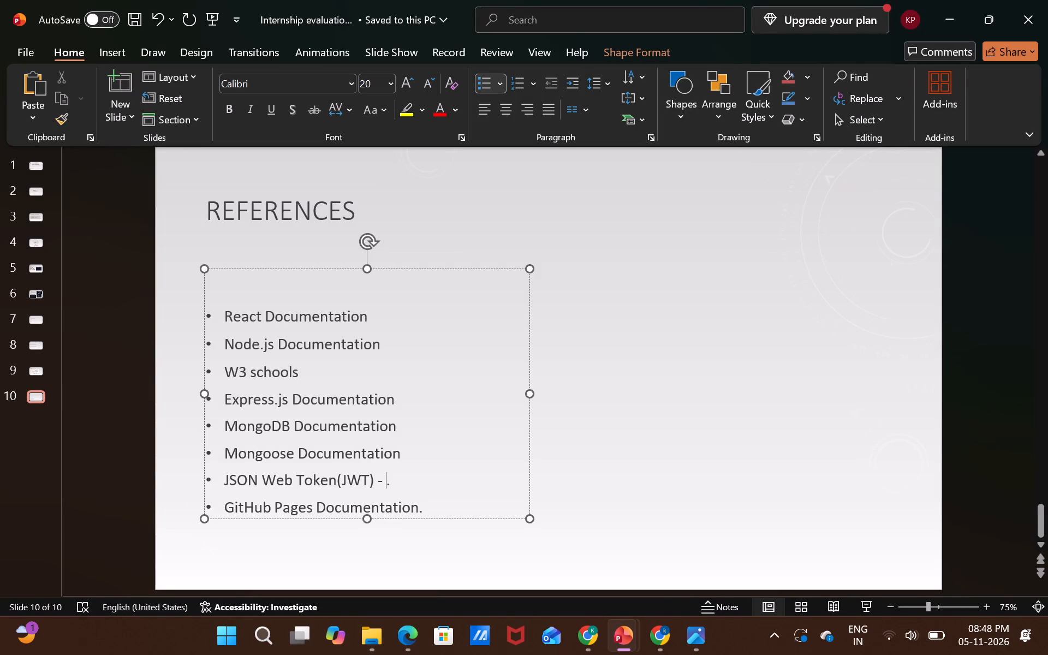
text(RF)
text(C)
key(space)
text(75)
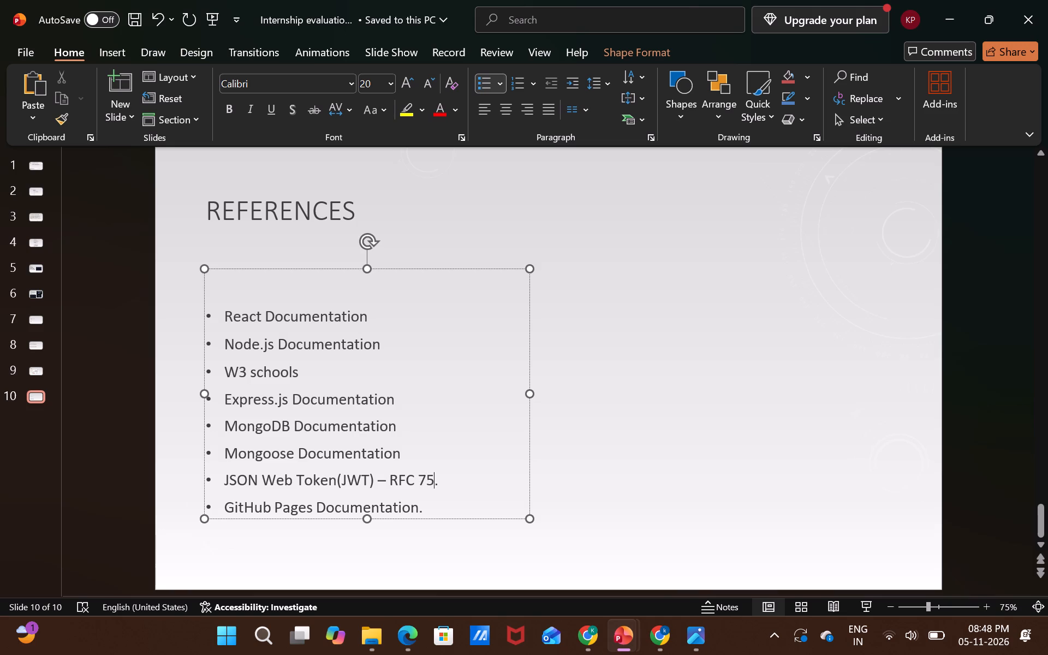
text(19)
key(Right)
key(BackSpace)
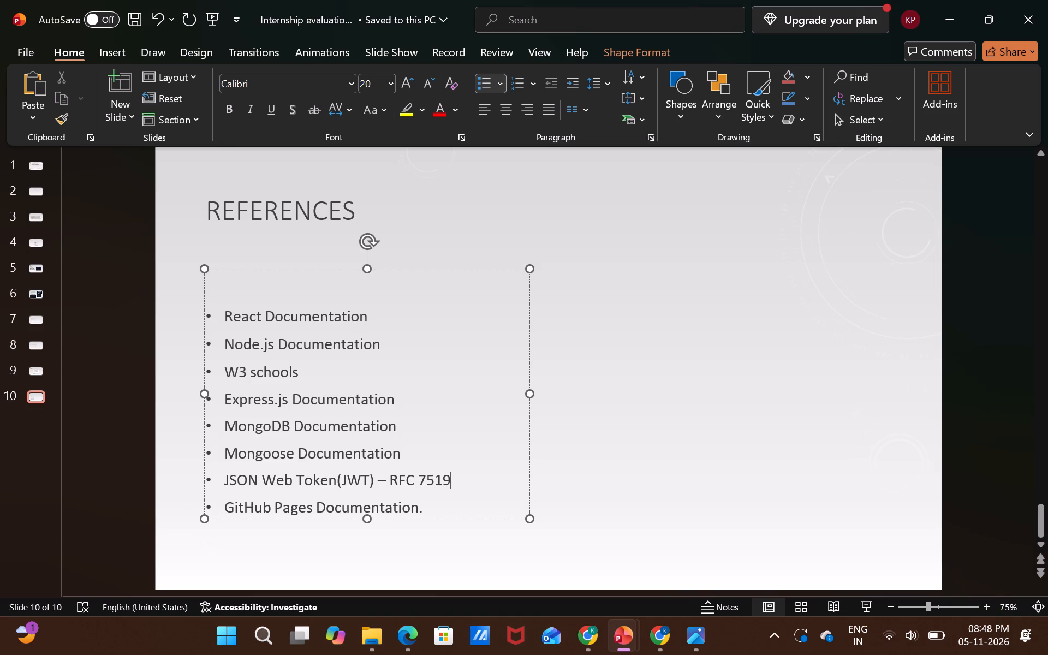
Replace "GitHub Pages" with "Vite" in the last reference and remove its closing period, leaving "Vite Documentation".
click(312, 509)
key(BackSpace)
key(BackSpace)
key(BackSpace)
key(BackSpace)
key(BackSpace)
key(BackSpace)
key(BackSpace)
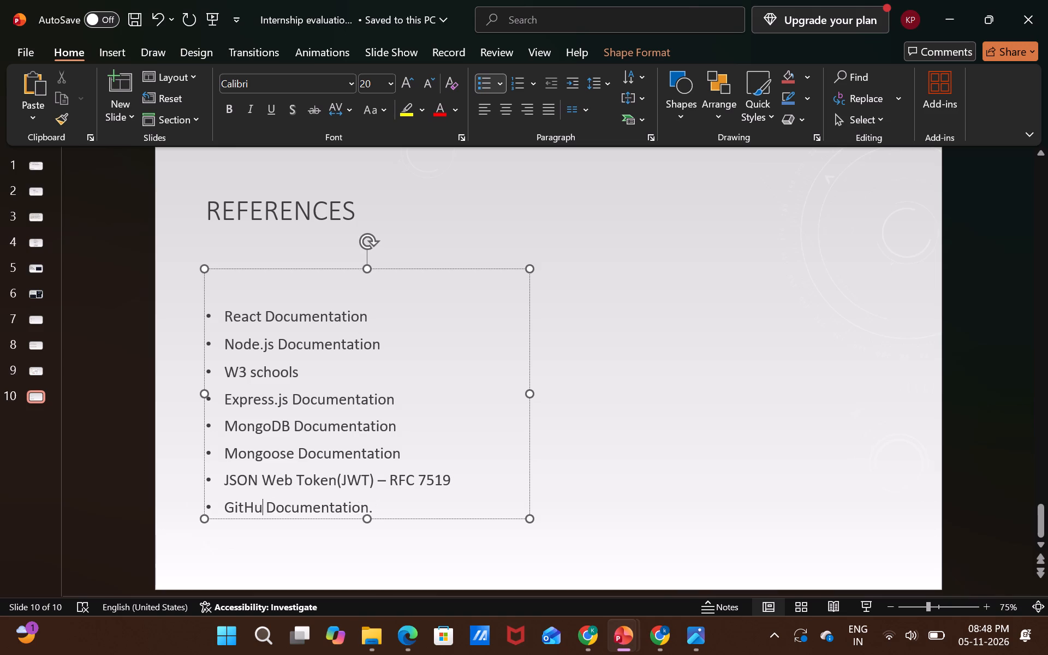
key(BackSpace)
key(BackSpace)
key(BackSpace)
key(BackSpace)
key(BackSpace)
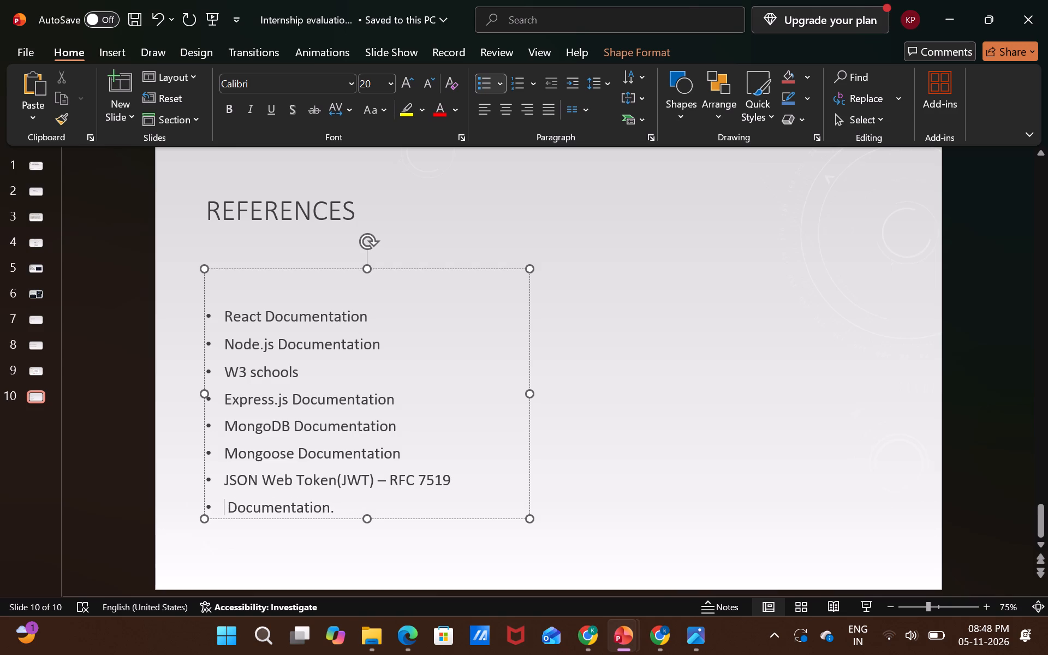
text(Vite)
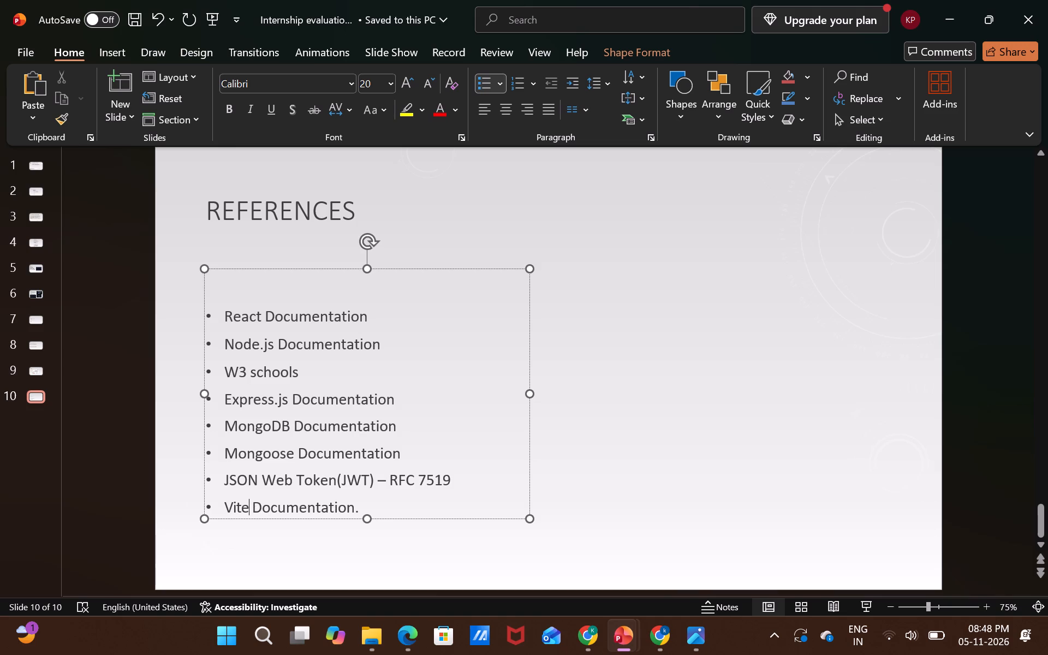
key(space)
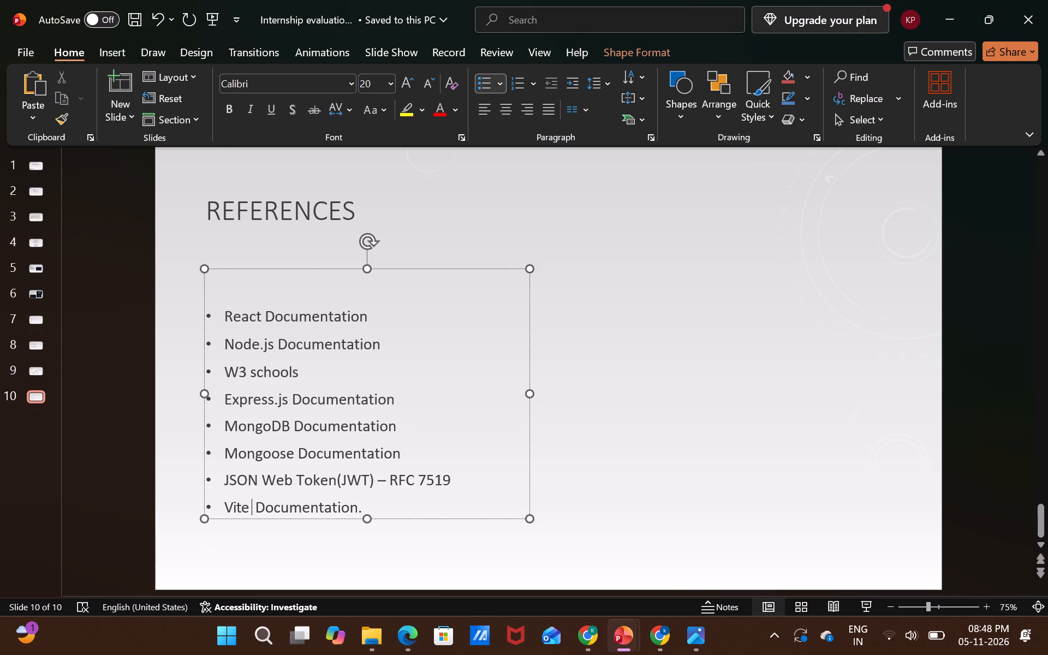
click(370, 511)
key(BackSpace)
click(504, 340)
click(725, 369)
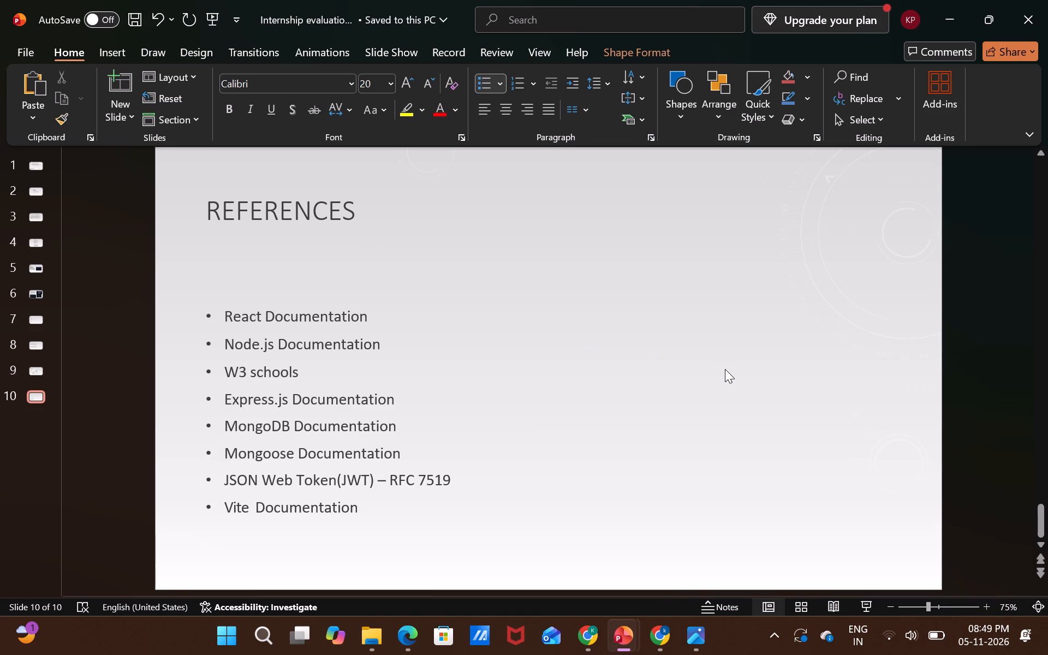
On the Conclusion slide, move the body text box sideways and slightly down toward the slide's centre.
key(Up)
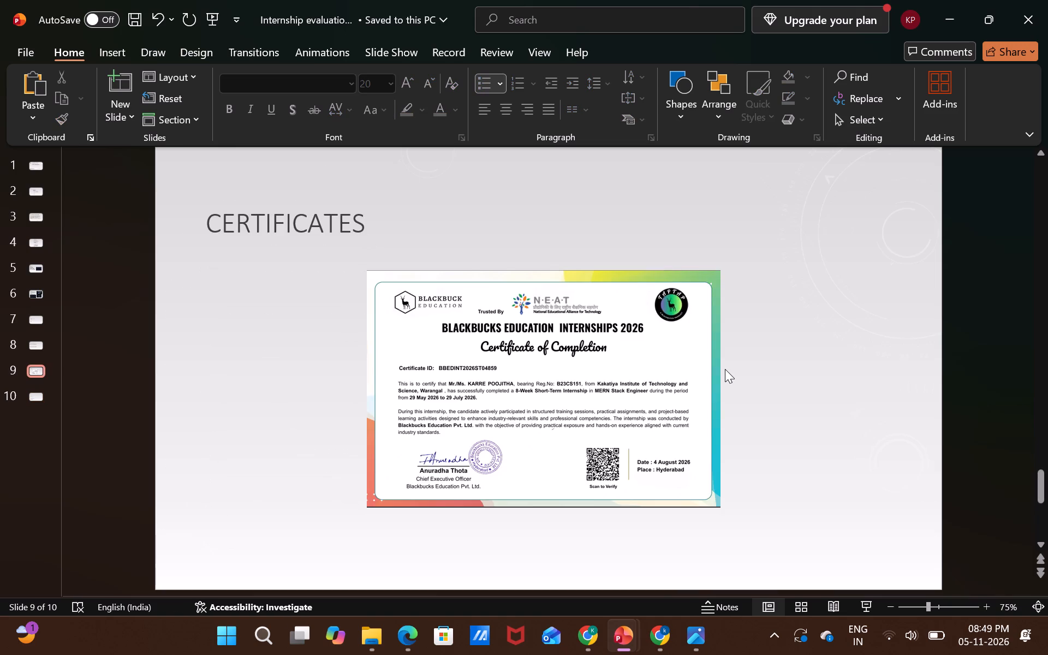
key(Up)
key(Down)
key(Up)
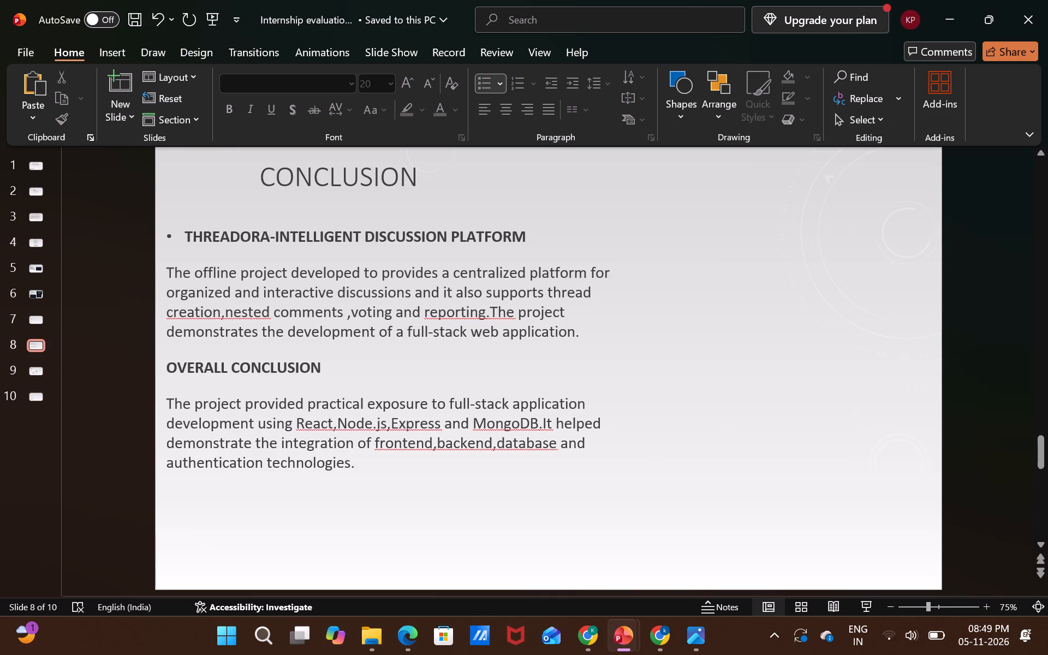
click(533, 240)
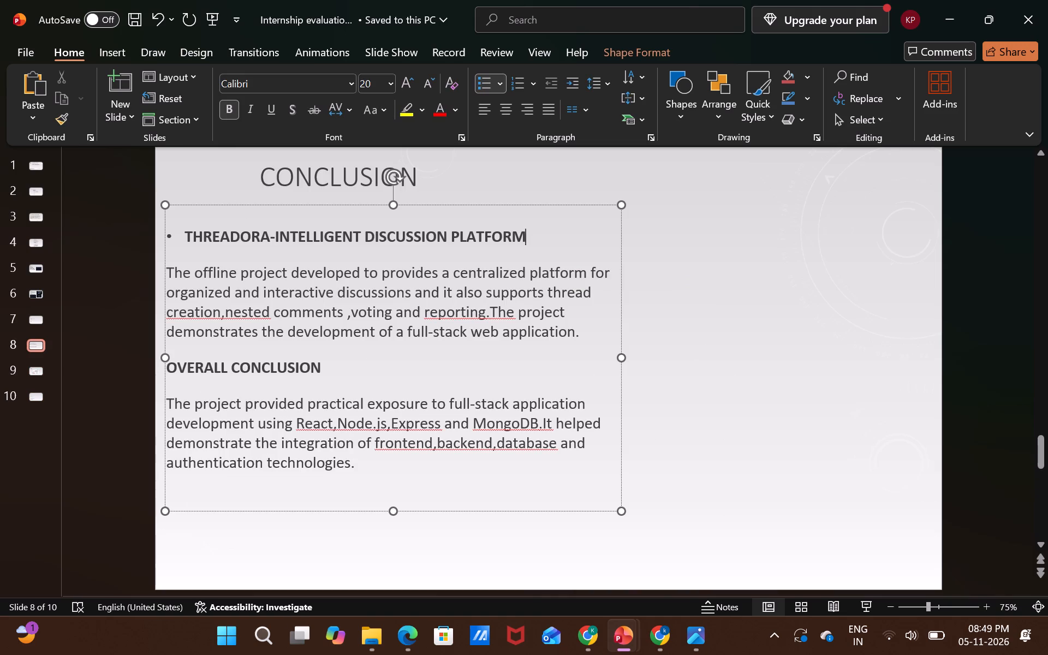
drag(587, 231, 587, 200)
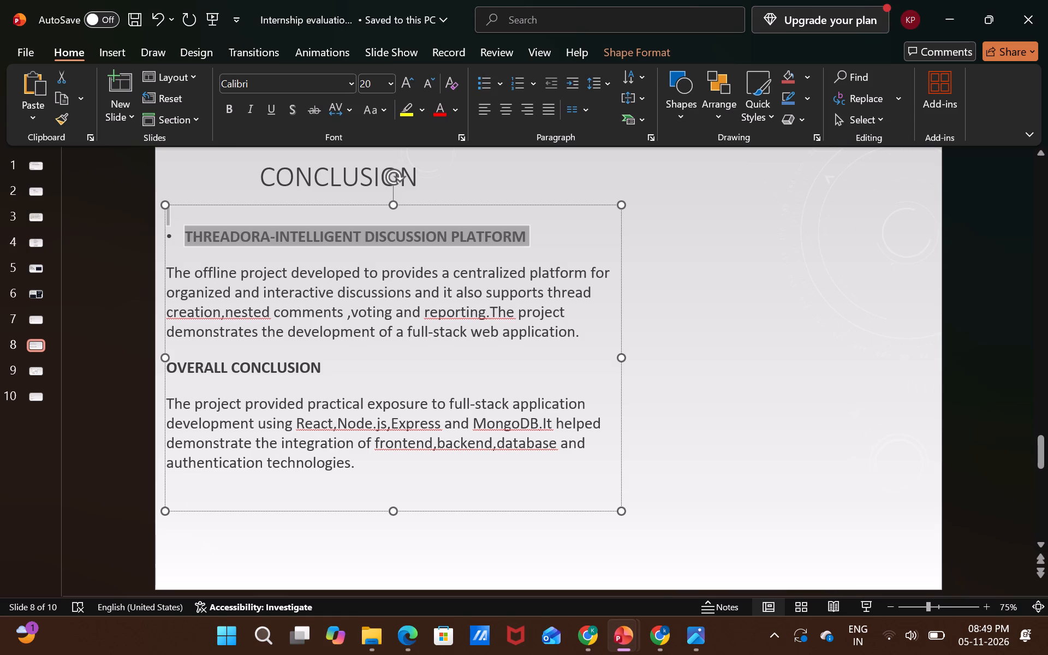
drag(587, 200, 583, 199)
drag(583, 199, 690, 207)
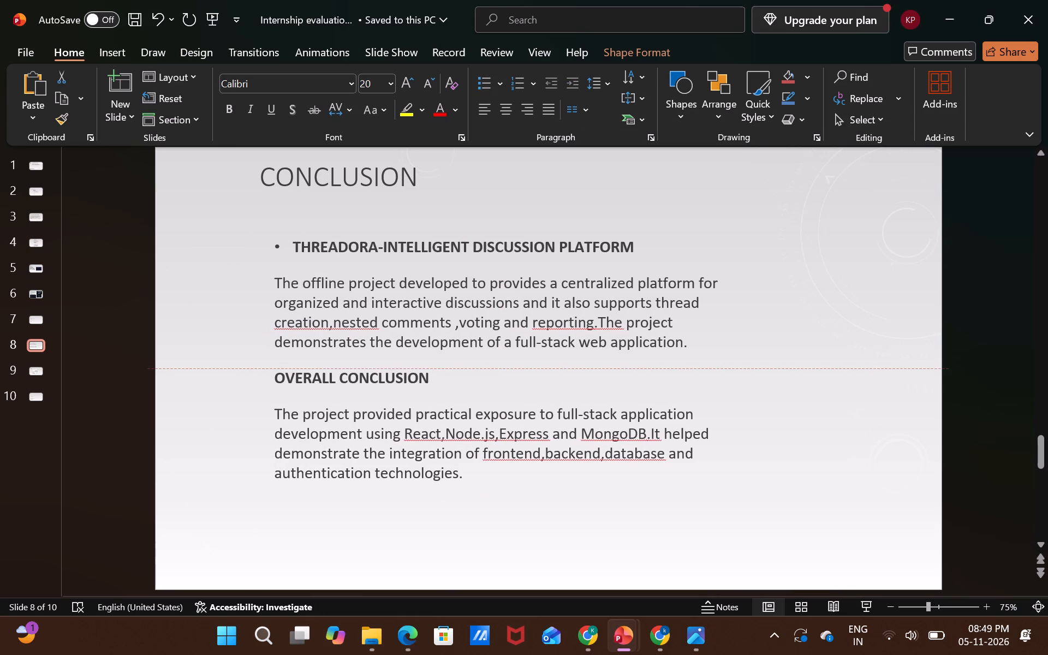
drag(690, 207, 706, 212)
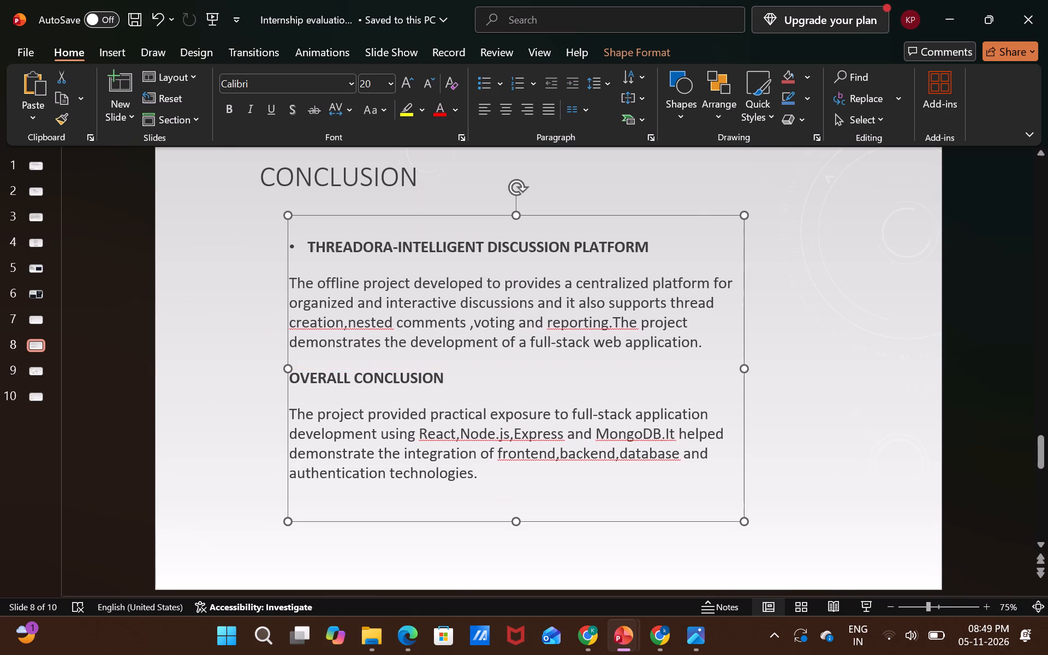
Move the CONCLUSION title horizontally so it sits roughly centred above the repositioned body text.
drag(387, 176, 430, 171)
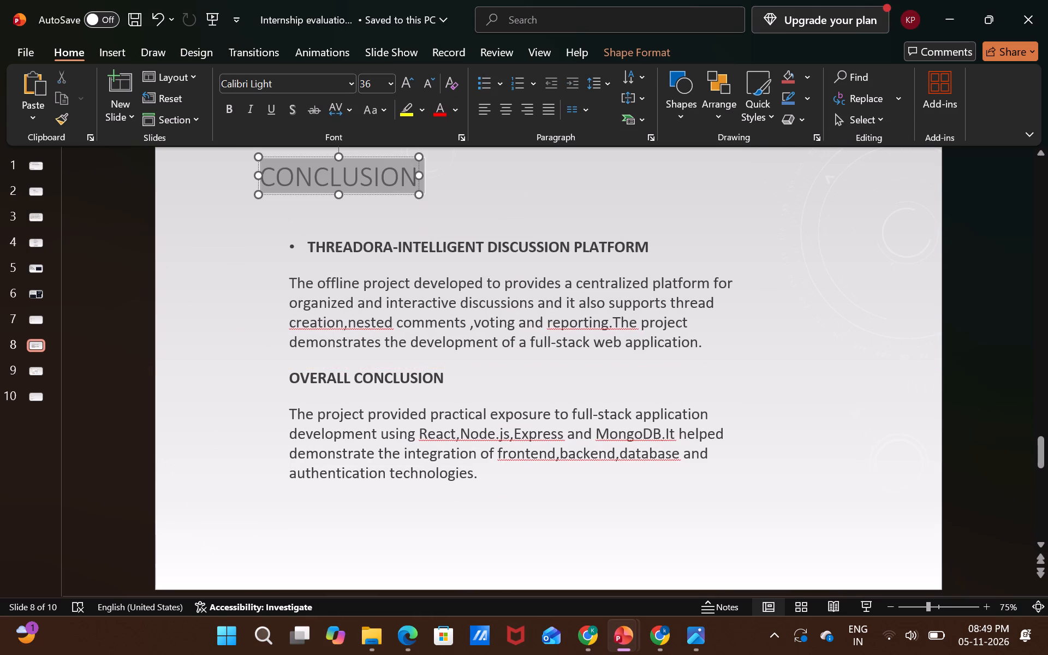
drag(430, 171, 430, 178)
click(430, 178)
drag(407, 183, 420, 186)
click(420, 186)
drag(408, 192, 398, 203)
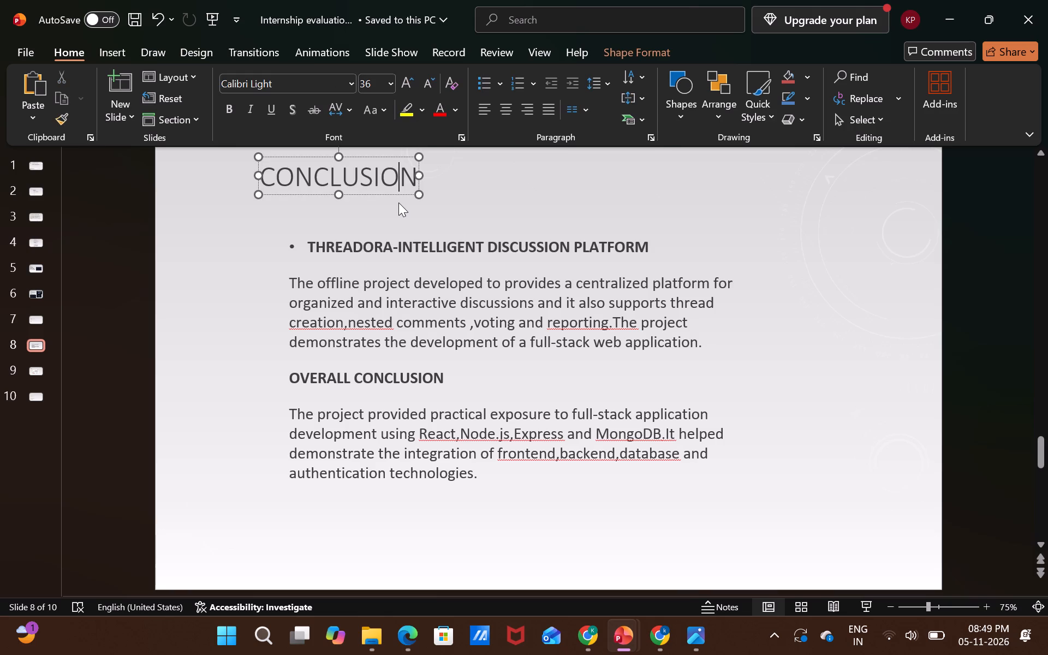
drag(398, 198, 545, 196)
click(545, 196)
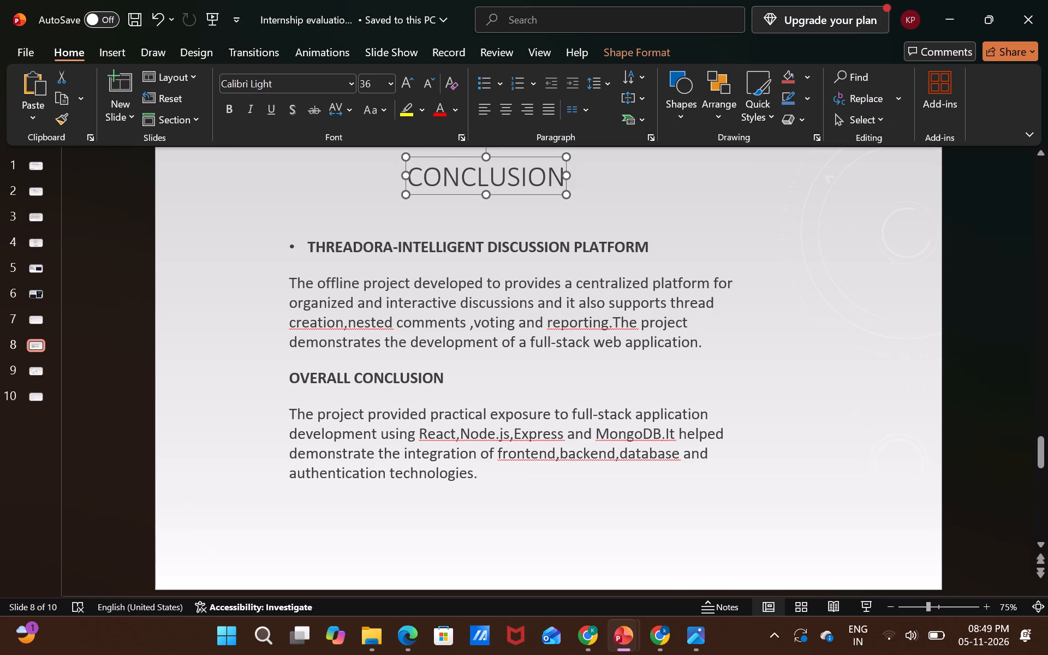
click(647, 198)
On the Merits and Demerits slide, move the body text box horizontally toward the slide's centre, keeping it below the title.
key(Up)
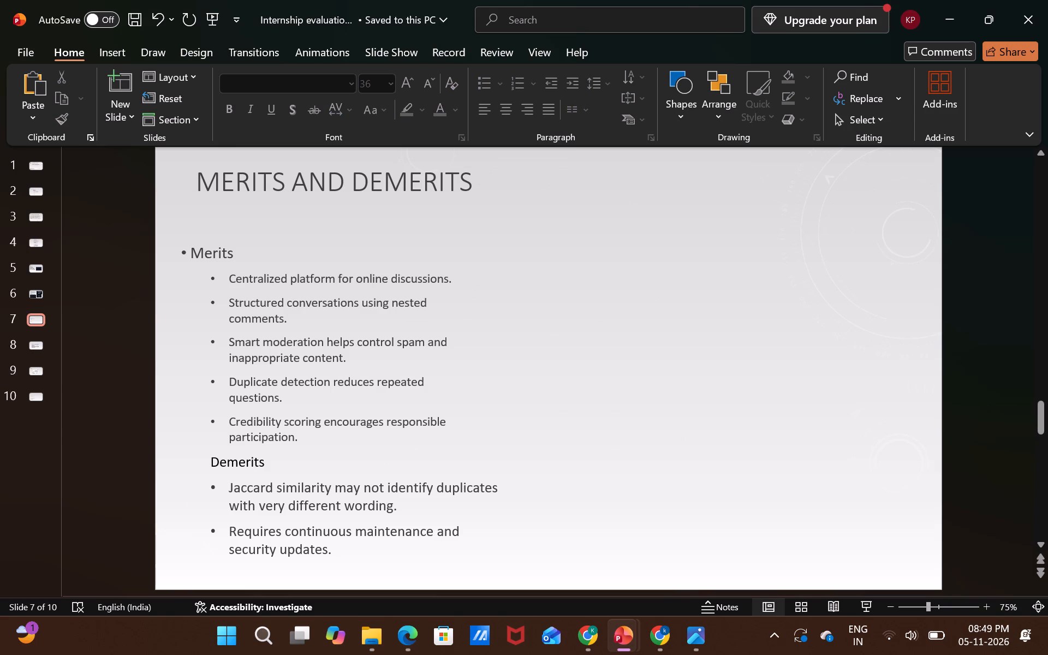
drag(258, 250, 493, 240)
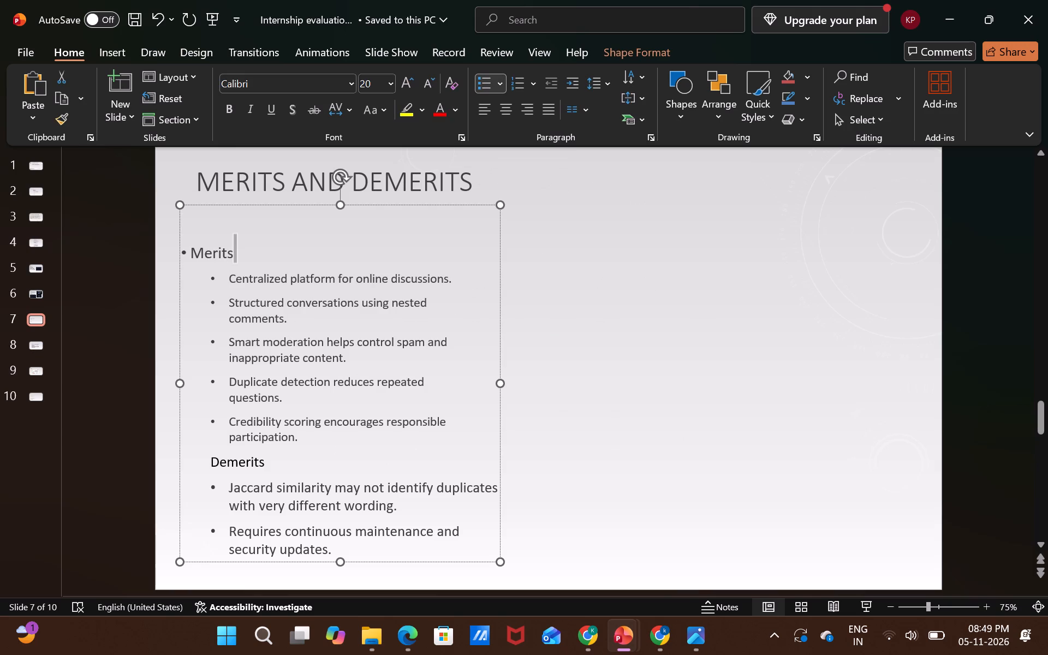
drag(493, 240, 497, 241)
drag(497, 241, 481, 201)
drag(481, 201, 654, 185)
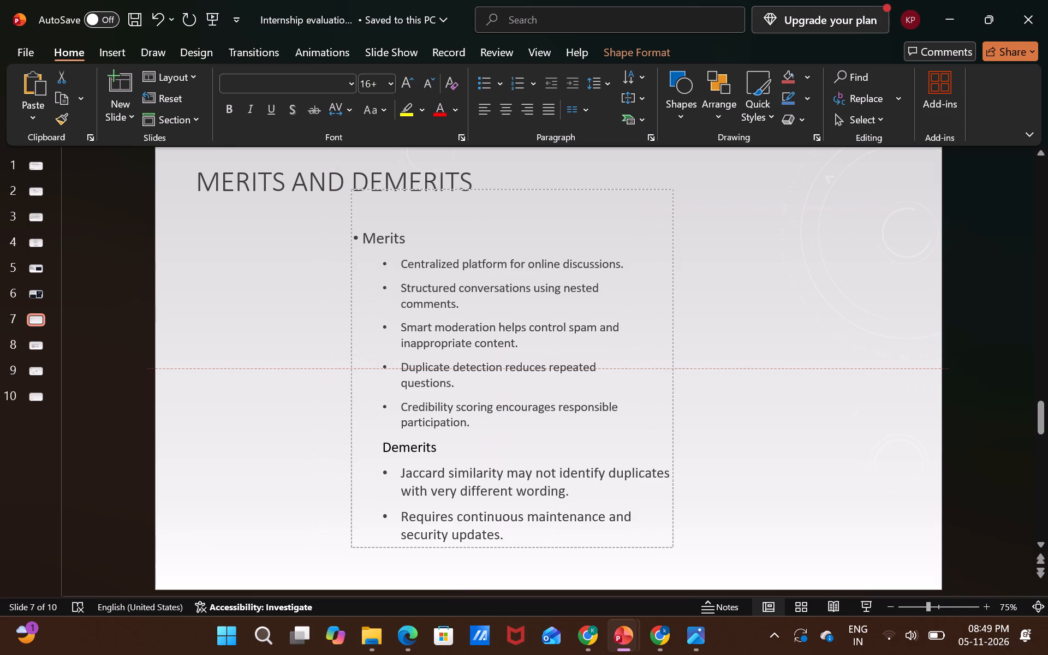
drag(654, 185, 677, 177)
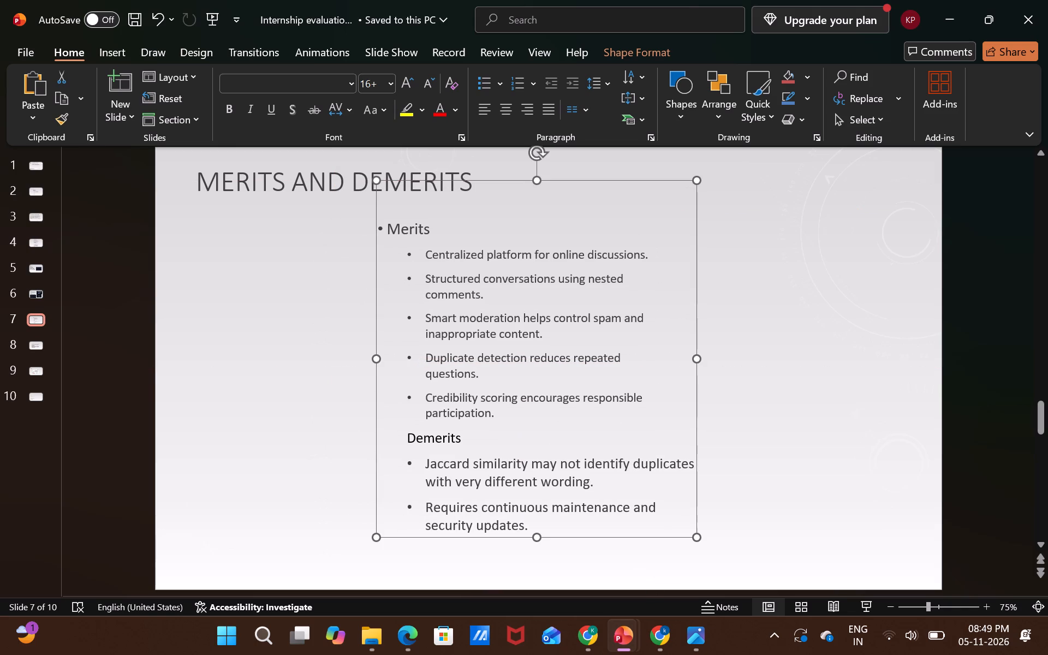
drag(626, 537, 628, 561)
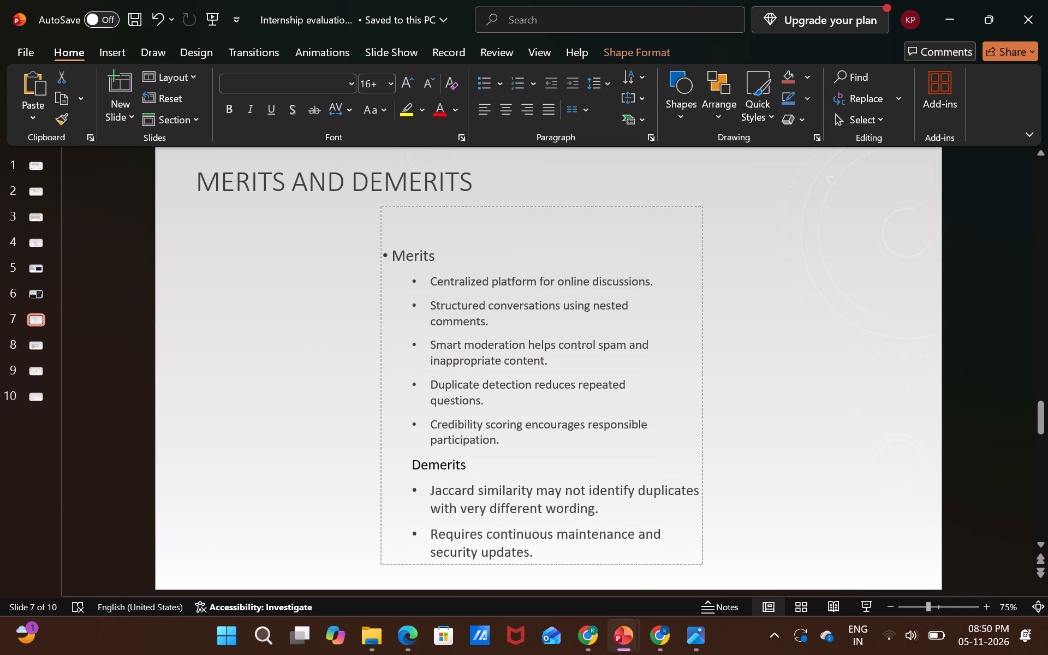
drag(628, 561, 628, 563)
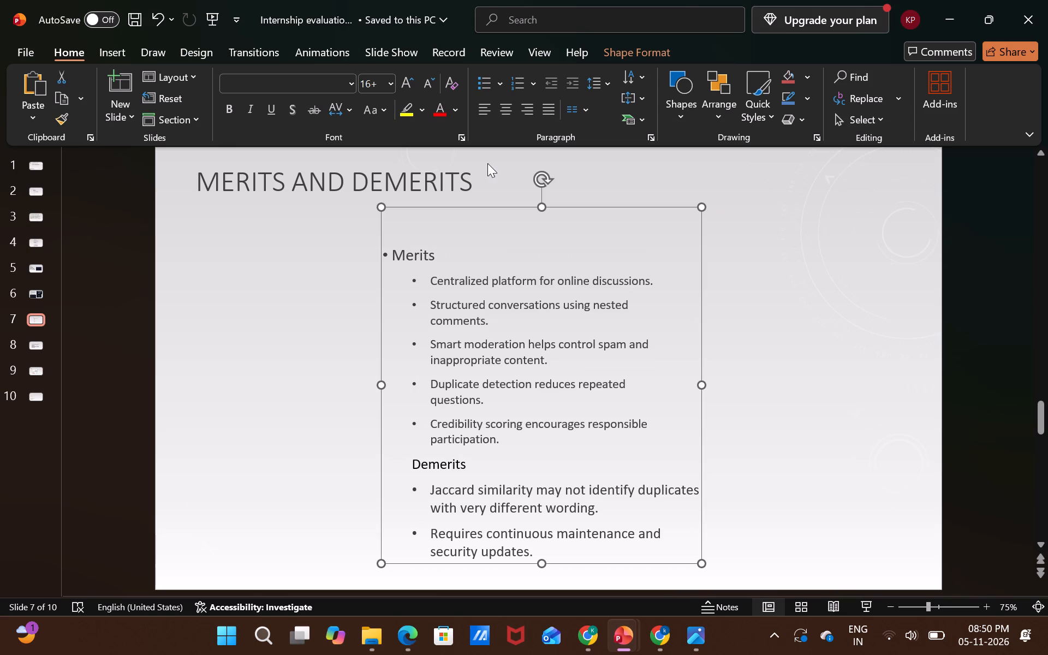
Move the MERITS AND DEMERITS title horizontally and slightly up so it sits centred above the repositioned body text.
click(485, 166)
click(456, 162)
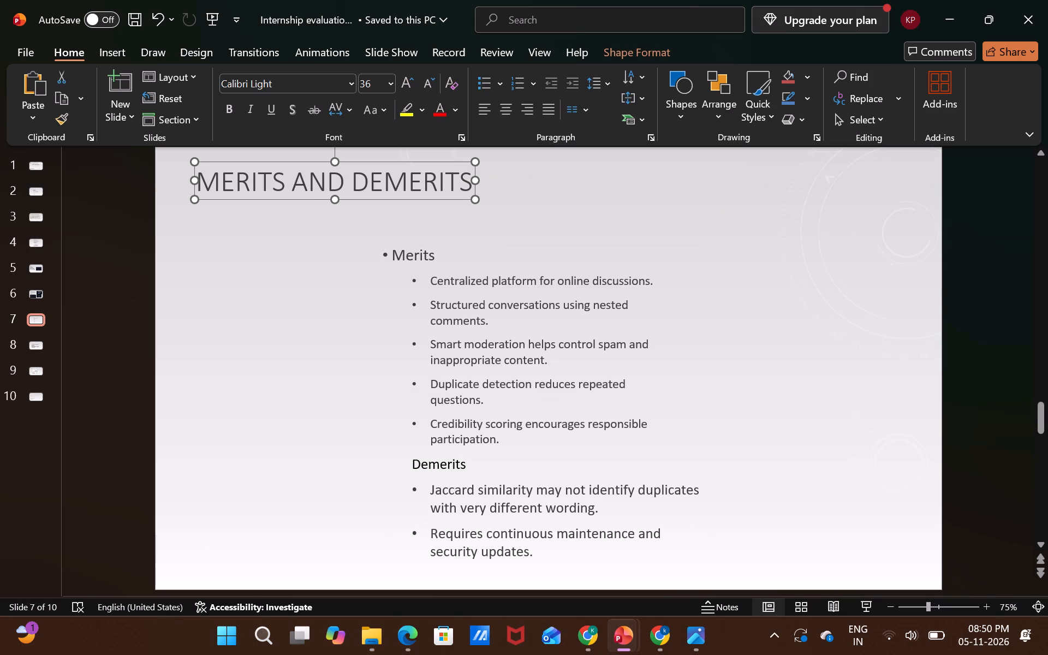
drag(456, 162, 702, 156)
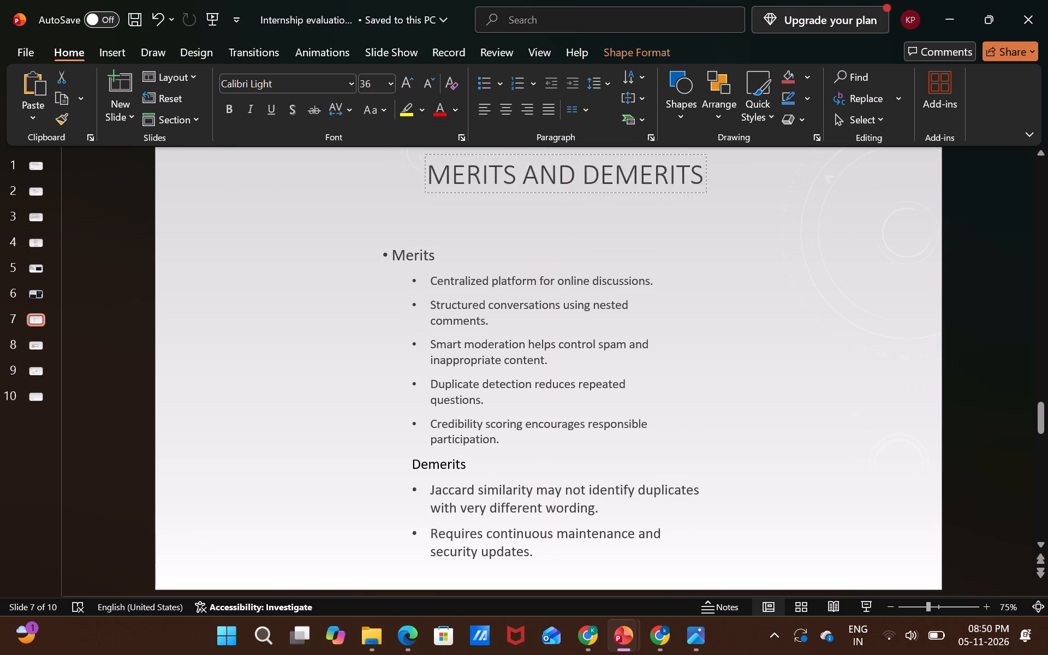
drag(702, 156, 664, 155)
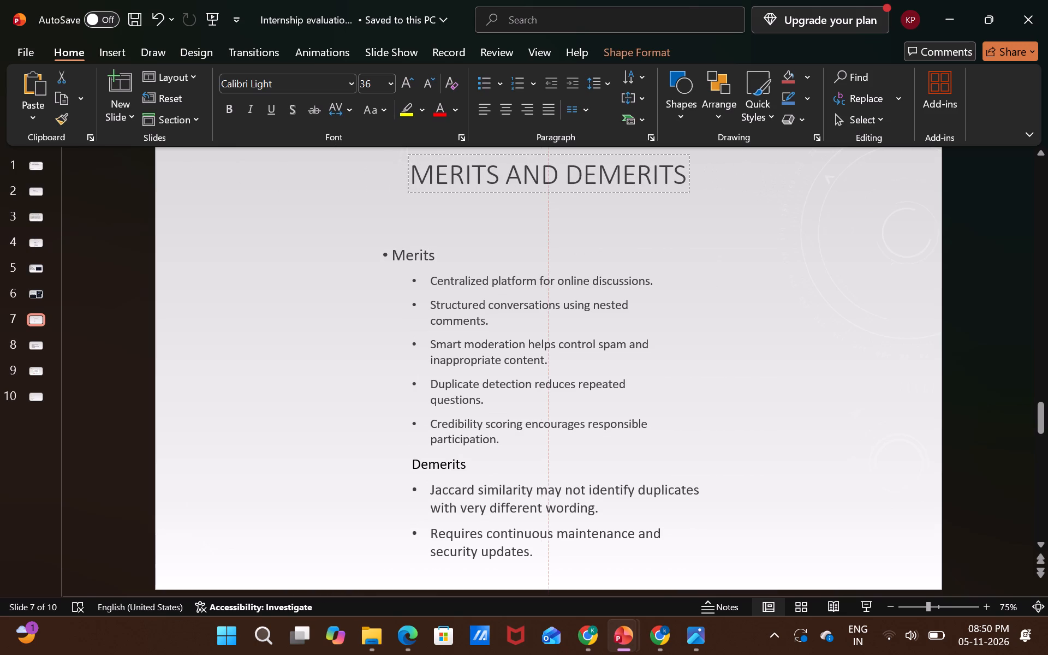
drag(664, 155, 656, 153)
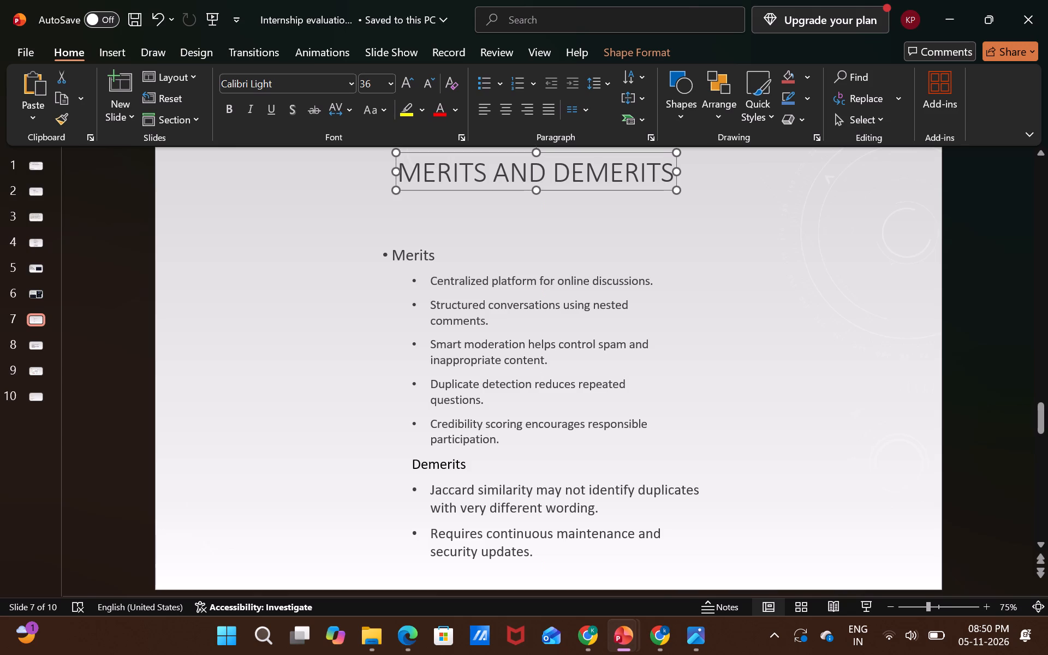
click(763, 222)
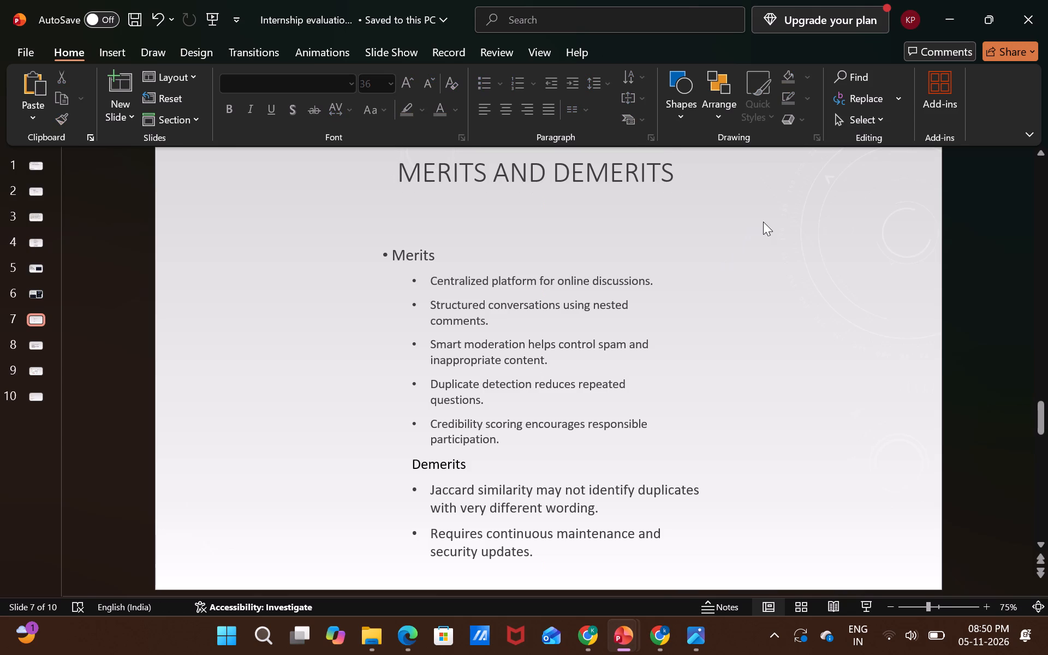
Go back to the title slide and replace the last two digits of the student's roll number.
key(Up)
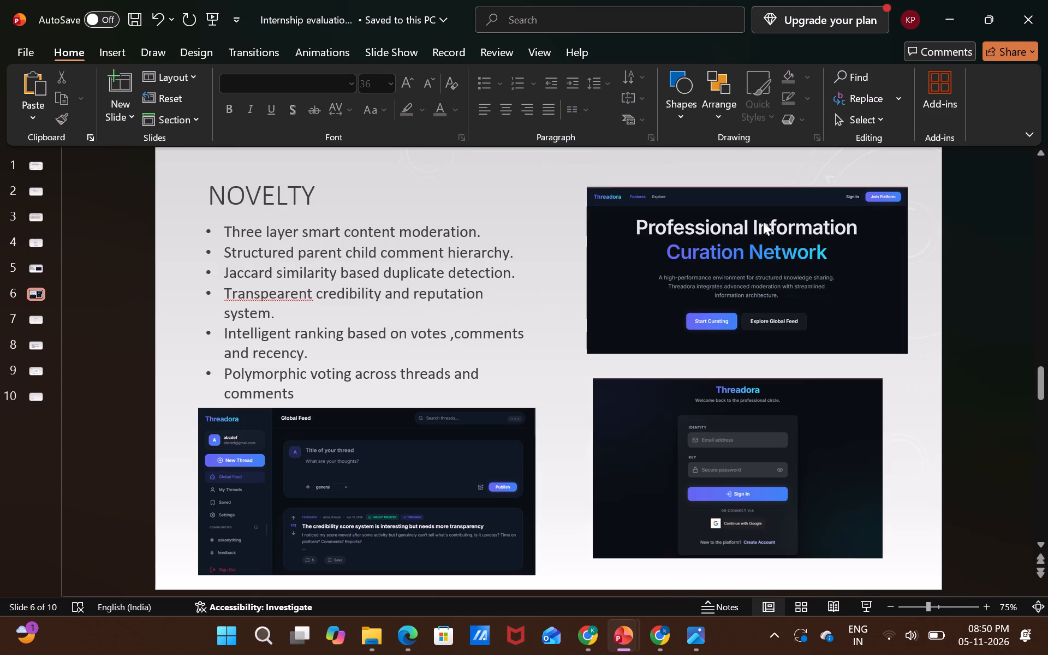
key(Up)
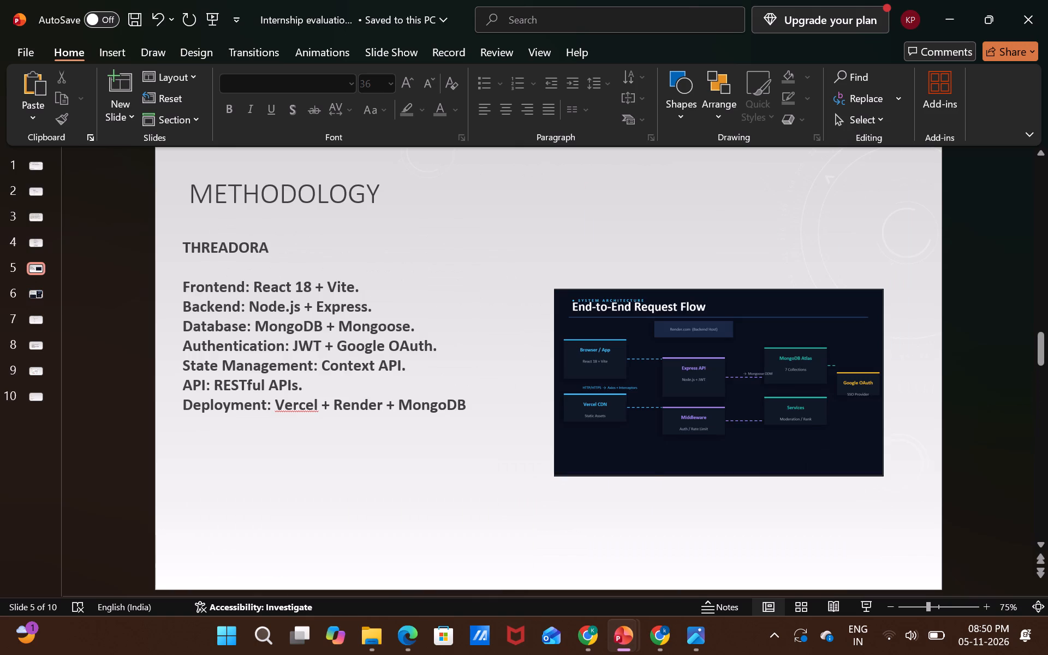
key(Up)
key(Up)
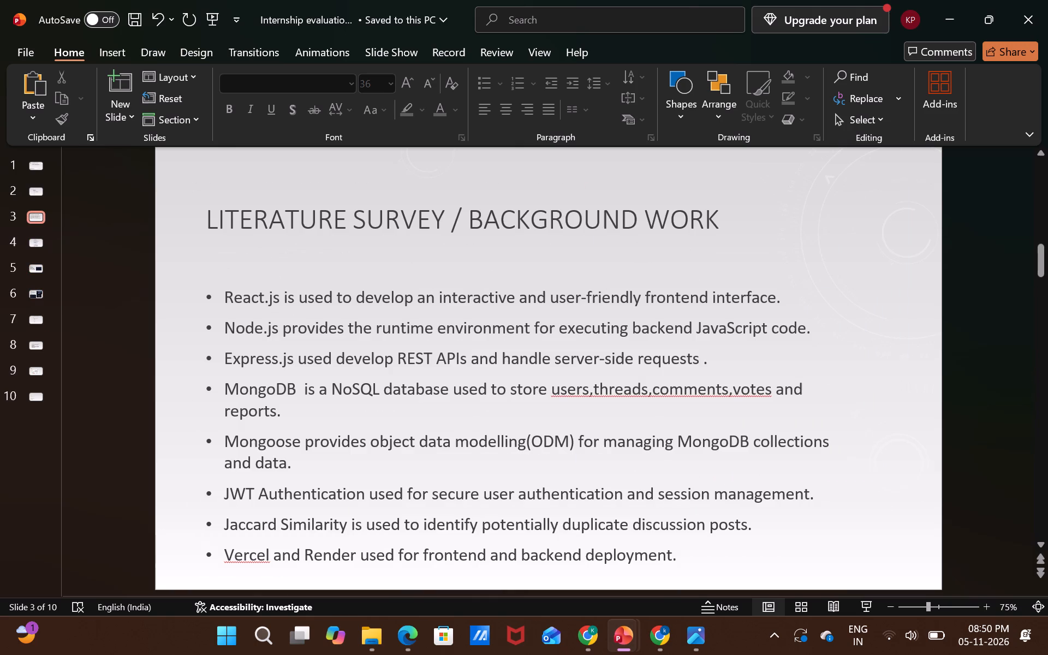
key(Up)
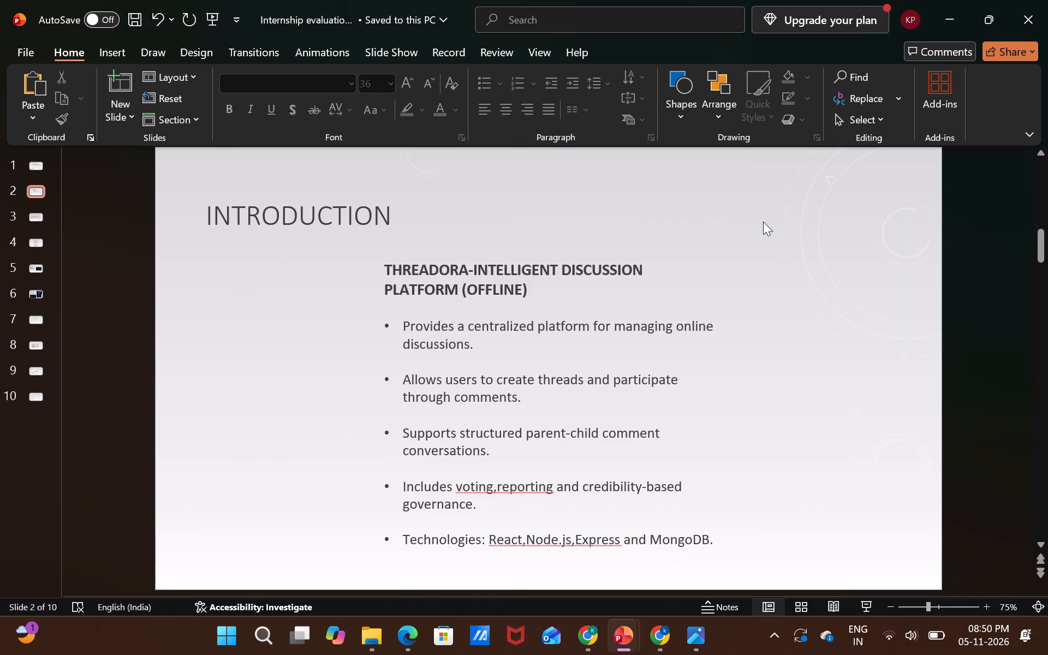
key(Up)
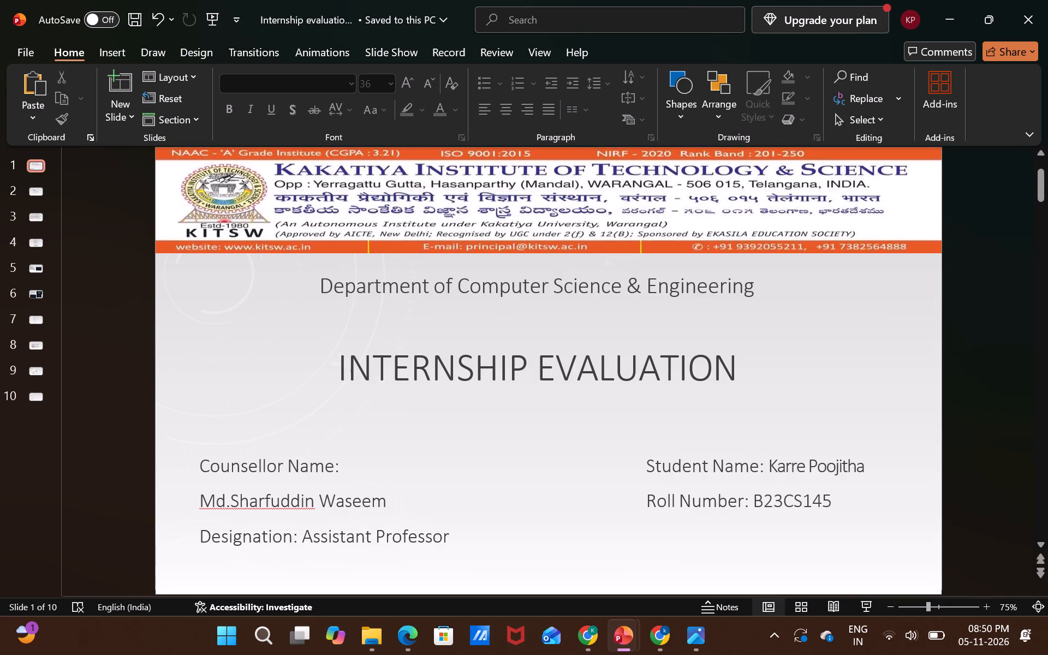
click(835, 497)
key(BackSpace)
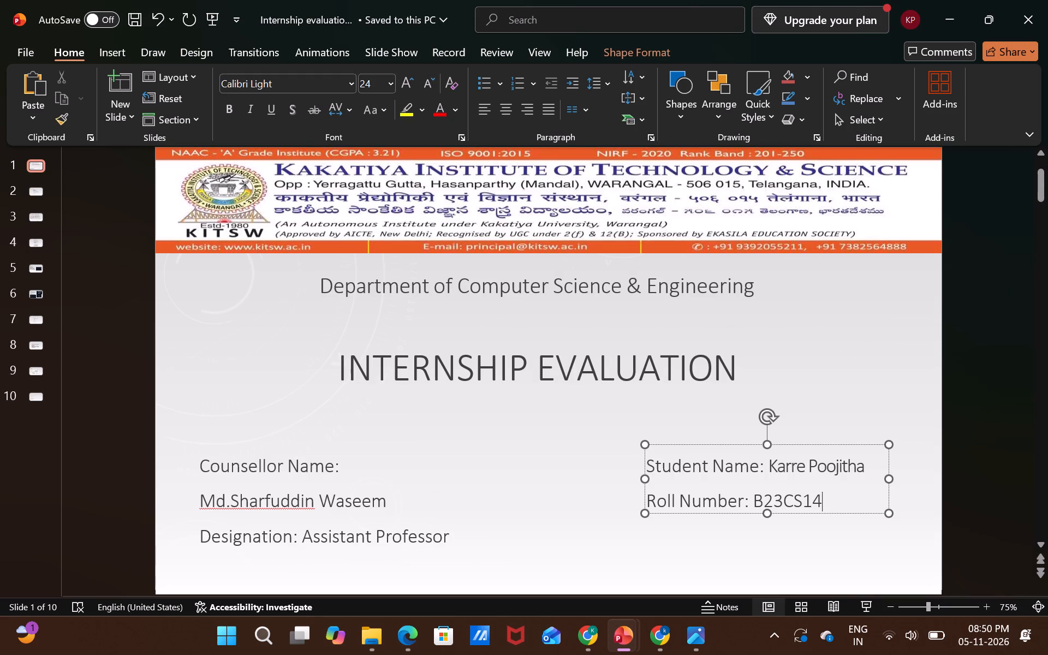
key(BackSpace)
text(51)
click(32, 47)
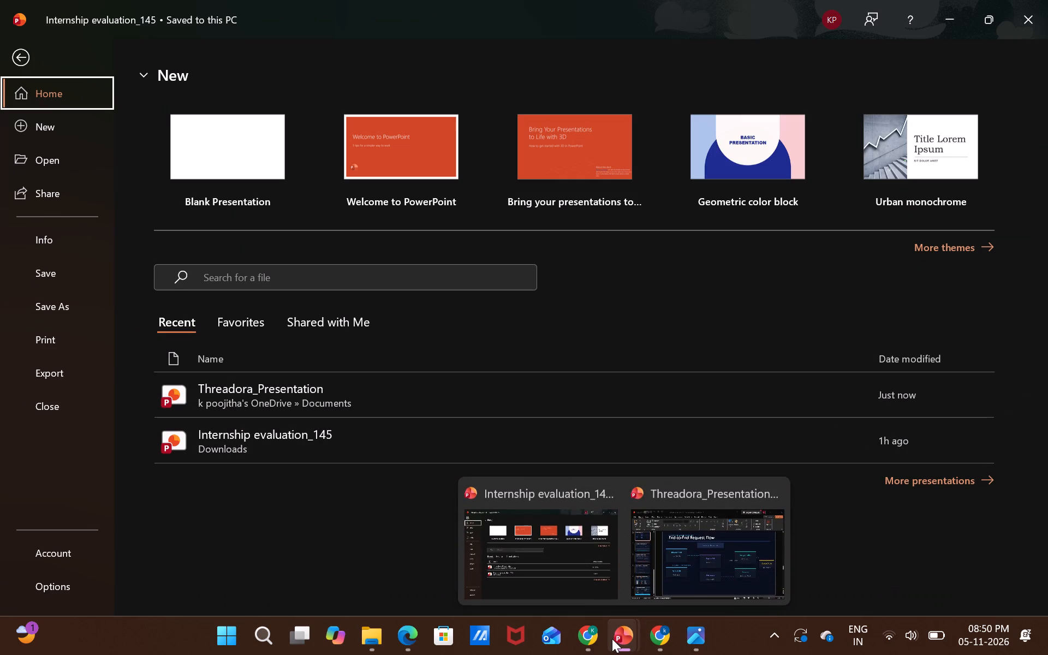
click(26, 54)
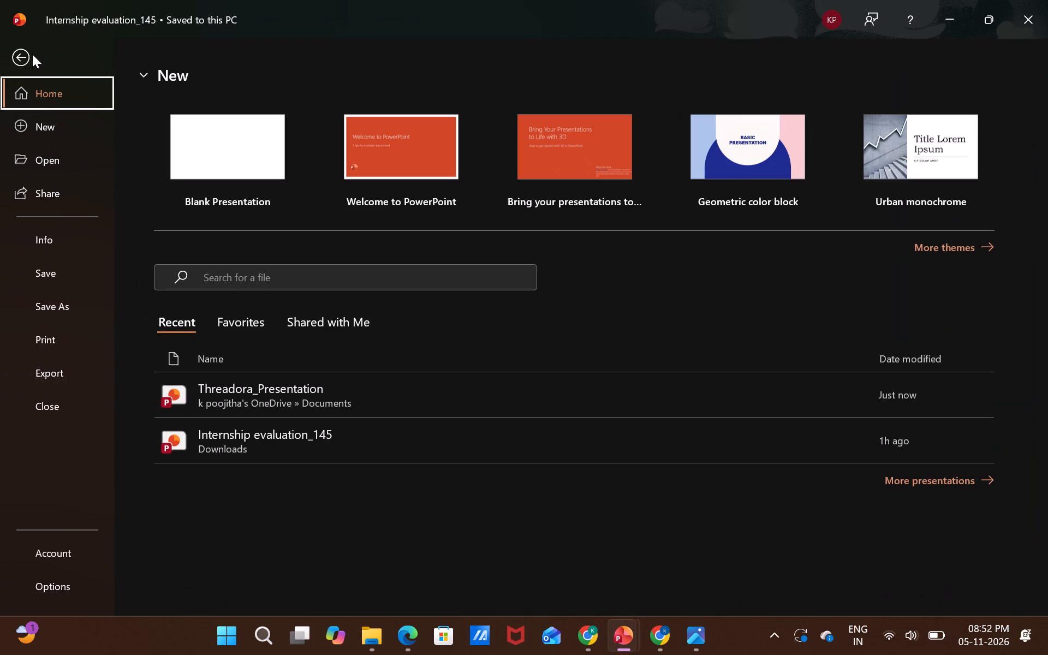
click(49, 269)
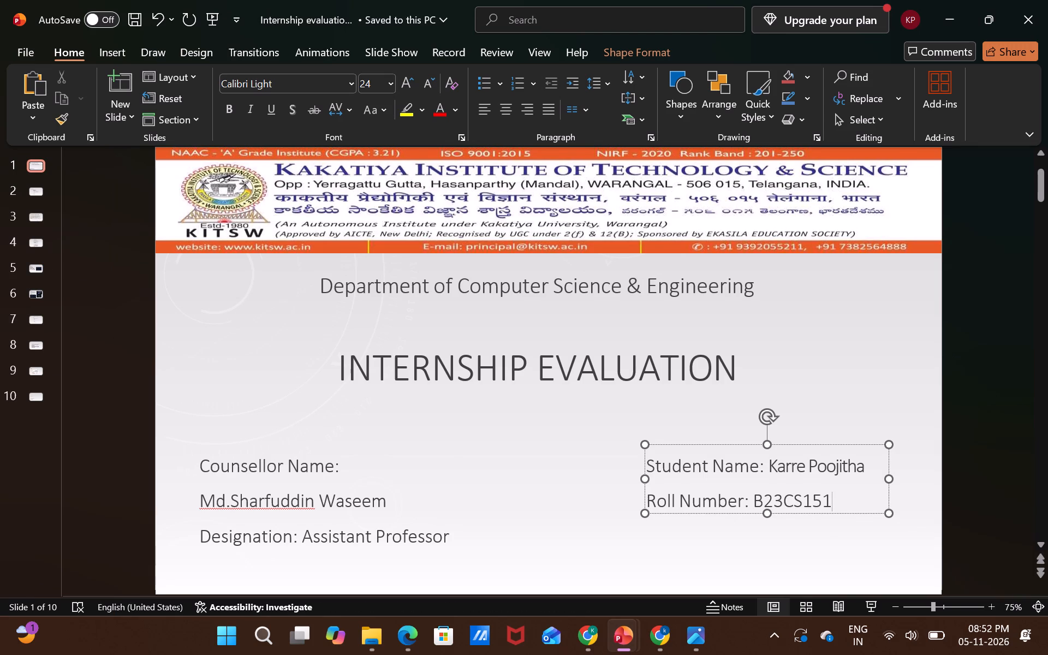
Nudge the background picture on the title slide slightly downward.
drag(337, 464, 637, 526)
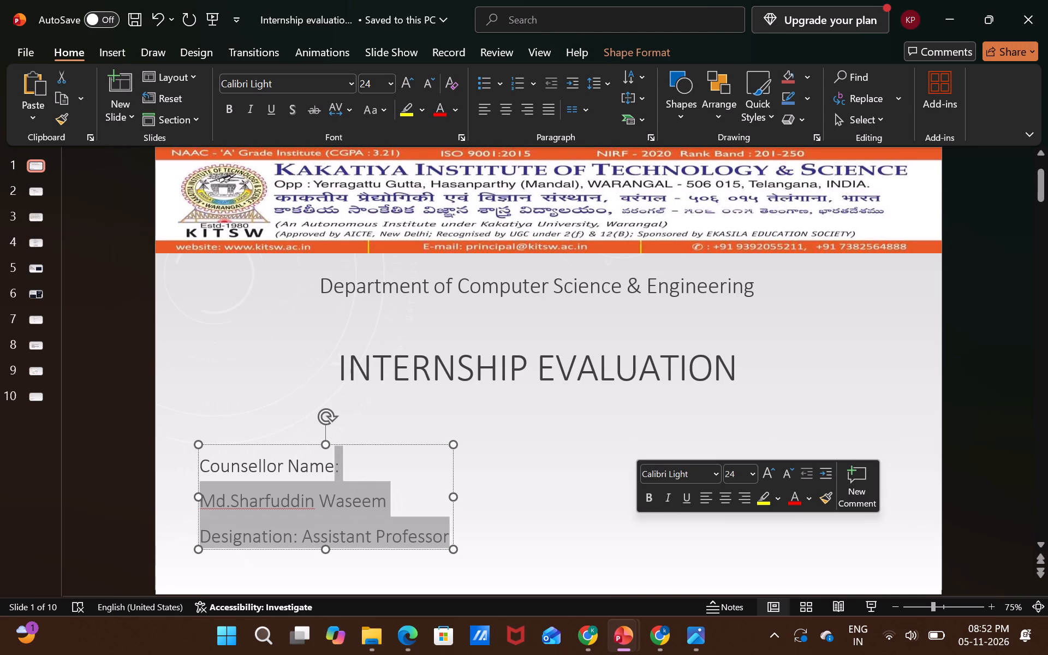
click(560, 468)
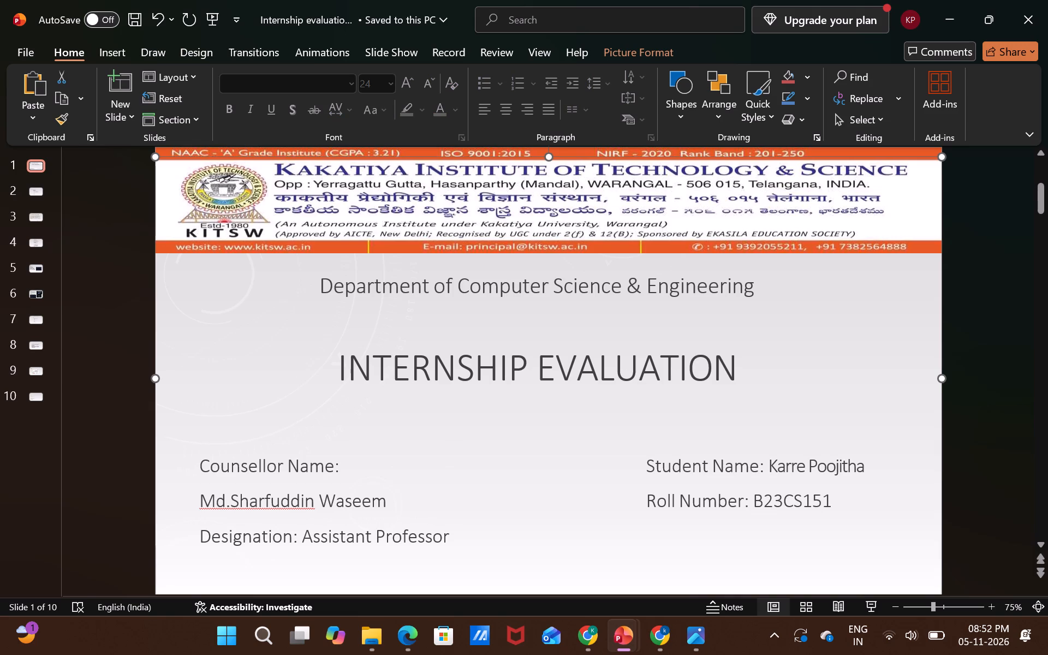
key(Down)
click(742, 480)
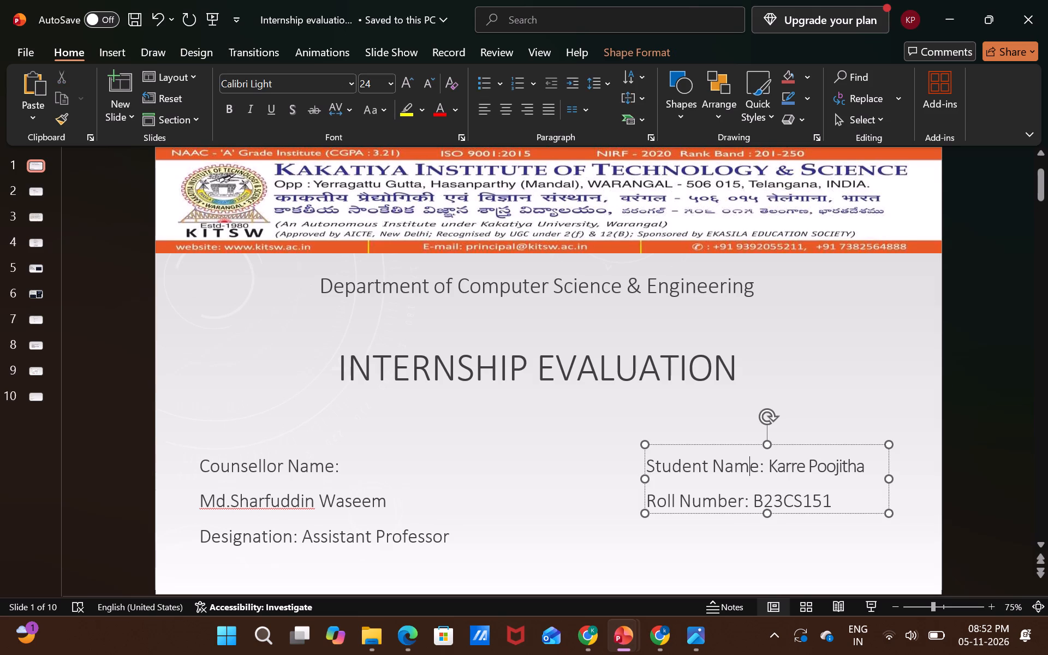
click(612, 461)
key(Down)
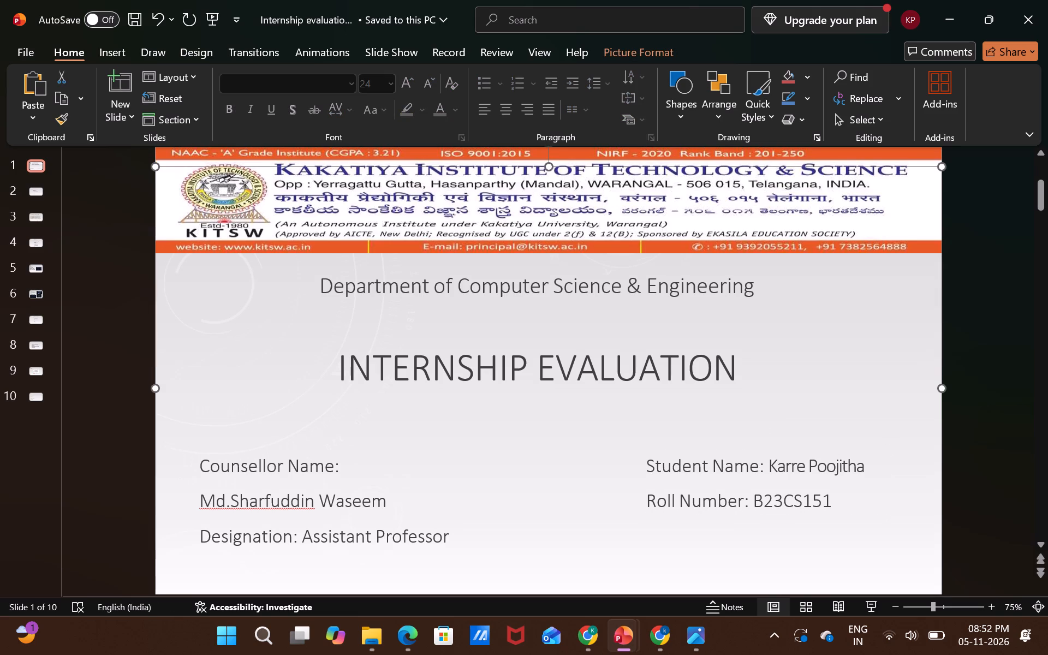
key(Down)
key(Down)
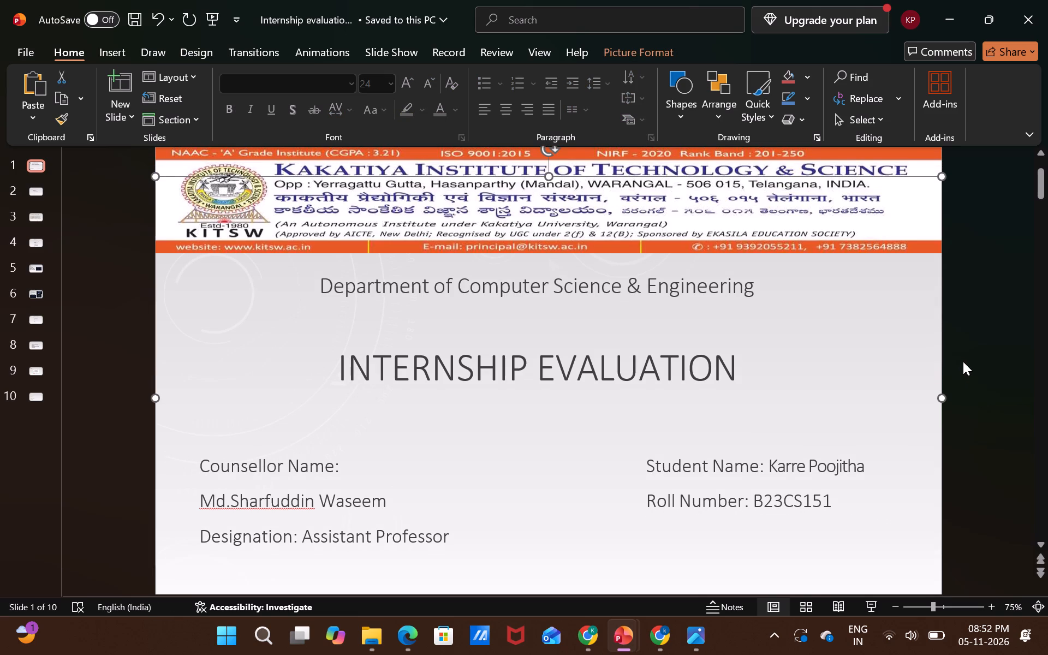
Review the slides from INTRODUCTION through REFERENCES, go back to the title slide, and continue to LITERATURE SURVEY / BACKGROUND WORK.
click(972, 372)
key(Down)
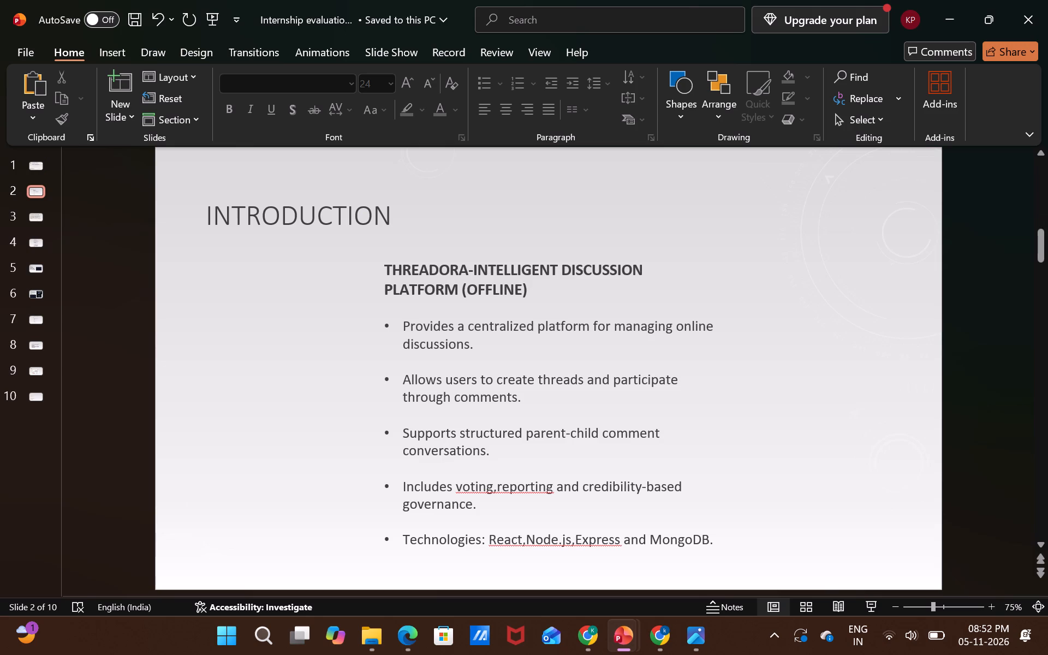
key(Down)
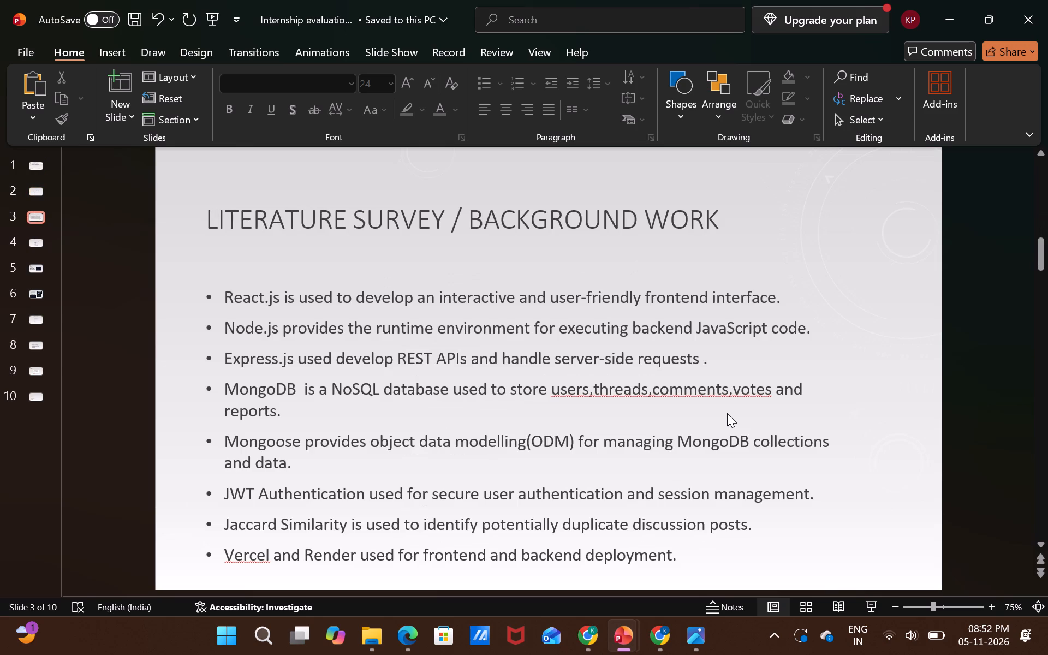
key(Down)
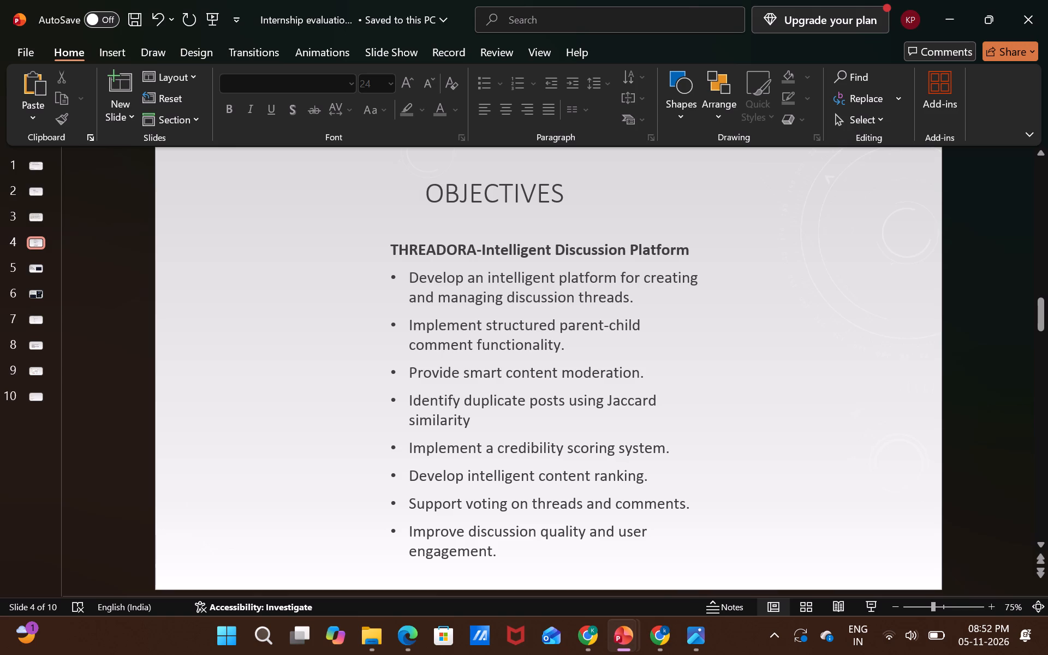
key(Down)
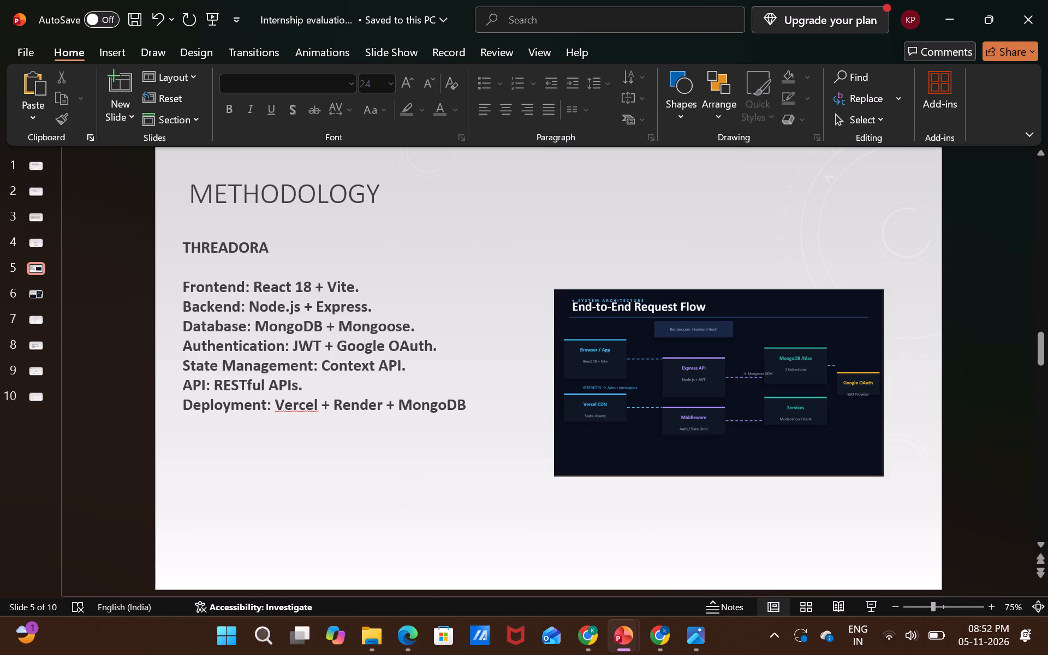
key(Down)
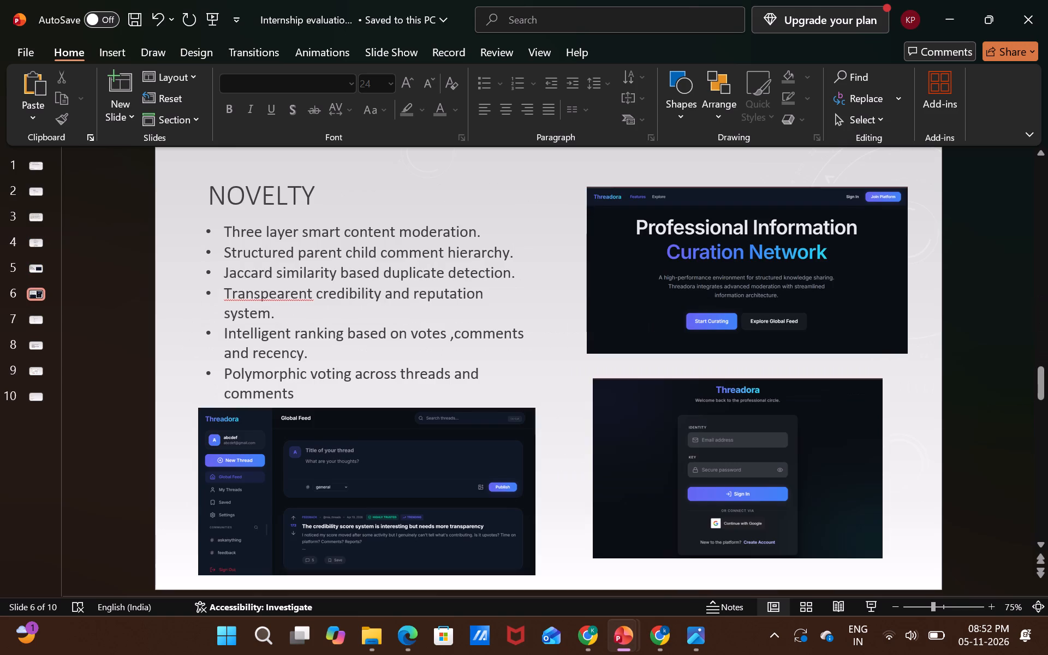
key(Down)
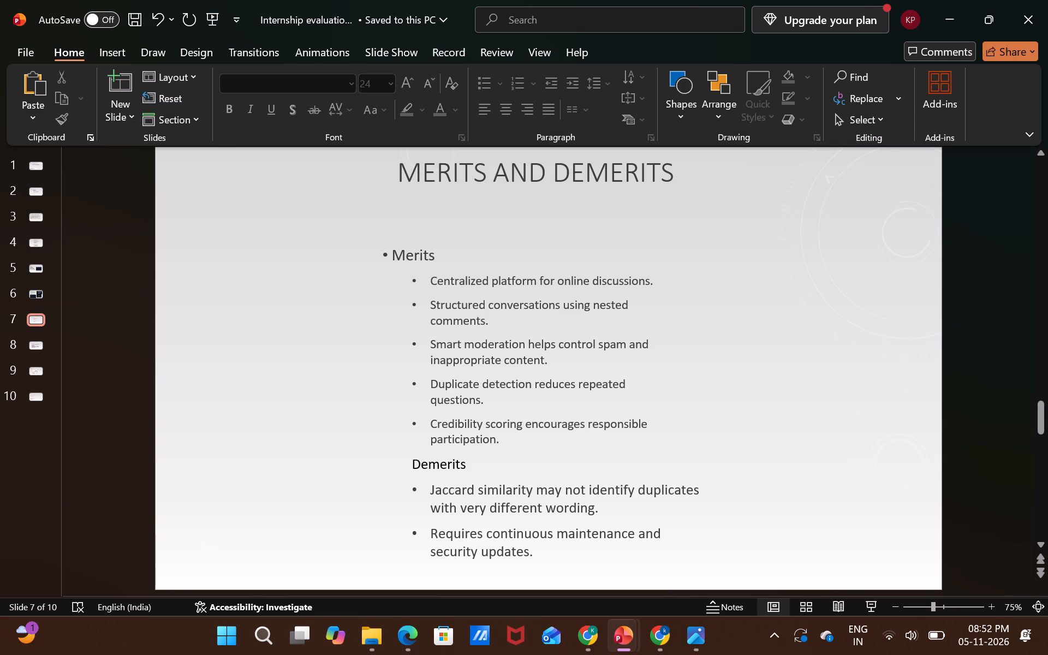
key(Down)
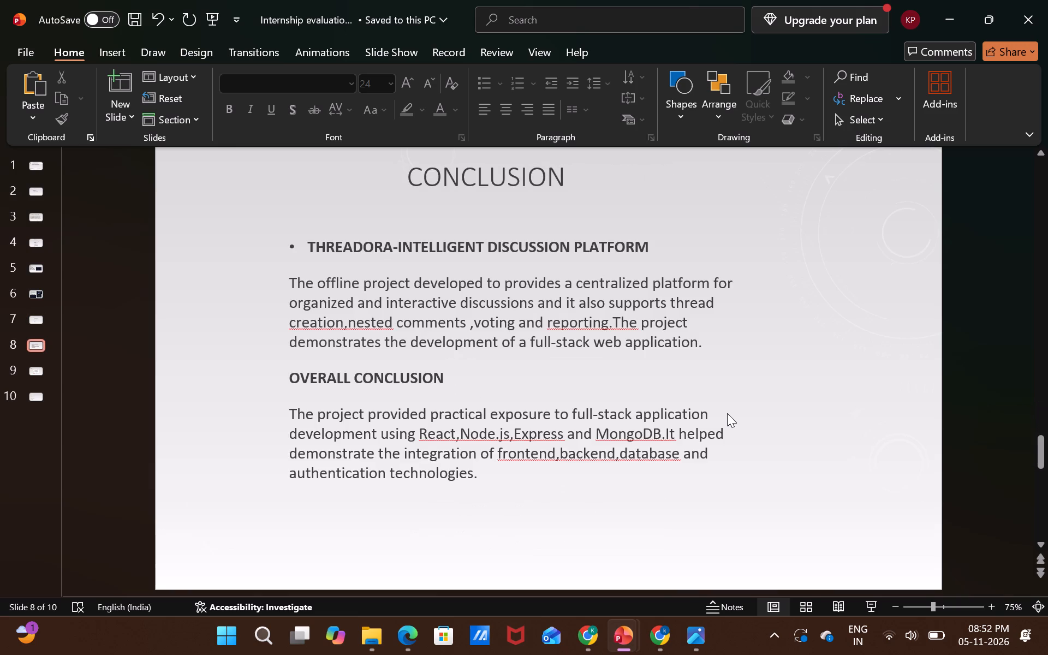
key(Down)
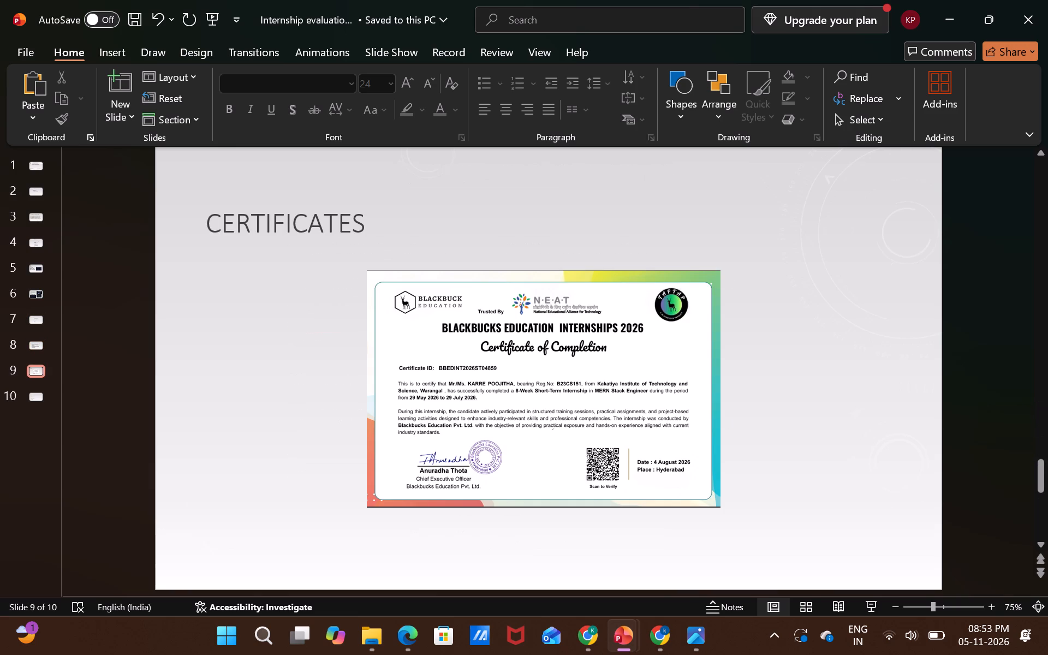
key(Down)
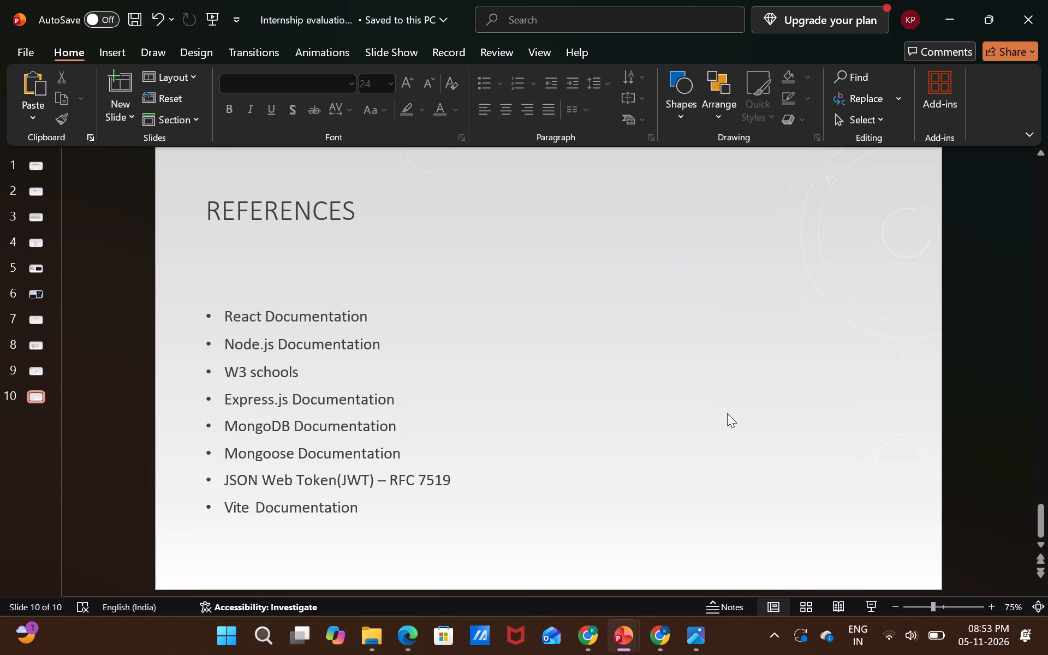
key(Left)
key(Left)
key(Left)
key(Left)
key(Left)
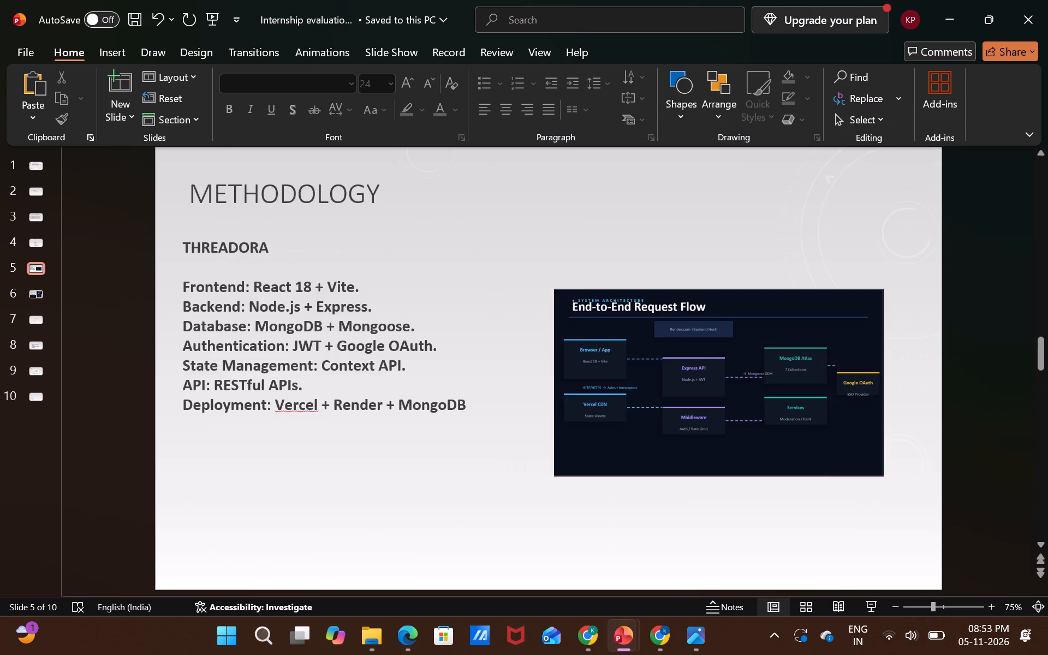
key(Left)
key(Left)
key(Left)
key(Left)
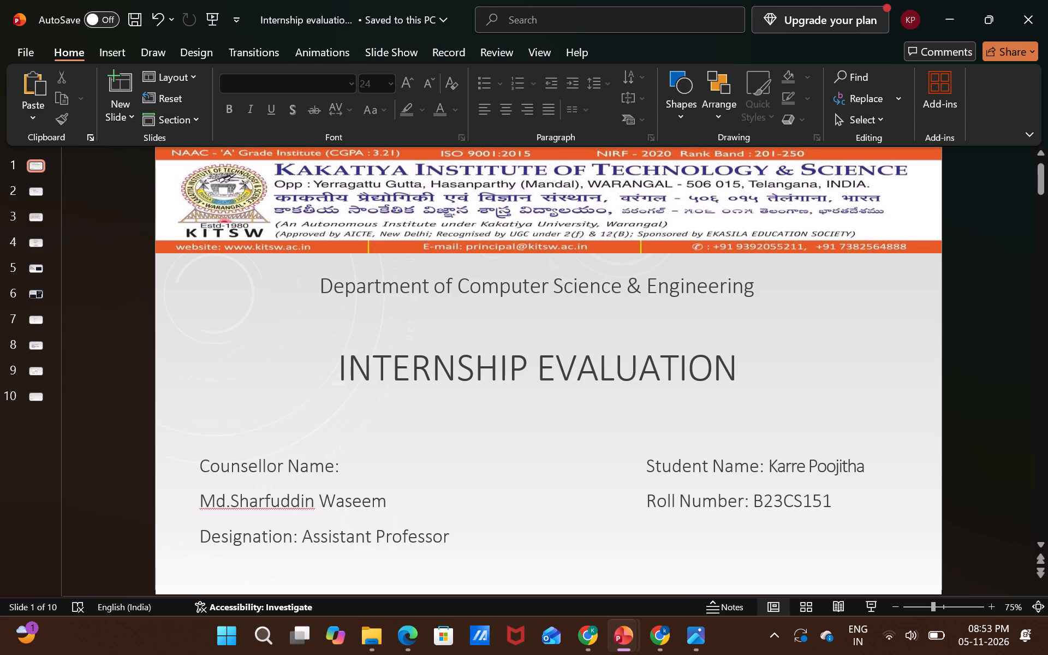
key(Right)
key(Down)
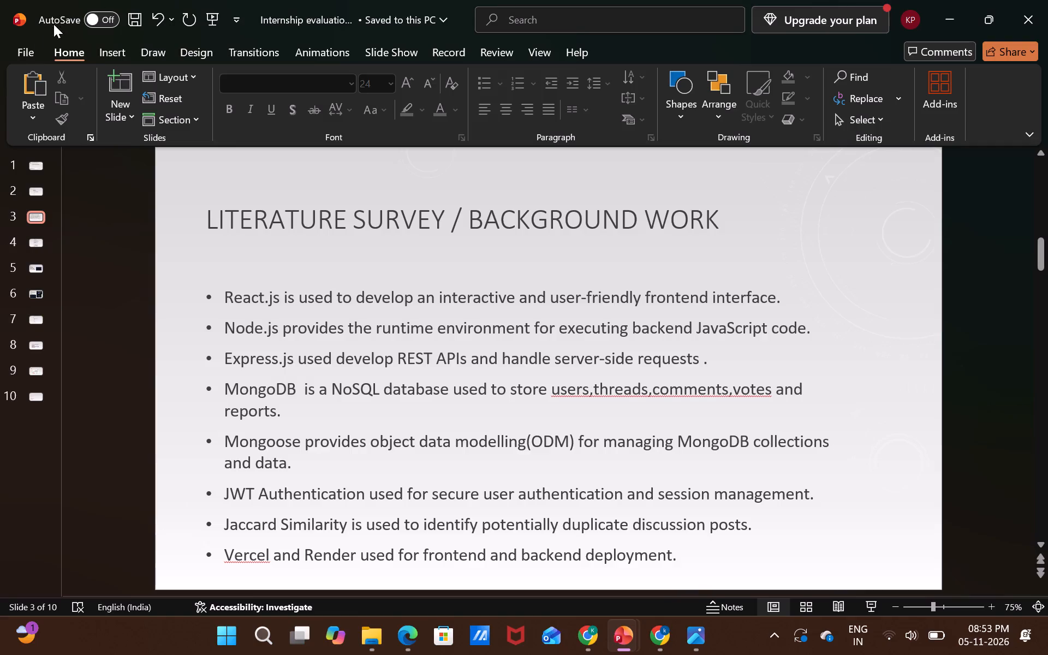
Save a copy of the presentation in the Documents folder under the name Internship evaluation_151.
click(27, 44)
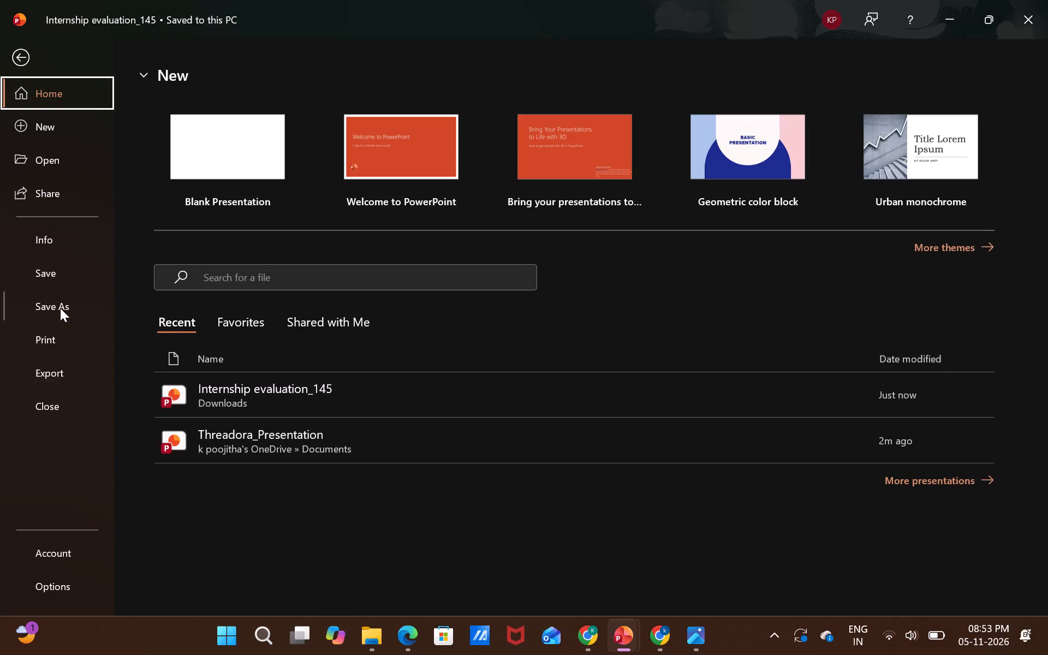
click(60, 306)
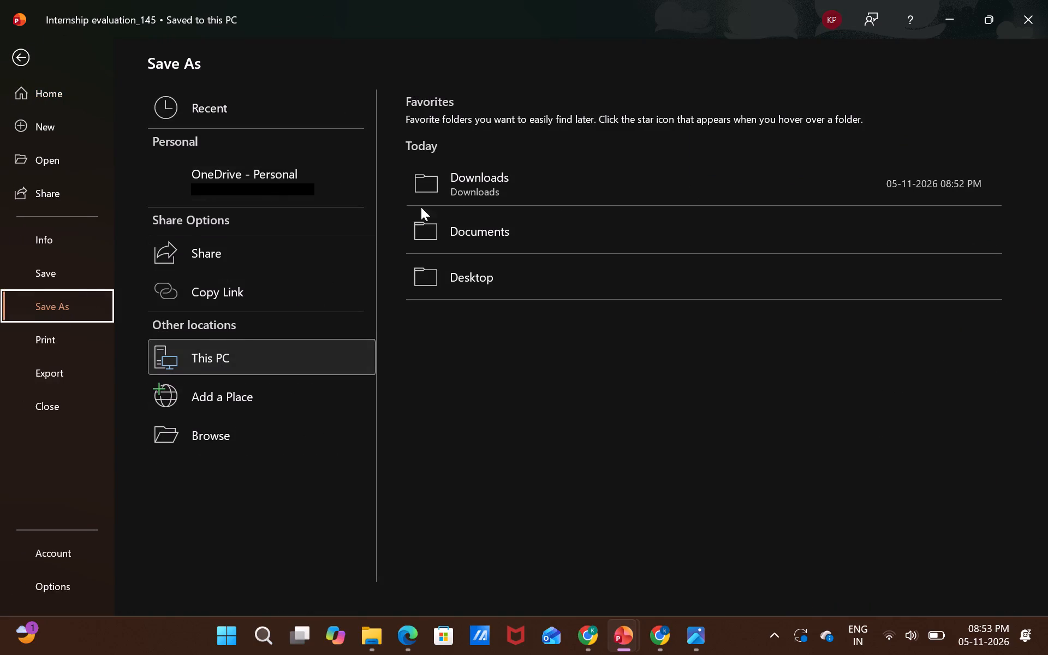
click(466, 233)
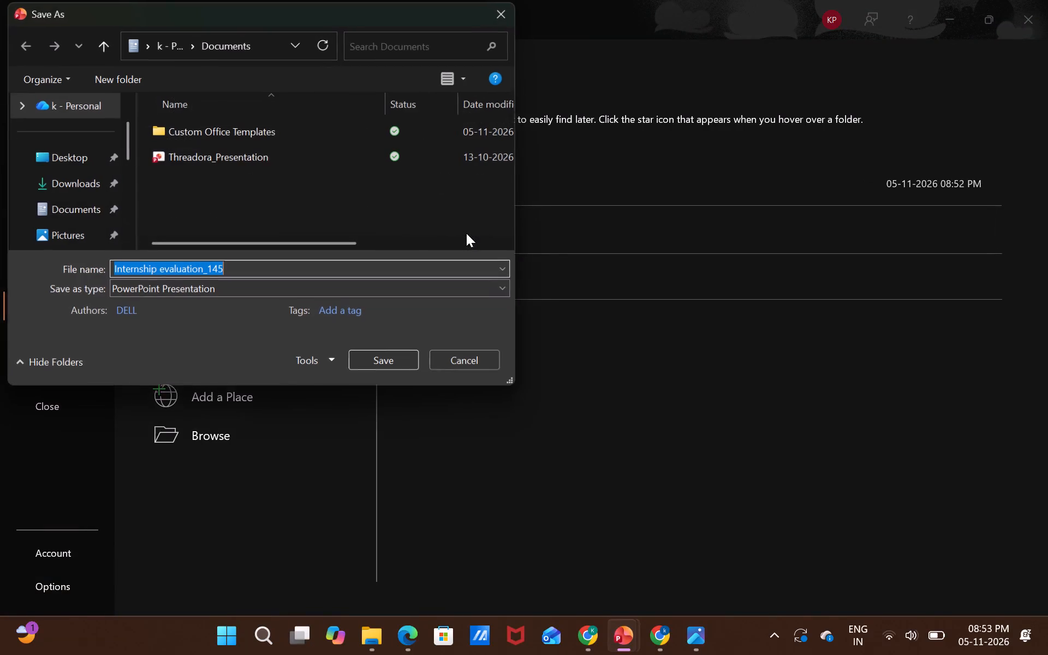
click(319, 273)
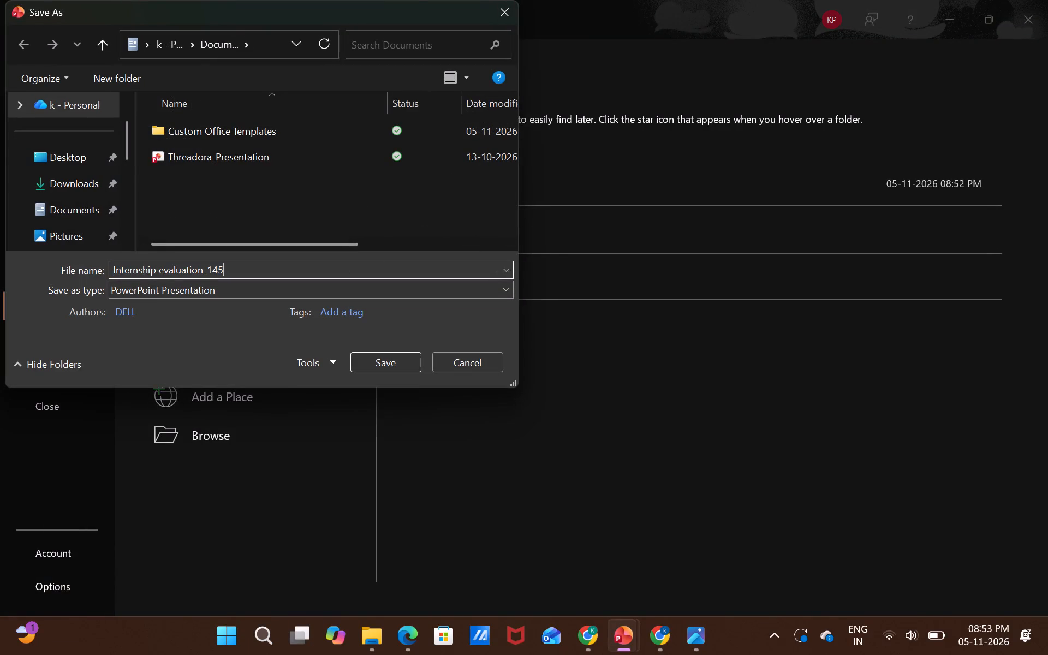
key(BackSpace)
key(BackSpace)
key(5)
key(1)
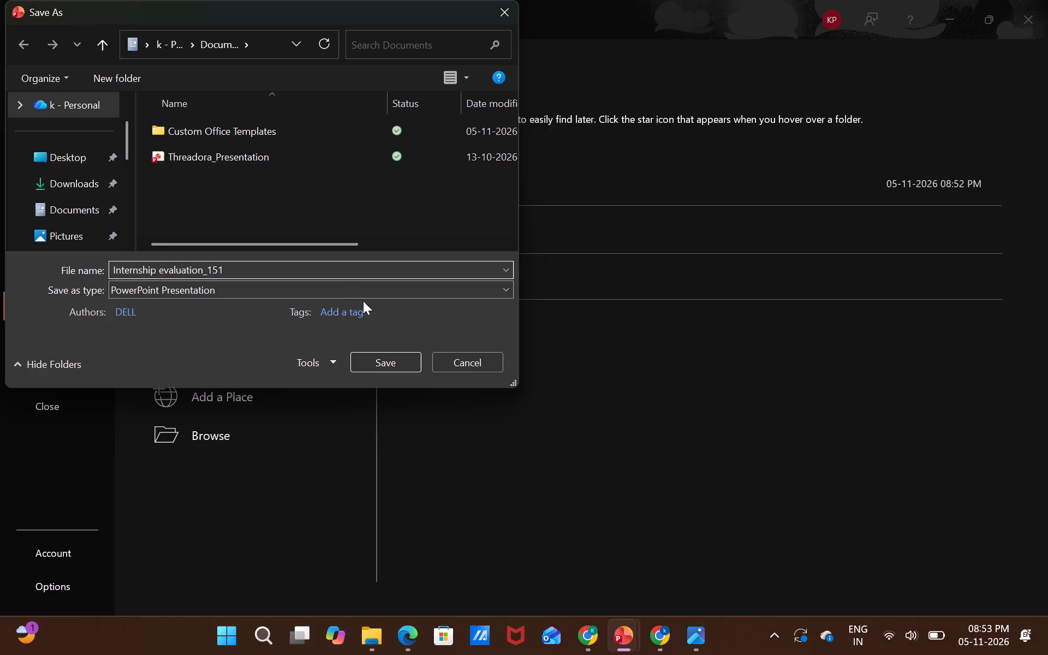
click(374, 367)
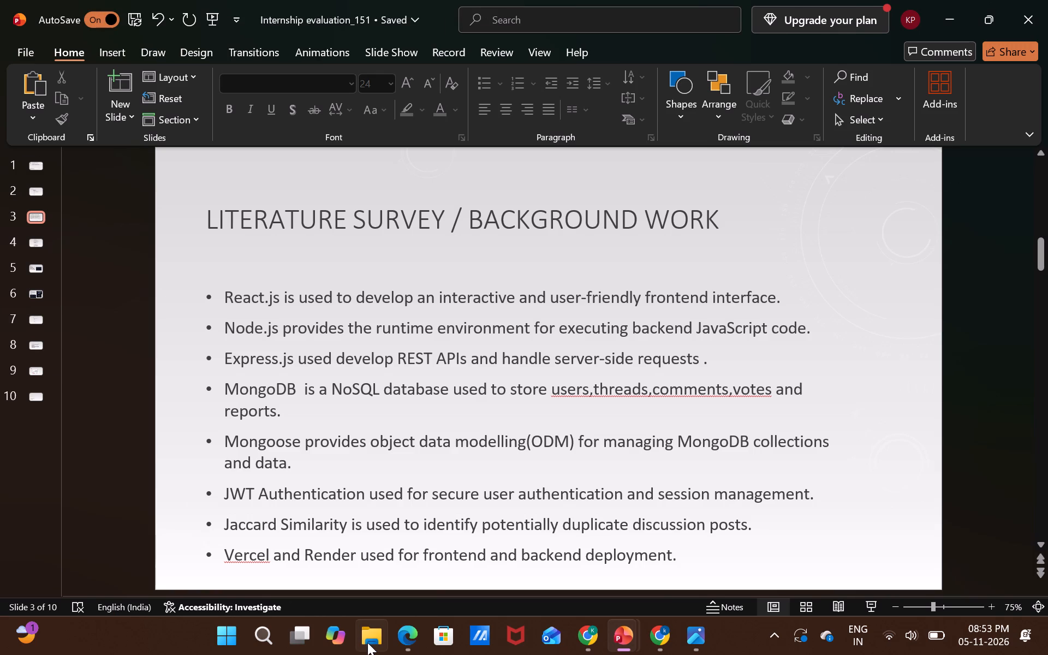
Switch to File Explorer, check the Documents and Downloads folders for the presentation files, and return to PowerPoint.
click(367, 642)
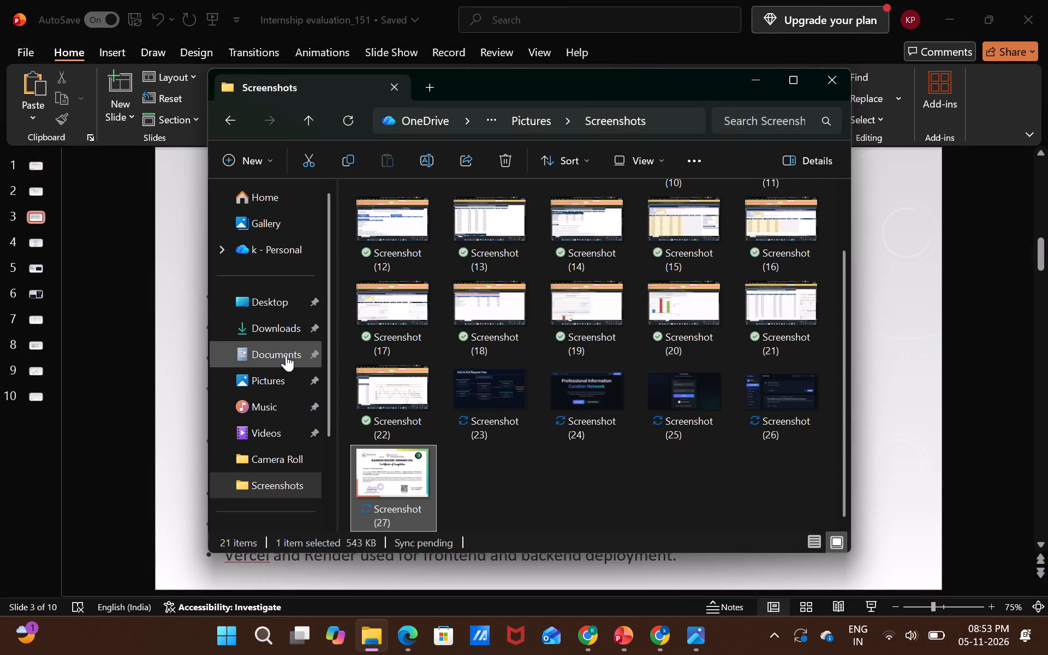
double_click(286, 355)
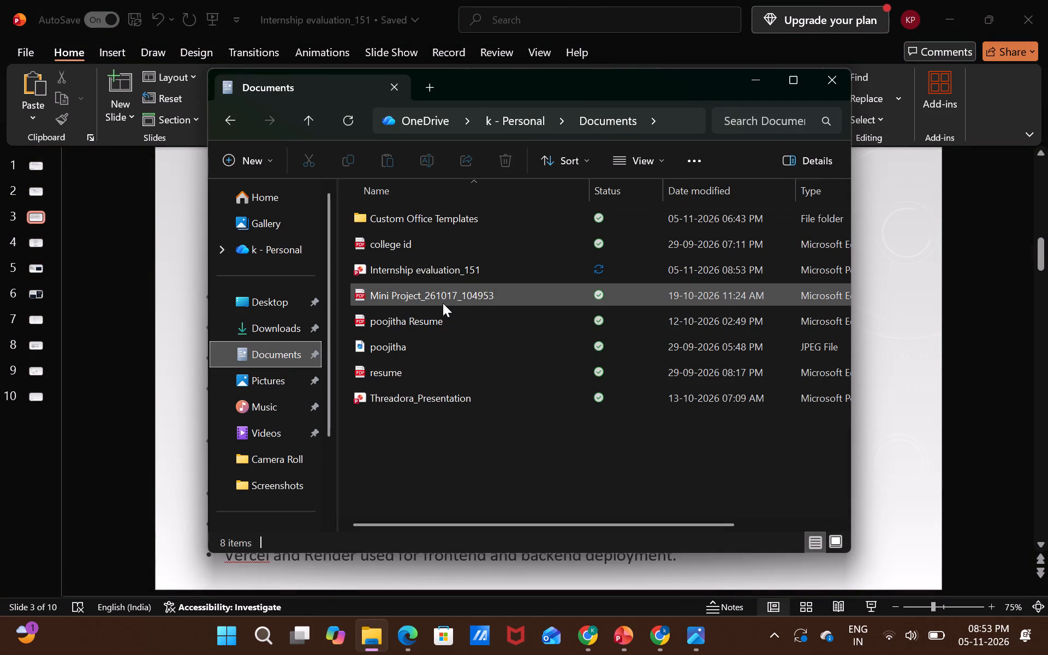
scroll(443, 305, up, 3)
scroll(443, 305, down, 2)
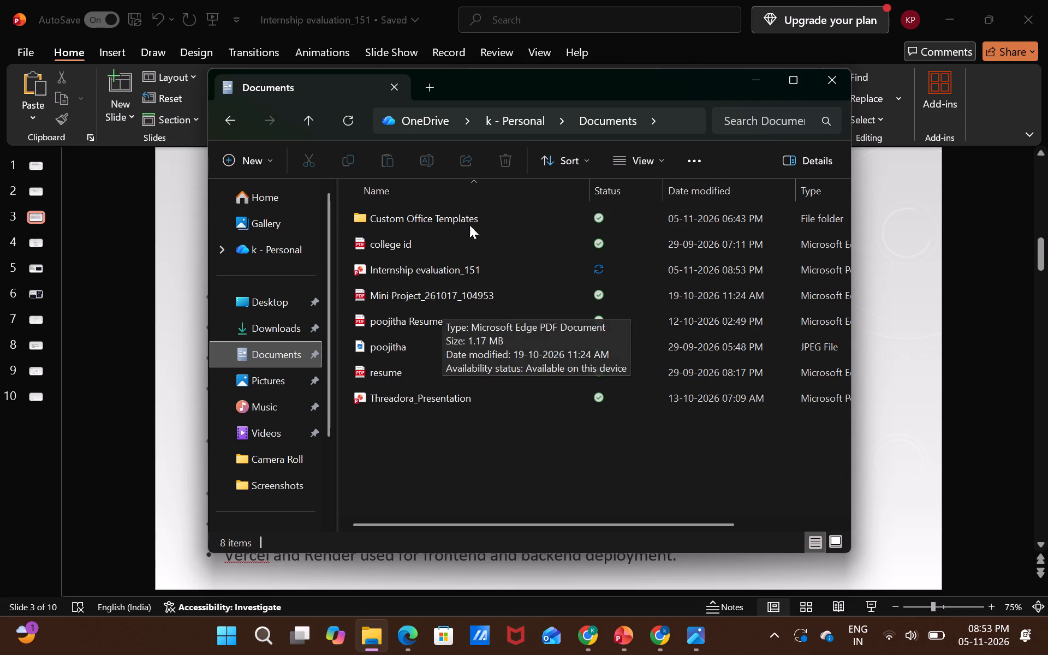
click(657, 121)
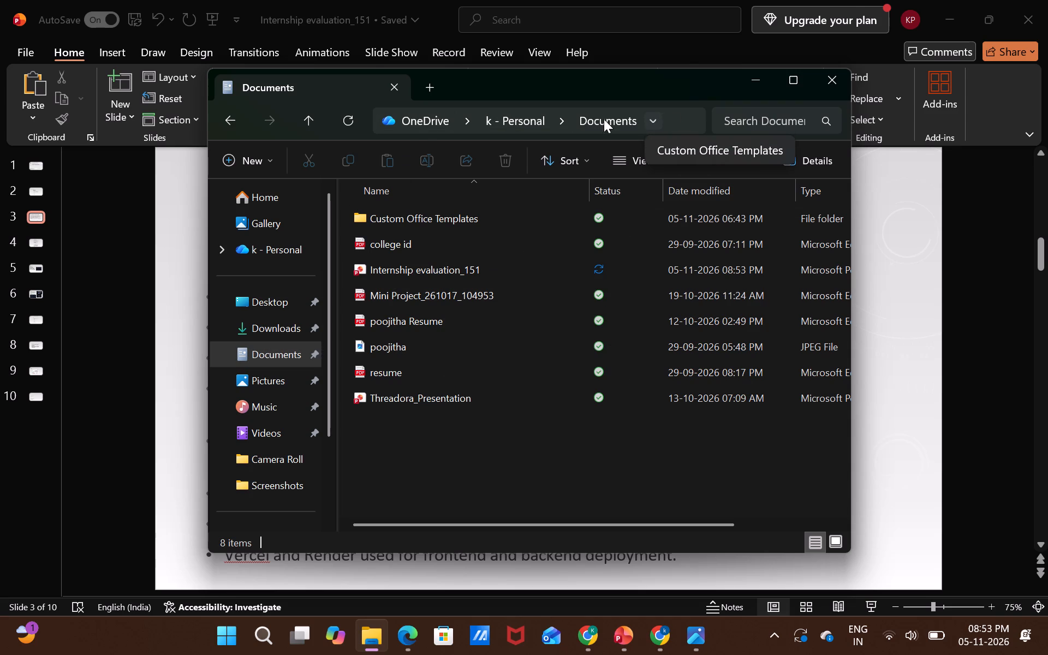
click(531, 123)
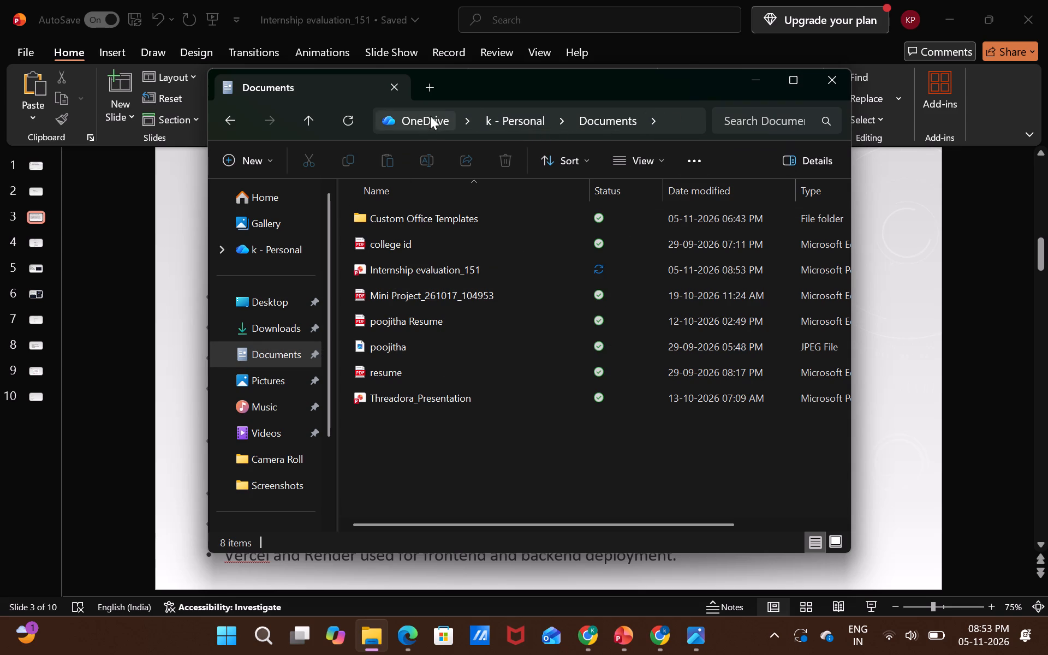
click(287, 320)
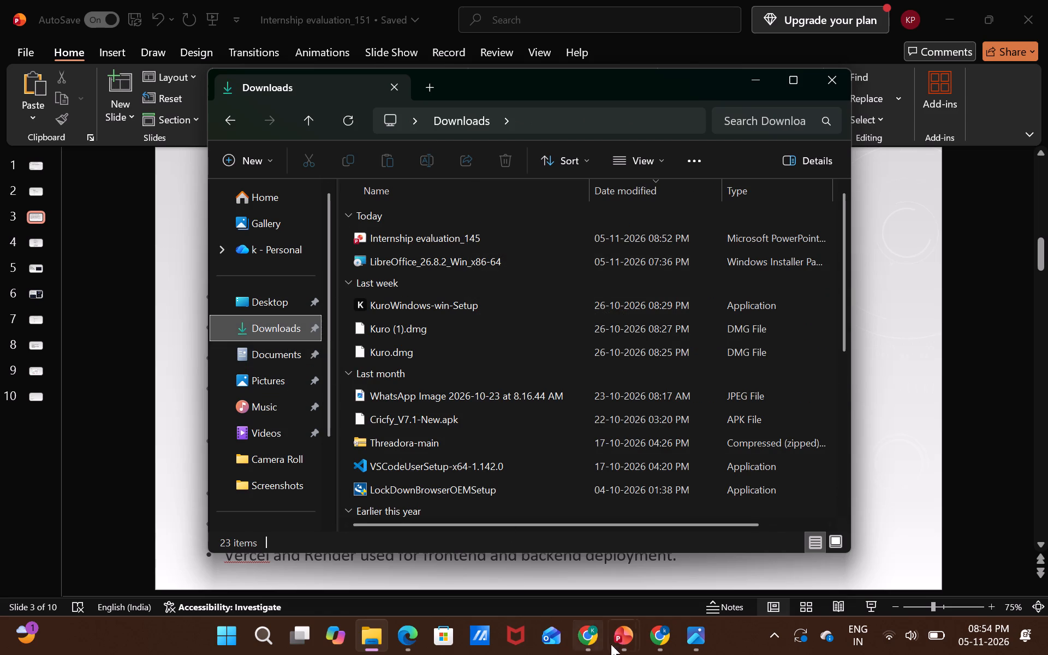
click(540, 533)
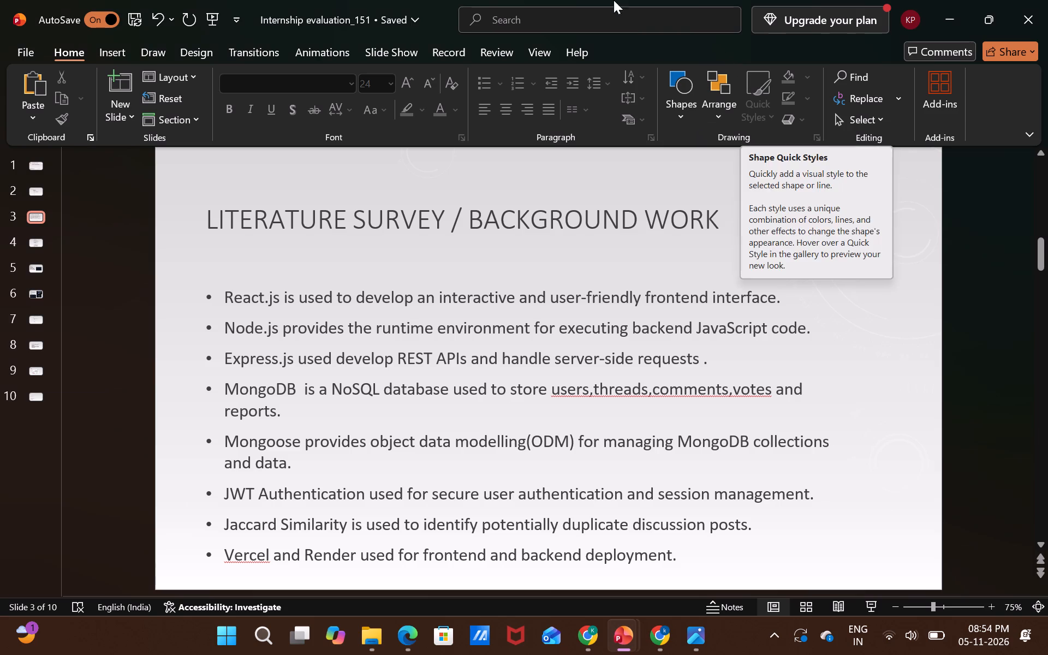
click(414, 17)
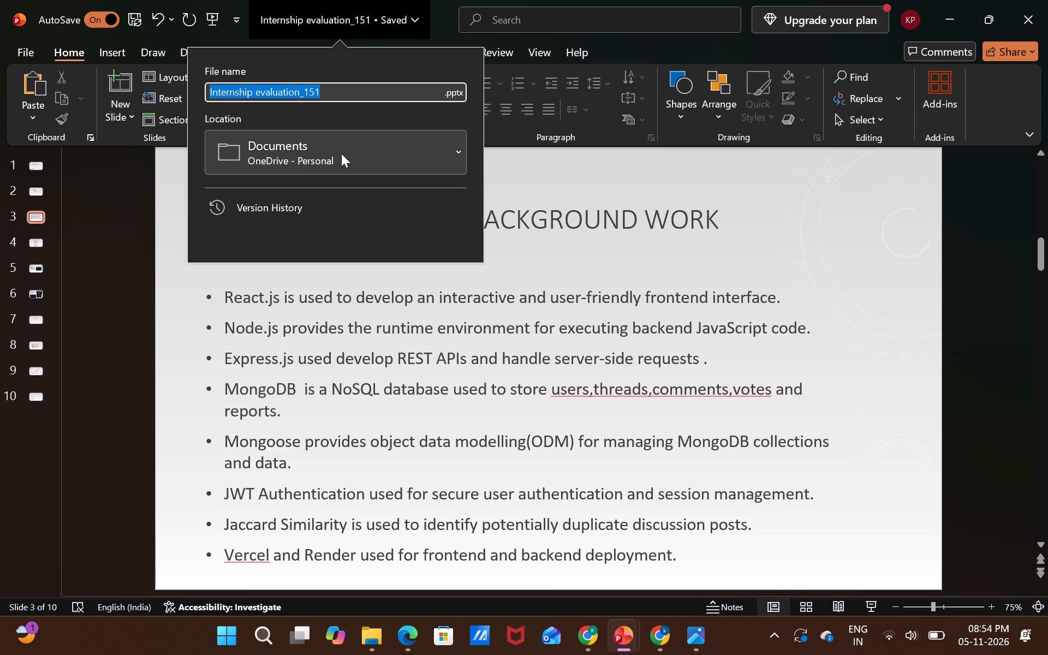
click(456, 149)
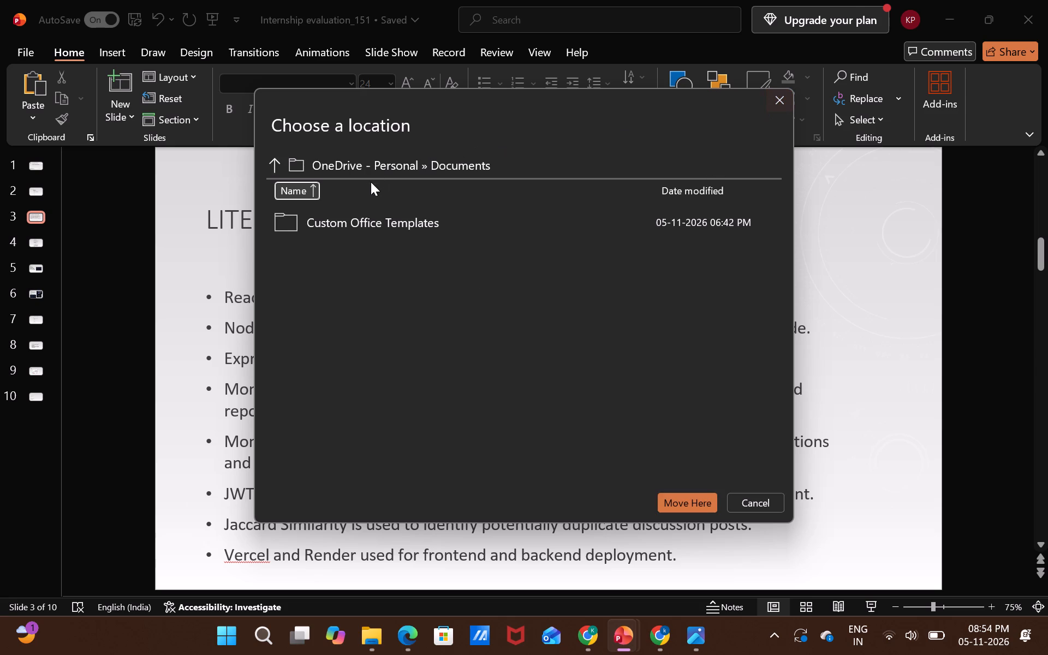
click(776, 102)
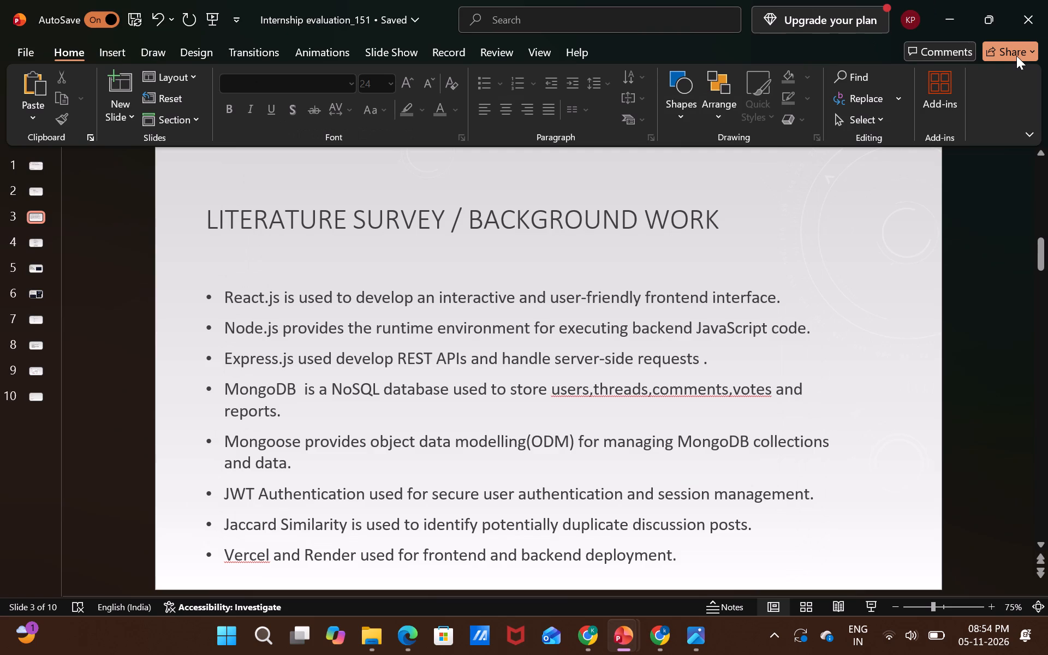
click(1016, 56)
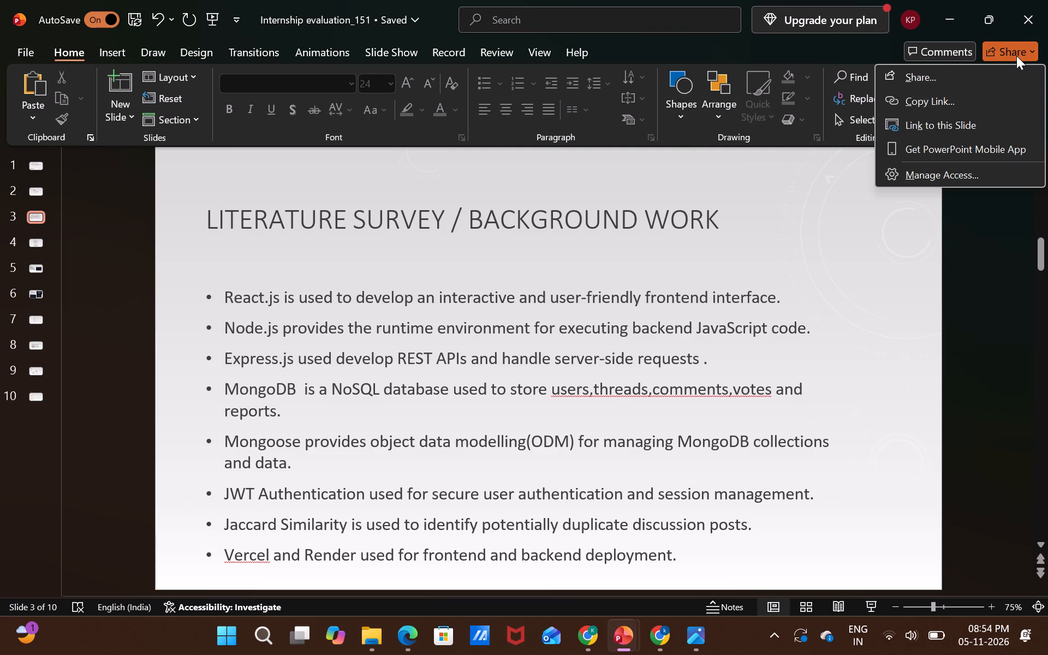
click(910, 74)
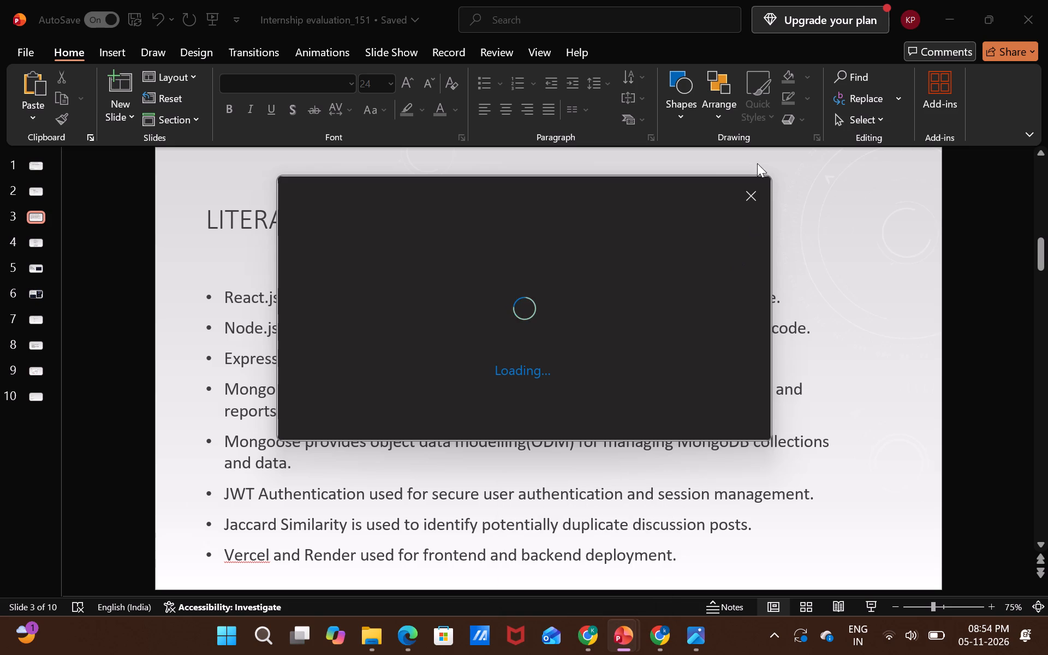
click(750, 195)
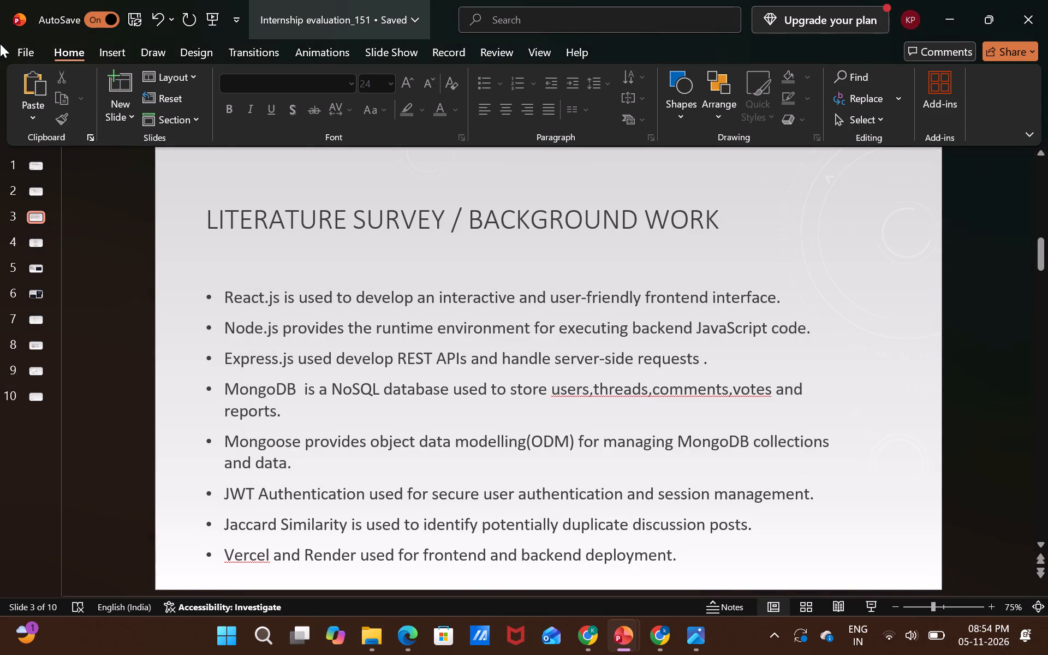
Save a copy of the presentation to the Downloads folder on this PC under the name Internship evaluation_151.
click(22, 45)
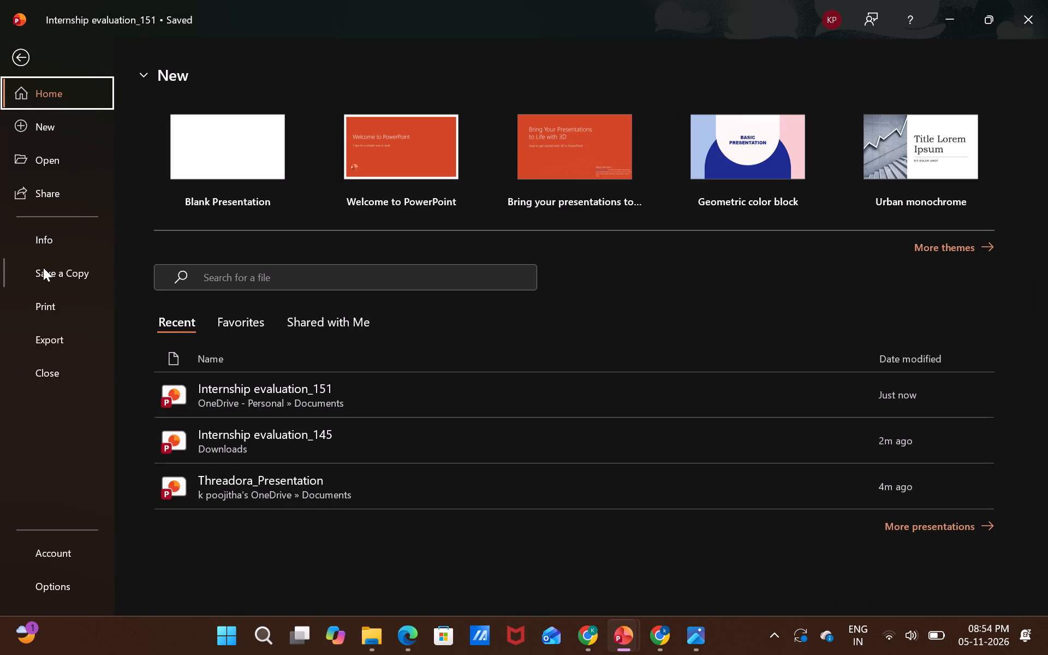
click(43, 272)
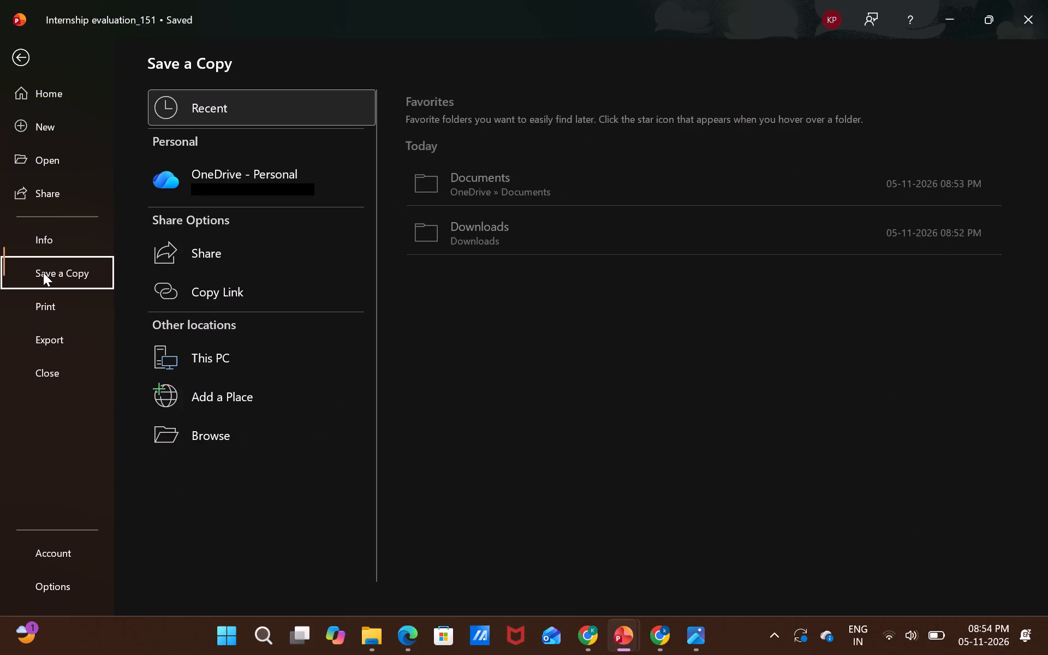
click(200, 350)
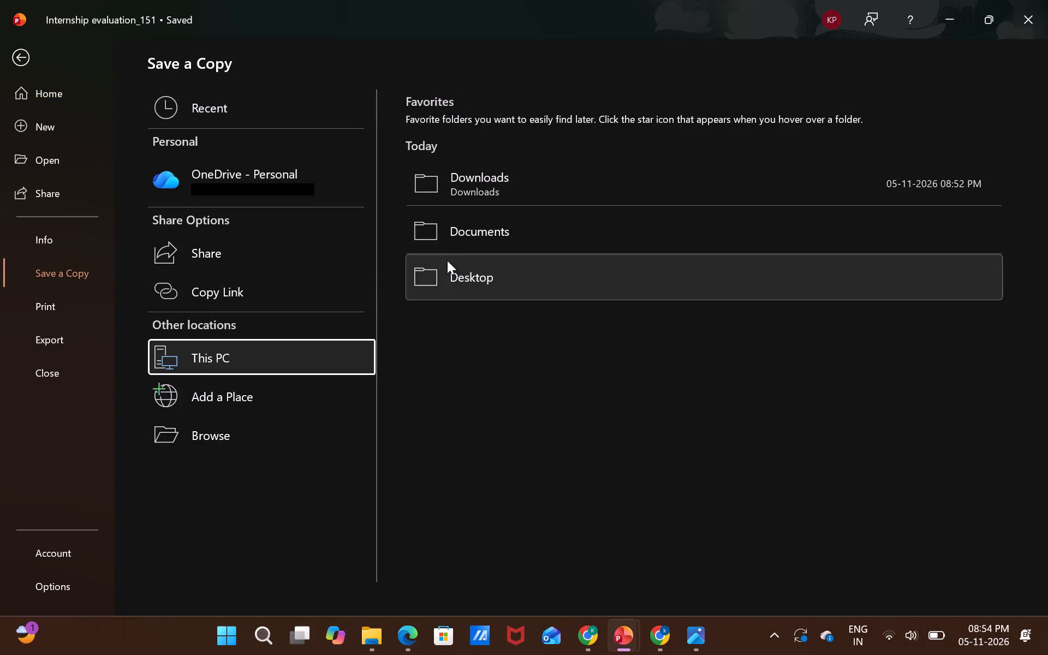
click(480, 188)
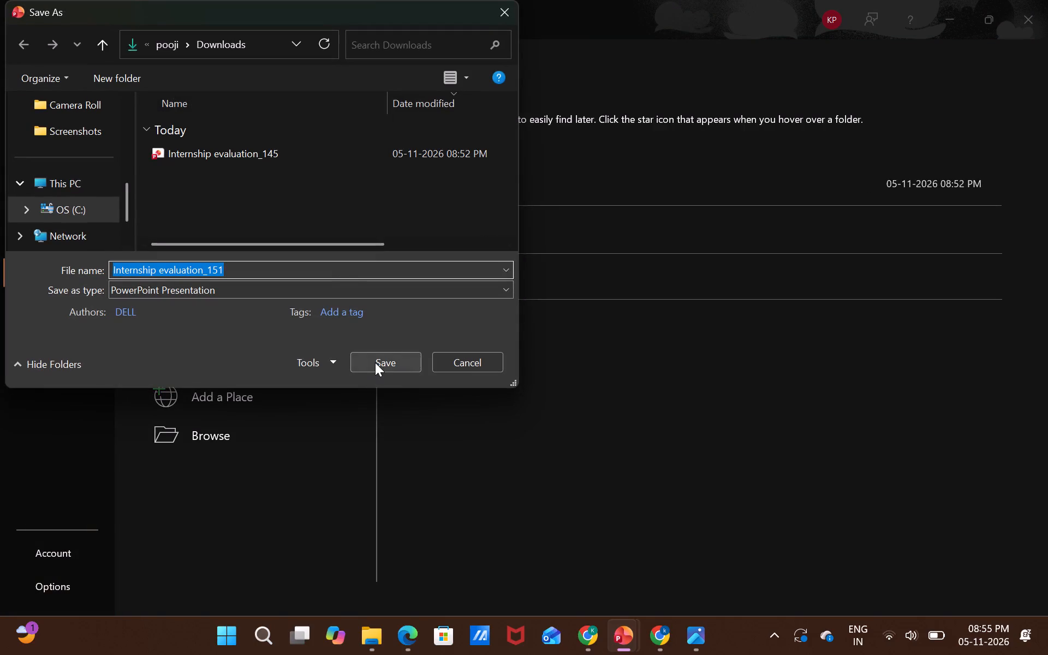
click(375, 362)
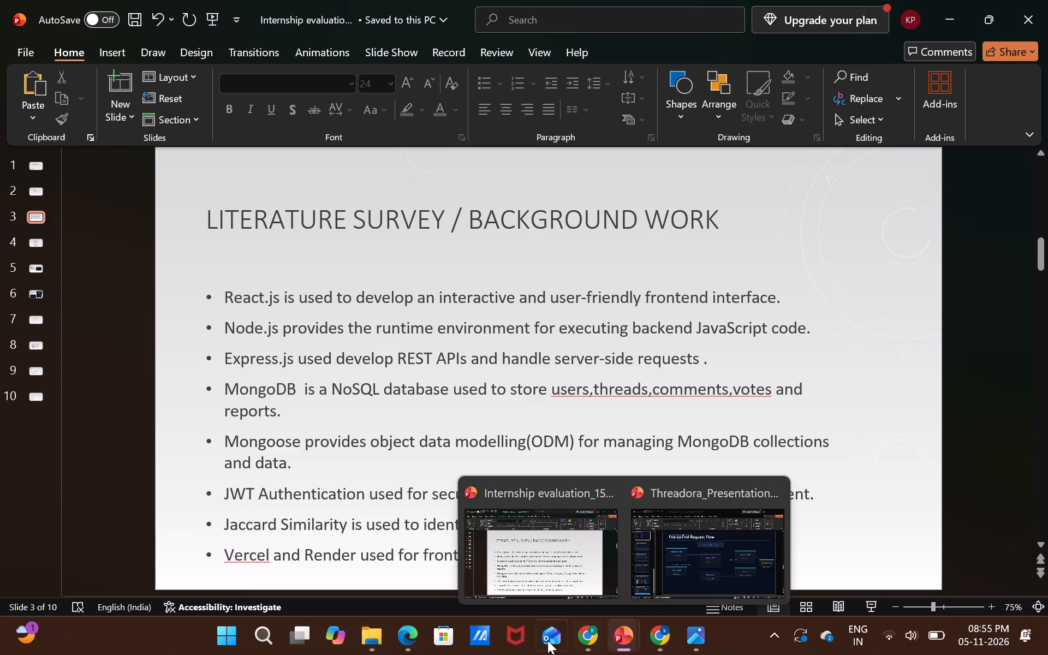
Switch to File Explorer, locate Internship evaluation_151 in the Downloads folder, bring up the presentation and close its window.
click(371, 640)
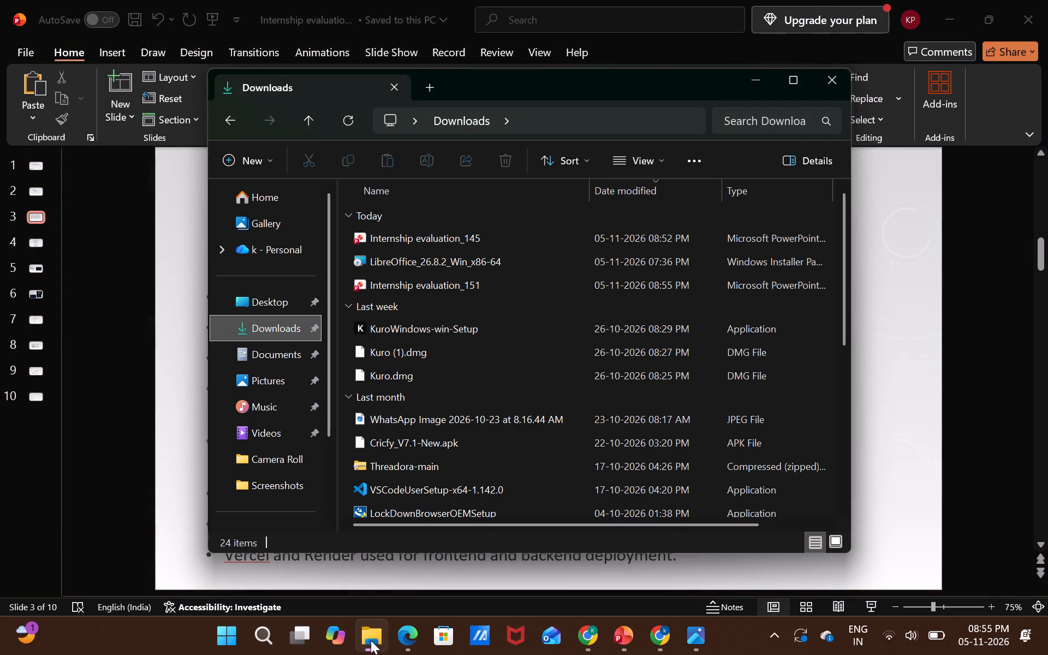
scroll(273, 364, down, 1)
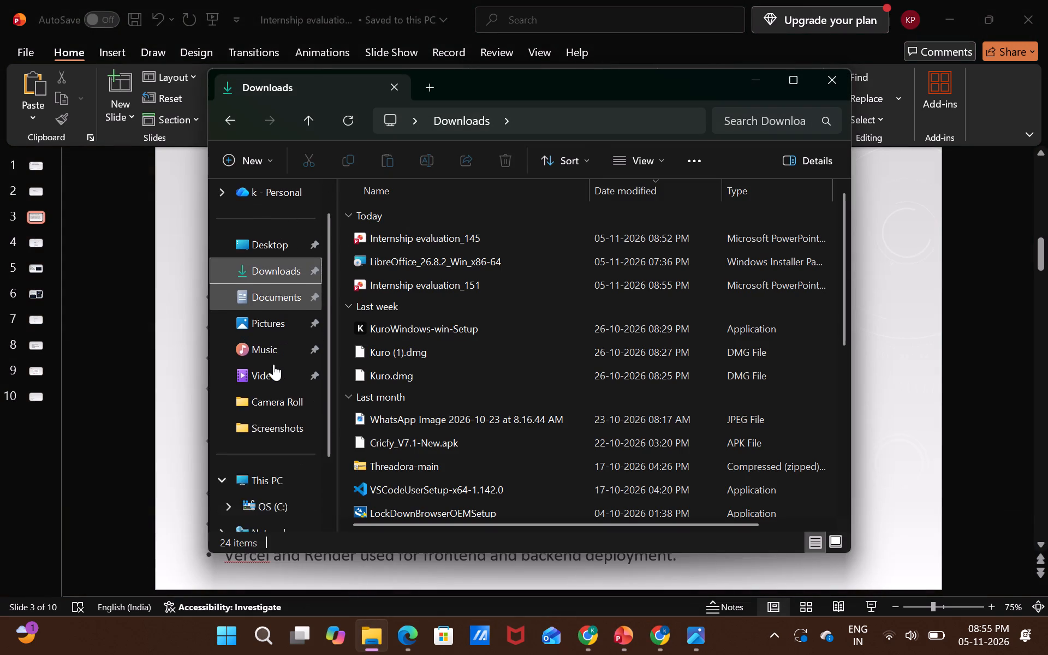
scroll(273, 364, down, 1)
click(263, 473)
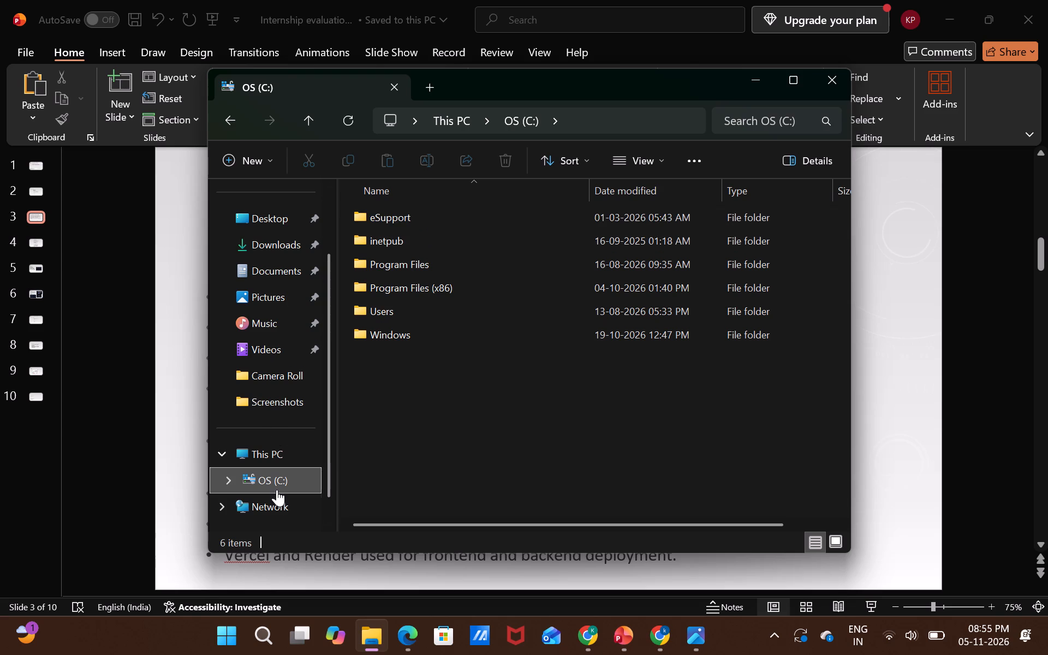
scroll(276, 498, down, 2)
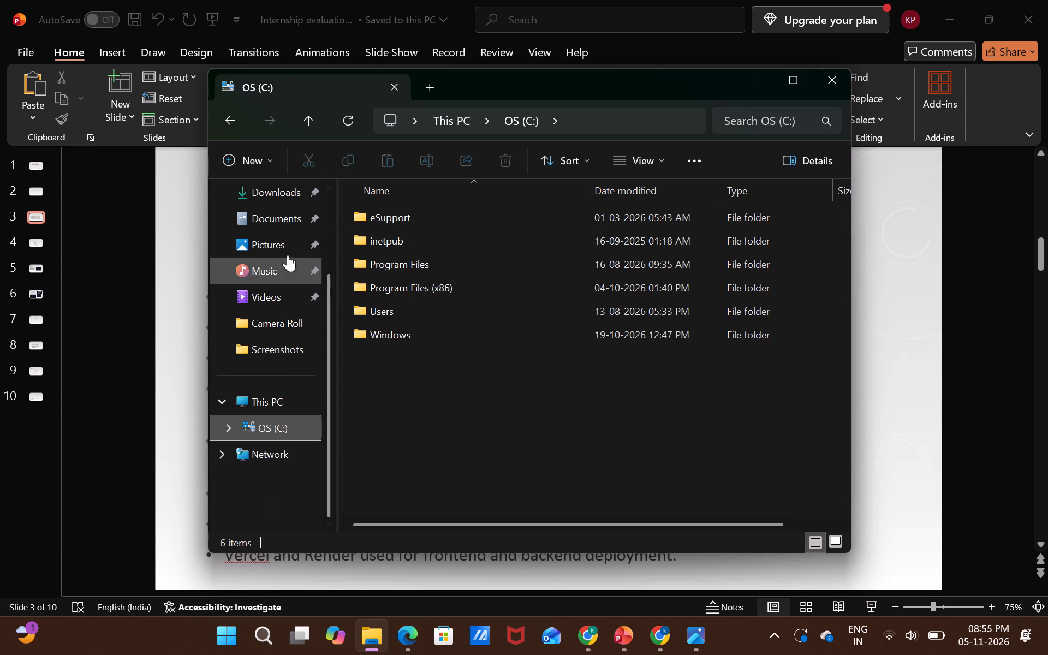
double_click(287, 192)
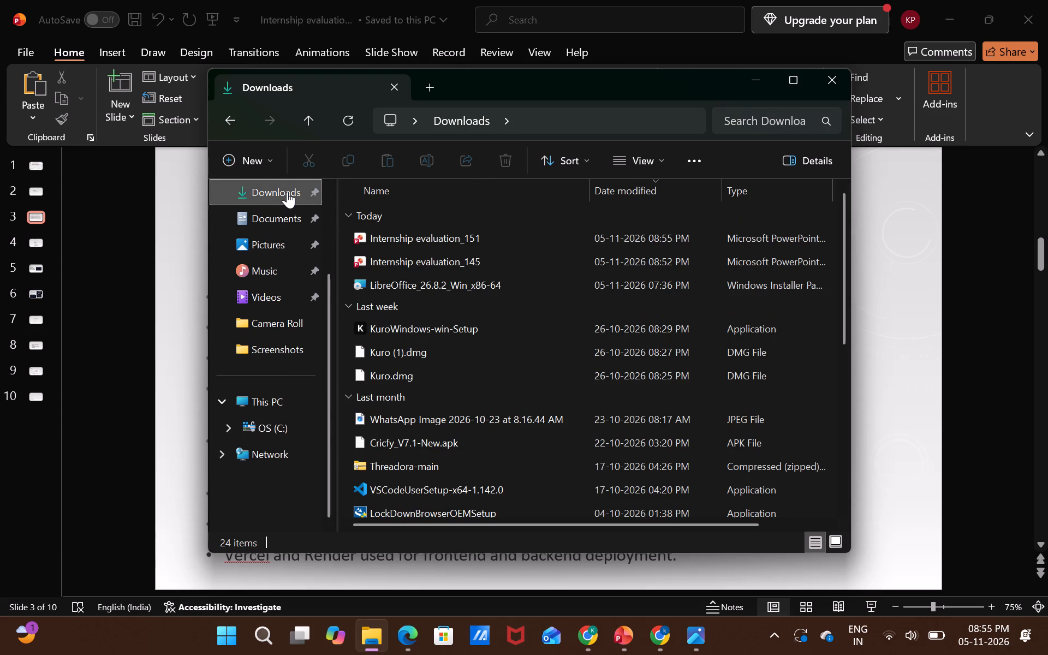
double_click(409, 241)
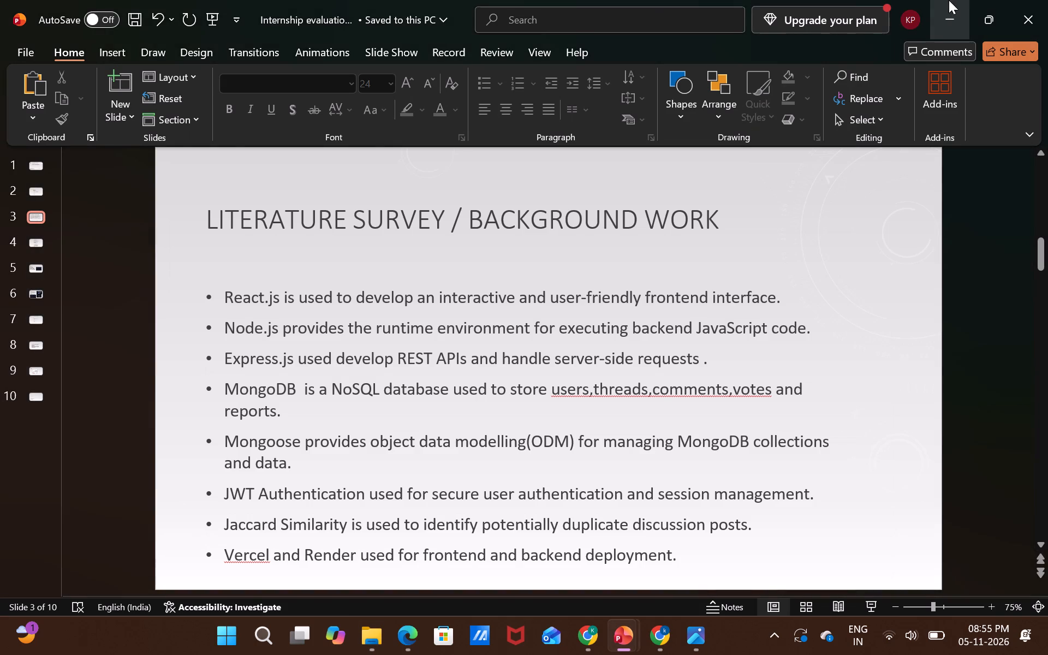
click(1031, 17)
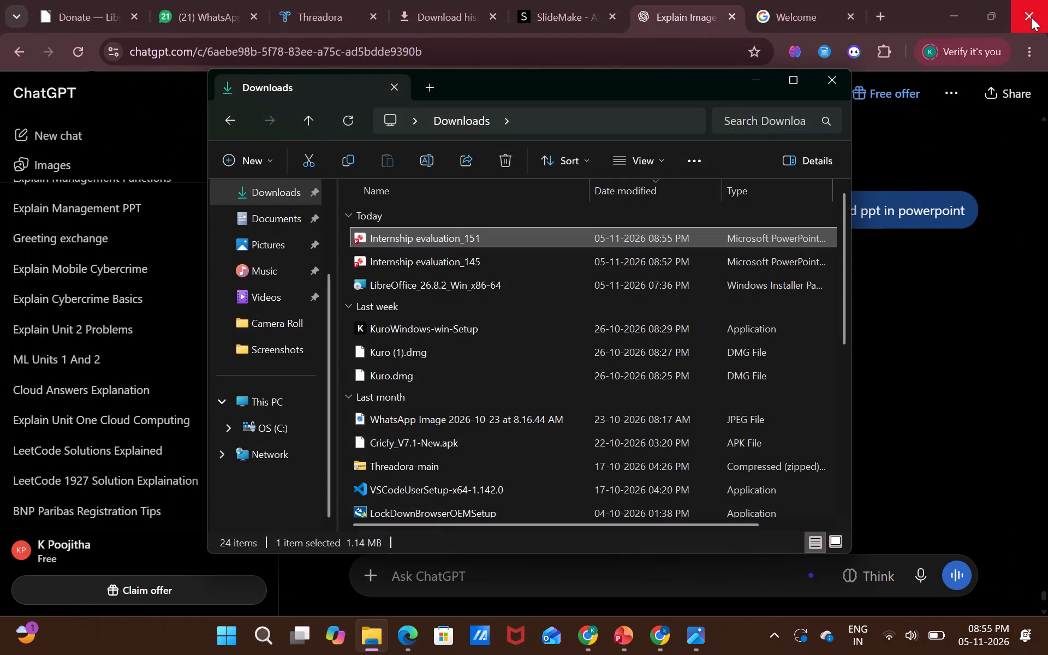
double_click(604, 236)
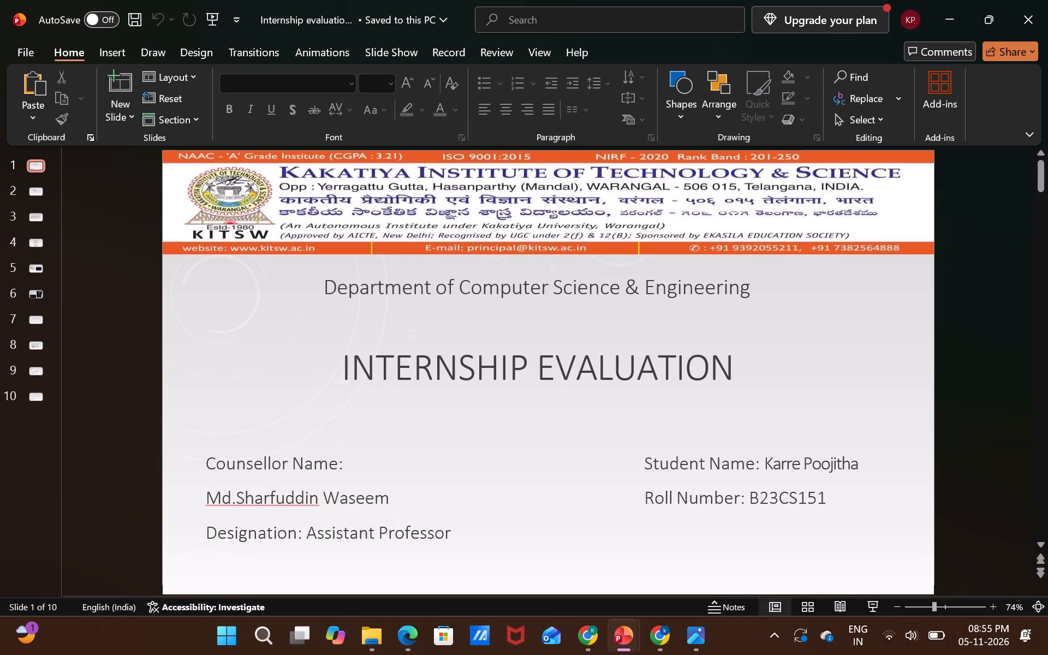
key(Down)
key(Down)
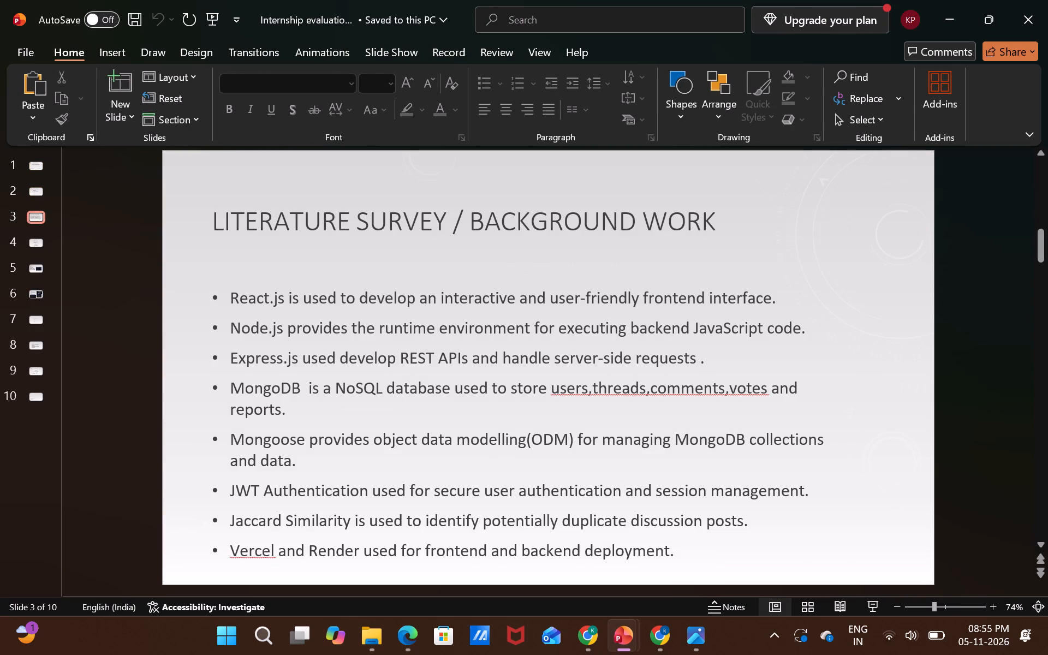
key(Down)
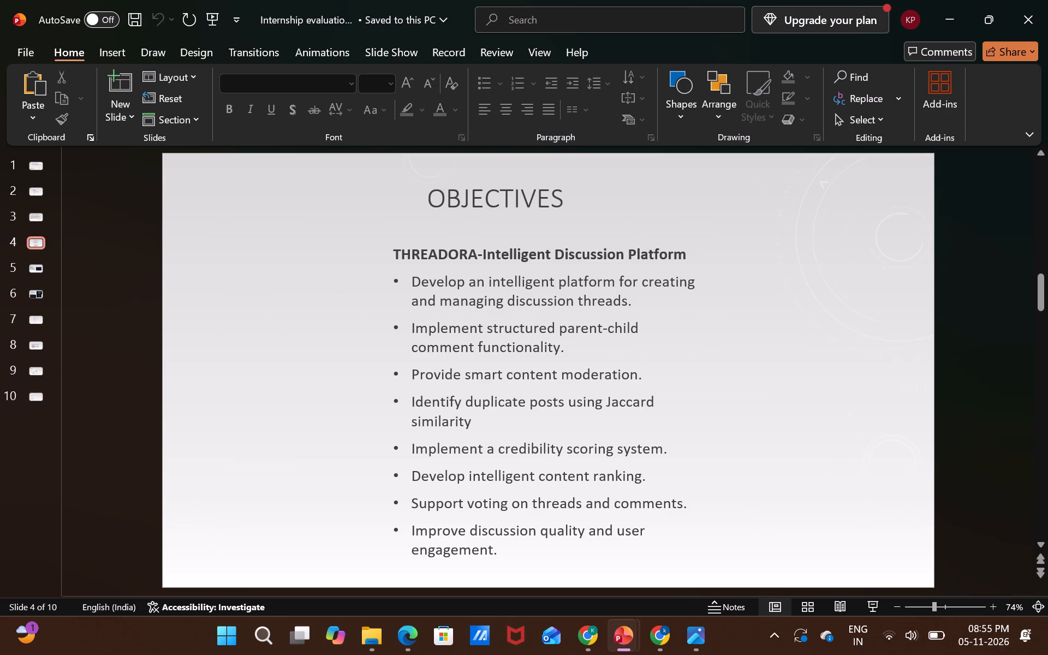
key(Down)
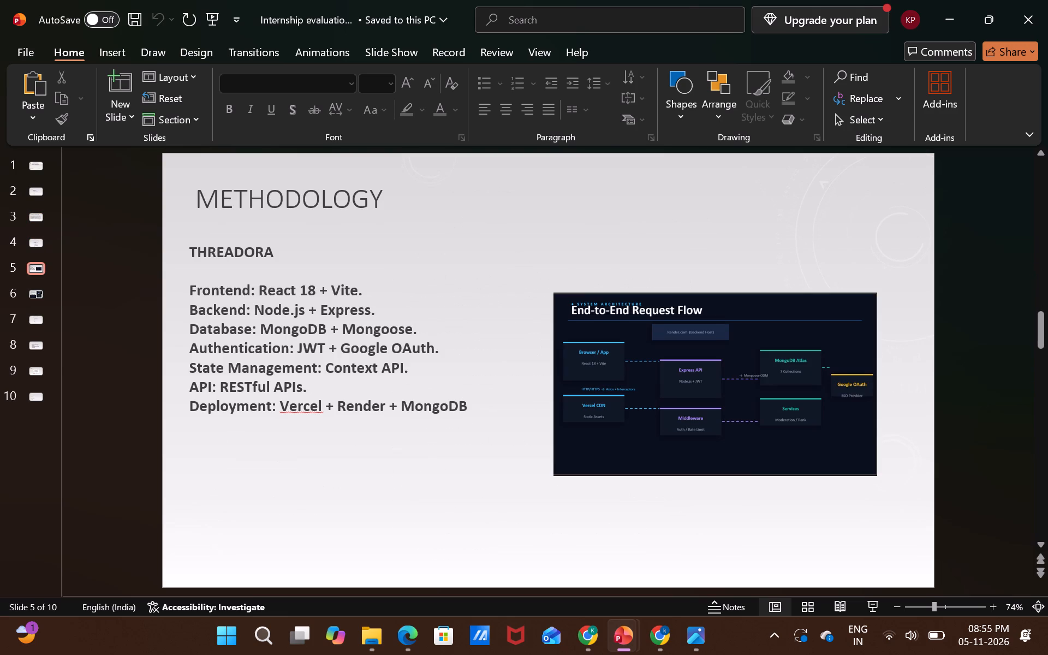
key(Down)
key(Down)
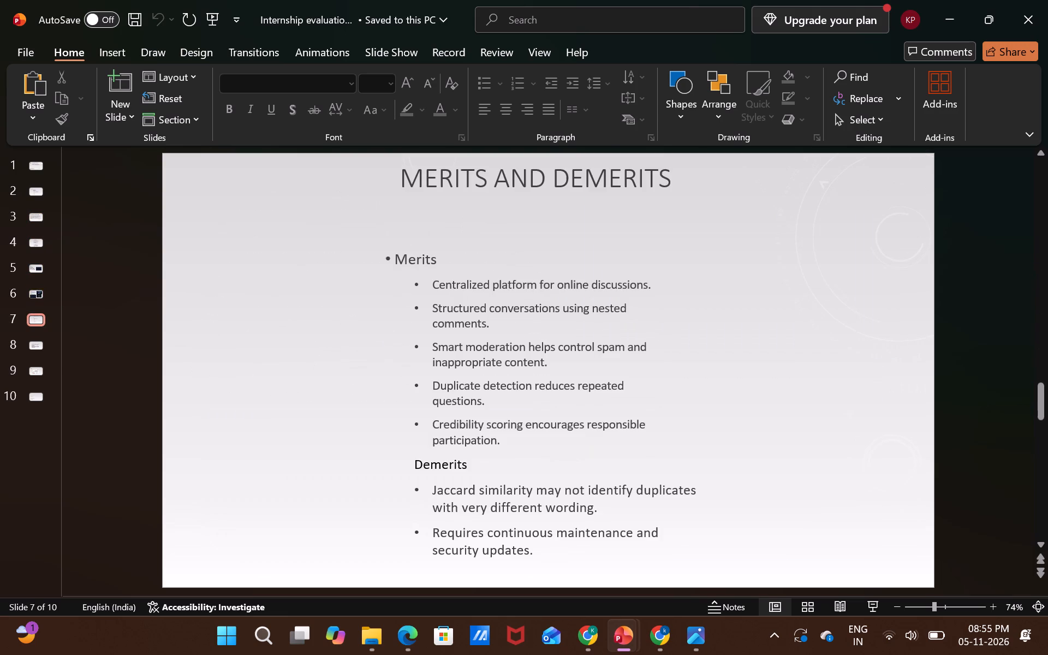
key(Down)
key(Down)
key(Down)
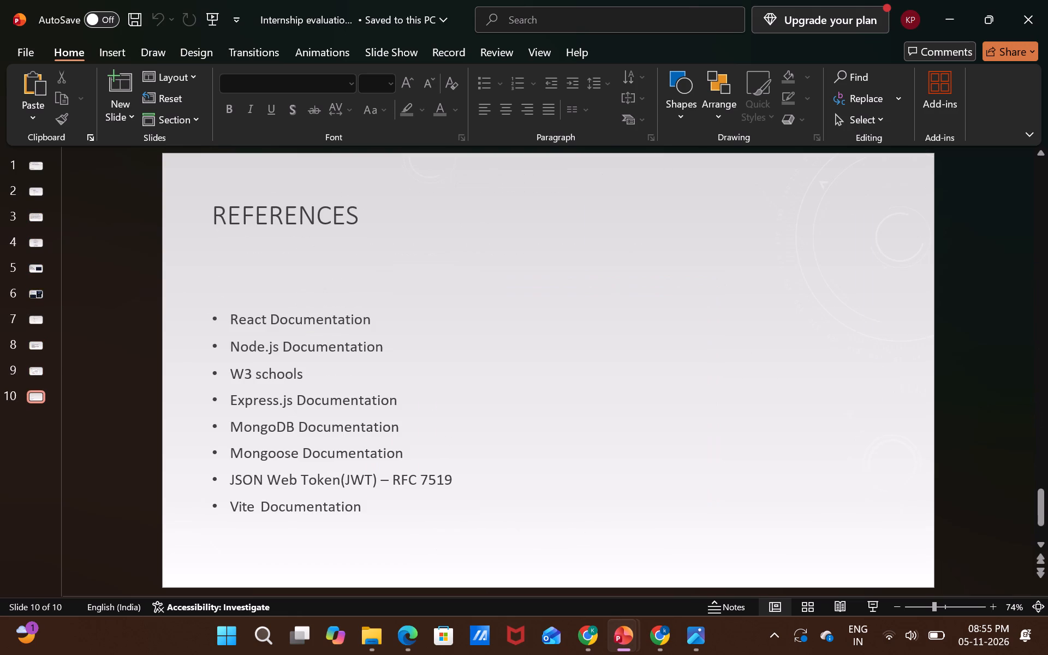
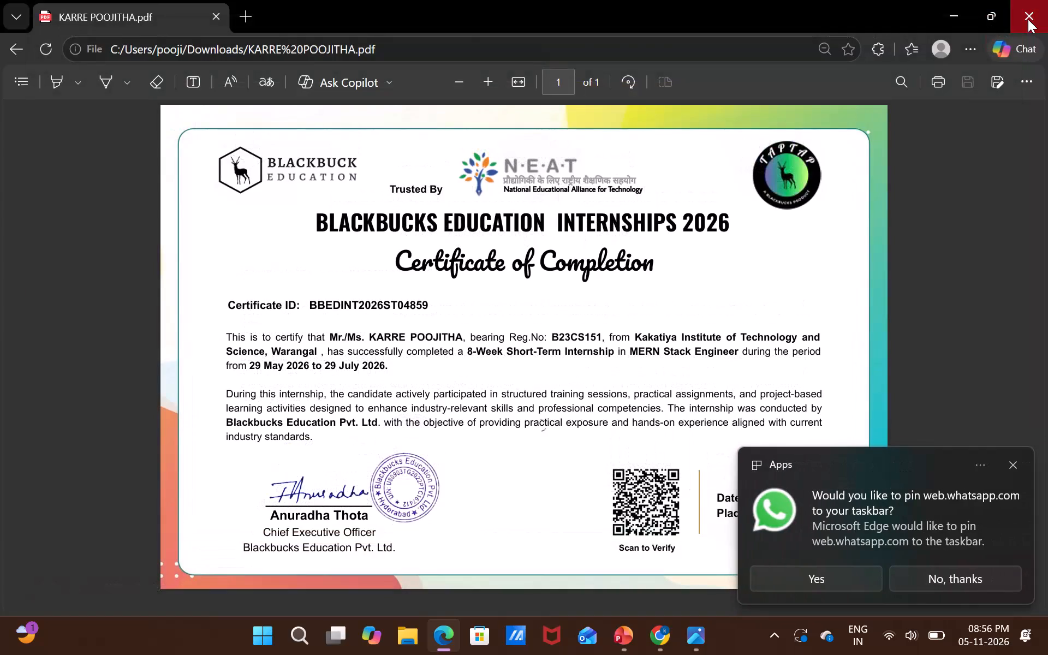
Dismiss the taskbar pin notification and close the remaining Threadora screenshot, ChatGPT browser and Threadora_Presentation windows to clear the desktop.
click(1007, 464)
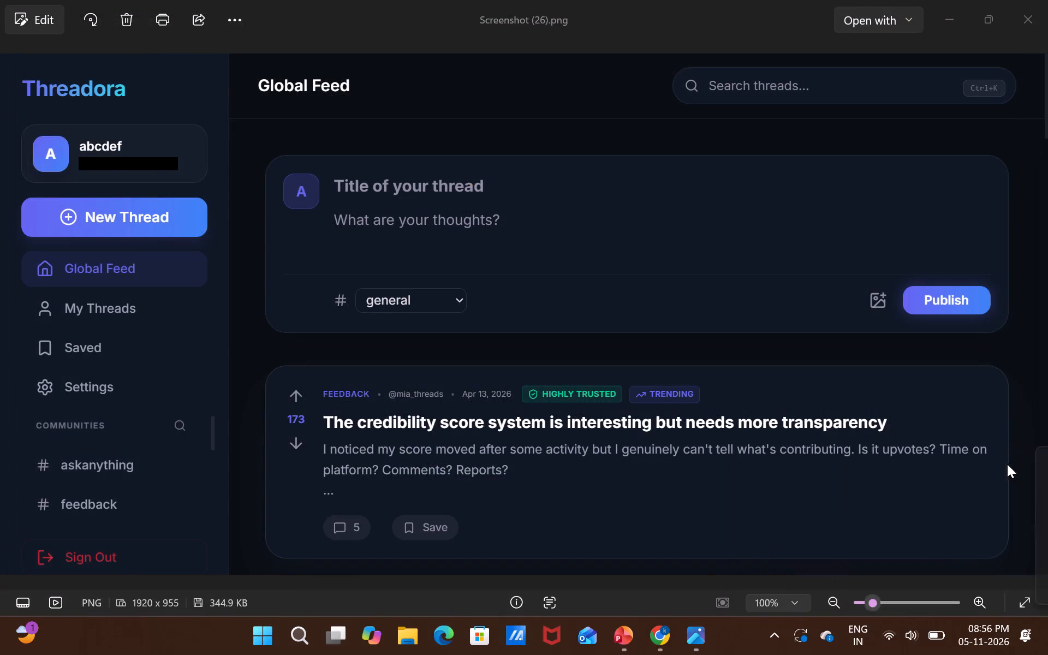
click(1017, 17)
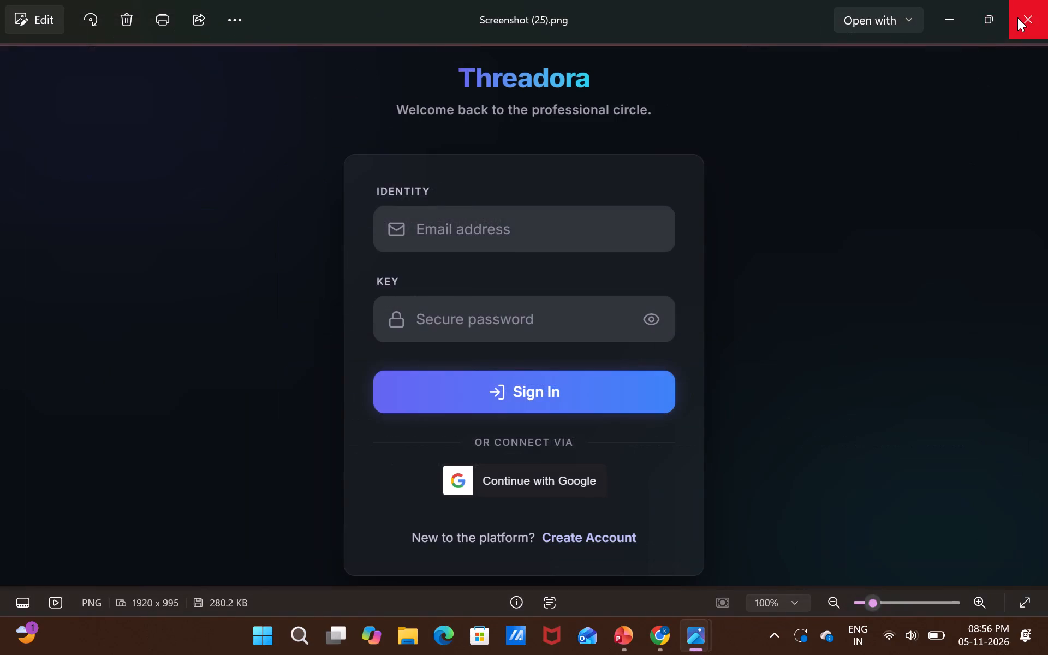
click(1017, 17)
click(1017, 17)
click(1017, 17)
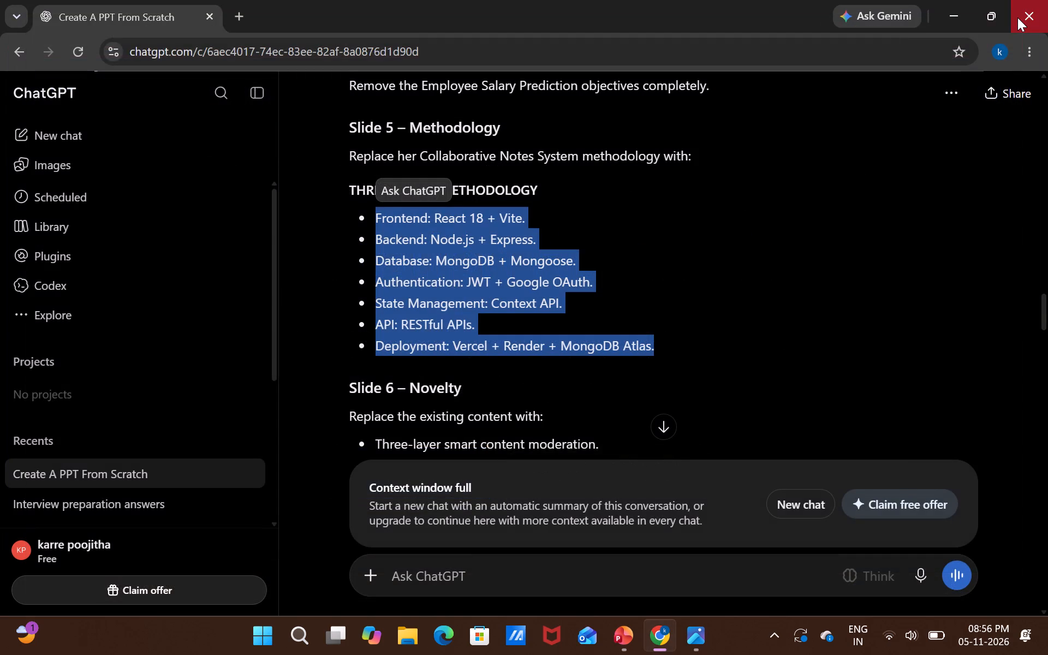
click(1017, 17)
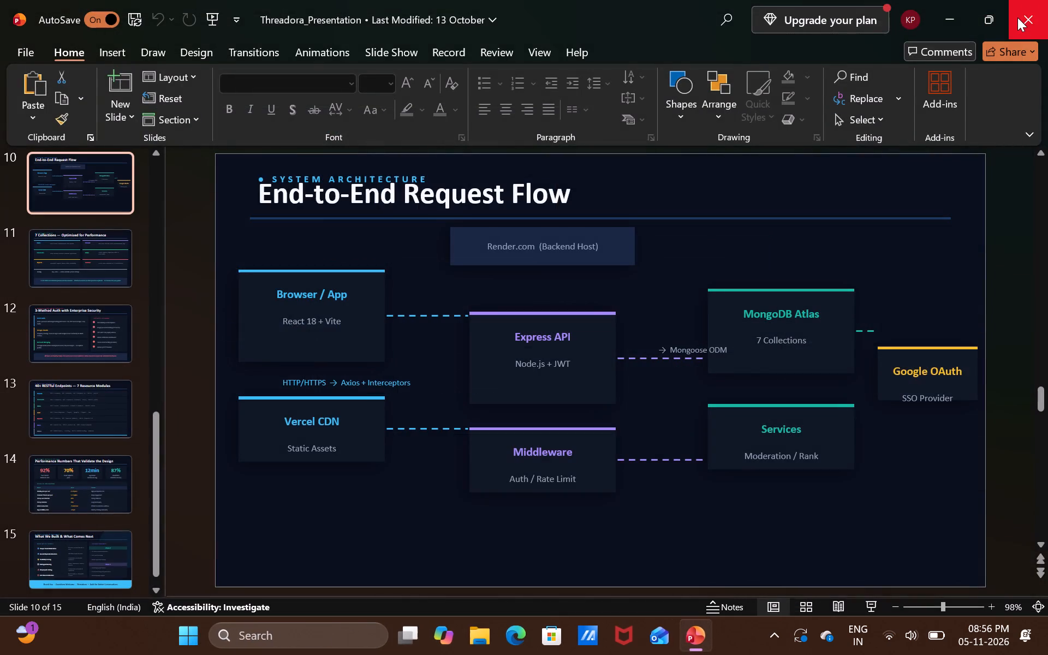
click(1017, 17)
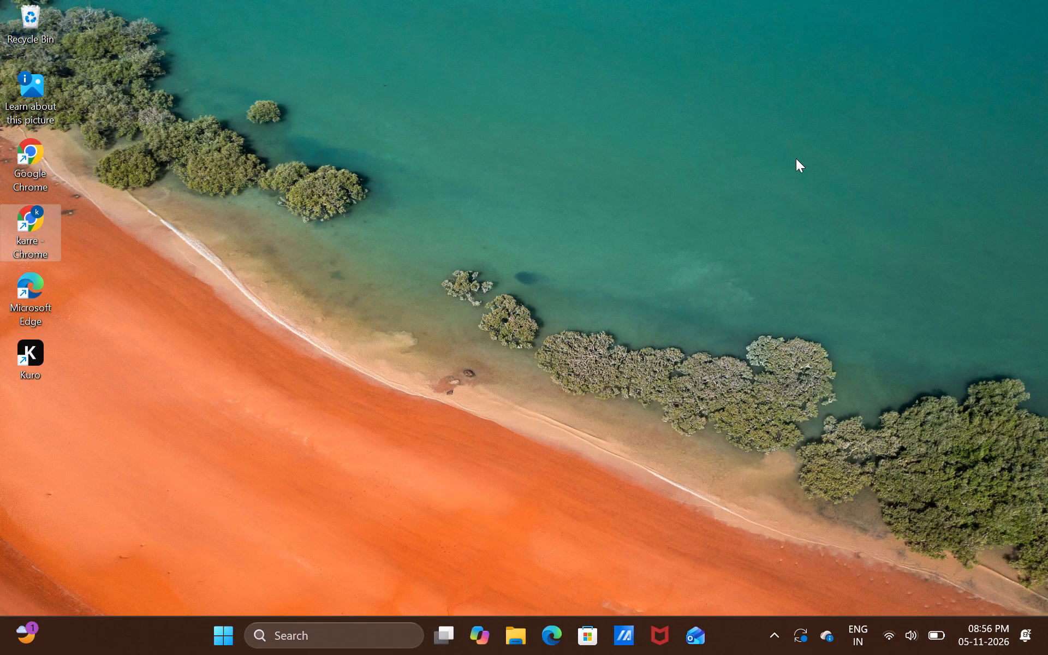
key(alt+super+F4)
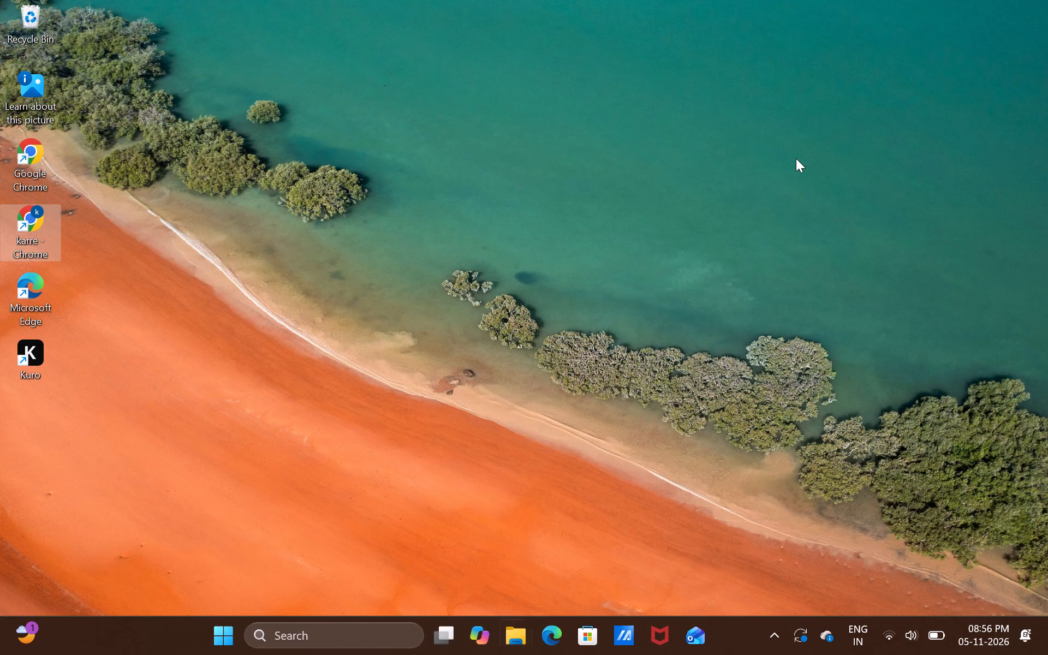